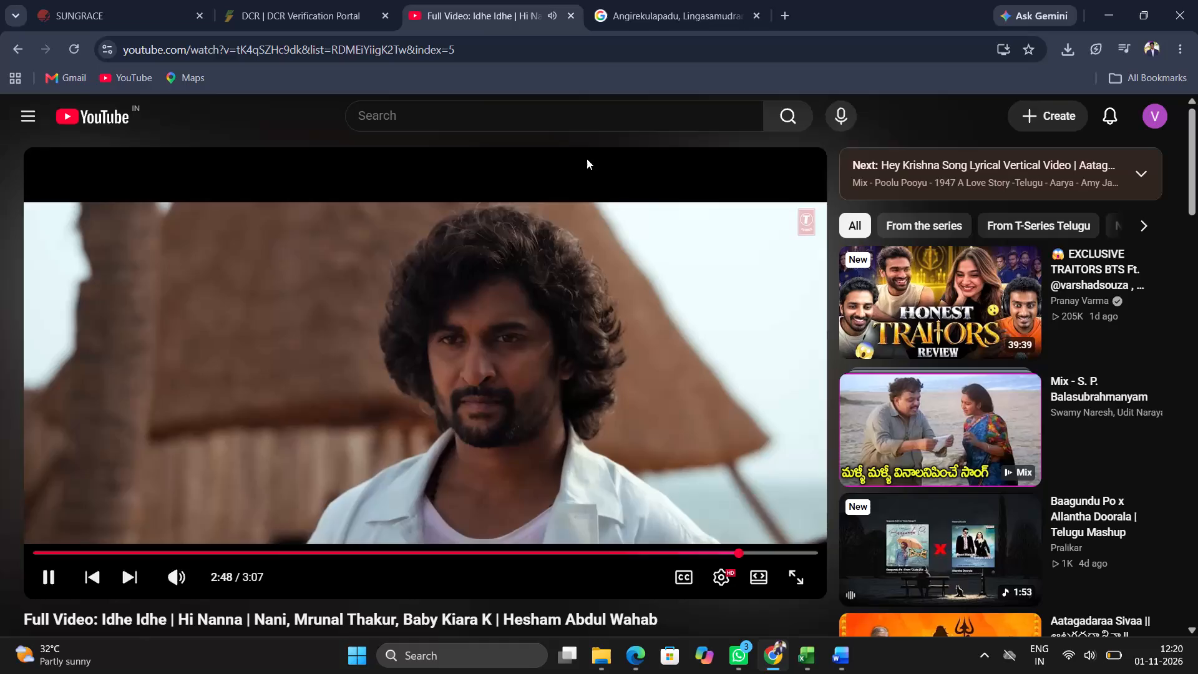
# Copy the PIN code 523115 from the Google result into the Customer Pin Code field of the DCR form.
pyautogui.click(620, 13)
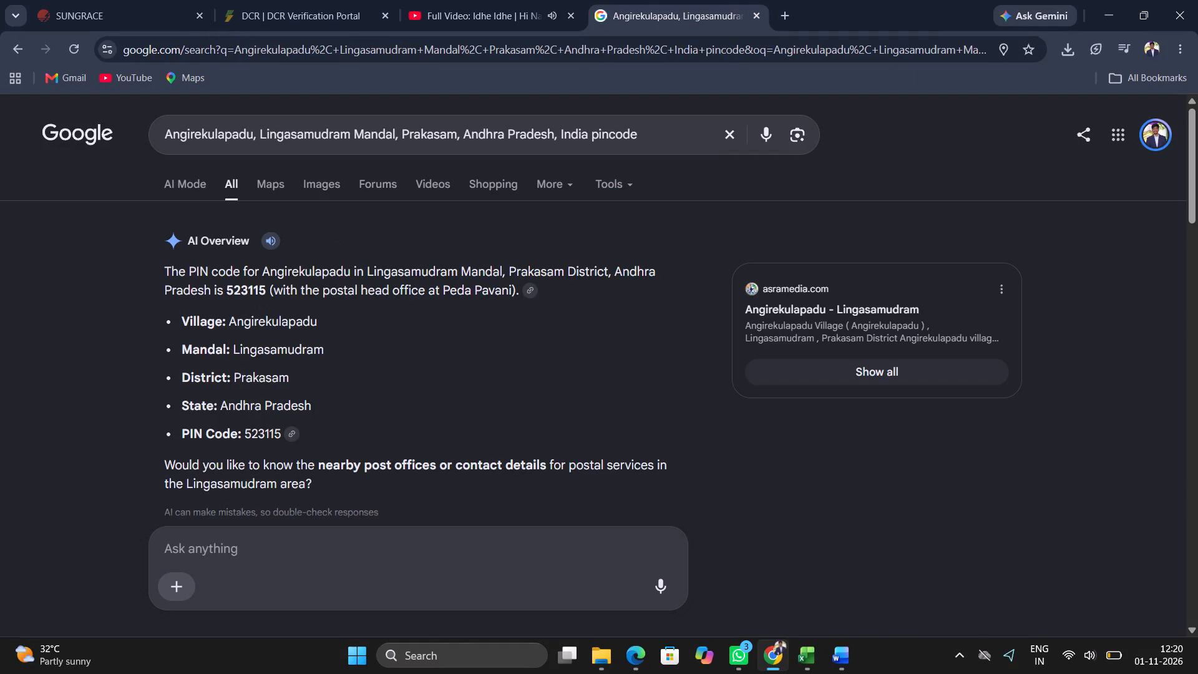
pyautogui.doubleClick(246, 291)
pyautogui.hotkey('ctrl', 'c')
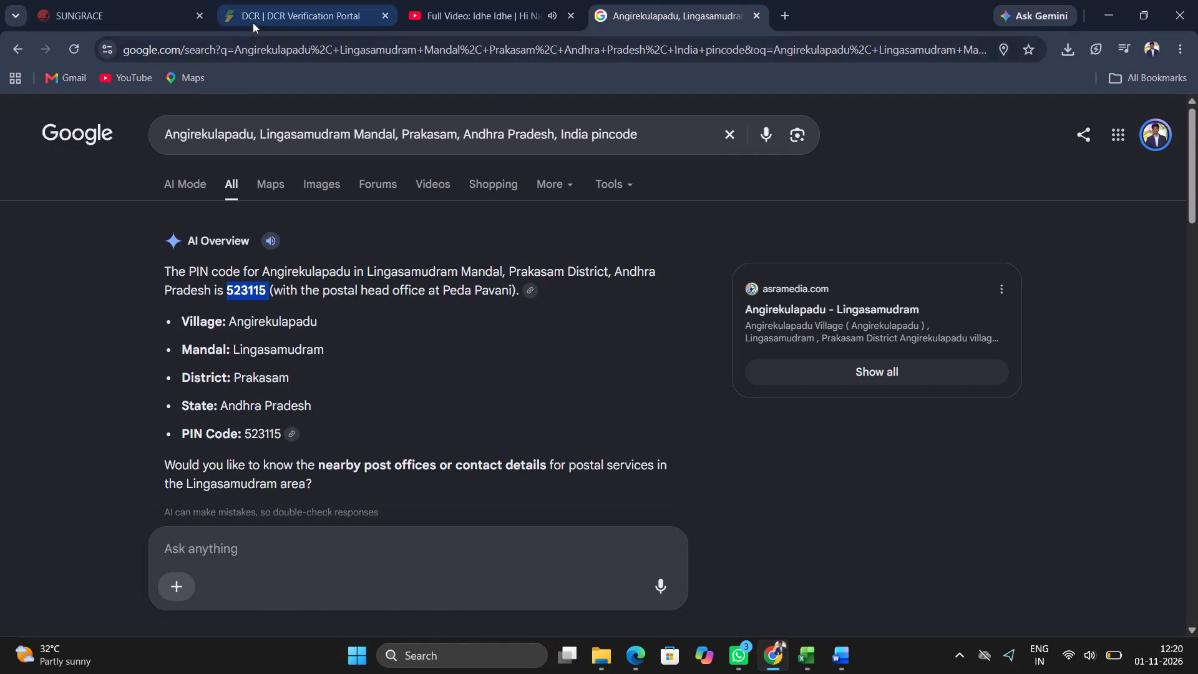
pyautogui.click(260, 0)
pyautogui.hotkey('ctrl', 'v')
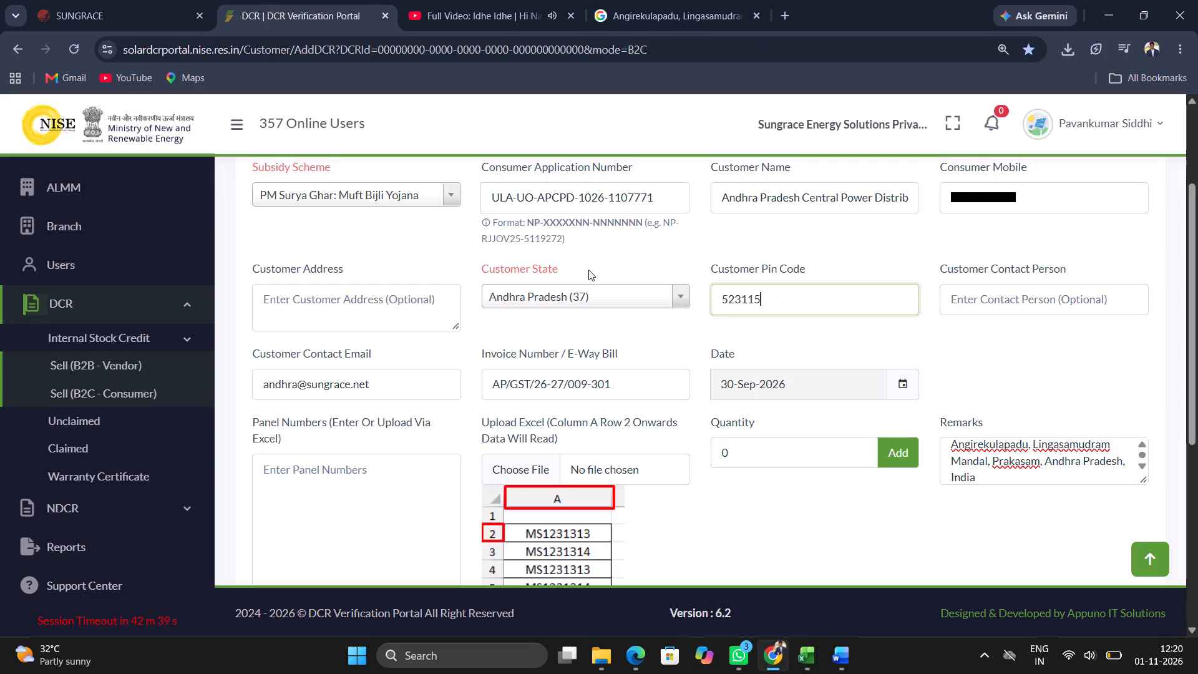
# Submit the B2C DCR form for invoice AP/GST/26-27/009-301 and approve the confirmation.
pyautogui.scroll(-4, 824, 298)
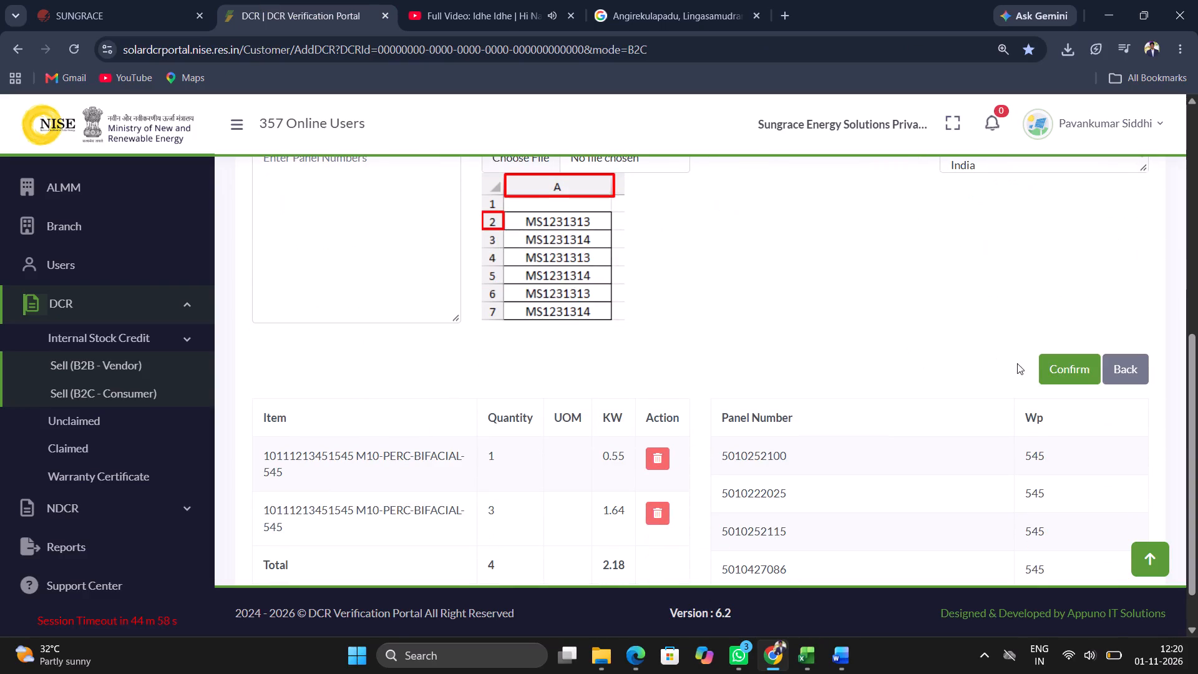
pyautogui.click(1061, 367)
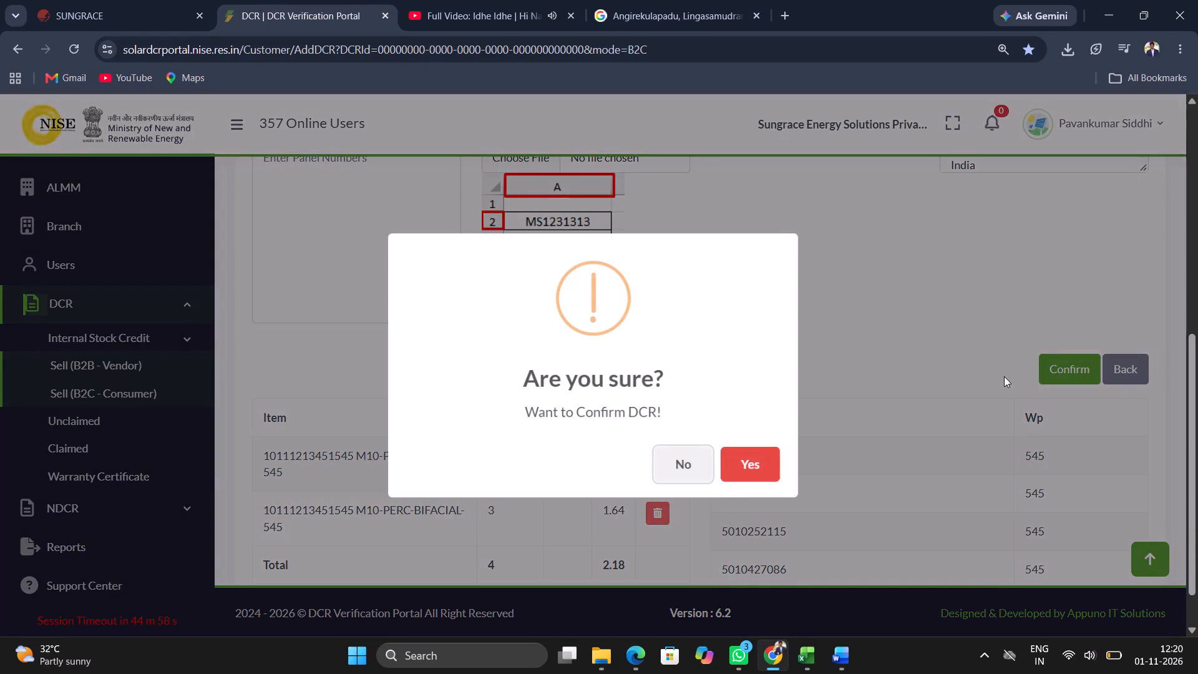
pyautogui.click(749, 454)
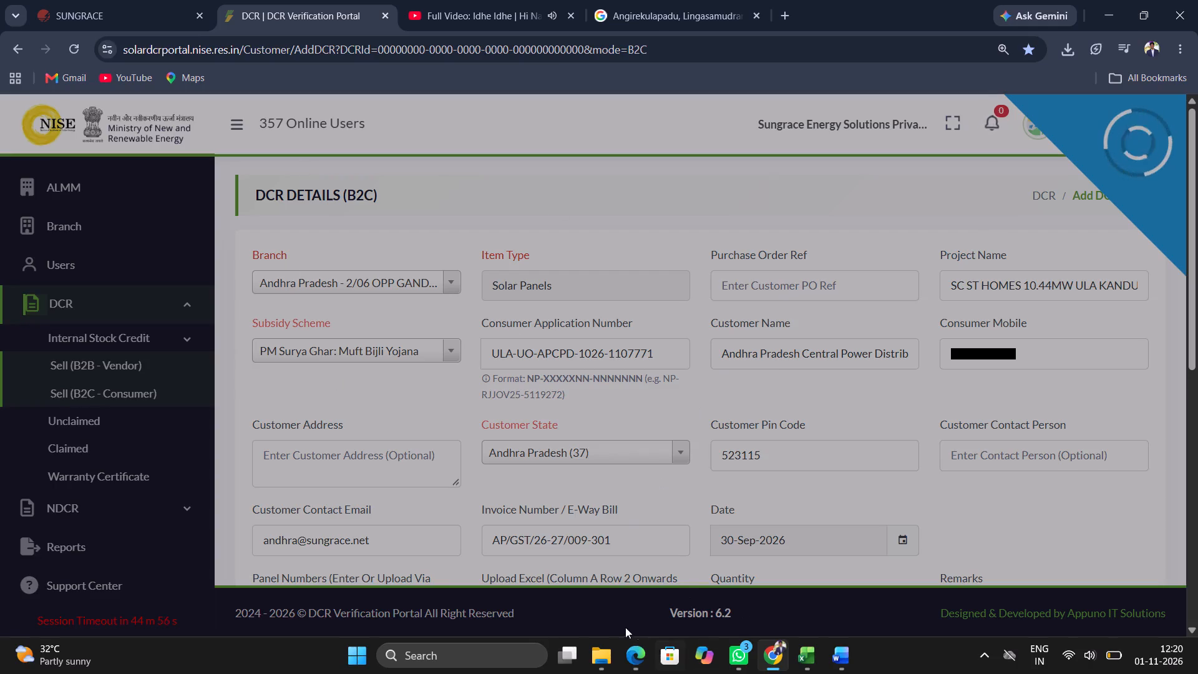
# Create a new folder named 301_ inside the DCR009 folder in File Explorer.
pyautogui.click(588, 590)
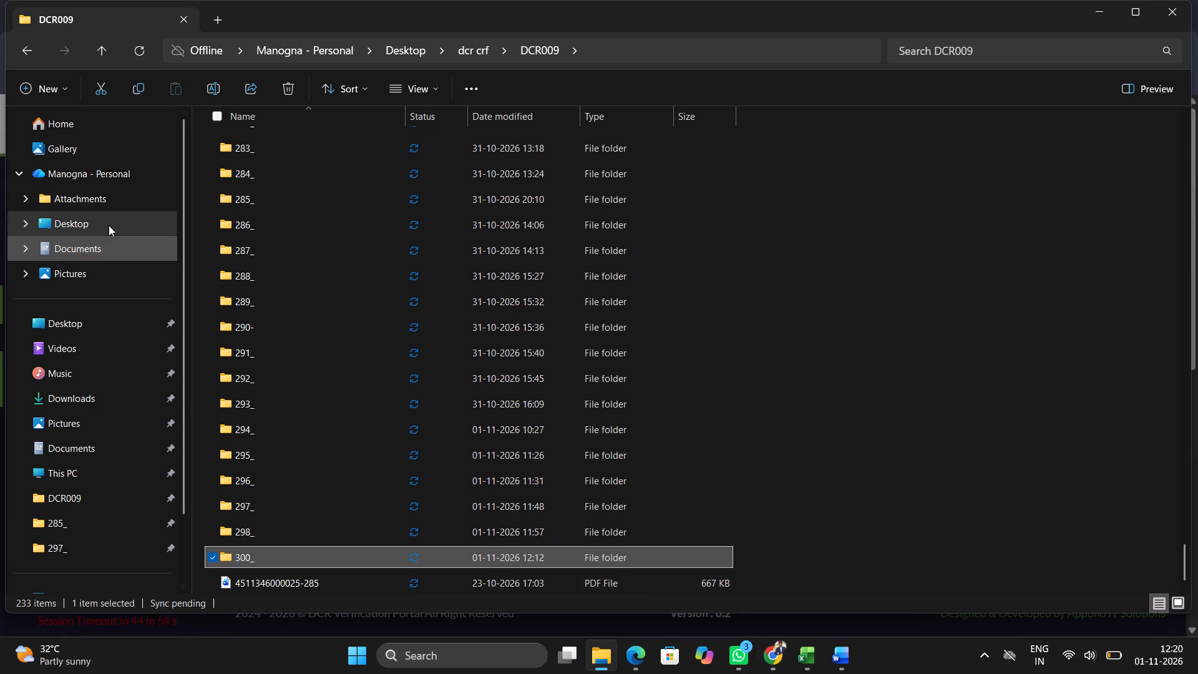
pyautogui.click(31, 90)
pyautogui.click(37, 119)
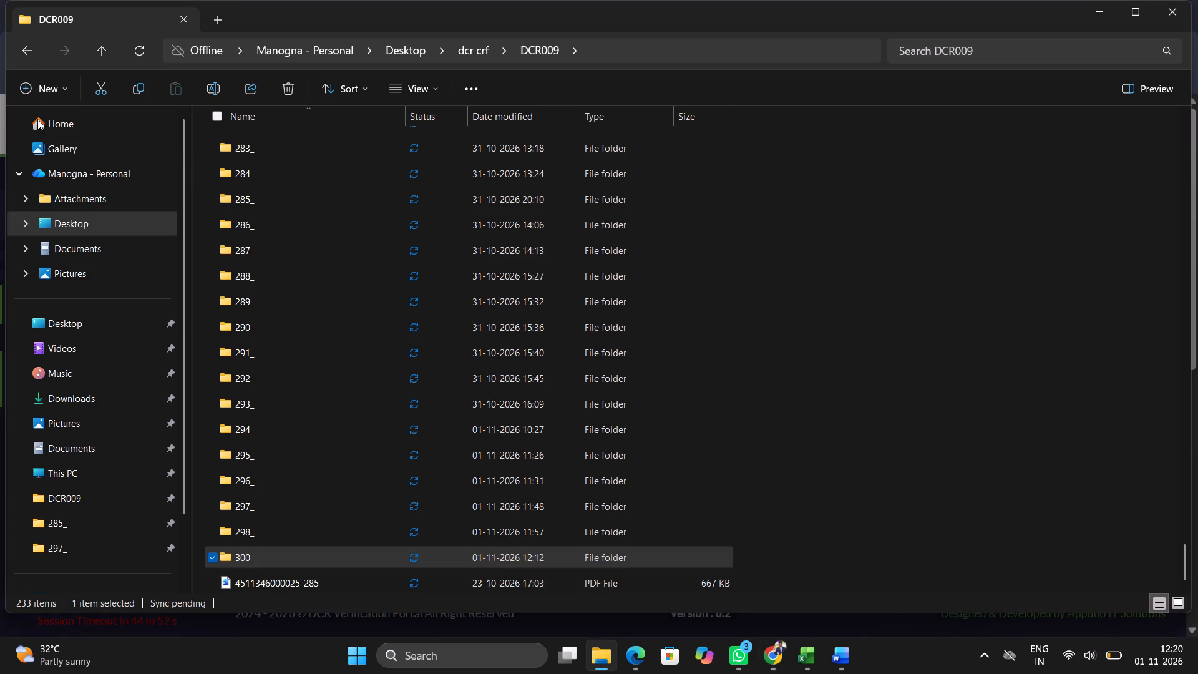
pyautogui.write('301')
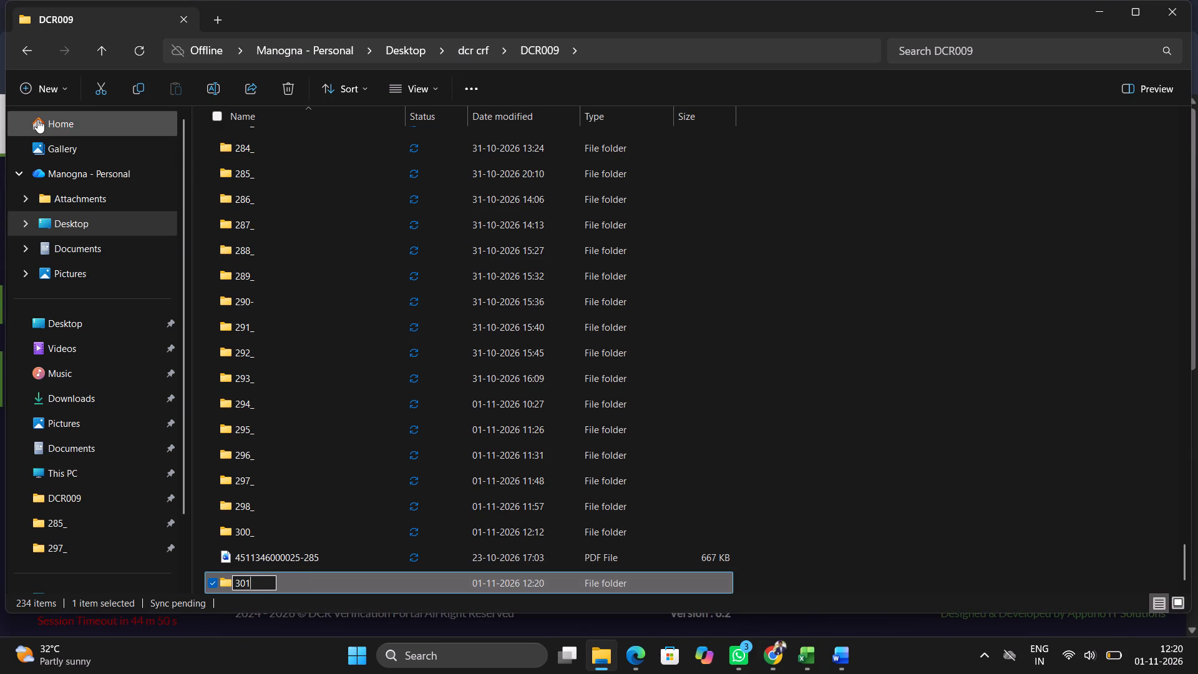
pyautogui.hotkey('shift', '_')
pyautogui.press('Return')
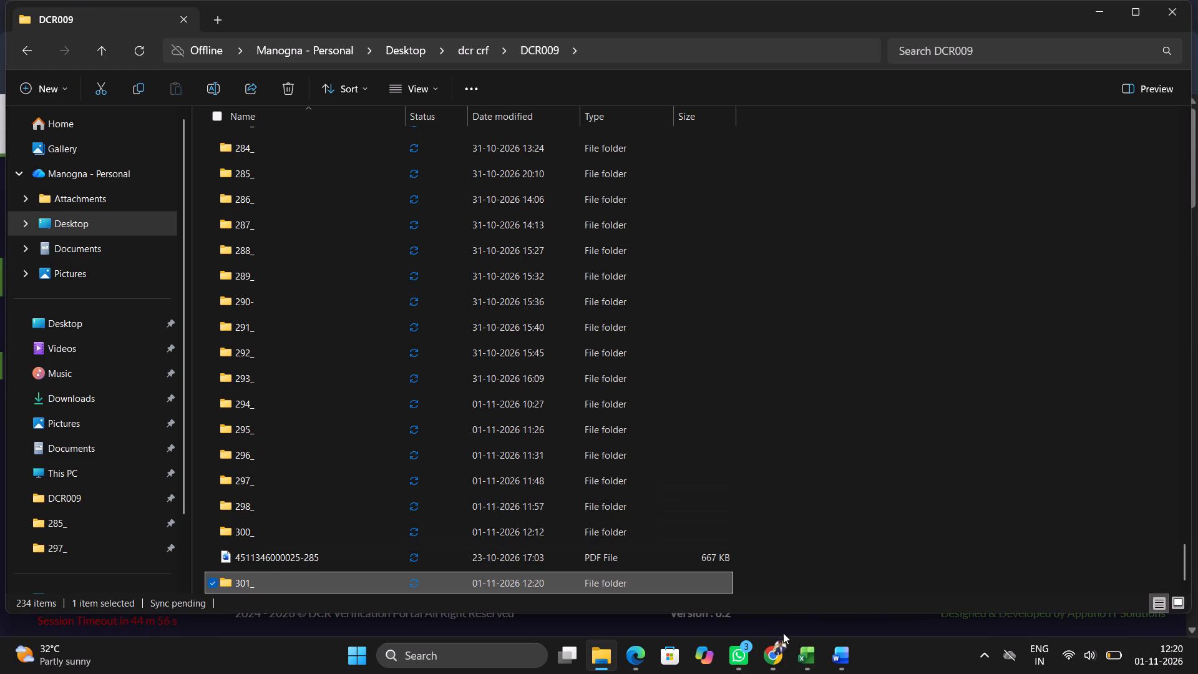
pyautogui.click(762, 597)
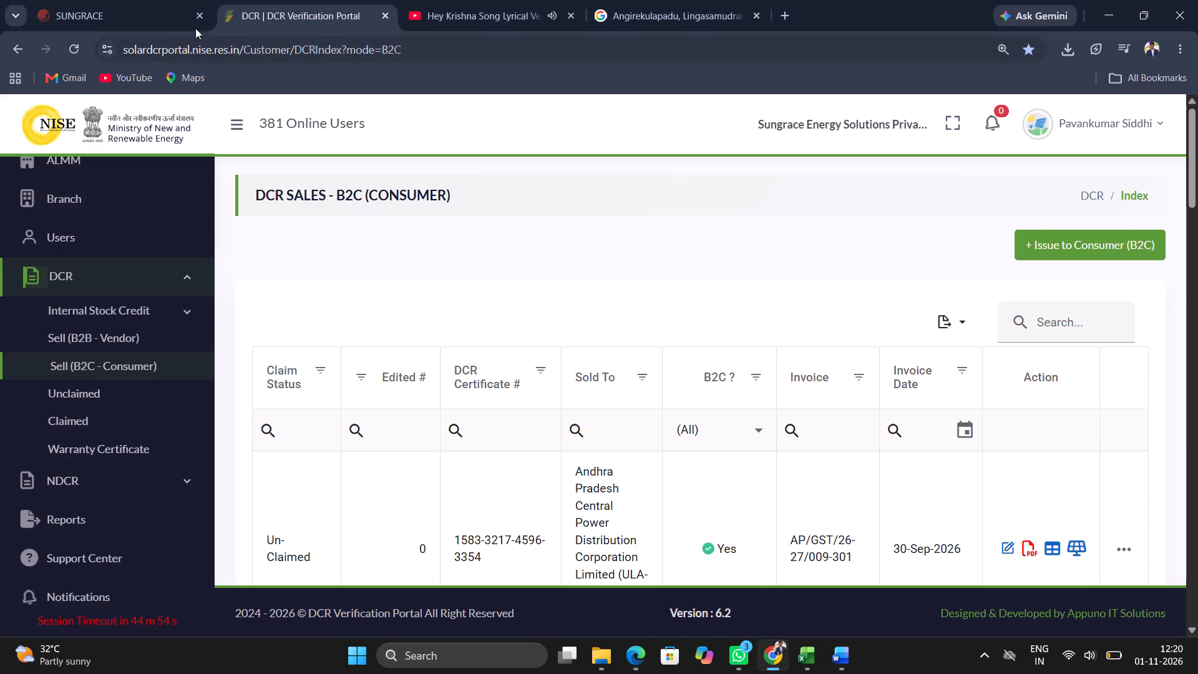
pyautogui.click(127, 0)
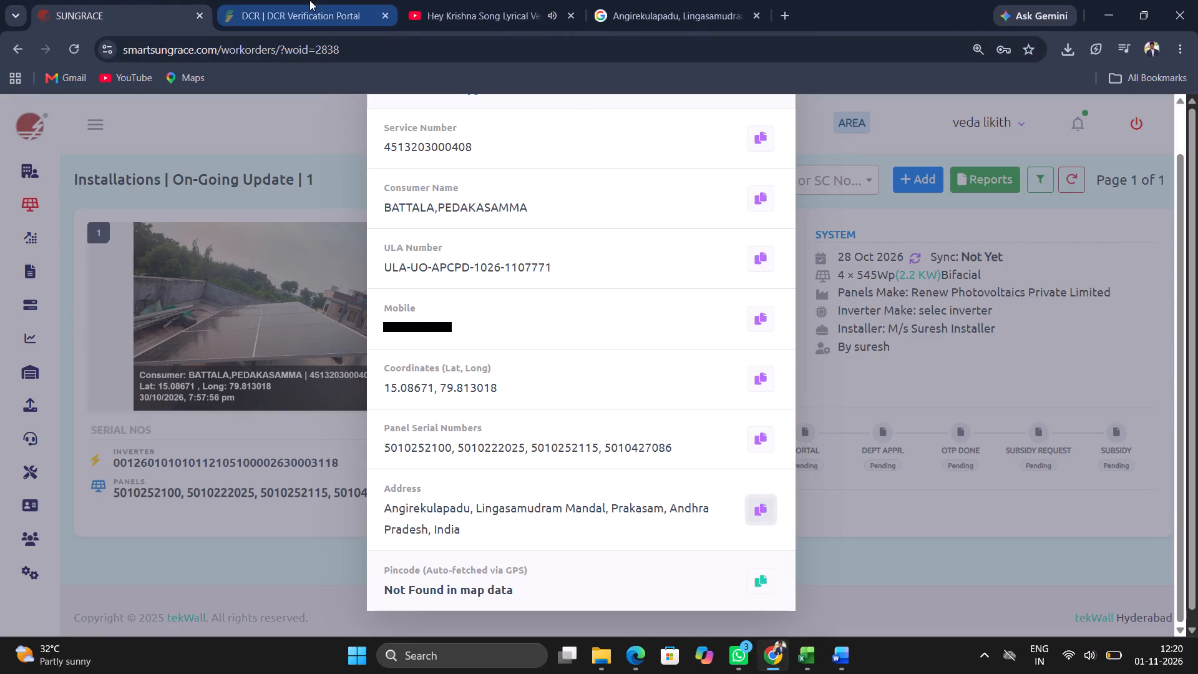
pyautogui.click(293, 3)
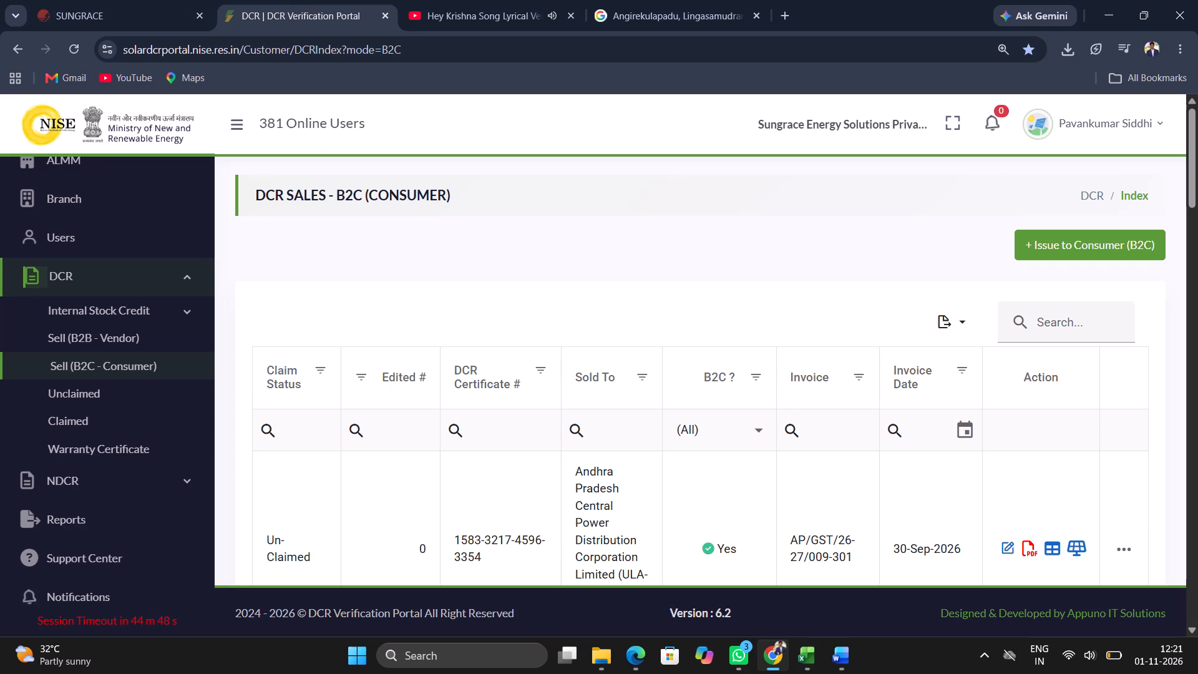
# Skip ahead in the song video playing on YouTube and return to the DCR portal.
pyautogui.click(490, 0)
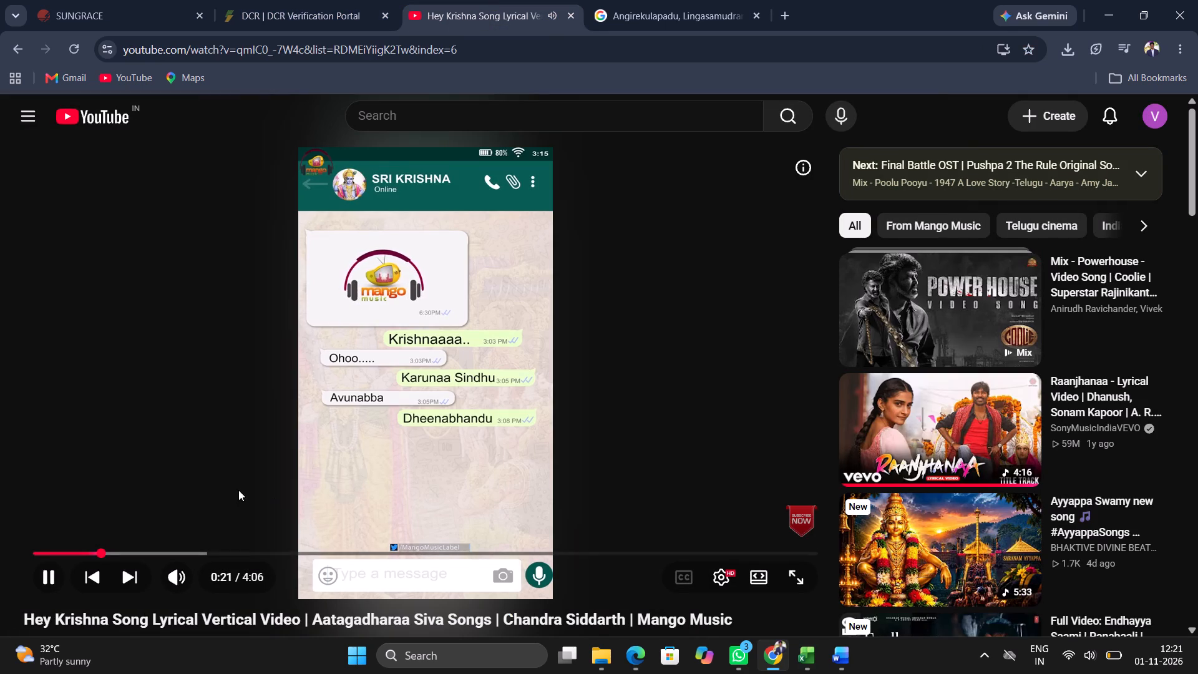
pyautogui.click(135, 555)
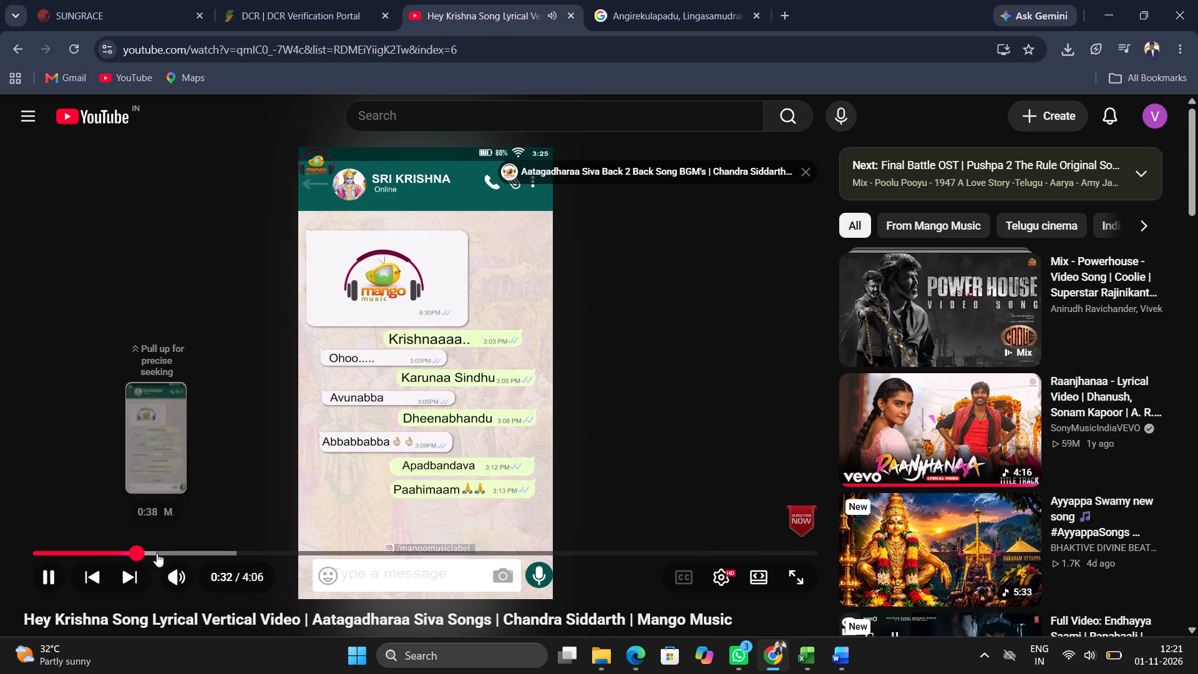
pyautogui.click(157, 553)
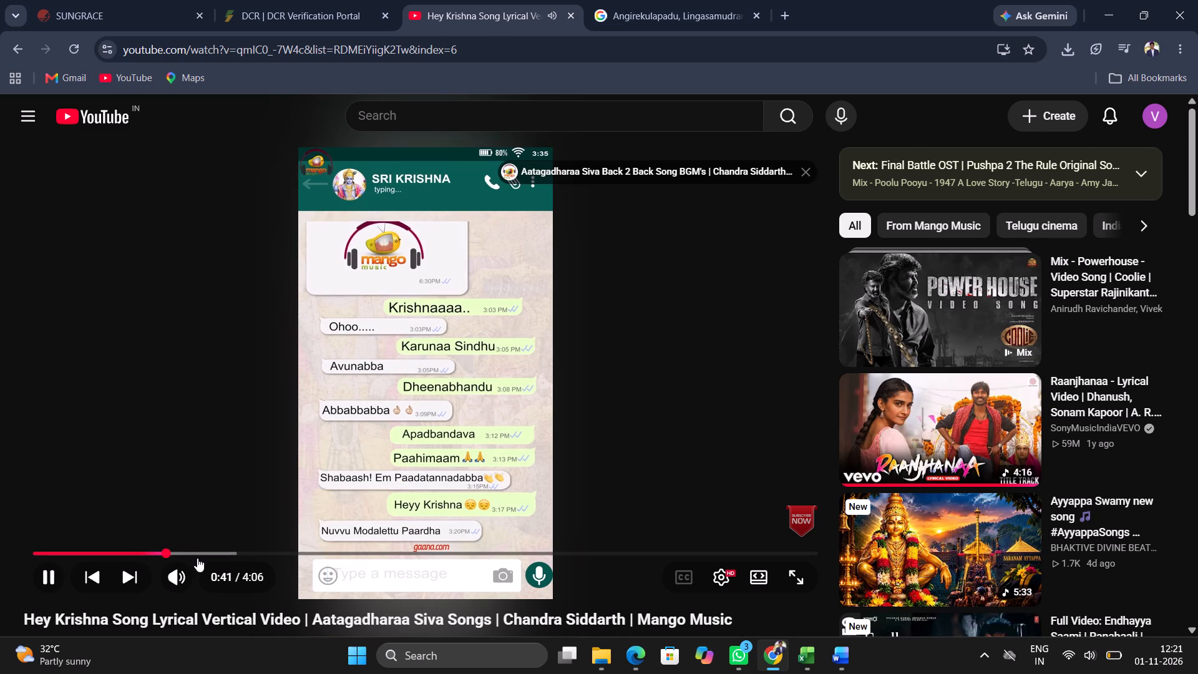
pyautogui.click(334, 0)
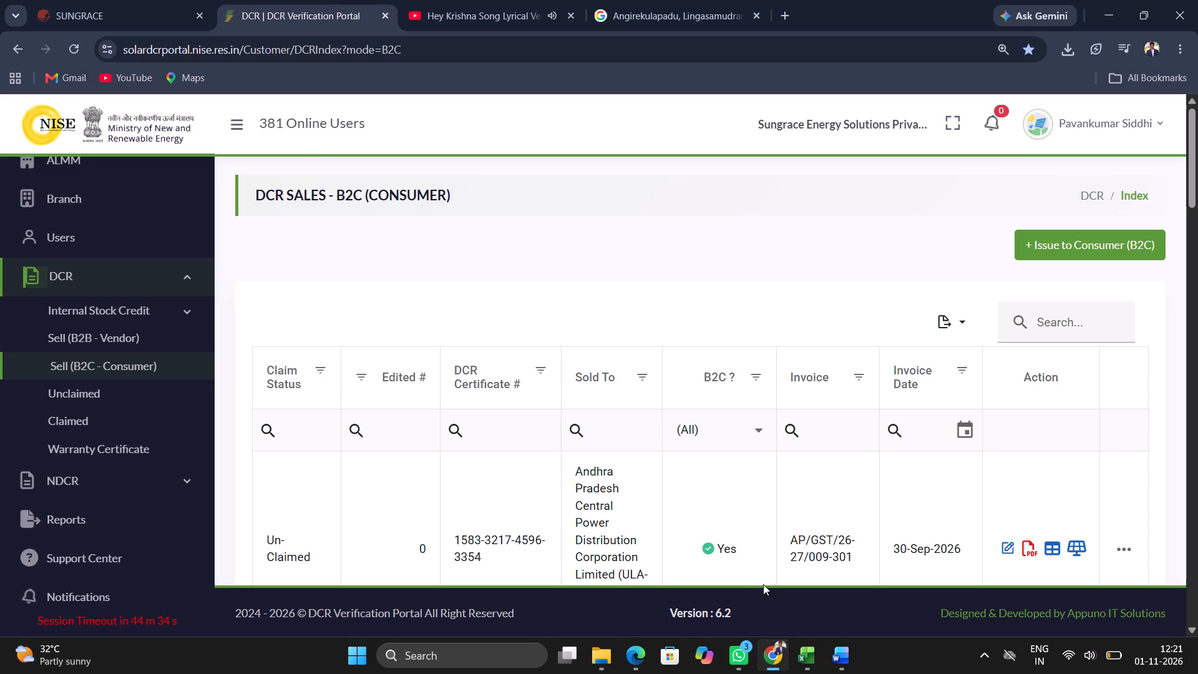
# Close the File Explorer window showing the DCR009 folder.
pyautogui.click(599, 564)
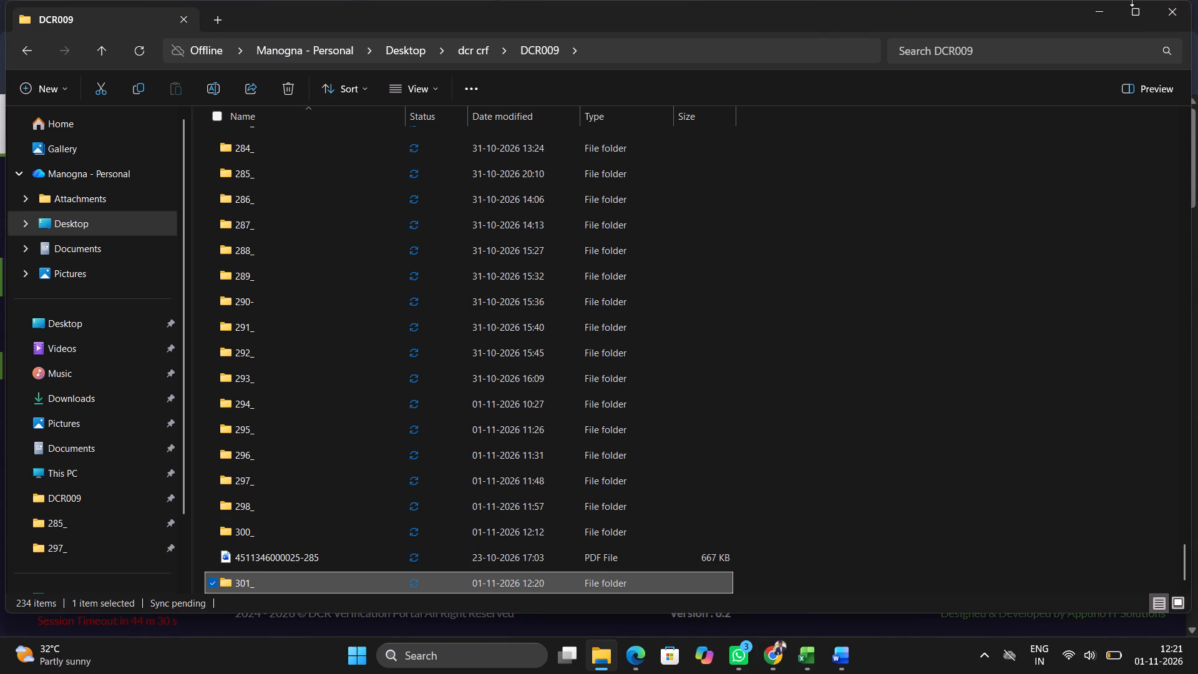
pyautogui.click(1177, 2)
# Copy the consumer's service number from the installation details on the SUNGRACE page.
pyautogui.click(74, 0)
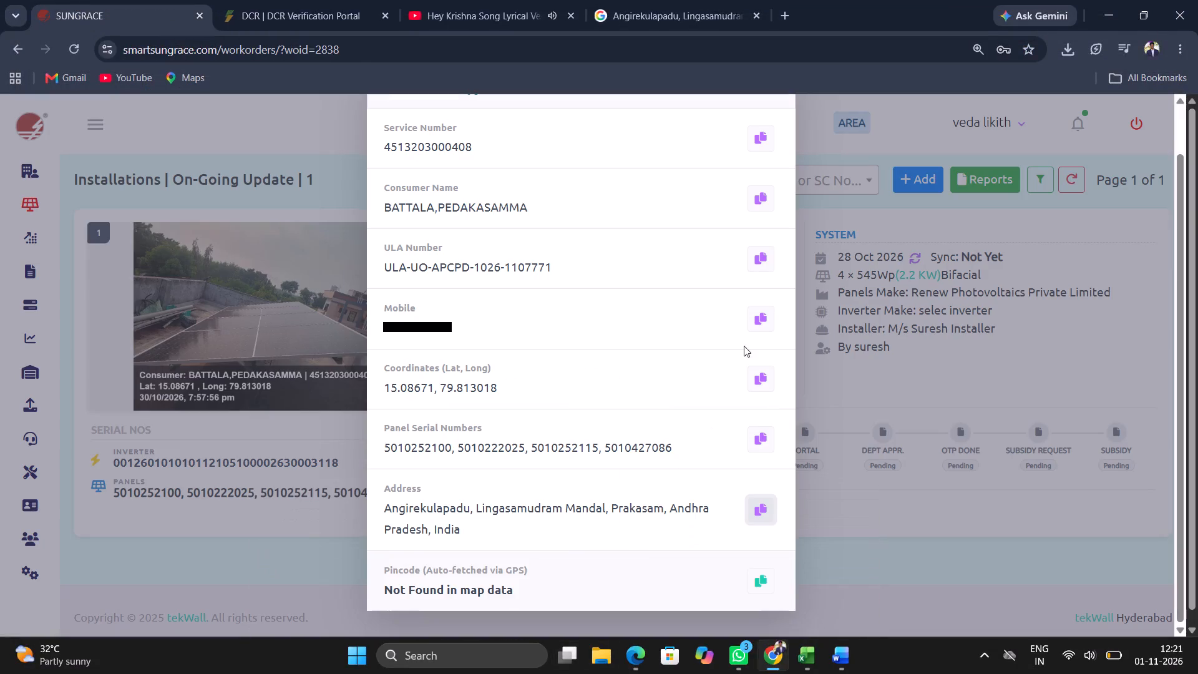
pyautogui.click(760, 132)
# Download the DCR certificate PDF for invoice AP/GST/26-27/009-301 into DCR009's 301_ folder, named with the copied service number followed by -301.
pyautogui.click(330, 0)
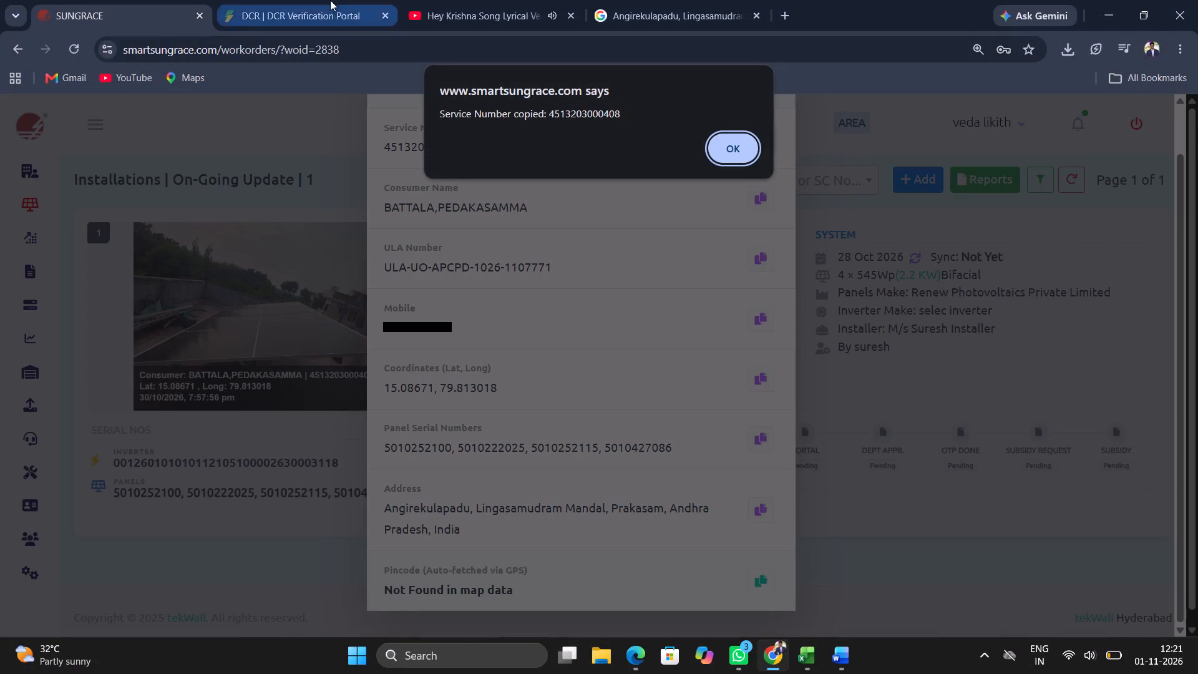
pyautogui.click(1024, 551)
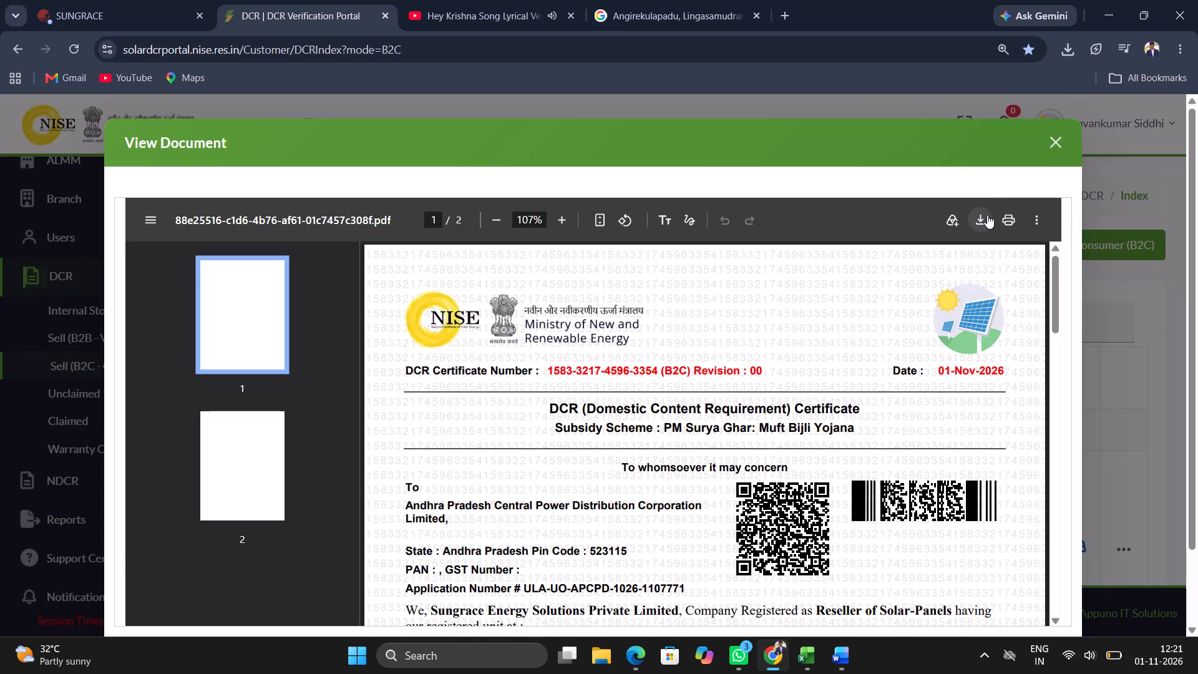
pyautogui.click(986, 215)
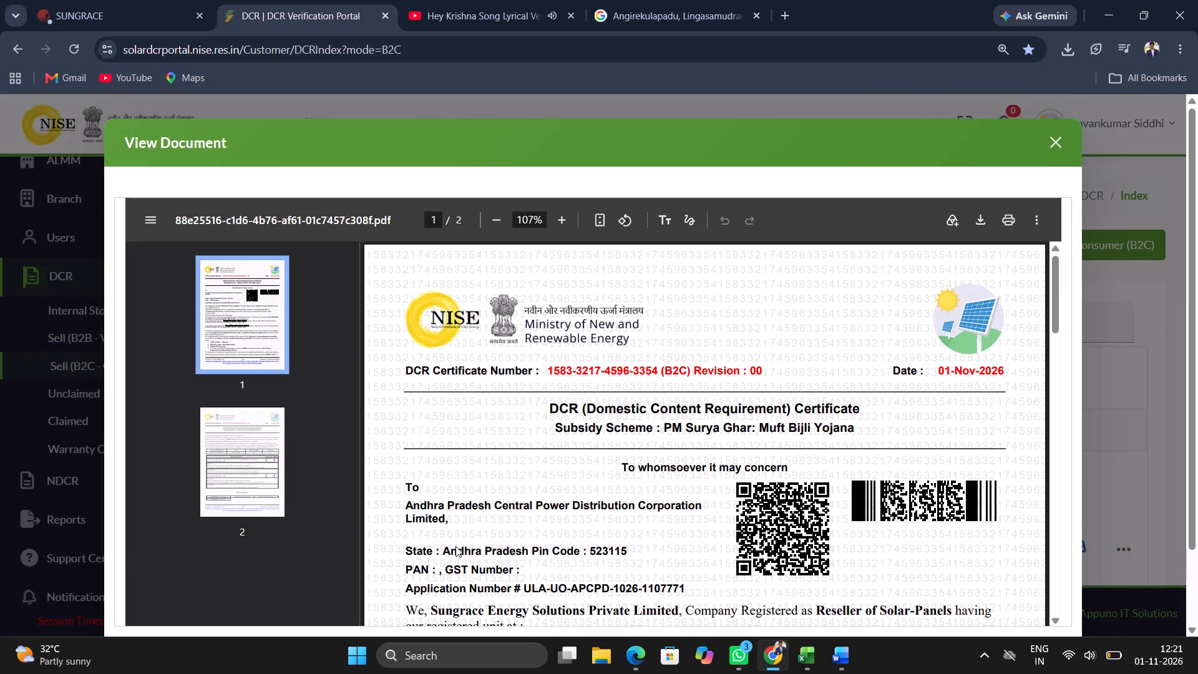
pyautogui.hotkey('ctrl', 'v')
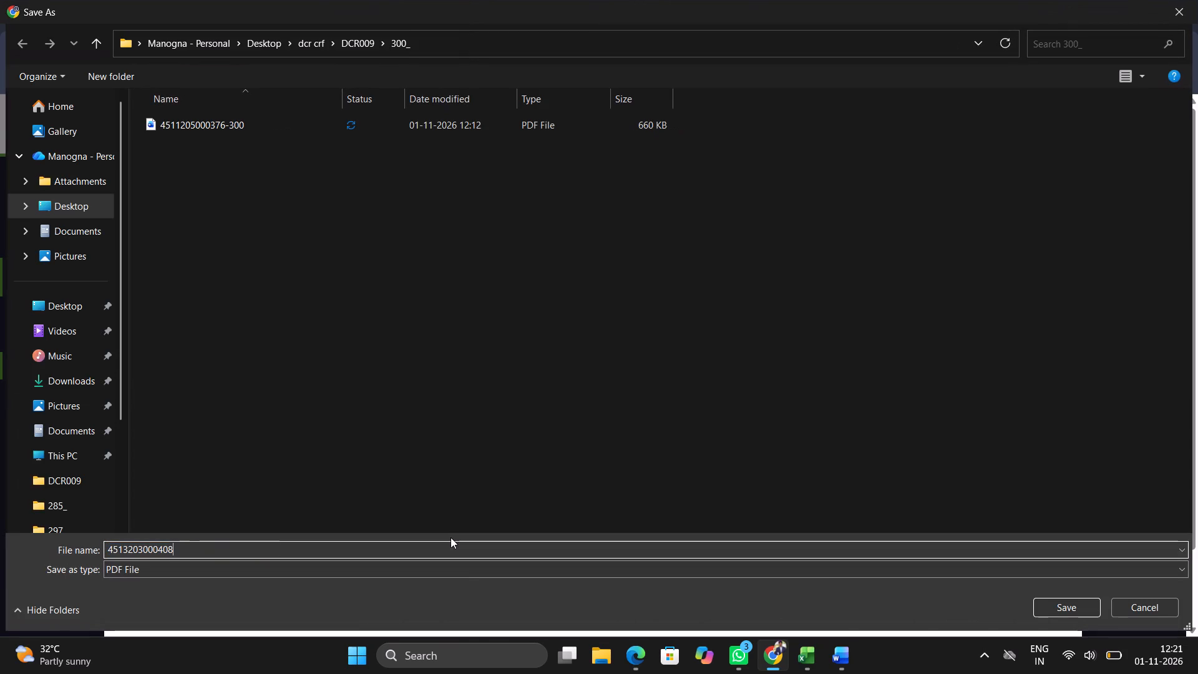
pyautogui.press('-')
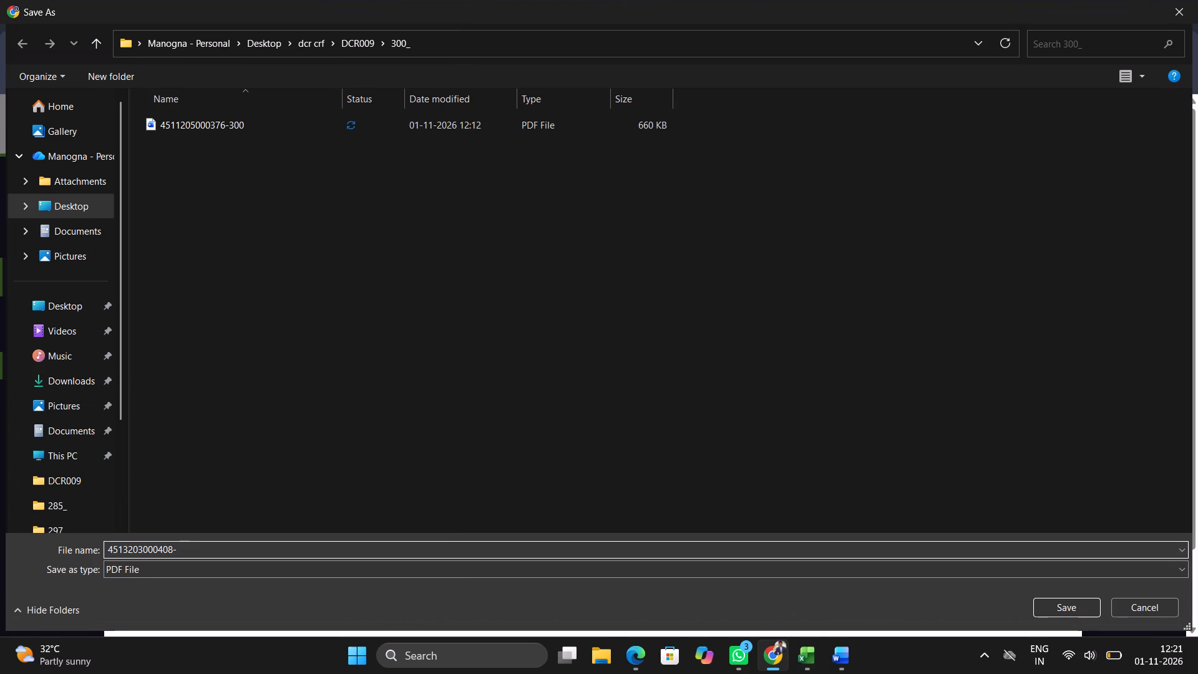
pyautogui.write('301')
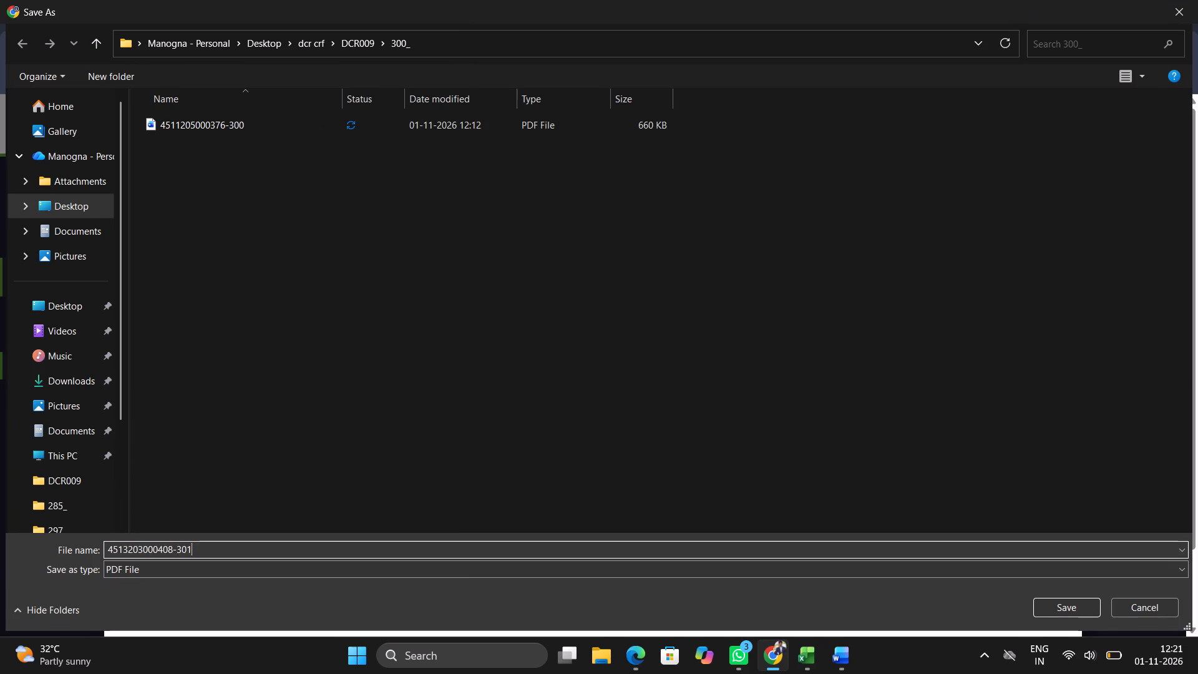
pyautogui.click(355, 43)
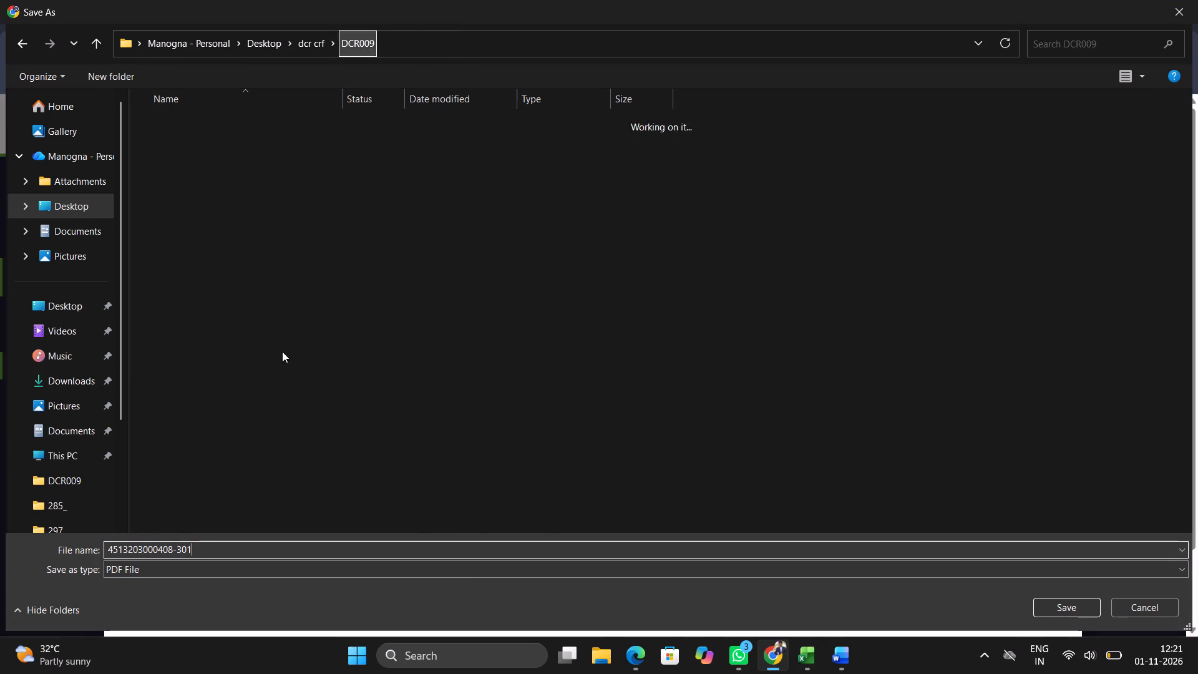
pyautogui.scroll(-20, 229, 424)
pyautogui.scroll(-8, 229, 424)
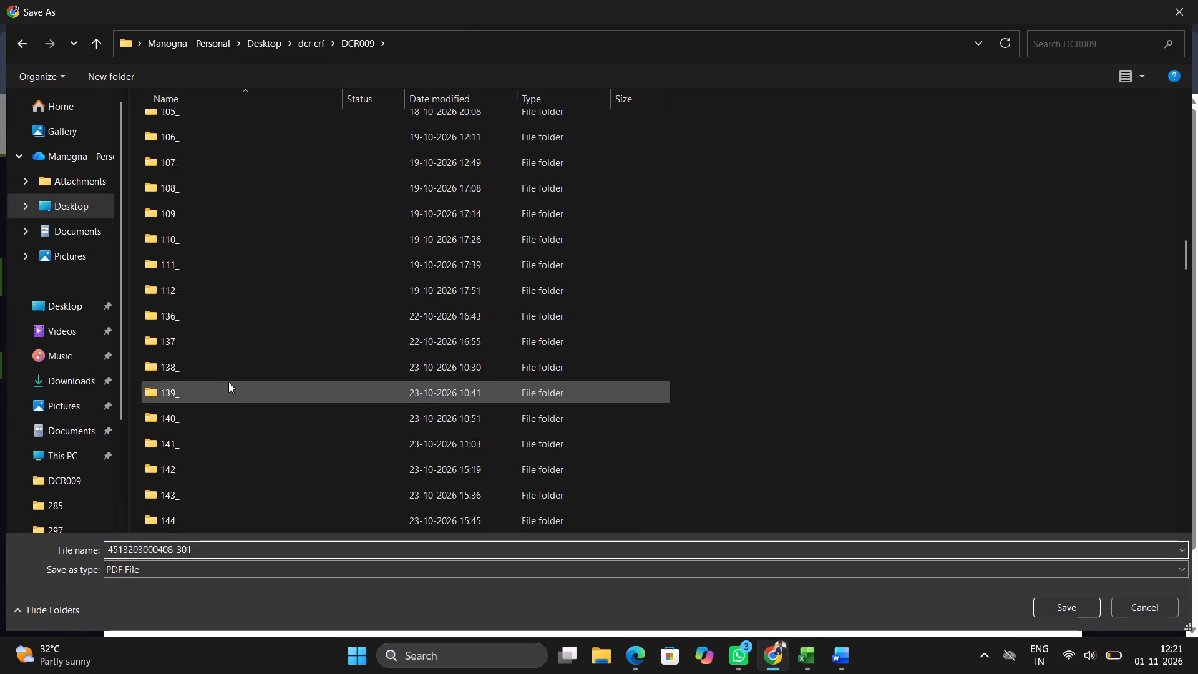
pyautogui.scroll(-20, 228, 382)
pyautogui.scroll(-16, 228, 382)
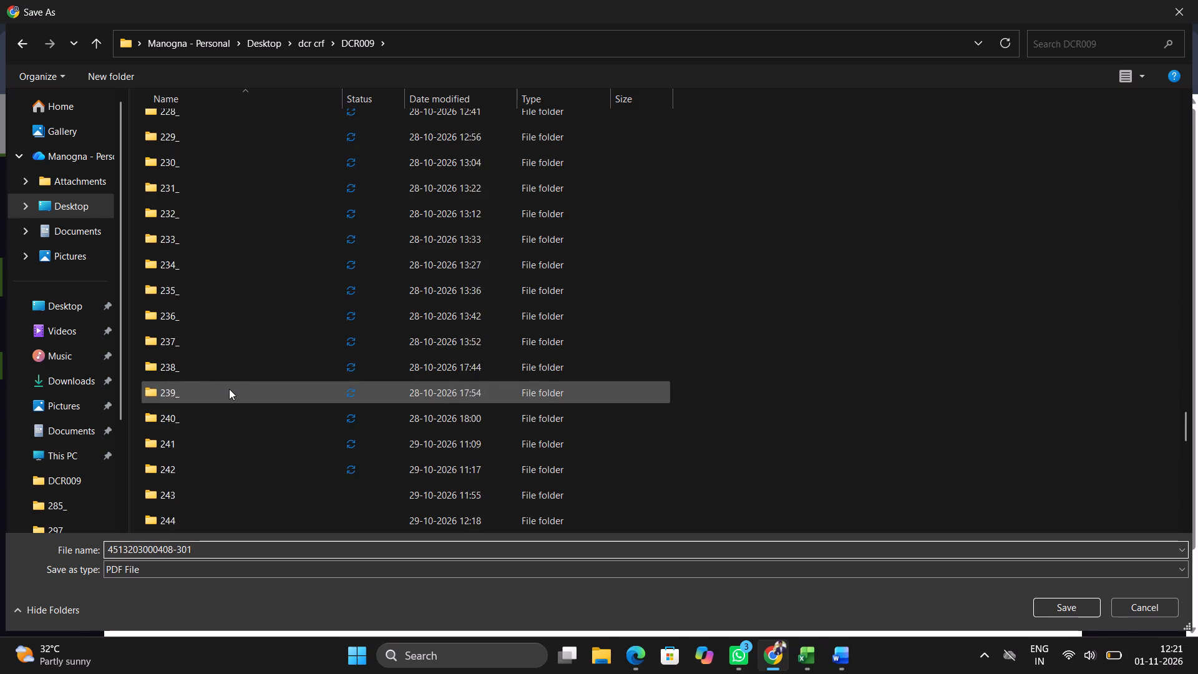
pyautogui.scroll(-20, 229, 389)
pyautogui.scroll(-1, 229, 389)
pyautogui.doubleClick(238, 499)
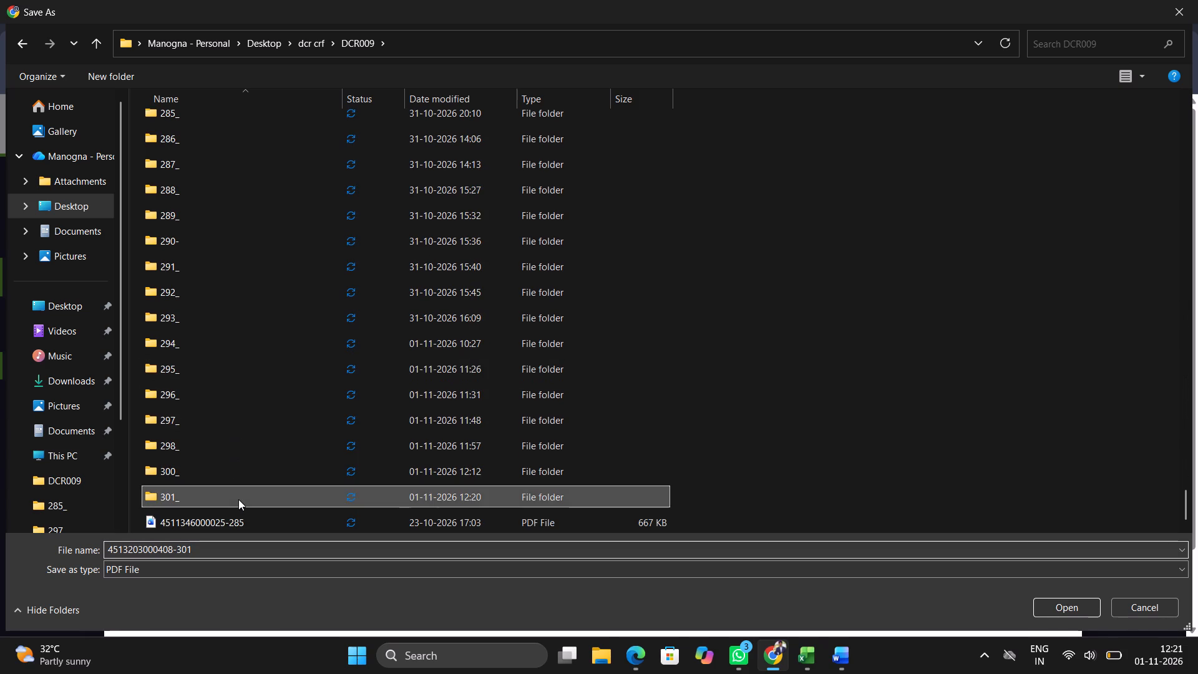
pyautogui.click(1077, 612)
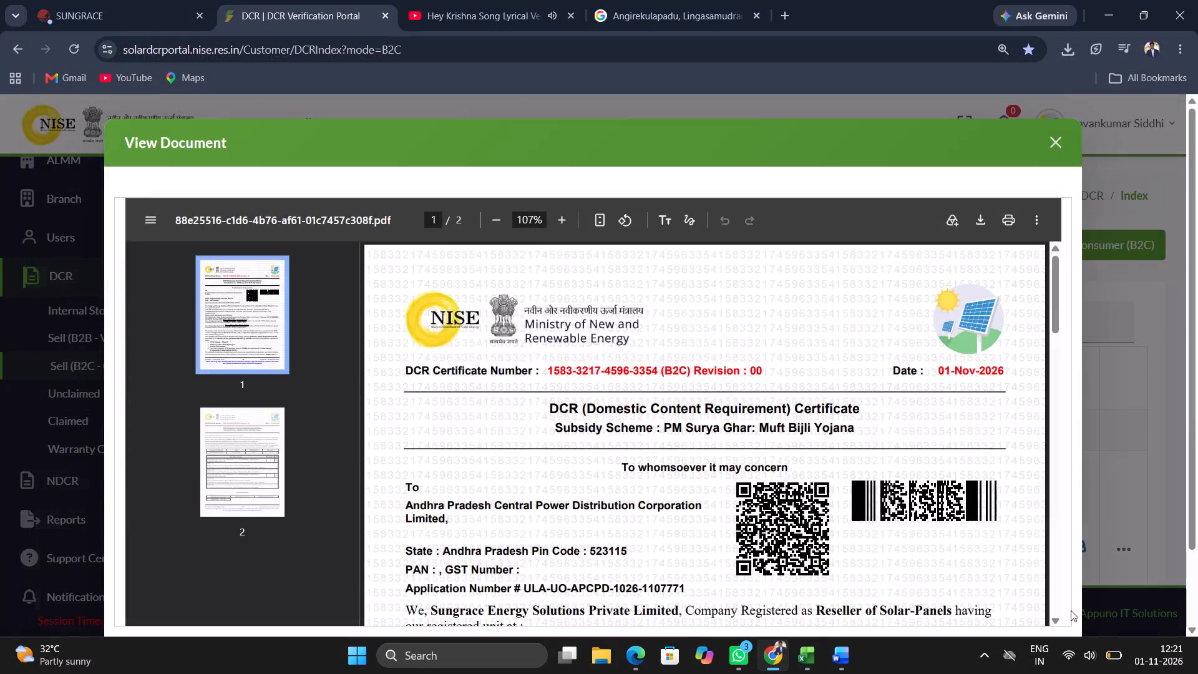
# On the SUNGRACE page, dismiss the copy notice, close the consumer details and open the installation's Project Stage form.
pyautogui.click(154, 0)
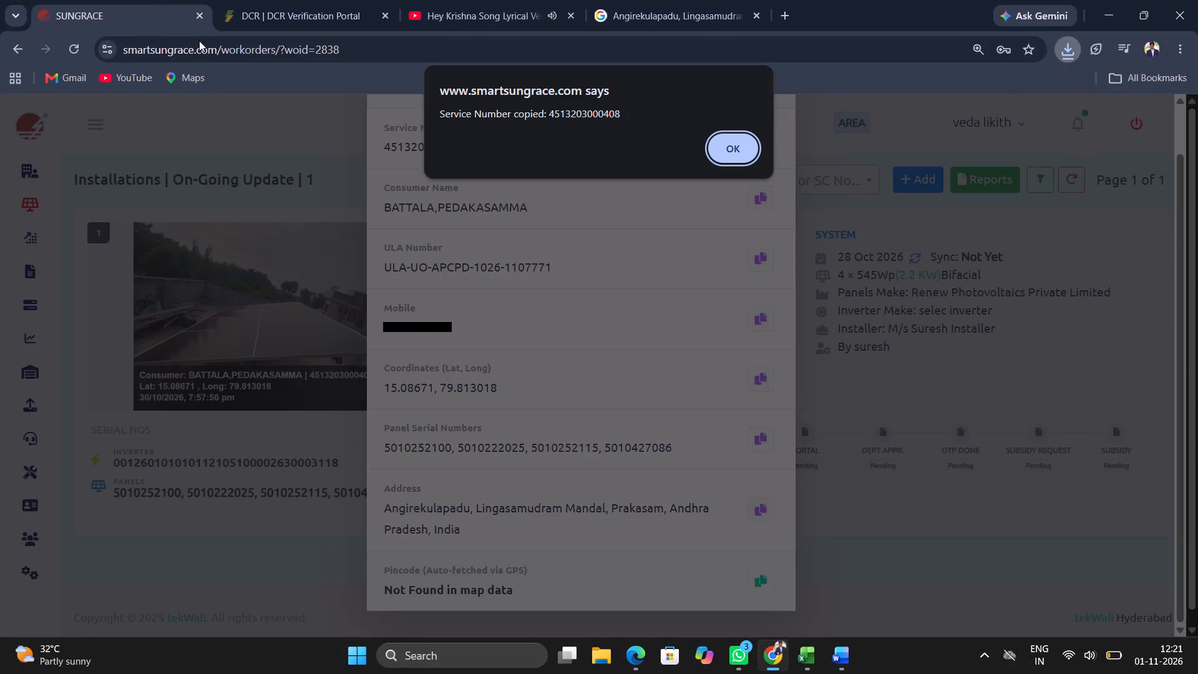
pyautogui.click(731, 159)
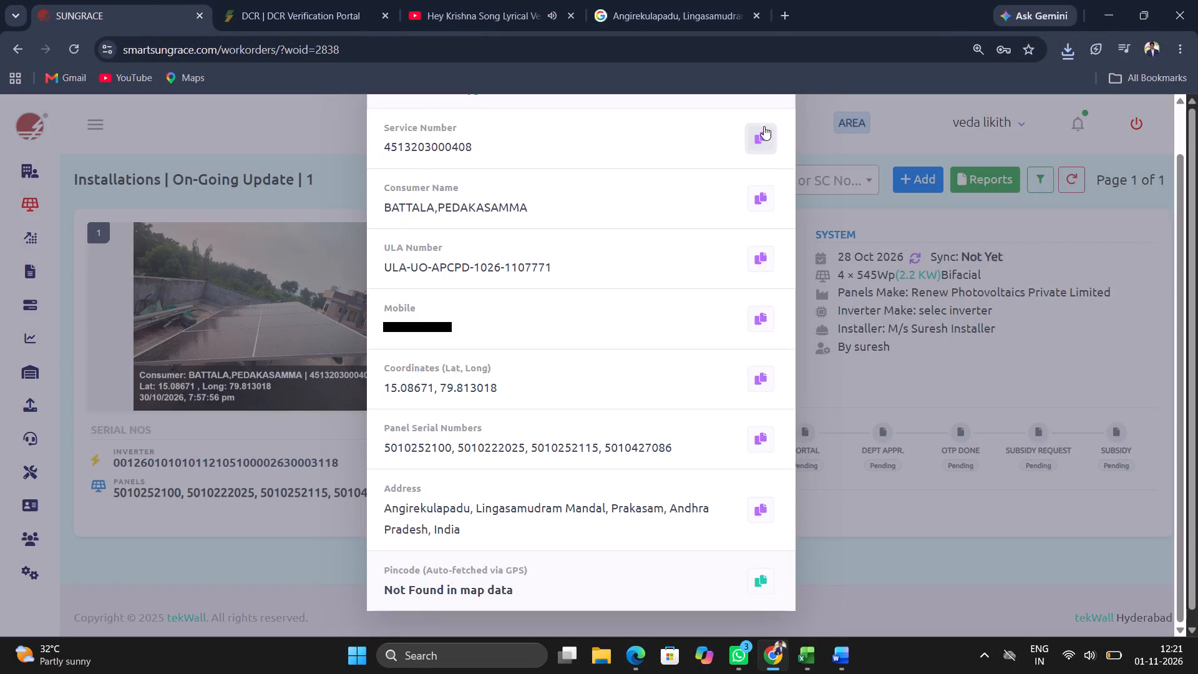
pyautogui.click(837, 132)
pyautogui.click(671, 501)
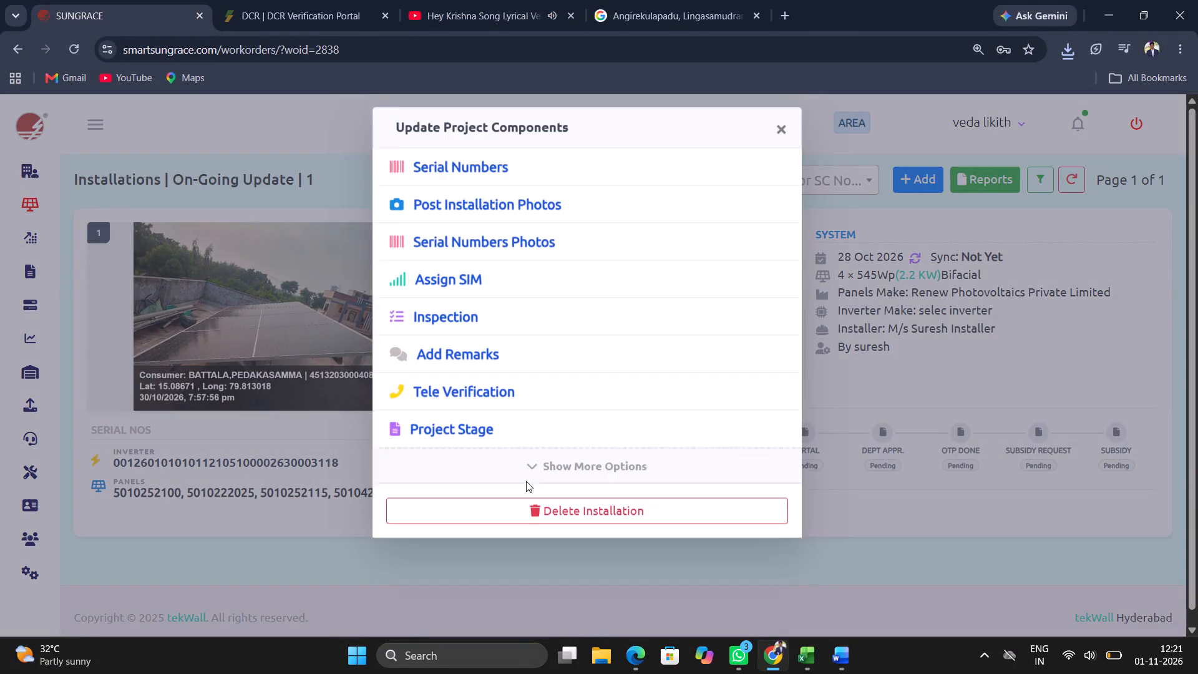
pyautogui.click(443, 434)
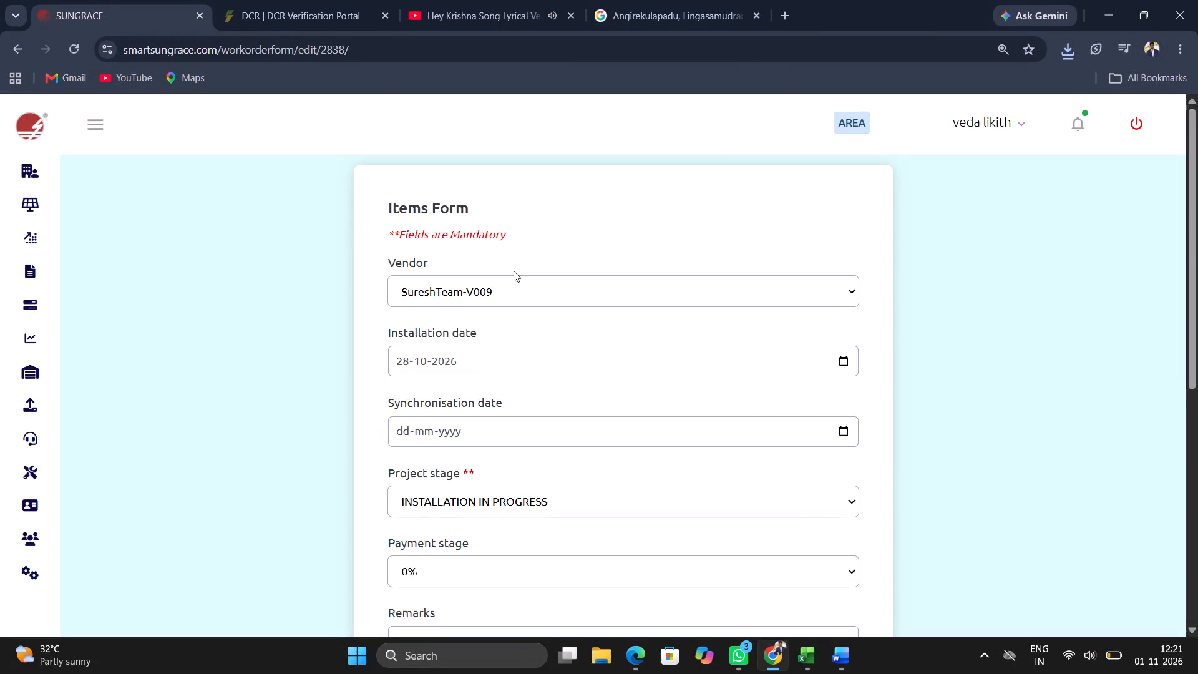
# Choose a file for the Dcr upload field, browsing to the 301_ folder inside DCR009.
pyautogui.scroll(-4, 499, 290)
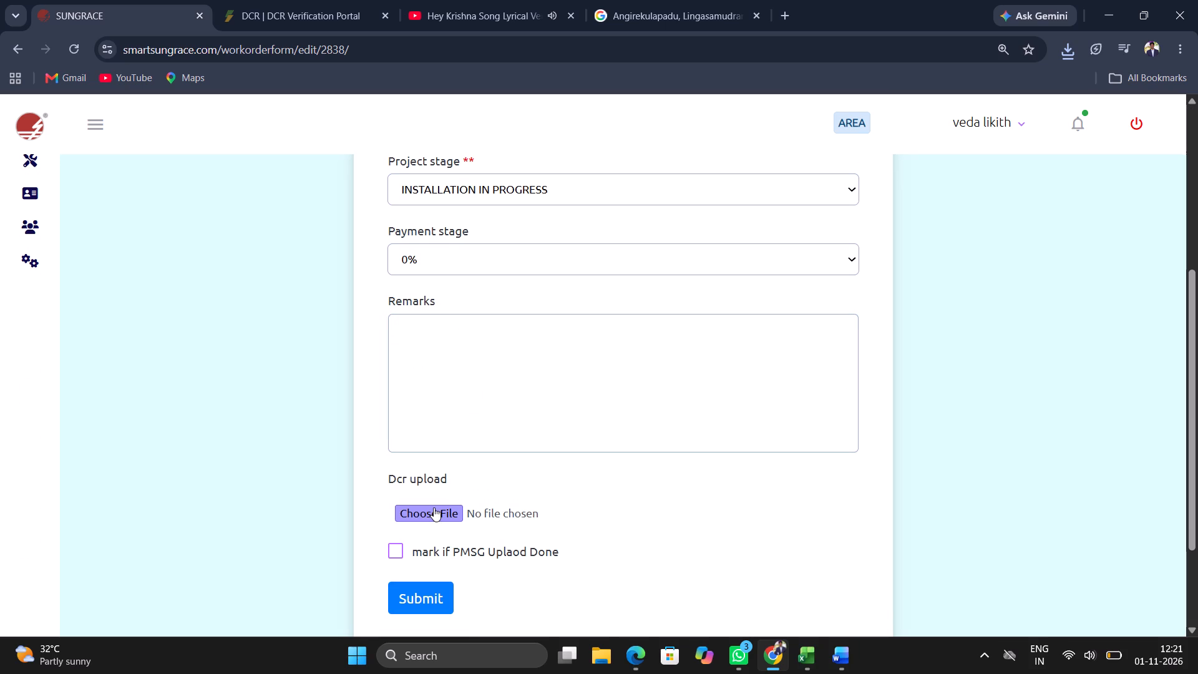
pyautogui.click(434, 507)
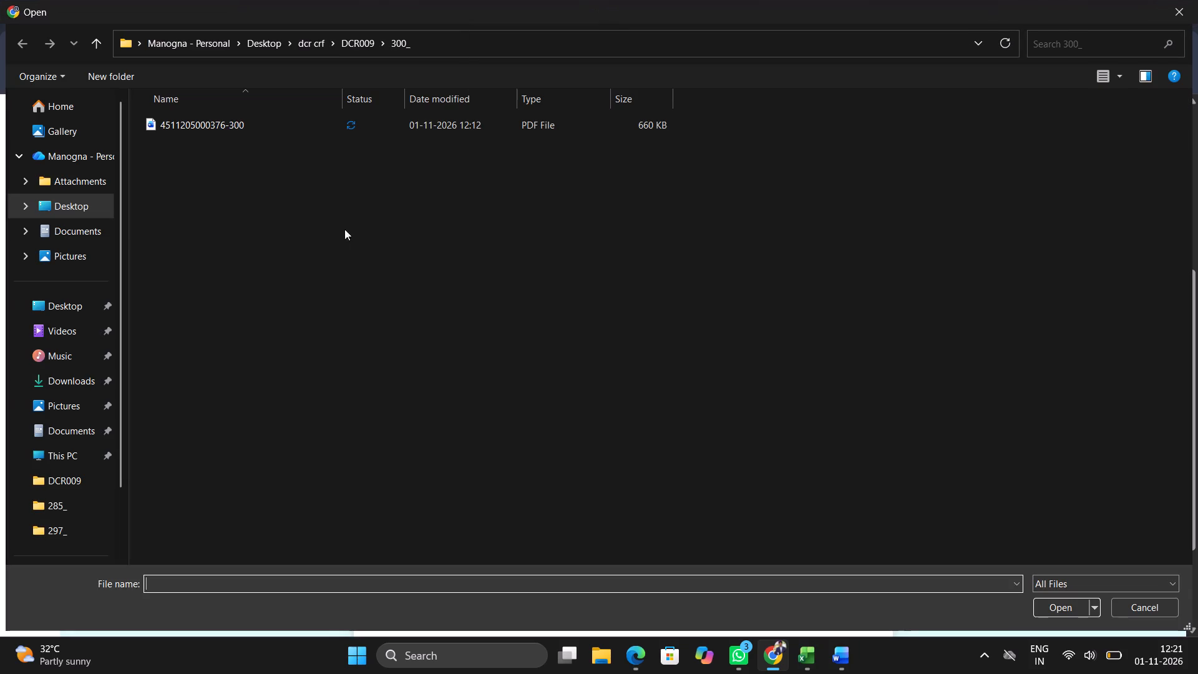
pyautogui.click(355, 35)
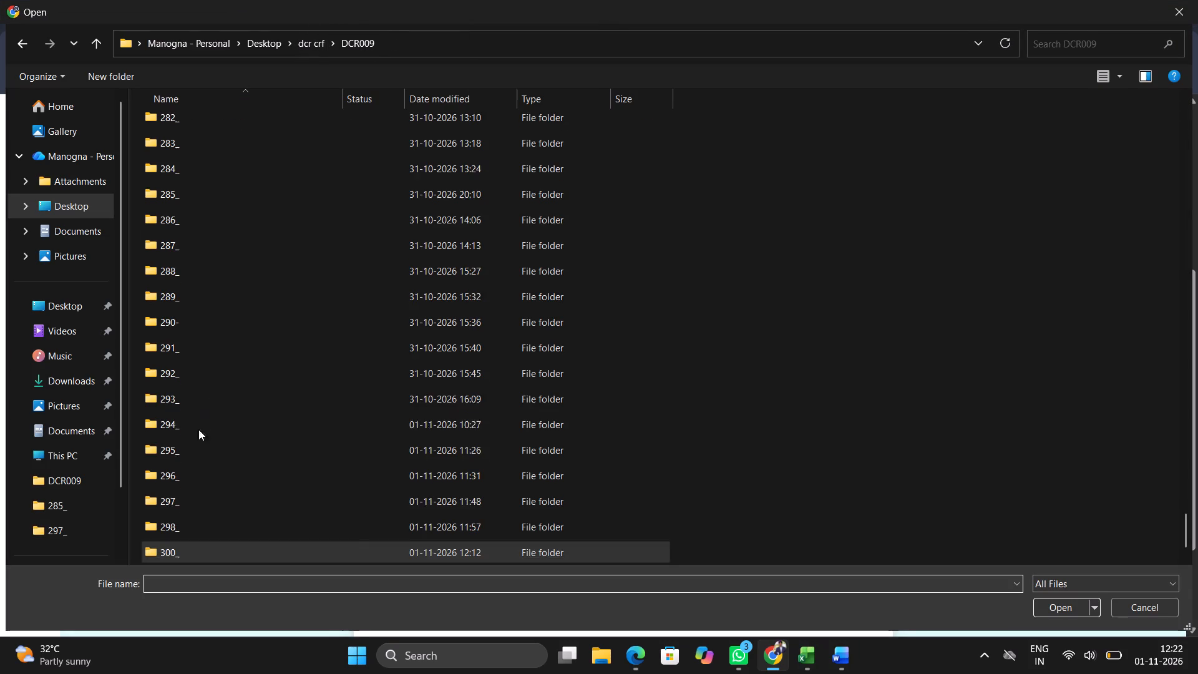
pyautogui.scroll(-5, 192, 441)
pyautogui.doubleClick(183, 528)
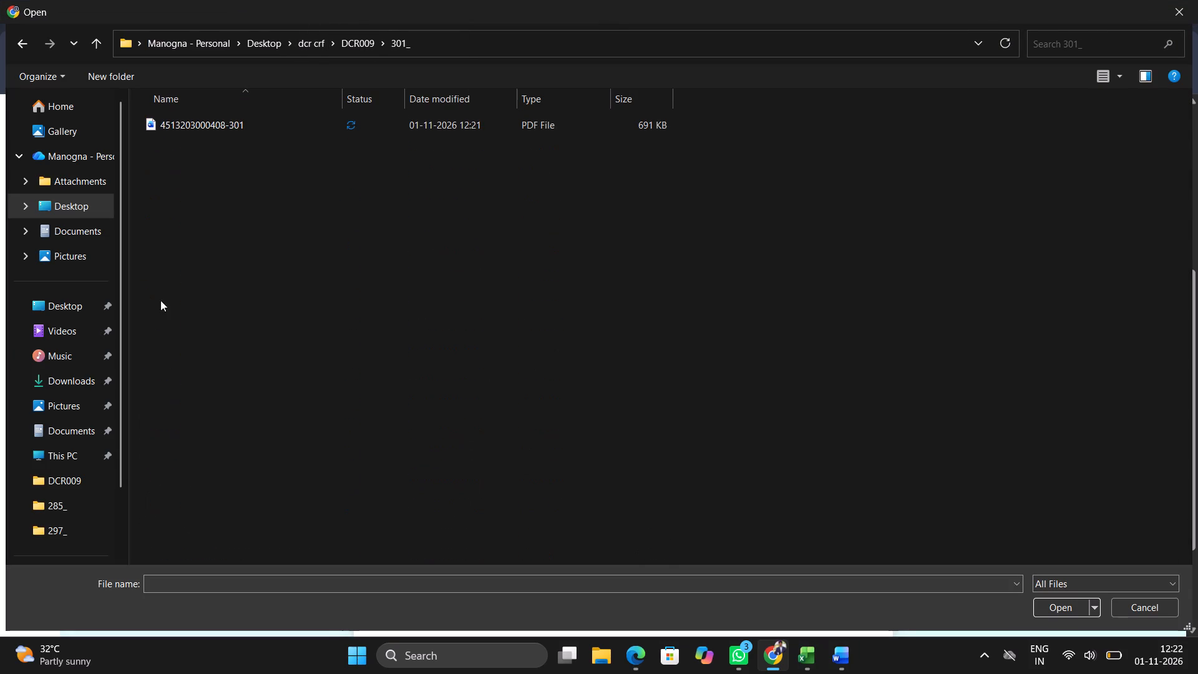
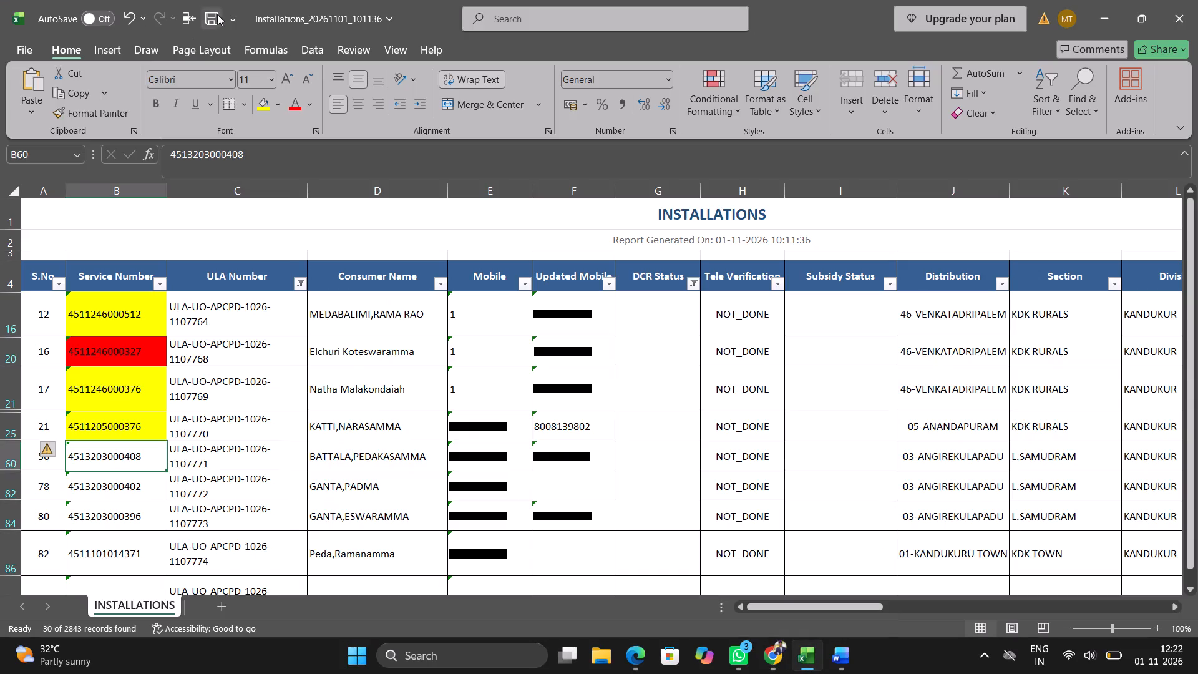
# Highlight the selected service number of S.No 56 in yellow in the INSTALLATIONS sheet.
pyautogui.click(268, 109)
# Copy the service number of S.No 78 from the sheet and find its installation record on the SUNGRACE page in Chrome.
pyautogui.press('Down')
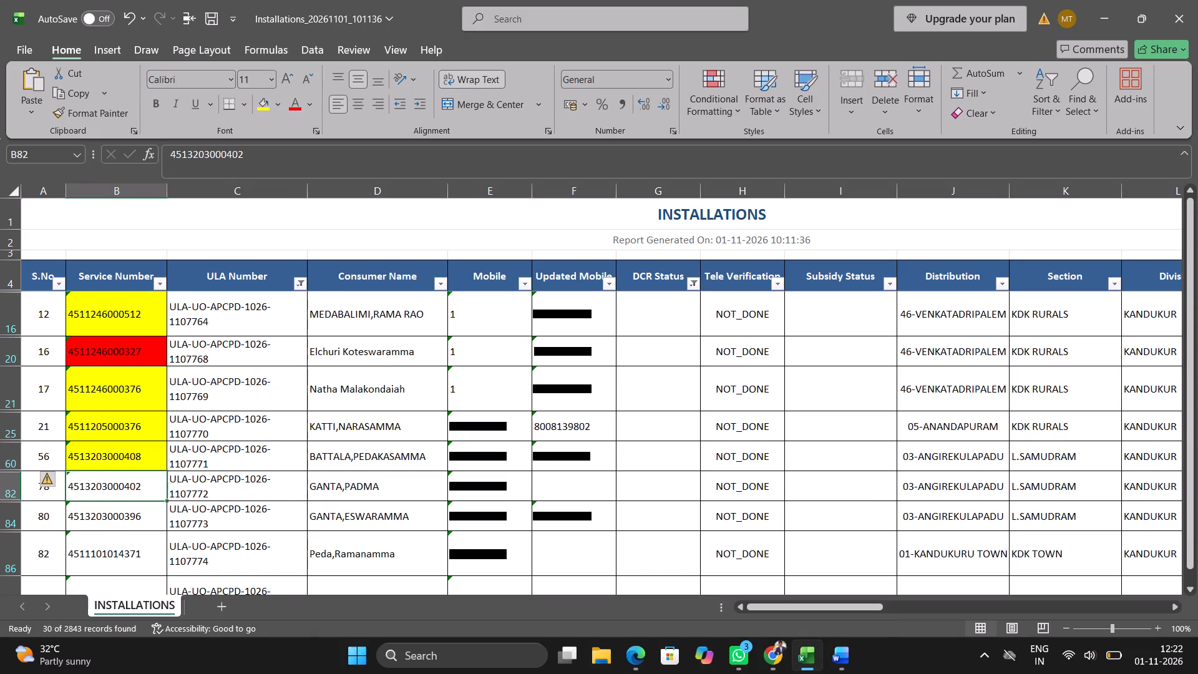
pyautogui.hotkey('ctrl', 'c')
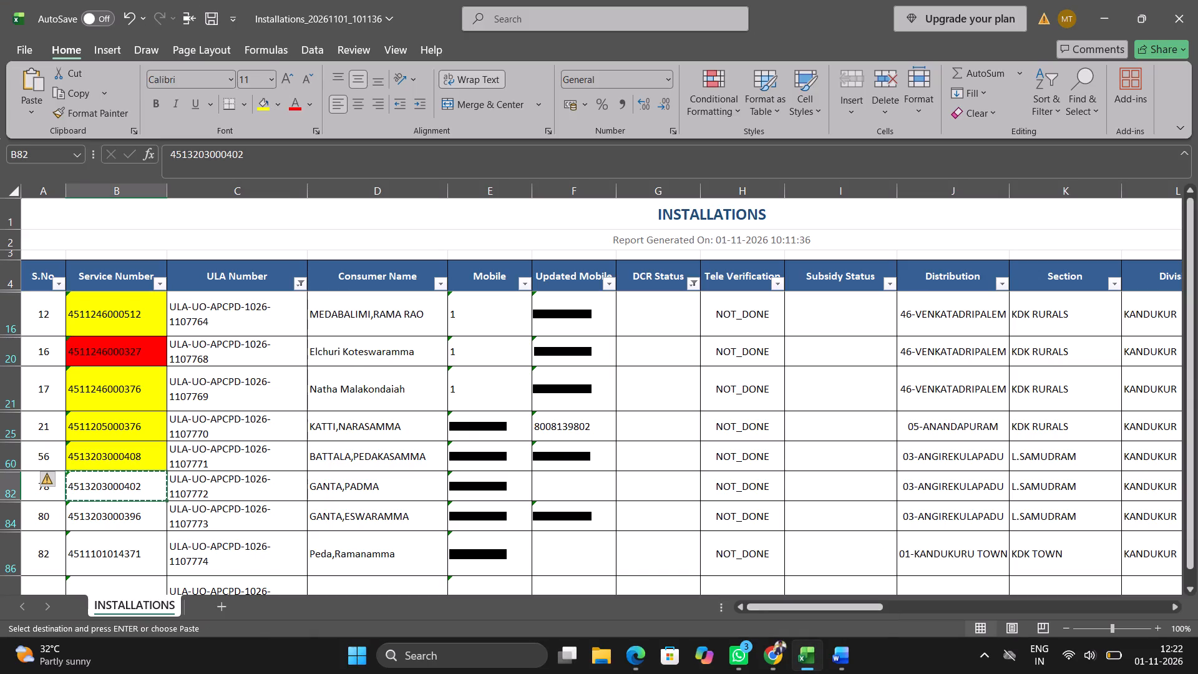
pyautogui.click(748, 570)
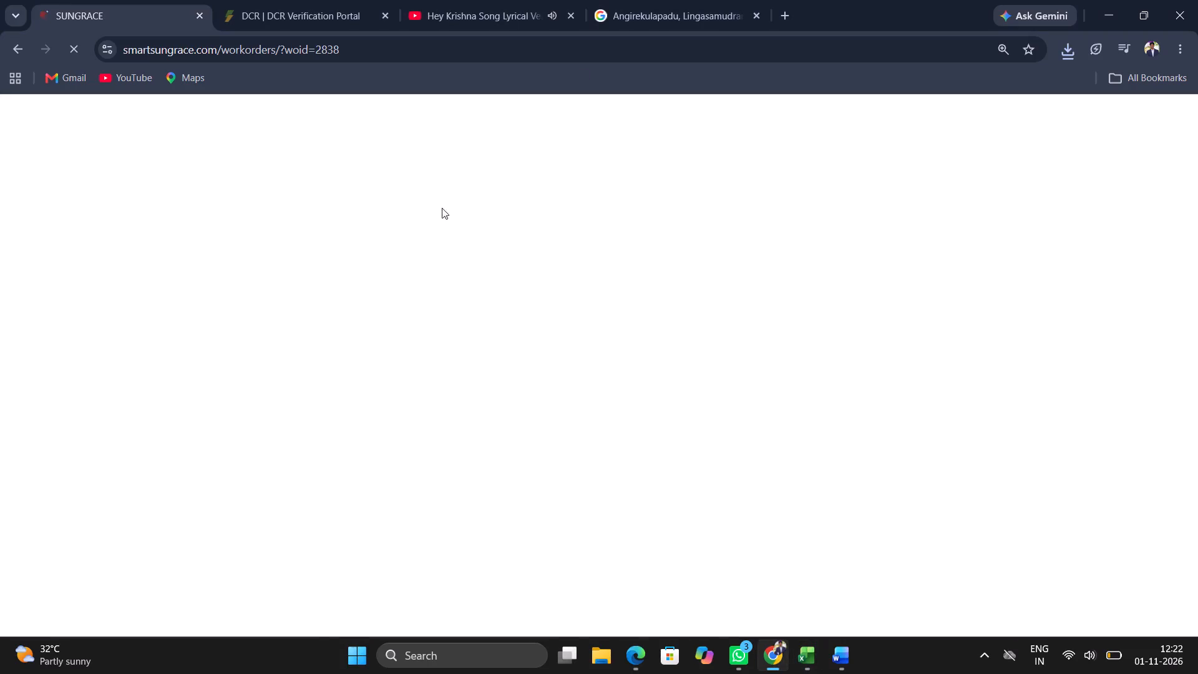
pyautogui.click(618, 174)
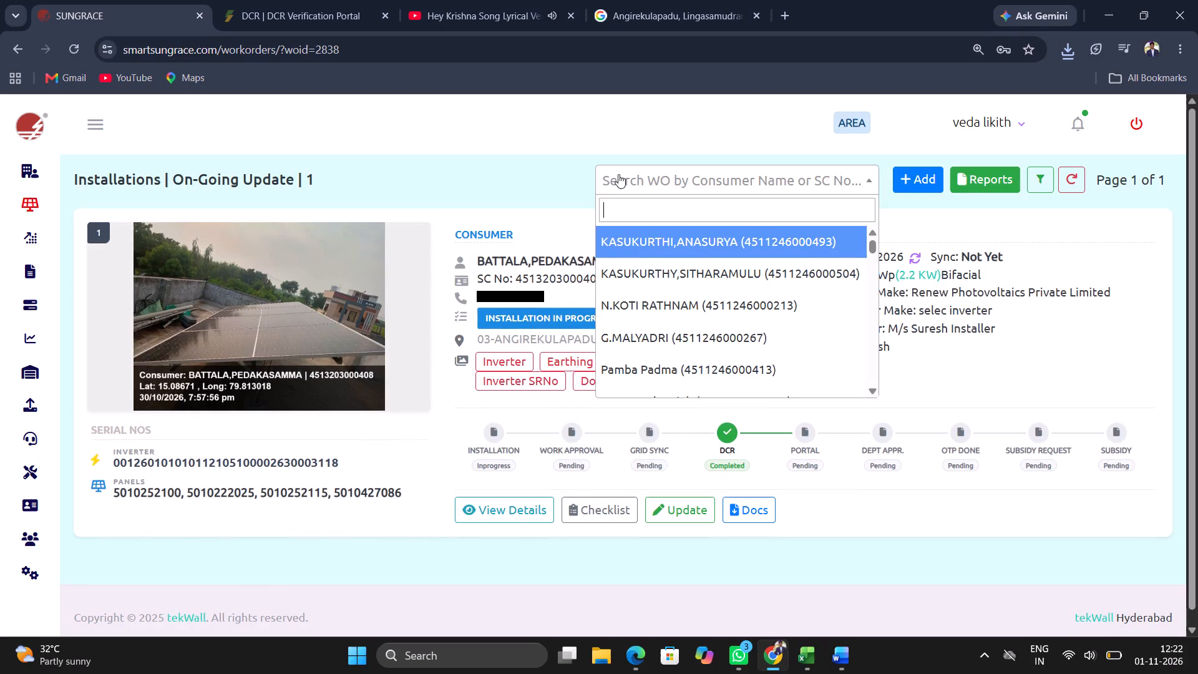
pyautogui.hotkey('ctrl', 'v')
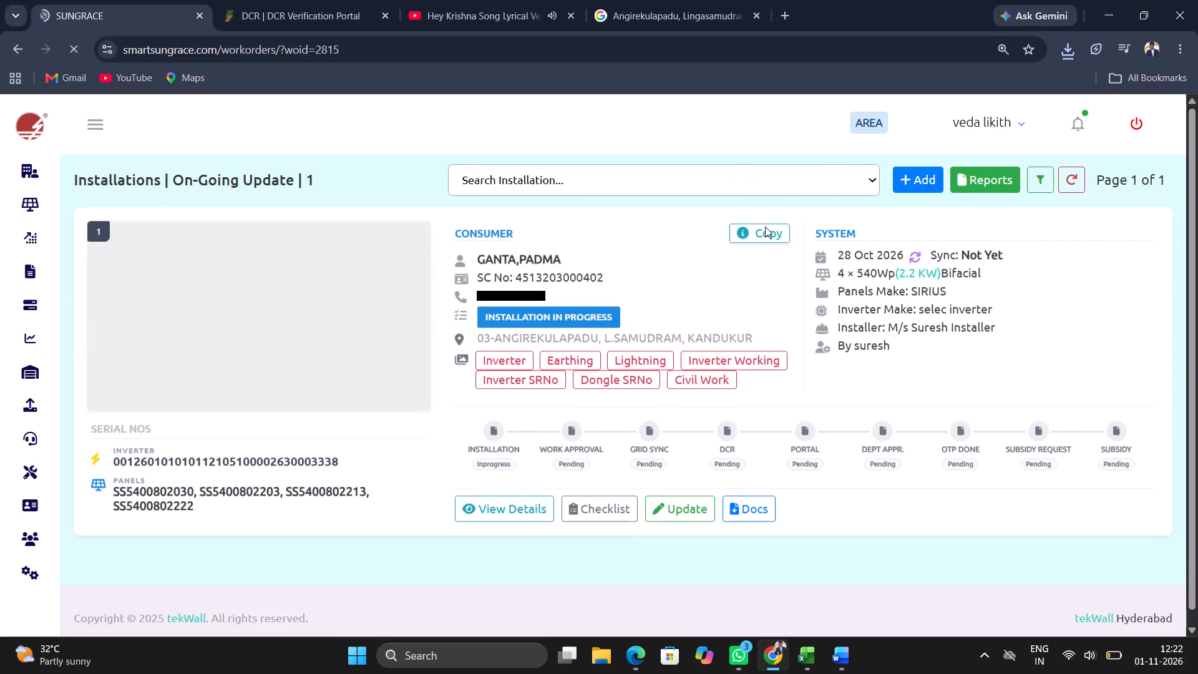
# Copy the ULA number from the installation's quick copy details on the SUNGRACE page.
pyautogui.keyDown('ctrl'); pyautogui.click(766, 227); pyautogui.keyUp('ctrl')
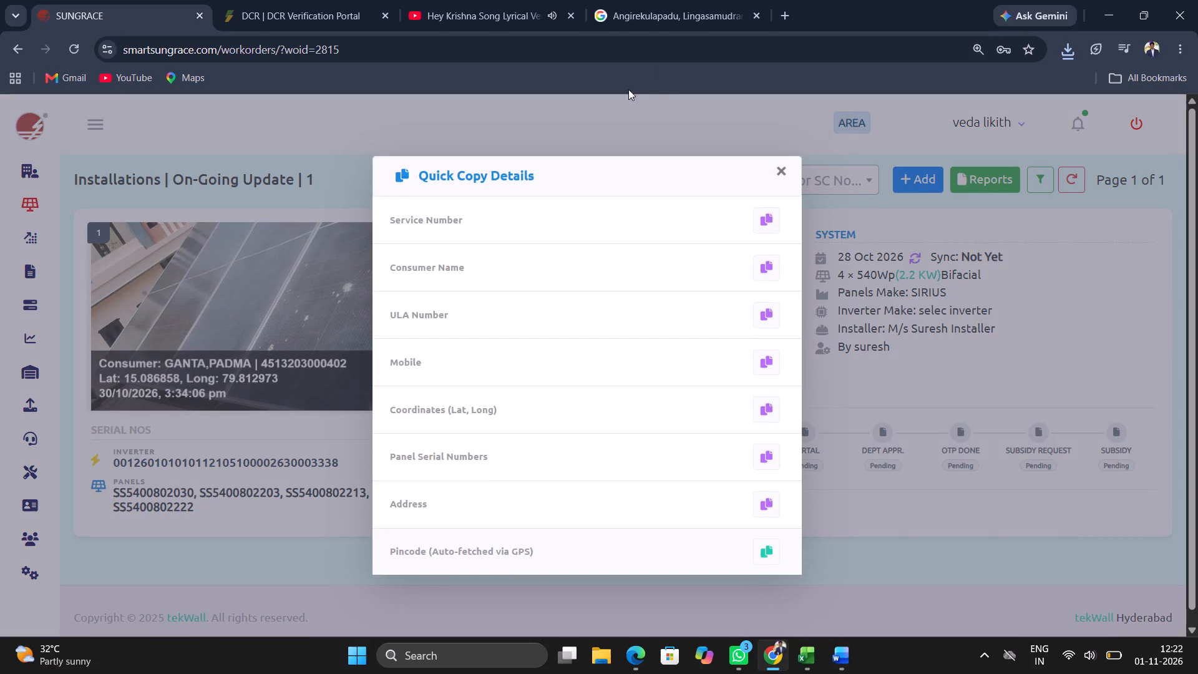
pyautogui.keyDown('ctrl'); pyautogui.moveTo(651, 68); pyautogui.dragTo(653, 79); pyautogui.keyUp('ctrl')
pyautogui.keyDown('ctrl'); pyautogui.click(660, 115); pyautogui.keyUp('ctrl')
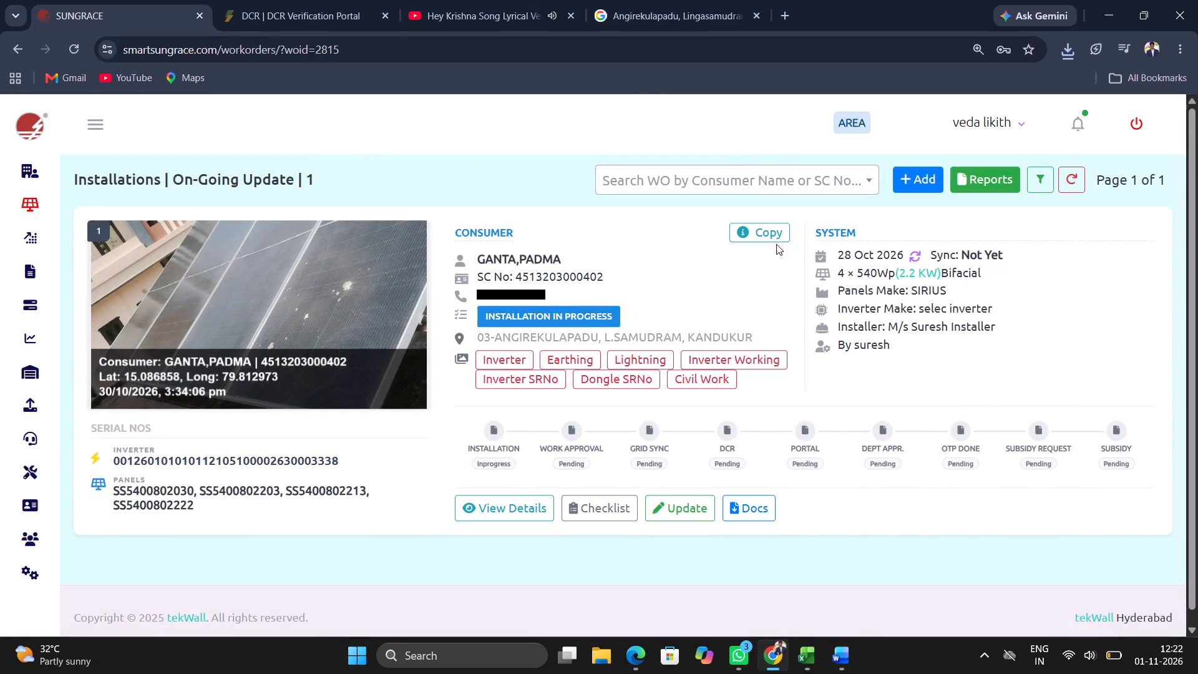
pyautogui.keyDown('ctrl'); pyautogui.click(735, 233); pyautogui.keyUp('ctrl')
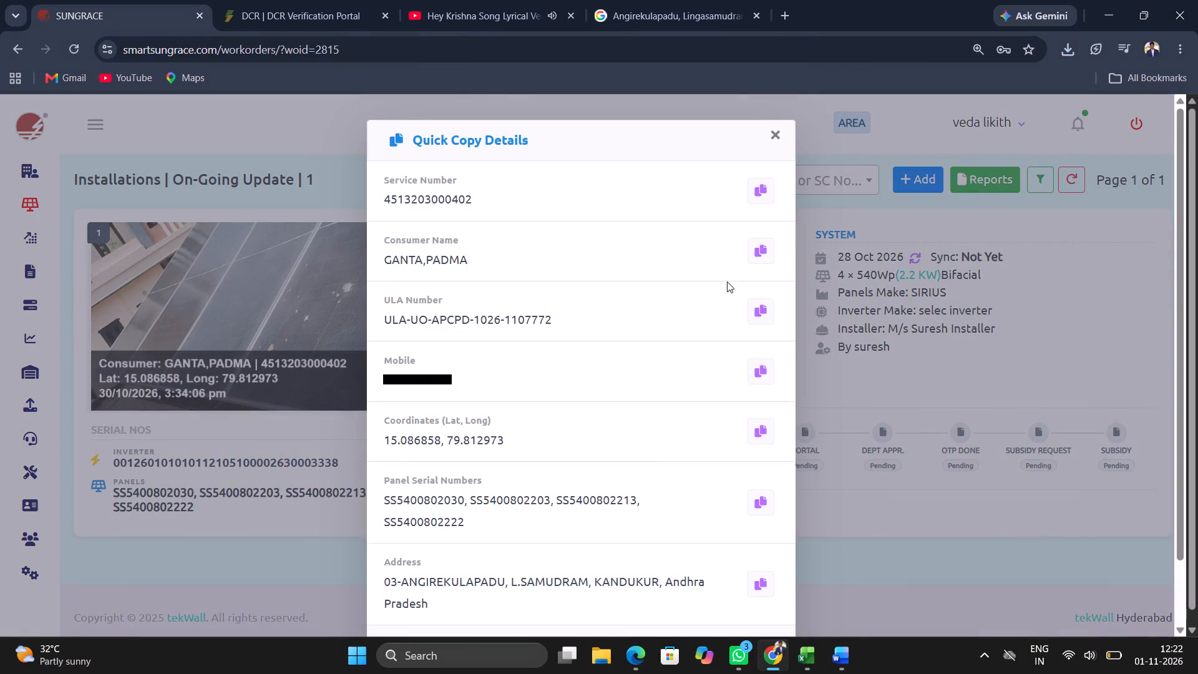
pyautogui.keyDown('ctrl'); pyautogui.click(754, 310); pyautogui.keyUp('ctrl')
# On the DCR Verification Portal, close the certificate preview and start a new issue to consumer (B2C).
pyautogui.keyDown('ctrl'); pyautogui.click(309, 0); pyautogui.keyUp('ctrl')
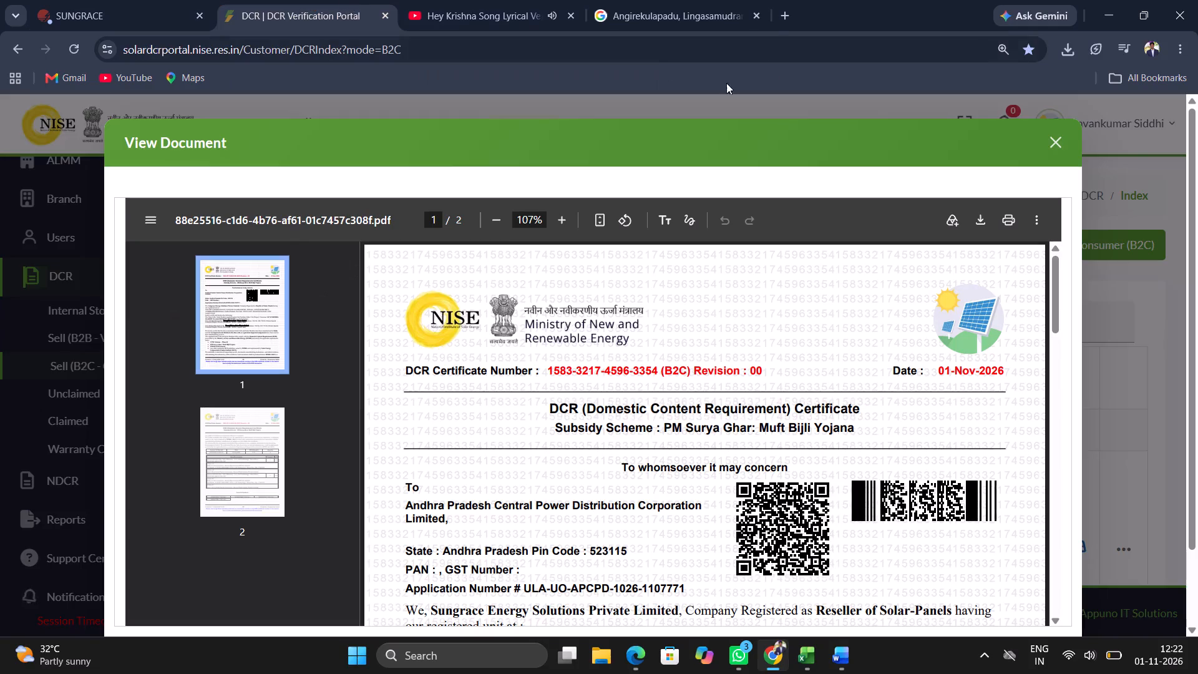
pyautogui.keyDown('ctrl'); pyautogui.click(1049, 139); pyautogui.keyUp('ctrl')
pyautogui.keyDown('ctrl'); pyautogui.click(1045, 244); pyautogui.keyUp('ctrl')
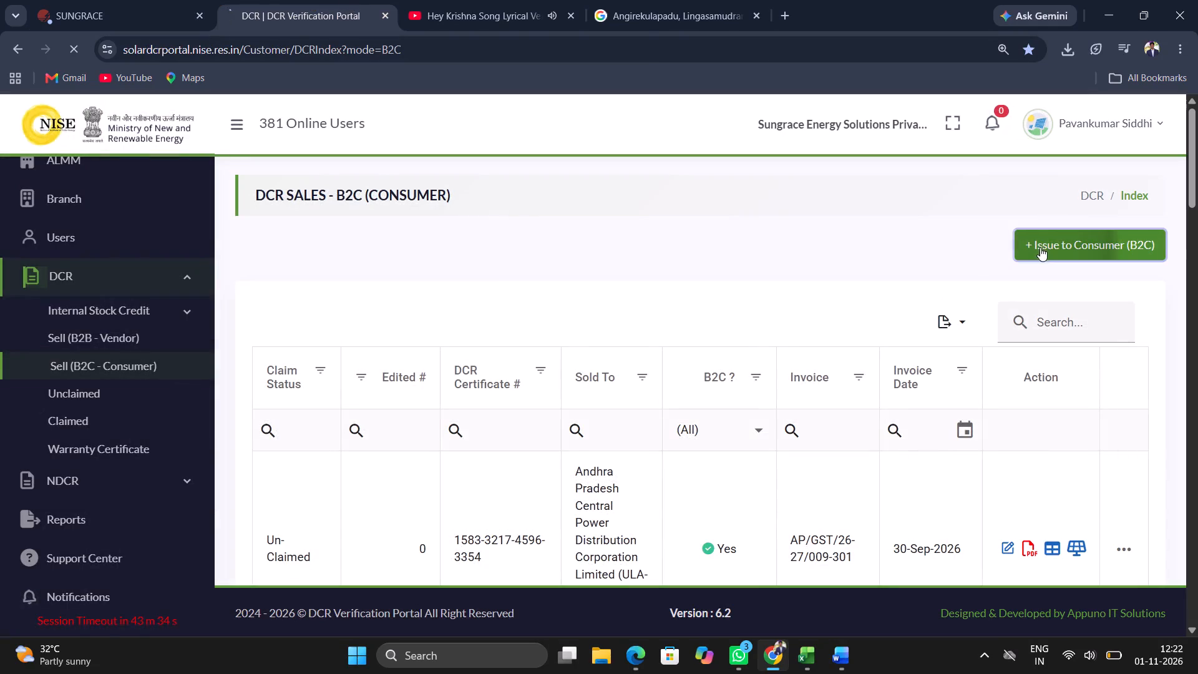
# Enter the copied ULA number as consumer application number, with the Andhra Pradesh branch, PM Surya Ghar: Muft Bijli Yojana scheme and Solar Panels item type.
pyautogui.keyDown('ctrl'); pyautogui.click(537, 352); pyautogui.keyUp('ctrl')
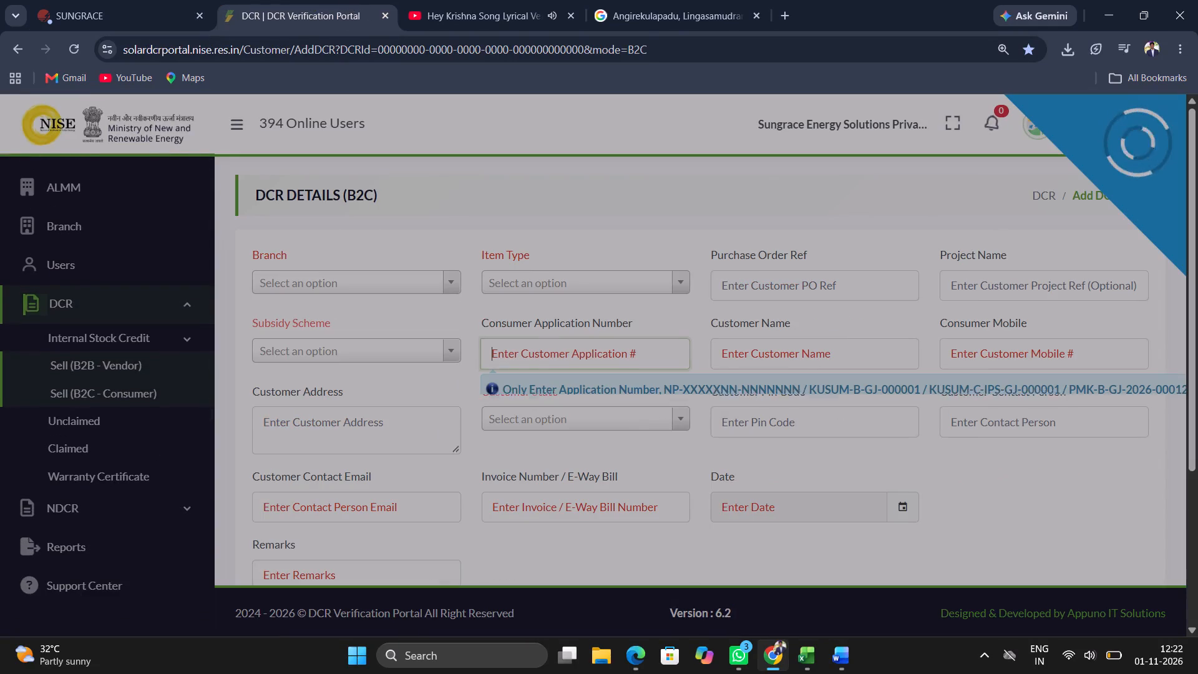
pyautogui.hotkey('ctrl', 'v')
pyautogui.click(371, 285)
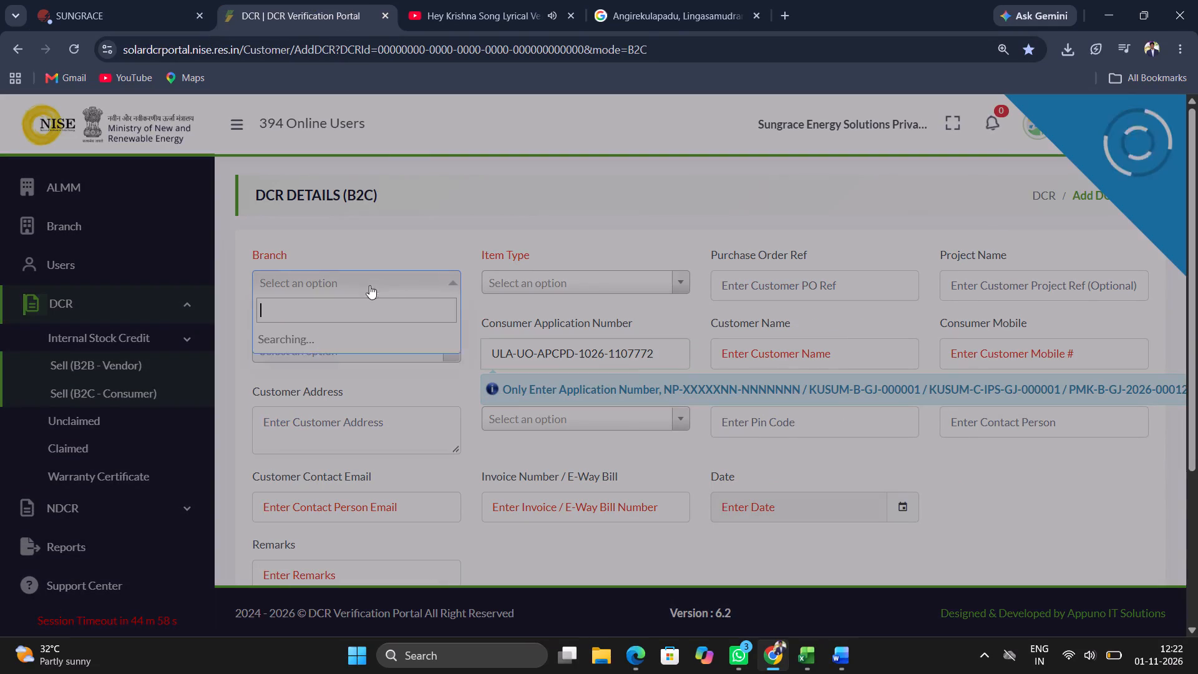
pyautogui.click(370, 347)
pyautogui.click(370, 345)
pyautogui.click(366, 492)
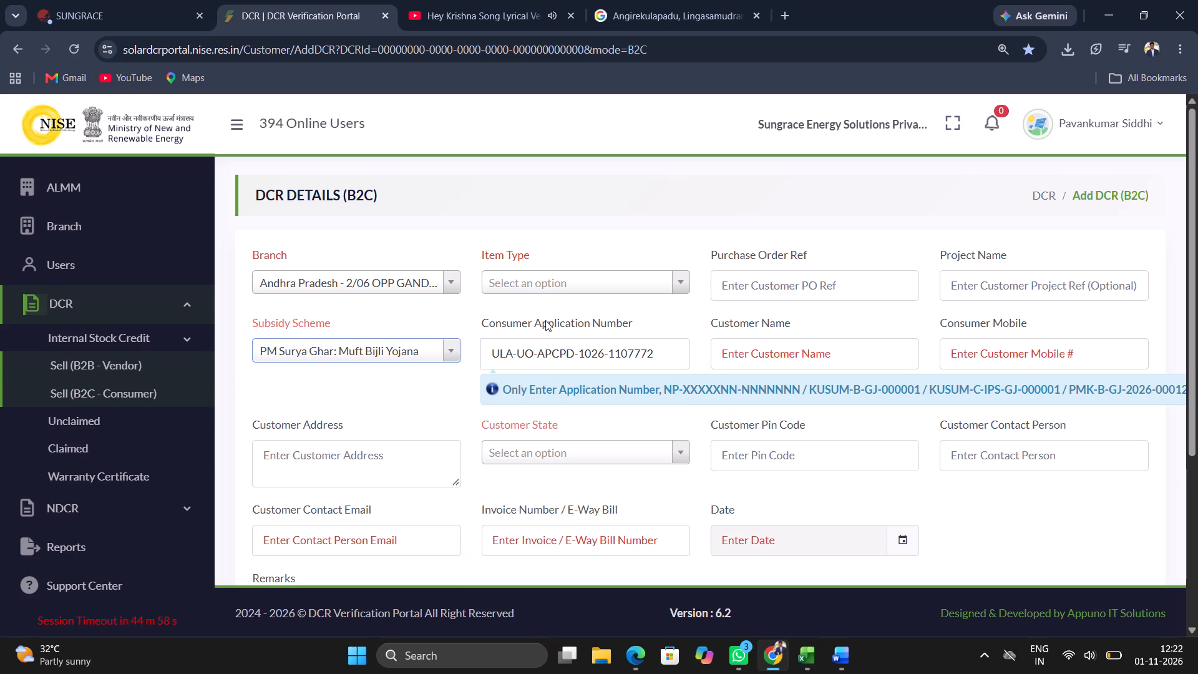
pyautogui.click(533, 285)
pyautogui.click(541, 341)
pyautogui.click(755, 364)
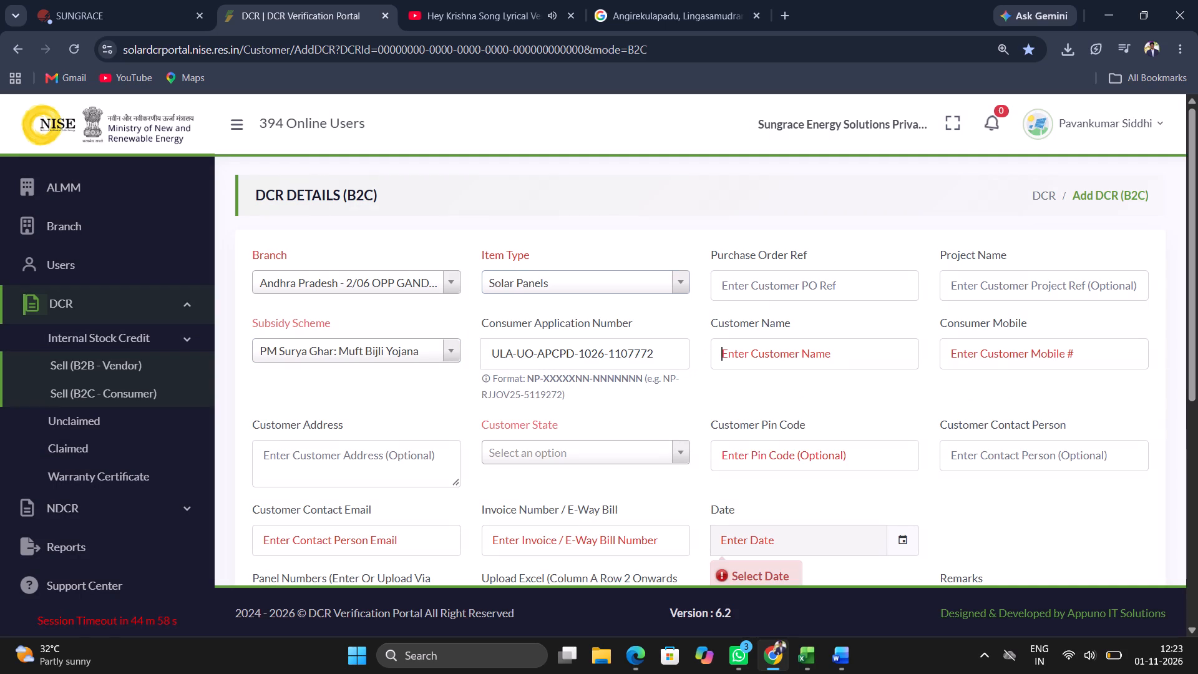
pyautogui.click(819, 596)
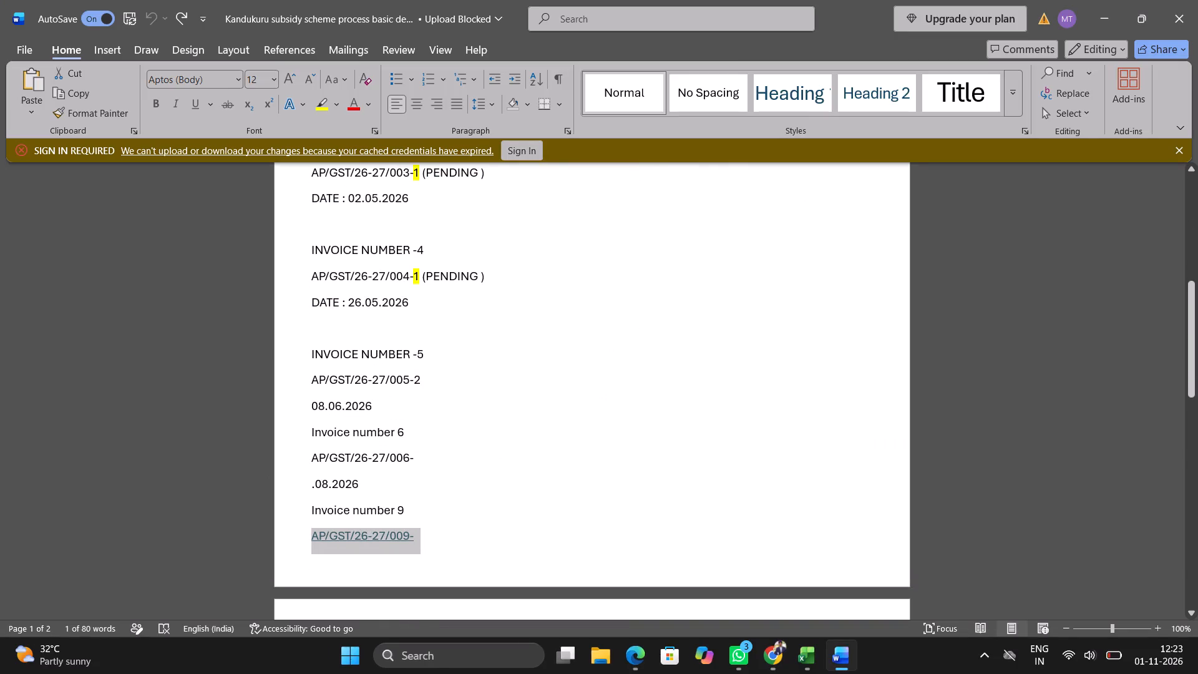
pyautogui.moveTo(662, 354); pyautogui.dragTo(660, 362)
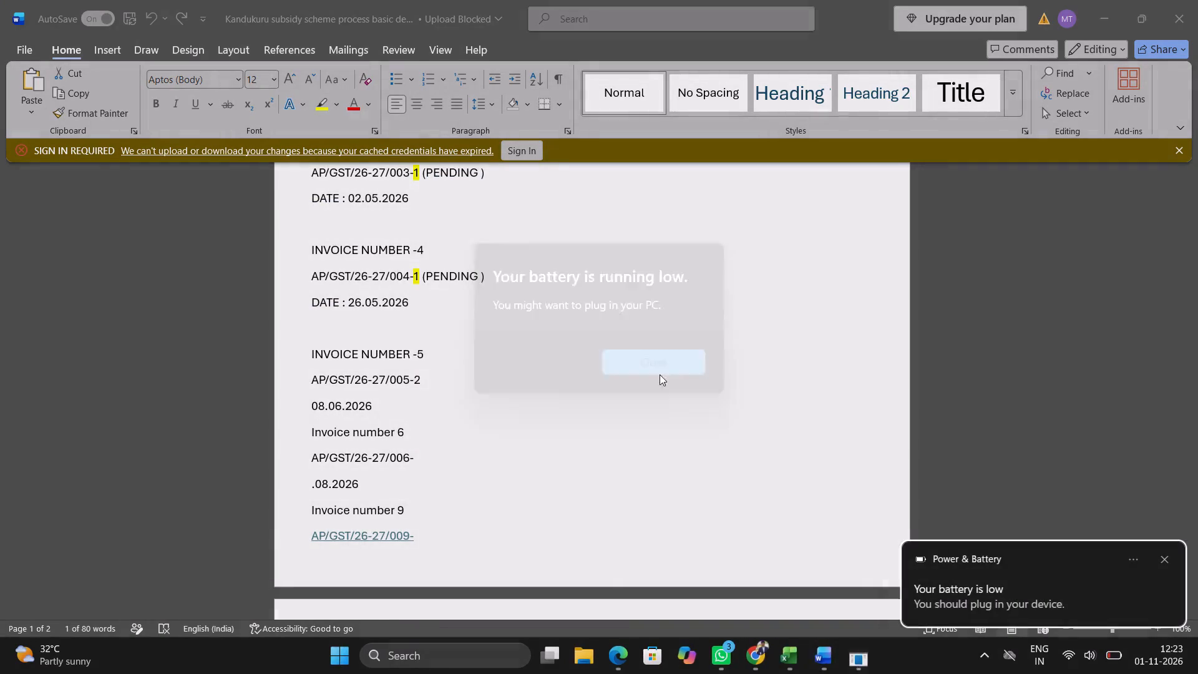
pyautogui.click(744, 572)
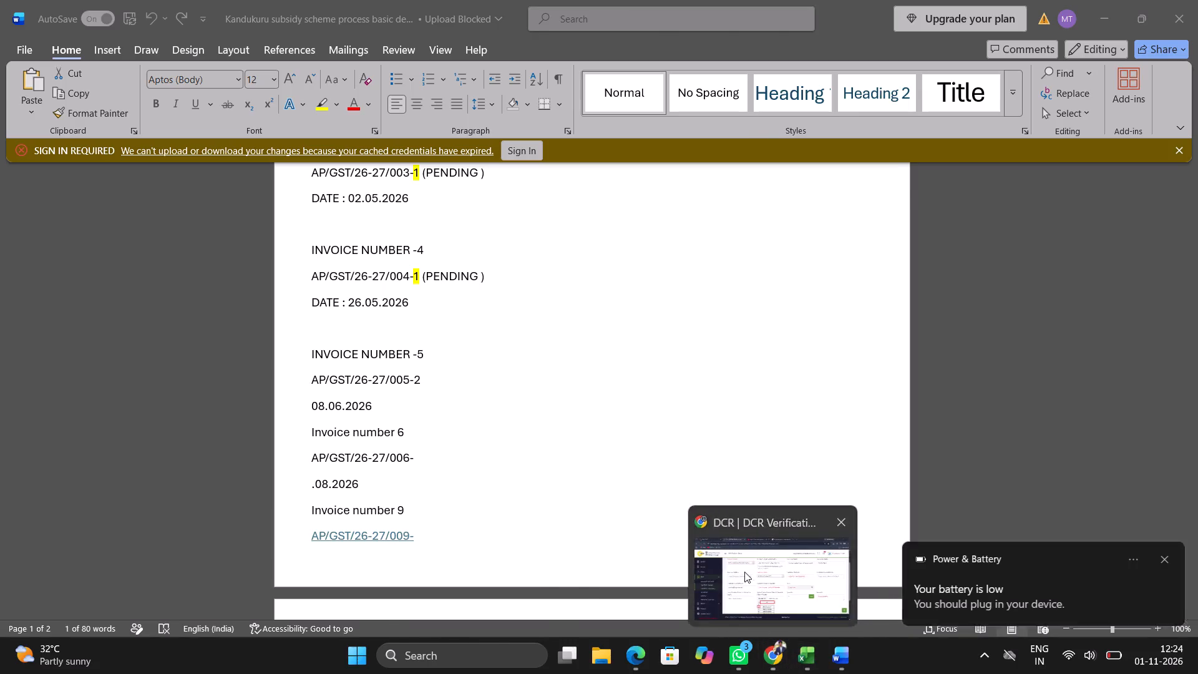
pyautogui.hotkey('ctrl', 'v')
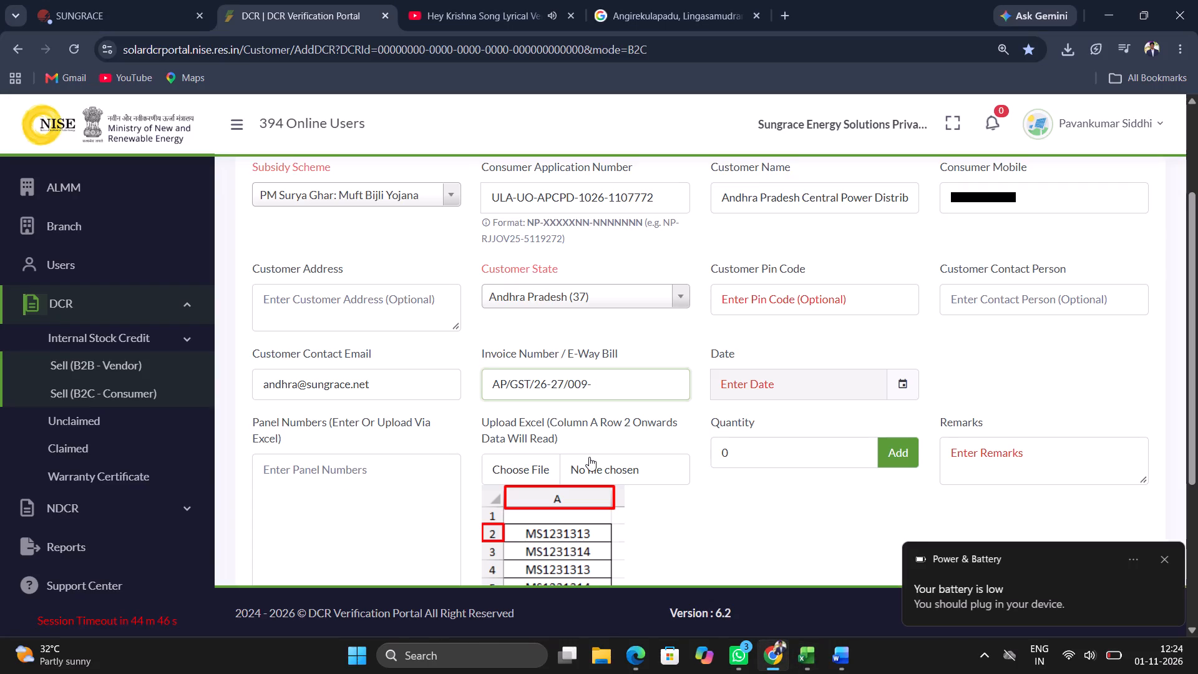
pyautogui.write('302')
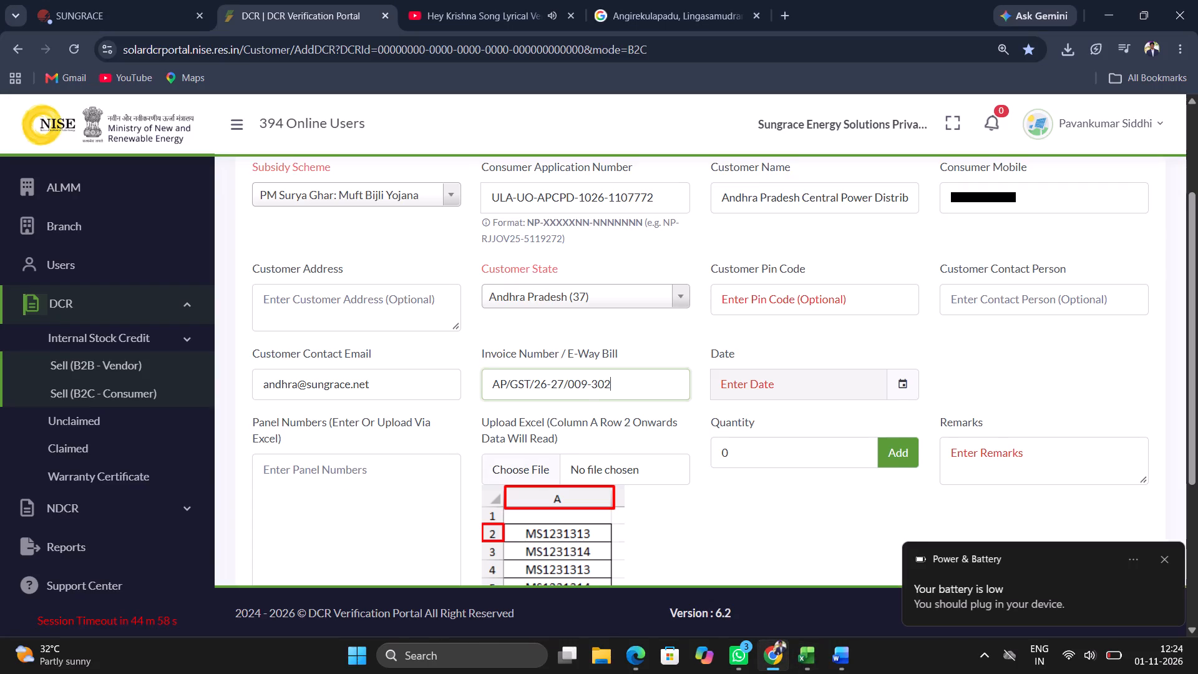
# Set the invoice date to 30-Sep-2026.
pyautogui.click(816, 384)
pyautogui.doubleClick(732, 413)
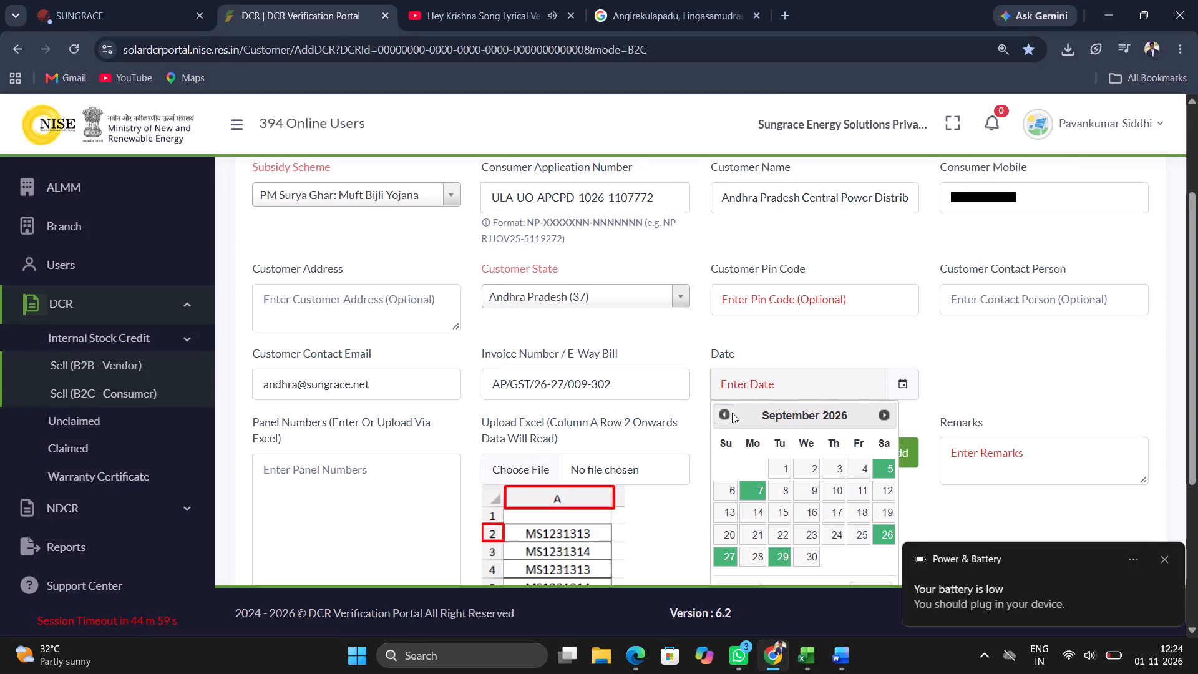
pyautogui.click(813, 550)
# Fill Panel Numbers with the four panel serial numbers copied from the SUNGRACE Quick Copy Details.
pyautogui.scroll(-2, 603, 273)
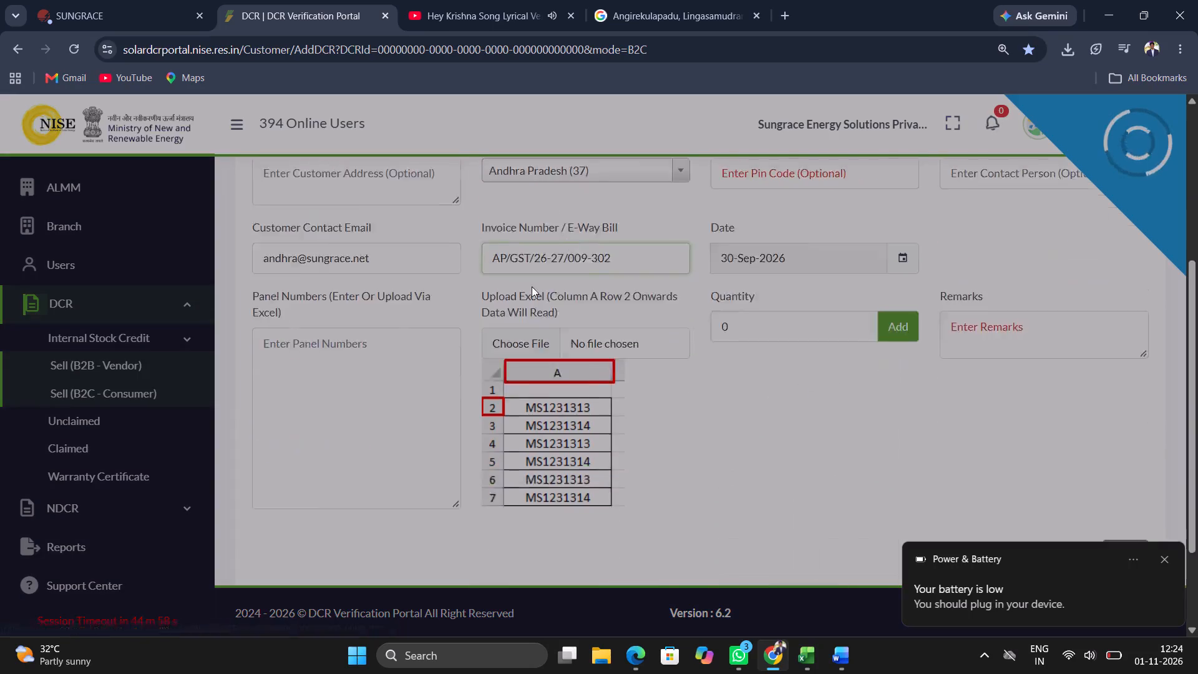
pyautogui.click(358, 412)
pyautogui.click(85, 0)
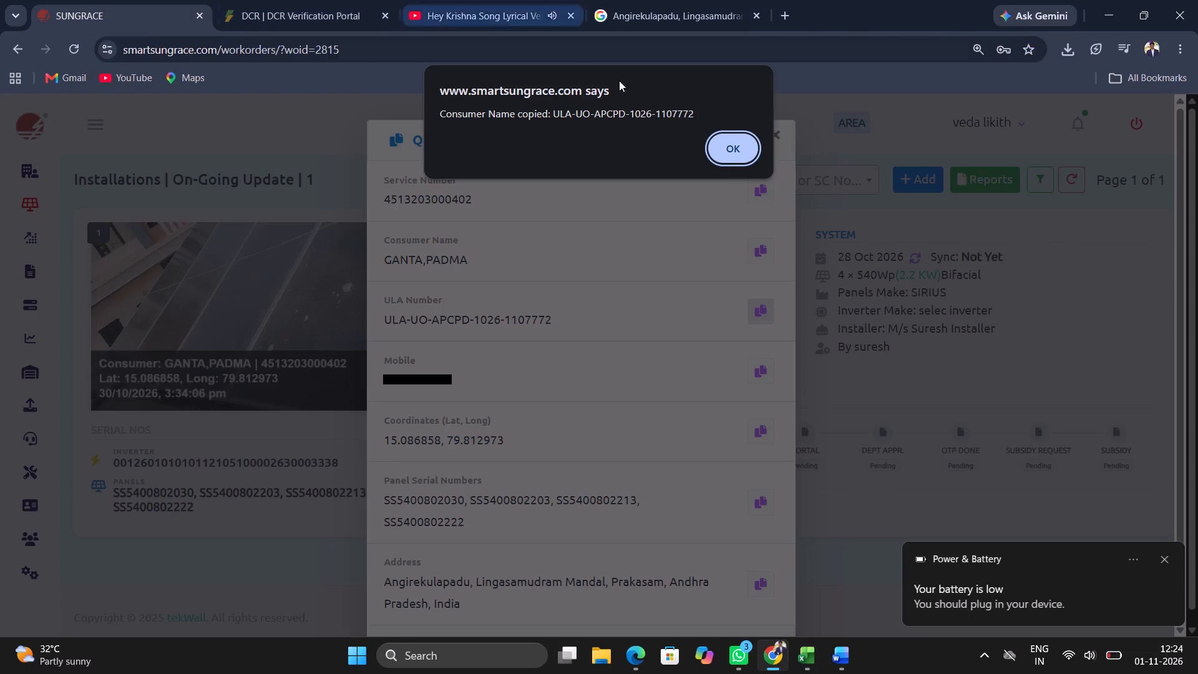
pyautogui.click(724, 156)
pyautogui.click(749, 497)
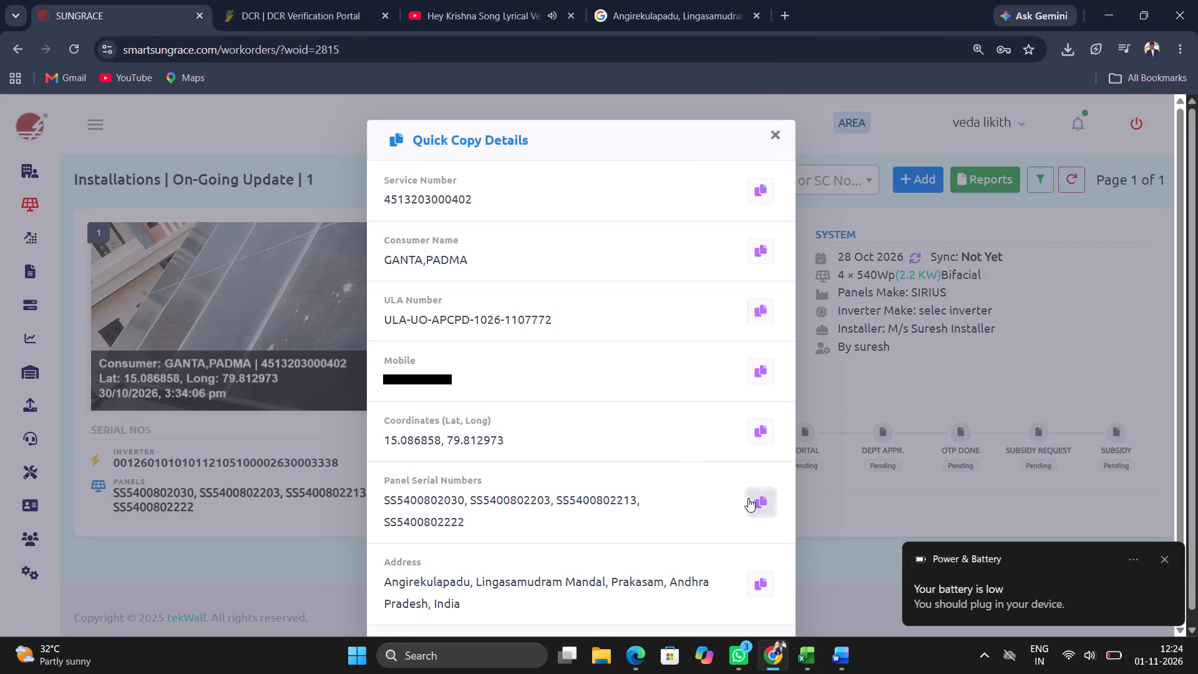
pyautogui.moveTo(303, 2); pyautogui.dragTo(305, 11)
pyautogui.click(396, 421)
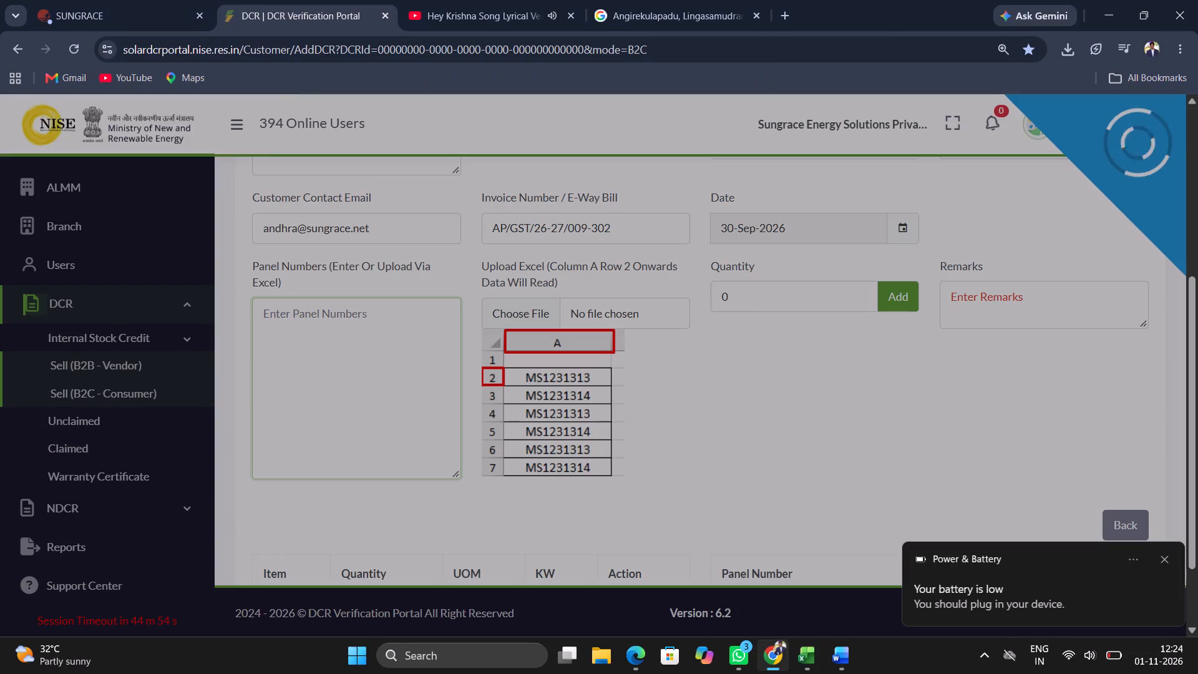
pyautogui.hotkey('ctrl', 'v')
# Reformat the pasted panel numbers to one serial number per line, replacing each comma and space with a line break.
pyautogui.press('Left')
pyautogui.press('Left')
pyautogui.press('Left')
pyautogui.press('Left')
pyautogui.press('Left')
pyautogui.press('Left')
pyautogui.press('Left')
pyautogui.press('Left')
pyautogui.press('Left')
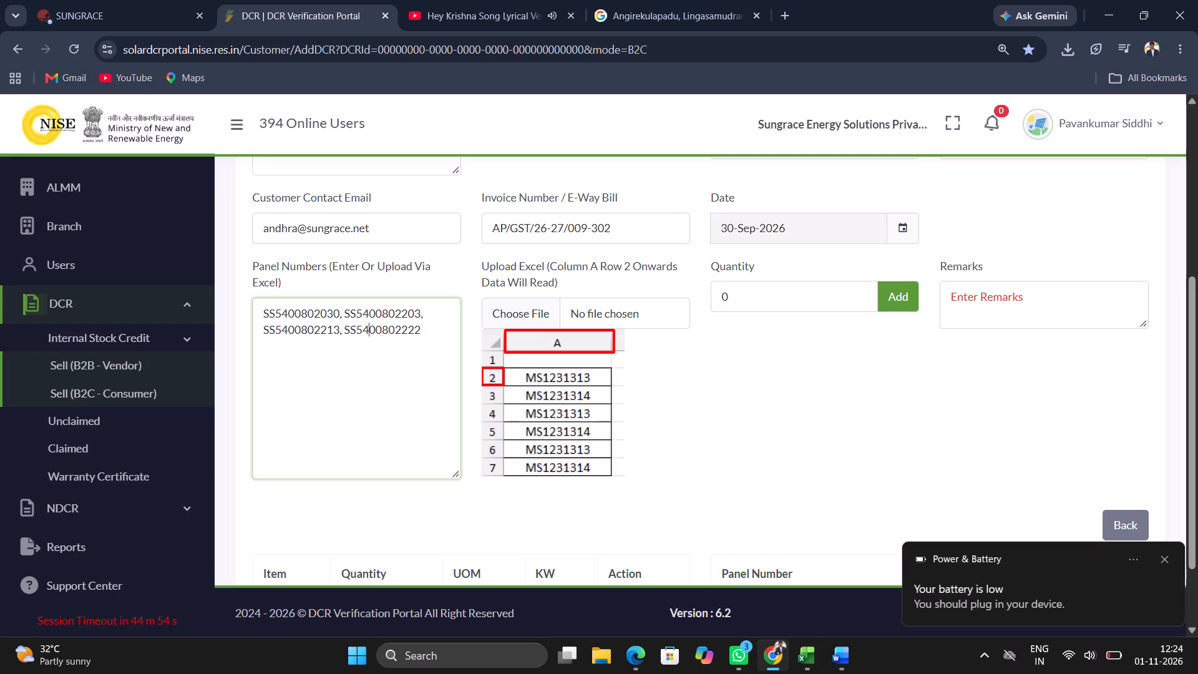
pyautogui.press('Left')
pyautogui.press('Left')
pyautogui.press('Left')
pyautogui.press('BackSpace')
pyautogui.press('BackSpace')
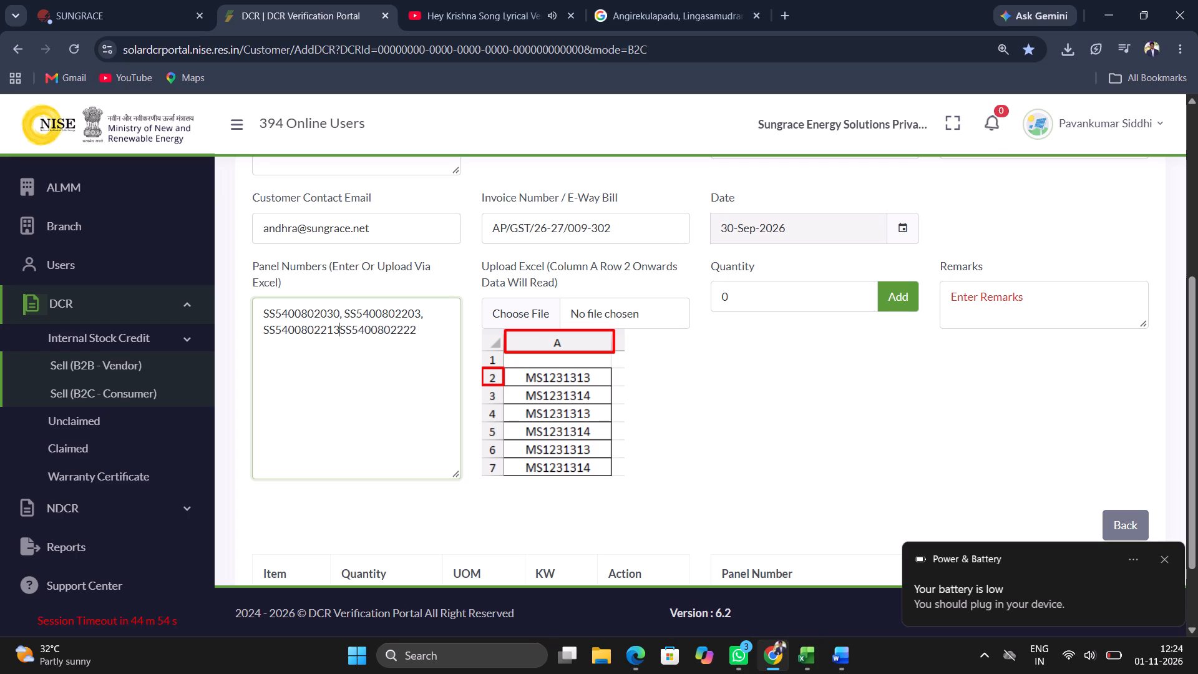
pyautogui.press('Return')
pyautogui.press('Up')
pyautogui.press('Up')
pyautogui.press('Up')
pyautogui.press('Up')
pyautogui.press('Up')
pyautogui.press('Up')
pyautogui.press('Up')
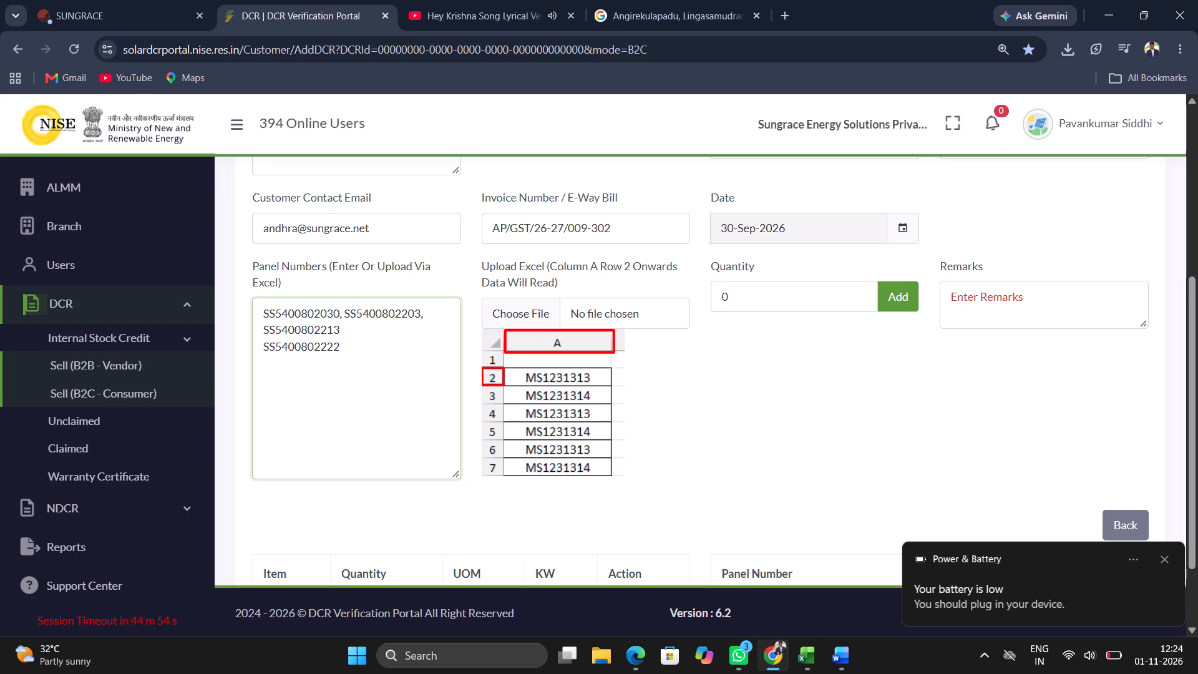
pyautogui.press('Right')
pyautogui.press('Right')
pyautogui.press('Right')
pyautogui.press('Right')
pyautogui.press('Right')
pyautogui.press('Right')
pyautogui.press('Right')
pyautogui.press('Right')
pyautogui.press('Right')
pyautogui.press('Right')
pyautogui.press('Right')
pyautogui.press('Right')
pyautogui.press('Right')
pyautogui.press('Right')
pyautogui.press('BackSpace')
pyautogui.press('BackSpace')
pyautogui.press('Return')
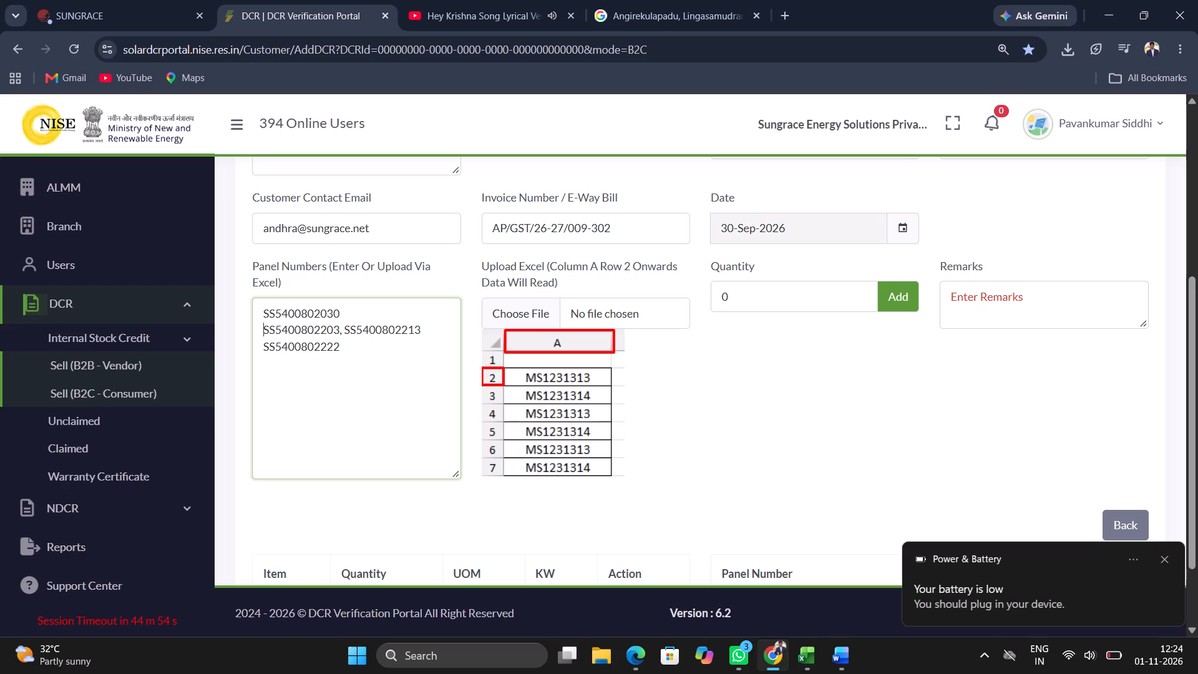
pyautogui.press('Right')
pyautogui.press('Right')
pyautogui.press('Right')
pyautogui.press('Right')
pyautogui.press('Right')
pyautogui.press('Right')
pyautogui.press('Right')
pyautogui.press('Right')
pyautogui.press('Right')
pyautogui.press('Right')
pyautogui.press('Right')
pyautogui.press('Right')
pyautogui.press('Right')
pyautogui.press('Right')
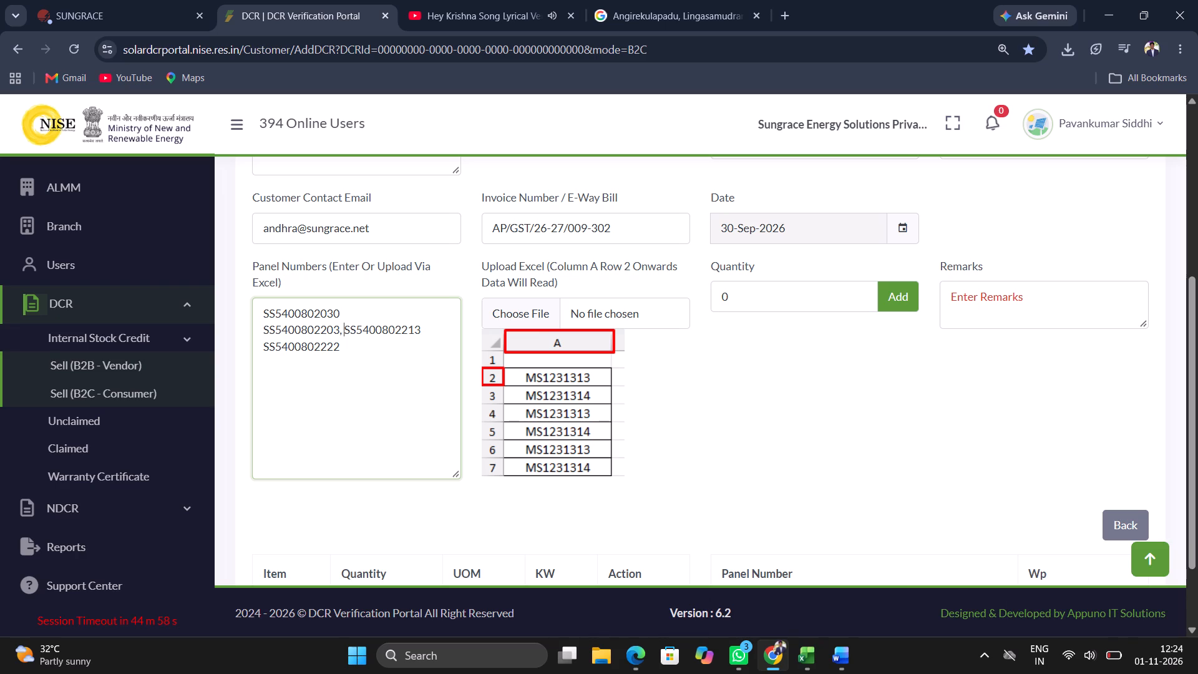
pyautogui.press('BackSpace')
pyautogui.press('BackSpace')
pyautogui.press('Return')
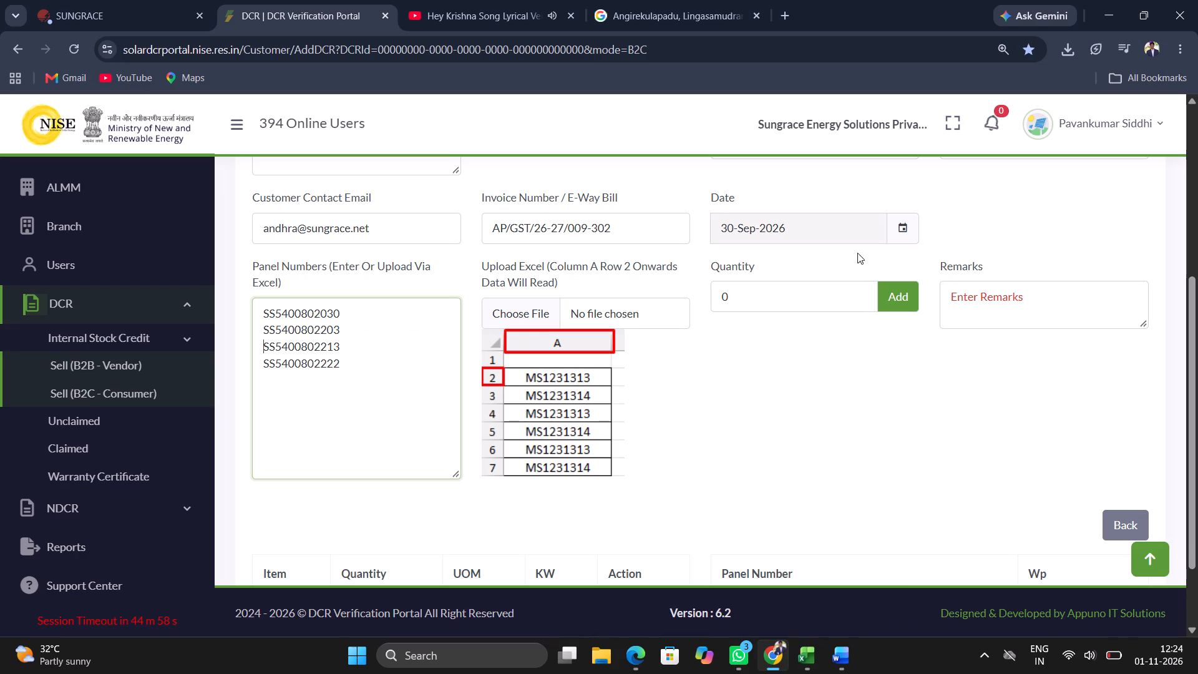
# Set the quantity to 4 and add the entered panels to the DCR.
pyautogui.click(779, 316)
pyautogui.click(780, 309)
pyautogui.scroll(1, 780, 309)
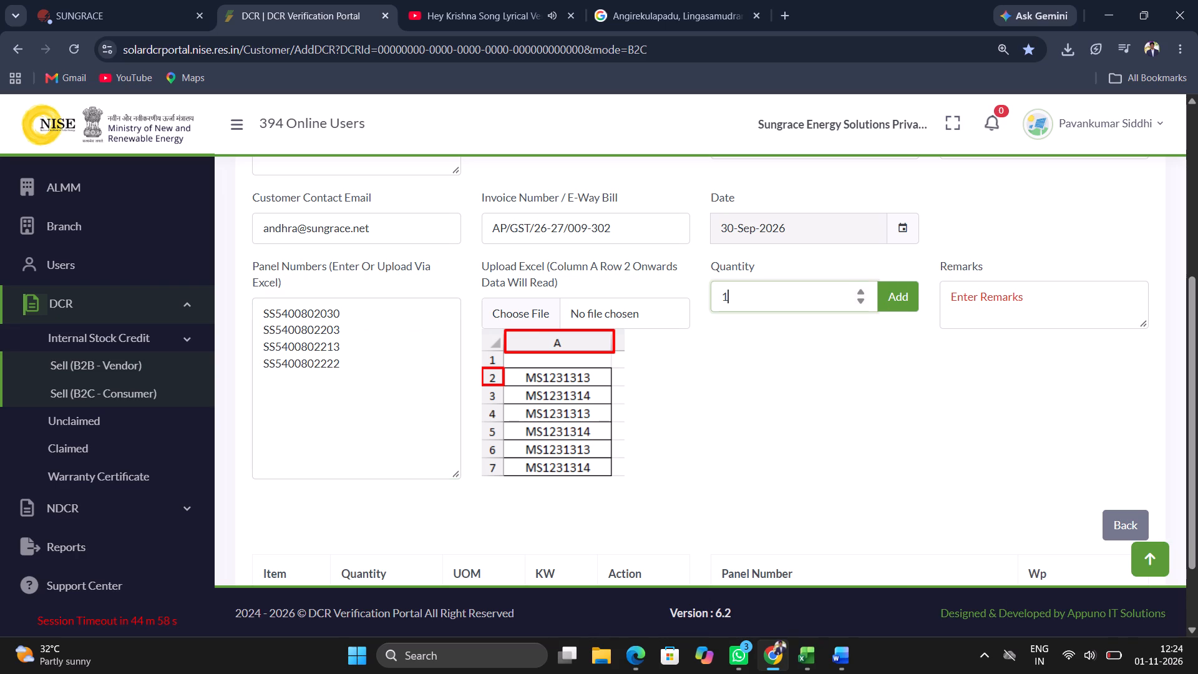
pyautogui.scroll(3, 780, 309)
pyautogui.click(907, 301)
# Fill Remarks with the installation address copied from the SUNGRACE Quick Copy Details.
pyautogui.click(991, 315)
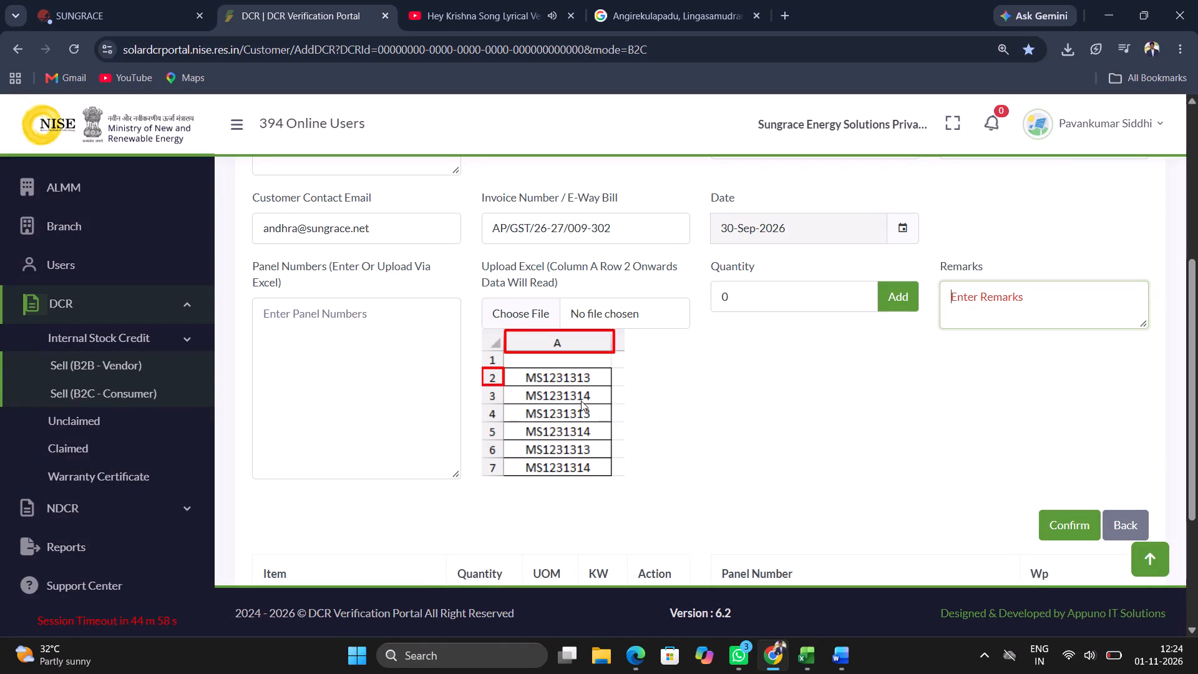
pyautogui.click(129, 0)
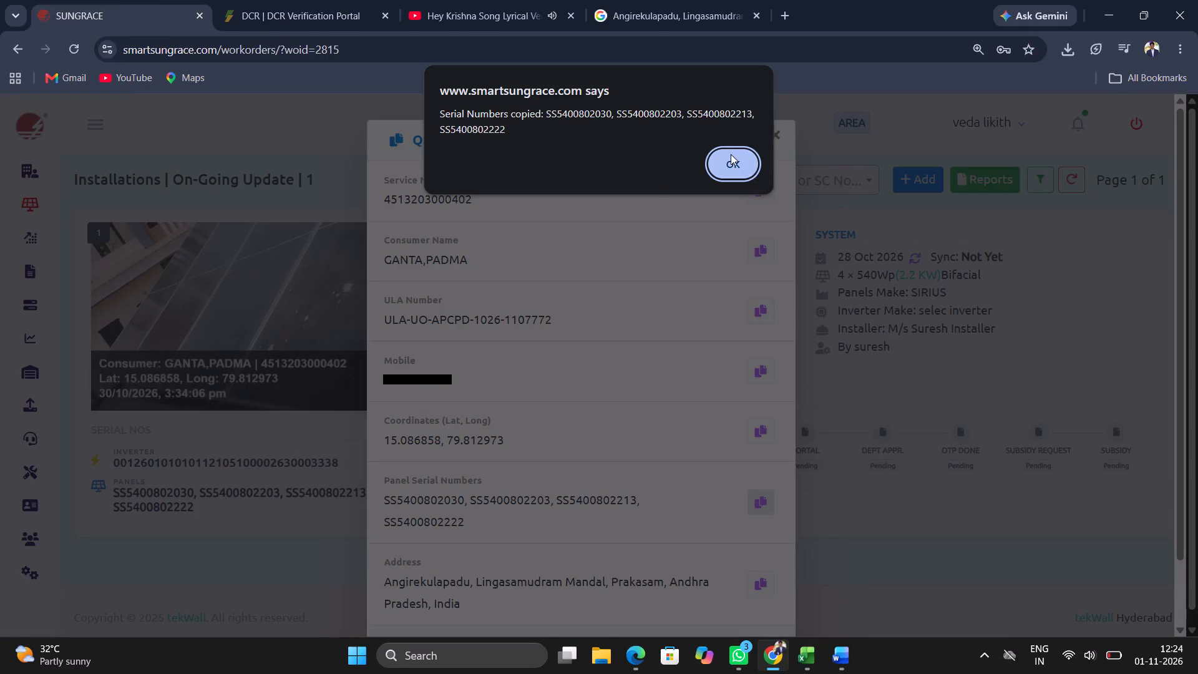
pyautogui.click(731, 154)
pyautogui.click(765, 585)
pyautogui.click(266, 0)
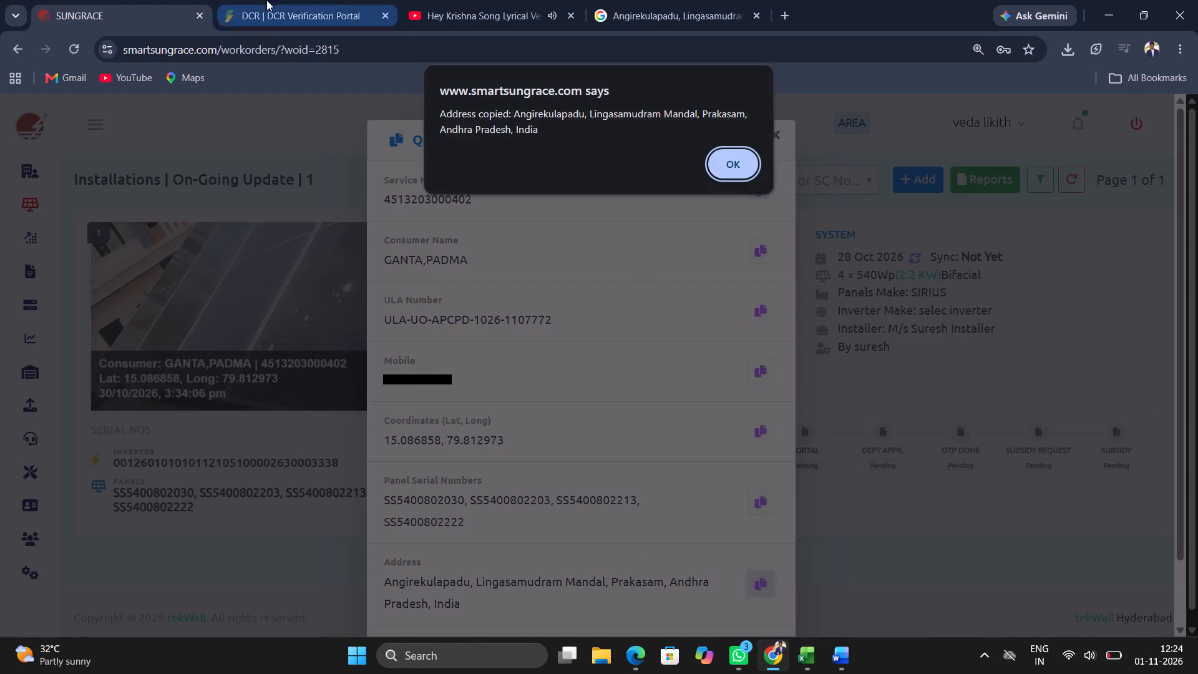
pyautogui.hotkey('ctrl', 'v')
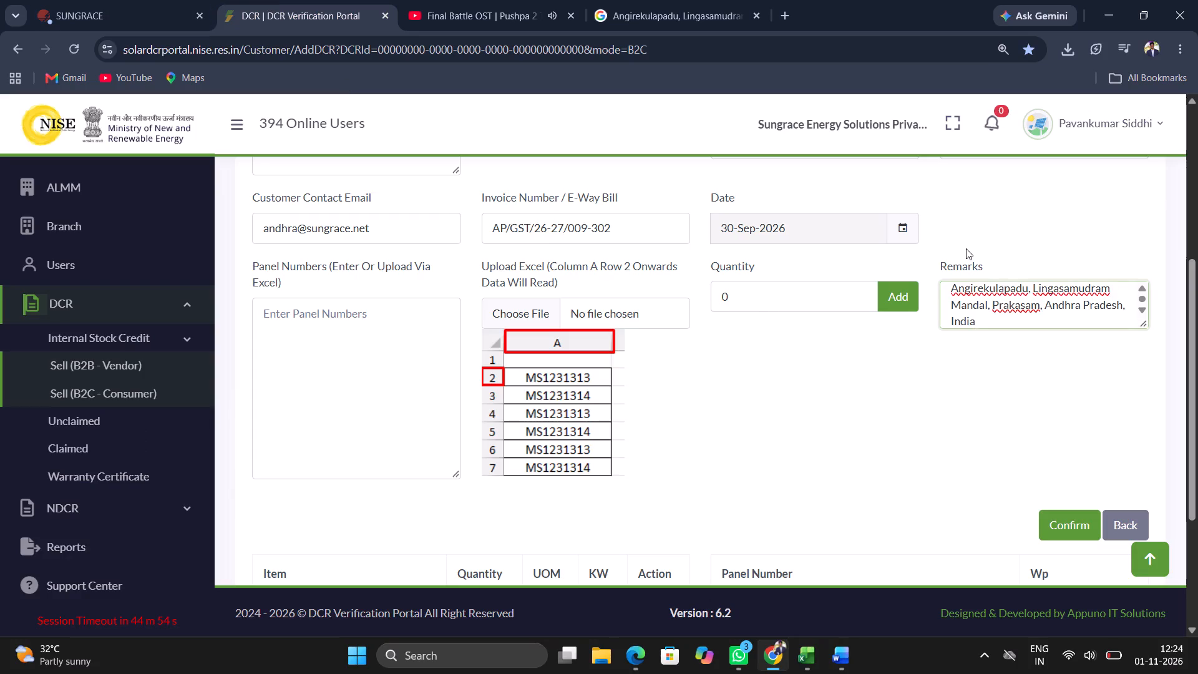
# Fill Customer Pin Code with the village's postal code copied from the open Google search result.
pyautogui.scroll(2, 787, 339)
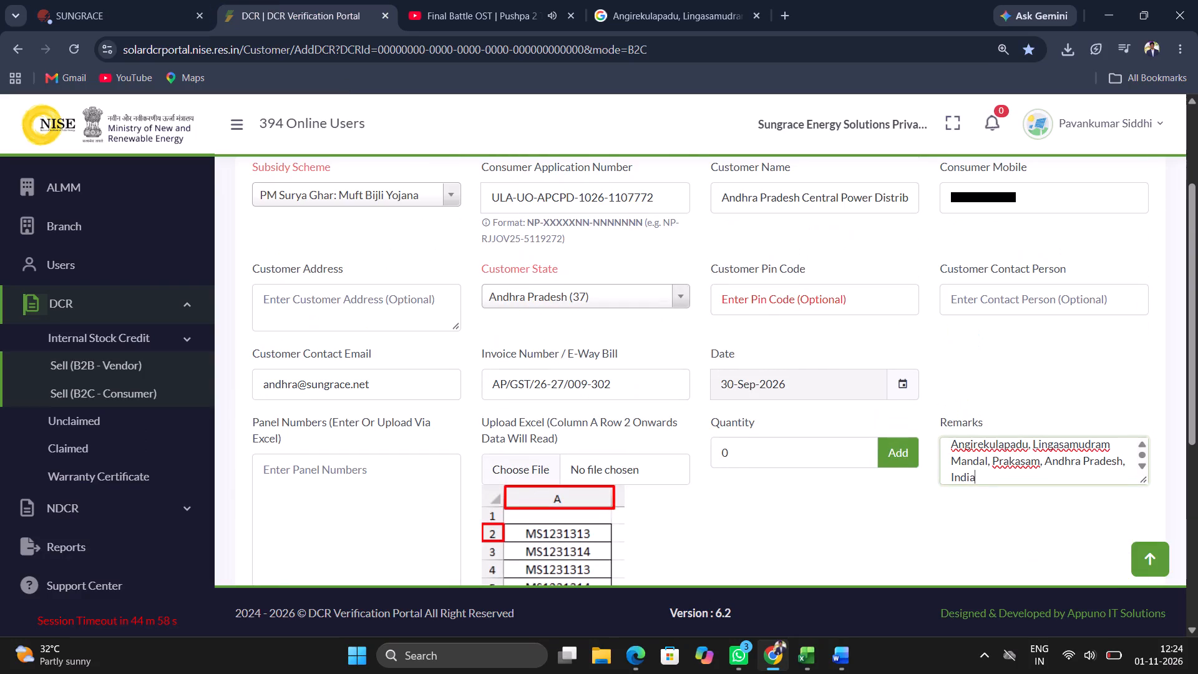
pyautogui.click(791, 308)
pyautogui.click(92, 0)
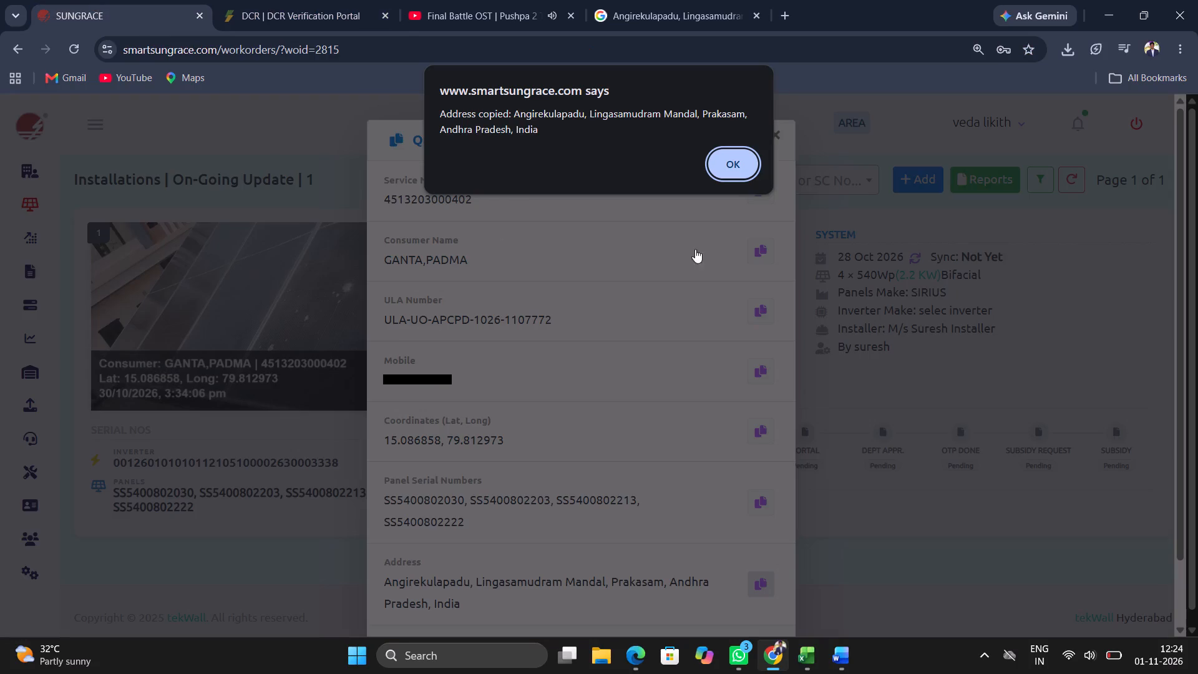
pyautogui.click(740, 173)
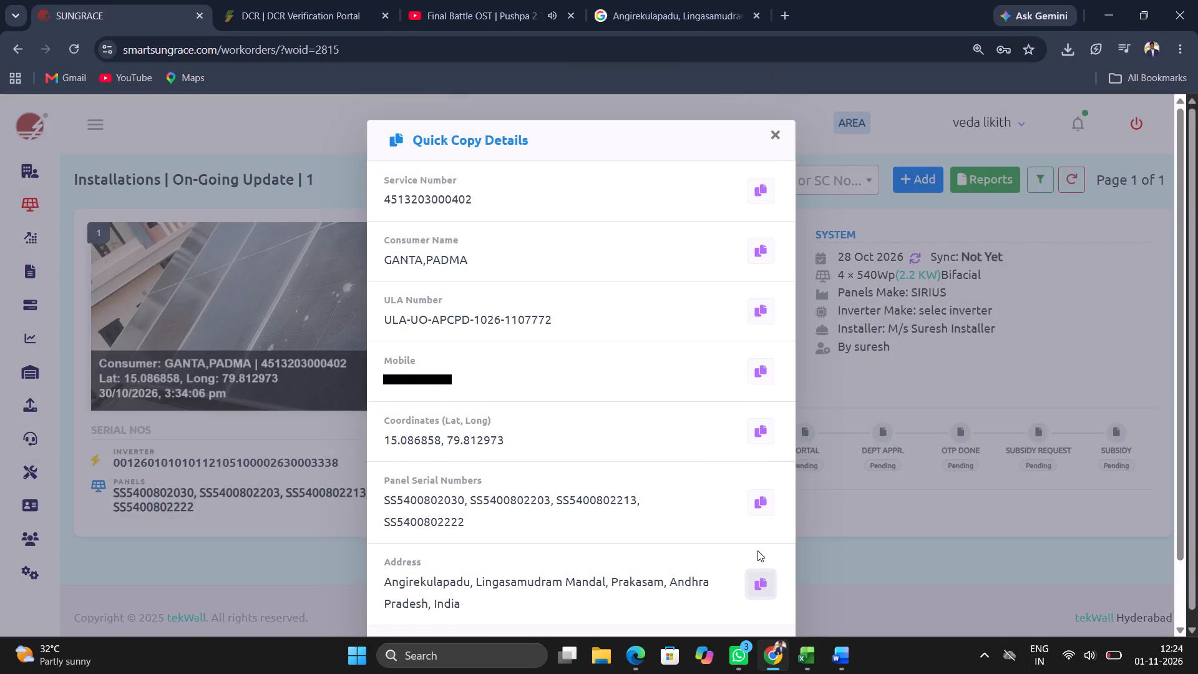
pyautogui.scroll(-3, 741, 393)
pyautogui.click(626, 0)
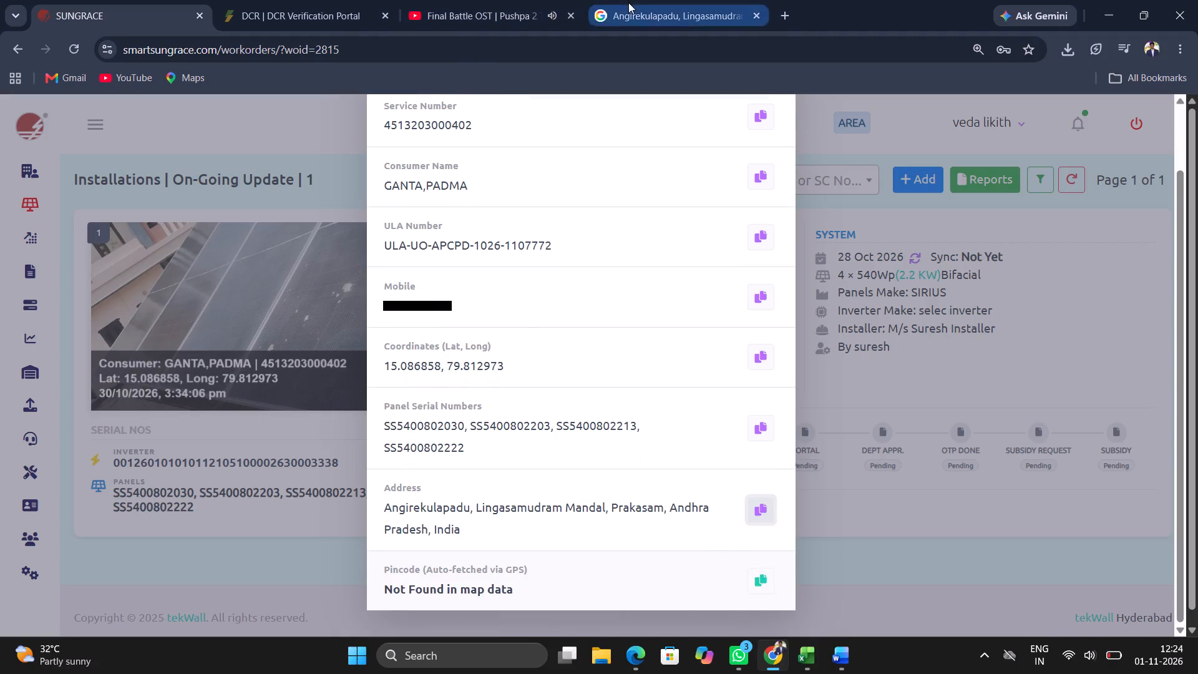
pyautogui.hotkey('ctrl', 'c')
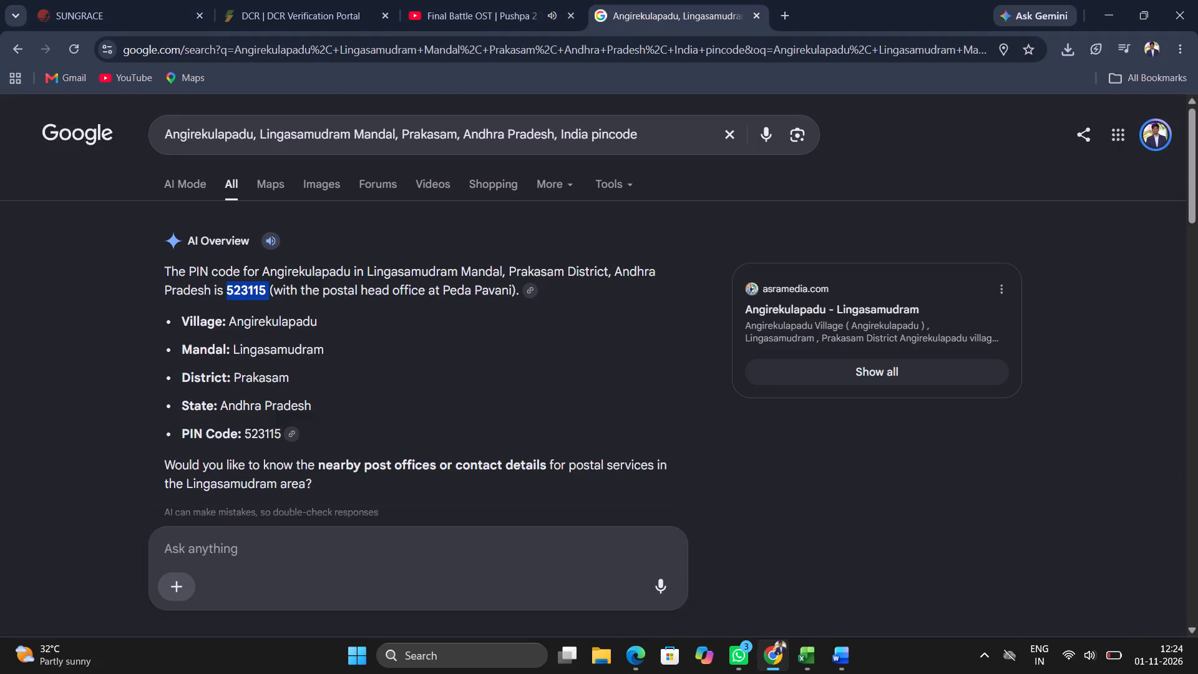
pyautogui.click(287, 0)
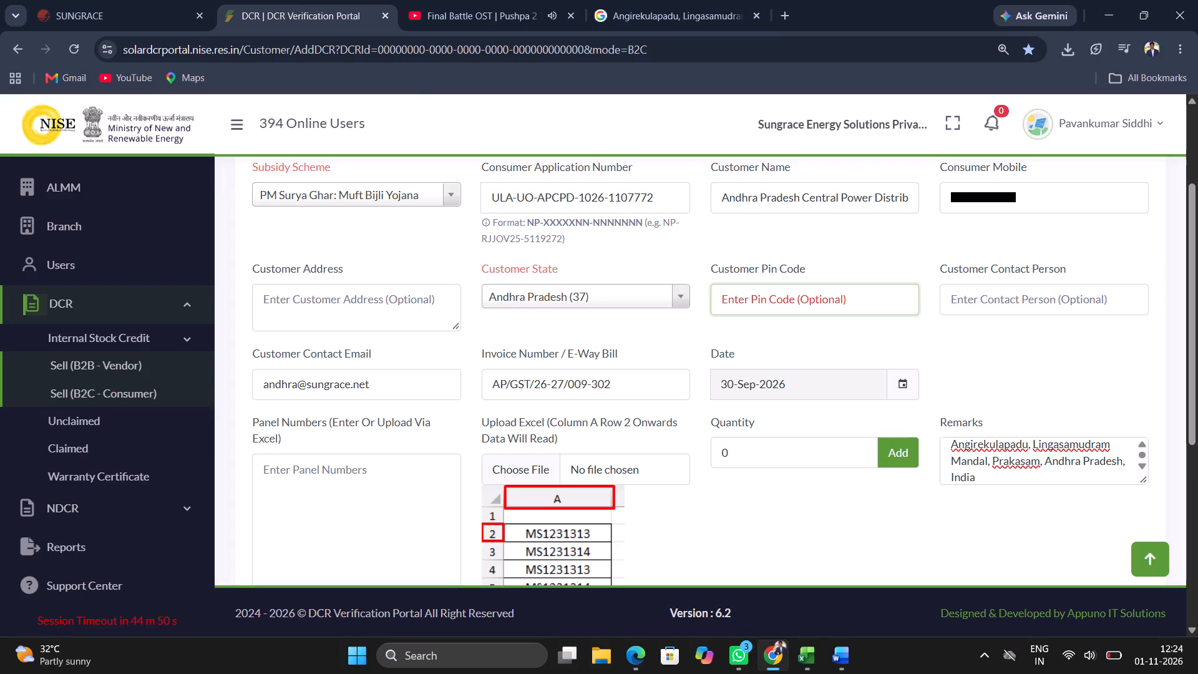
pyautogui.hotkey('ctrl', 'v')
# Confirm the completed B2C DCR and approve its issue.
pyautogui.scroll(-6, 606, 207)
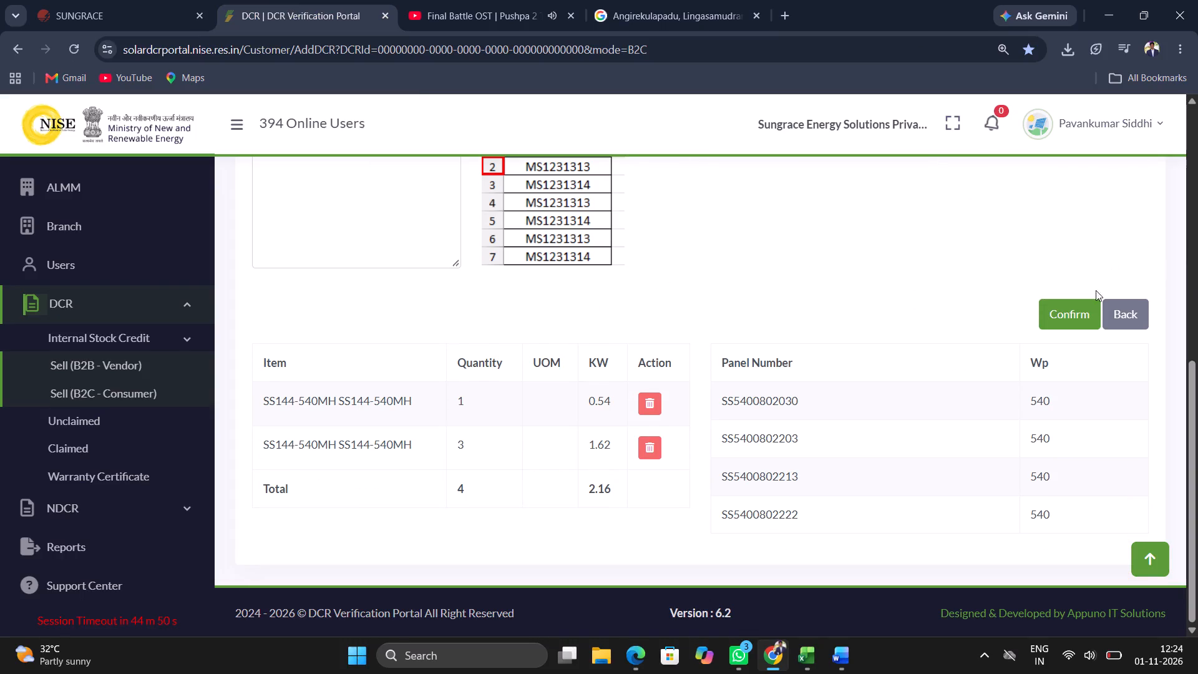
pyautogui.click(1083, 309)
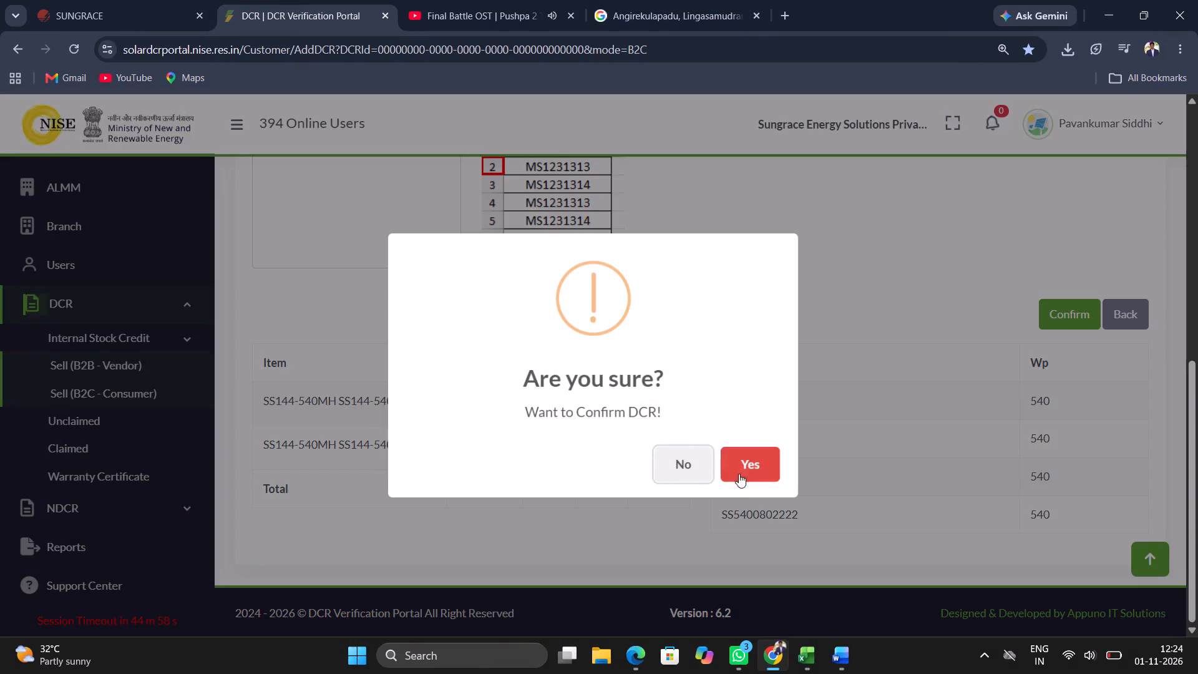
pyautogui.click(749, 466)
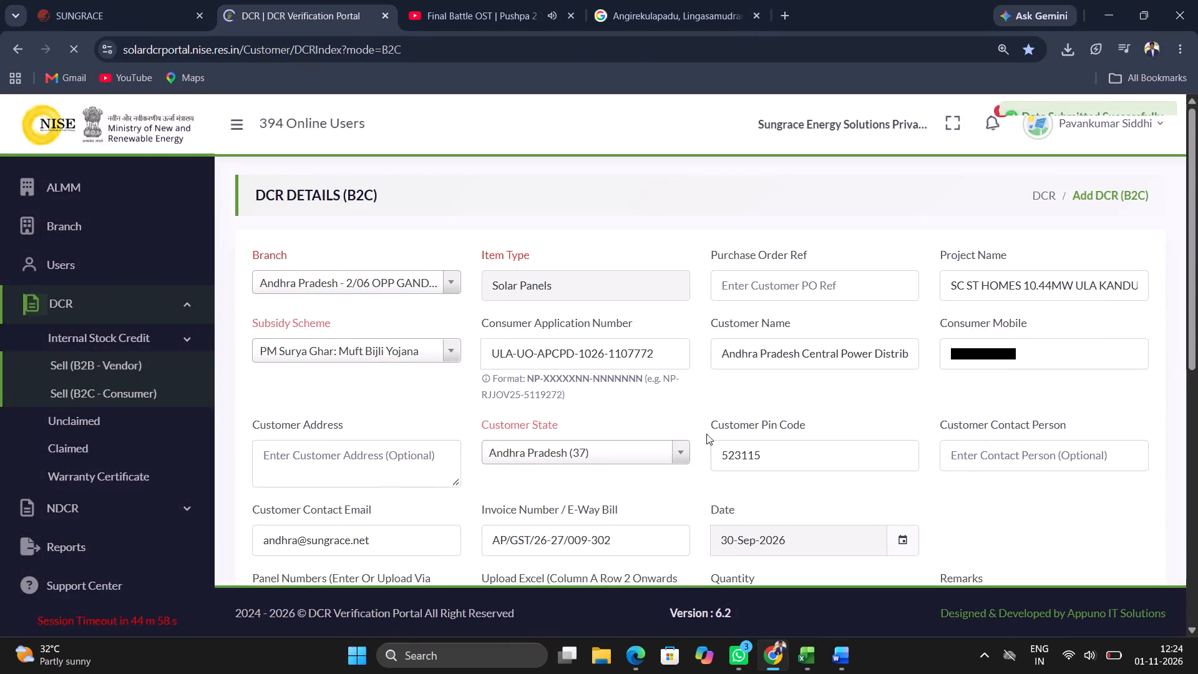
# Create a new folder named 302_ inside the DCR009 folder in File Explorer.
pyautogui.moveTo(597, 561); pyautogui.dragTo(592, 572)
pyautogui.click(598, 653)
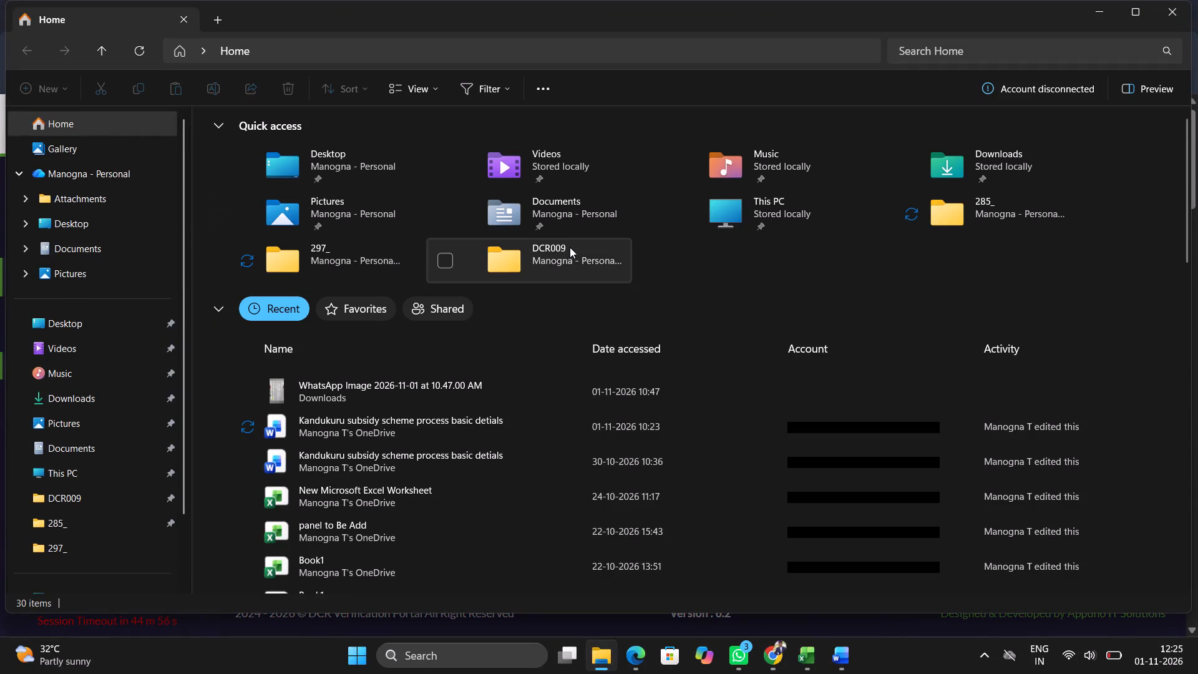
pyautogui.doubleClick(570, 247)
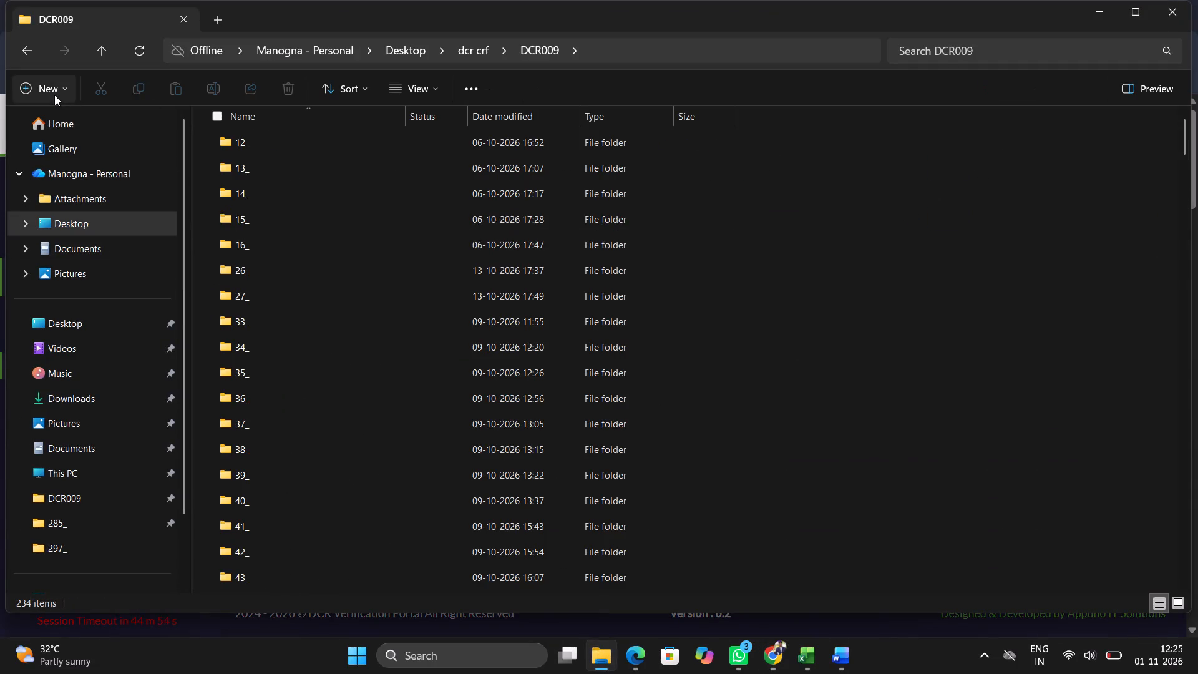
pyautogui.click(54, 95)
pyautogui.click(55, 130)
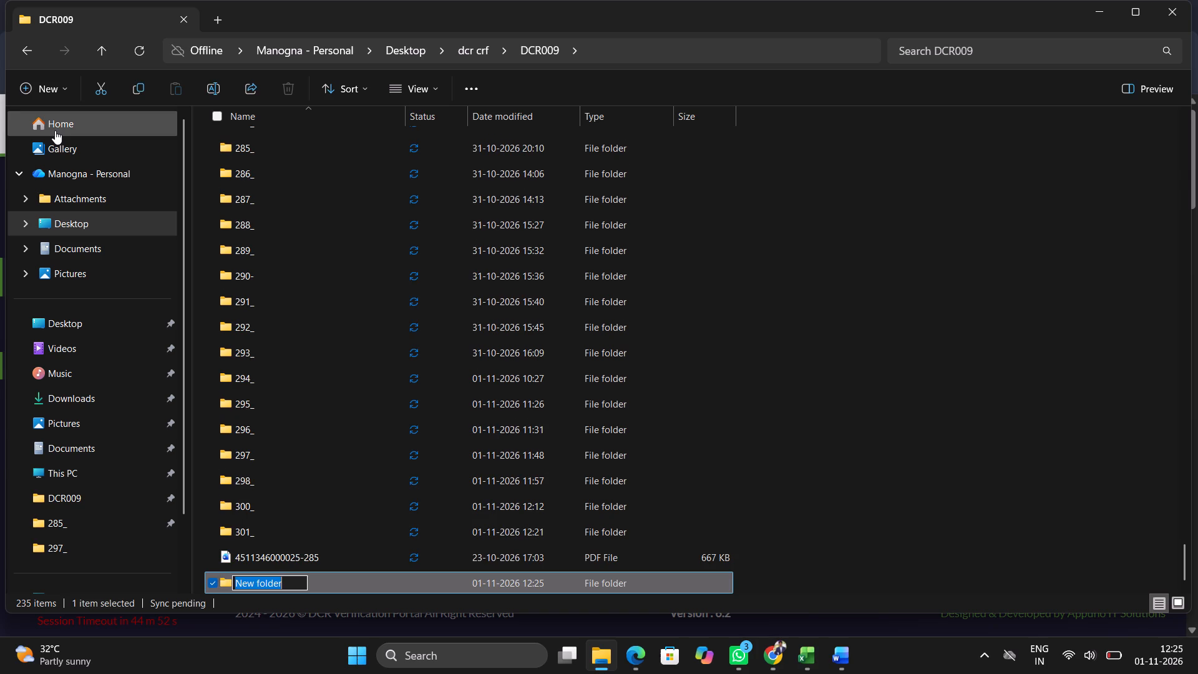
pyautogui.write('302')
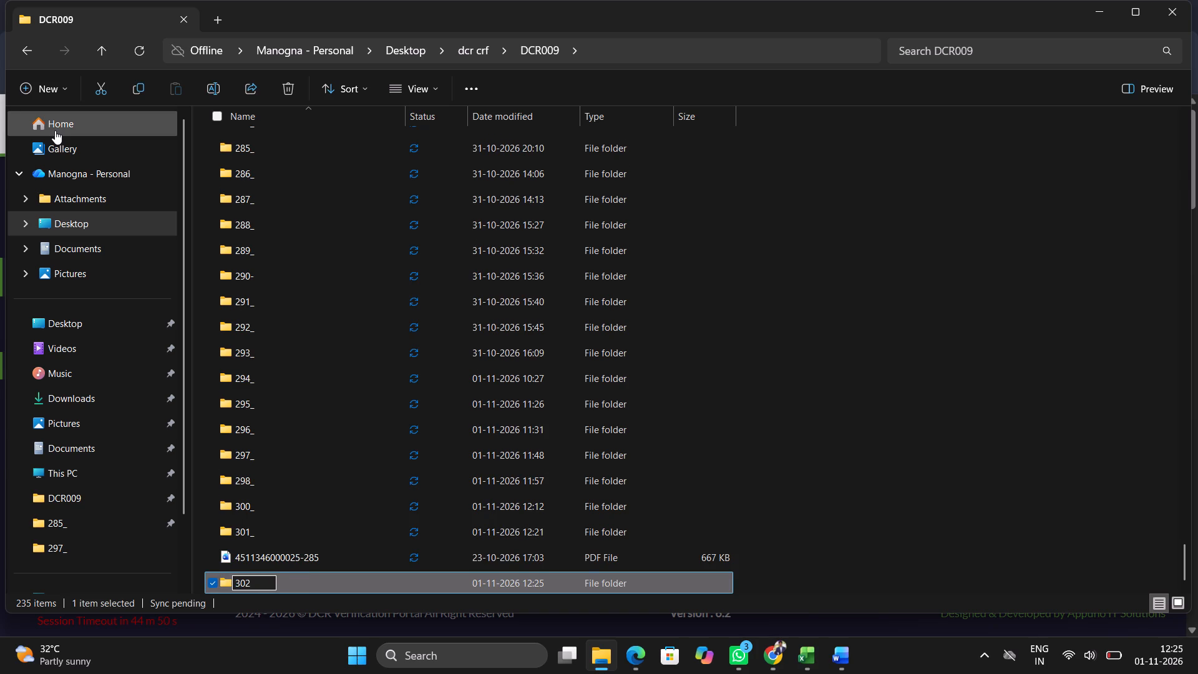
pyautogui.hotkey('shift', '_')
pyautogui.press('Return')
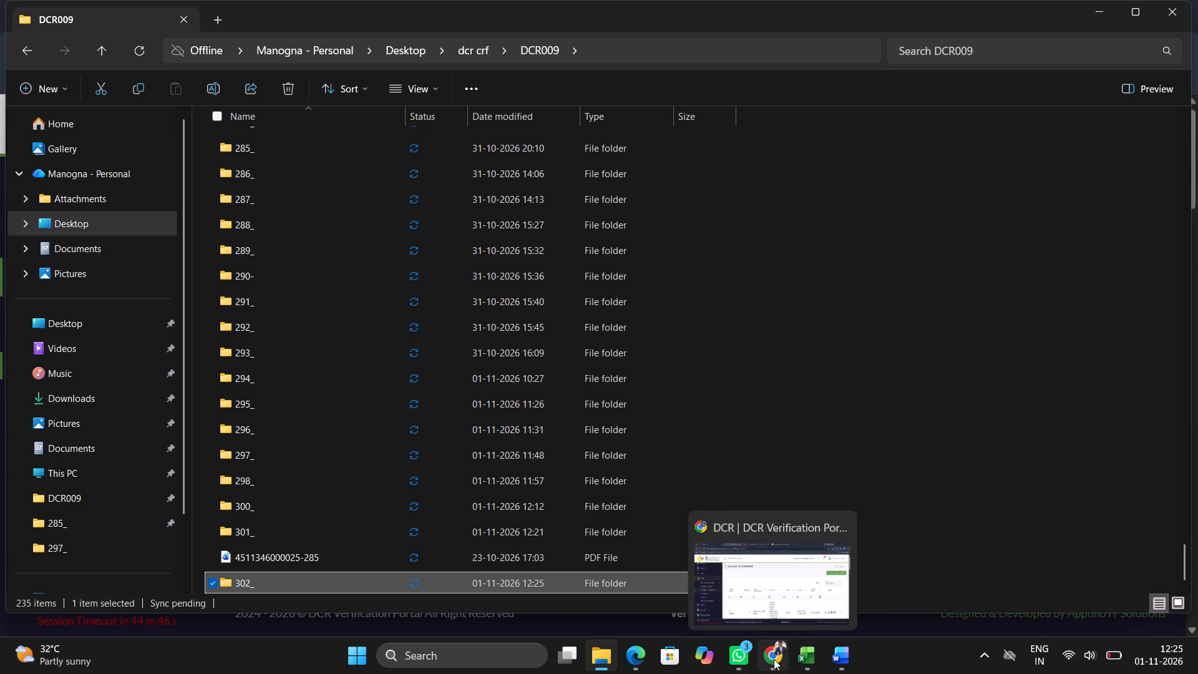
# Download the new invoice 302 certificate PDF into folder 302_, named with the service number copied from SUNGRACE plus "-302".
pyautogui.click(753, 598)
pyautogui.click(102, 9)
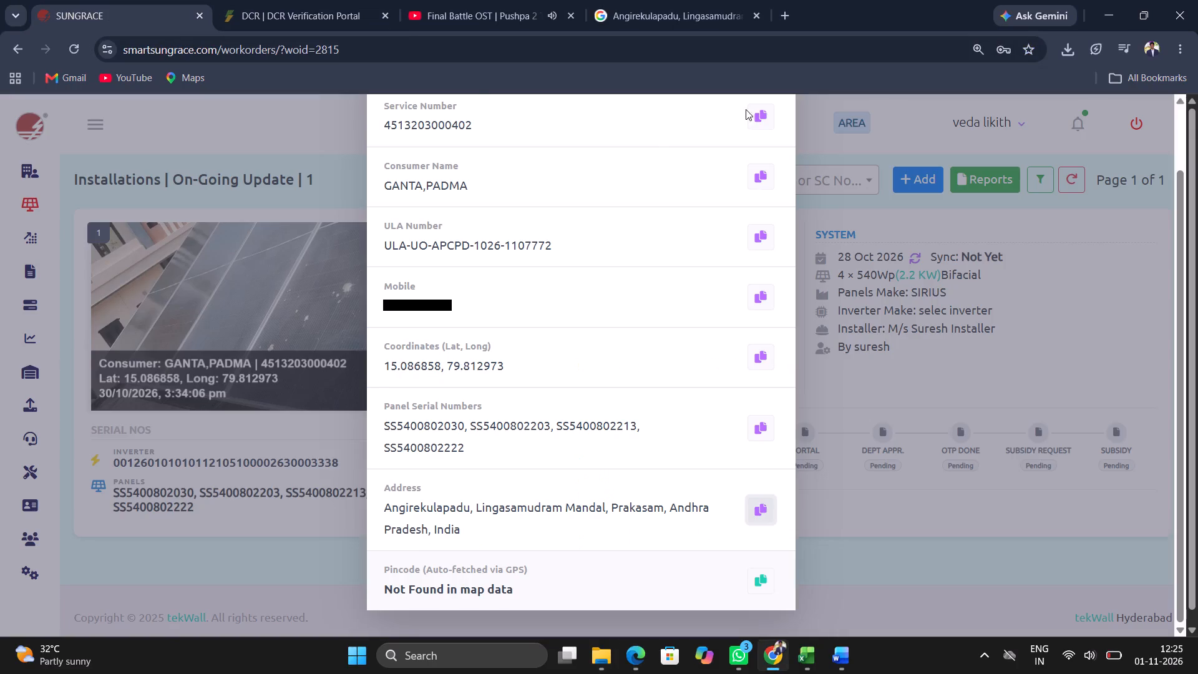
pyautogui.click(754, 109)
pyautogui.click(285, 0)
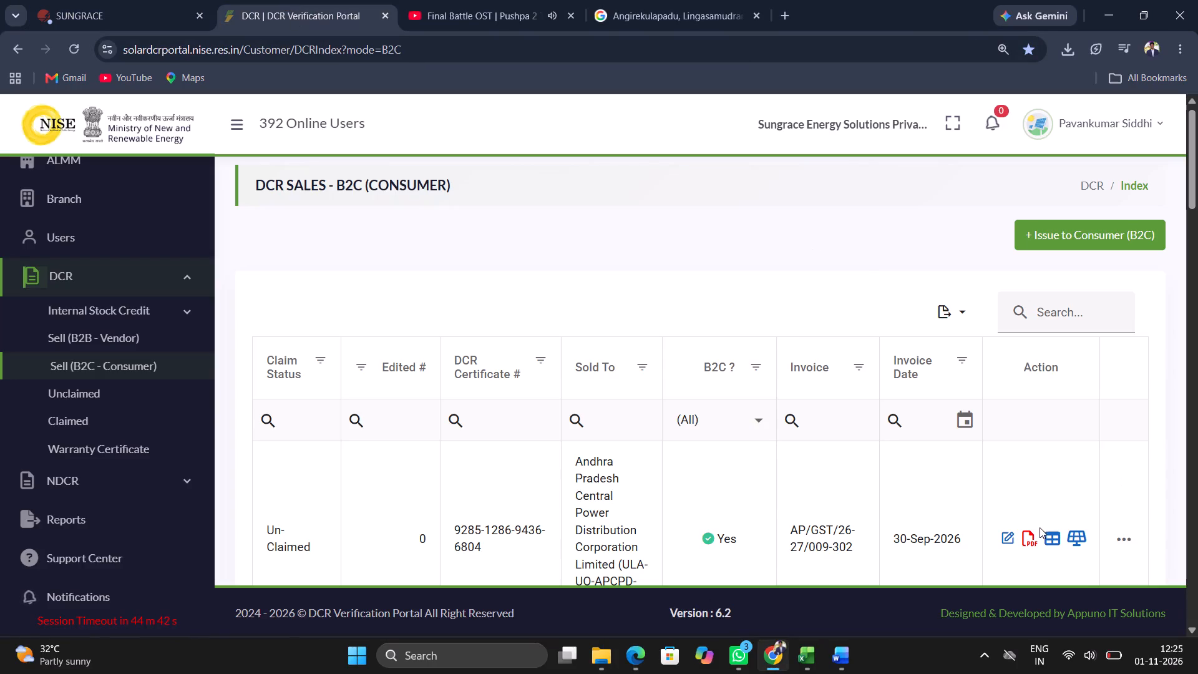
pyautogui.click(1026, 540)
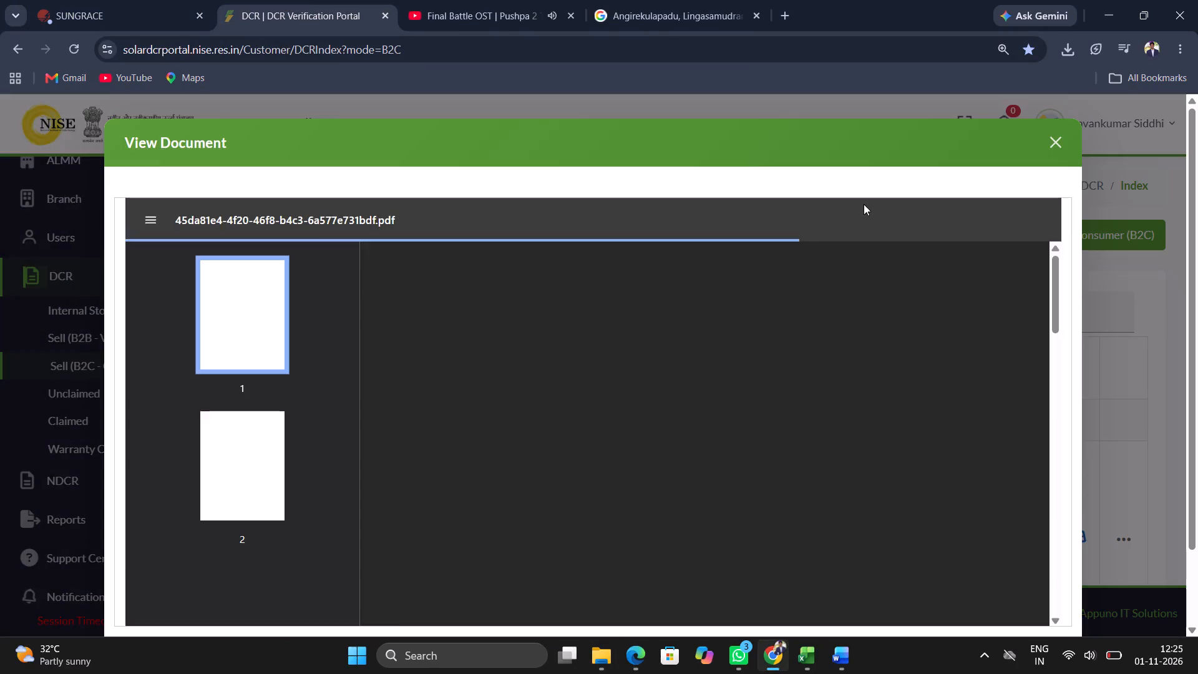
pyautogui.click(980, 218)
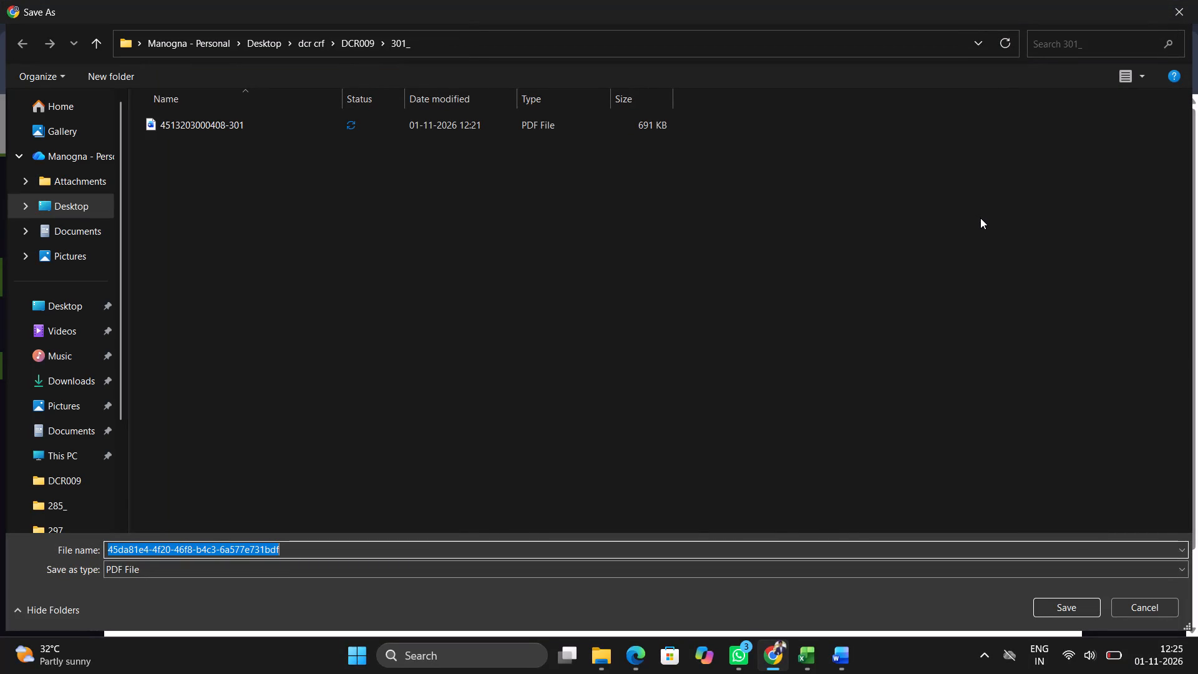
pyautogui.hotkey('ctrl', 'space')
pyautogui.hotkey('ctrl', 'v')
pyautogui.write('-302')
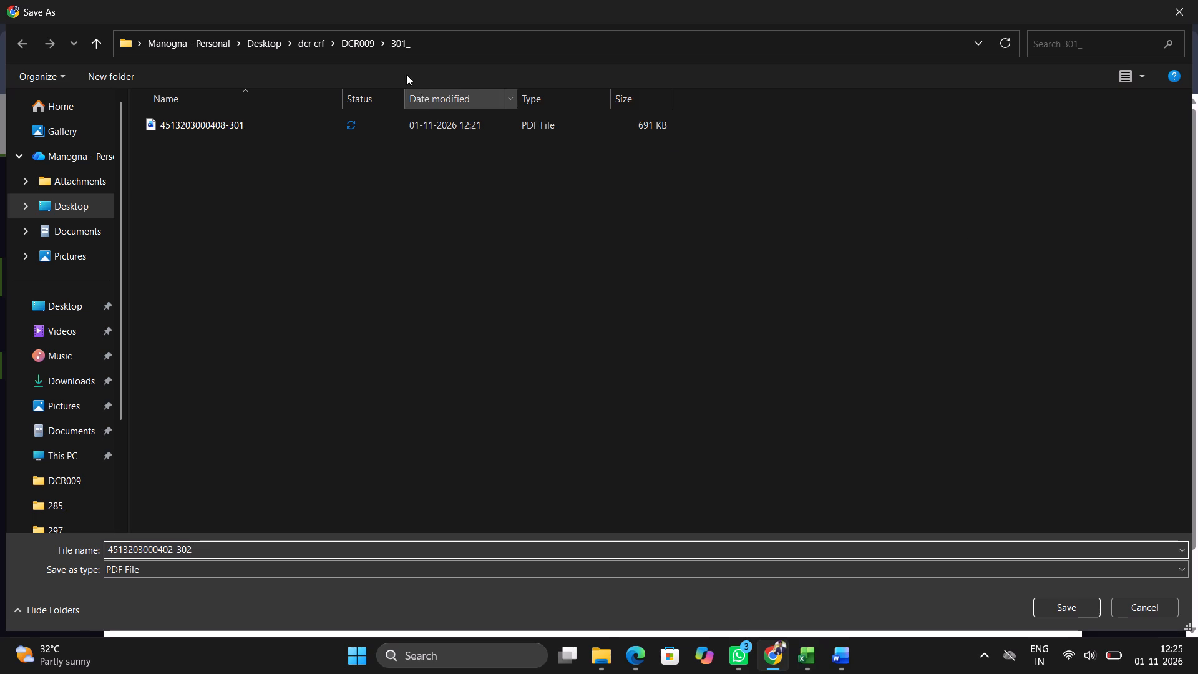
pyautogui.click(350, 38)
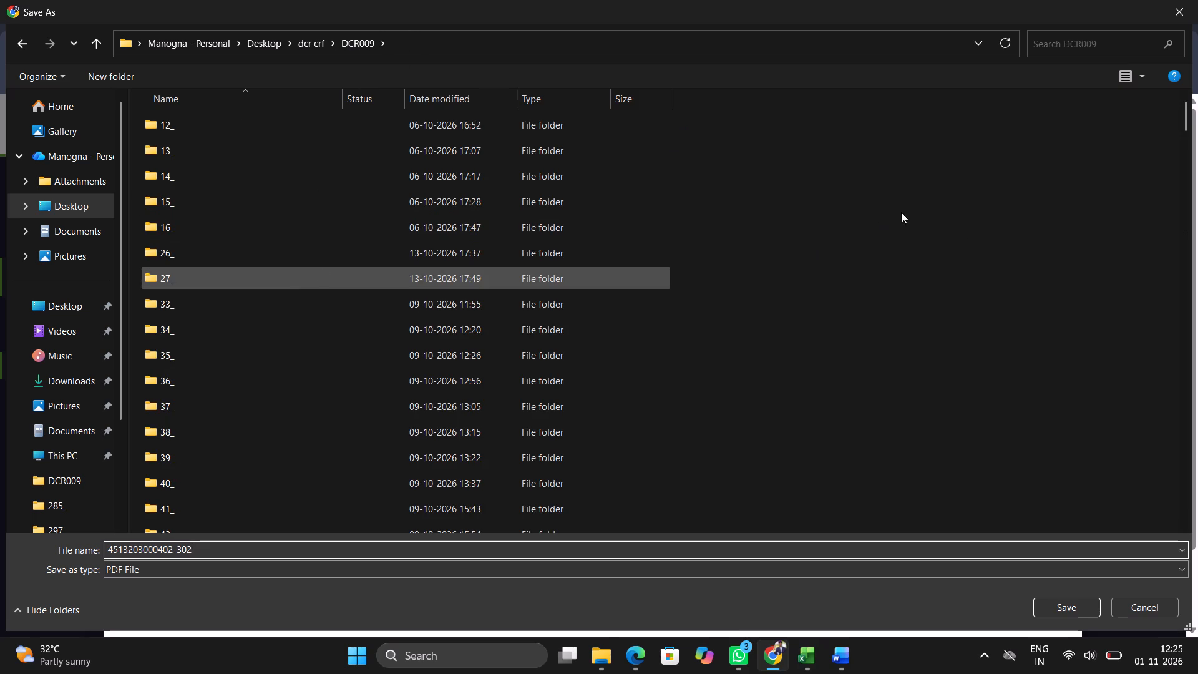
pyautogui.moveTo(1185, 123); pyautogui.dragTo(1194, 208)
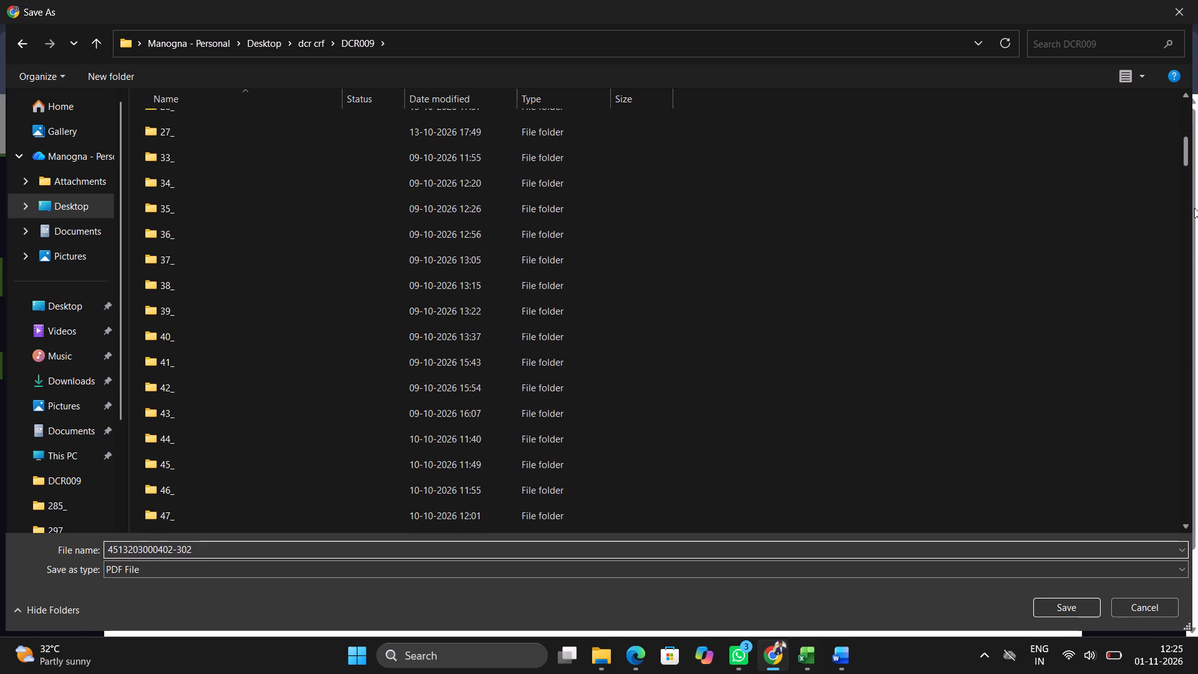
pyautogui.moveTo(1194, 208); pyautogui.dragTo(1197, 542)
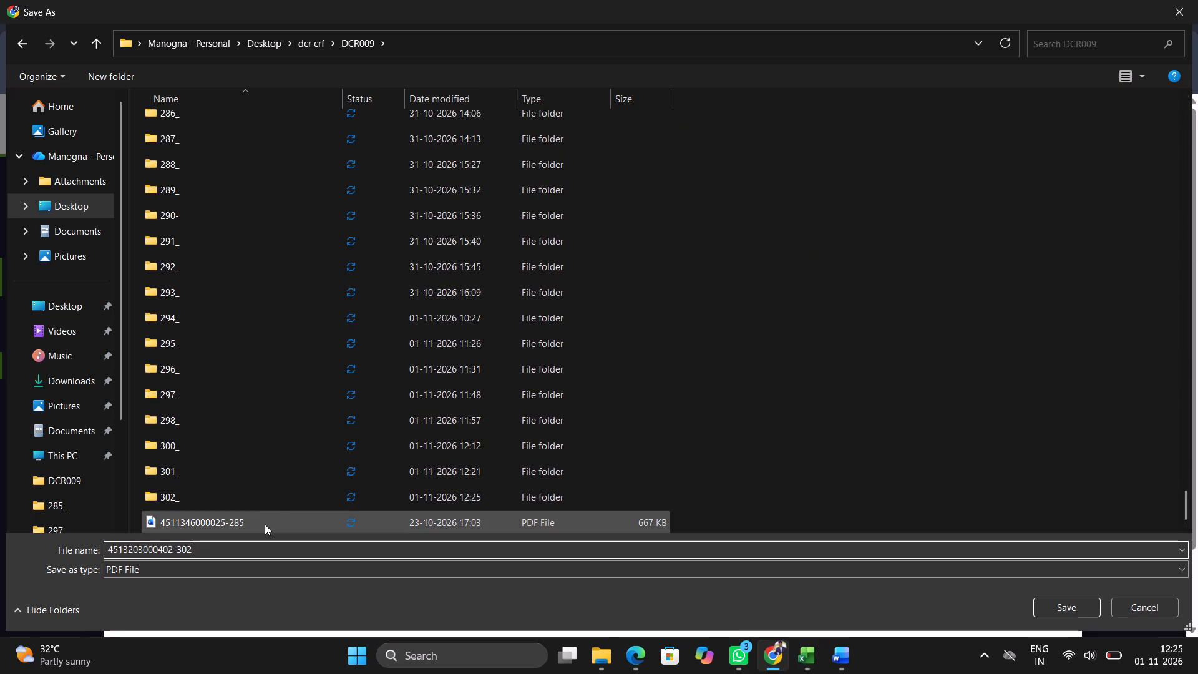
pyautogui.doubleClick(274, 492)
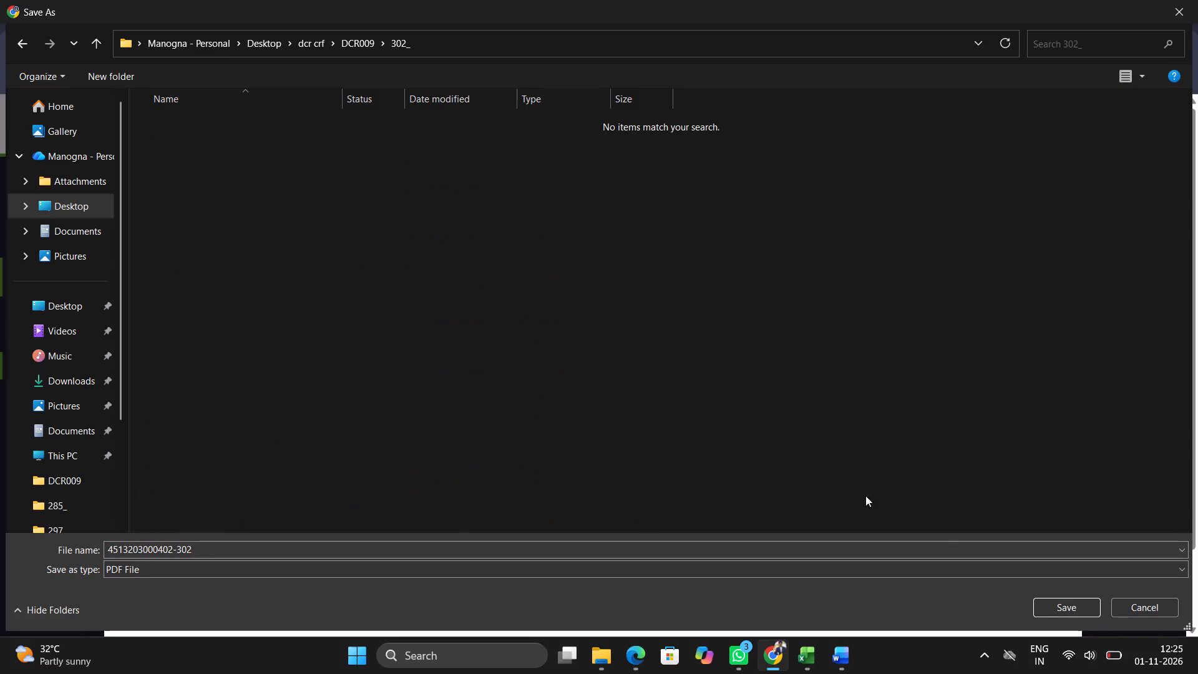
pyautogui.click(1049, 606)
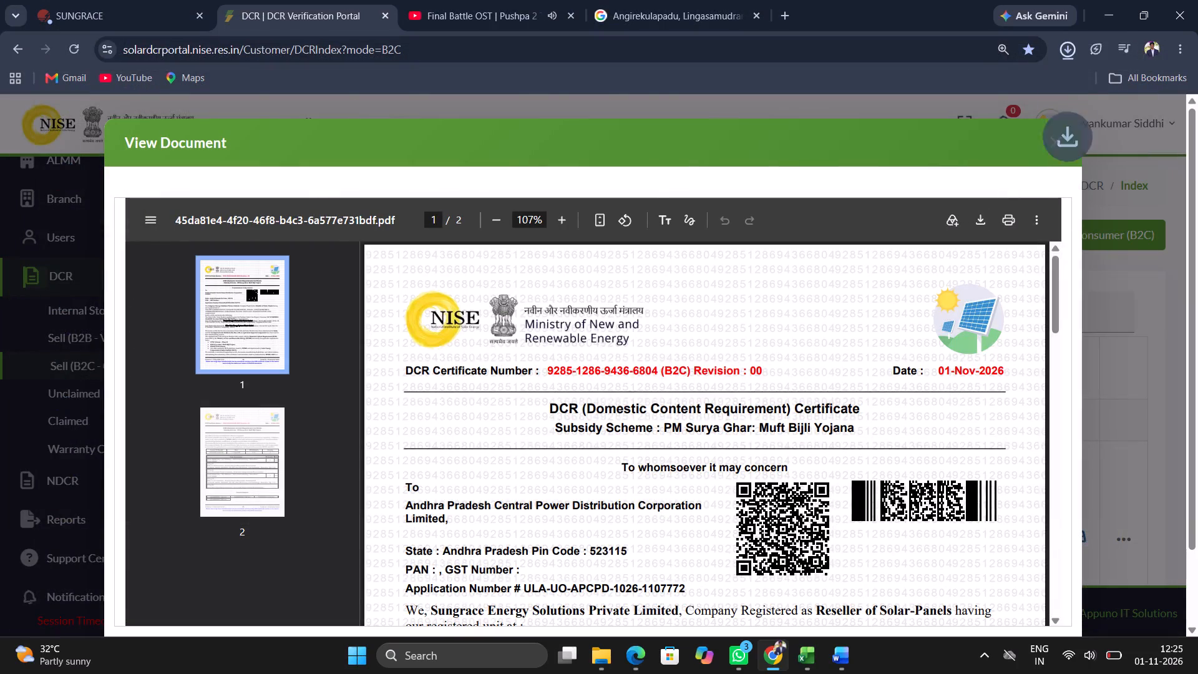
# In the SUNGRACE installation's Project Stage form, attach the certificate PDF from folder 302_ as the Dcr upload.
pyautogui.click(112, 0)
pyautogui.click(736, 151)
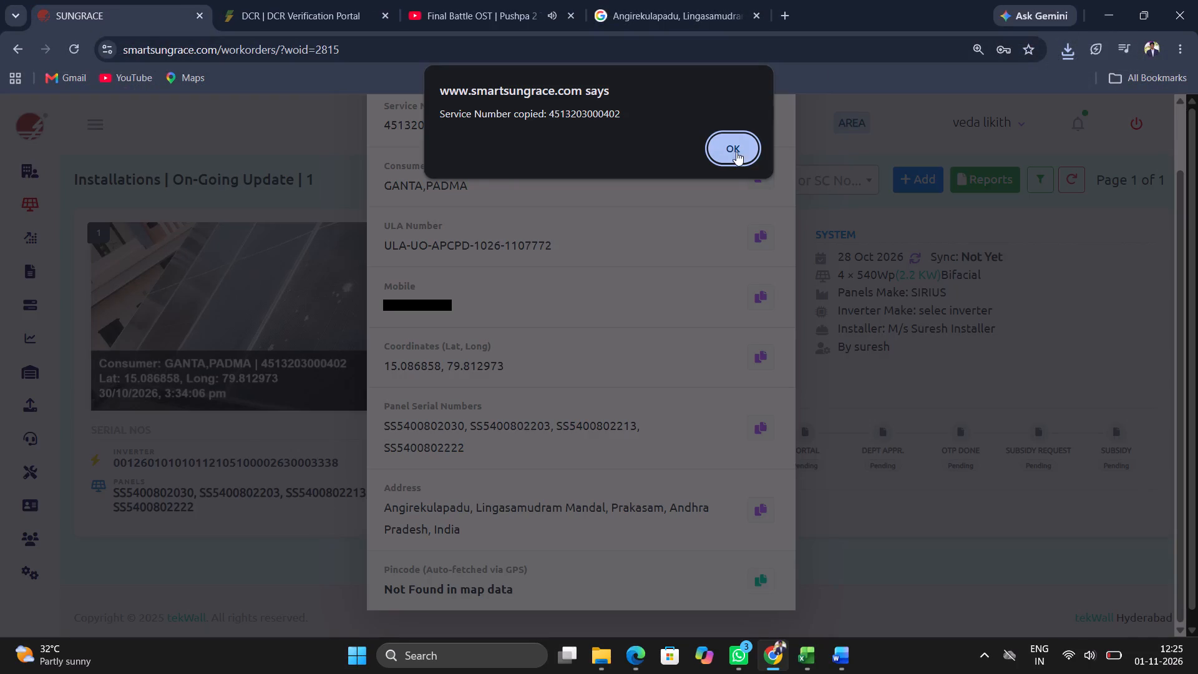
pyautogui.click(817, 142)
pyautogui.click(678, 510)
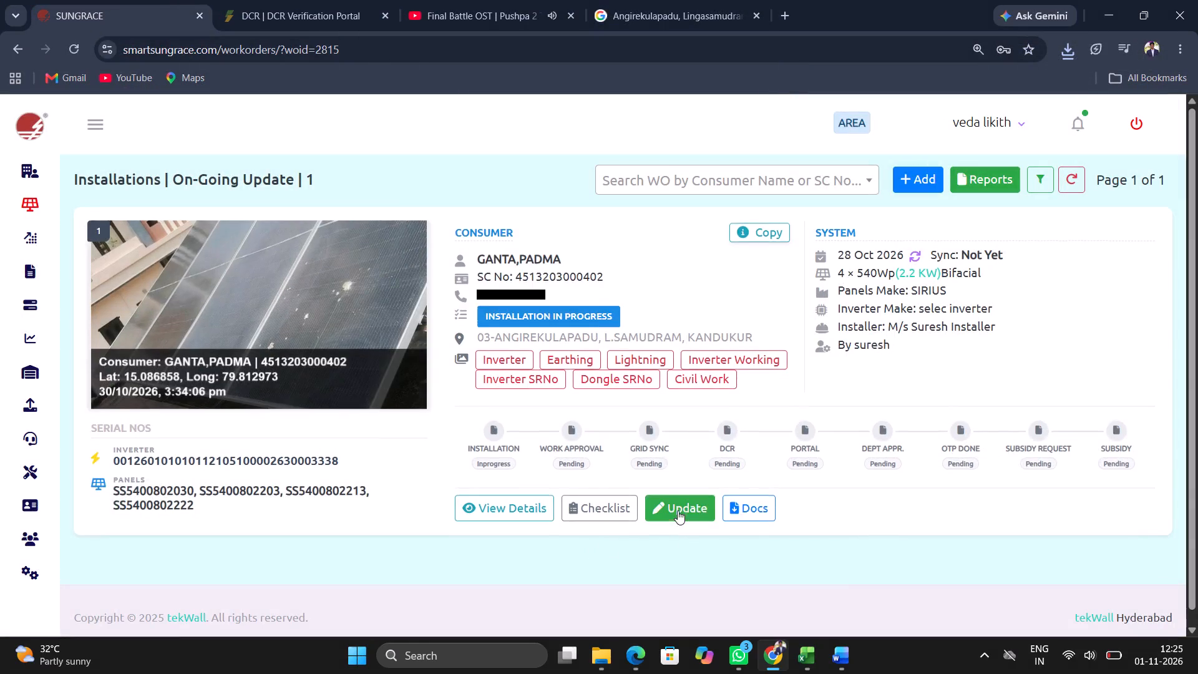
pyautogui.click(494, 443)
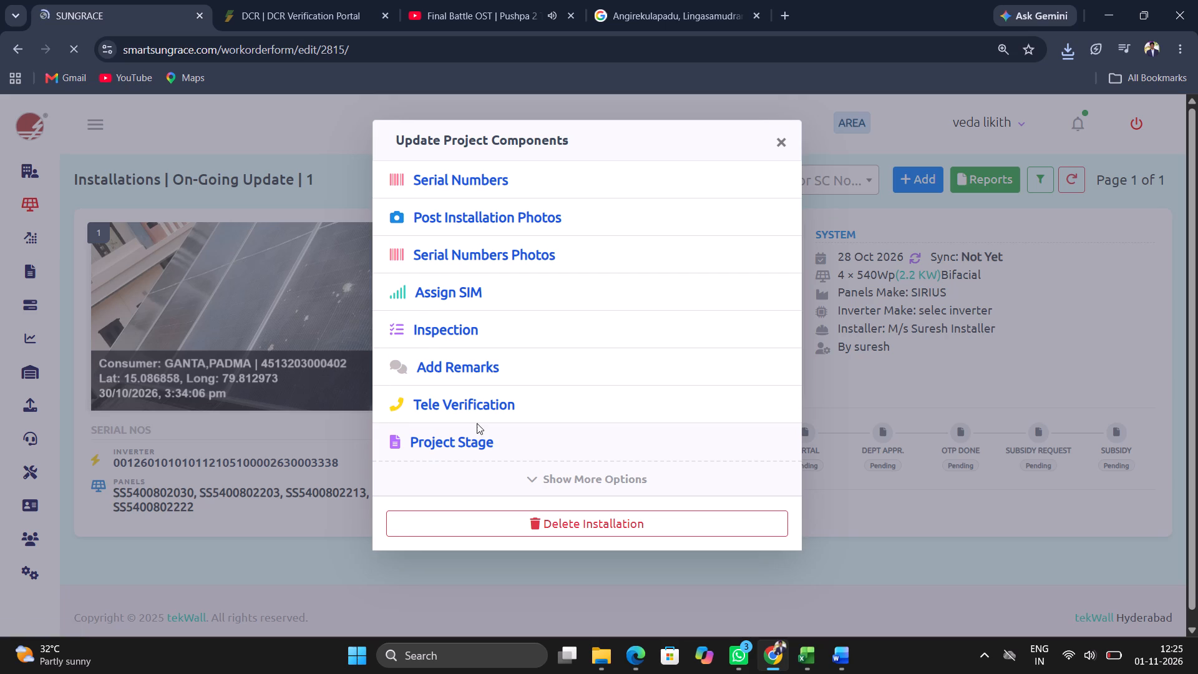
pyautogui.scroll(-3, 516, 253)
pyautogui.click(414, 582)
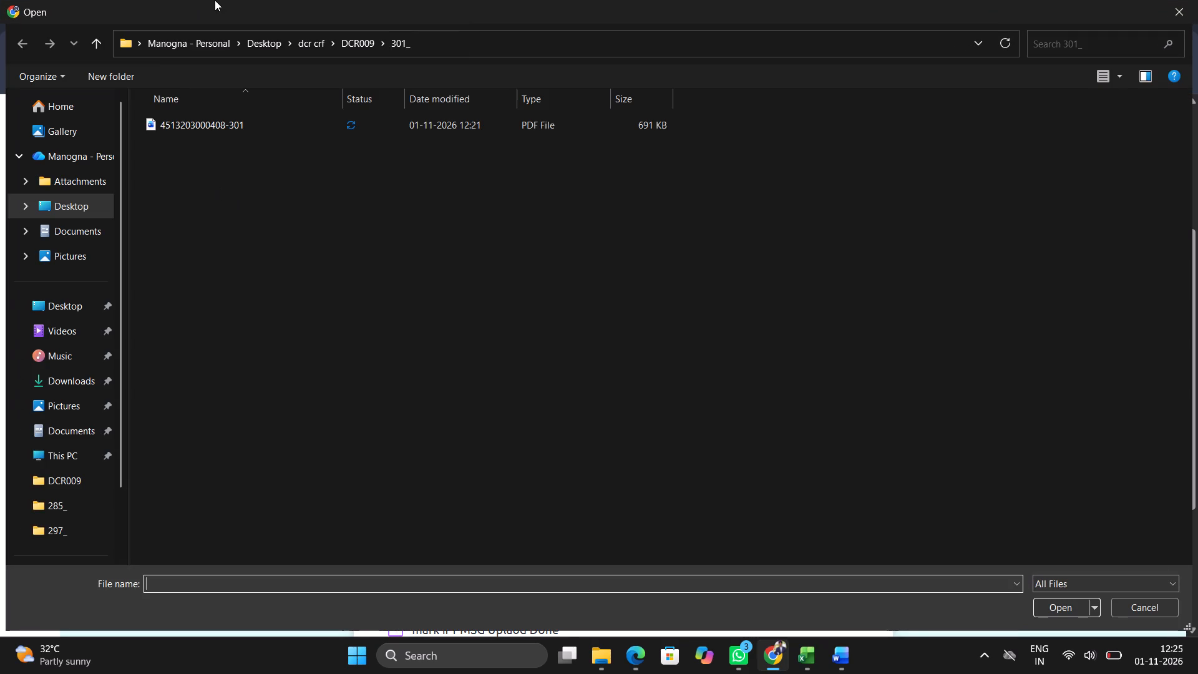
pyautogui.click(357, 44)
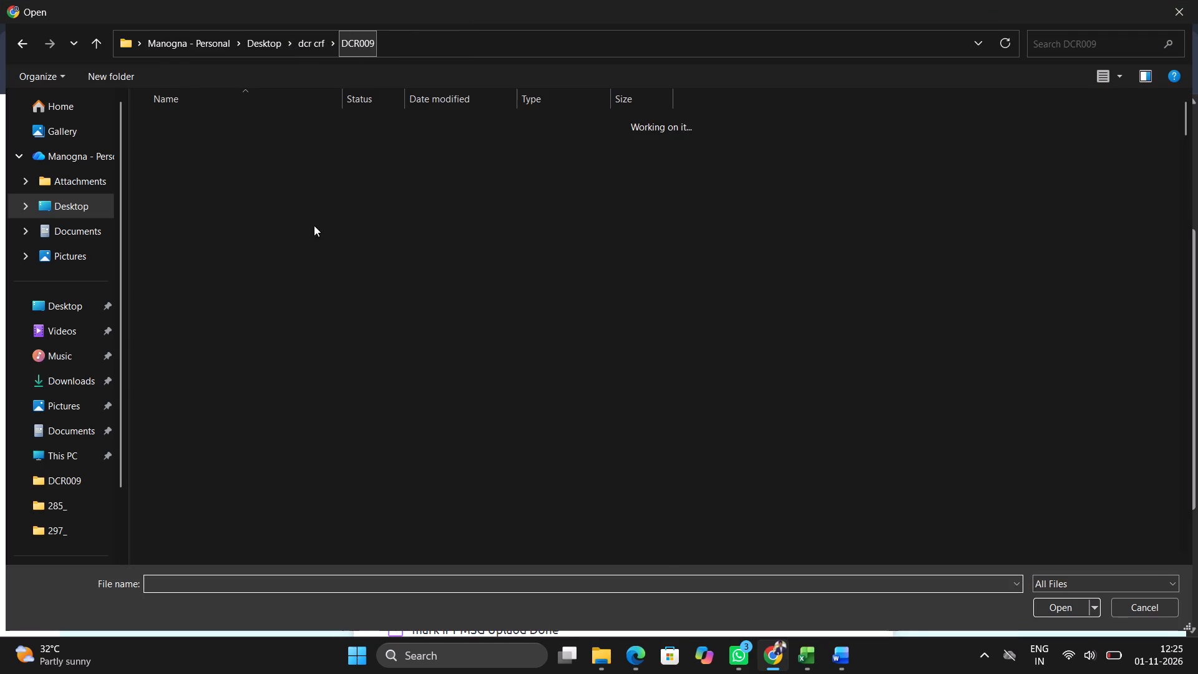
pyautogui.scroll(-5, 235, 394)
pyautogui.doubleClick(244, 528)
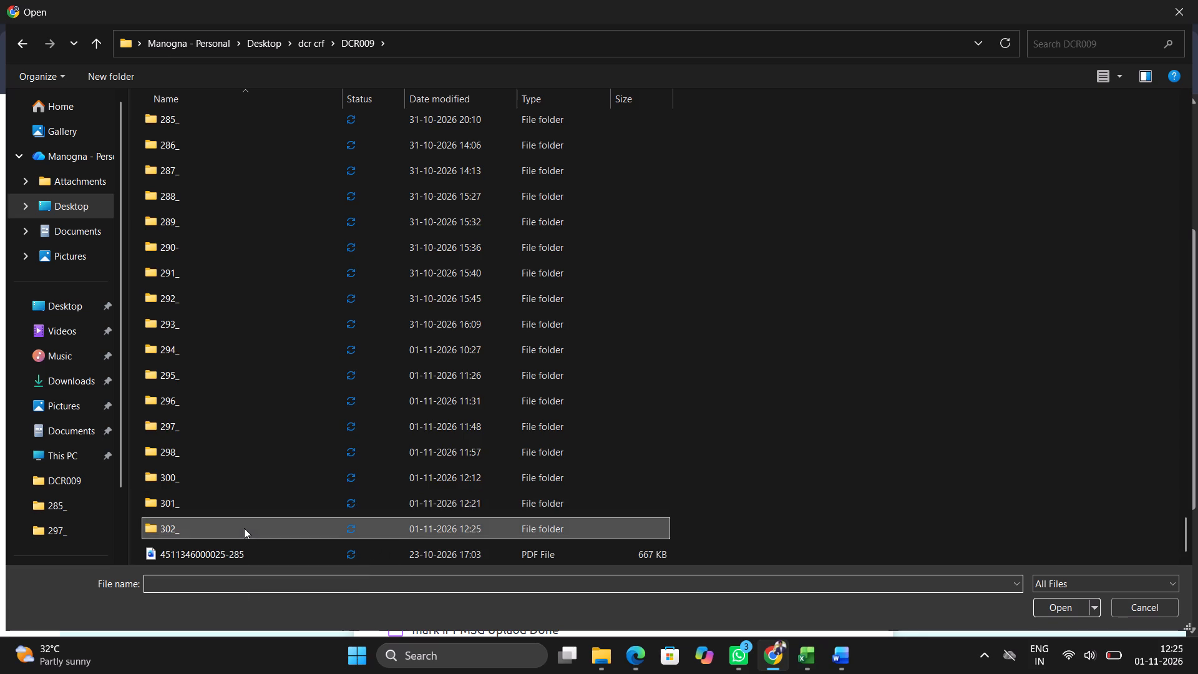
pyautogui.doubleClick(240, 124)
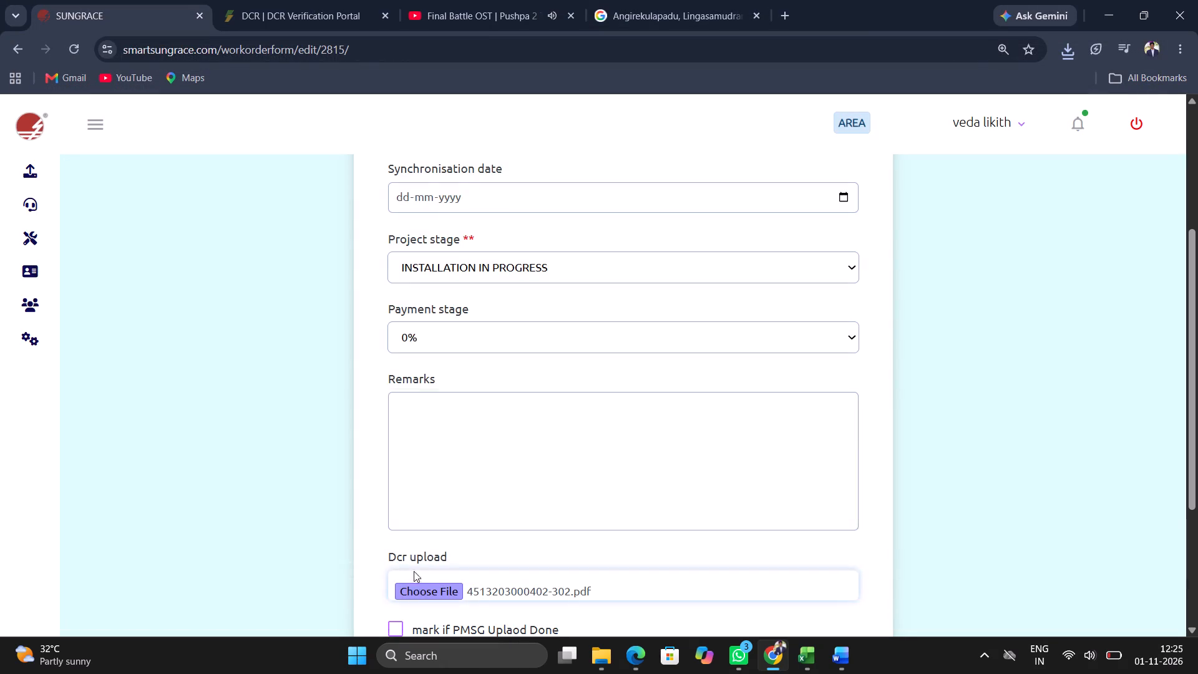
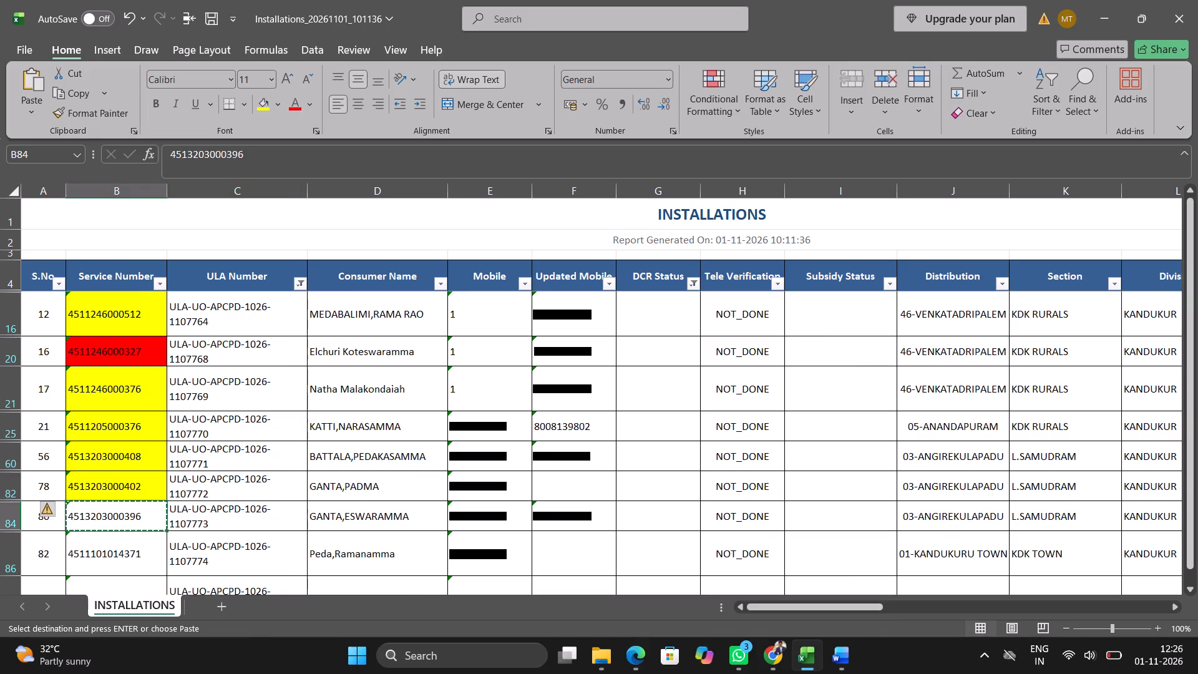
# In SUNGRACE, search the installations for the S.No 80 consumer using the service number copied from the Excel sheet.
pyautogui.click(751, 598)
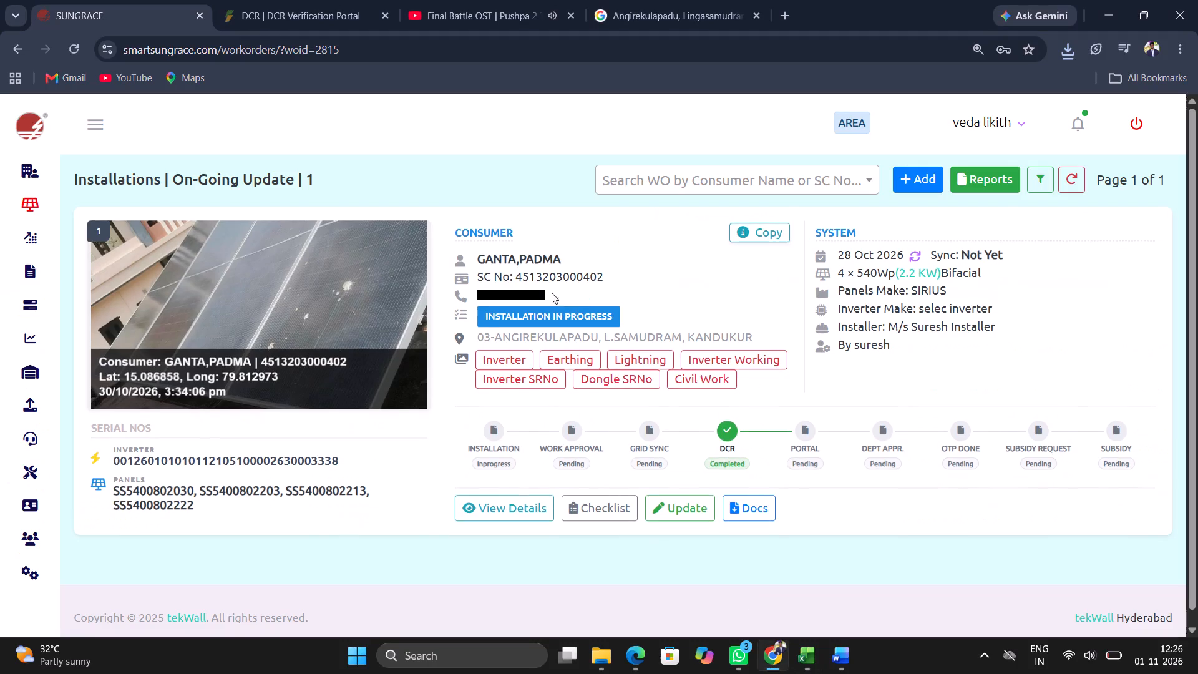
pyautogui.click(633, 183)
pyautogui.hotkey('ctrl', 'v')
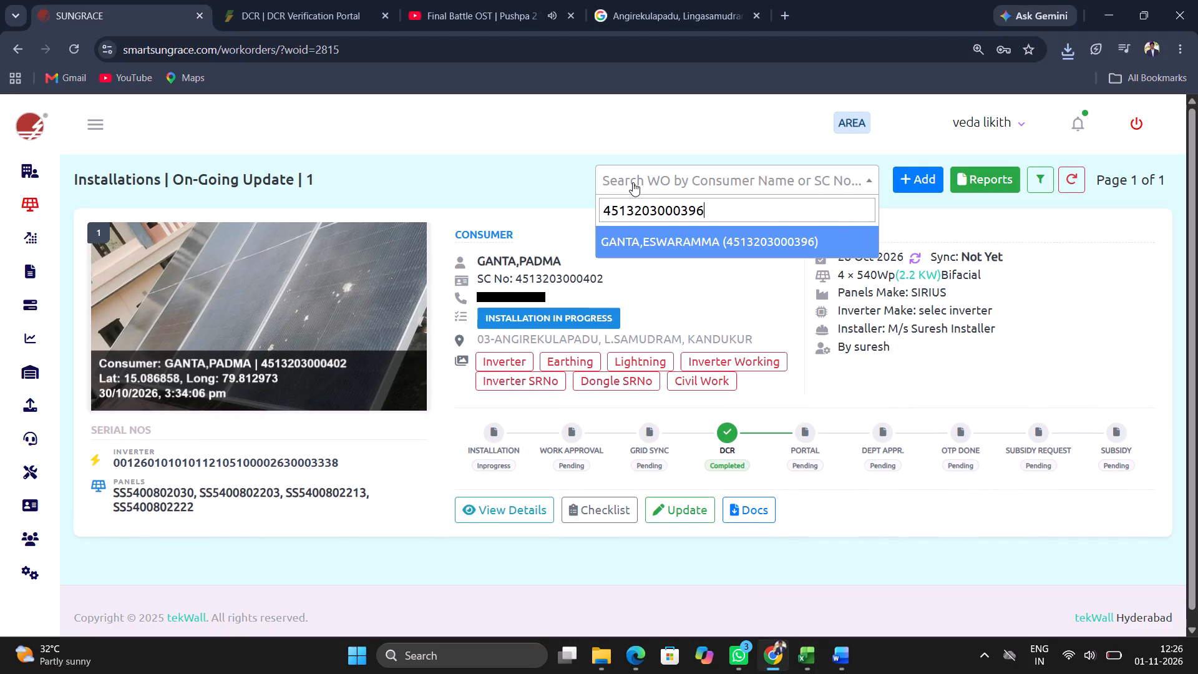
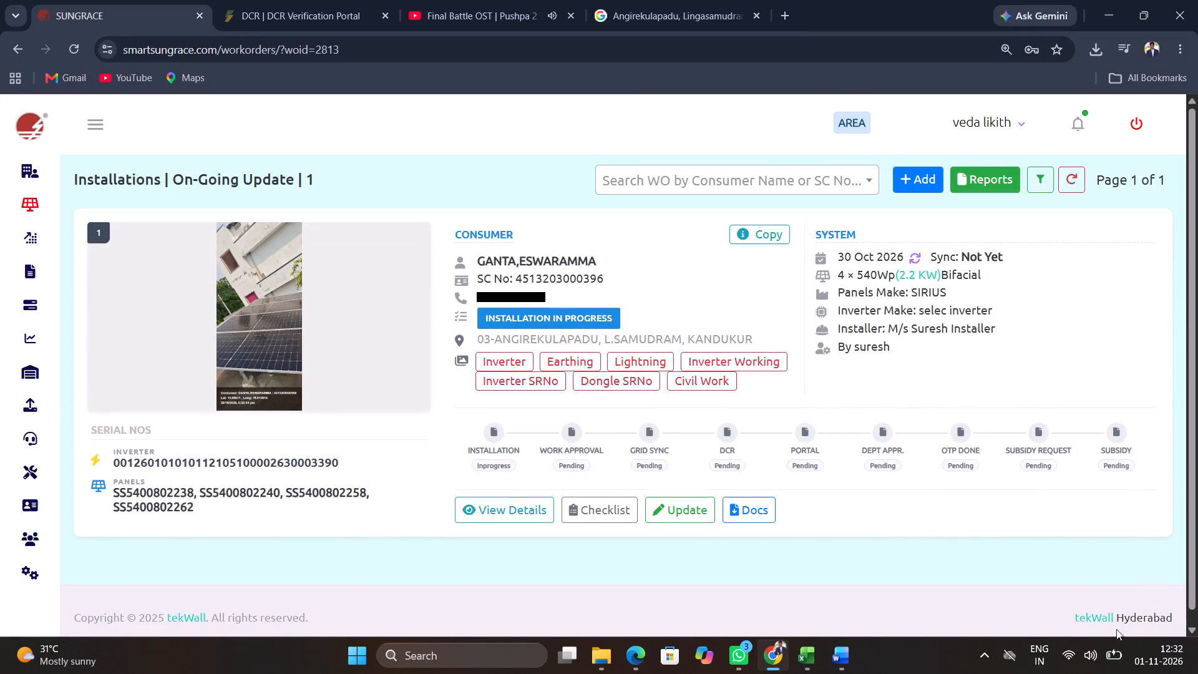
# Turn off Bluetooth in the Windows quick settings.
pyautogui.keyDown('ctrl'); pyautogui.click(1096, 649); pyautogui.keyUp('ctrl')
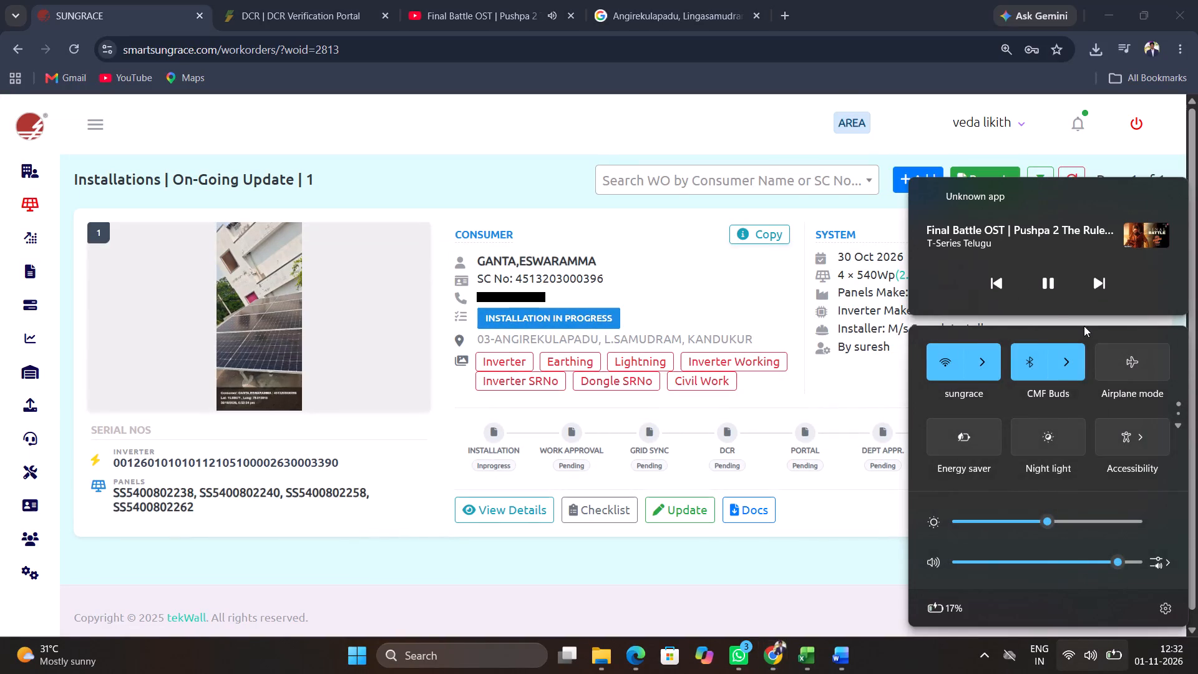
pyautogui.keyDown('ctrl'); pyautogui.click(1066, 360); pyautogui.keyUp('ctrl')
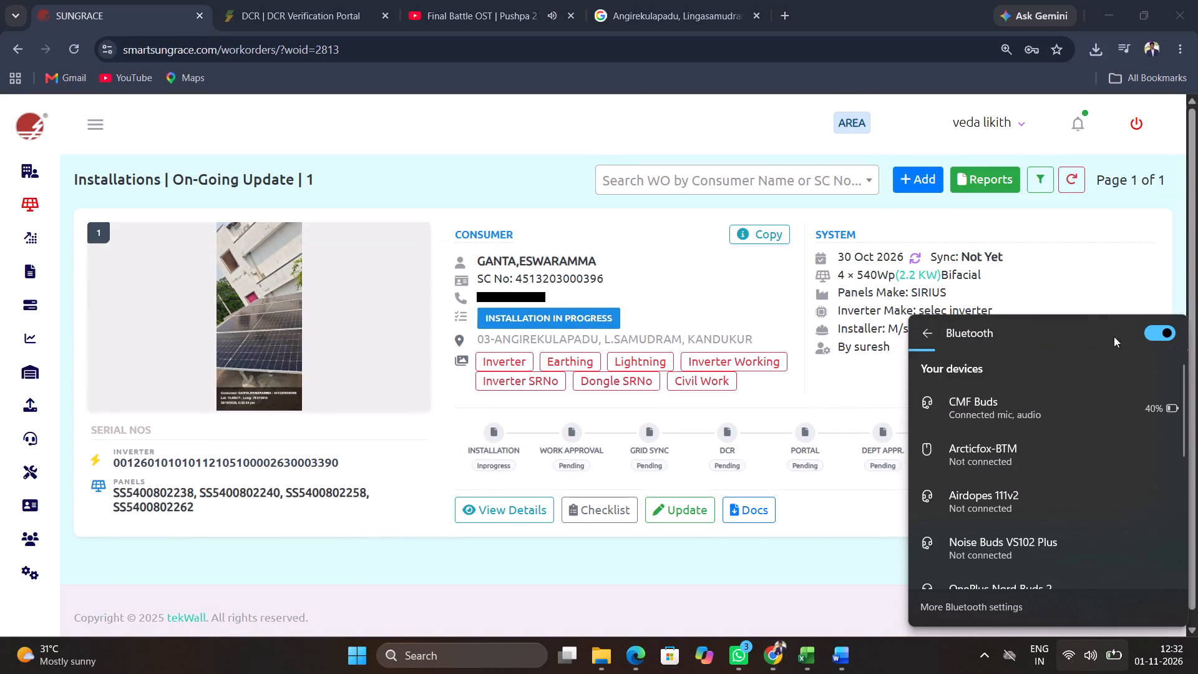
pyautogui.keyDown('ctrl'); pyautogui.click(1157, 331); pyautogui.keyUp('ctrl')
pyautogui.keyDown('ctrl'); pyautogui.click(920, 327); pyautogui.keyUp('ctrl')
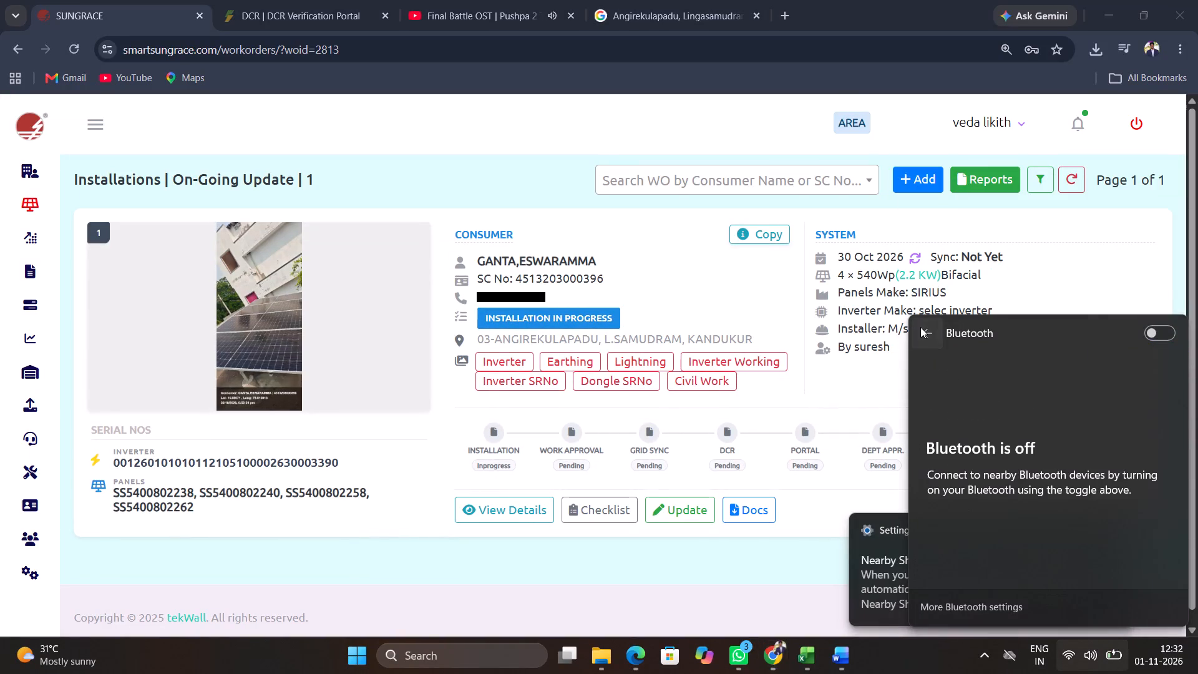
# Pause the Final Battle OST video on YouTube and return to the consumer's installation page in SUNGRACE.
pyautogui.keyDown('ctrl'); pyautogui.click(291, 0); pyautogui.keyUp('ctrl')
pyautogui.keyDown('ctrl'); pyautogui.click(494, 0); pyautogui.keyUp('ctrl')
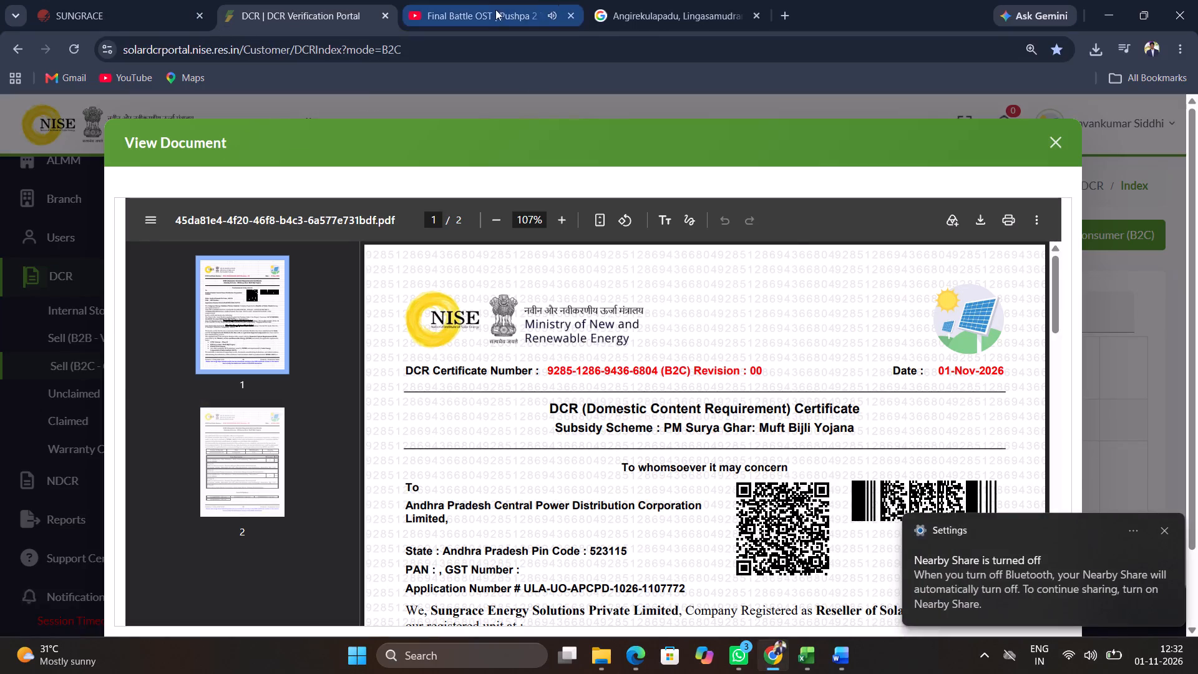
pyautogui.keyDown('ctrl'); pyautogui.moveTo(526, 374); pyautogui.dragTo(513, 379); pyautogui.keyUp('ctrl')
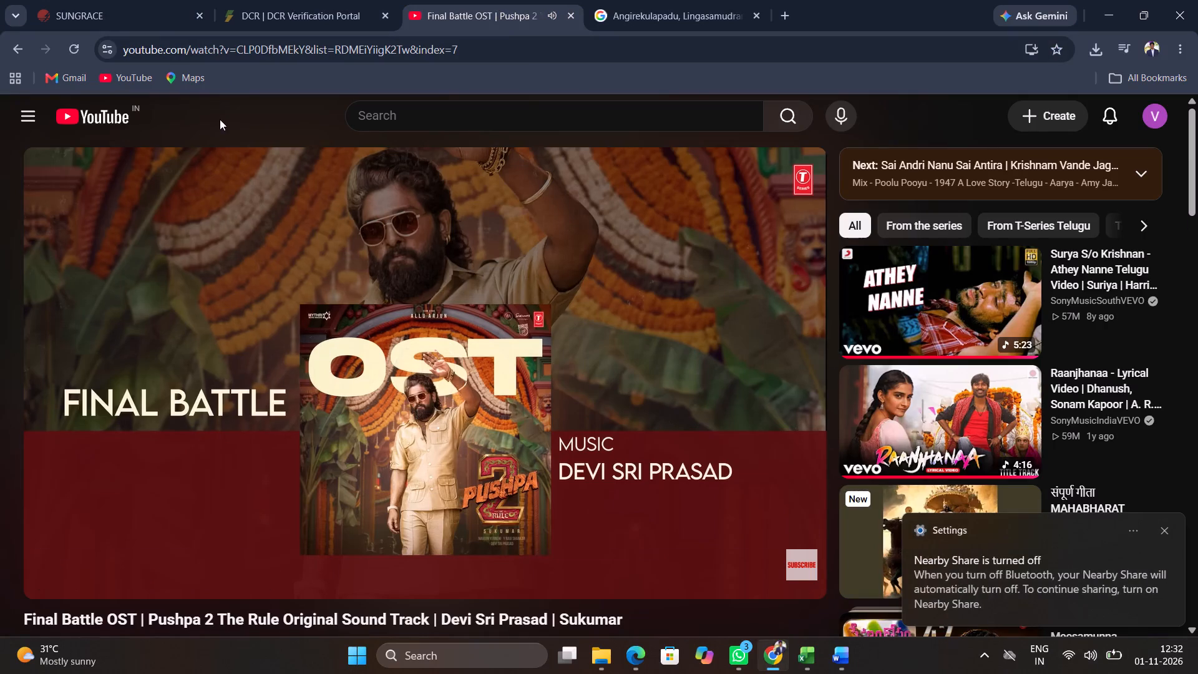
pyautogui.keyDown('ctrl'); pyautogui.click(277, 7); pyautogui.keyUp('ctrl')
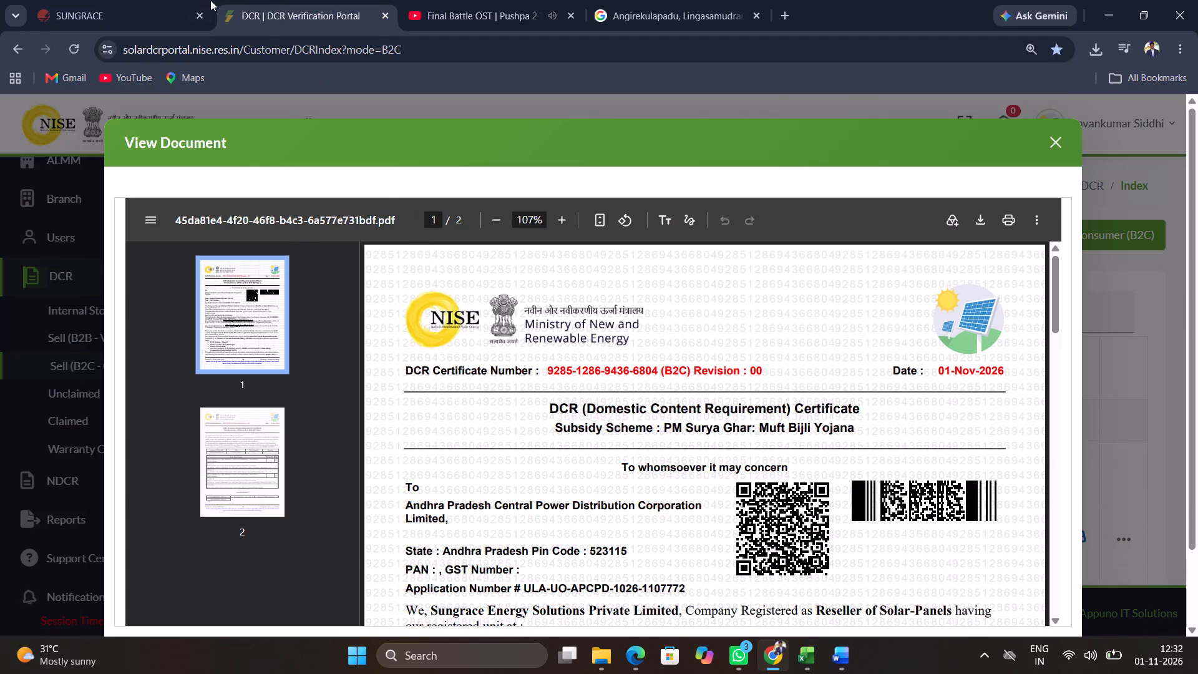
pyautogui.keyDown('ctrl'); pyautogui.click(146, 0); pyautogui.keyUp('ctrl')
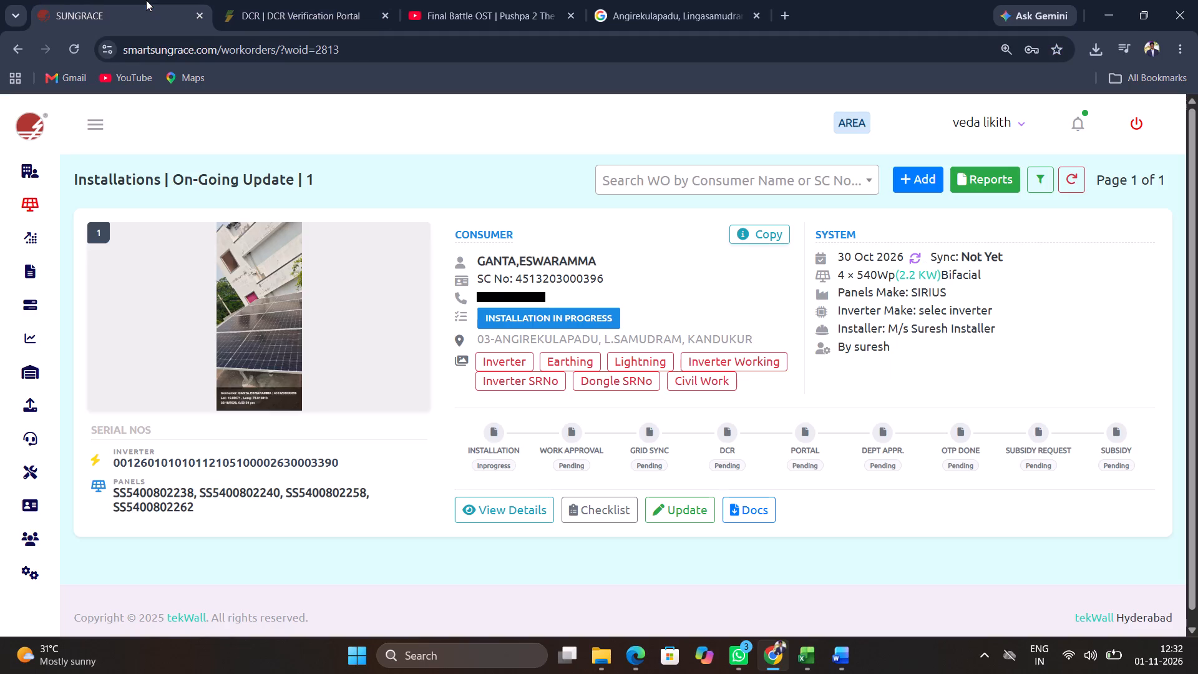
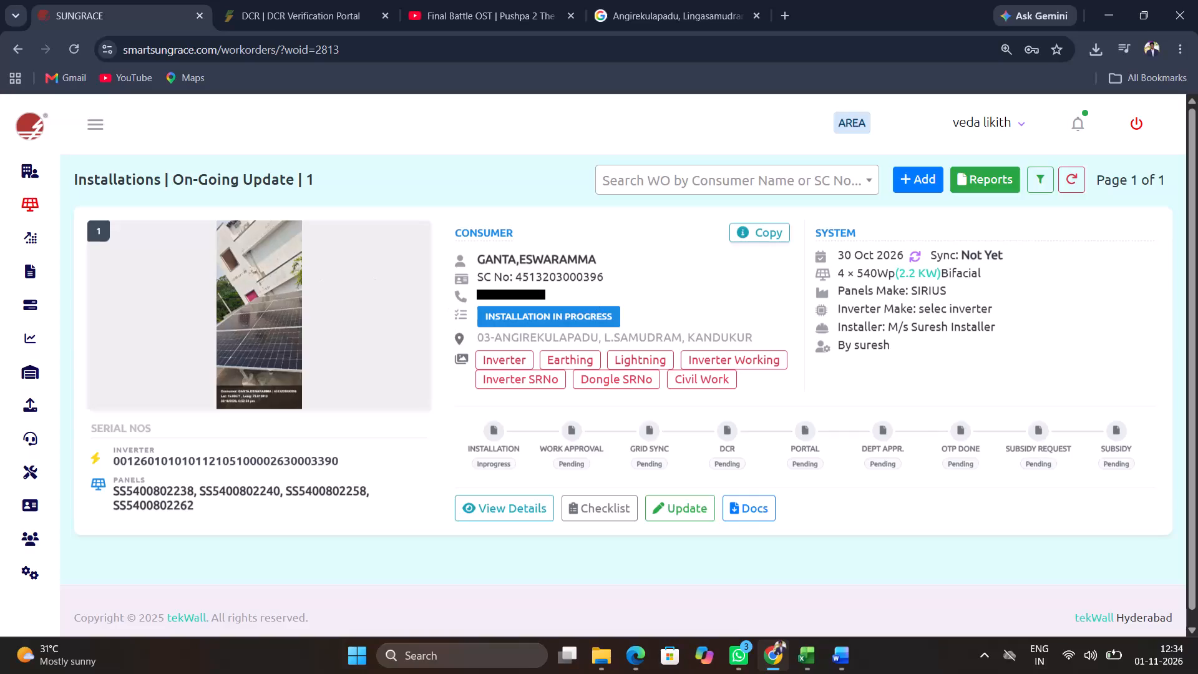
# Copy the consumer's ULA number from SUNGRACE and enter it as the application number in a new B2C form on the DCR portal.
pyautogui.keyDown('ctrl'); pyautogui.click(741, 235); pyautogui.keyUp('ctrl')
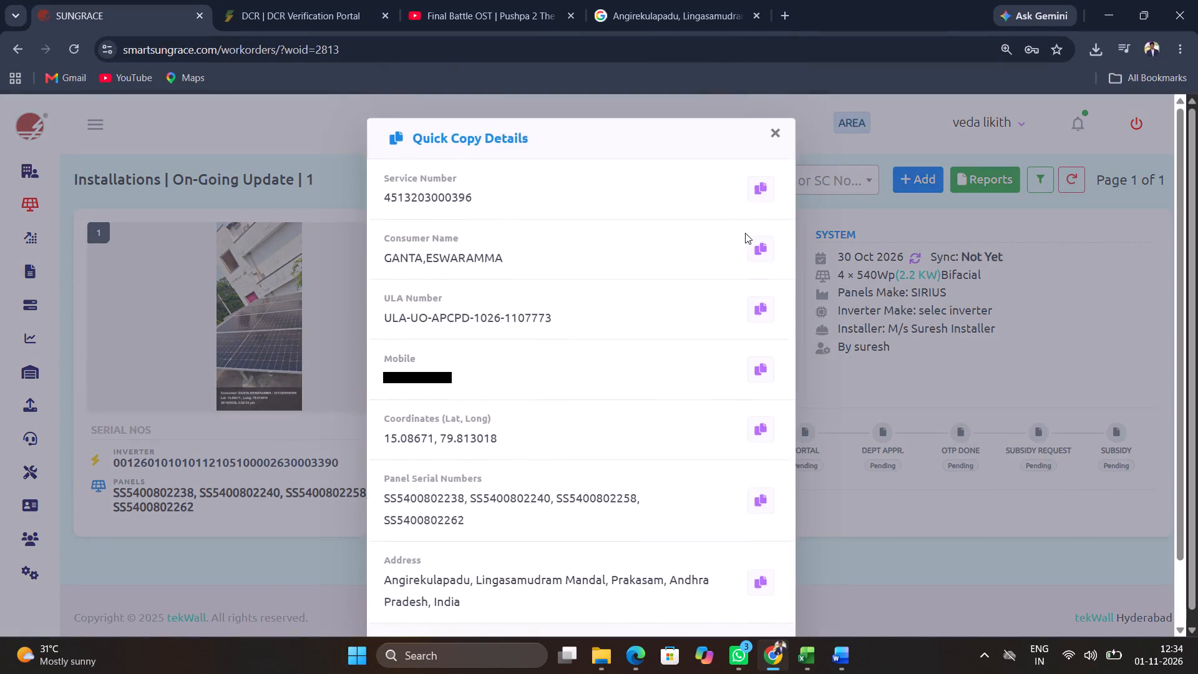
pyautogui.keyDown('ctrl'); pyautogui.click(759, 313); pyautogui.keyUp('ctrl')
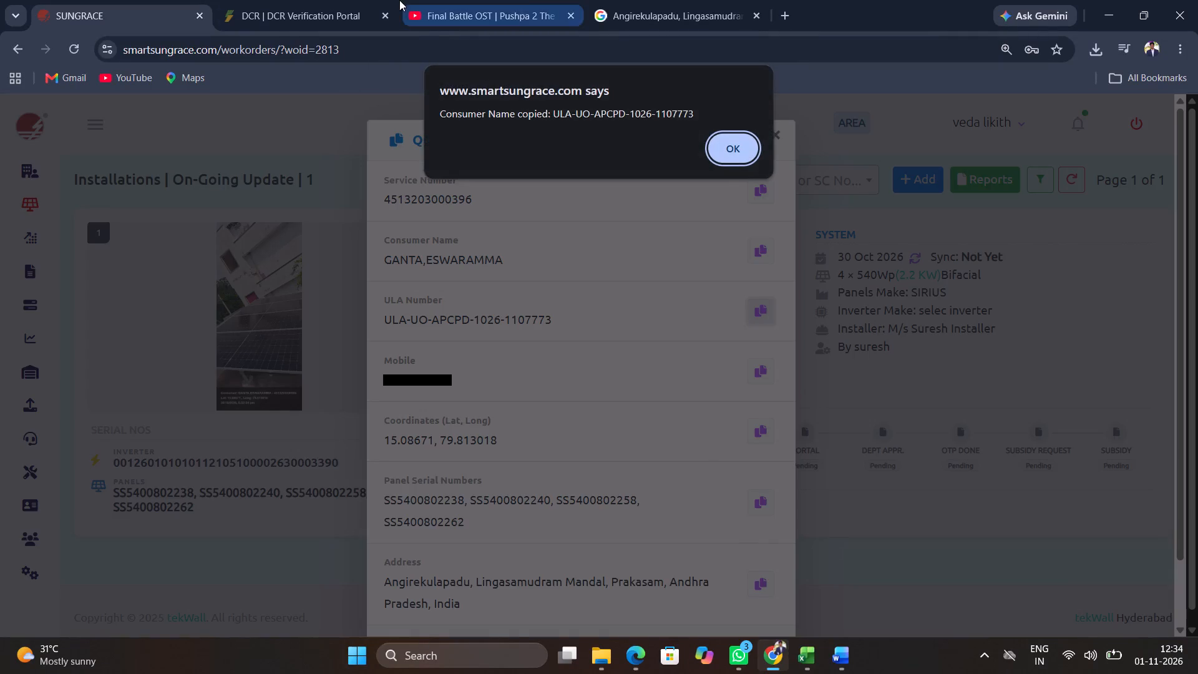
pyautogui.keyDown('ctrl'); pyautogui.click(324, 0); pyautogui.keyUp('ctrl')
pyautogui.keyDown('ctrl'); pyautogui.click(1045, 142); pyautogui.keyUp('ctrl')
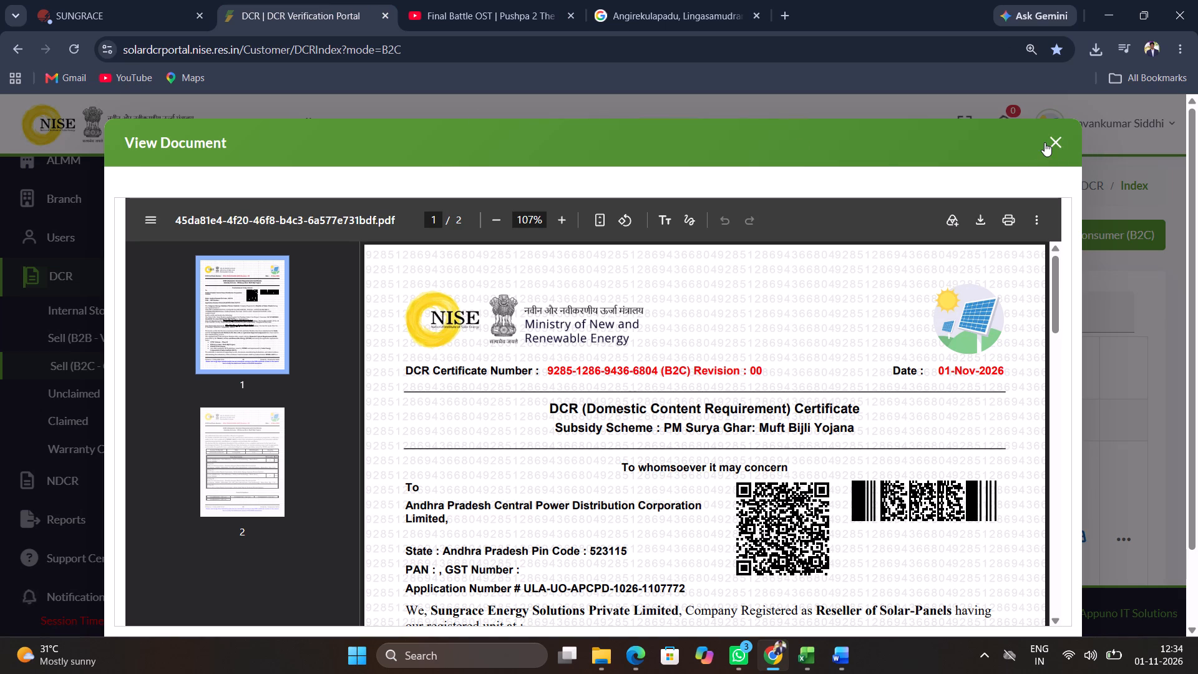
pyautogui.keyDown('ctrl'); pyautogui.click(1023, 228); pyautogui.keyUp('ctrl')
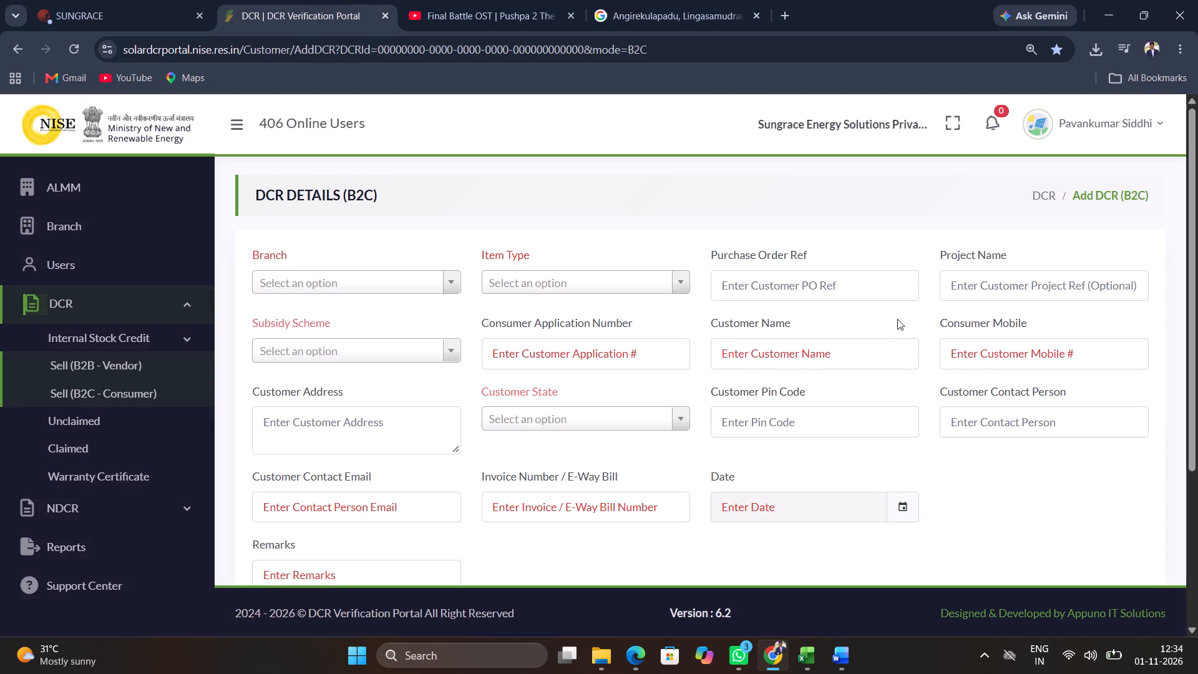
pyautogui.keyDown('ctrl'); pyautogui.click(620, 359); pyautogui.keyUp('ctrl')
pyautogui.hotkey('ctrl', 'v')
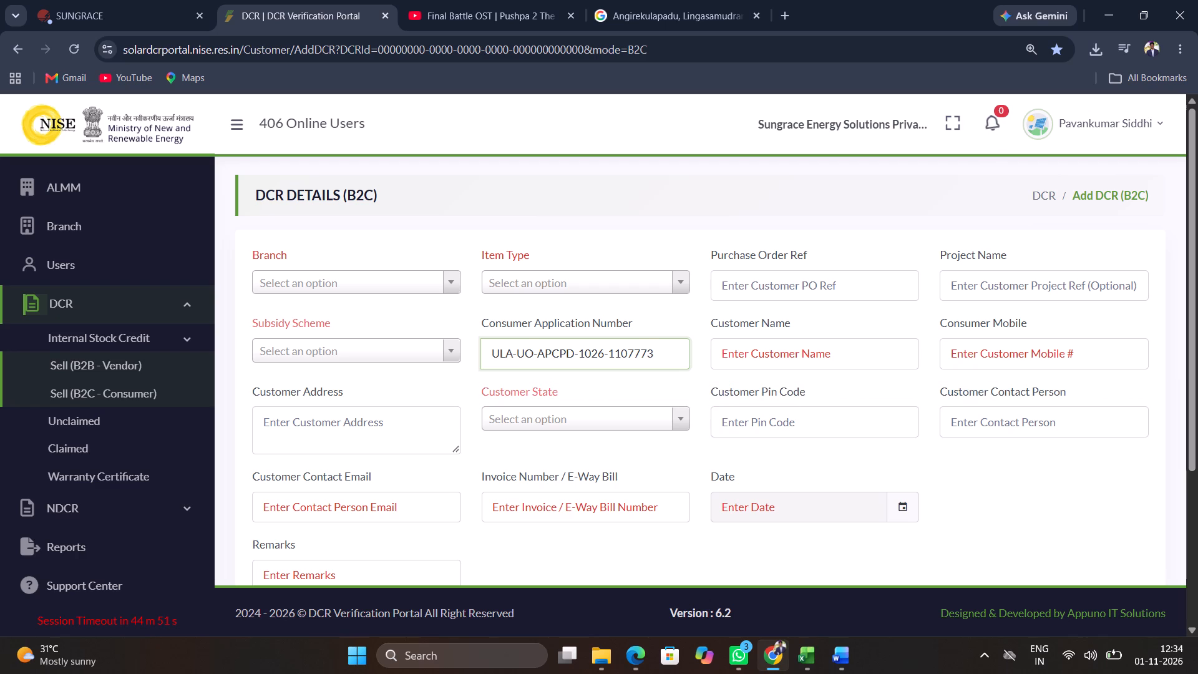
# Set the branch to Andhra Pradesh, the subsidy scheme to PM Surya Ghar: Muft Bijli Yojana and the item type to Solar Panels.
pyautogui.click(295, 277)
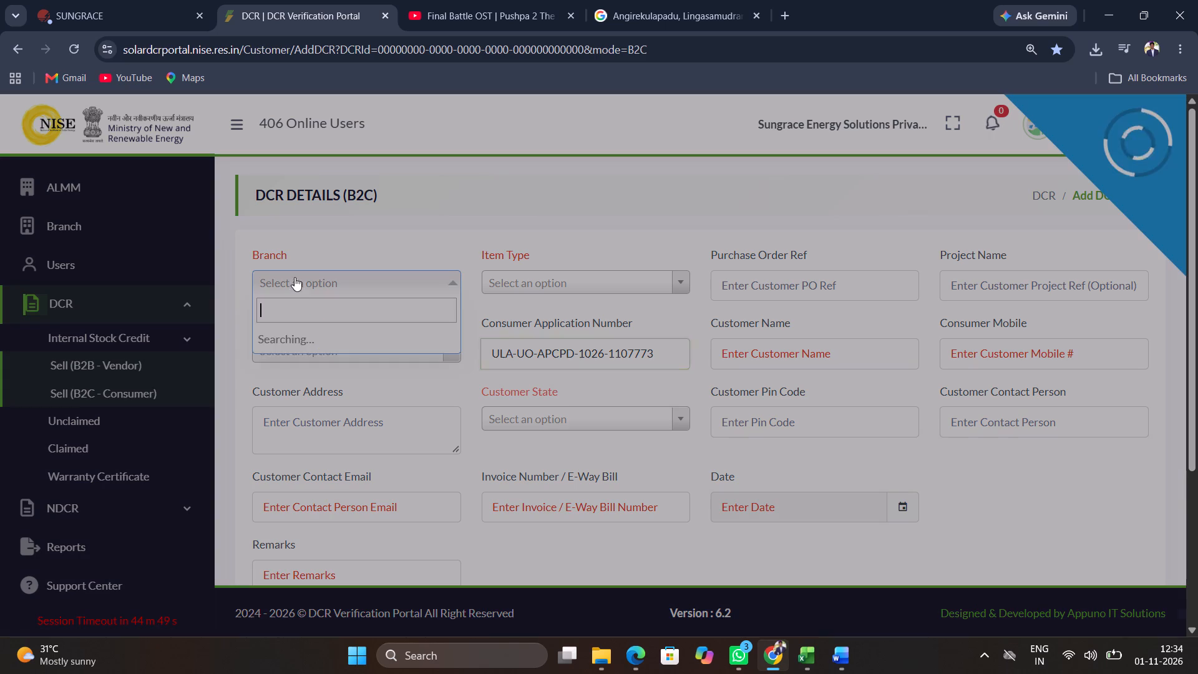
pyautogui.click(311, 353)
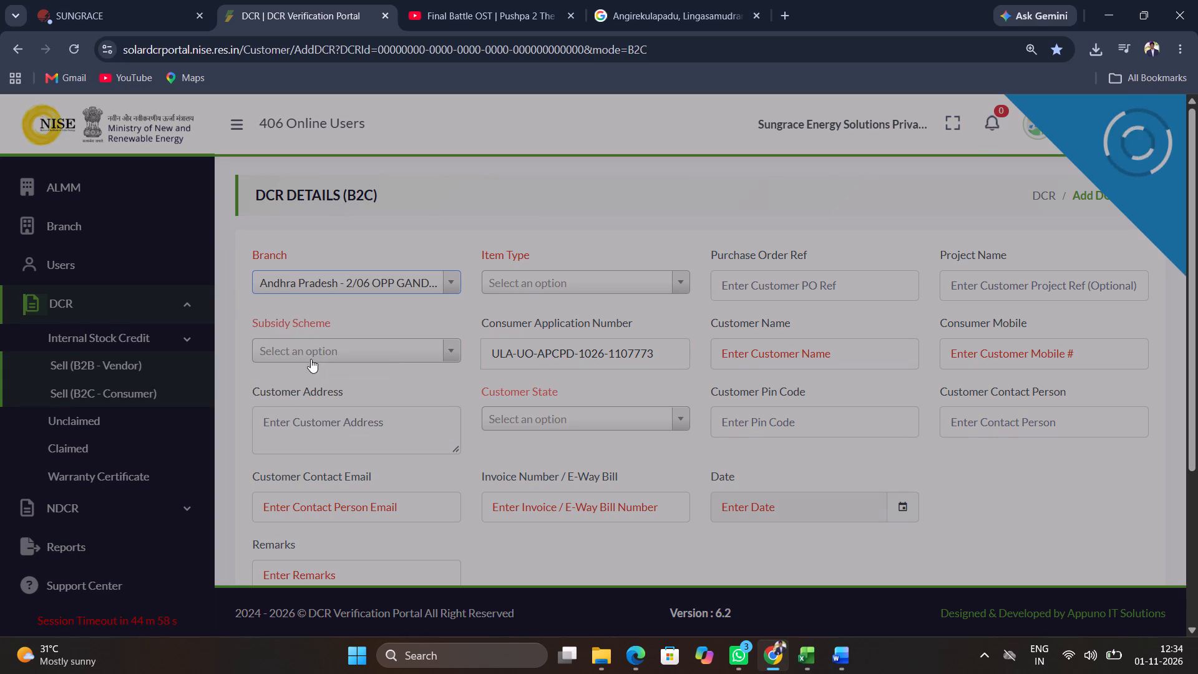
pyautogui.moveTo(311, 346); pyautogui.dragTo(311, 354)
pyautogui.click(335, 489)
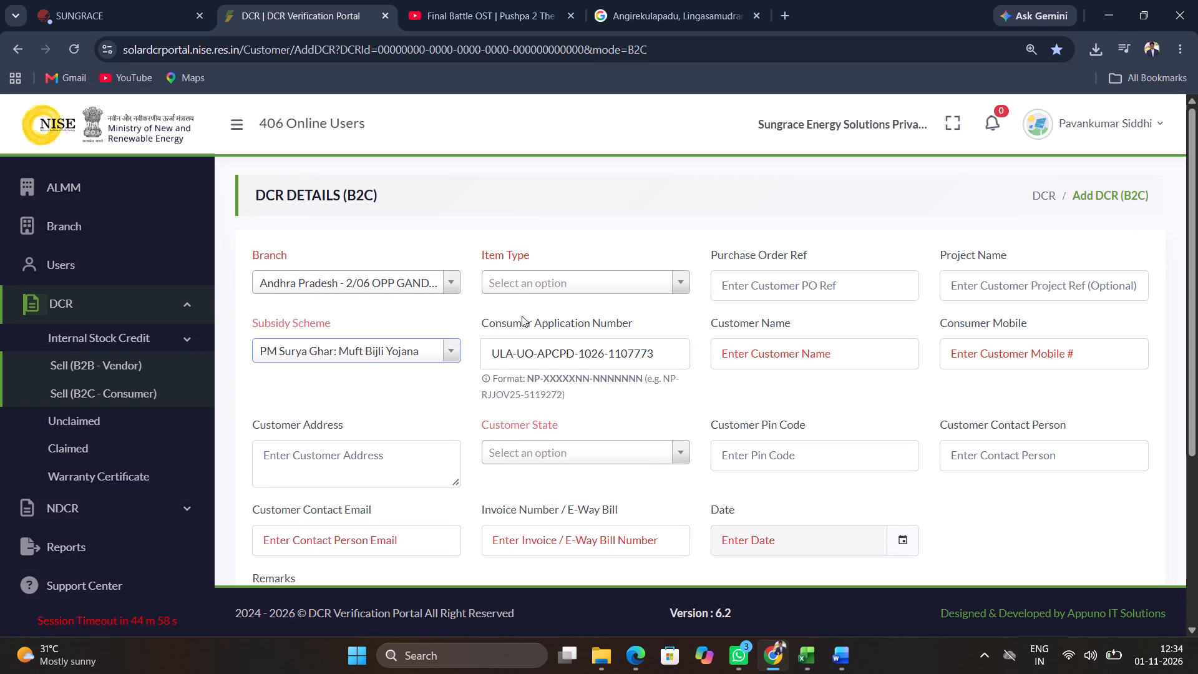
pyautogui.click(516, 290)
pyautogui.click(492, 332)
# Copy Andhra Pradesh Central Power Distribution Corporation Limited from the Word document into the DCR form's customer name.
pyautogui.click(749, 357)
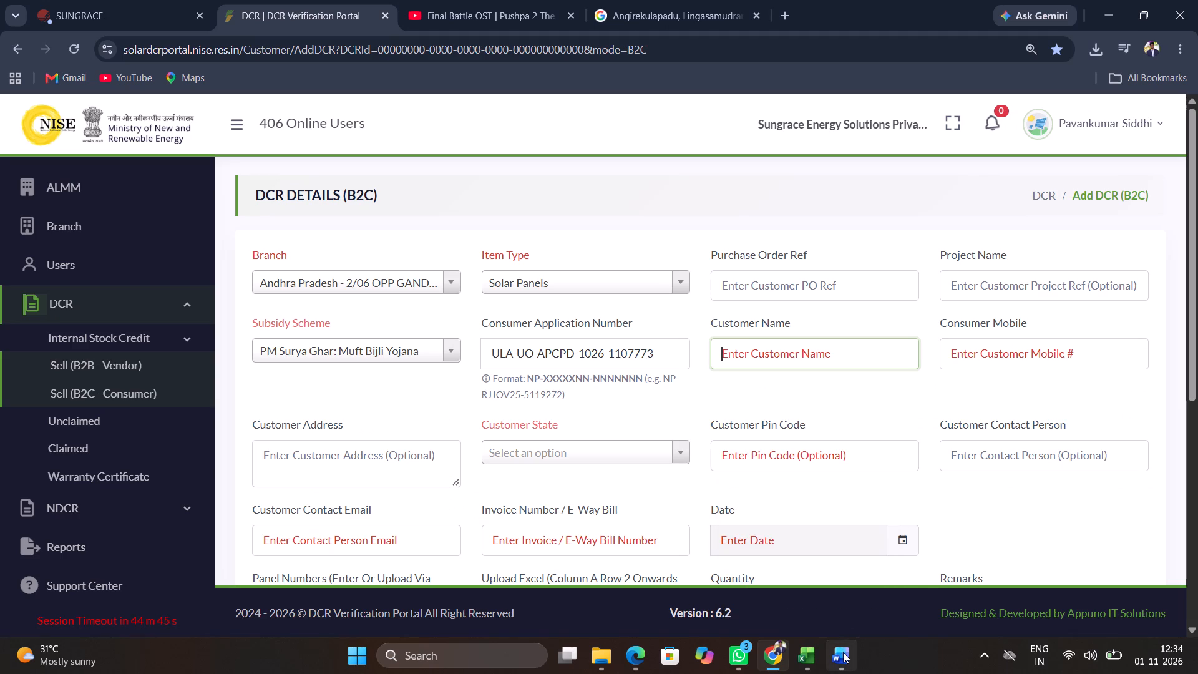
pyautogui.click(833, 606)
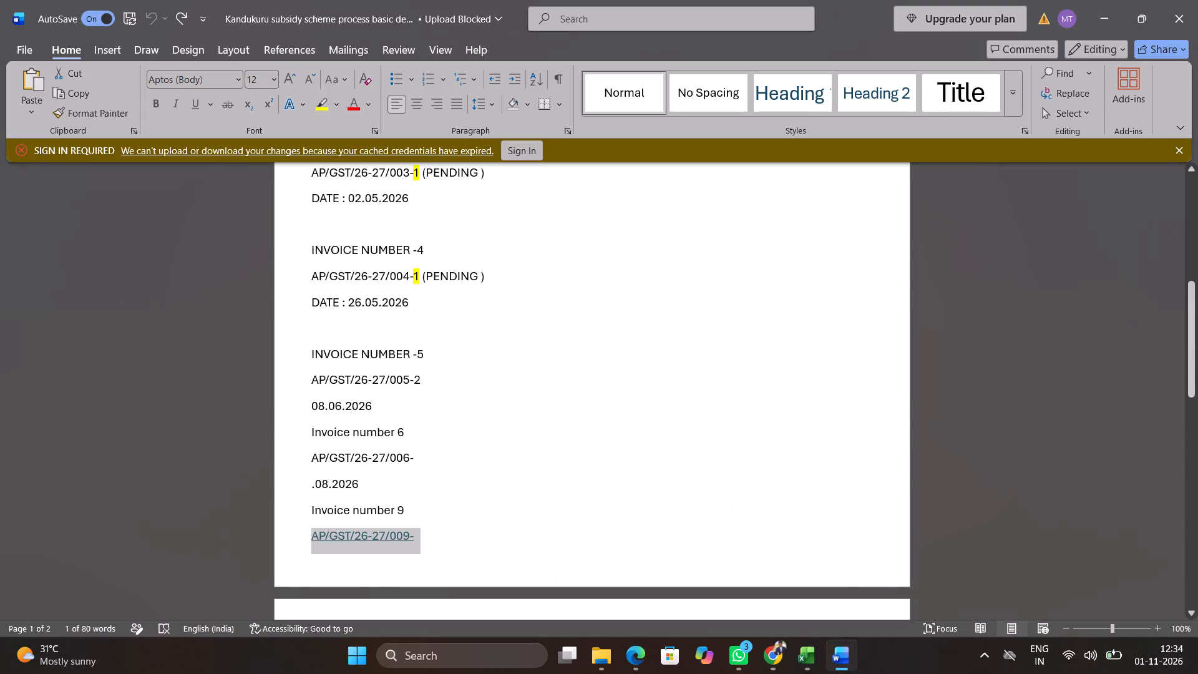
pyautogui.scroll(12, 497, 320)
pyautogui.scroll(4, 581, 247)
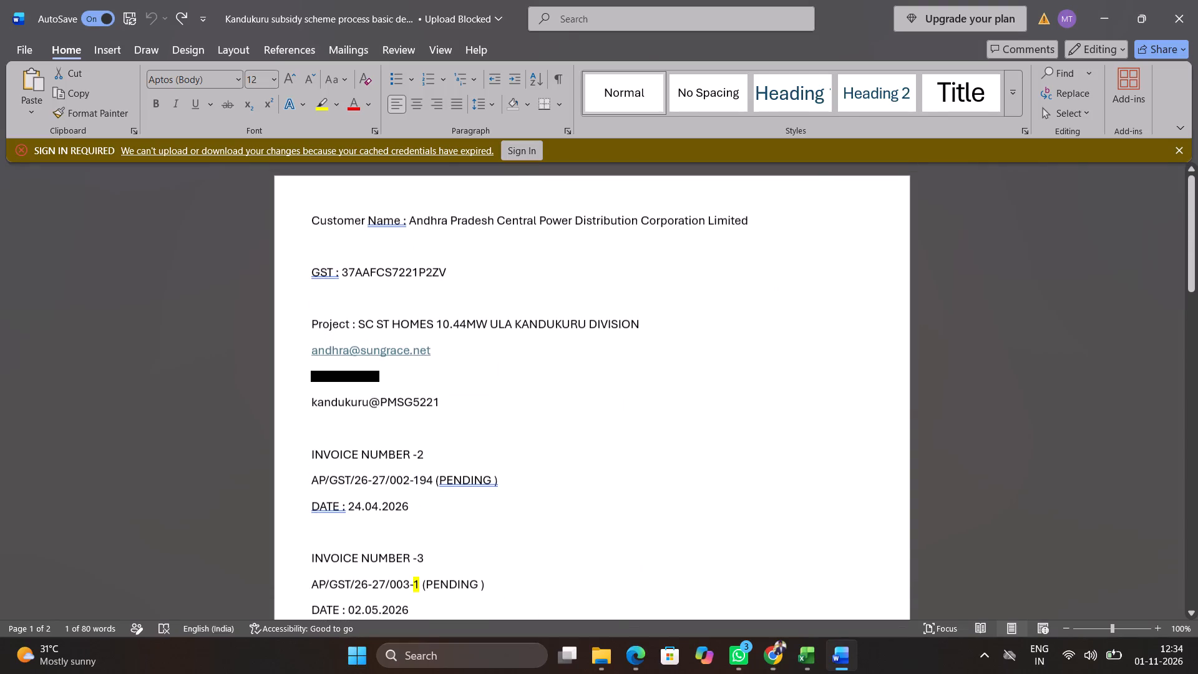
pyautogui.moveTo(409, 222); pyautogui.dragTo(749, 231)
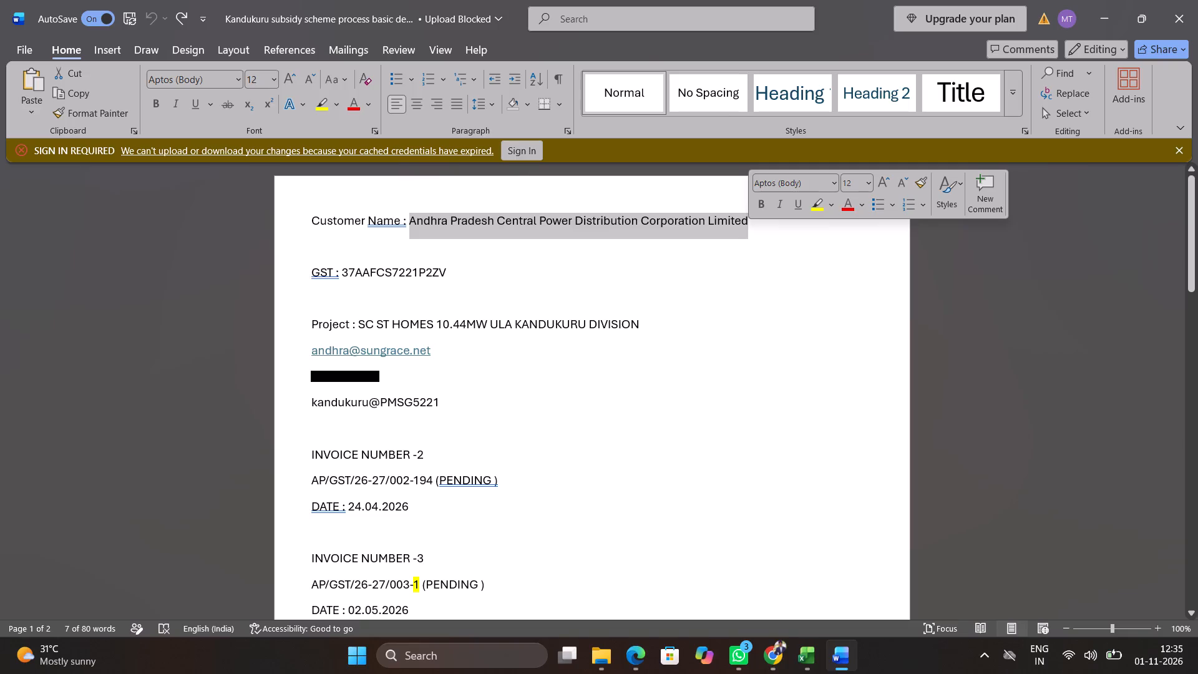
pyautogui.hotkey('ctrl', 'c')
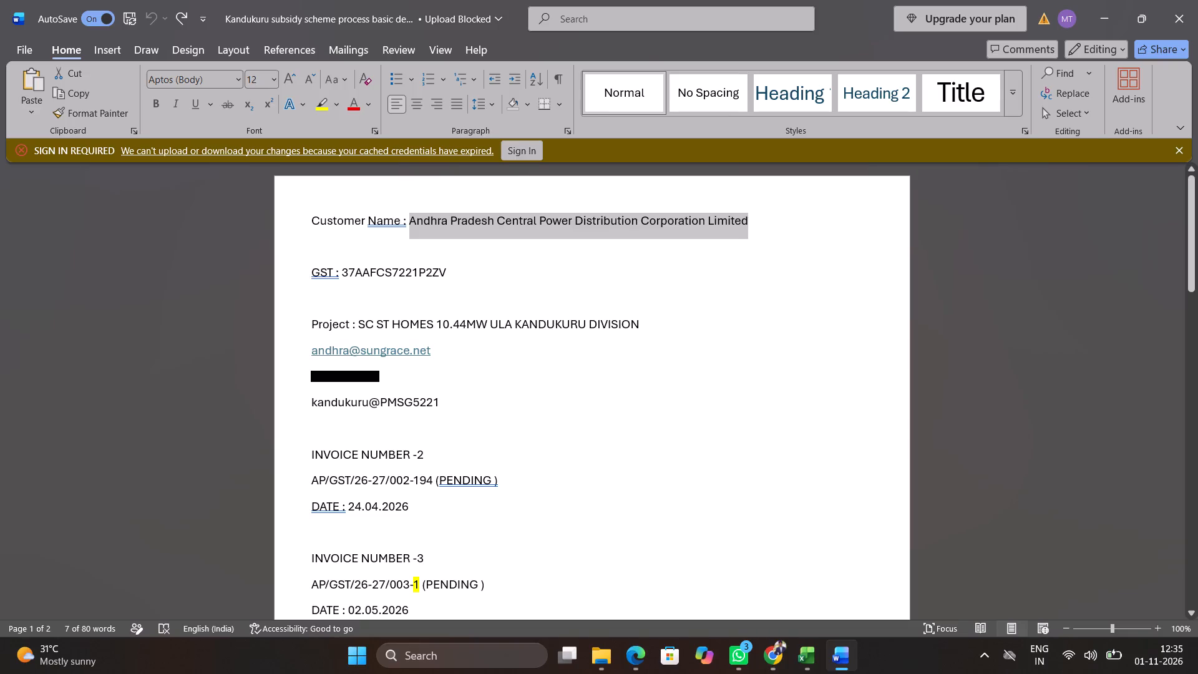
pyautogui.click(775, 597)
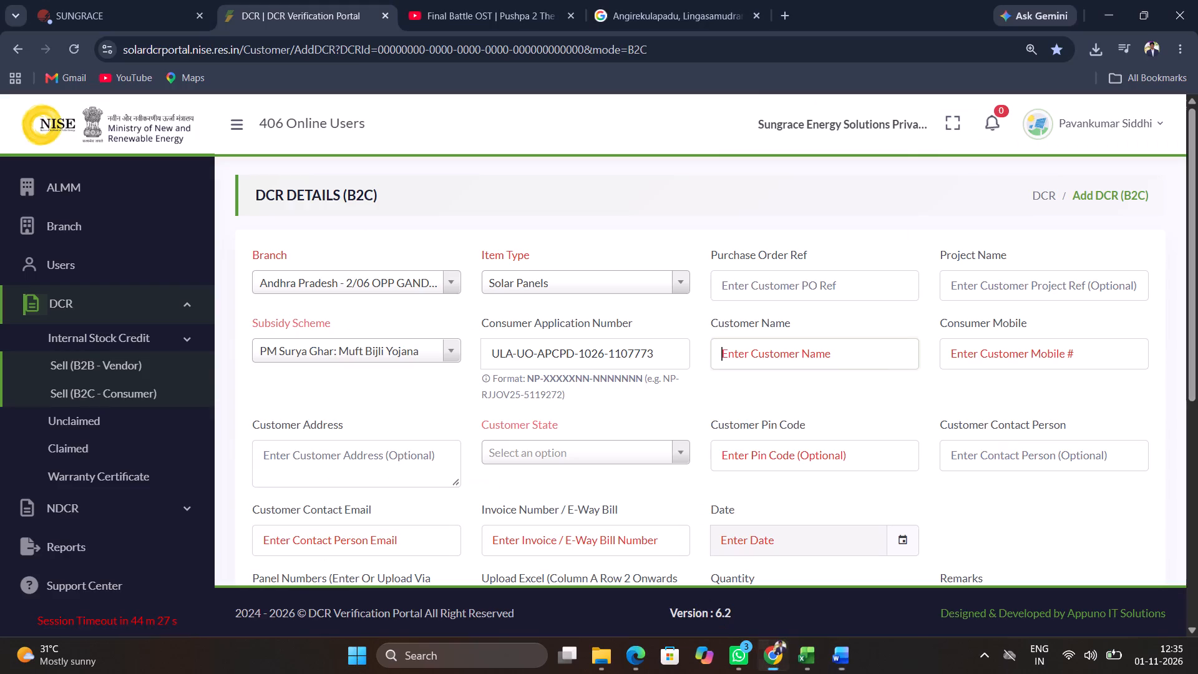
pyautogui.hotkey('ctrl', 'v')
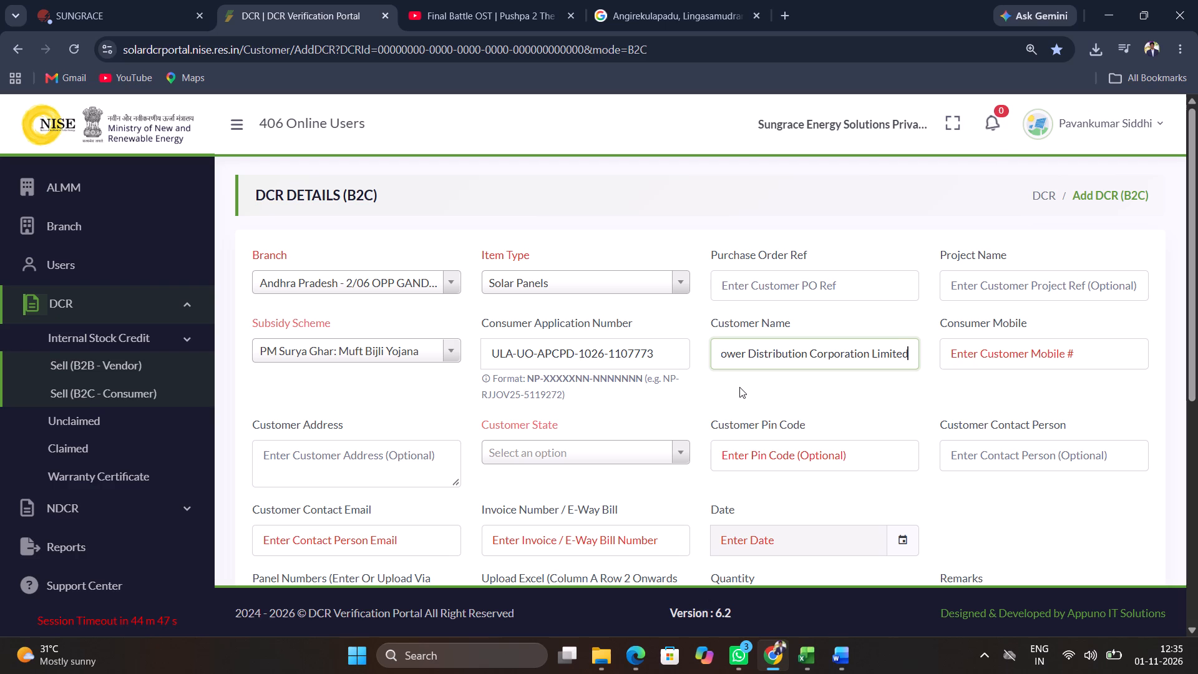
# Copy SC ST HOMES 10.44MW ULA KANDUKURU DIVISION from the Word document into the DCR form's project name.
pyautogui.click(1034, 284)
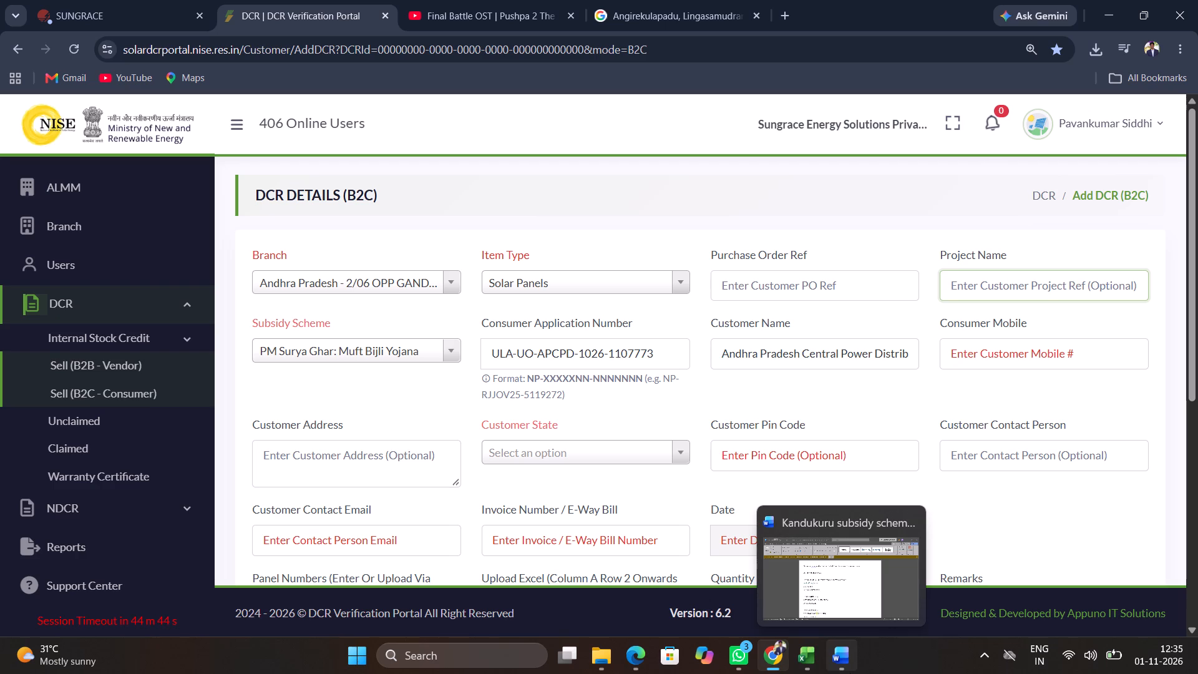
pyautogui.click(843, 655)
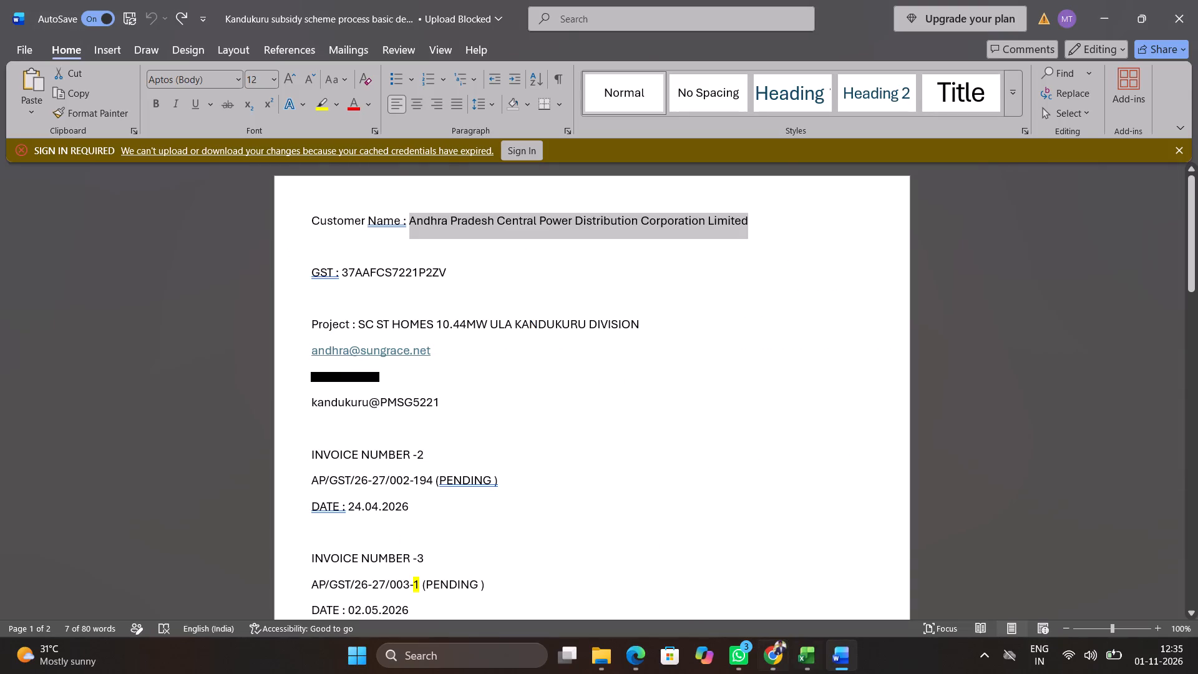
pyautogui.moveTo(358, 326); pyautogui.dragTo(486, 328)
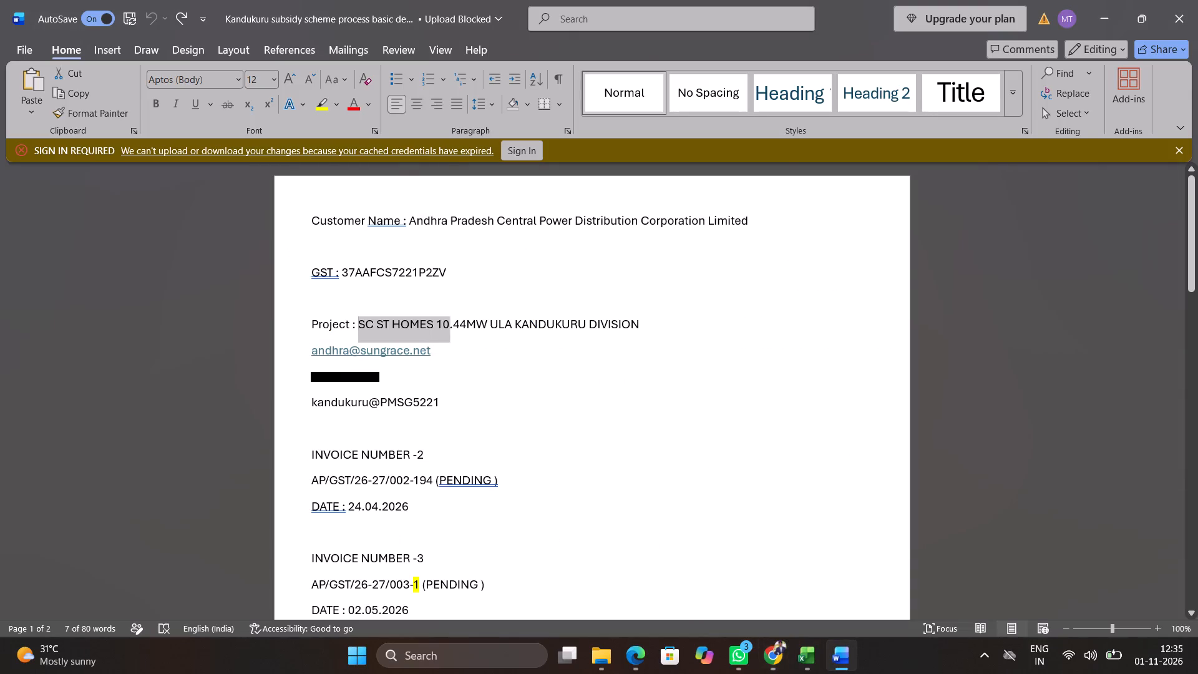
pyautogui.moveTo(486, 328); pyautogui.dragTo(656, 325)
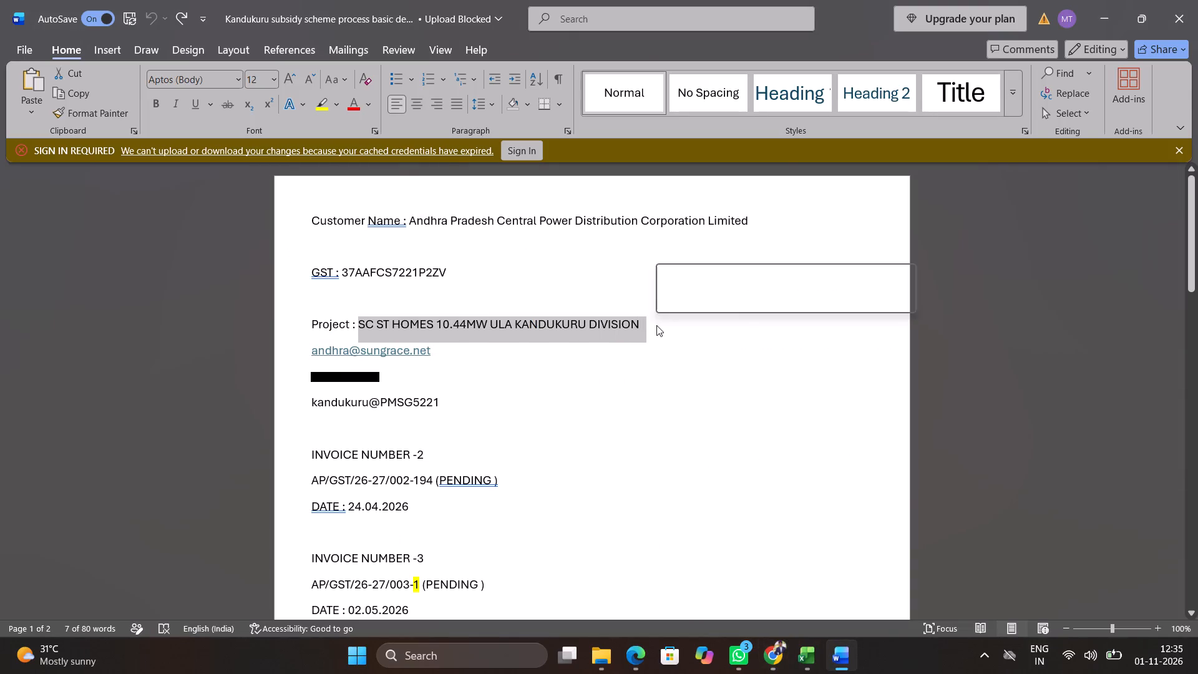
pyautogui.hotkey('ctrl', 'c')
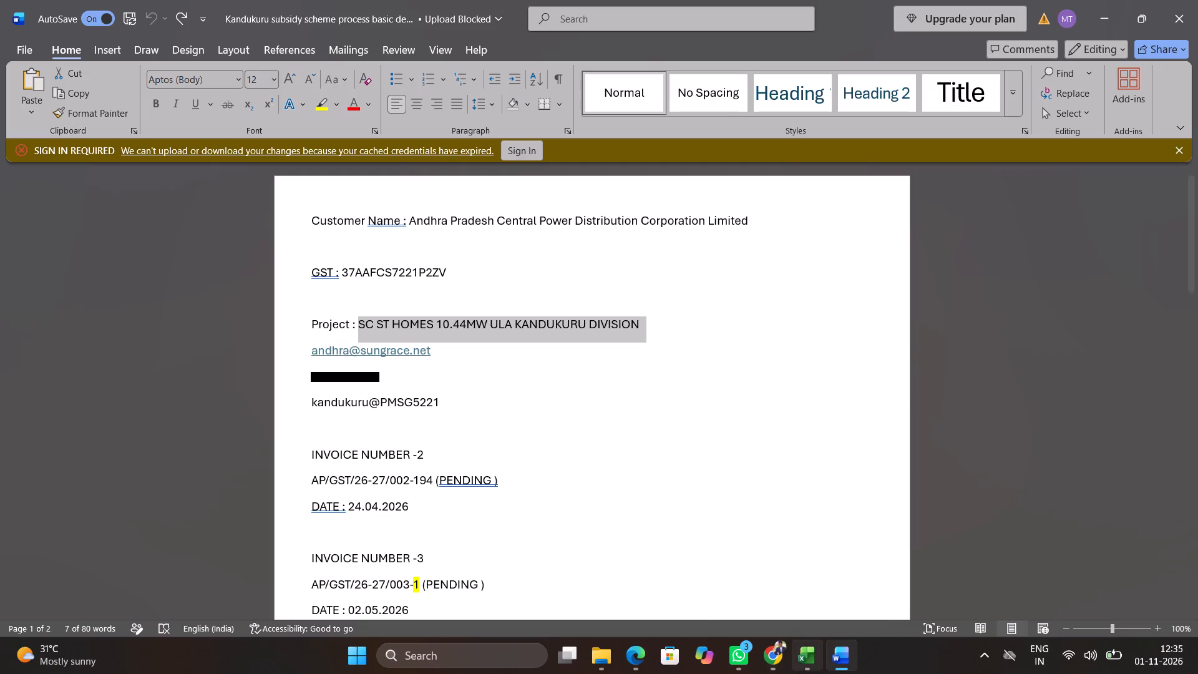
pyautogui.click(762, 586)
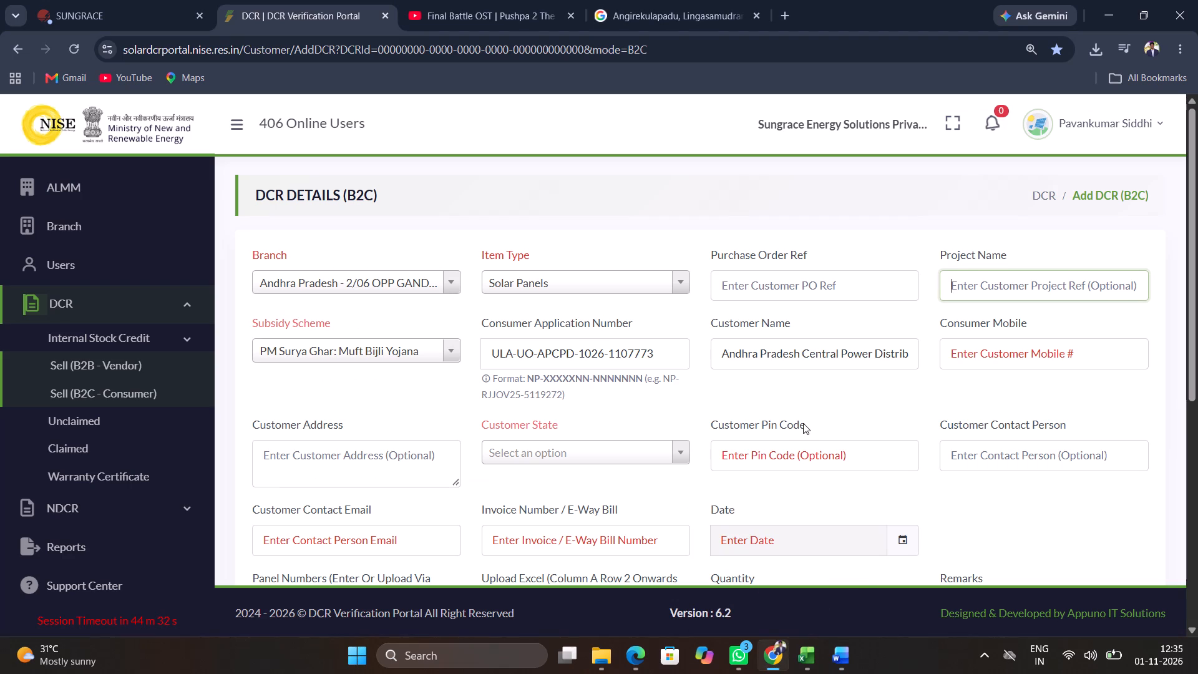
pyautogui.hotkey('ctrl', 'v')
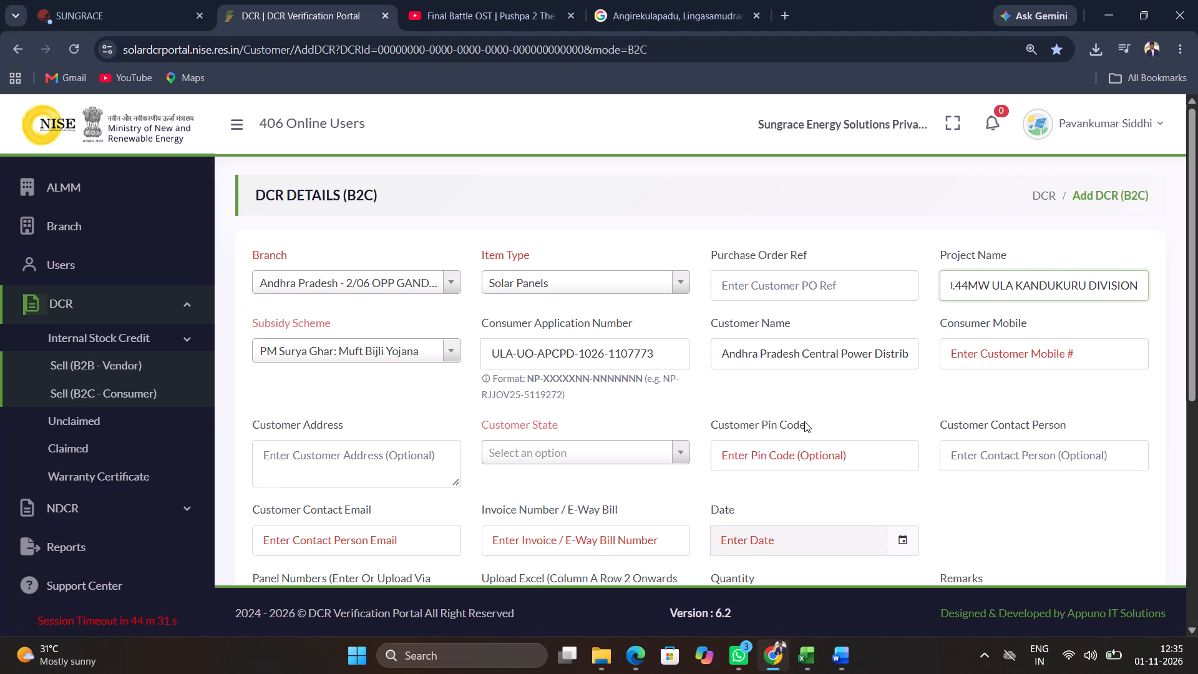
# Copy the mobile number from the Word document into the DCR form's consumer mobile.
pyautogui.click(981, 354)
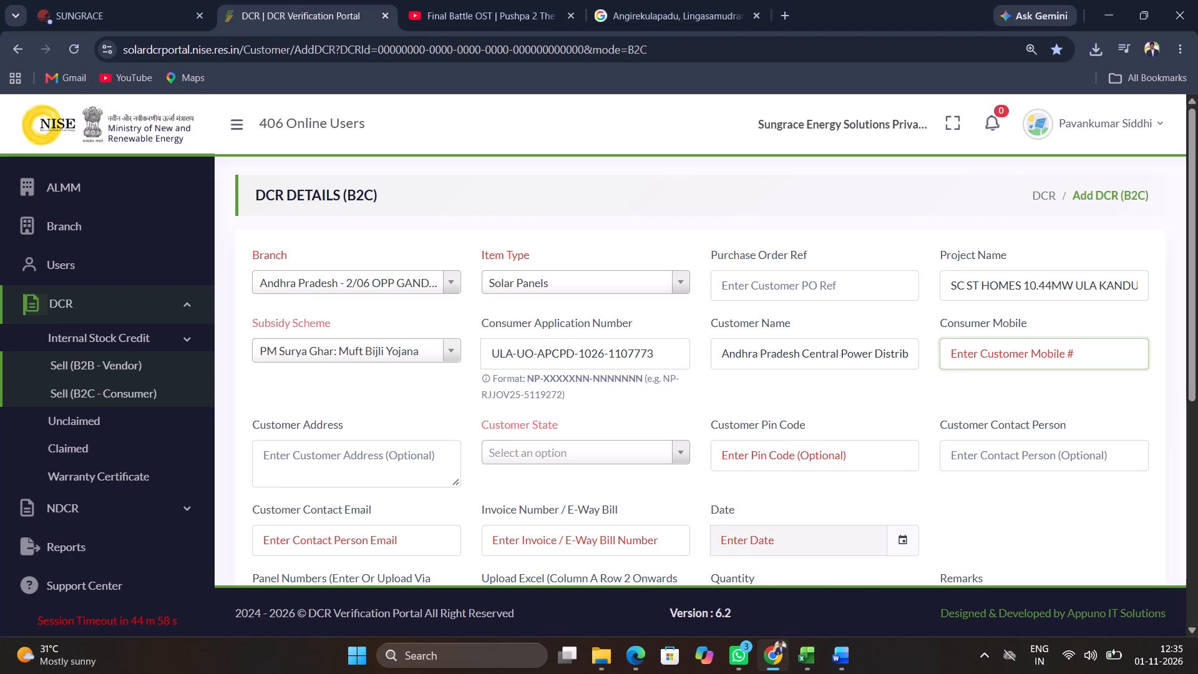
pyautogui.click(830, 619)
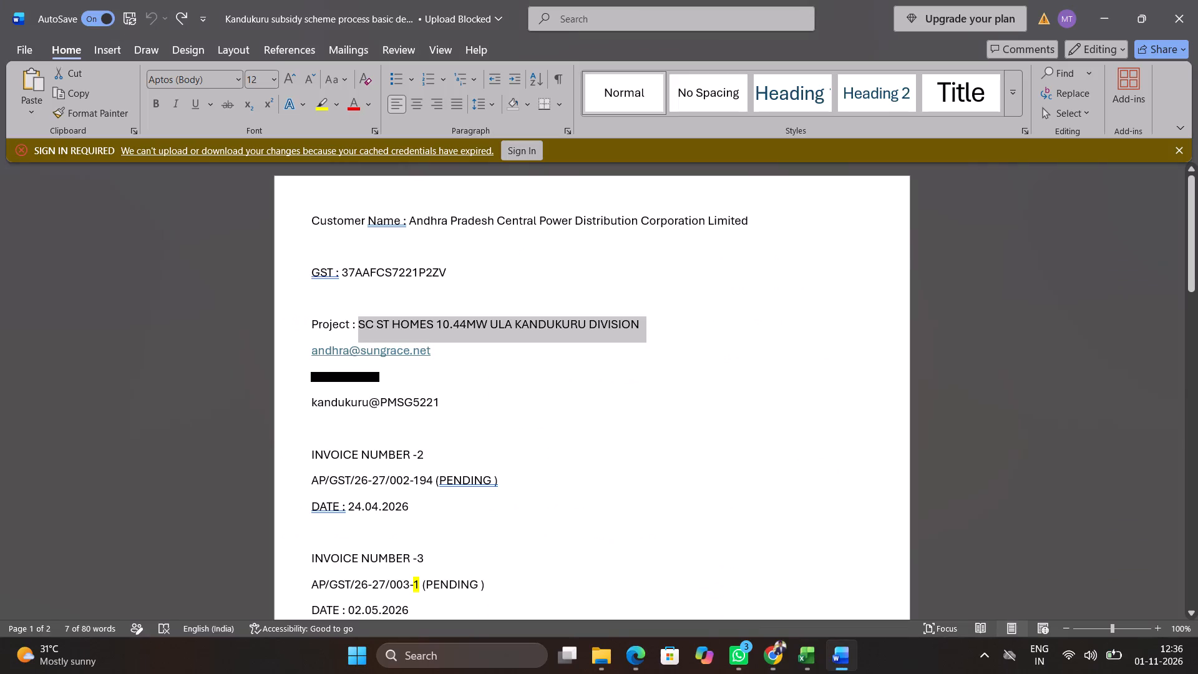
pyautogui.moveTo(379, 372); pyautogui.dragTo(301, 375)
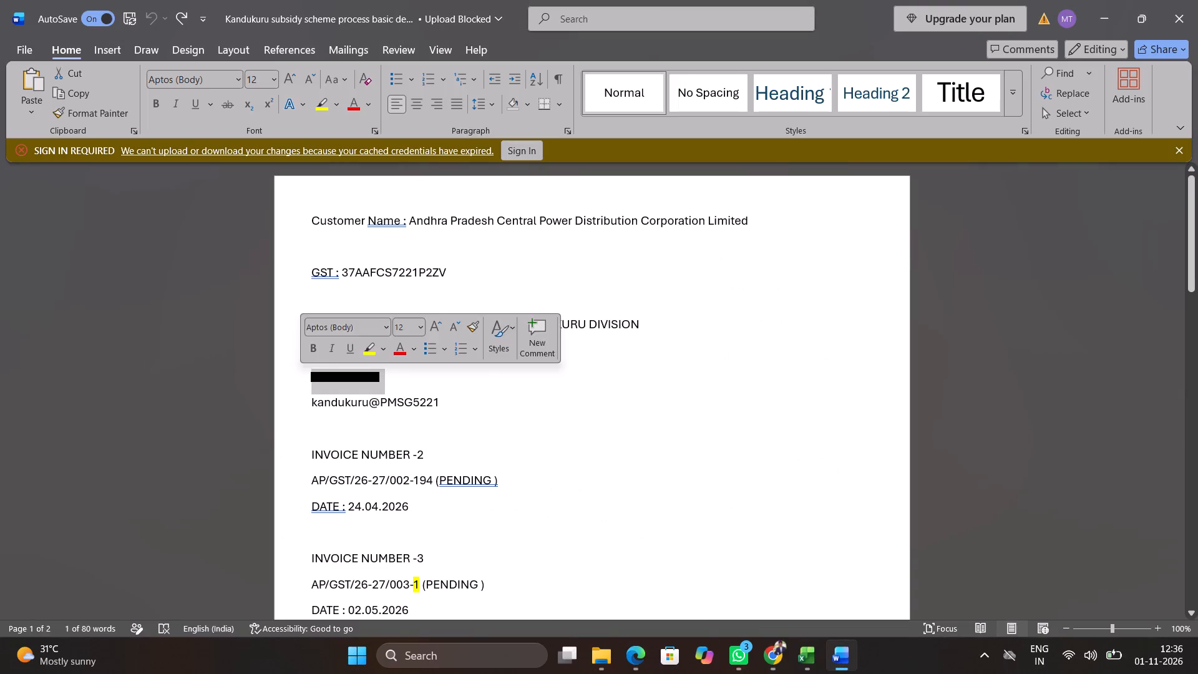
pyautogui.hotkey('ctrl', 'c')
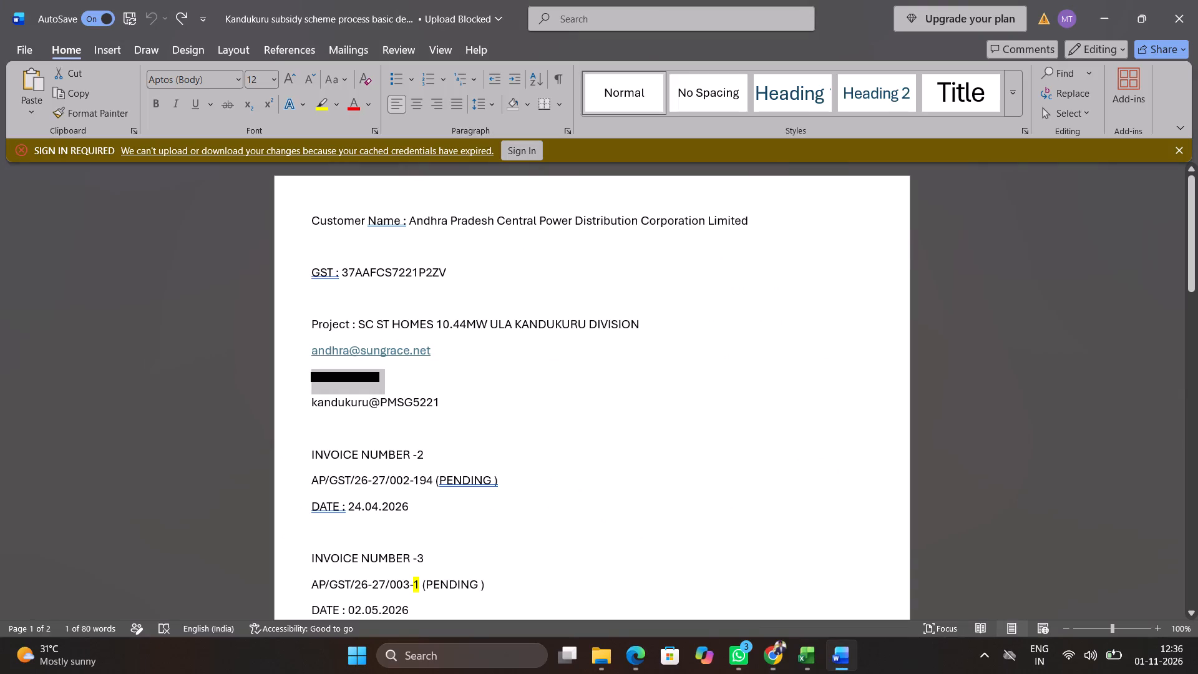
pyautogui.click(752, 593)
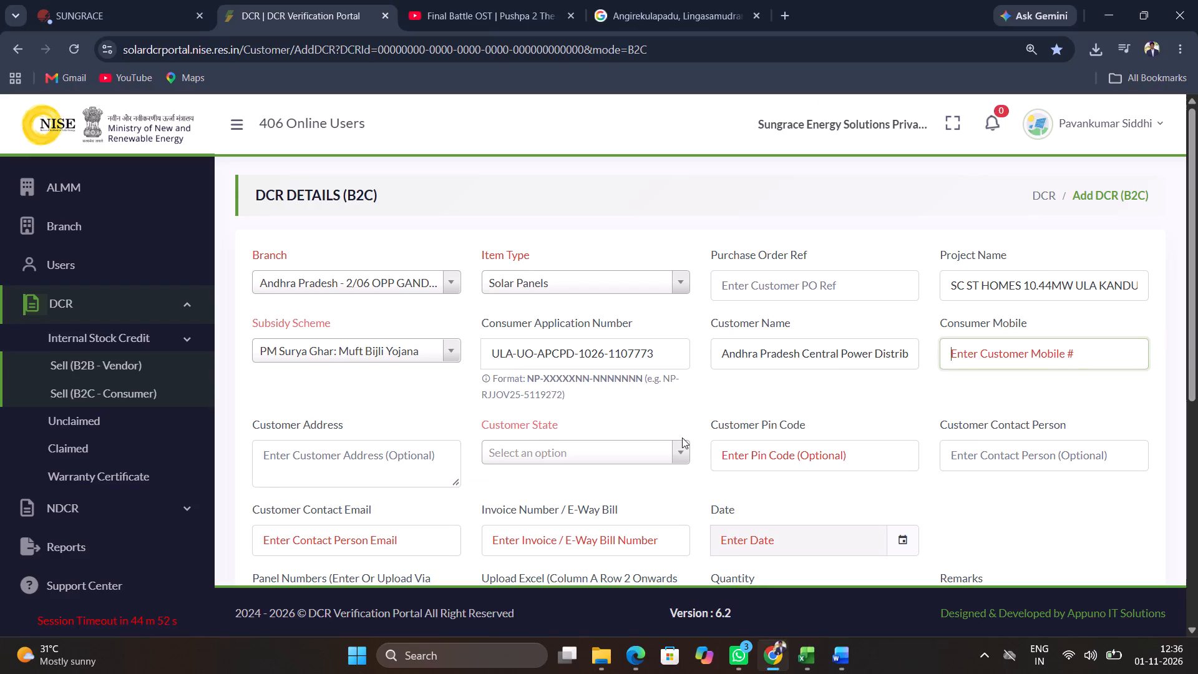
pyautogui.hotkey('ctrl', 'v')
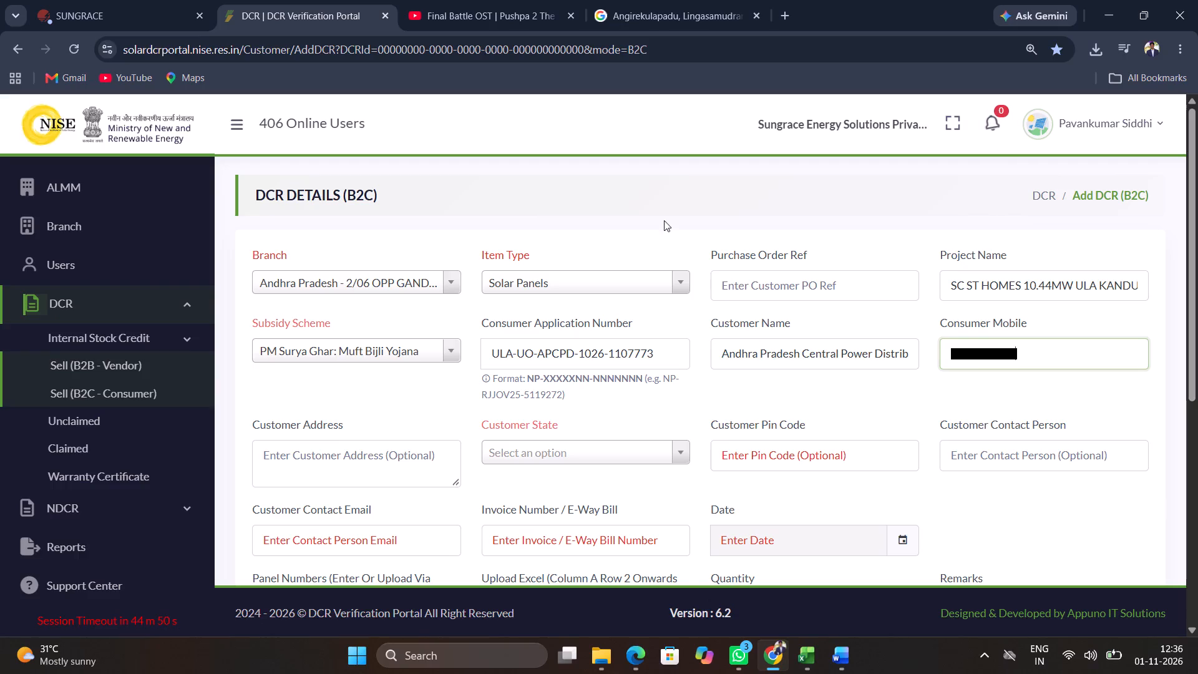
# Set the customer state to Andhra Pradesh (37) and fill in the customer contact email from the Word document.
pyautogui.scroll(-2, 635, 234)
pyautogui.click(506, 299)
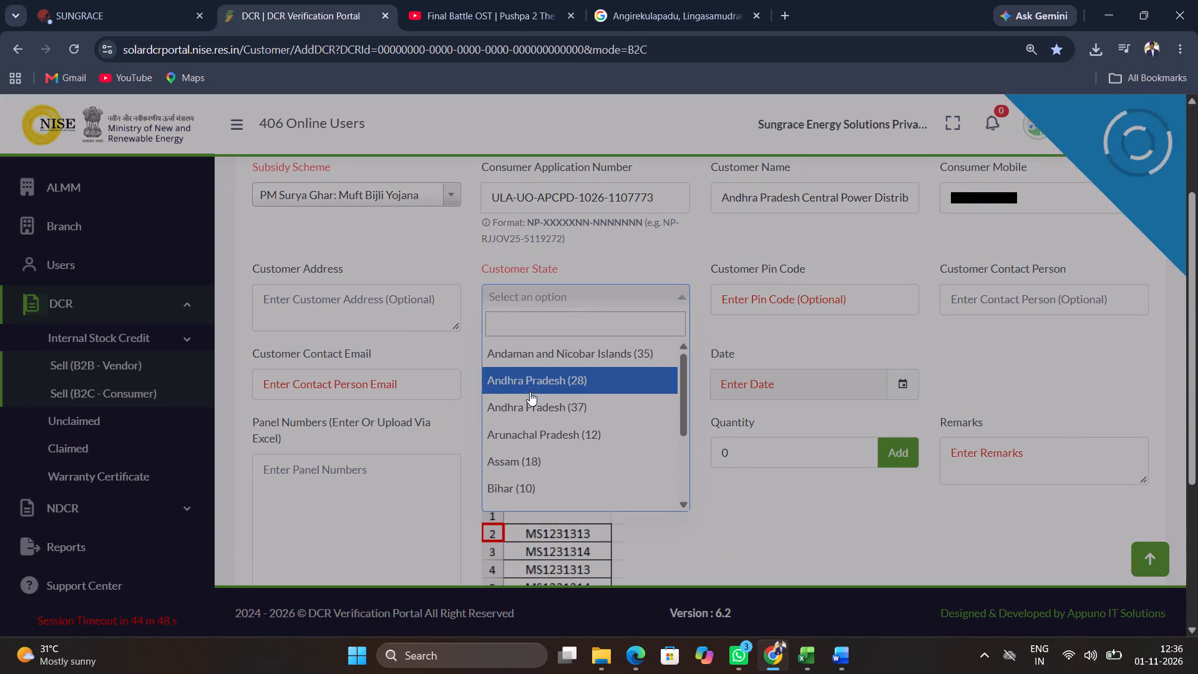
pyautogui.click(533, 409)
pyautogui.click(414, 379)
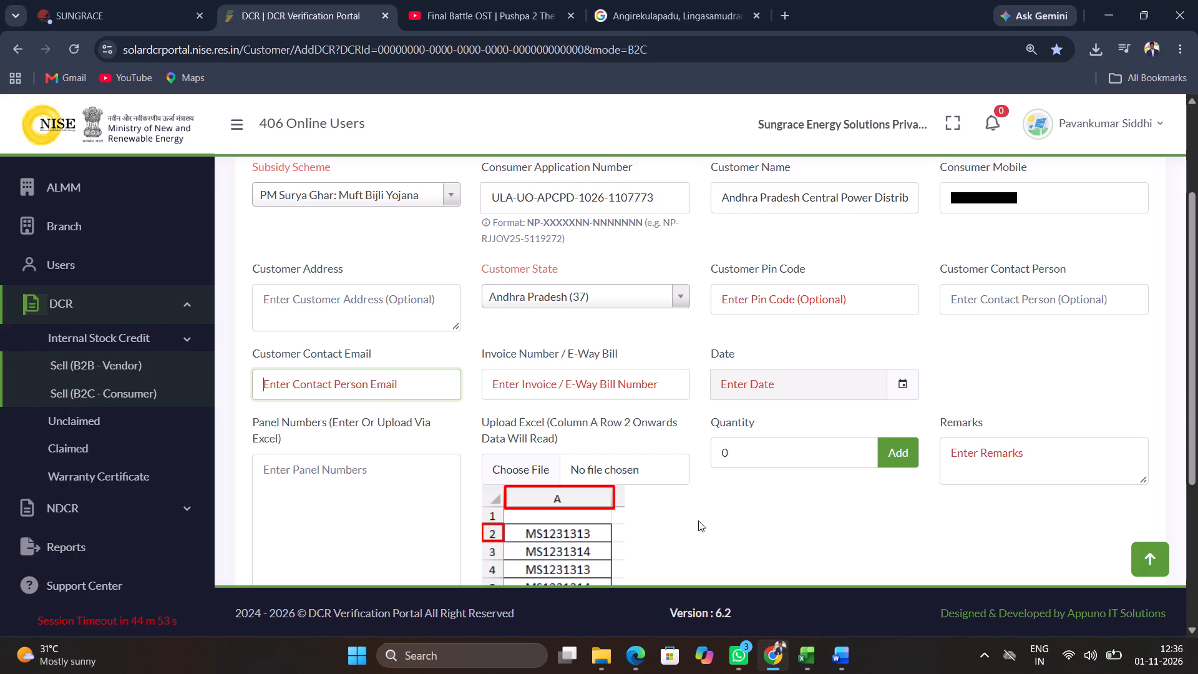
pyautogui.click(807, 579)
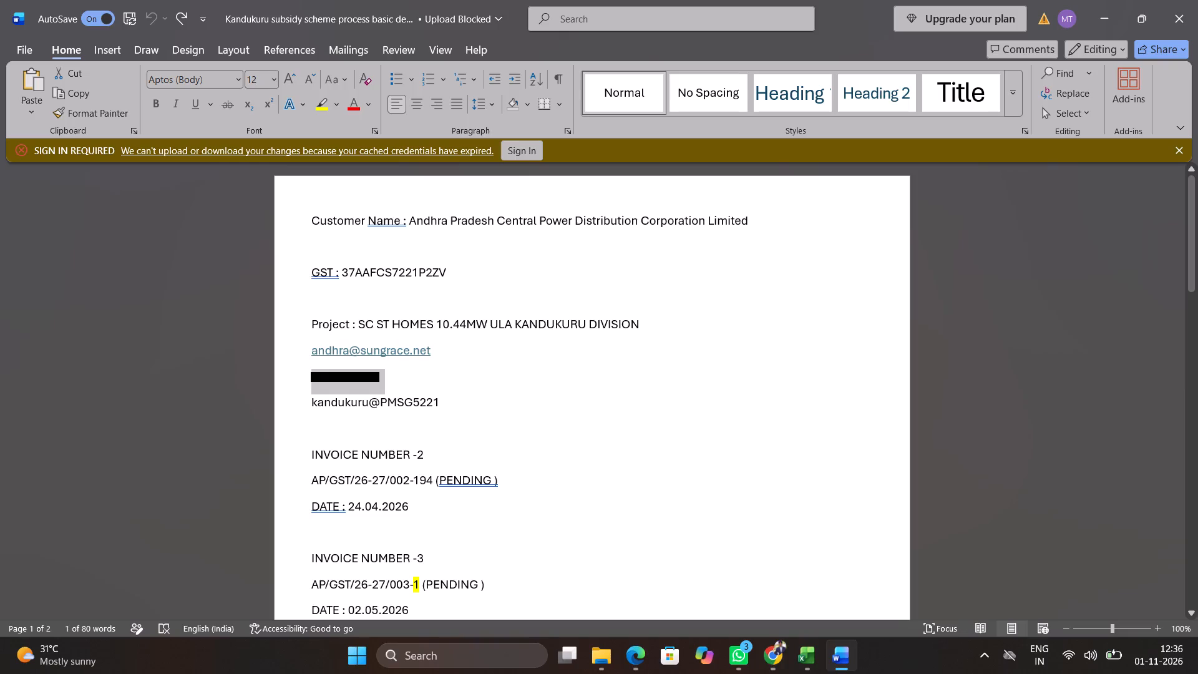
# Copy the email address from the Word document into the DCR form's customer contact email in Chrome.
pyautogui.moveTo(451, 341); pyautogui.dragTo(267, 349)
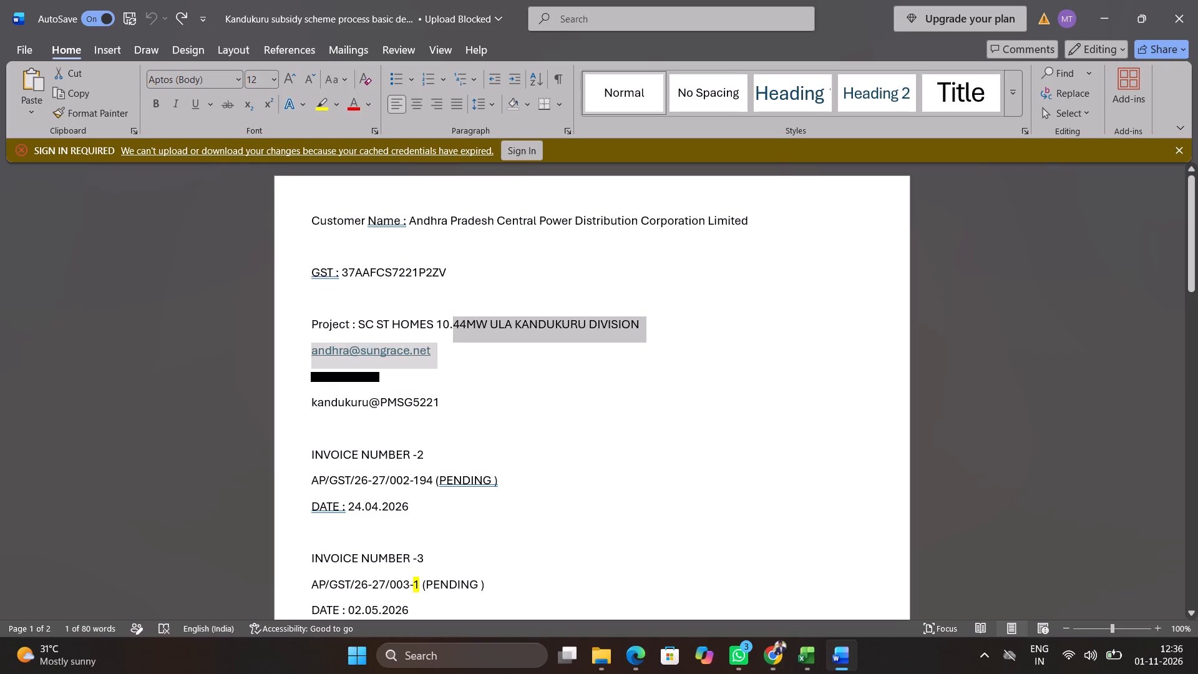
pyautogui.moveTo(267, 349); pyautogui.dragTo(289, 355)
pyautogui.click(292, 356)
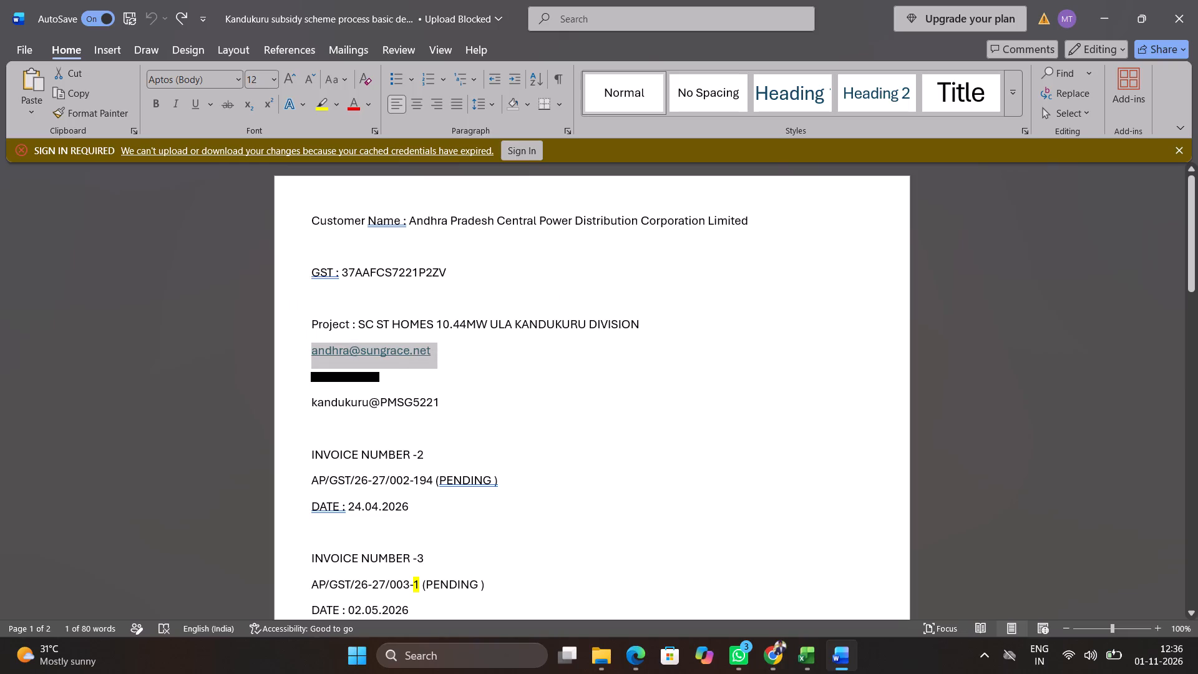
pyautogui.hotkey('ctrl', 'c')
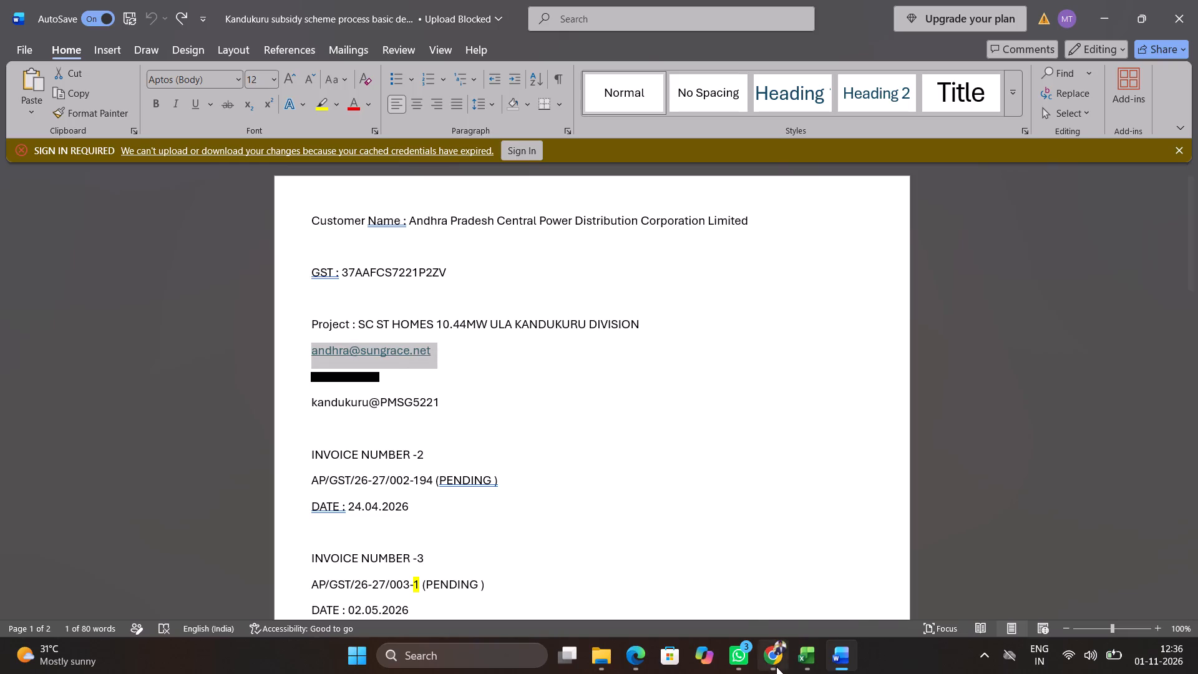
pyautogui.click(769, 595)
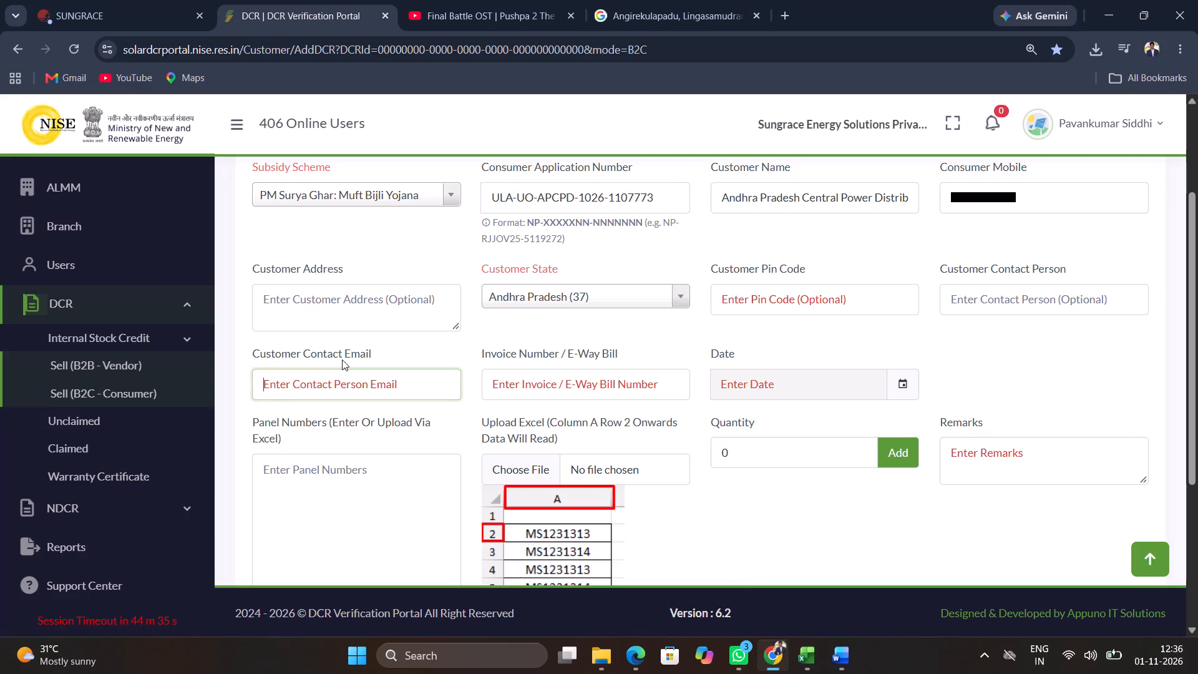
pyautogui.hotkey('ctrl', 'v')
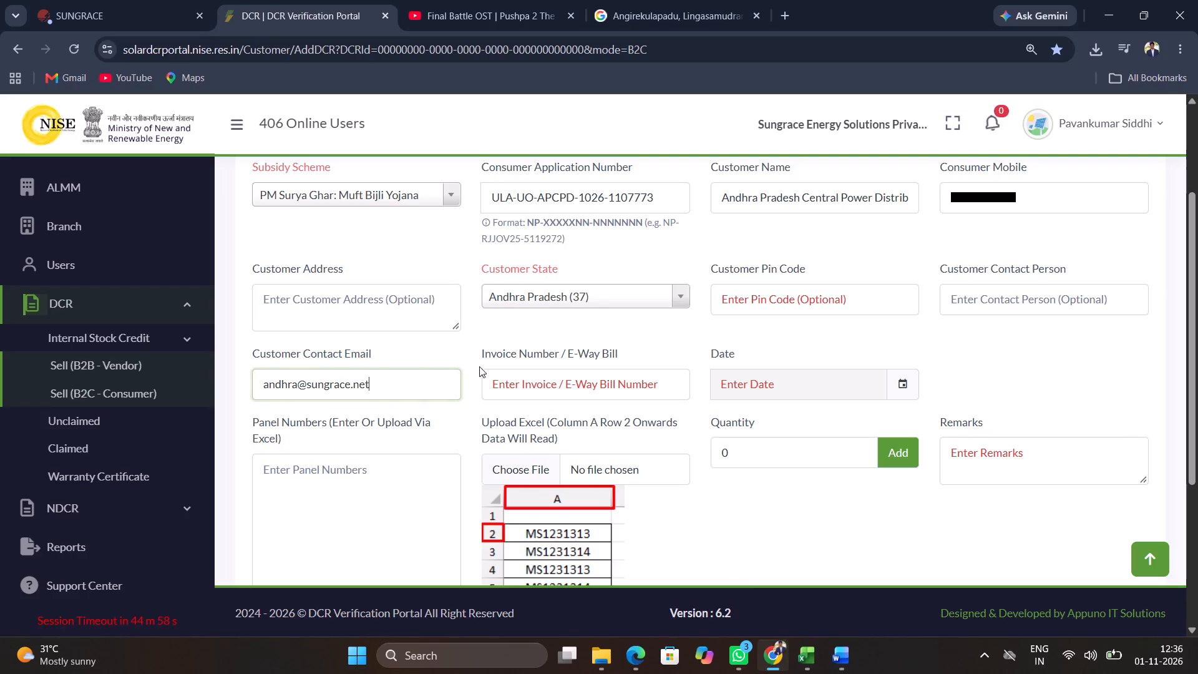
# Copy the invoice 9 number AP/GST/26-27/009- from the Word document for the DCR form's Invoice Number / E-Way Bill field.
pyautogui.click(505, 383)
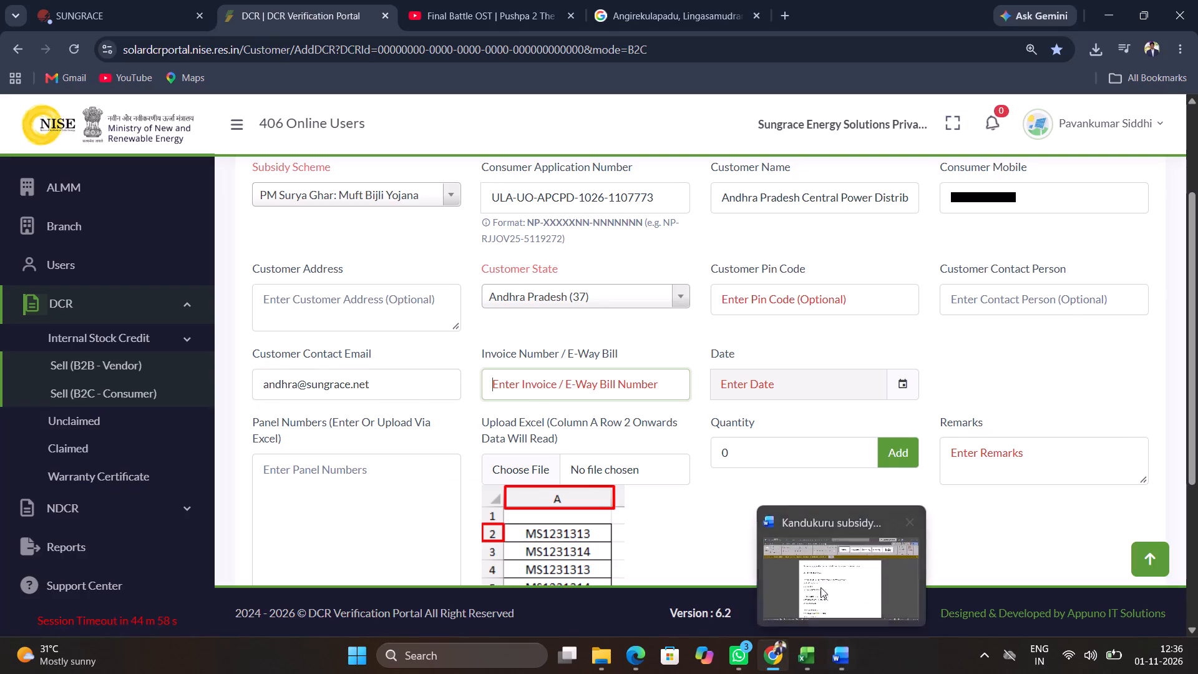
pyautogui.click(819, 580)
pyautogui.scroll(-14, 481, 379)
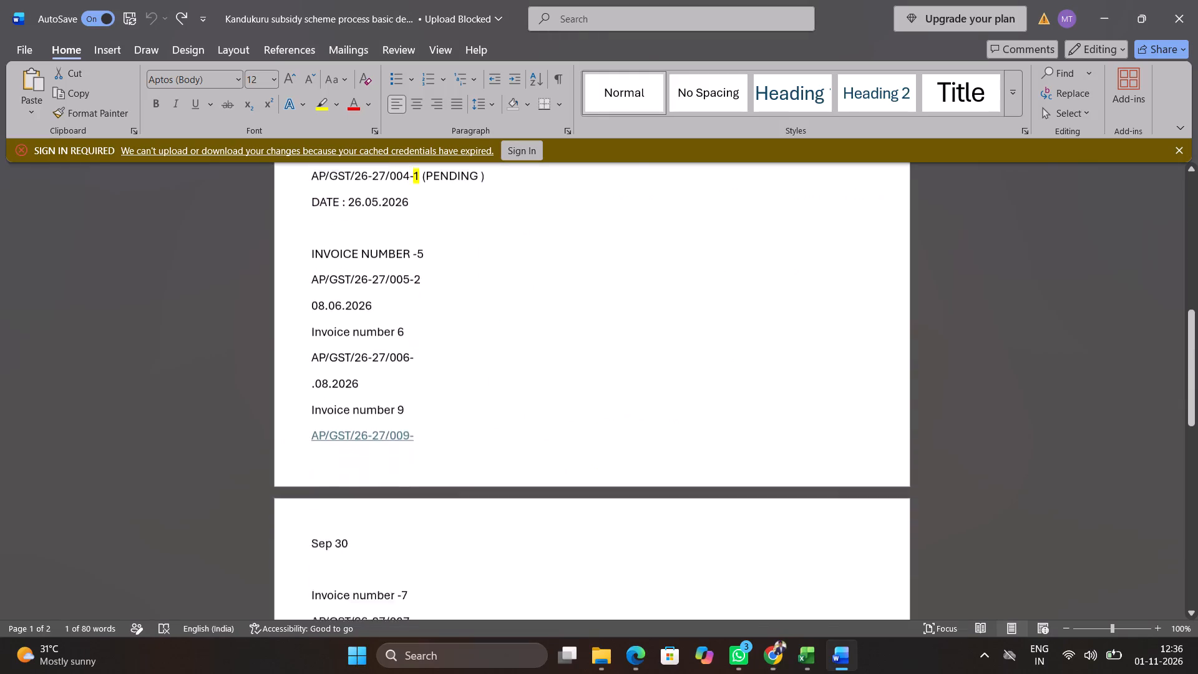
pyautogui.scroll(-2, 439, 354)
pyautogui.moveTo(423, 348); pyautogui.dragTo(297, 356)
pyautogui.click(297, 356)
pyautogui.hotkey('ctrl', 'c')
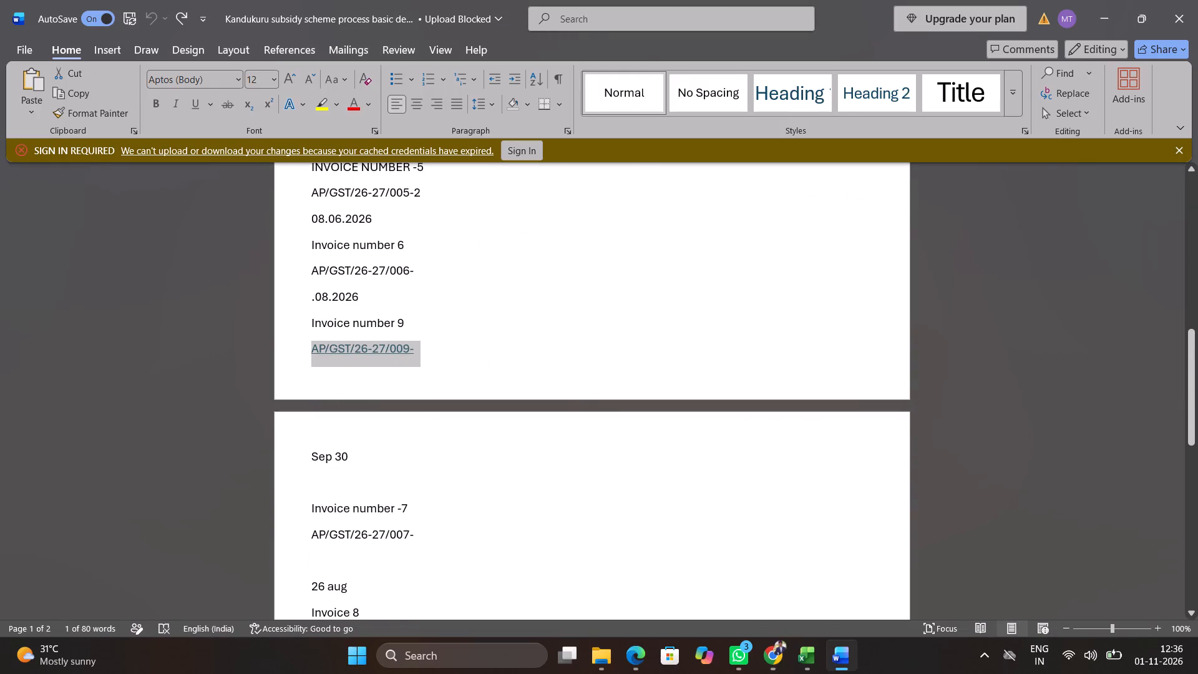
pyautogui.click(761, 603)
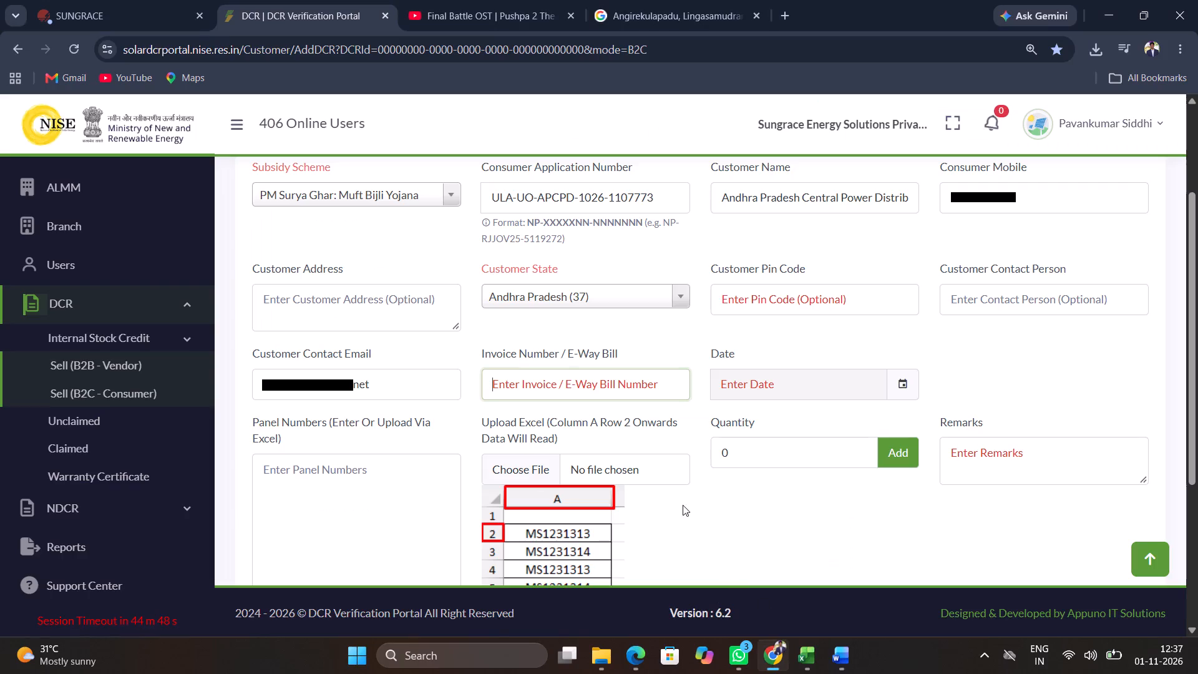
# Enter the invoice number AP/GST/26-27/009-303.
pyautogui.hotkey('ctrl', 'v')
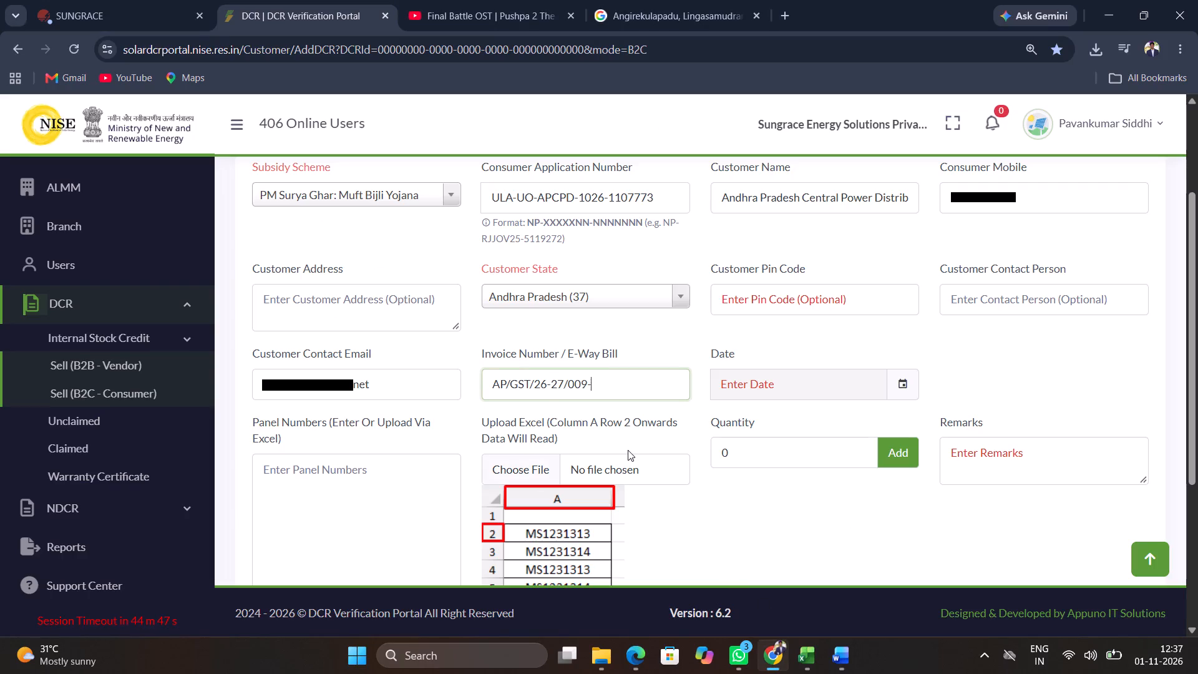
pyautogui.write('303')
# Set the DCR form's invoice date to 30-Sep-2026.
pyautogui.click(760, 388)
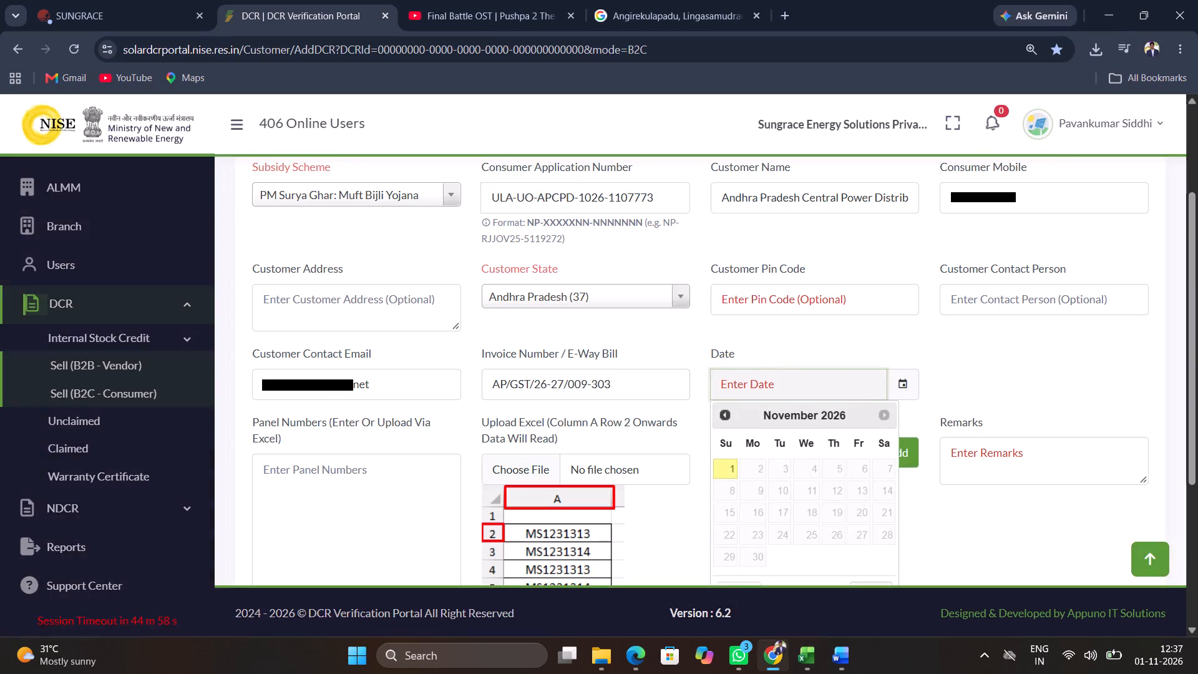
pyautogui.click(730, 413)
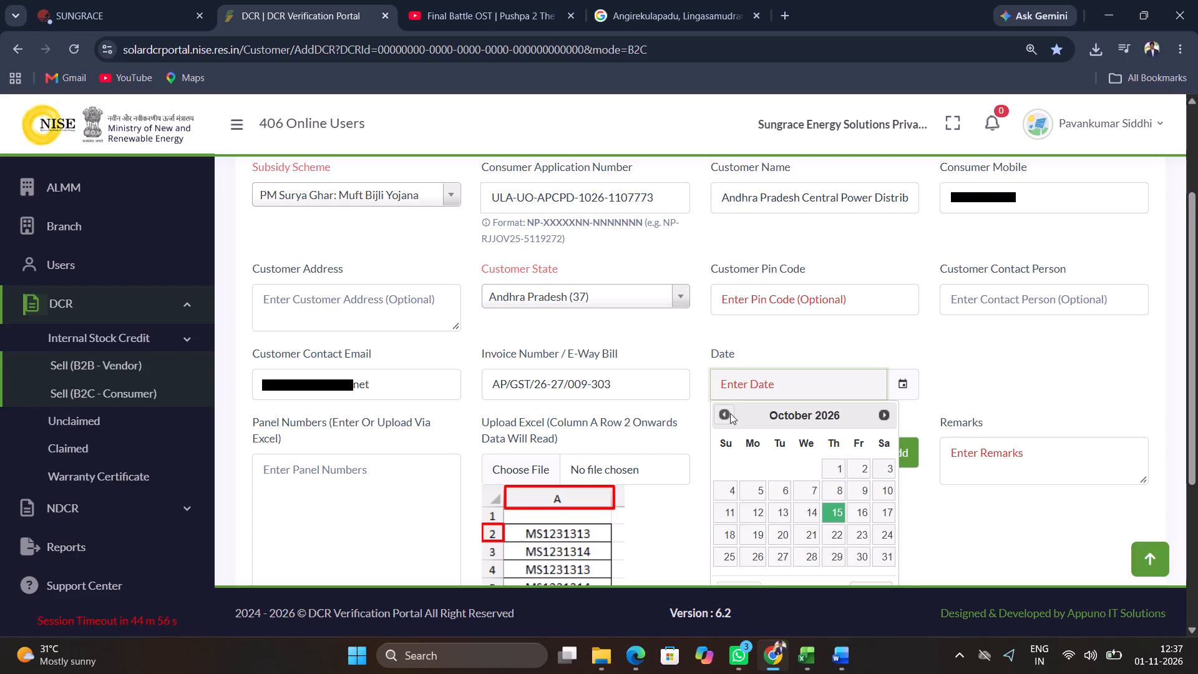
pyautogui.click(730, 413)
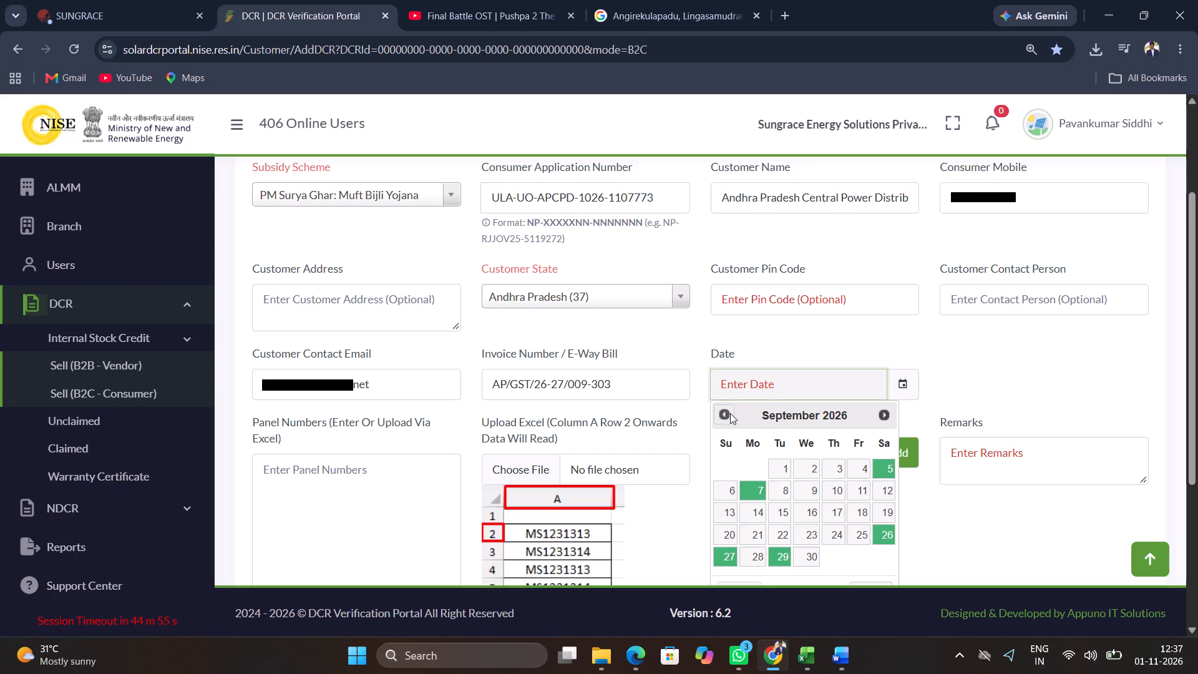
pyautogui.click(806, 563)
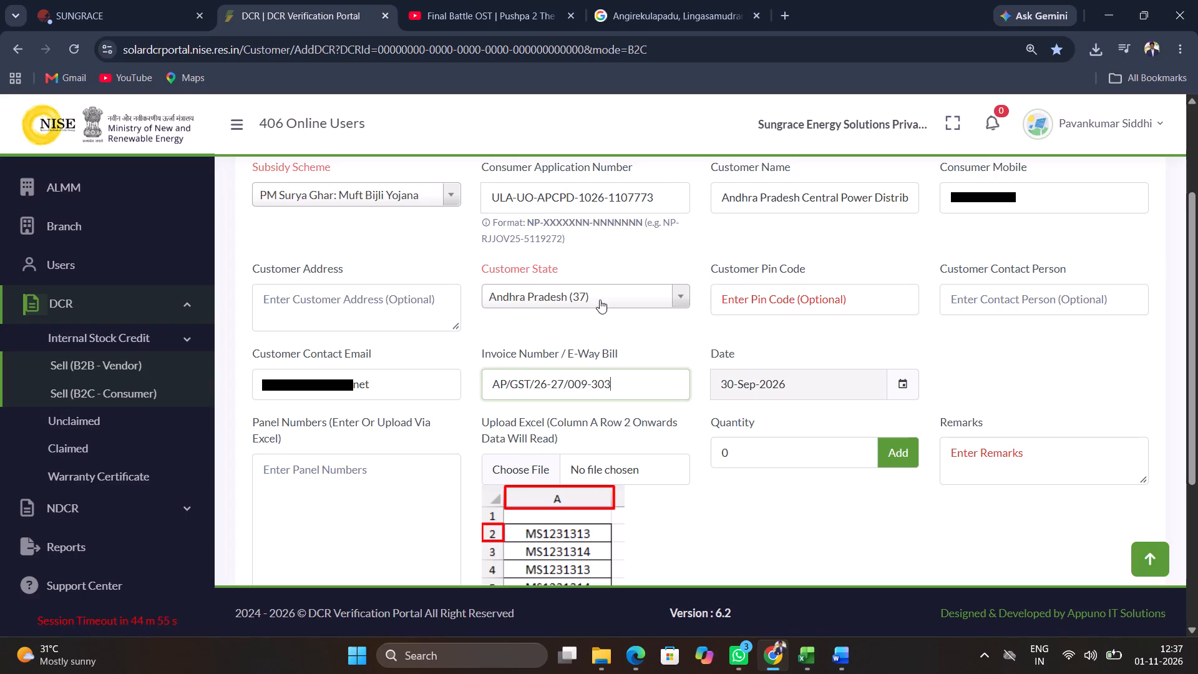
pyautogui.scroll(-2, 590, 301)
pyautogui.click(405, 368)
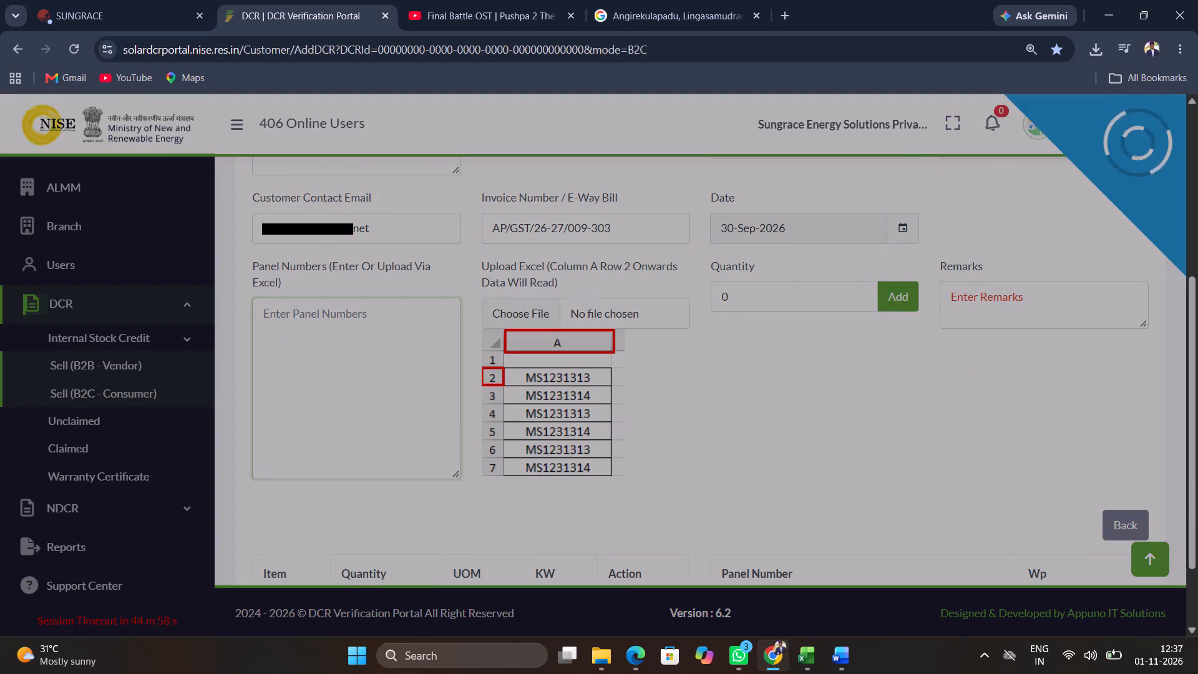
pyautogui.click(172, 0)
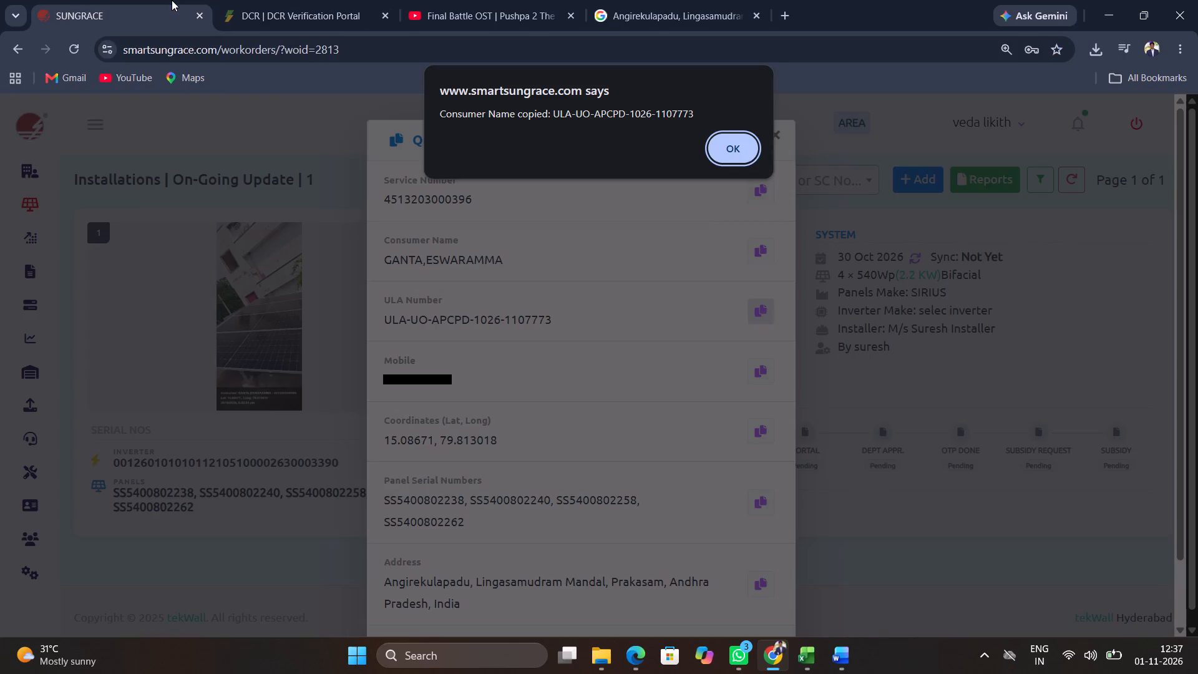
pyautogui.click(734, 152)
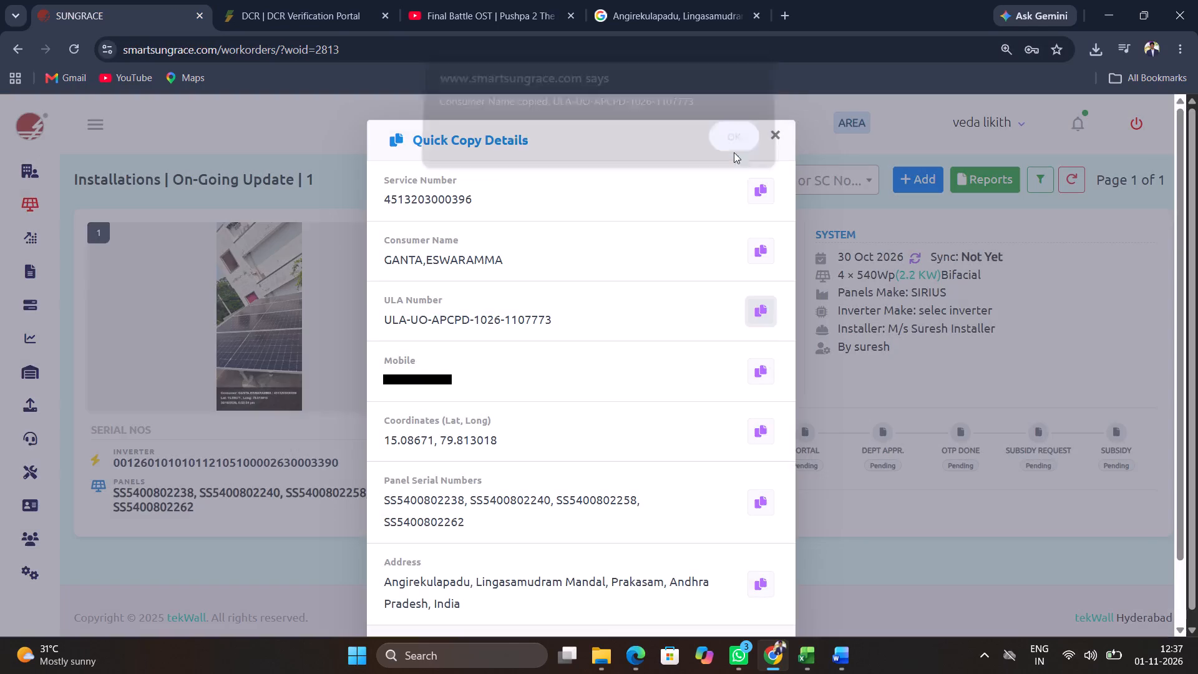
pyautogui.click(754, 504)
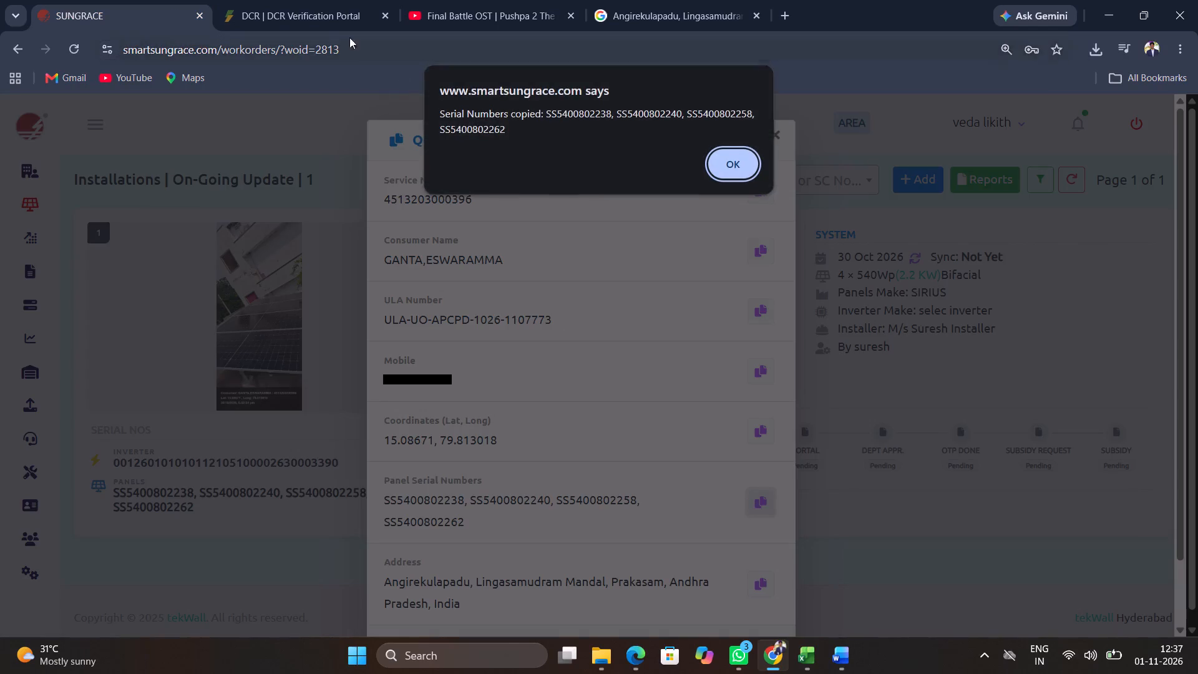
pyautogui.click(312, 6)
pyautogui.click(276, 401)
pyautogui.hotkey('ctrl', 'v')
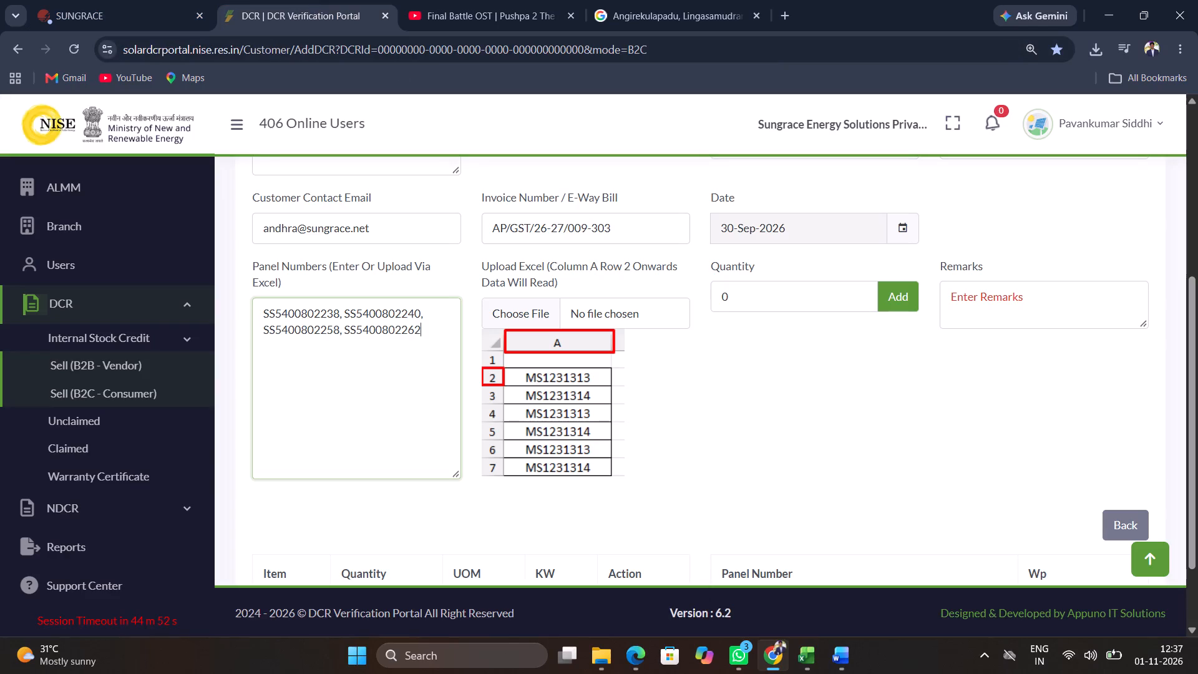
# Replace the commas and spaces between the four panel numbers with line breaks so each serial number has its own line.
pyautogui.press('Left')
pyautogui.press('Left')
pyautogui.press('Left')
pyautogui.press('Left')
pyautogui.press('Left')
pyautogui.press('Left')
pyautogui.press('Left')
pyautogui.press('Left')
pyautogui.press('Left')
pyautogui.press('Left')
pyautogui.press('Left')
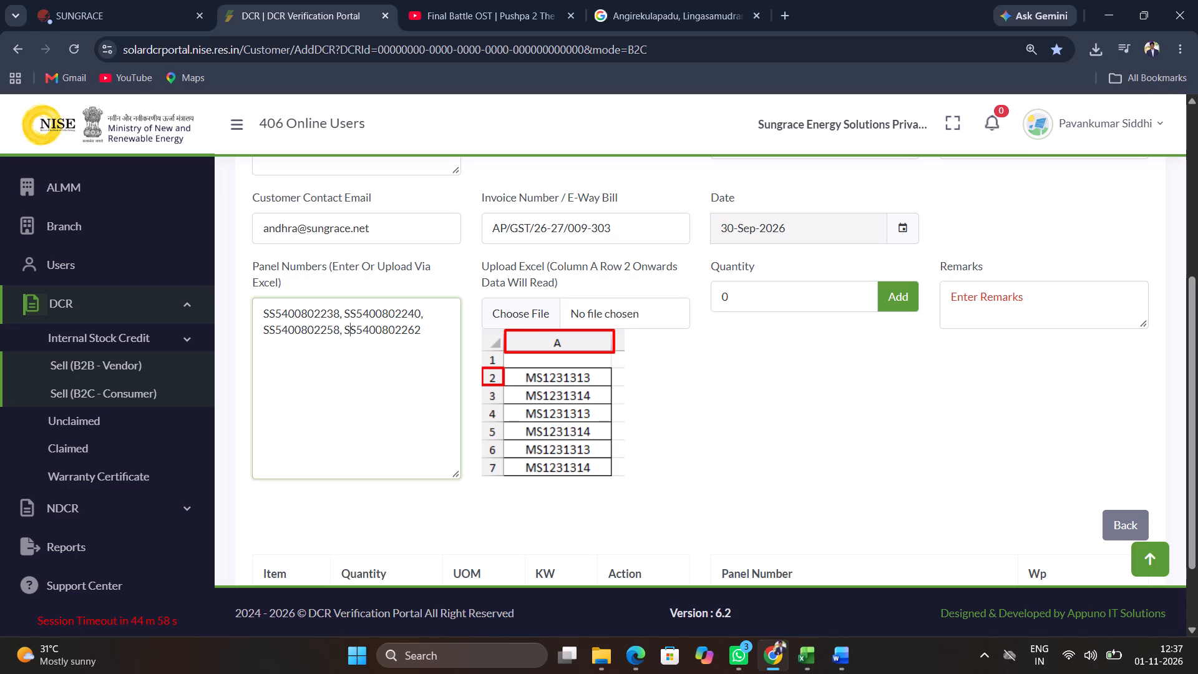
pyautogui.press('Left')
pyautogui.press('BackSpace')
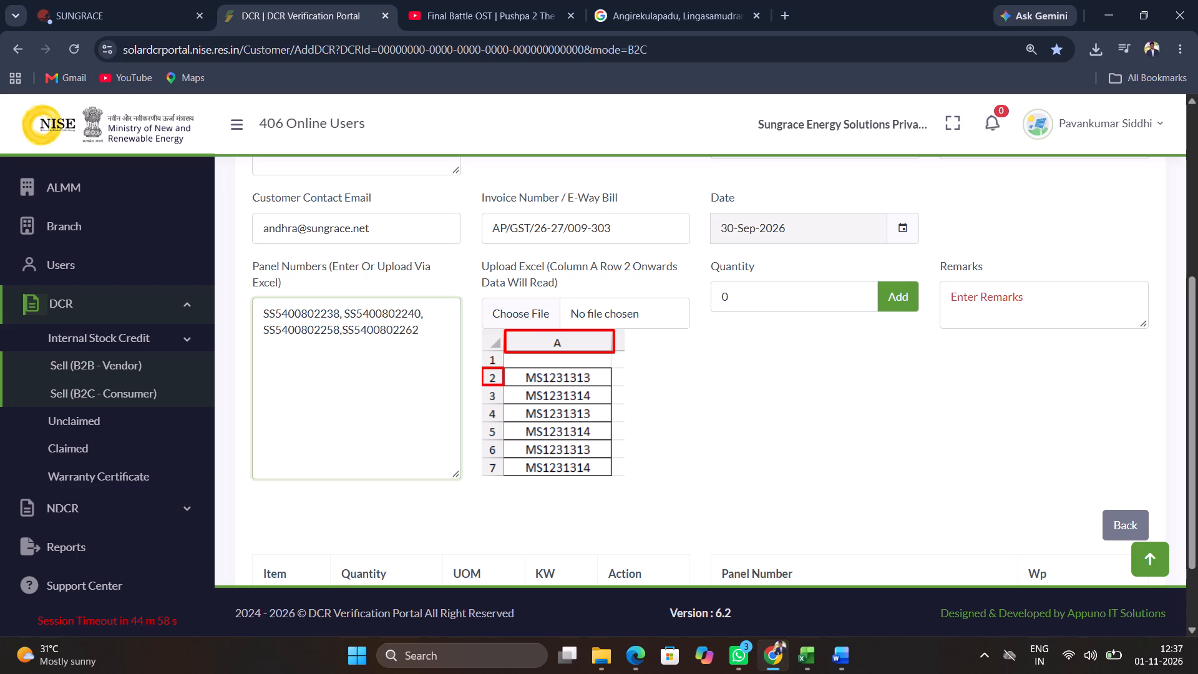
pyautogui.press('BackSpace')
pyautogui.press('Return')
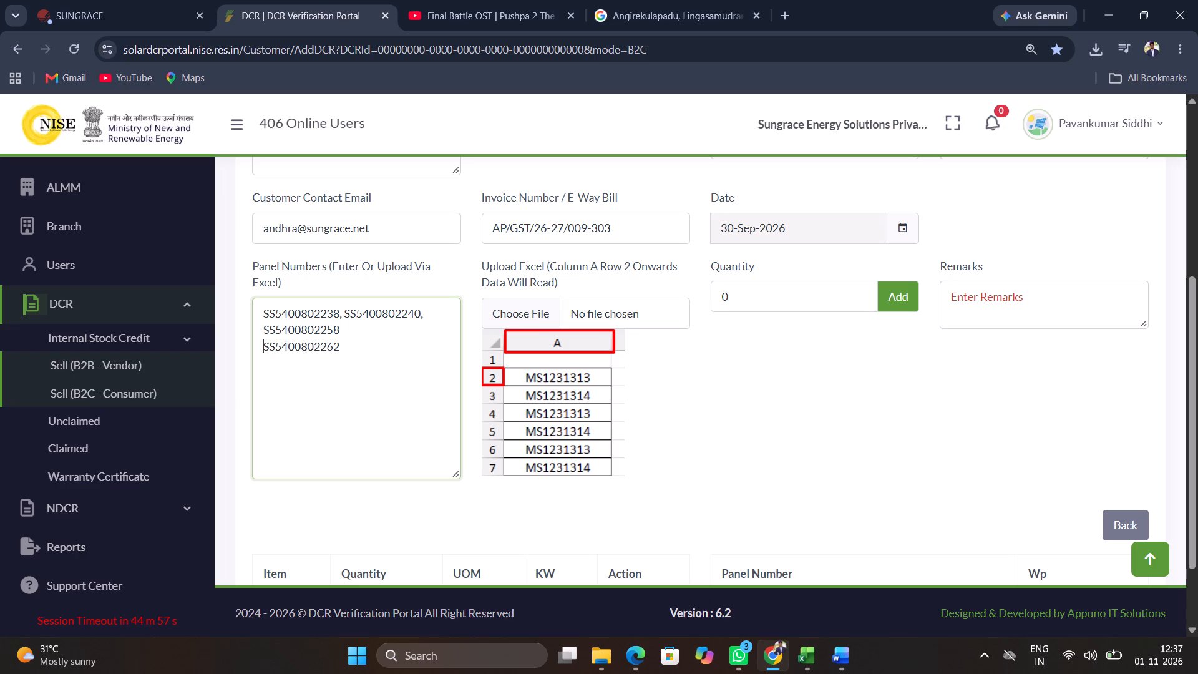
pyautogui.press('Up')
pyautogui.press('Up')
pyautogui.press('Up')
pyautogui.press('Right')
pyautogui.press('Right')
pyautogui.press('Right')
pyautogui.press('Right')
pyautogui.press('Right')
pyautogui.press('Right')
pyautogui.press('Right')
pyautogui.press('Right')
pyautogui.press('Right')
pyautogui.press('Right')
pyautogui.press('Right')
pyautogui.press('Right')
pyautogui.press('Right')
pyautogui.press('Right')
pyautogui.press('BackSpace')
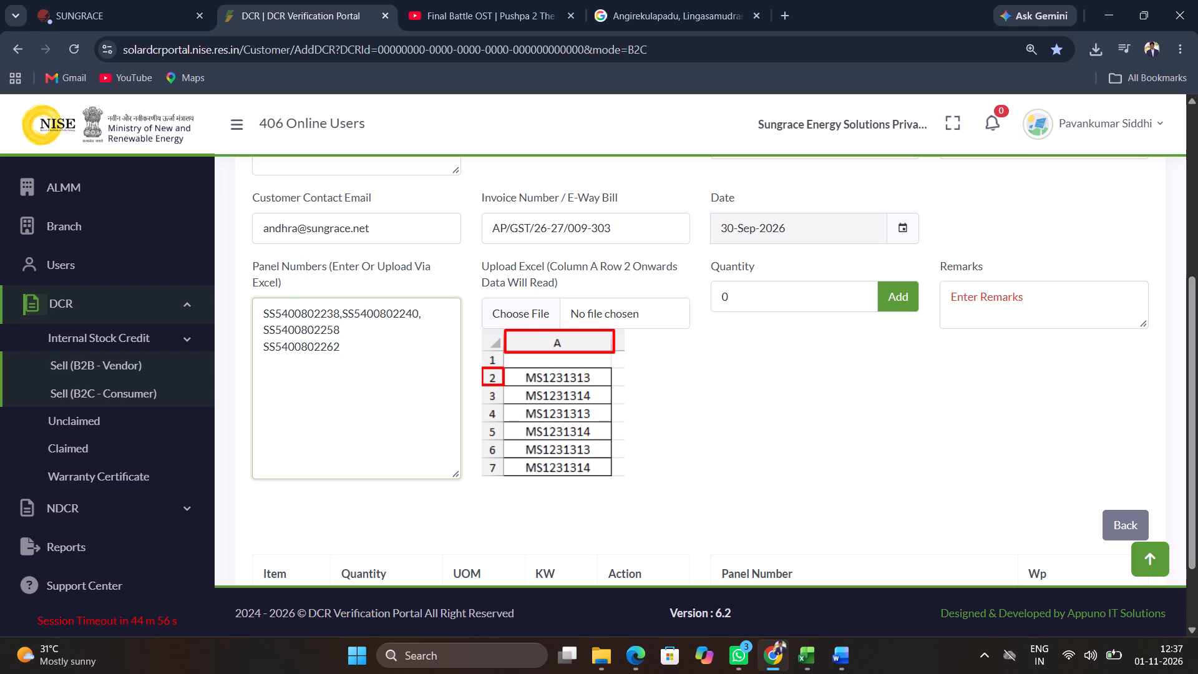
pyautogui.press('BackSpace')
pyautogui.press('Return')
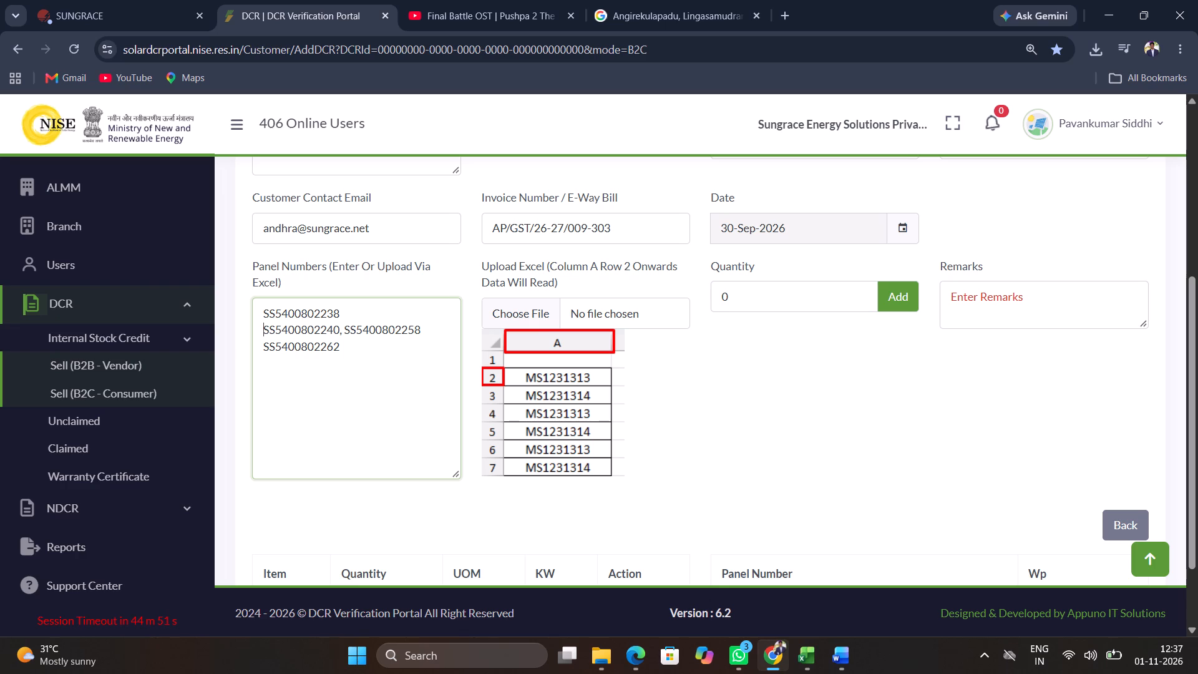
pyautogui.press('Right')
pyautogui.press('Right')
pyautogui.press('Right')
pyautogui.press('Right')
pyautogui.press('Right')
pyautogui.press('Right')
pyautogui.press('Right')
pyautogui.press('Right')
pyautogui.press('Right')
pyautogui.press('Right')
pyautogui.press('Right')
pyautogui.press('Right')
pyautogui.press('Right')
pyautogui.press('Right')
pyautogui.press('BackSpace')
pyautogui.press('BackSpace')
pyautogui.press('Return')
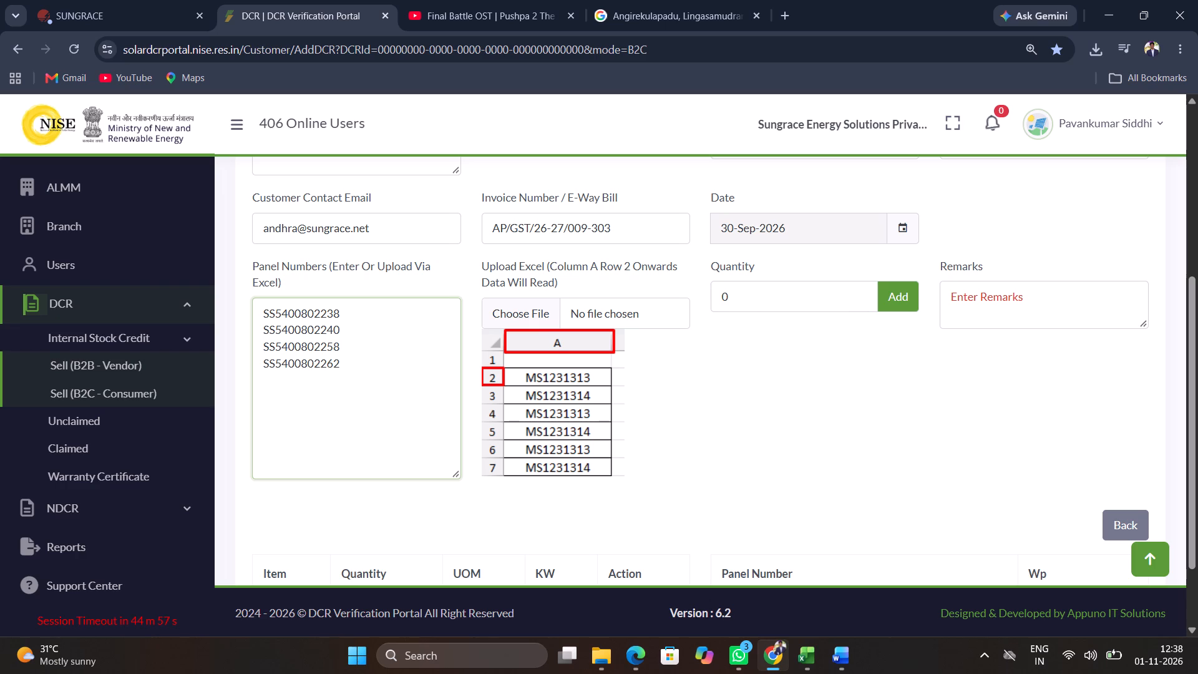
# Set the panel quantity to 4 and add the panels to the DCR.
pyautogui.click(757, 302)
pyautogui.scroll(4, 757, 301)
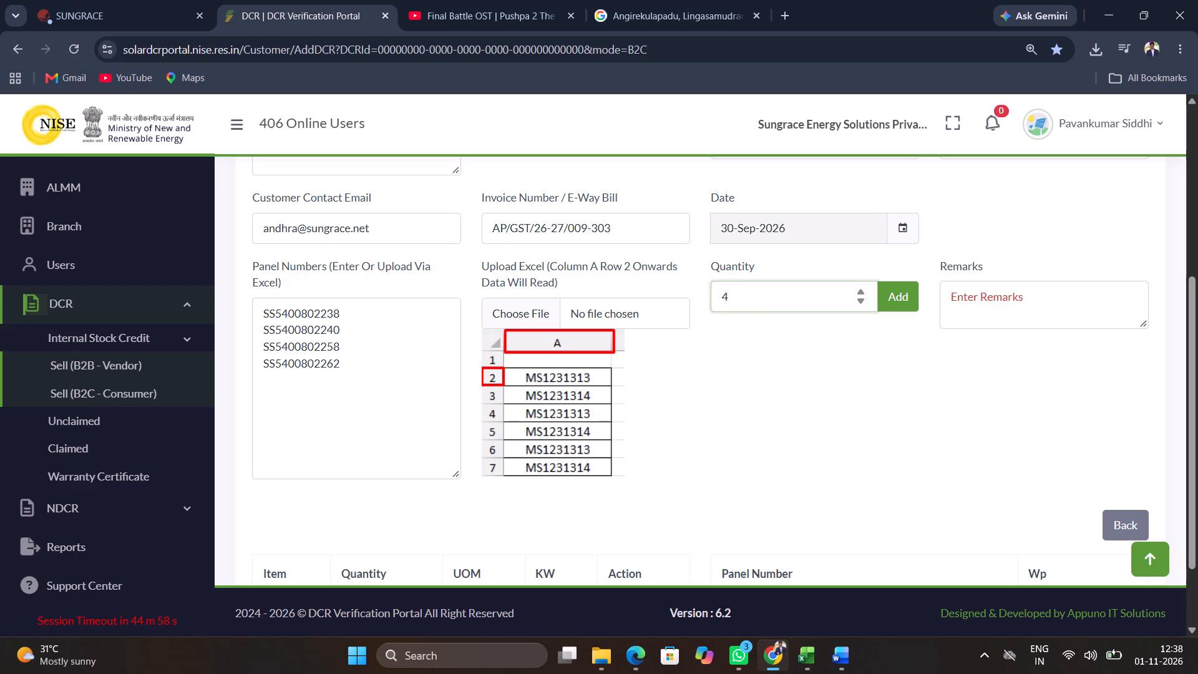
pyautogui.click(901, 308)
# Copy the installation address from the SUNGRACE quick copy details into the DCR form's remarks.
pyautogui.click(937, 310)
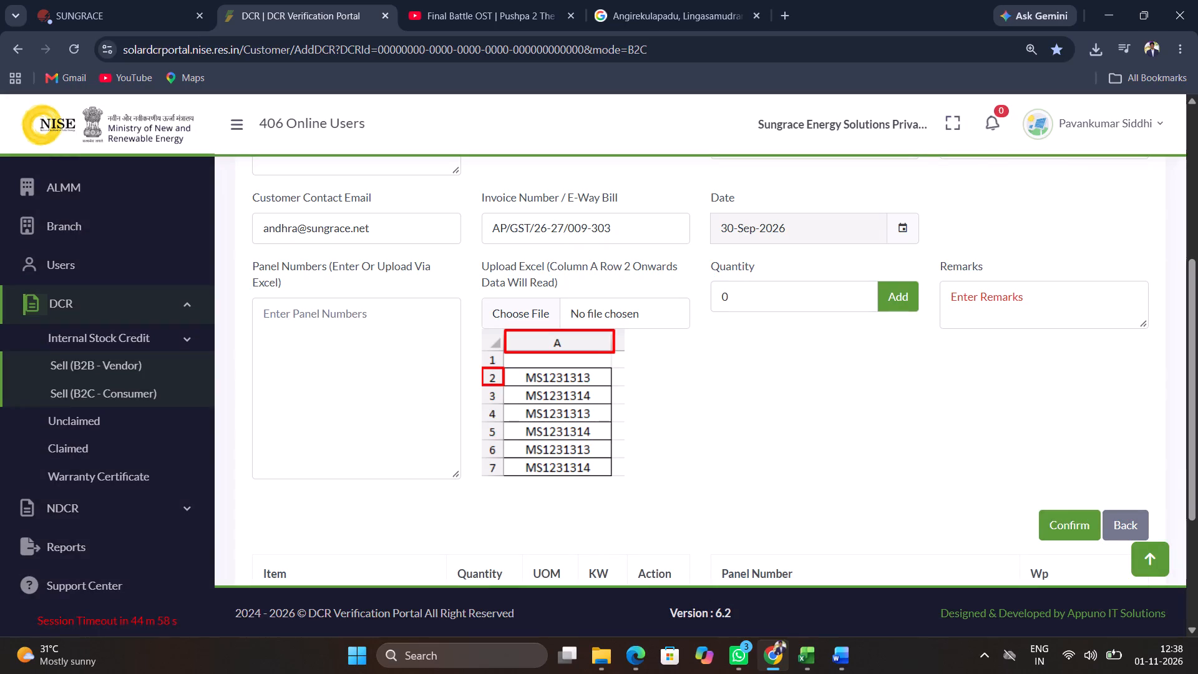
pyautogui.click(1012, 311)
pyautogui.click(156, 9)
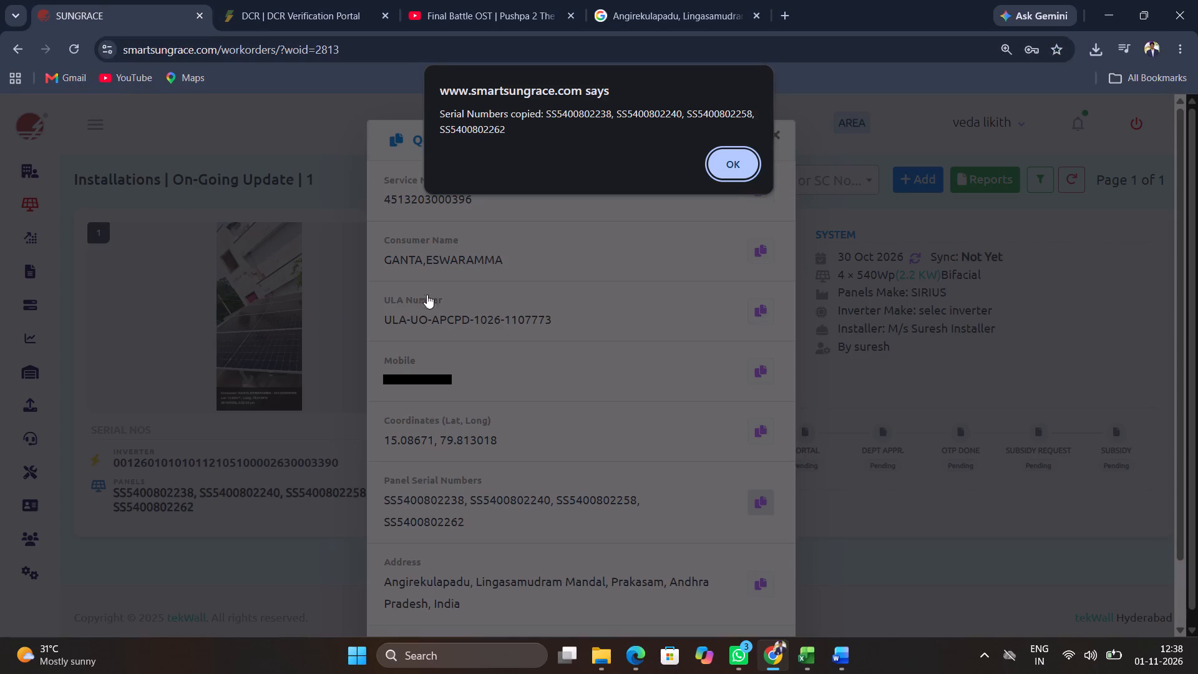
pyautogui.click(715, 176)
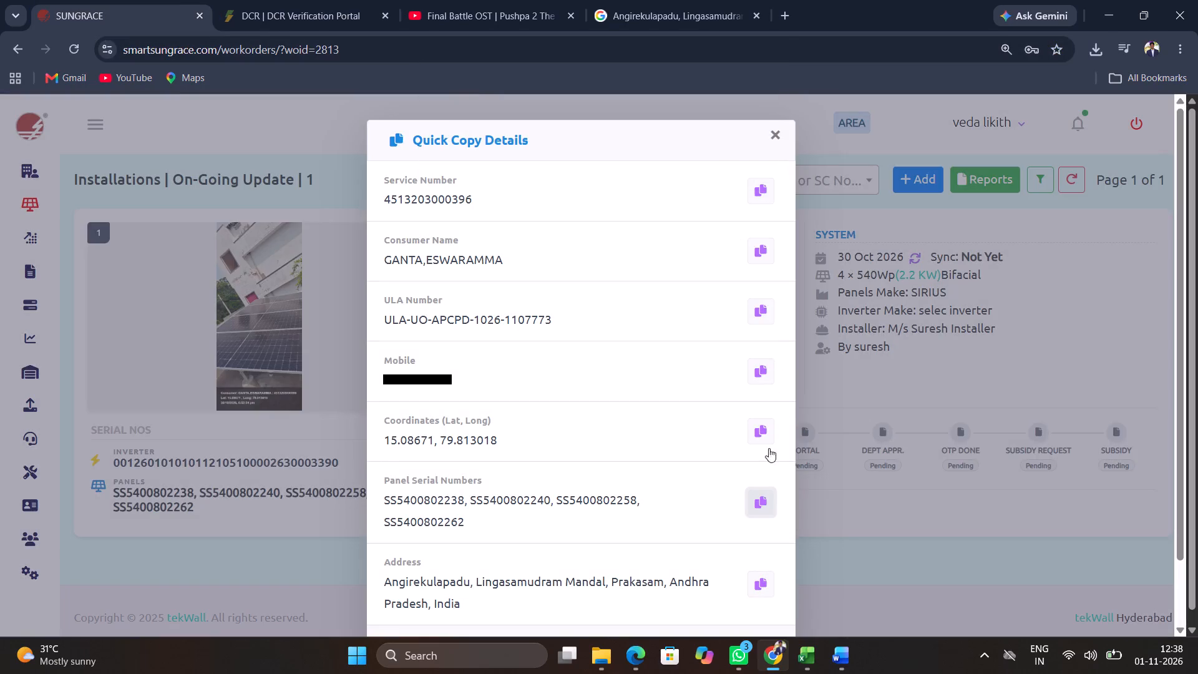
pyautogui.click(752, 580)
pyautogui.click(318, 22)
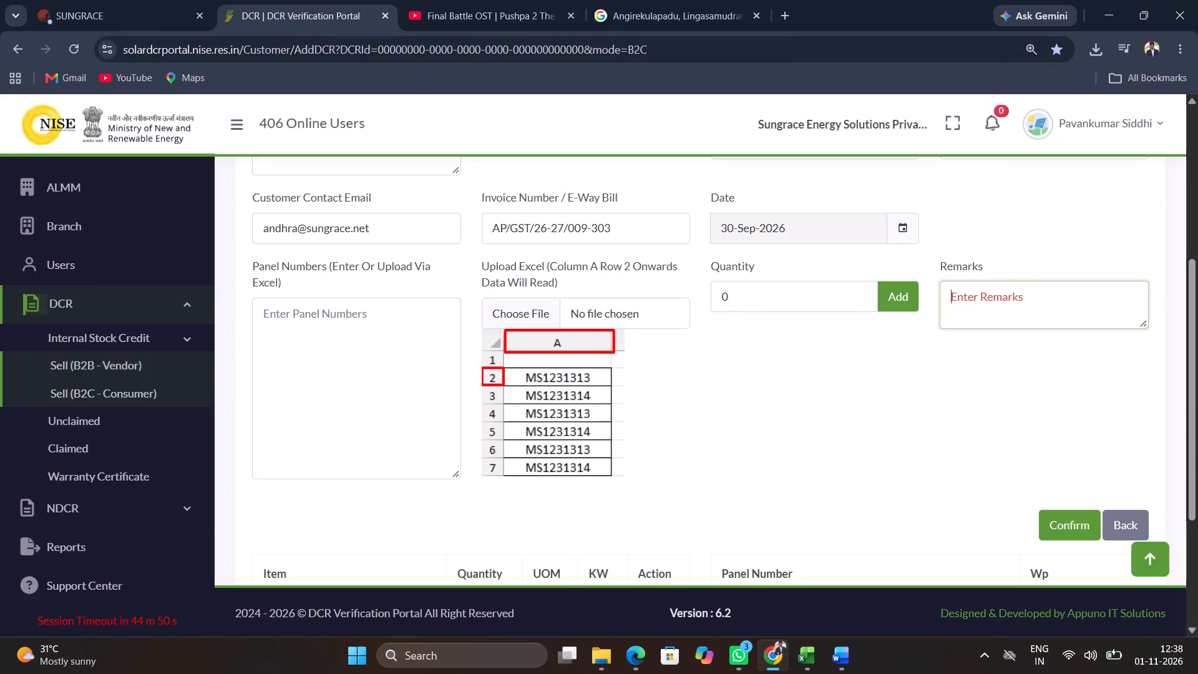
pyautogui.hotkey('ctrl', 'v')
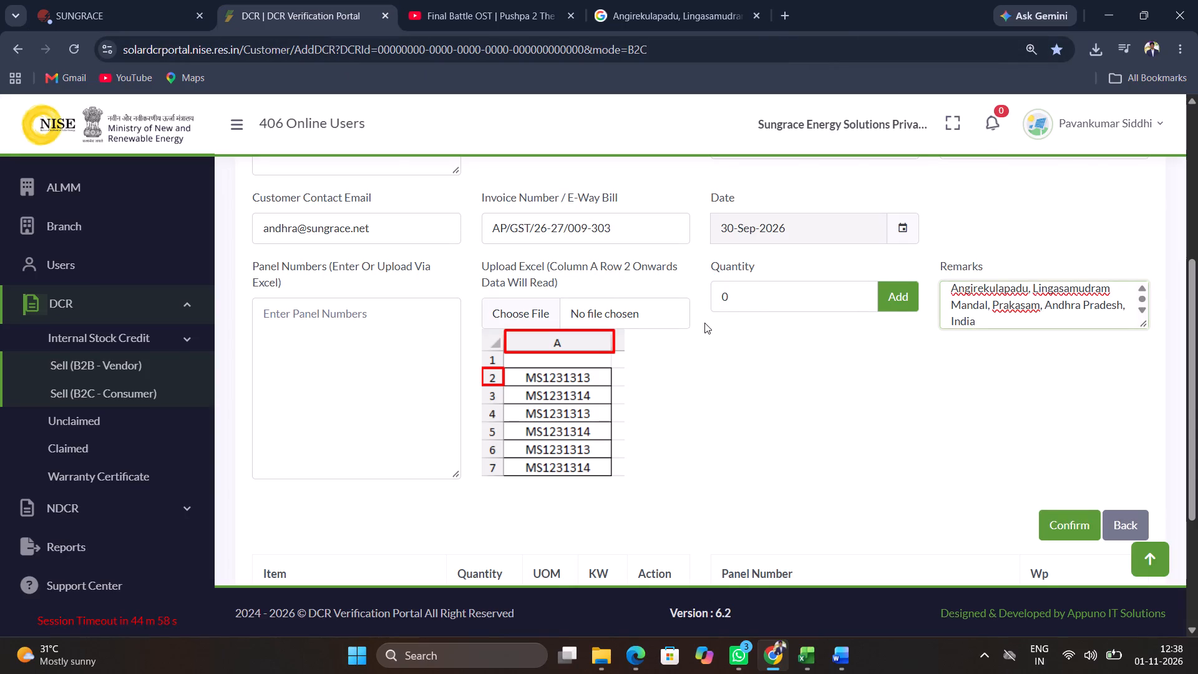
# Copy the village's pin code from the Google search results into the DCR form's customer pin code.
pyautogui.scroll(3, 704, 323)
pyautogui.click(750, 369)
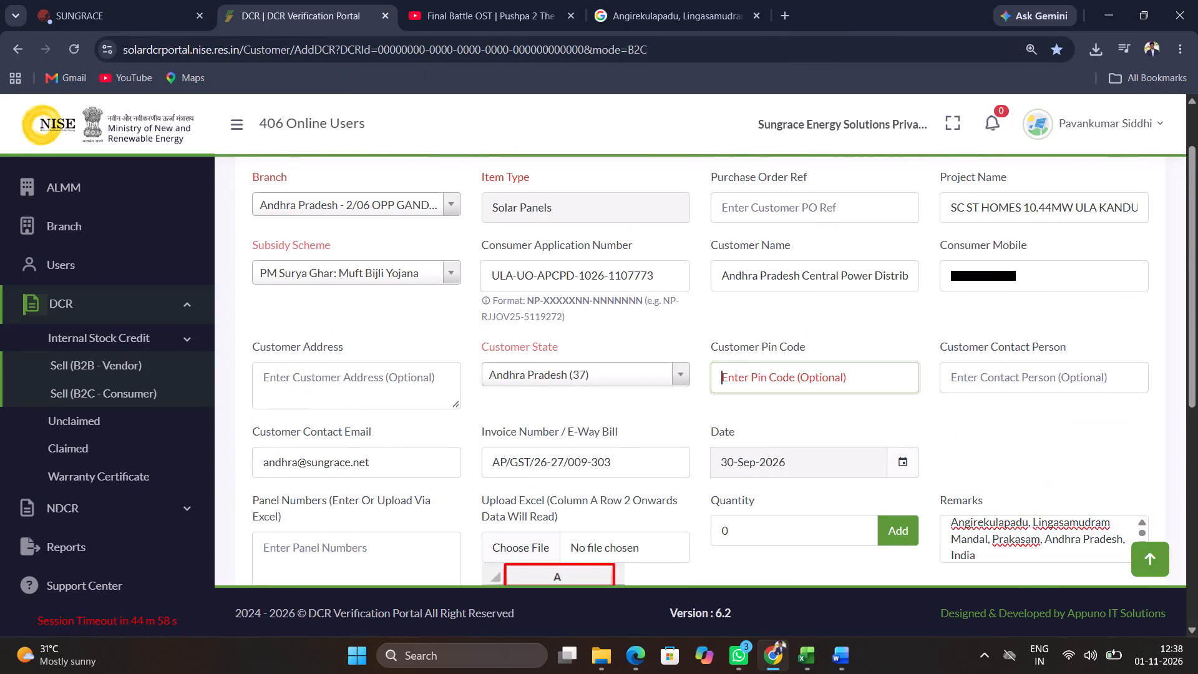
pyautogui.scroll(-2, 749, 348)
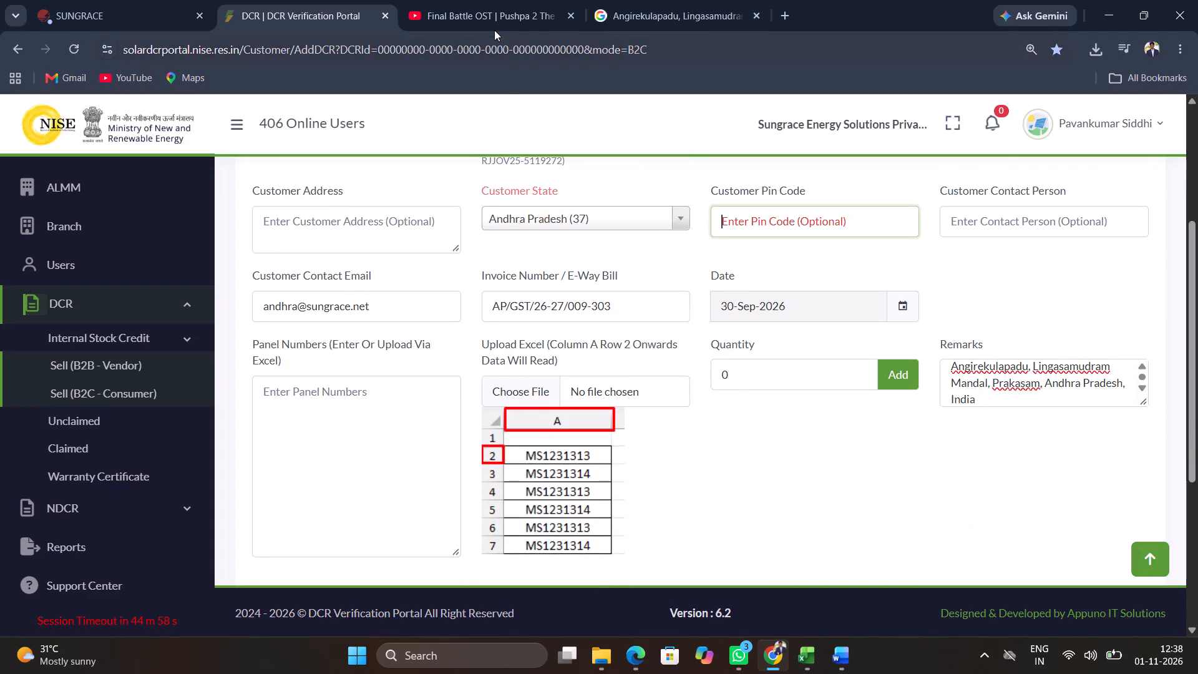
pyautogui.click(684, 0)
pyautogui.hotkey('ctrl', 'c')
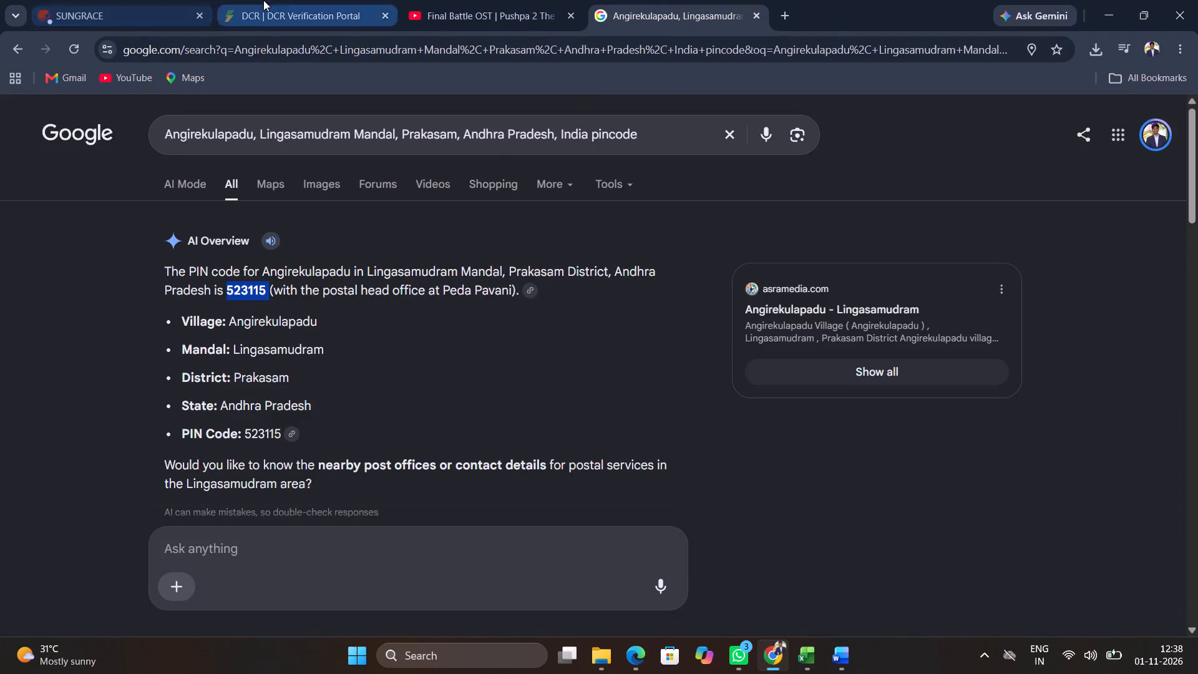
pyautogui.click(283, 0)
pyautogui.hotkey('ctrl', 'v')
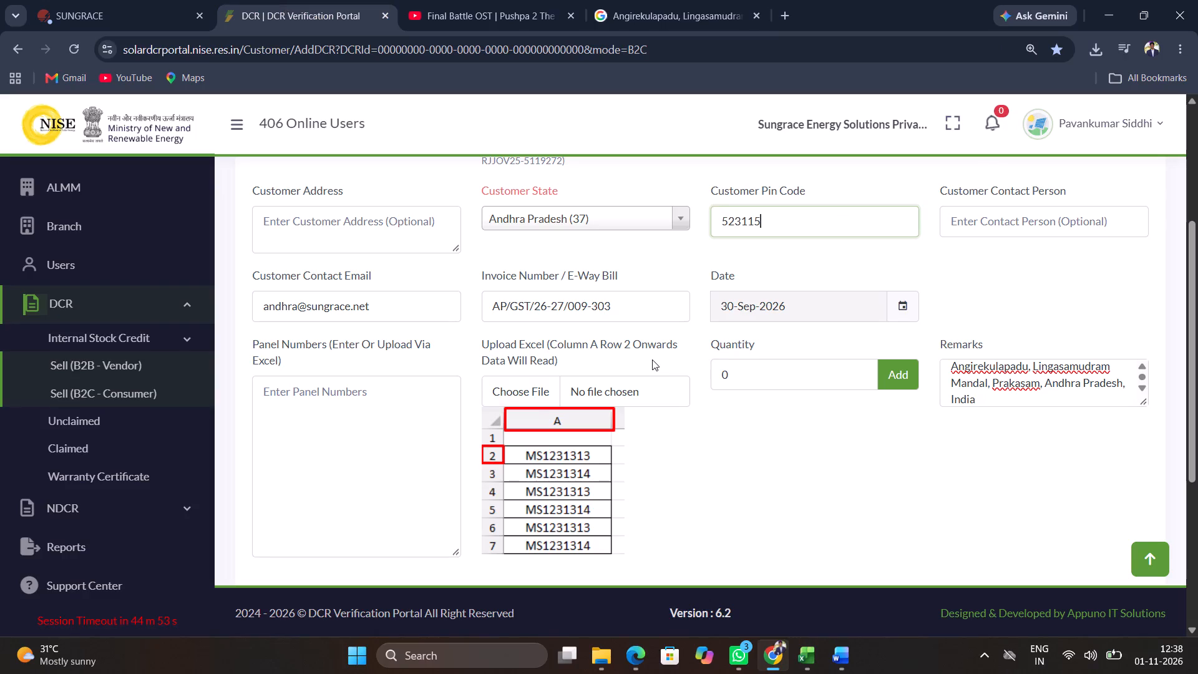
# Submit the completed B2C DCR and confirm it.
pyautogui.scroll(-3, 670, 358)
pyautogui.click(1061, 382)
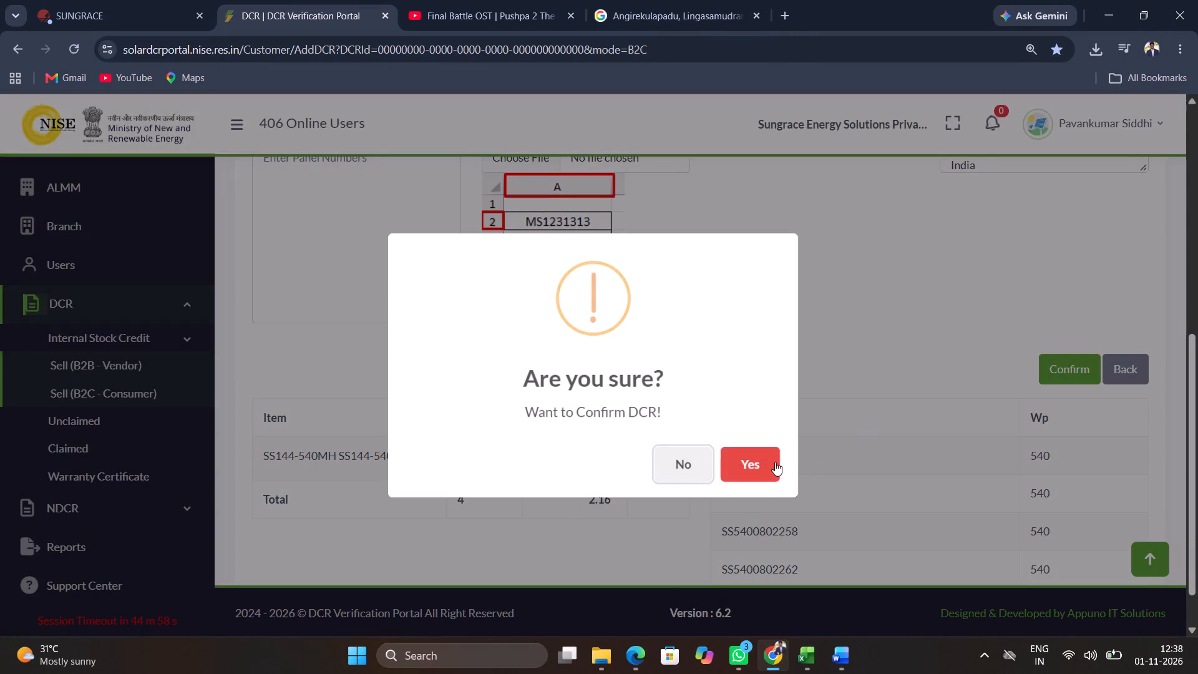
pyautogui.click(771, 462)
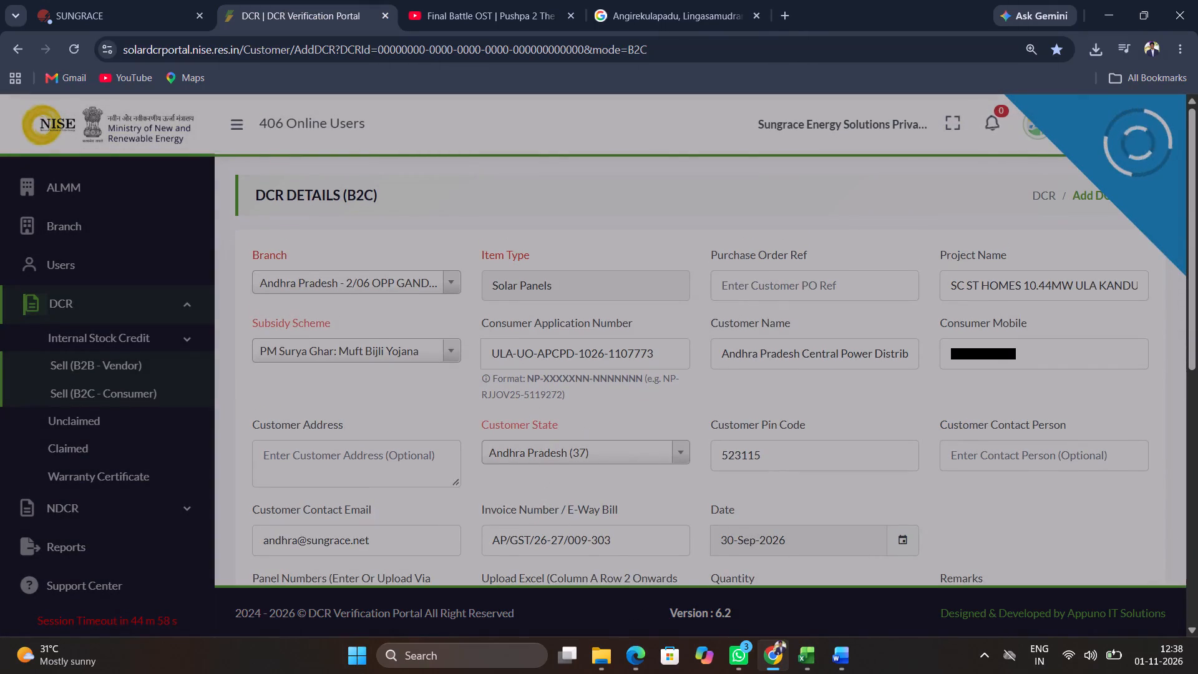
# Create a new folder named 303_ in the DCR009 folder in File Explorer.
pyautogui.click(606, 611)
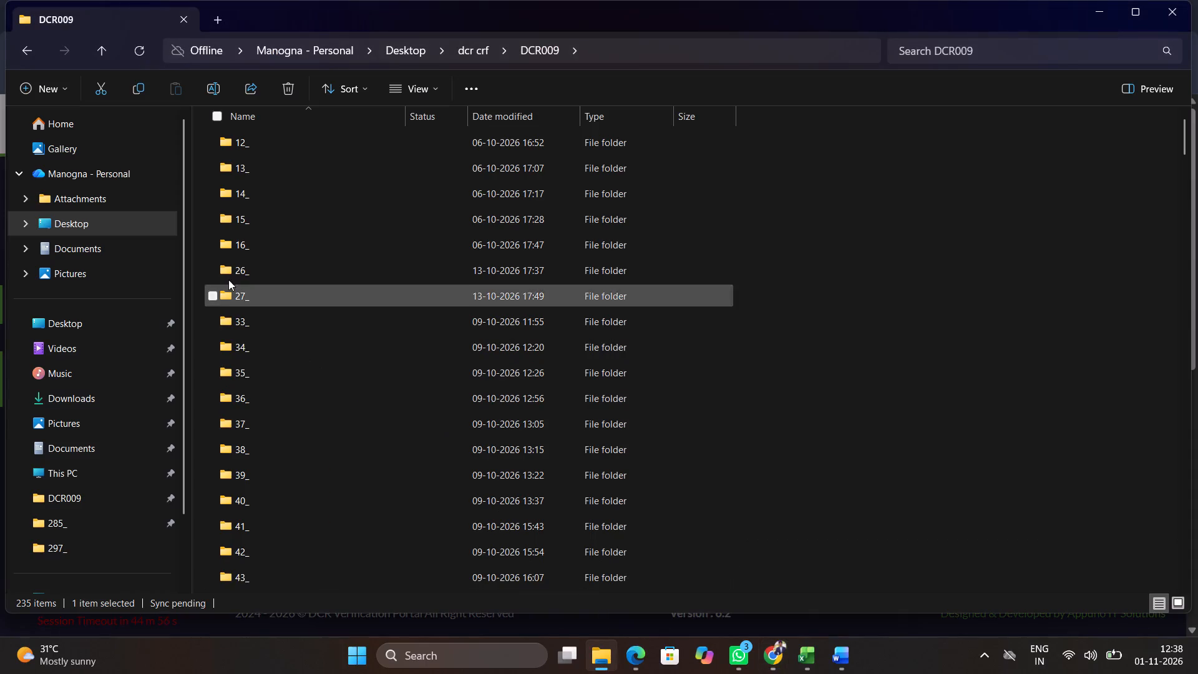
pyautogui.click(44, 87)
pyautogui.click(56, 123)
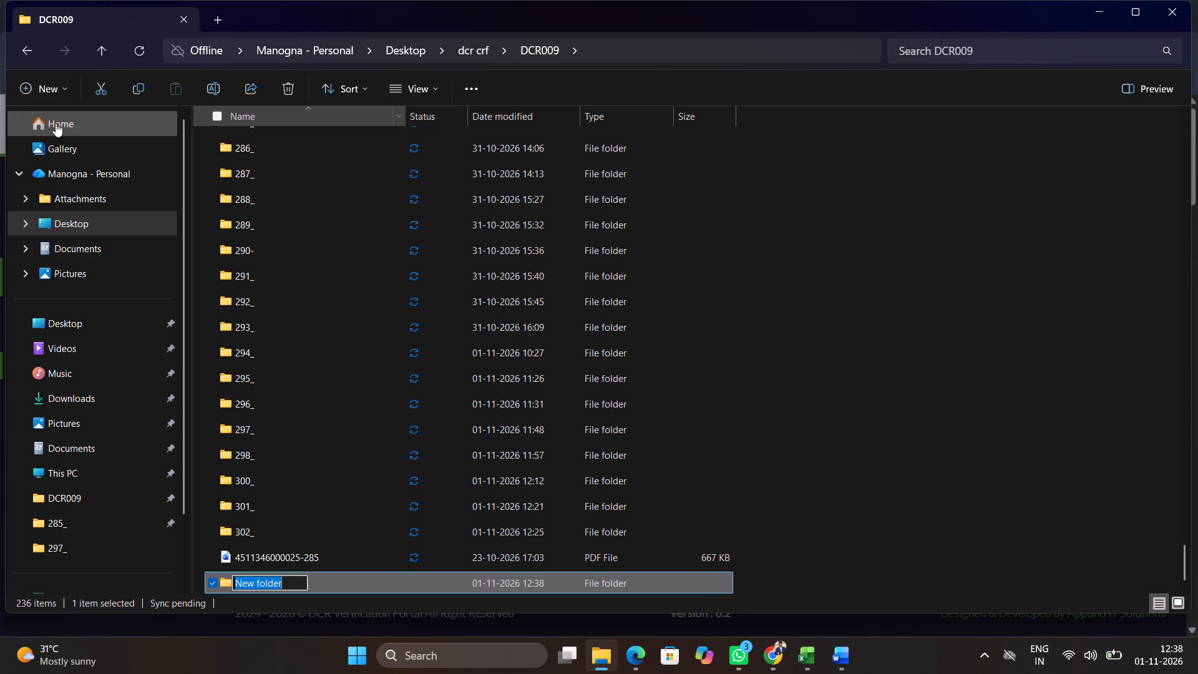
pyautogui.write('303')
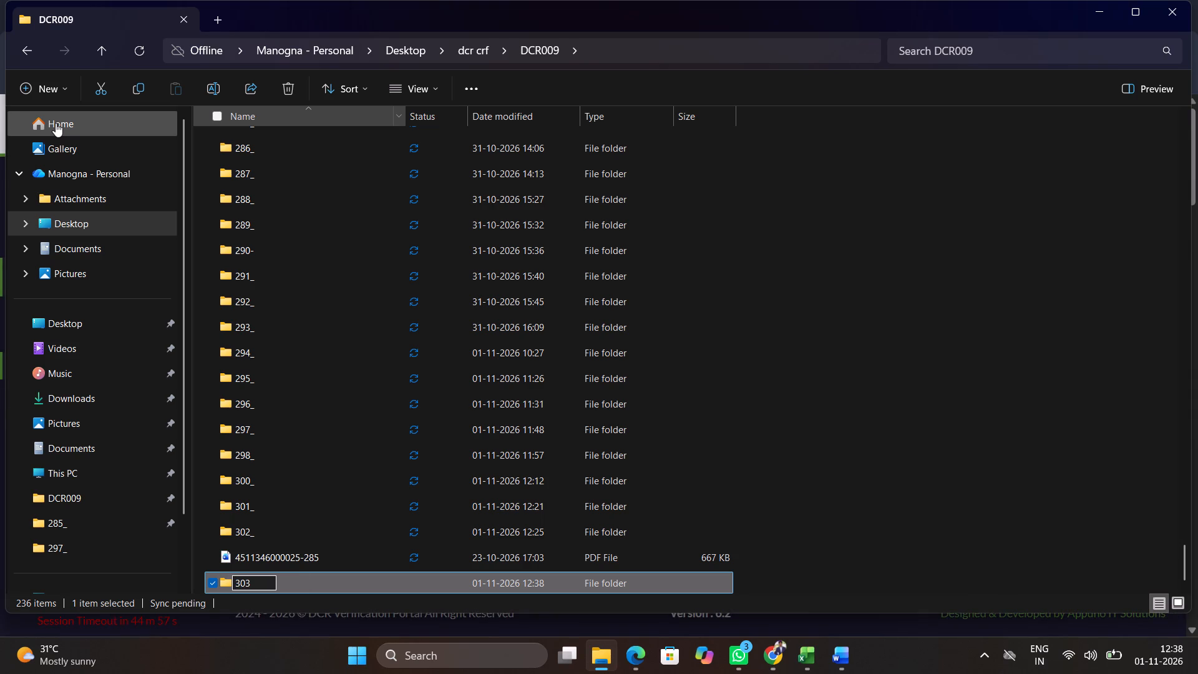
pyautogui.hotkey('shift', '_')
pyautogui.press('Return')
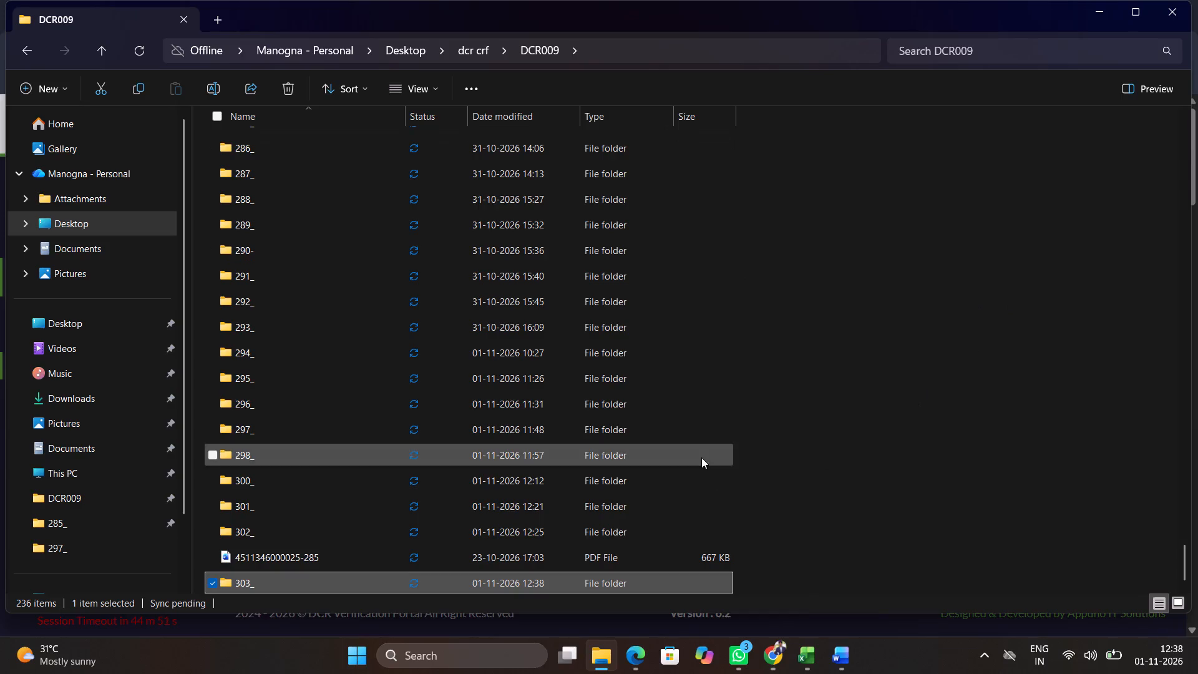
# Switch to the browser and copy the service number from the SUNGRACE quick copy details.
pyautogui.click(772, 607)
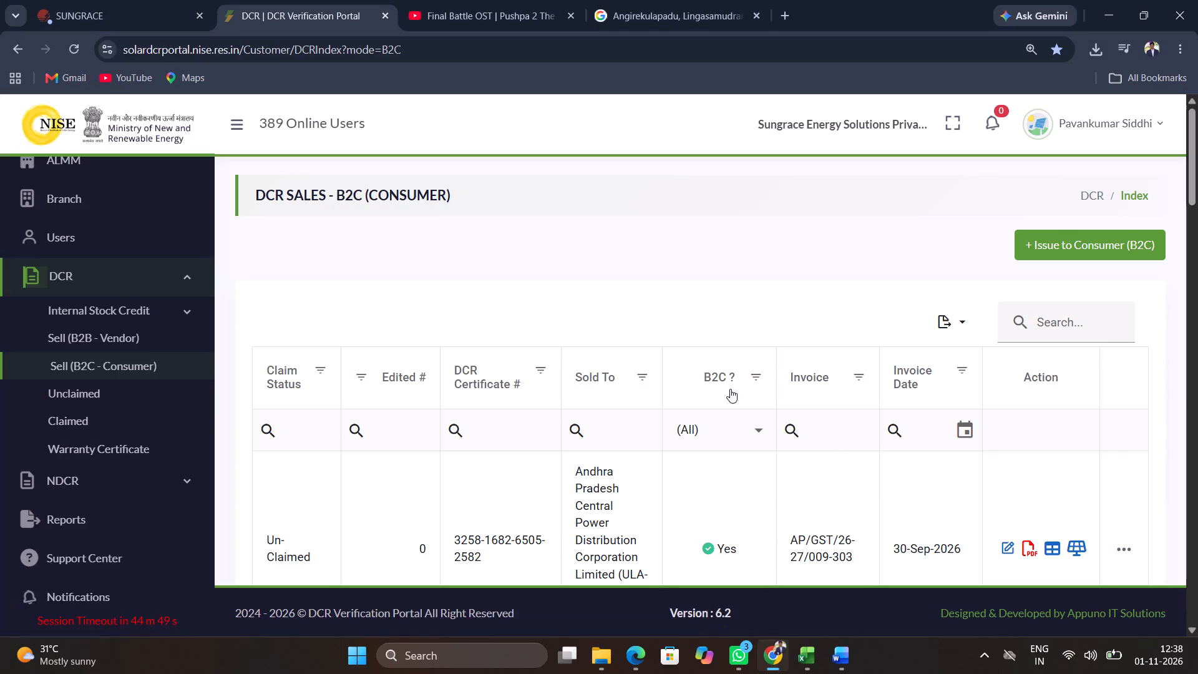
pyautogui.doubleClick(158, 0)
pyautogui.click(740, 160)
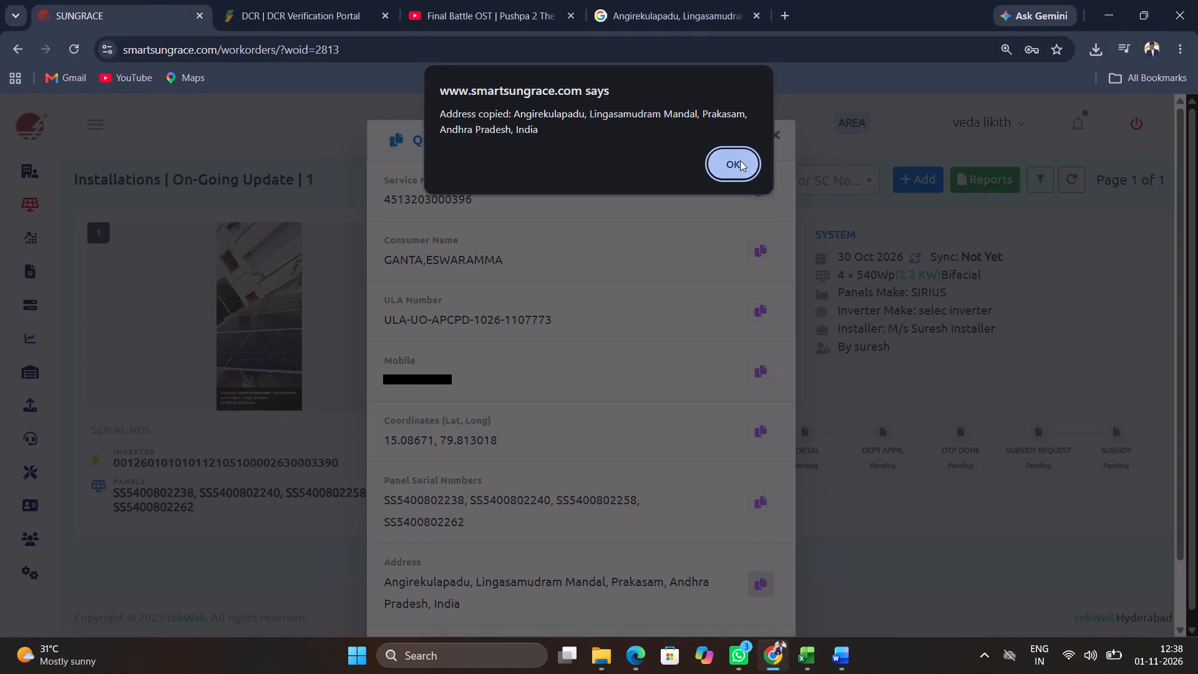
pyautogui.click(756, 193)
# Download the certificate PDF for invoice AP/GST/26-27/009-303 into DCR009's 303_ folder, named with the copied service number followed by -303.
pyautogui.click(314, 0)
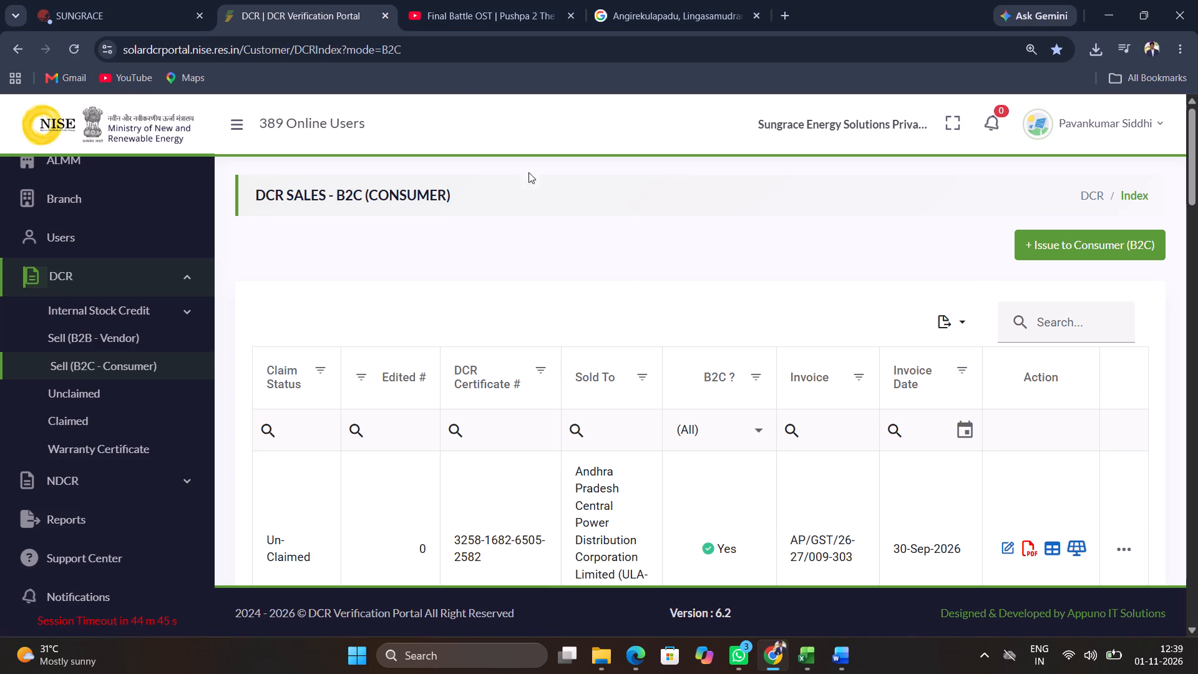
pyautogui.click(1030, 545)
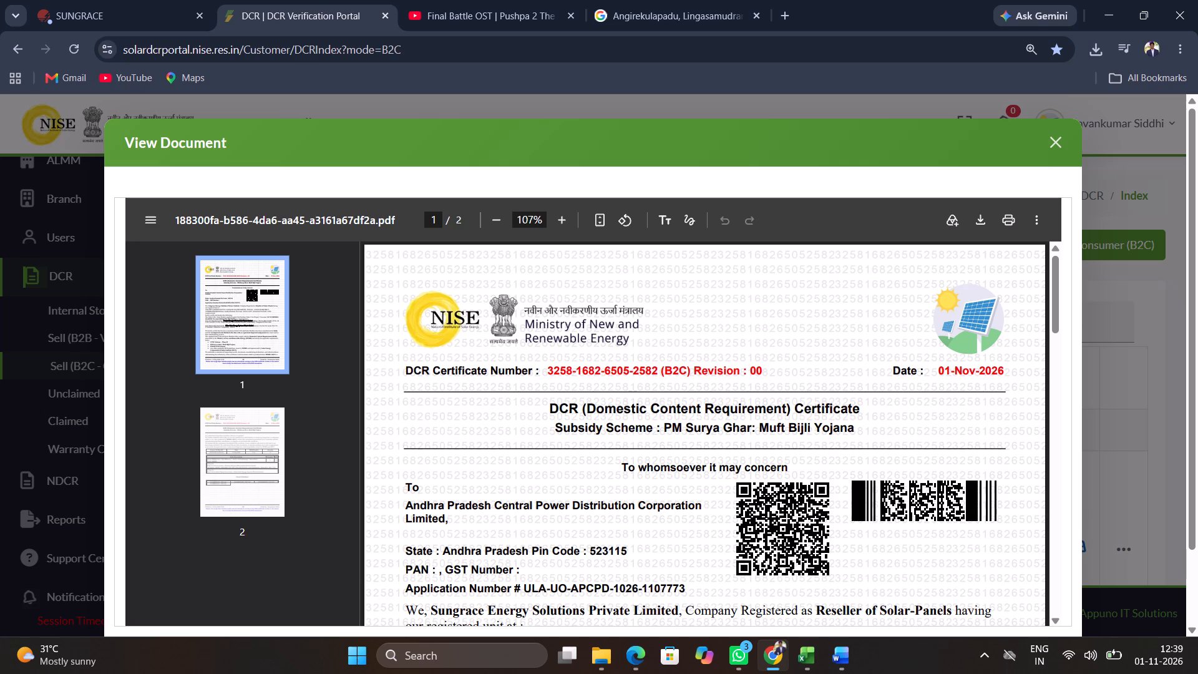
pyautogui.click(983, 214)
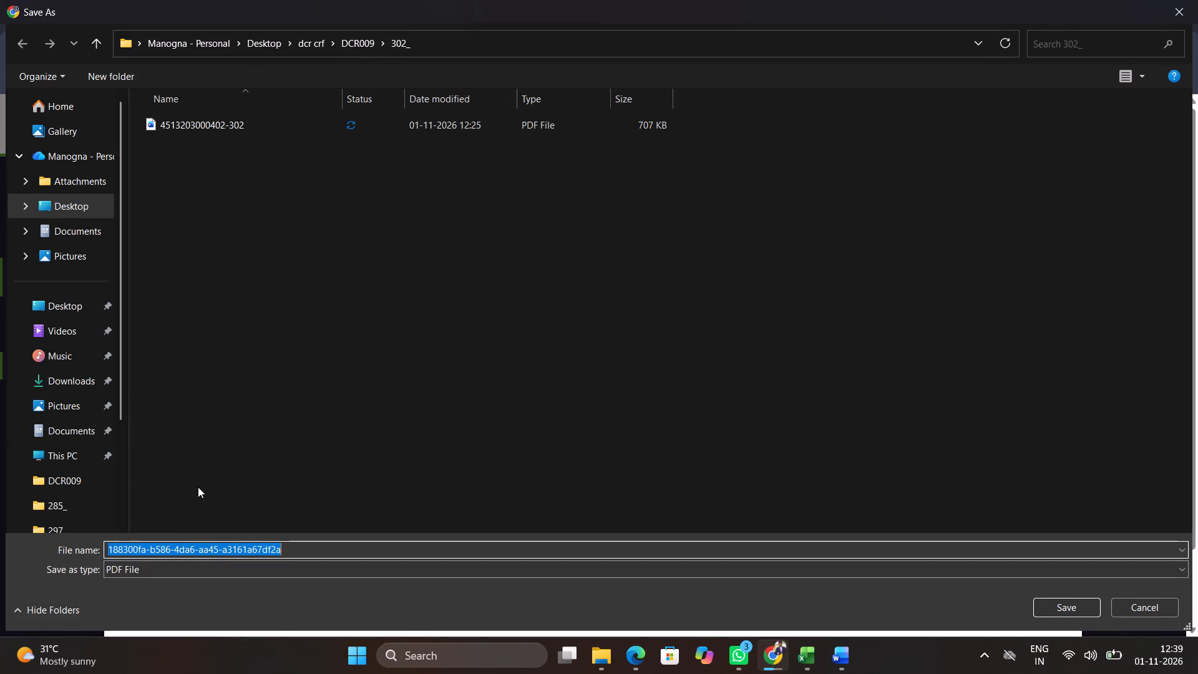
pyautogui.hotkey('ctrl', 'v')
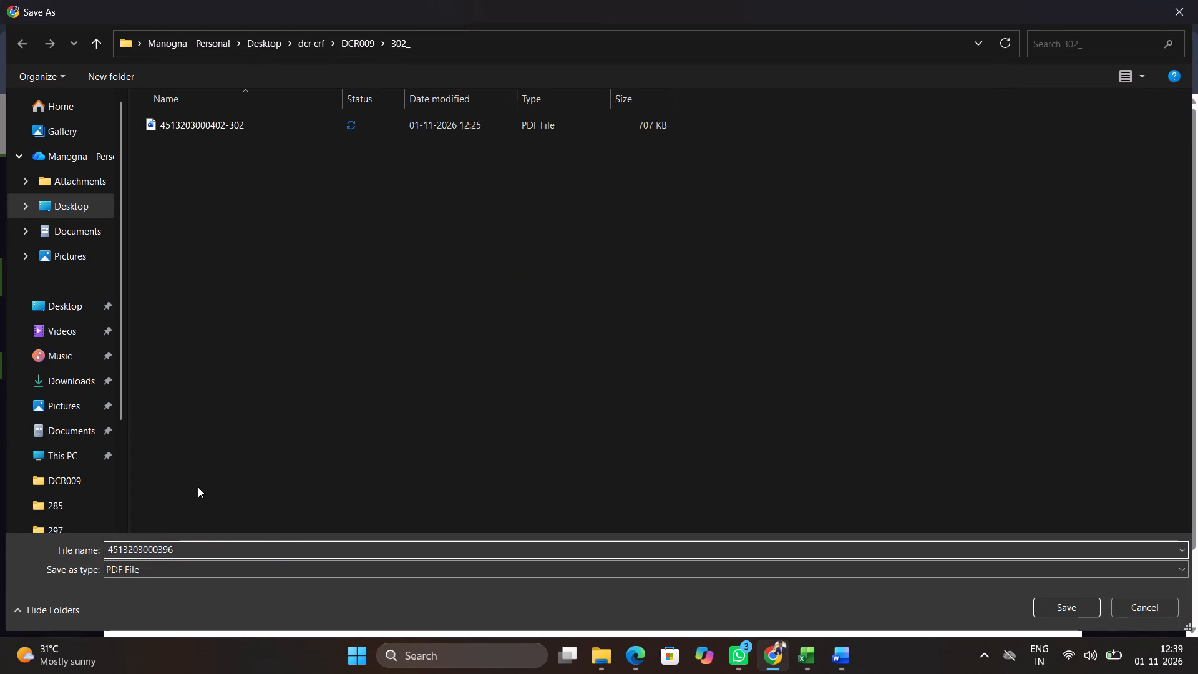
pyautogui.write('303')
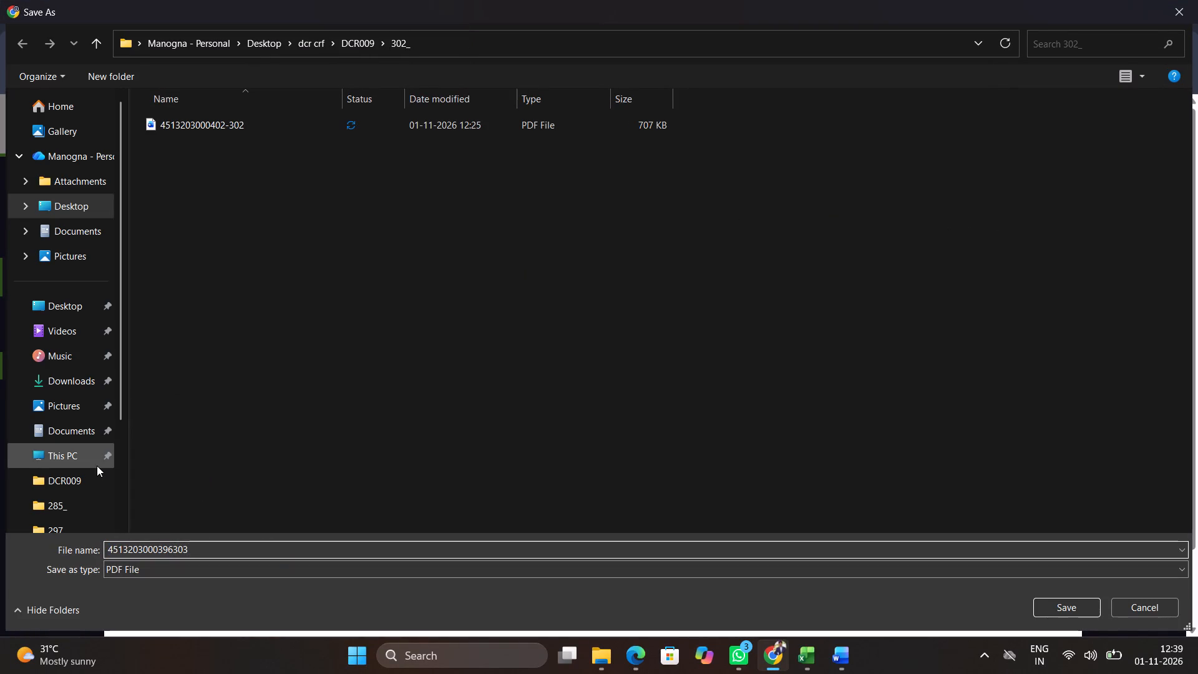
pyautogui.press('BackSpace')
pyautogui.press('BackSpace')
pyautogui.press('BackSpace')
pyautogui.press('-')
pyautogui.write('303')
pyautogui.click(353, 32)
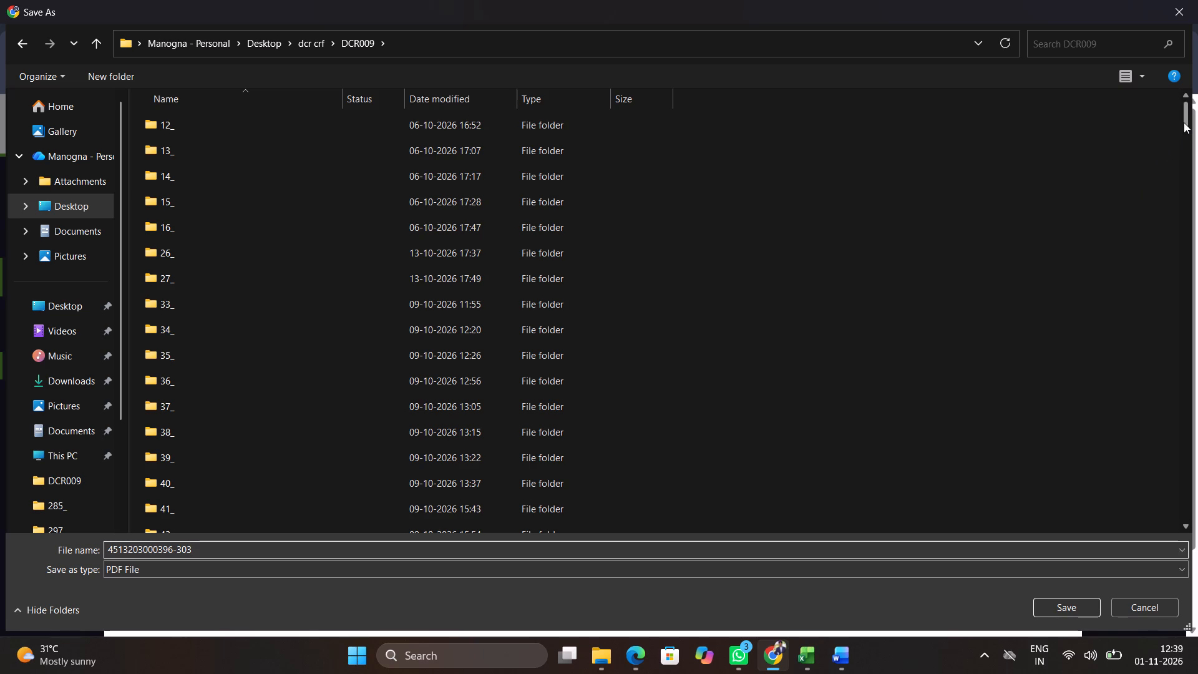
pyautogui.moveTo(1182, 122); pyautogui.dragTo(1187, 537)
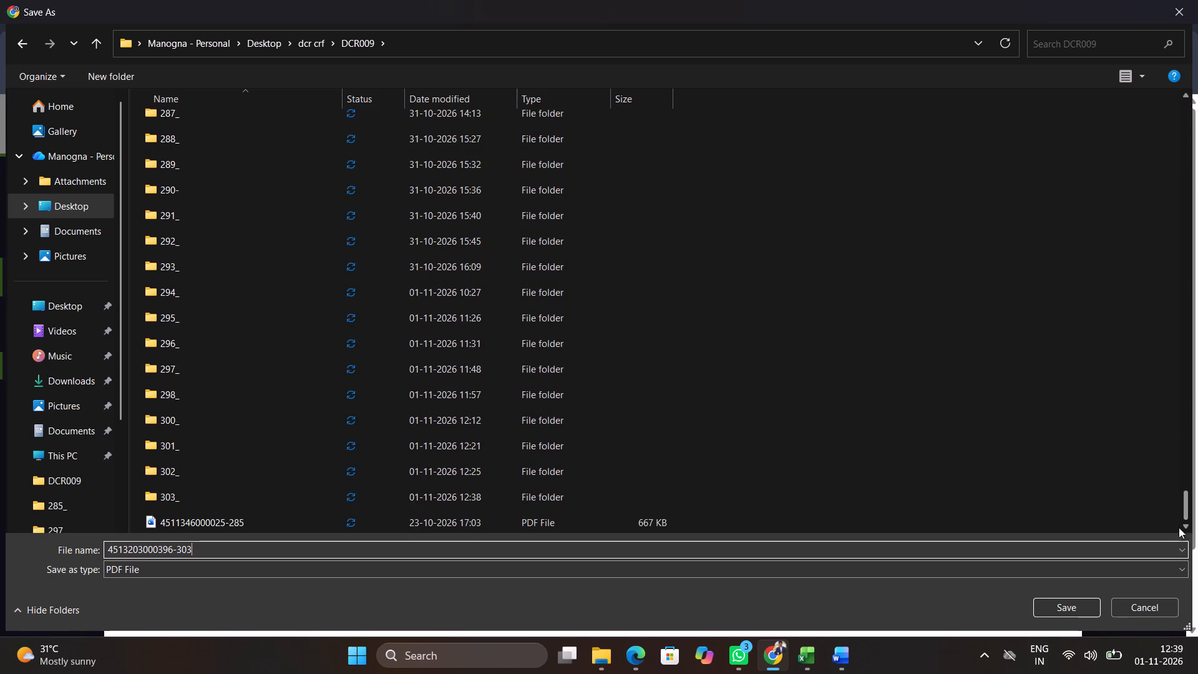
pyautogui.doubleClick(295, 492)
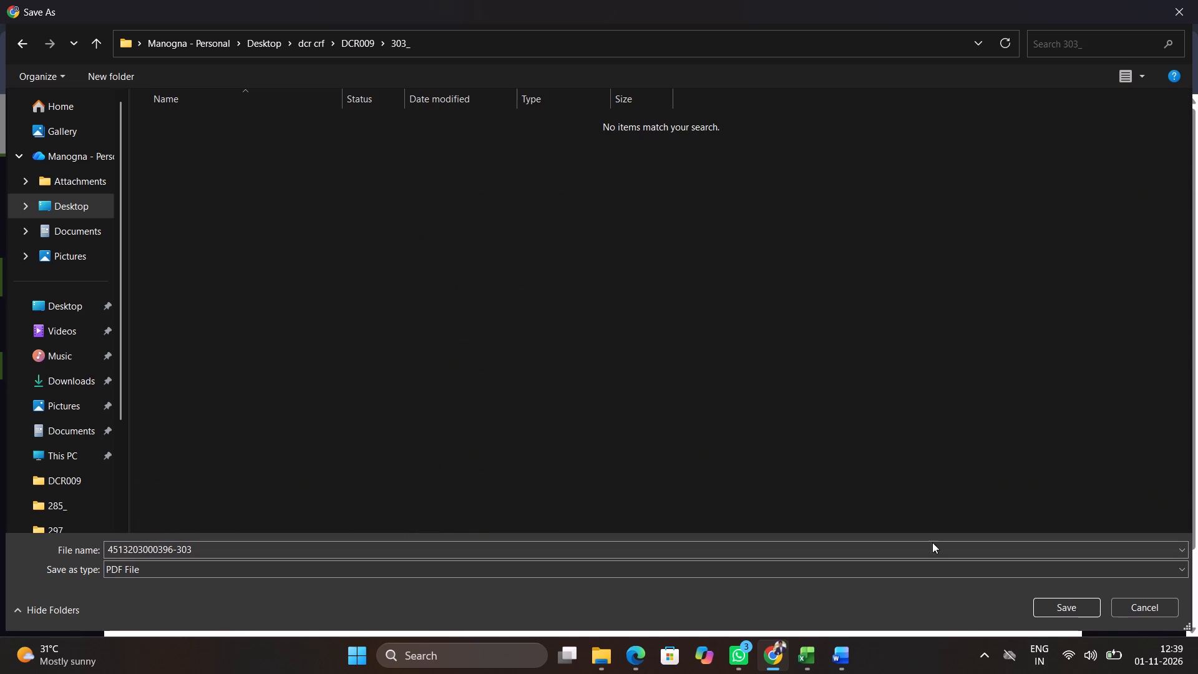
pyautogui.moveTo(1058, 620); pyautogui.dragTo(1060, 632)
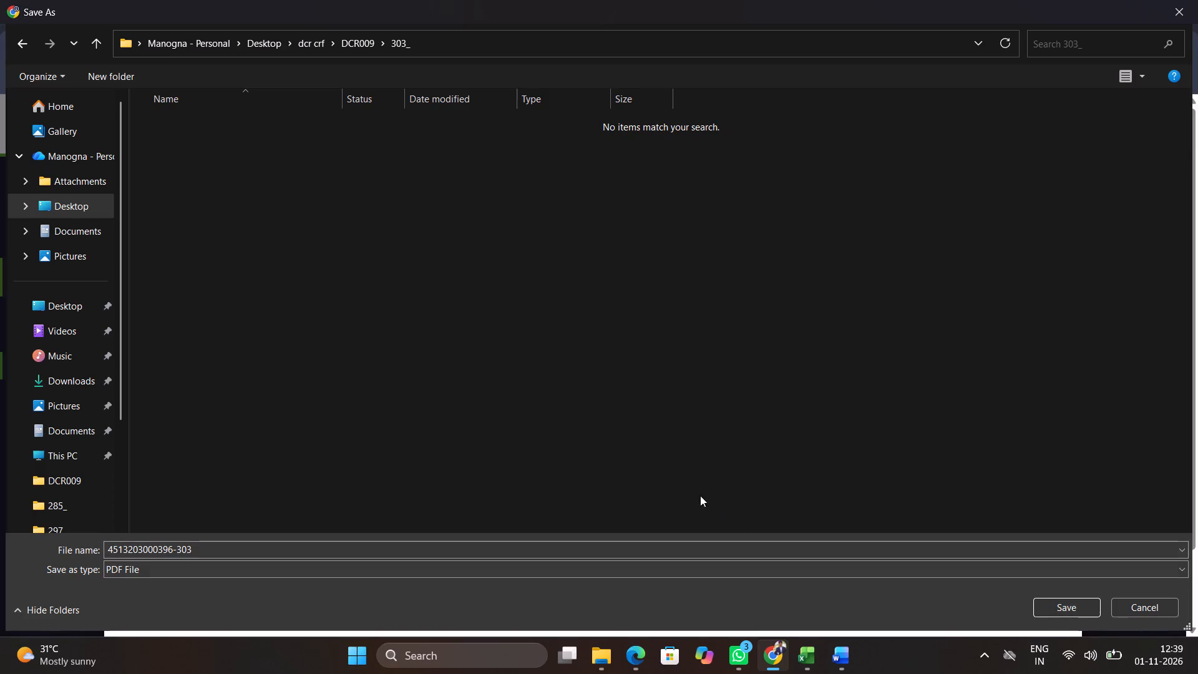
pyautogui.click(1059, 594)
pyautogui.click(1048, 607)
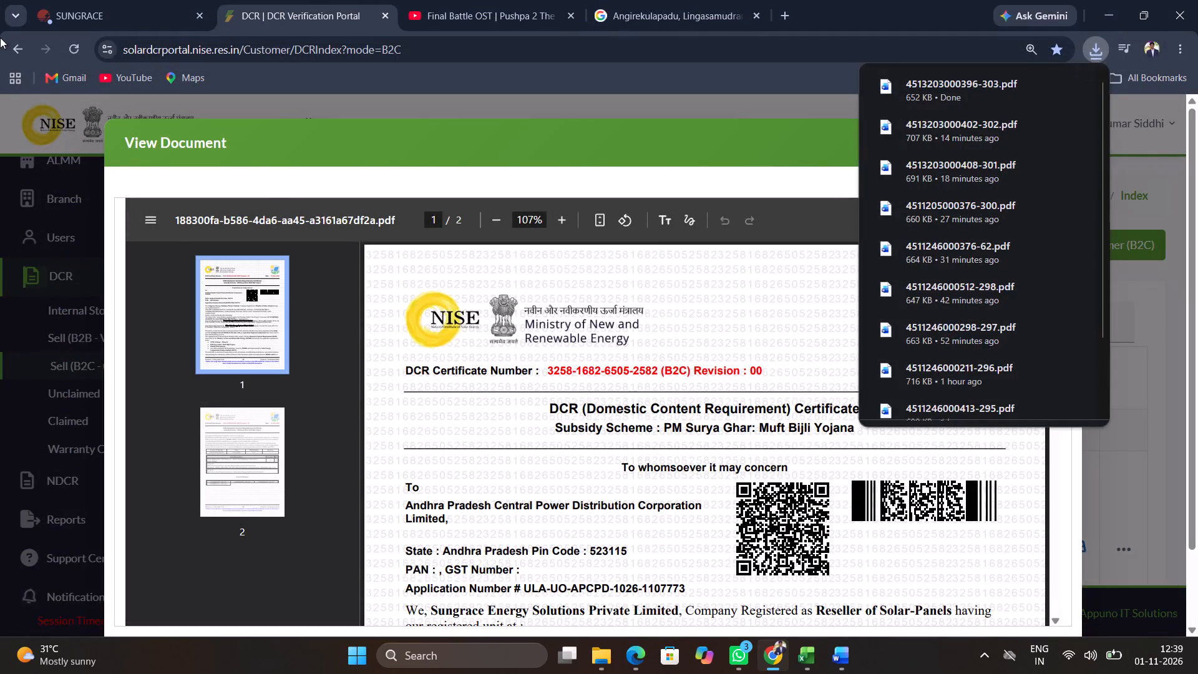
# Close the SUNGRACE quick copy details and open the installation's update form.
pyautogui.click(98, 2)
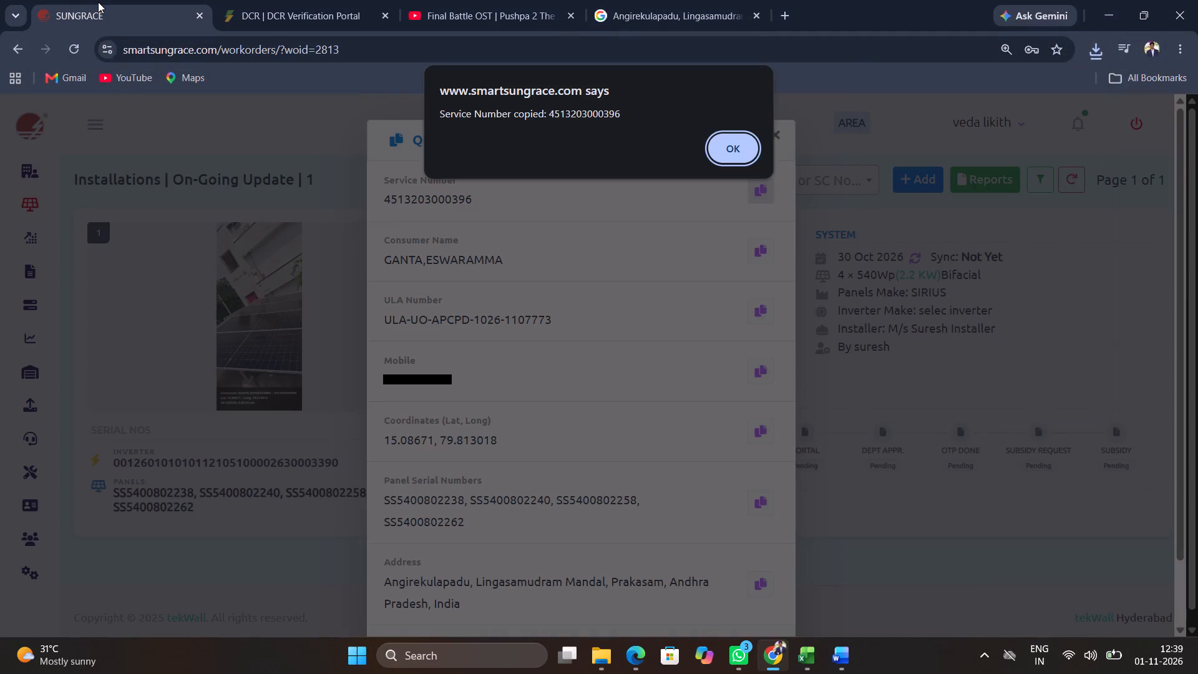
pyautogui.click(736, 149)
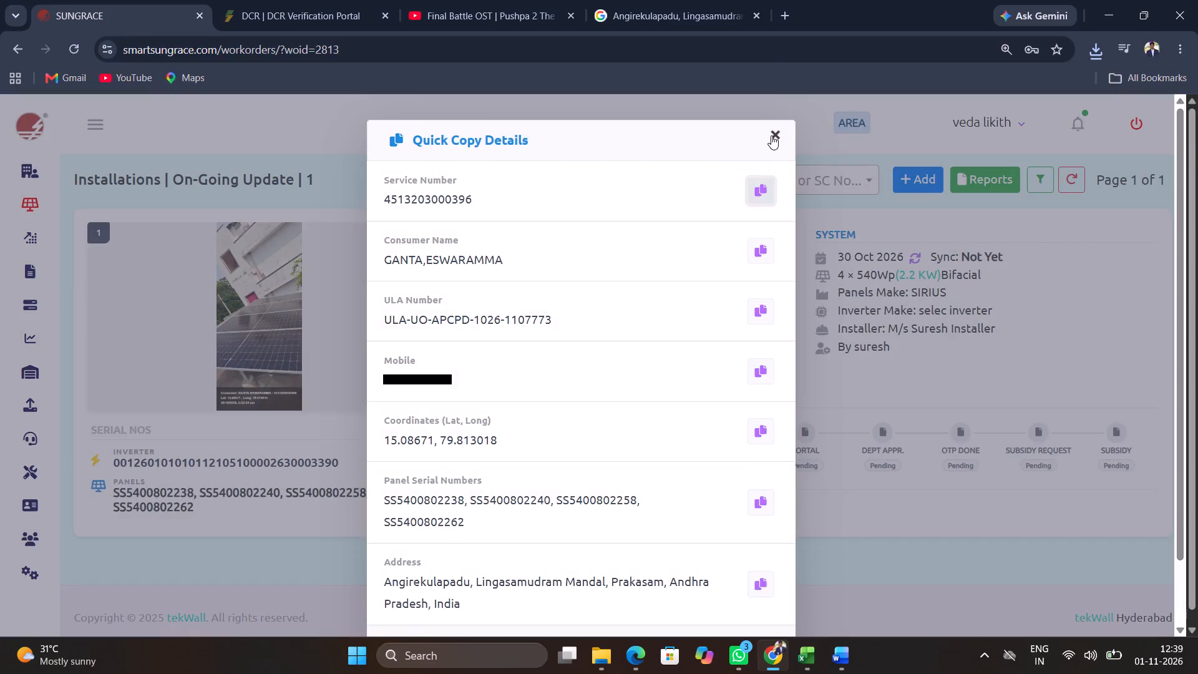
pyautogui.click(771, 135)
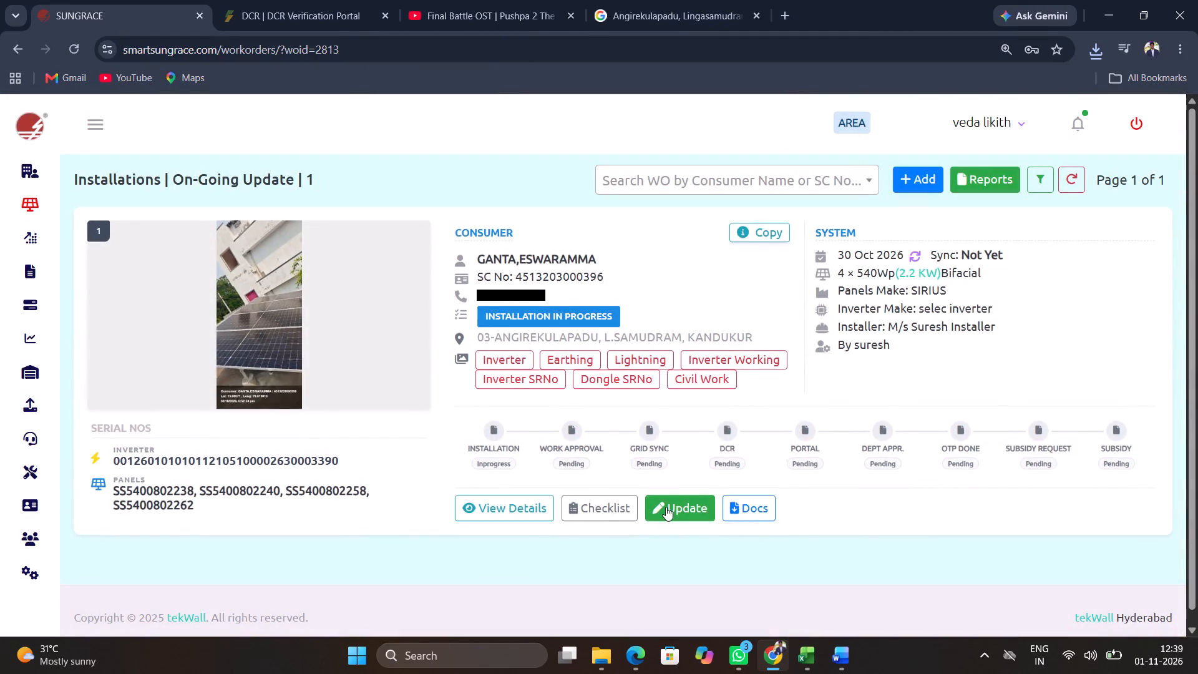
pyautogui.click(666, 507)
pyautogui.click(515, 449)
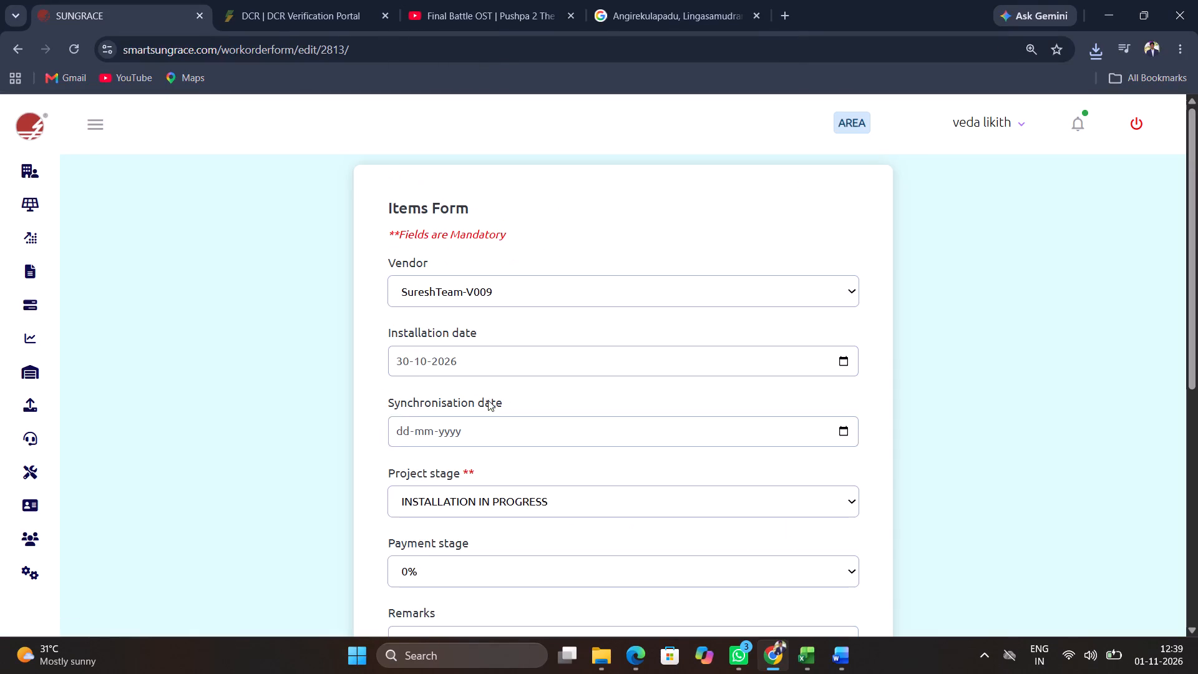
# Attach the certificate PDF from the 303_ folder as the Dcr upload and submit the update form.
pyautogui.scroll(-7, 489, 399)
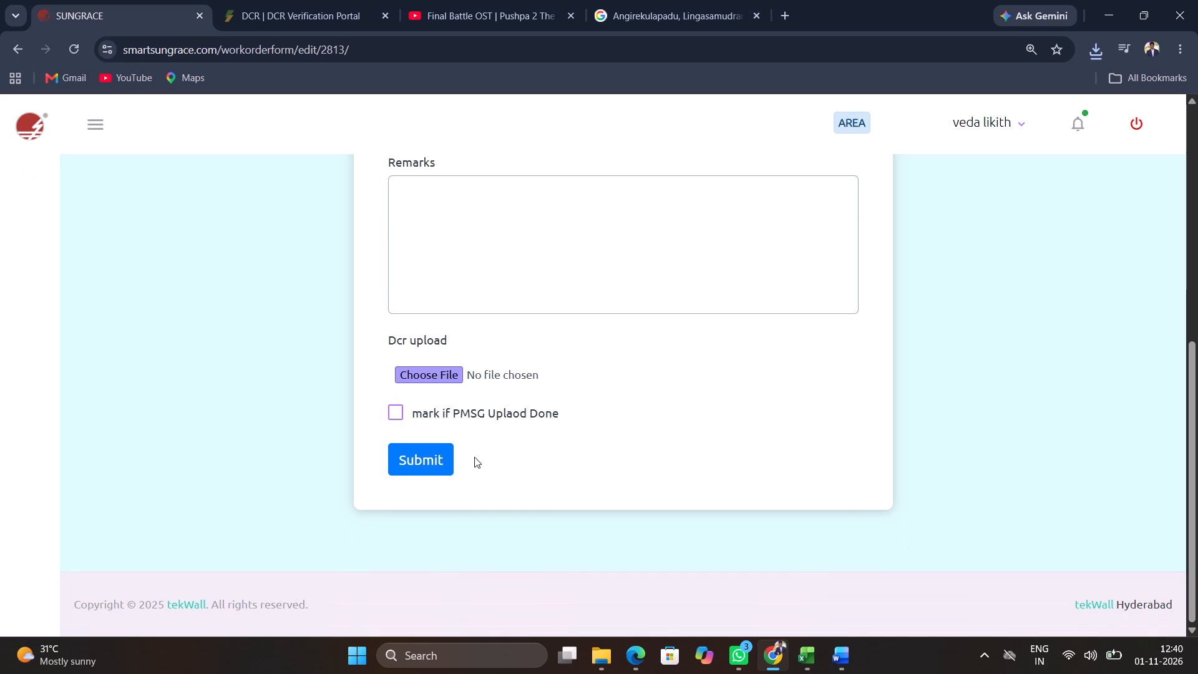
pyautogui.click(431, 368)
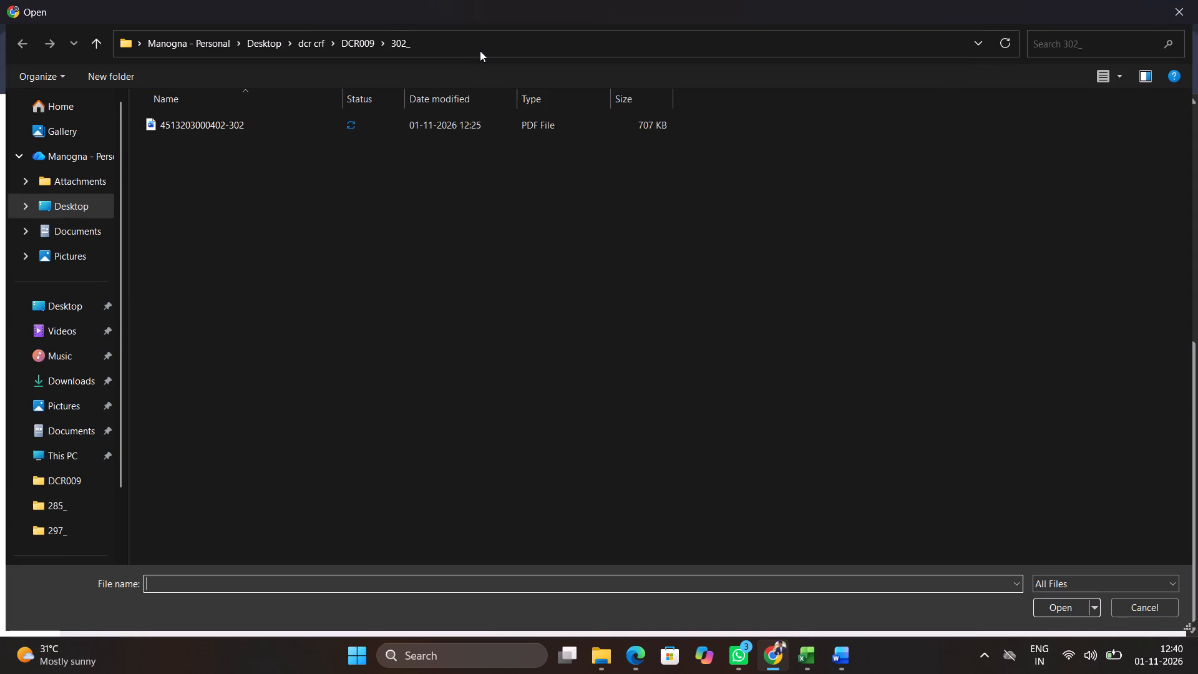
pyautogui.click(353, 44)
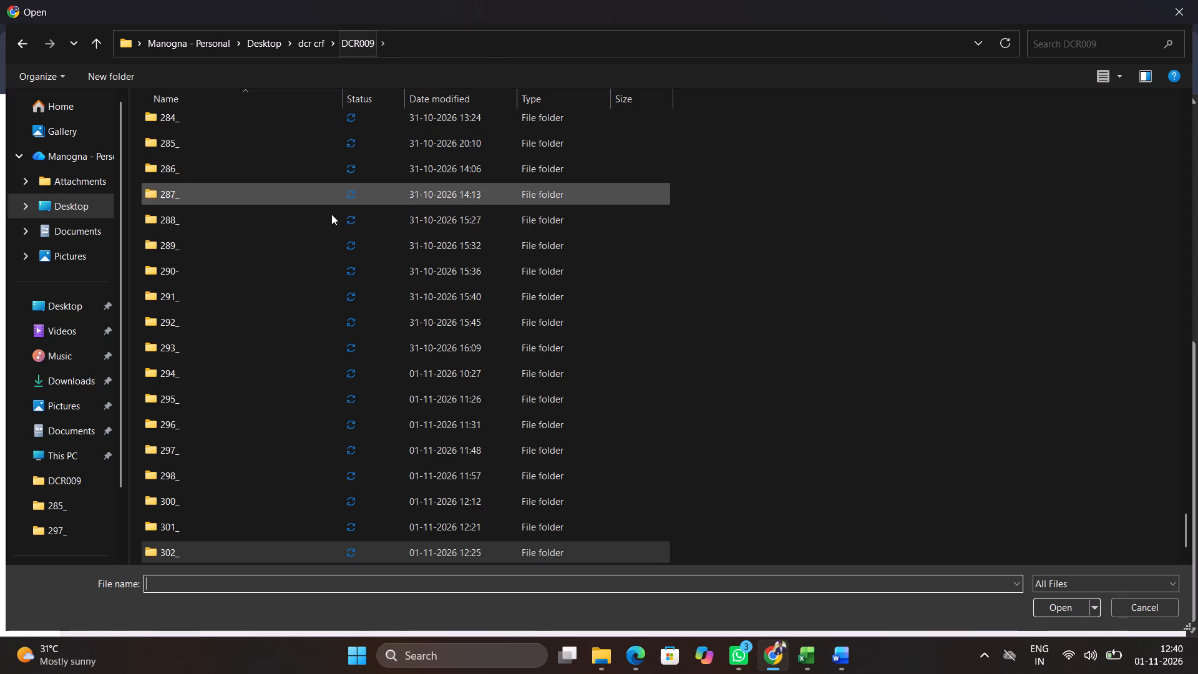
pyautogui.scroll(-10, 306, 249)
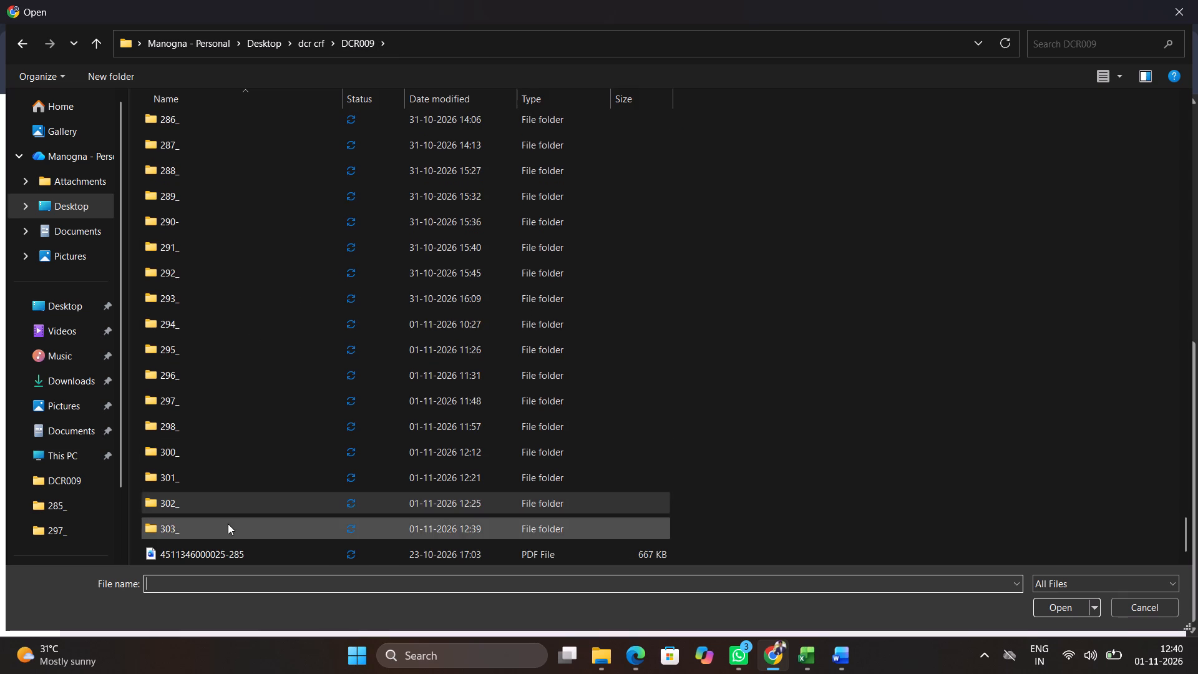
pyautogui.doubleClick(228, 524)
pyautogui.doubleClick(259, 119)
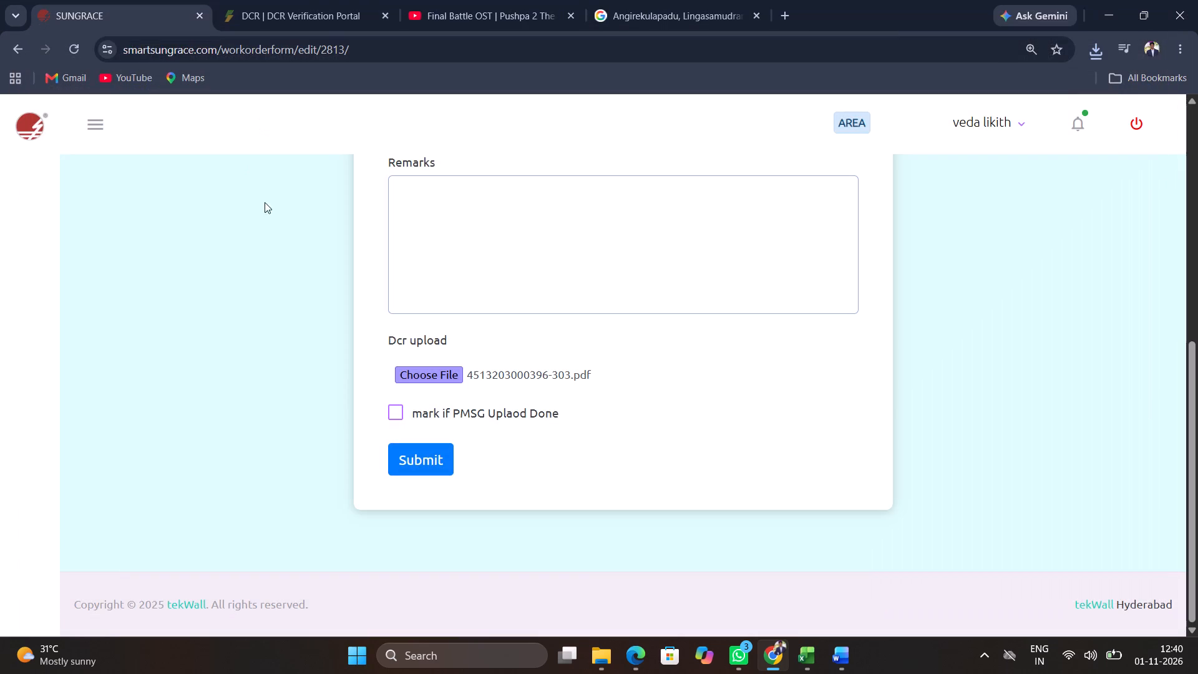
pyautogui.click(430, 474)
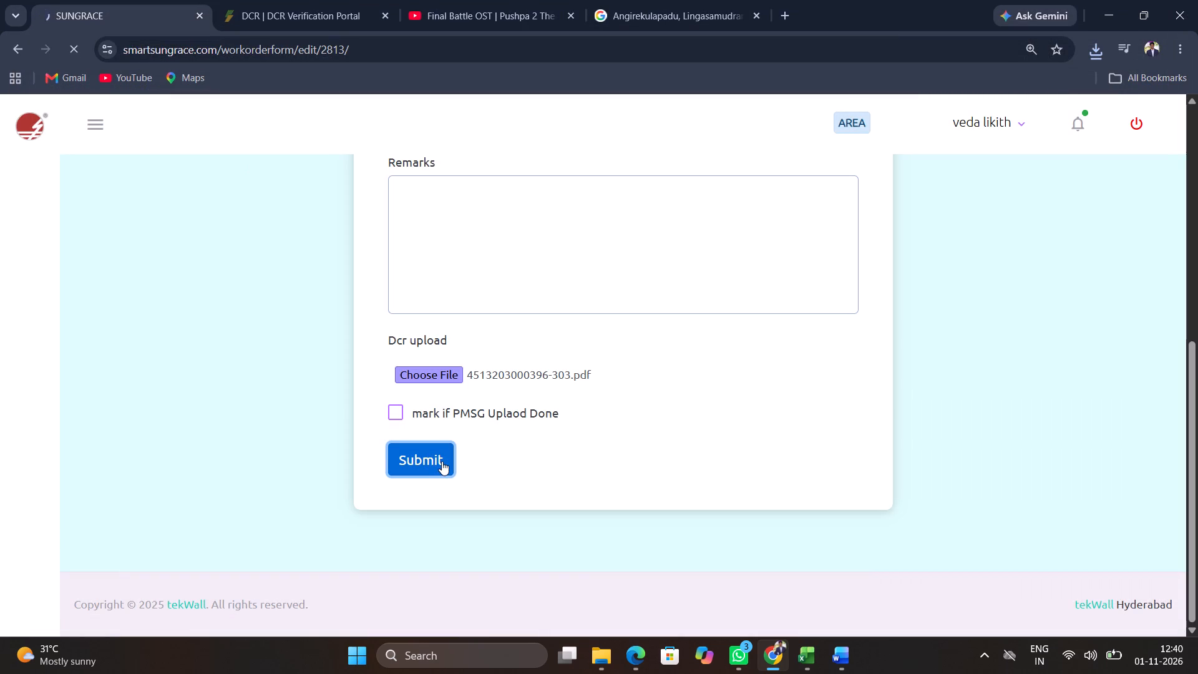
pyautogui.click(442, 461)
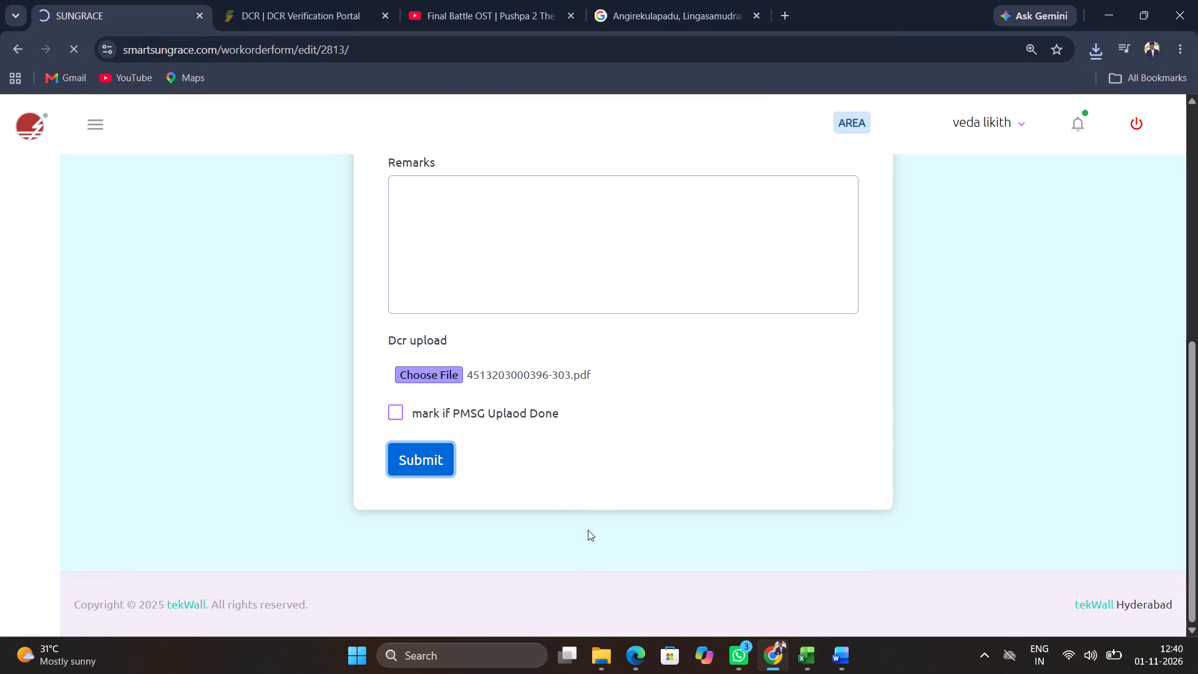
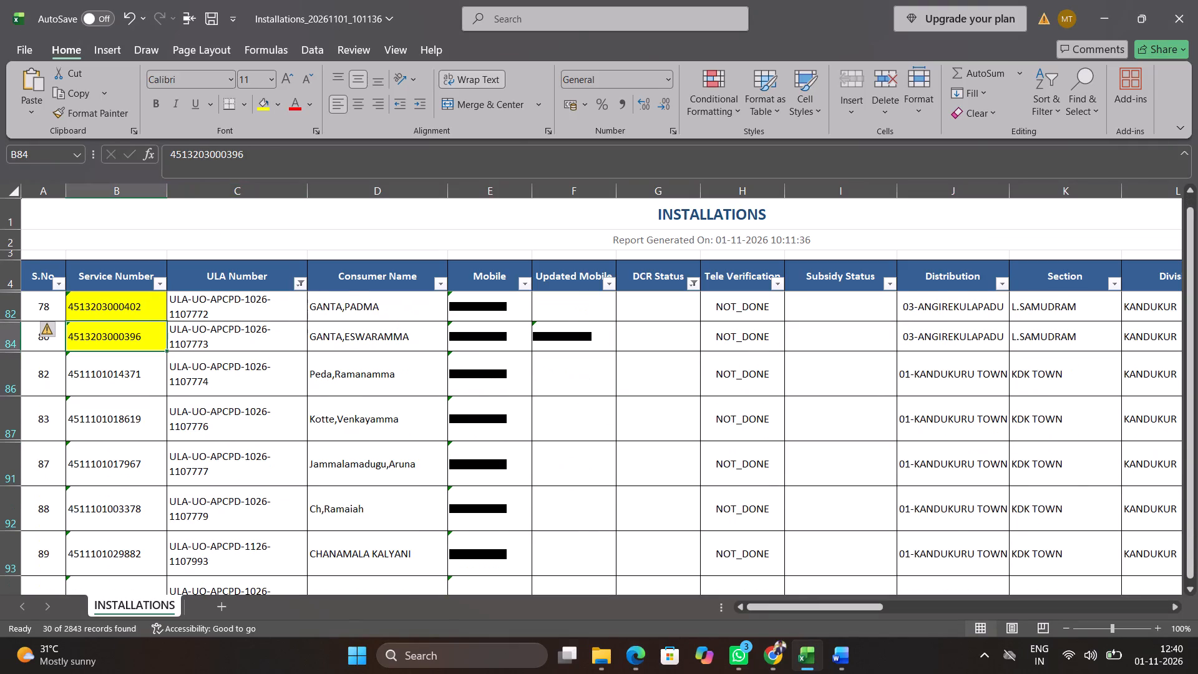
# Copy the next unmarked service number, S.No 82, from the Excel sheet and open its installation through the SUNGRACE work order search in the browser.
pyautogui.press('Down')
pyautogui.hotkey('ctrl', 'c')
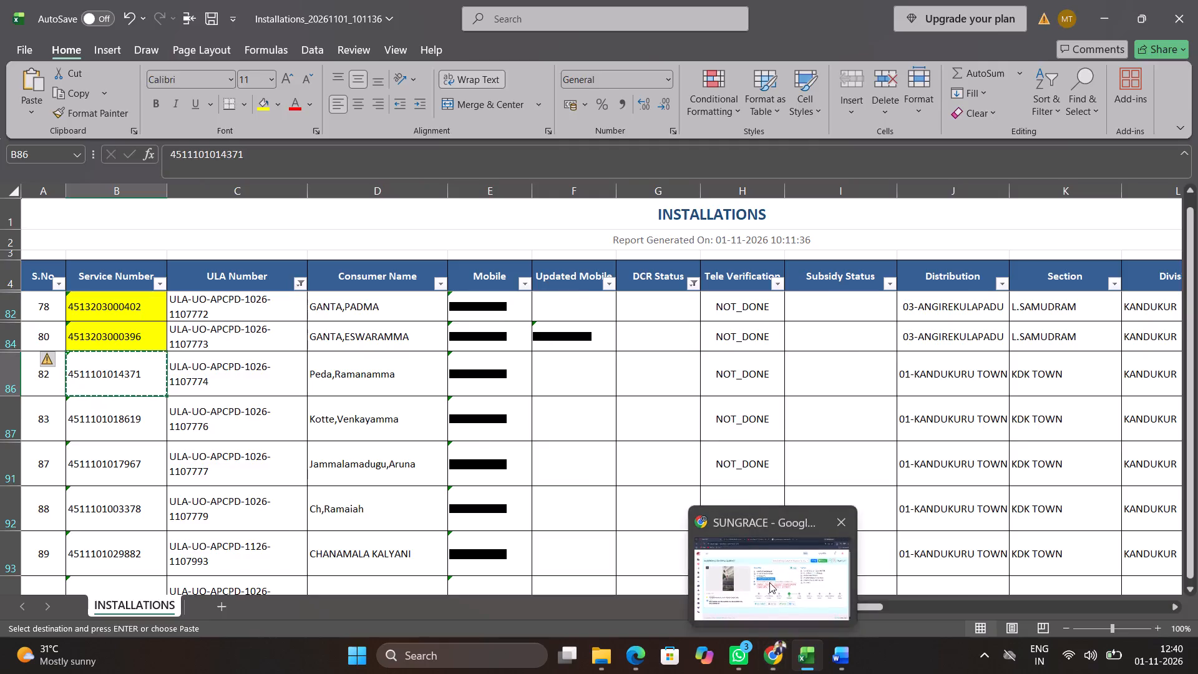
pyautogui.click(769, 582)
pyautogui.click(652, 181)
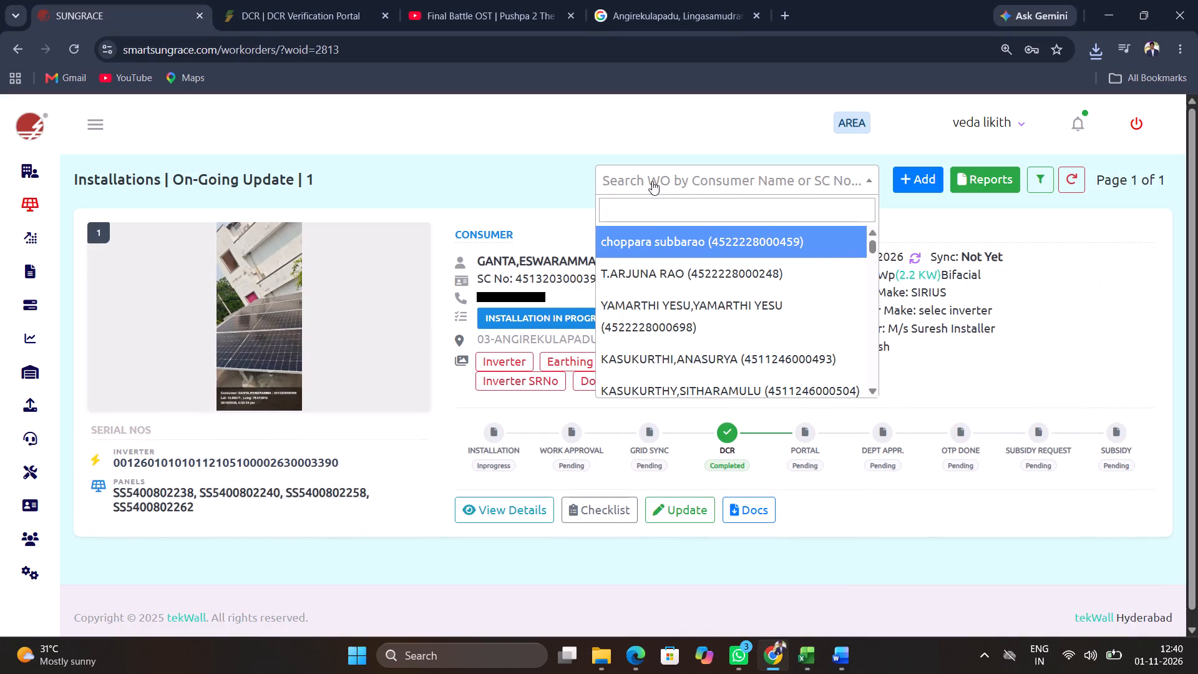
pyautogui.hotkey('ctrl', 'v')
pyautogui.press('Return')
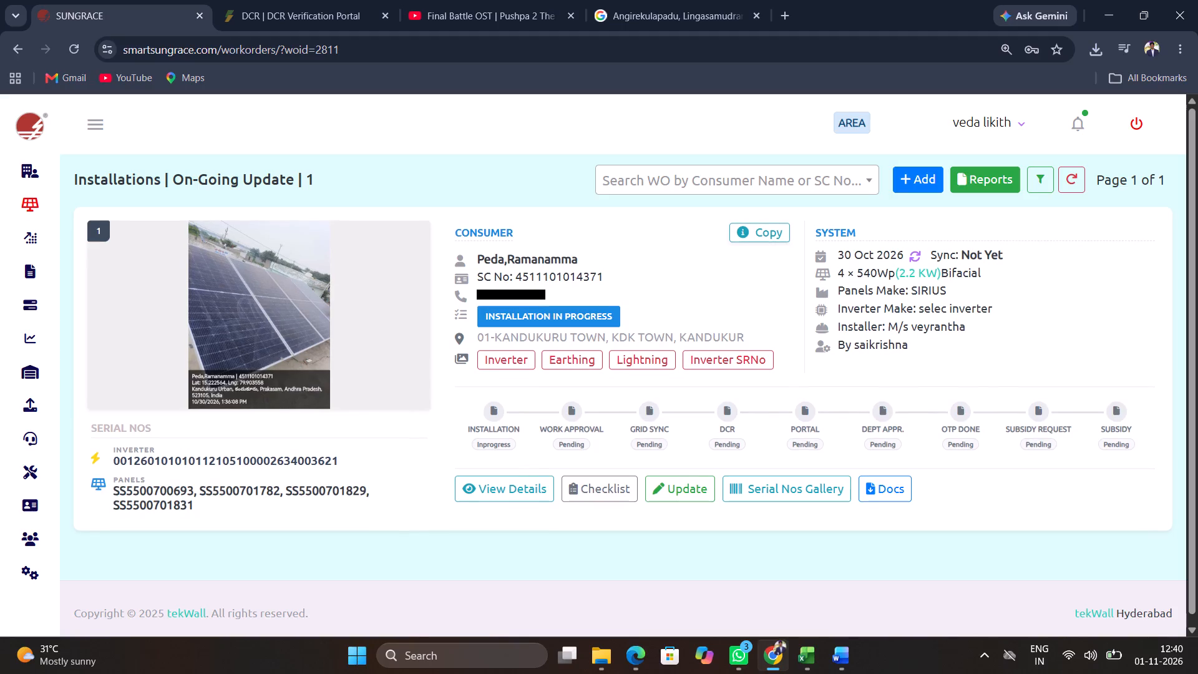
# Copy the ULA number from the installation's quick copy details.
pyautogui.click(742, 227)
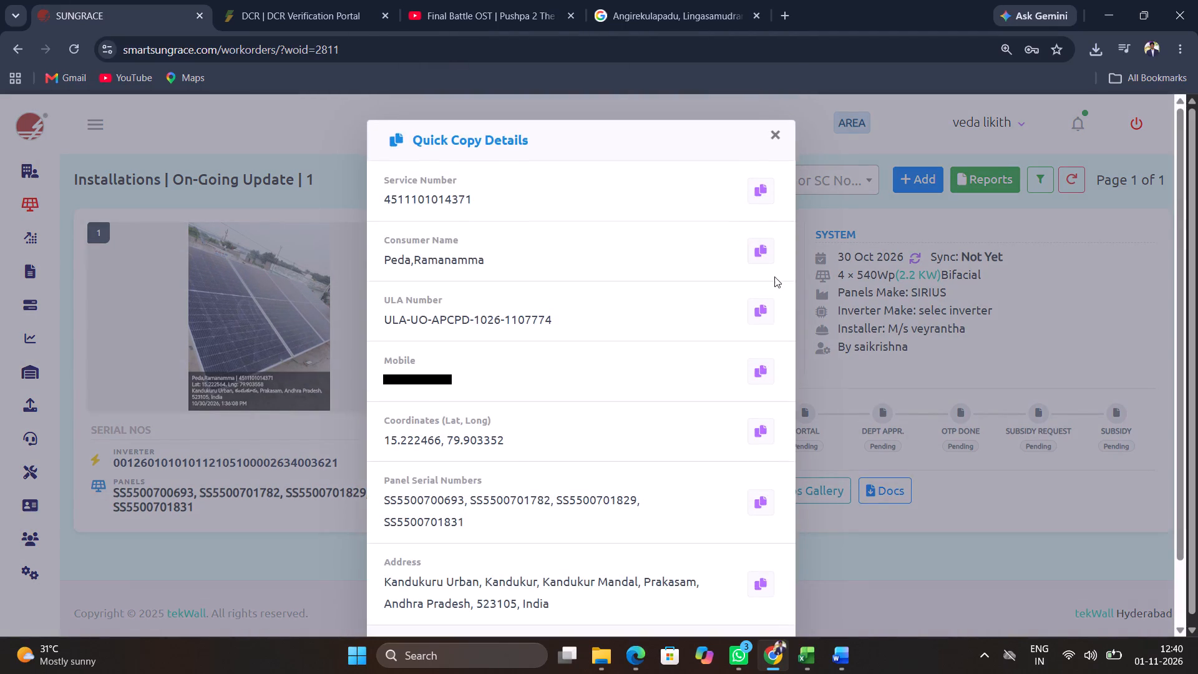
pyautogui.click(764, 305)
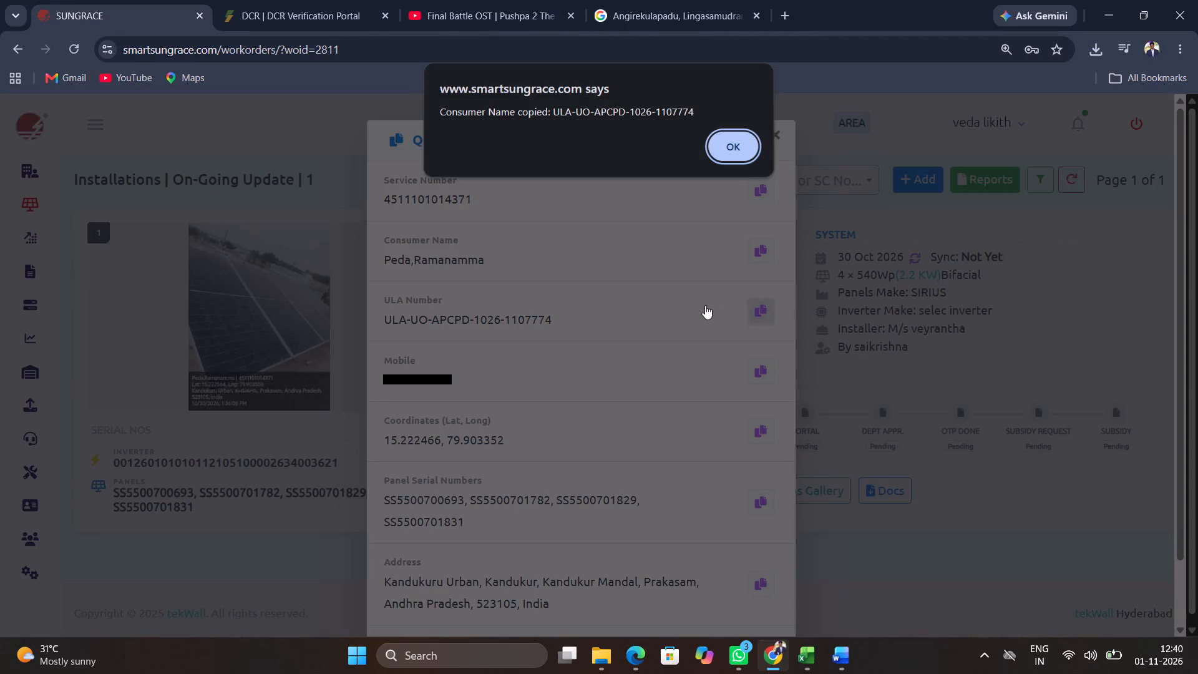
# Close the viewed certificate on the DCR portal, start a new B2C consumer issue and enter the copied ULA number as Consumer Application Number.
pyautogui.click(325, 0)
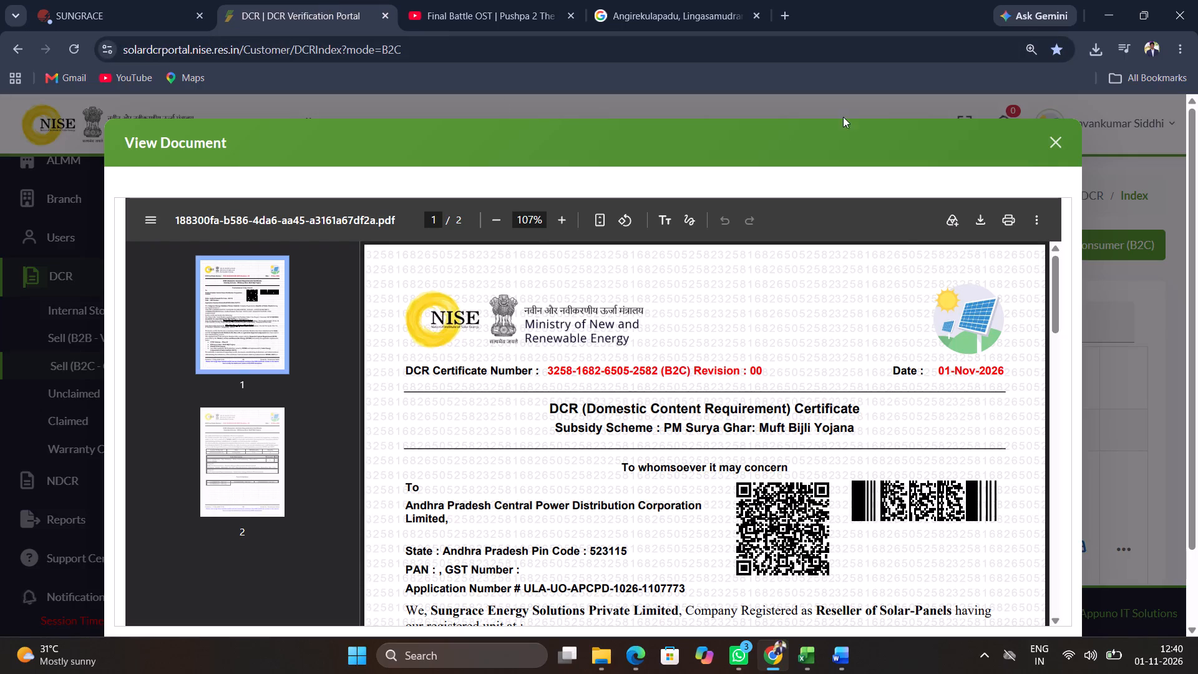
pyautogui.click(1058, 135)
pyautogui.click(1031, 240)
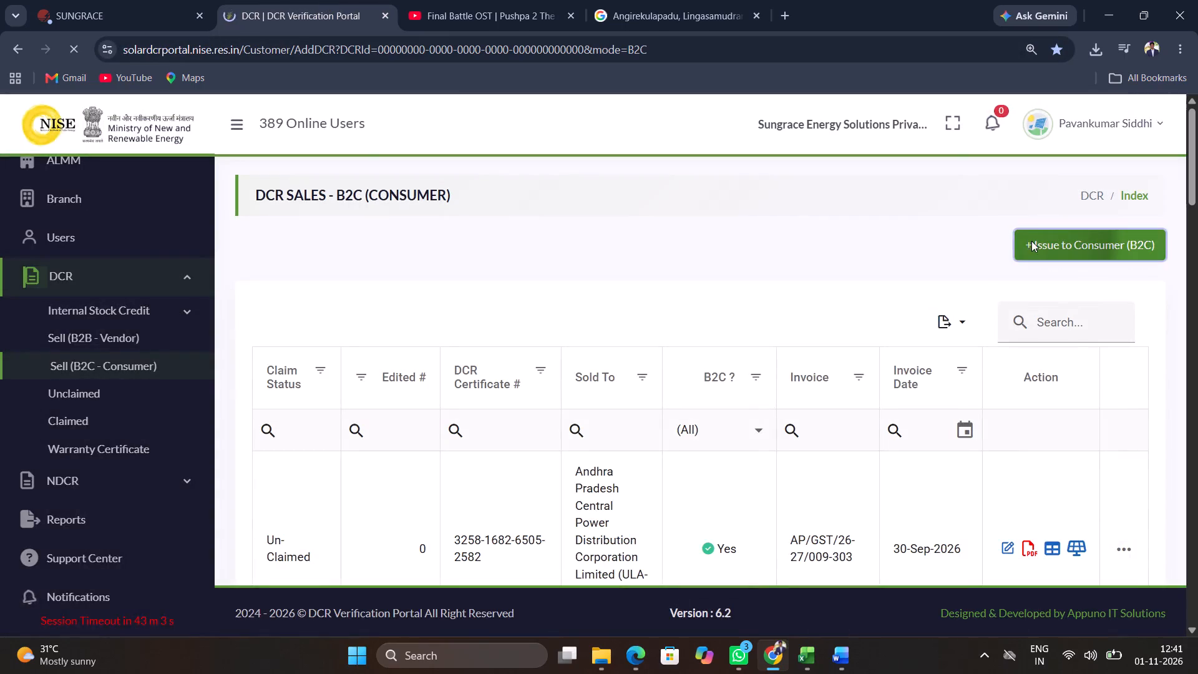
pyautogui.click(580, 354)
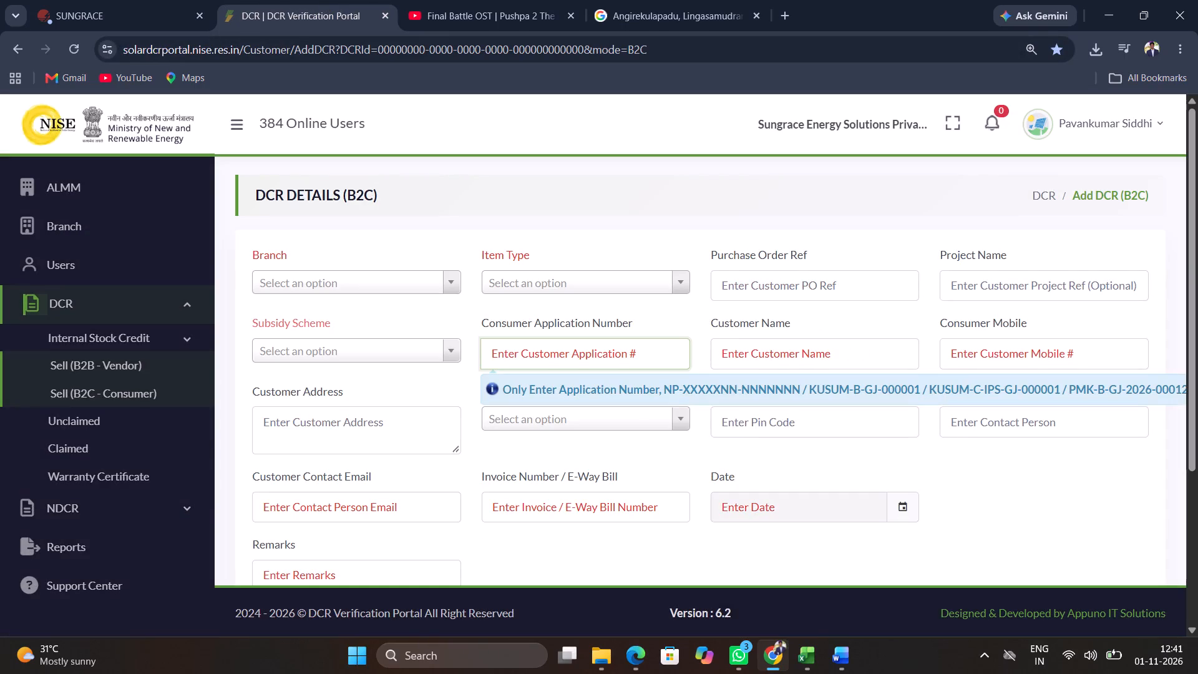
pyautogui.hotkey('ctrl', 'v')
# Set the branch to Andhra Pradesh - 2/06, subsidy scheme to PM Surya Ghar: Muft Bijli Yojana and item type to Solar Panels.
pyautogui.click(392, 283)
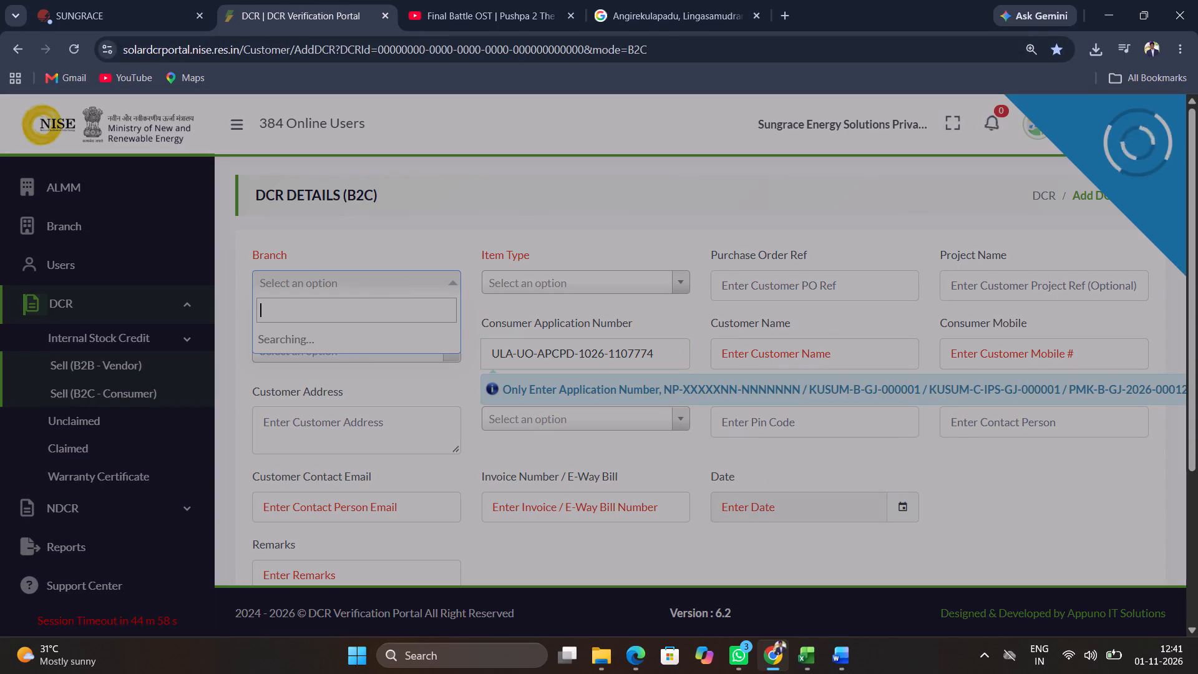
pyautogui.click(342, 376)
pyautogui.click(344, 347)
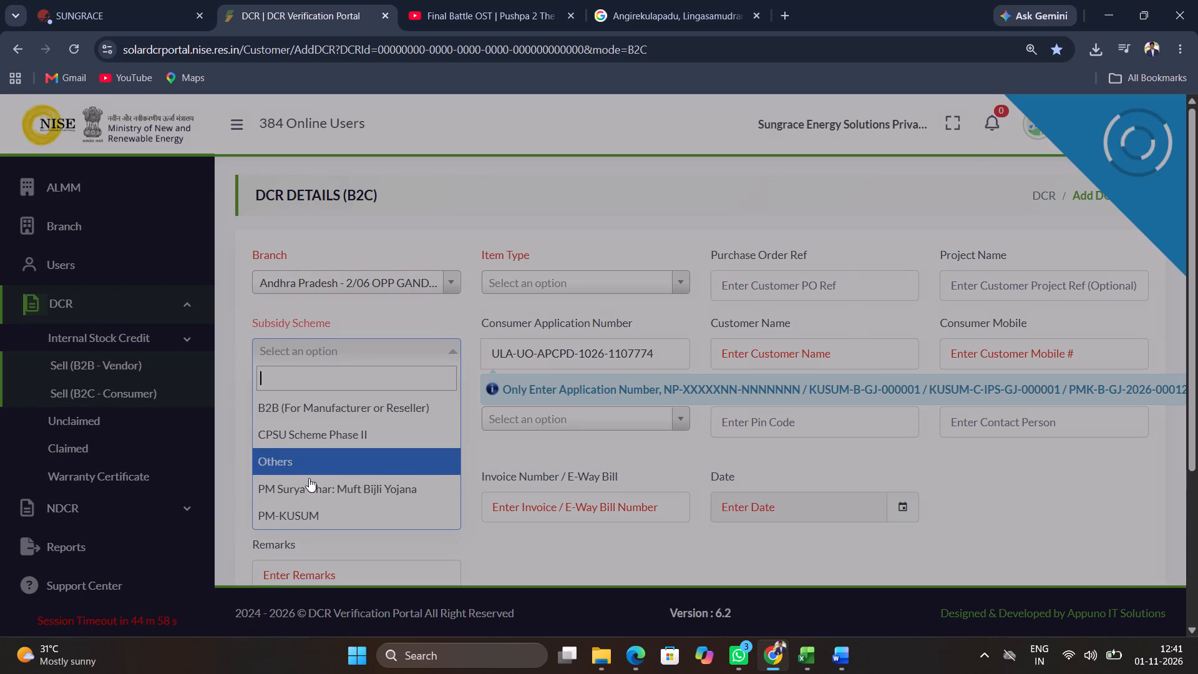
pyautogui.click(308, 489)
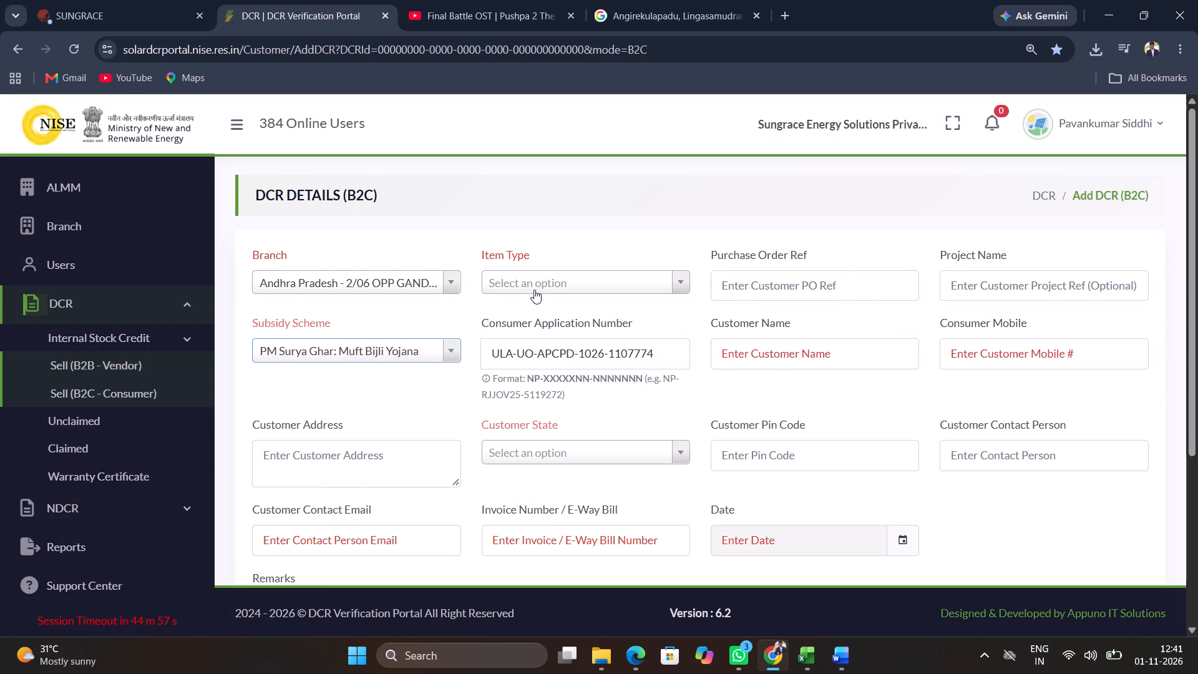
pyautogui.click(535, 286)
pyautogui.click(527, 345)
# Fill Customer Name with Andhra Pradesh Central Power Distribution Corporation Limited, copied from the Kandukuru subsidy Word document.
pyautogui.click(738, 359)
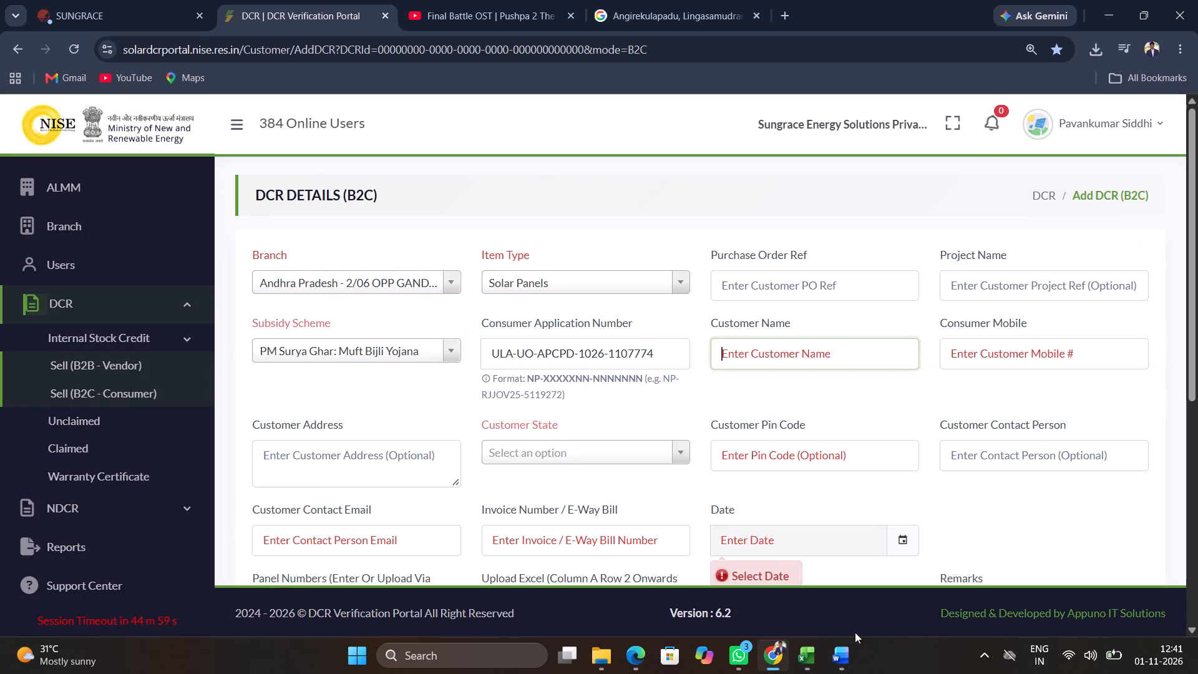
pyautogui.click(847, 595)
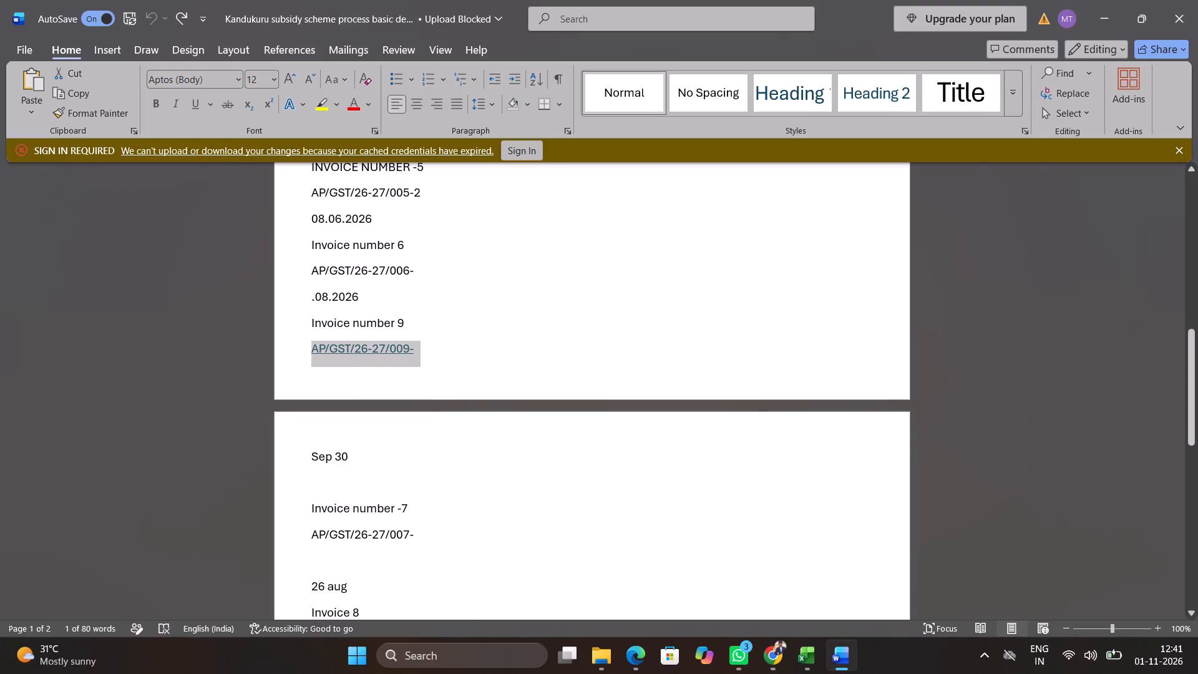
pyautogui.scroll(16, 385, 396)
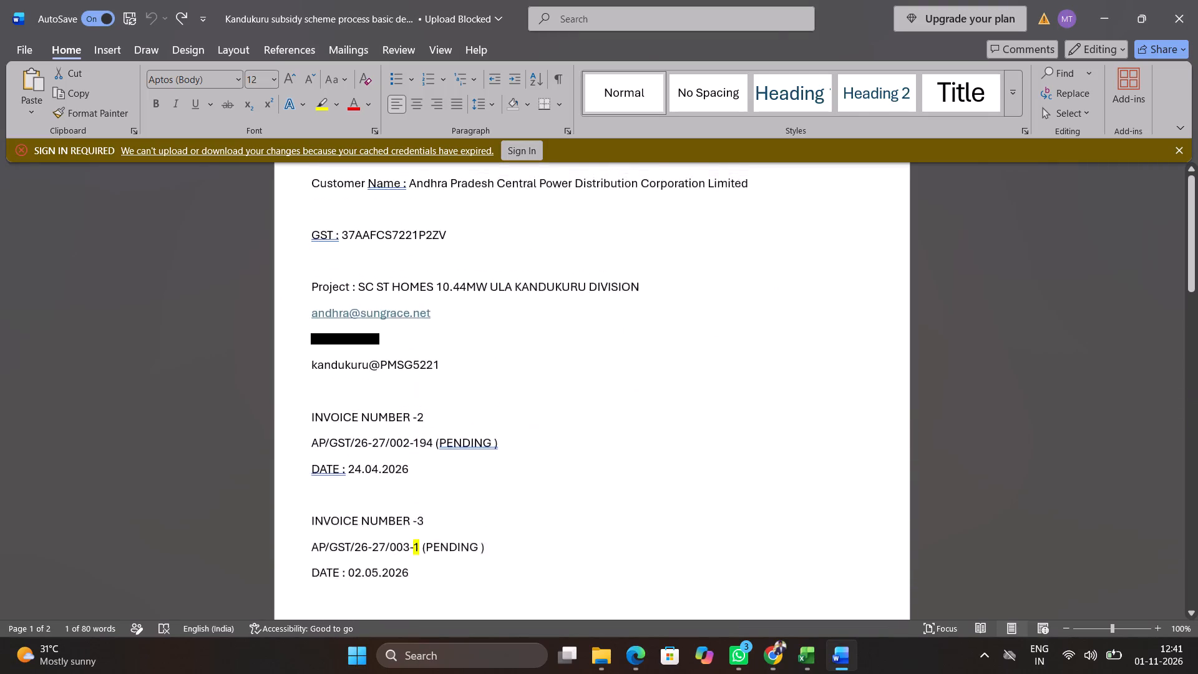
pyautogui.scroll(14, 384, 396)
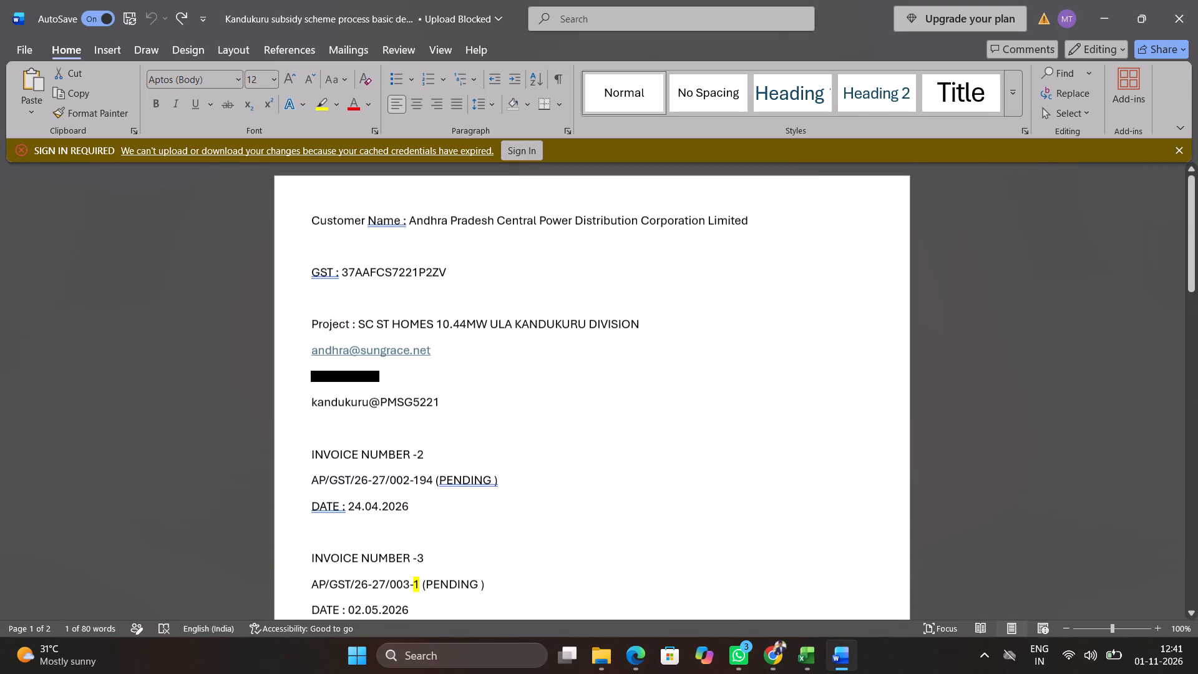
pyautogui.moveTo(411, 219); pyautogui.dragTo(759, 237)
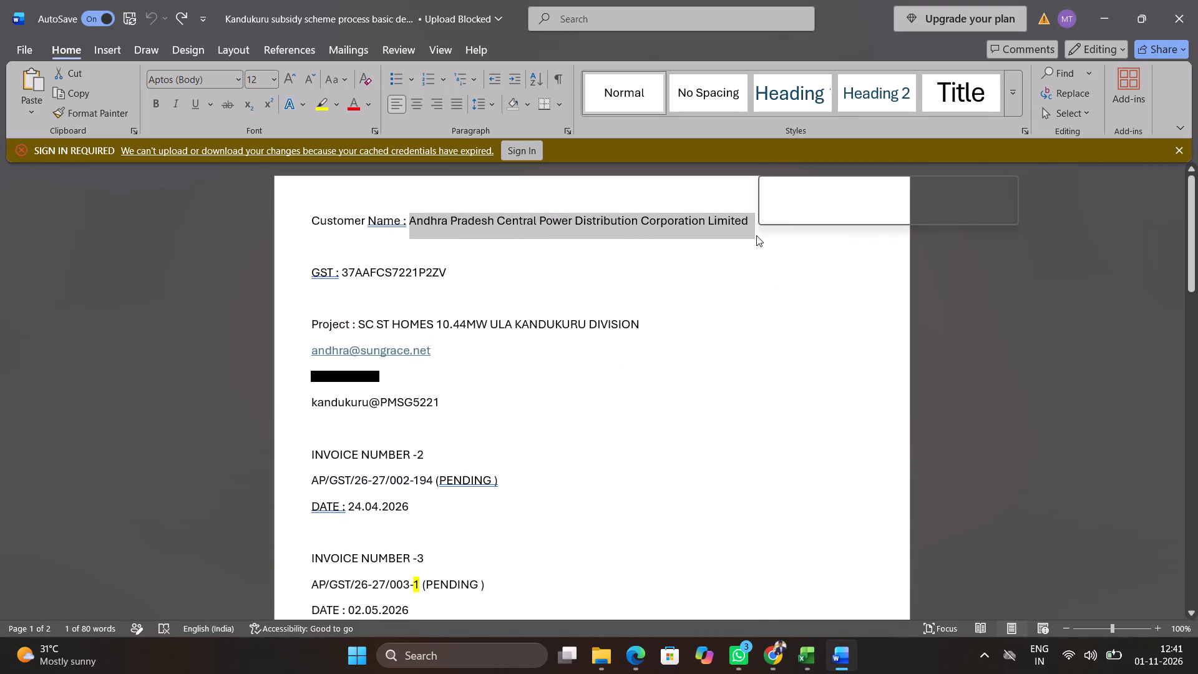
pyautogui.hotkey('ctrl', 'c')
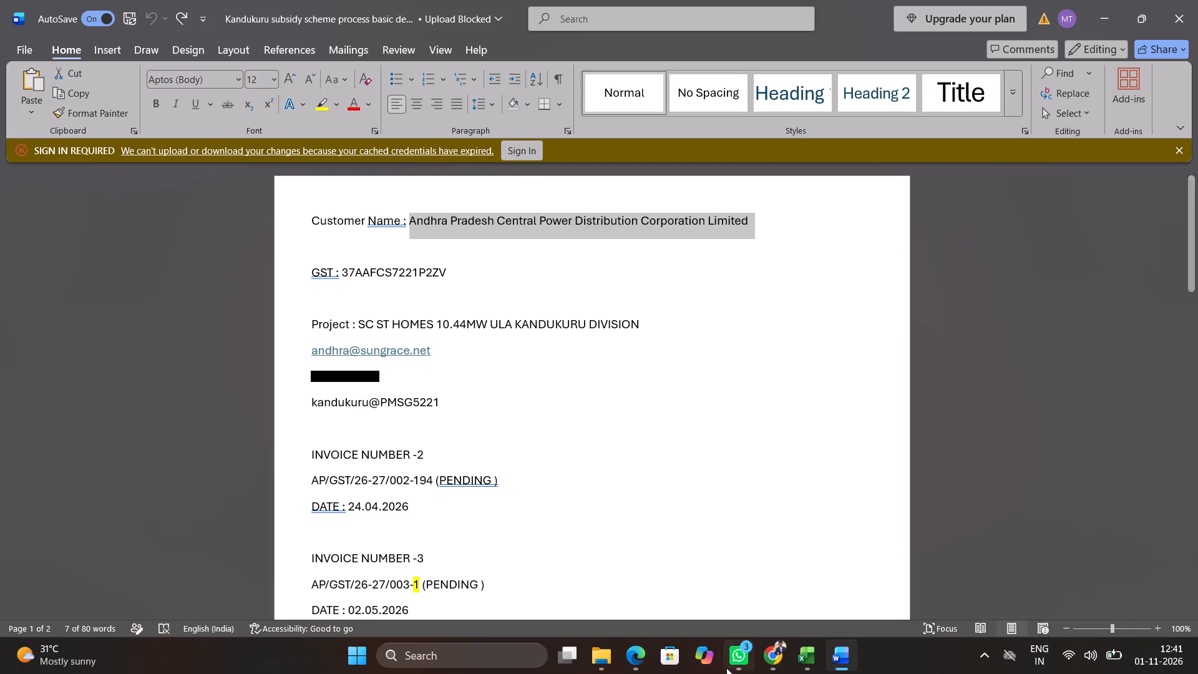
pyautogui.moveTo(774, 599); pyautogui.dragTo(769, 605)
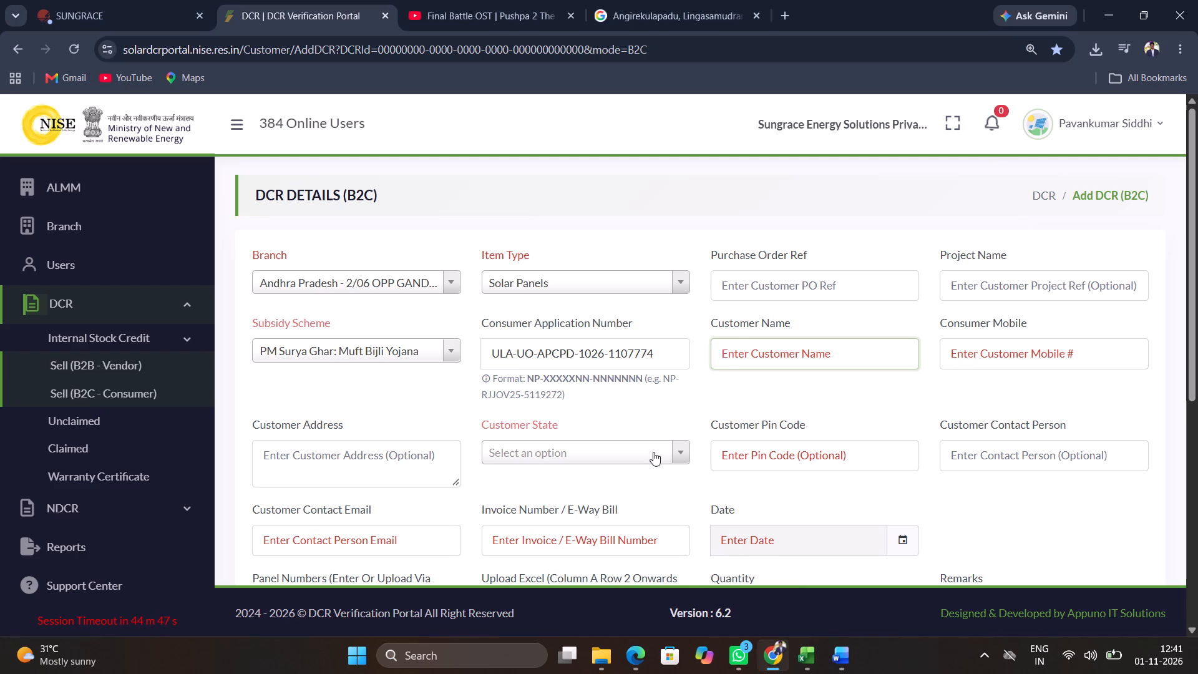
pyautogui.hotkey('ctrl', 'v')
pyautogui.click(974, 288)
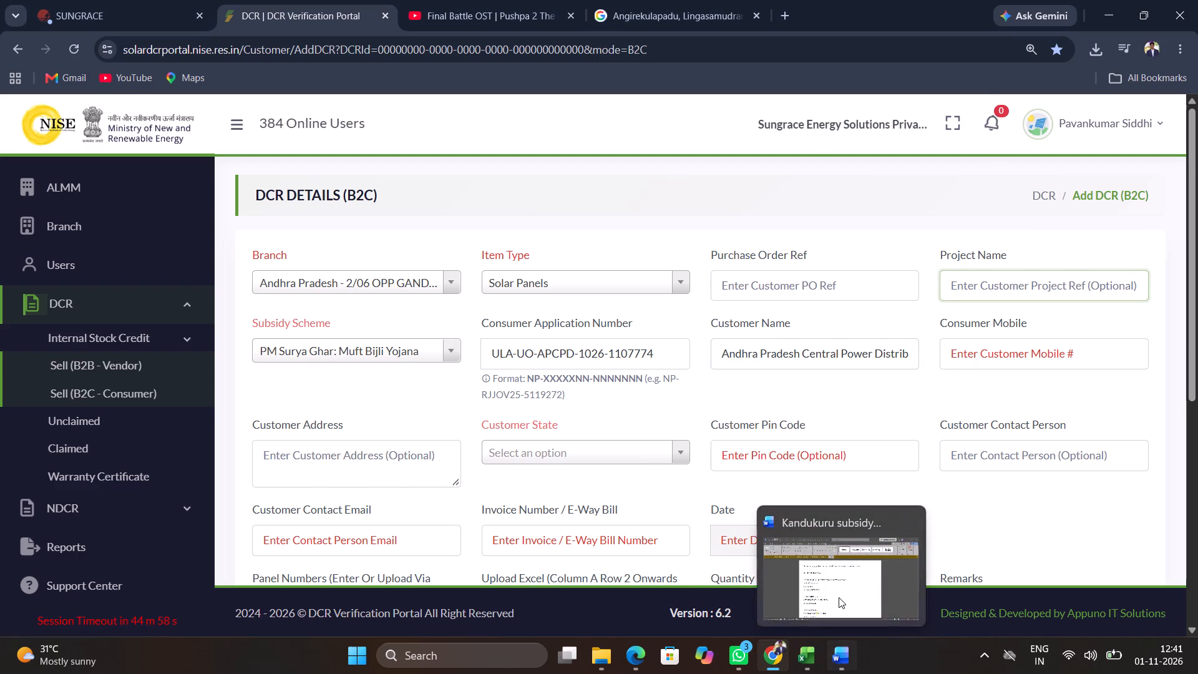
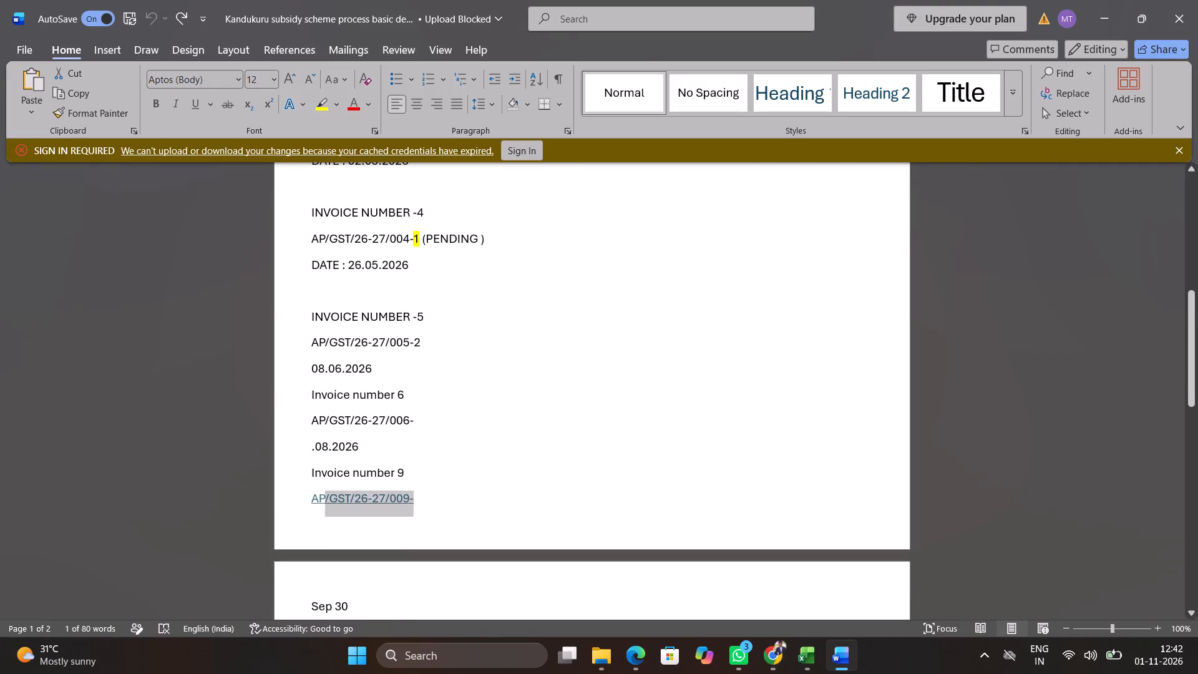
pyautogui.moveTo(309, 506); pyautogui.dragTo(299, 506)
pyautogui.hotkey('ctrl', 'c')
pyautogui.click(764, 605)
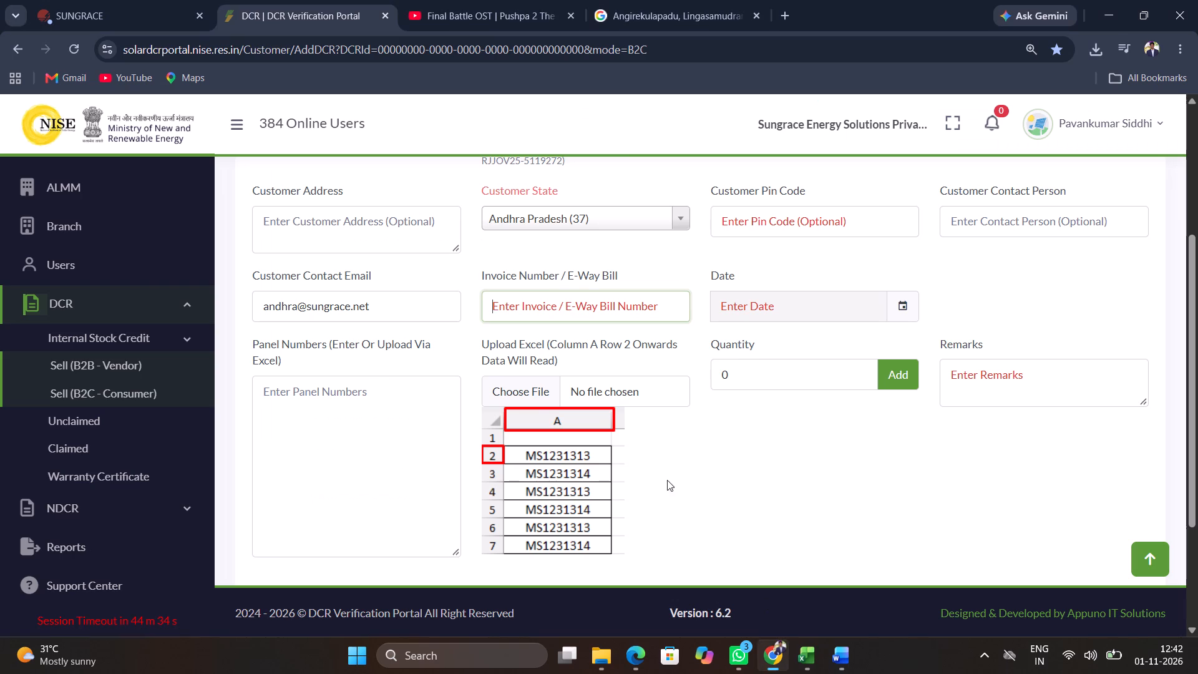
pyautogui.hotkey('ctrl', 'v')
pyautogui.write('304')
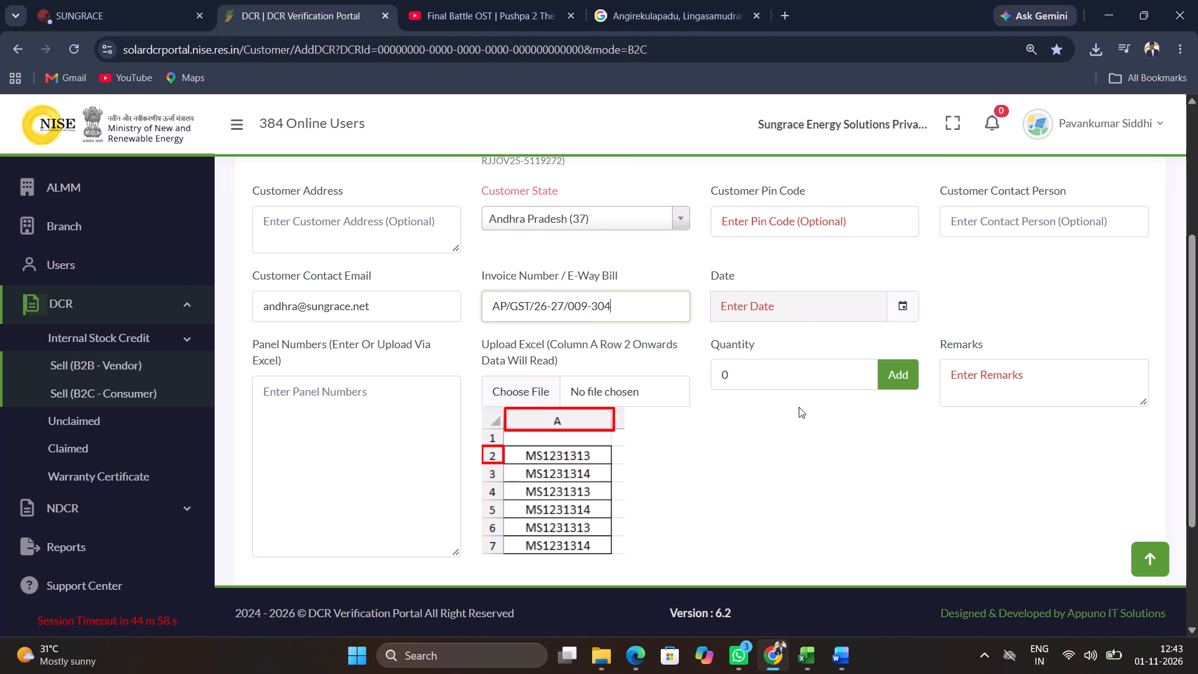
# Set the invoice date to 30-Sep-2026.
pyautogui.click(802, 313)
pyautogui.doubleClick(729, 331)
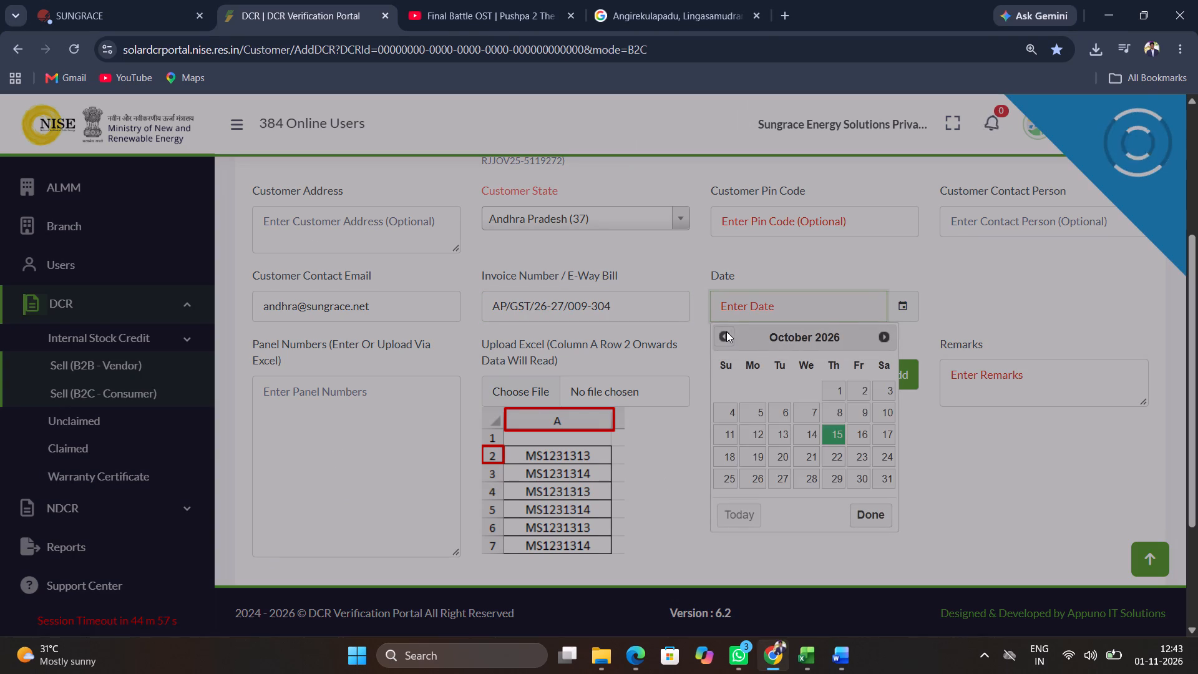
pyautogui.click(819, 480)
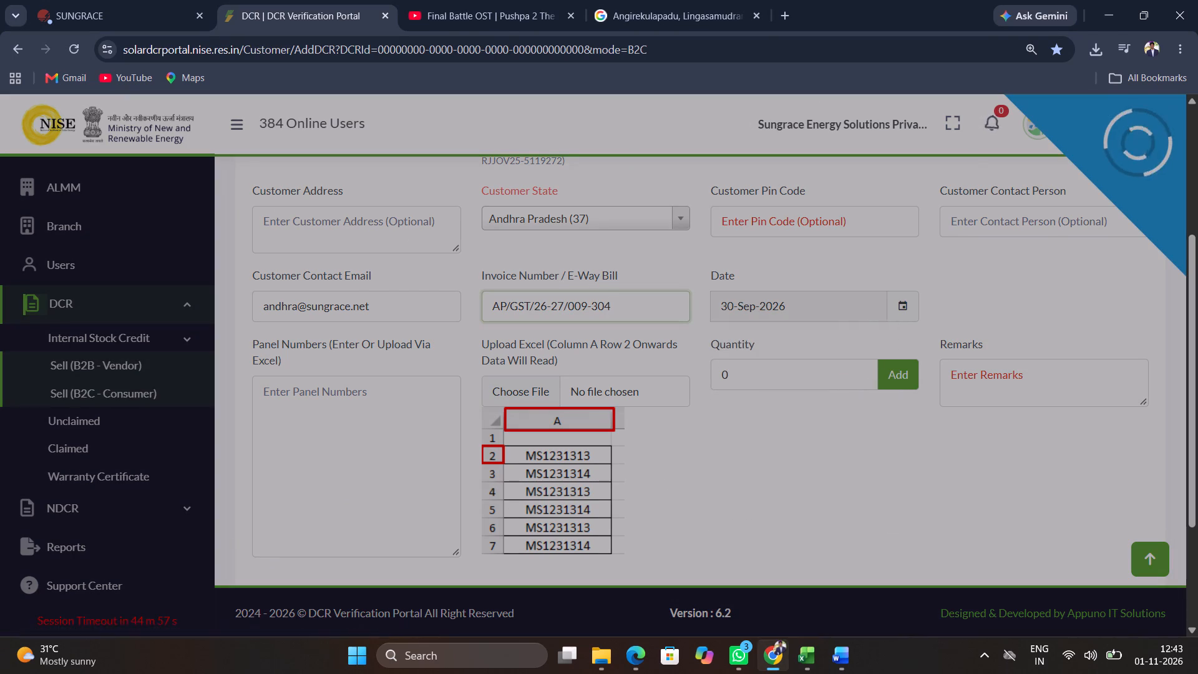
# Fill Panel Numbers on the DCR form with the four panel serial numbers copied from the SUNGRACE installation details.
pyautogui.click(361, 486)
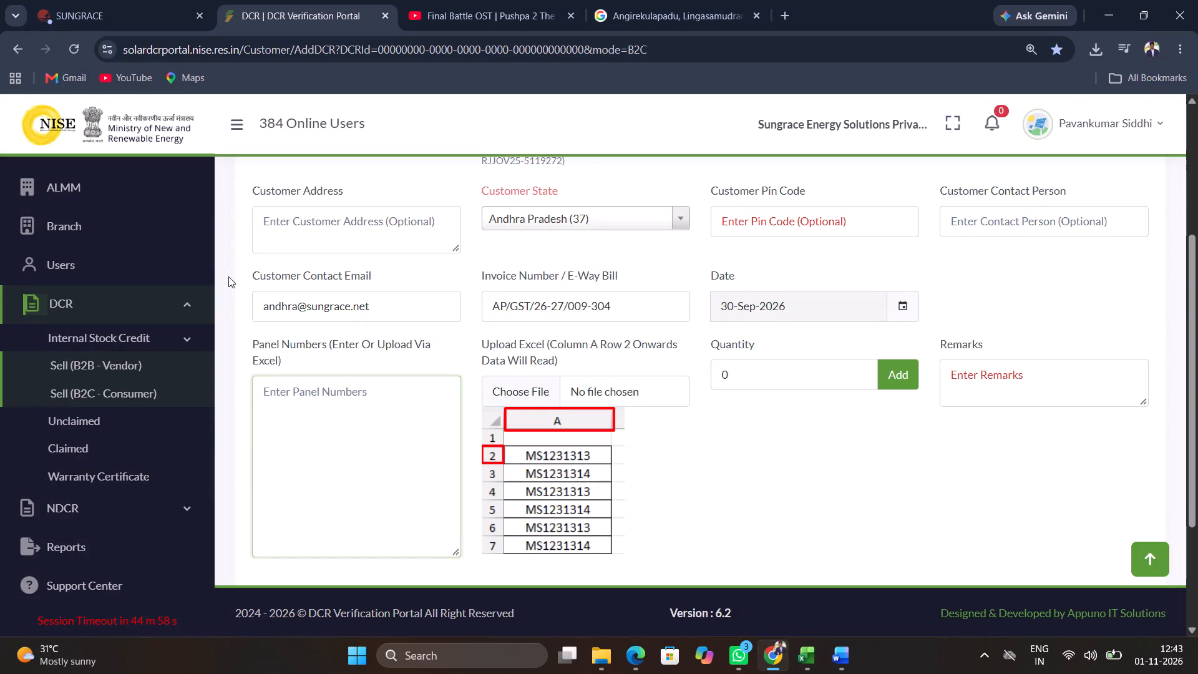
pyautogui.click(283, 452)
pyautogui.click(107, 1)
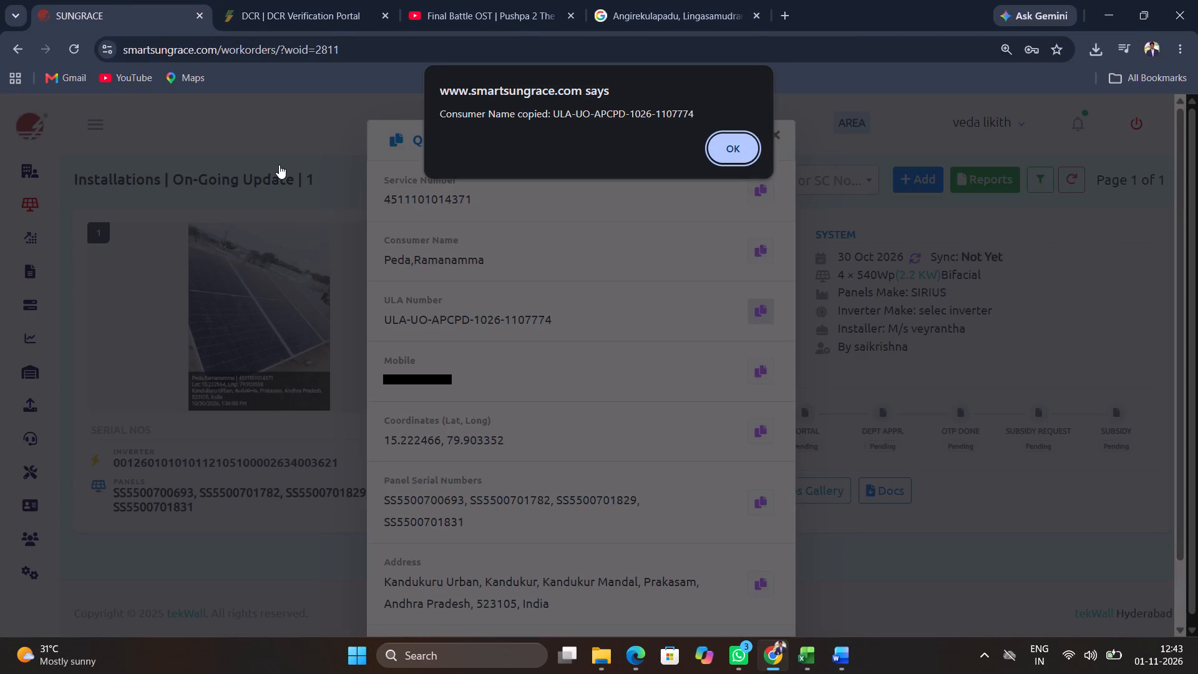
pyautogui.click(726, 155)
pyautogui.scroll(-3, 621, 358)
pyautogui.click(764, 421)
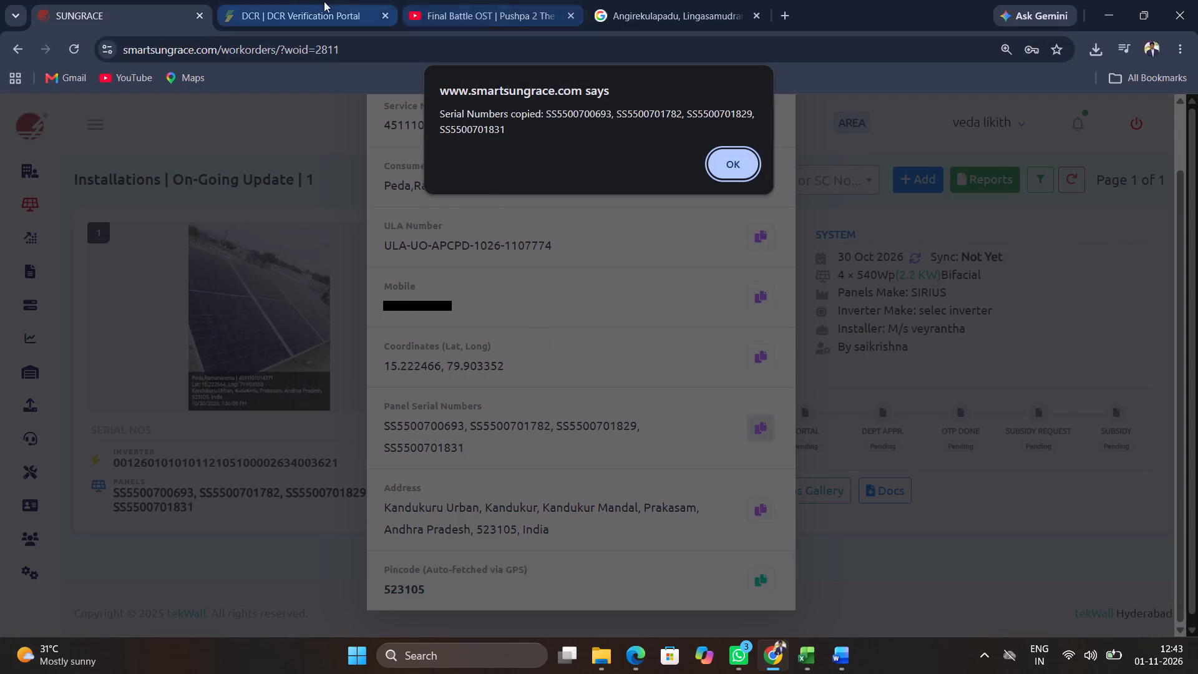
pyautogui.click(298, 0)
pyautogui.hotkey('ctrl', 'v')
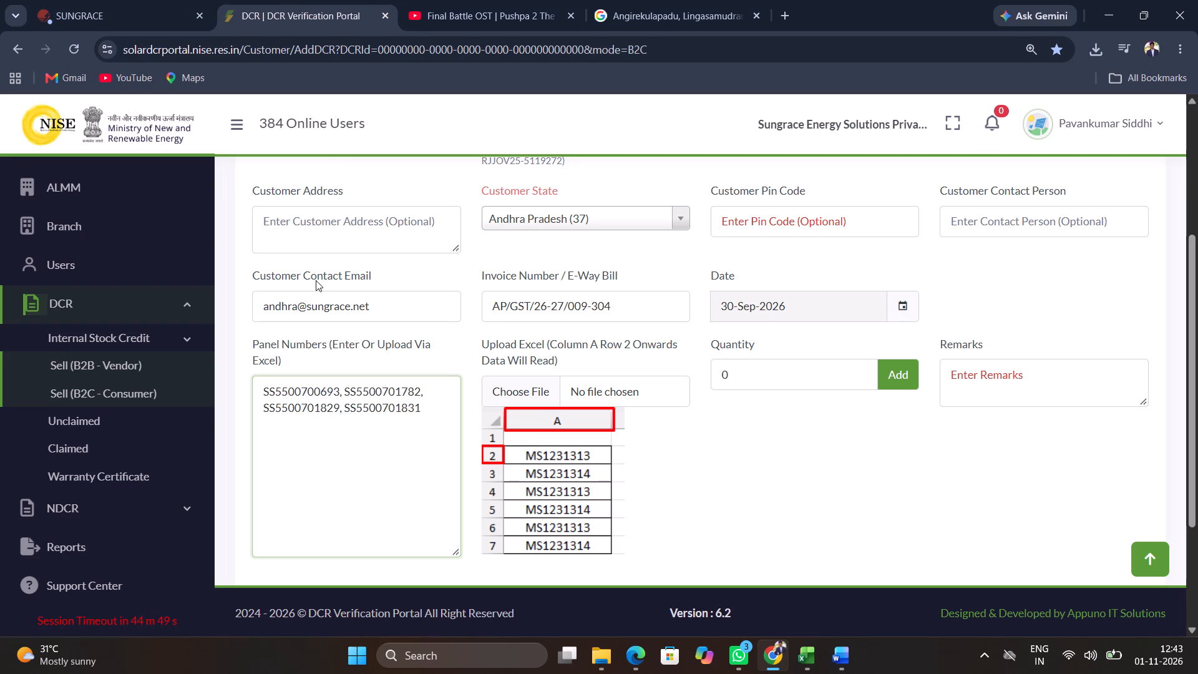
pyautogui.press('Left')
pyautogui.press('Left')
pyautogui.press('Left')
pyautogui.press('Left')
pyautogui.press('Left')
pyautogui.press('Left')
pyautogui.press('Left')
pyautogui.press('Left')
pyautogui.press('Left')
pyautogui.press('Left')
pyautogui.press('Left')
pyautogui.press('Left')
pyautogui.press('BackSpace')
pyautogui.press('BackSpace')
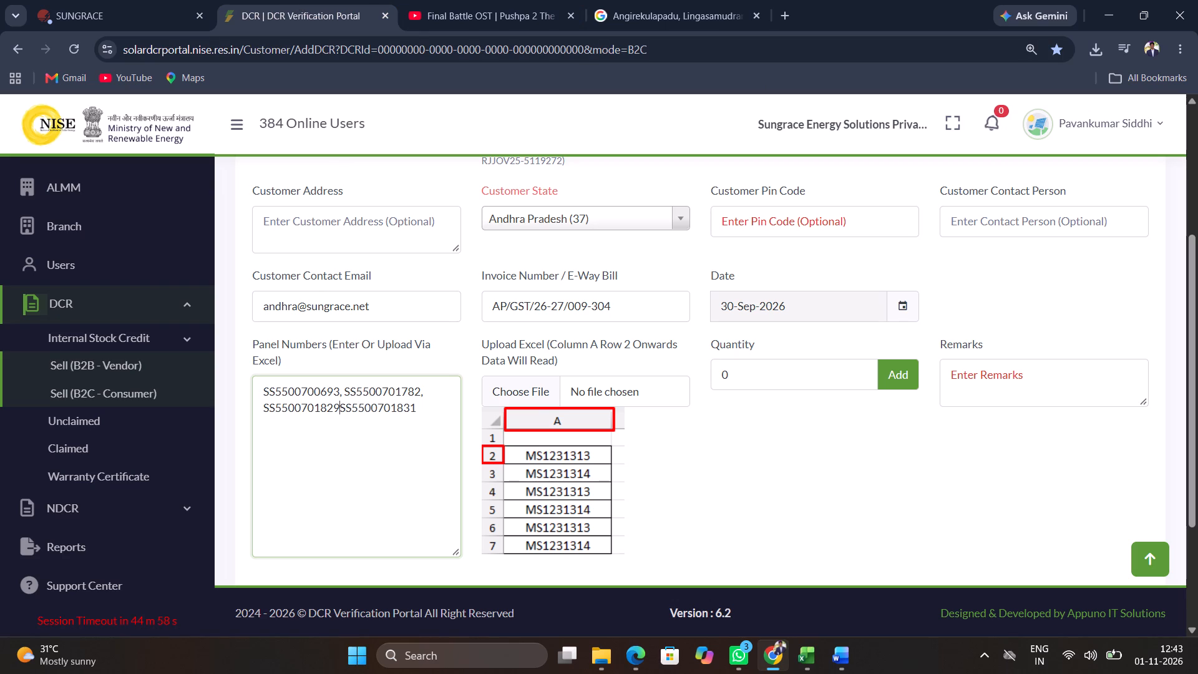
pyautogui.press('Return')
pyautogui.press('Up')
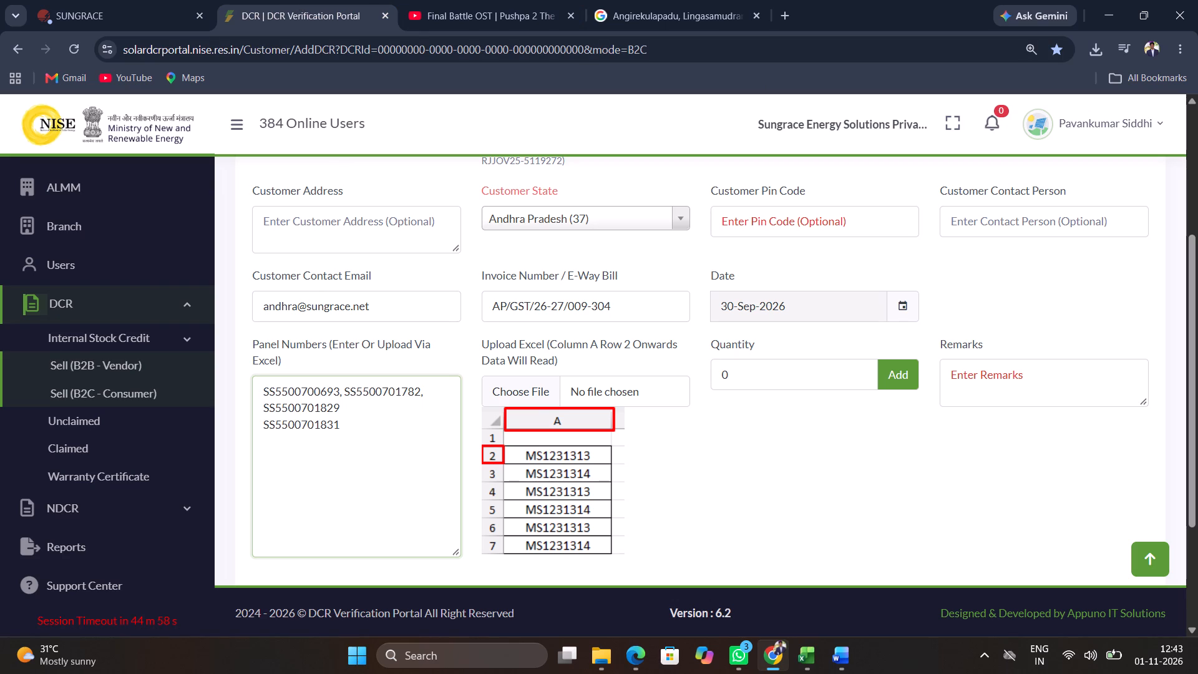
pyautogui.press('Up')
pyautogui.press('Up')
pyautogui.press('Right')
pyautogui.press('Right')
pyautogui.press('Right')
pyautogui.press('Right')
pyautogui.press('Right')
pyautogui.press('Right')
pyautogui.press('Right')
pyautogui.press('Right')
pyautogui.press('Right')
pyautogui.press('Right')
pyautogui.press('Right')
pyautogui.press('Right')
pyautogui.press('Right')
pyautogui.press('Right')
pyautogui.press('BackSpace')
pyautogui.press('BackSpace')
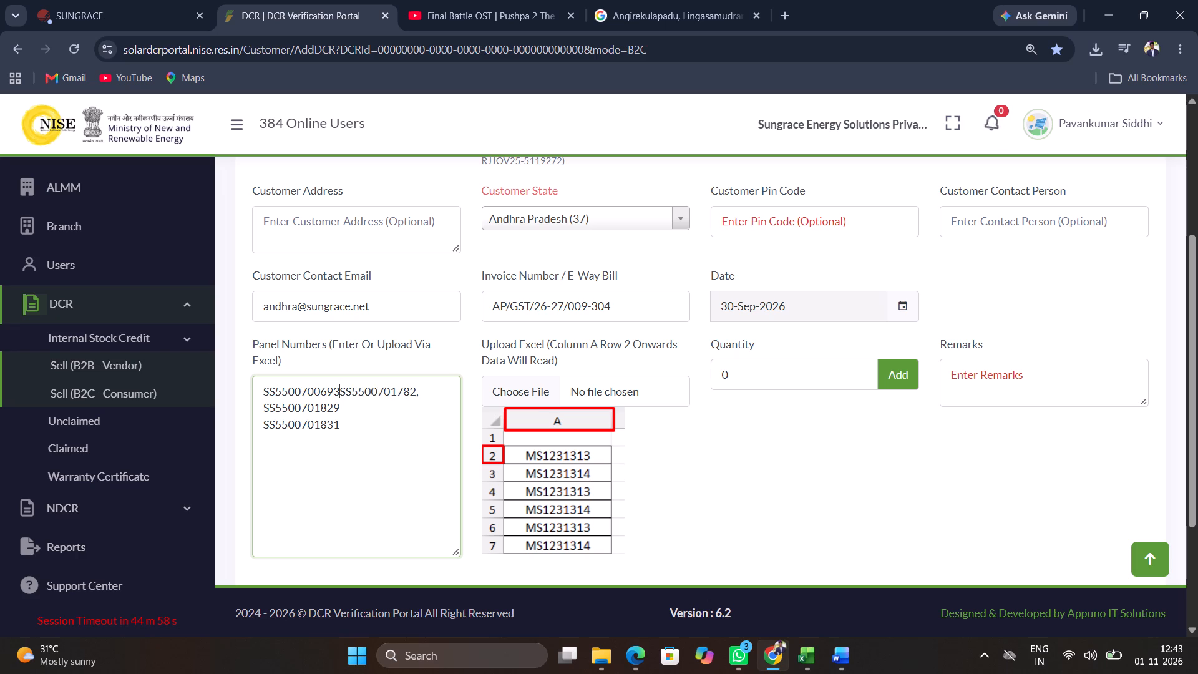
pyautogui.press('Return')
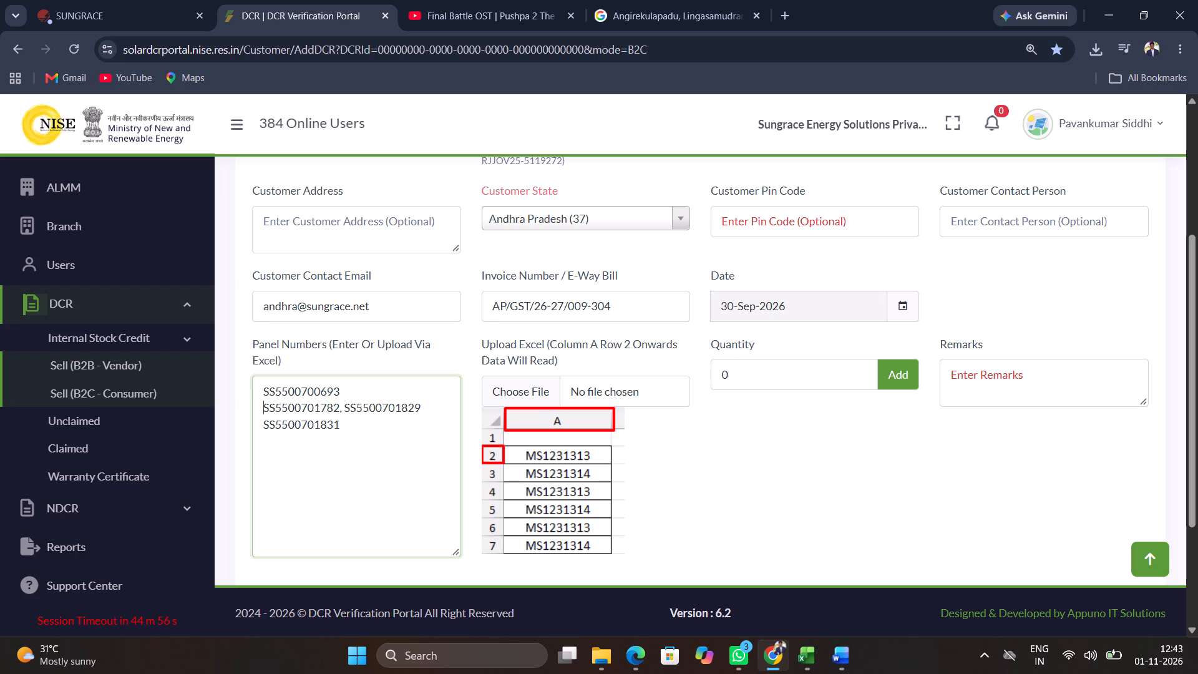
pyautogui.press('Right')
pyautogui.press('Right')
pyautogui.press('Right')
pyautogui.press('Right')
pyautogui.press('Right')
pyautogui.press('Right')
pyautogui.press('Right')
pyautogui.press('Right')
pyautogui.press('Right')
pyautogui.press('Right')
pyautogui.press('Right')
pyautogui.press('Right')
pyautogui.press('Right')
pyautogui.press('Right')
pyautogui.press('BackSpace')
pyautogui.press('BackSpace')
pyautogui.press('Return')
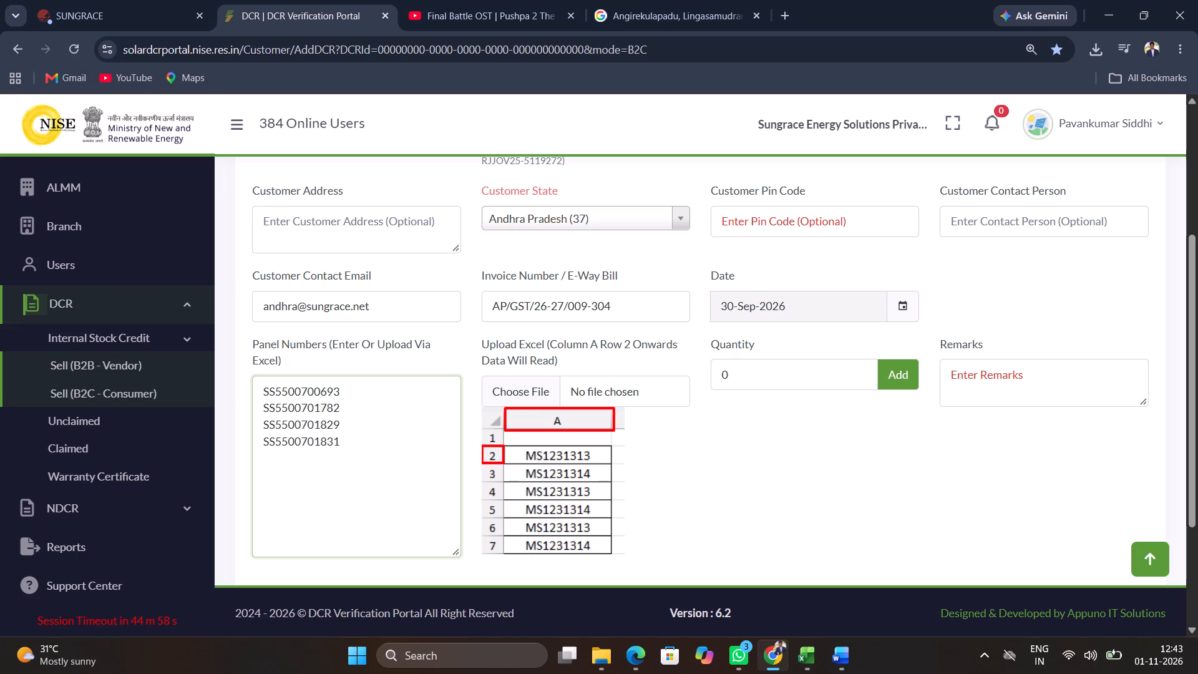
# Set Quantity to 4 and try to add the listed panel serial numbers to the DCR form.
pyautogui.click(801, 382)
pyautogui.scroll(2, 801, 382)
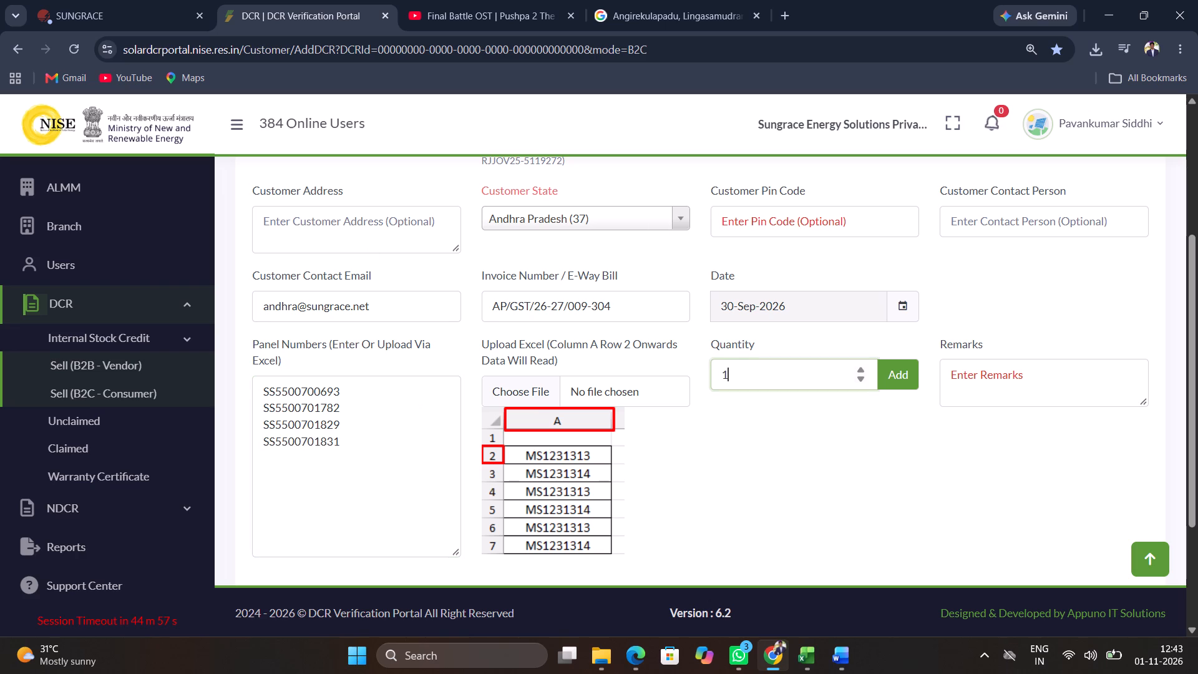
pyautogui.scroll(2, 801, 382)
pyautogui.click(902, 373)
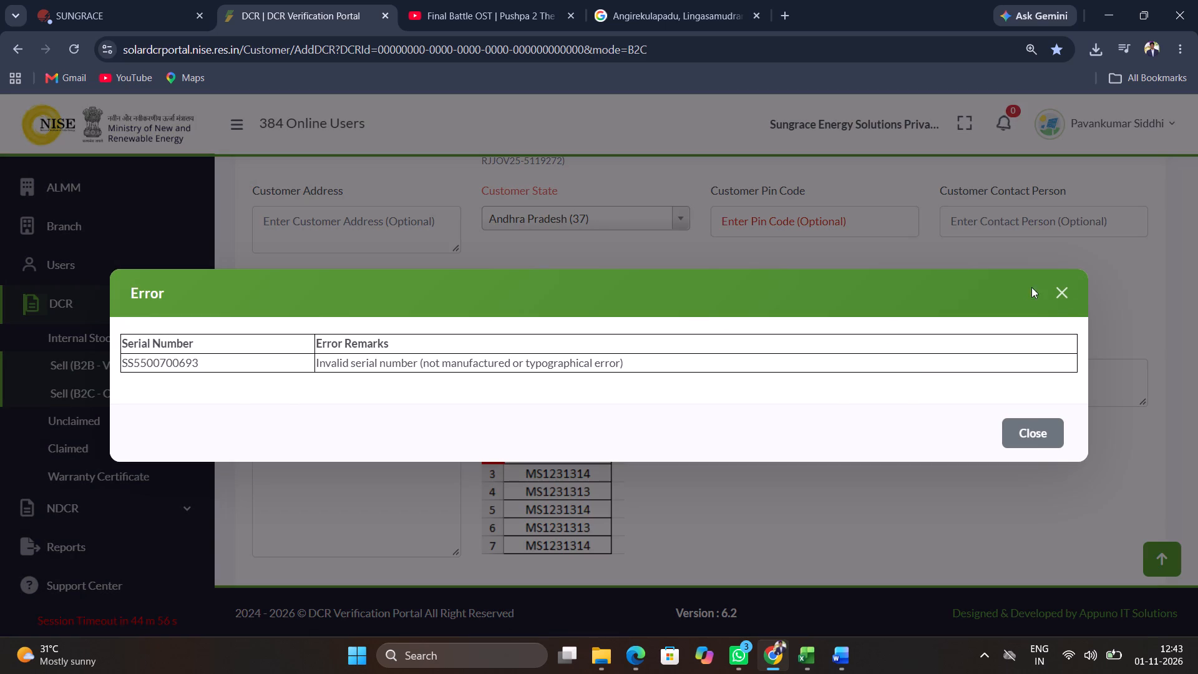
pyautogui.click(1074, 289)
pyautogui.moveTo(354, 396); pyautogui.dragTo(333, 396)
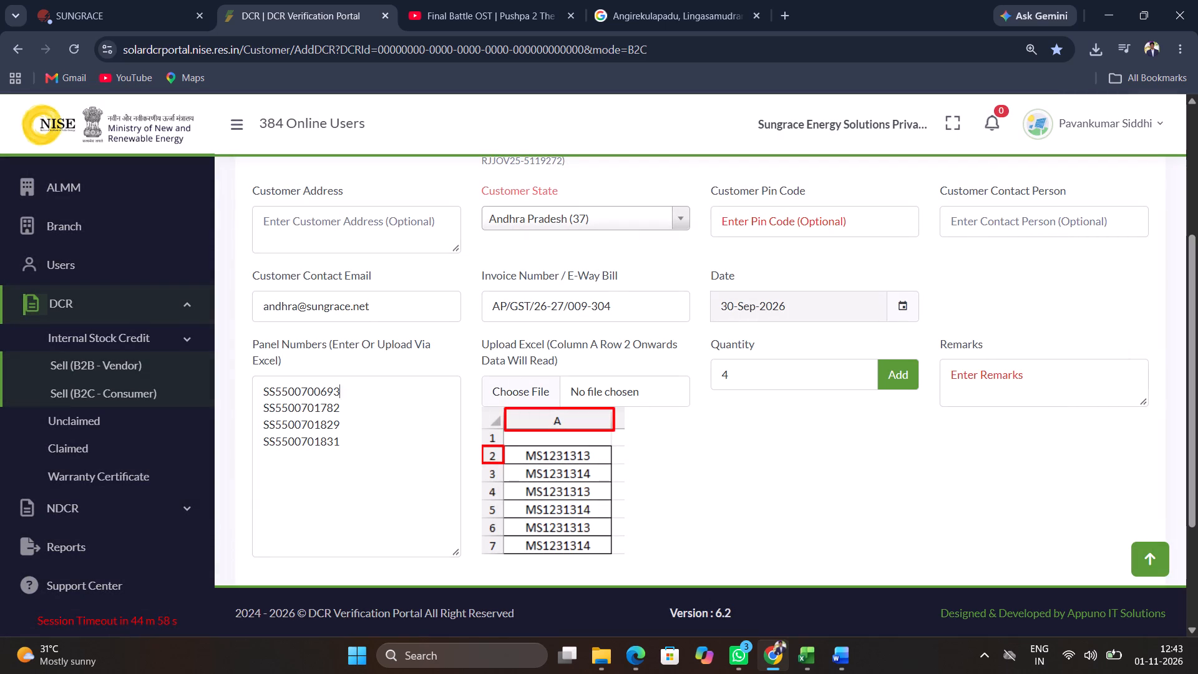
pyautogui.moveTo(333, 396); pyautogui.dragTo(262, 395)
pyautogui.hotkey('ctrl', 'c')
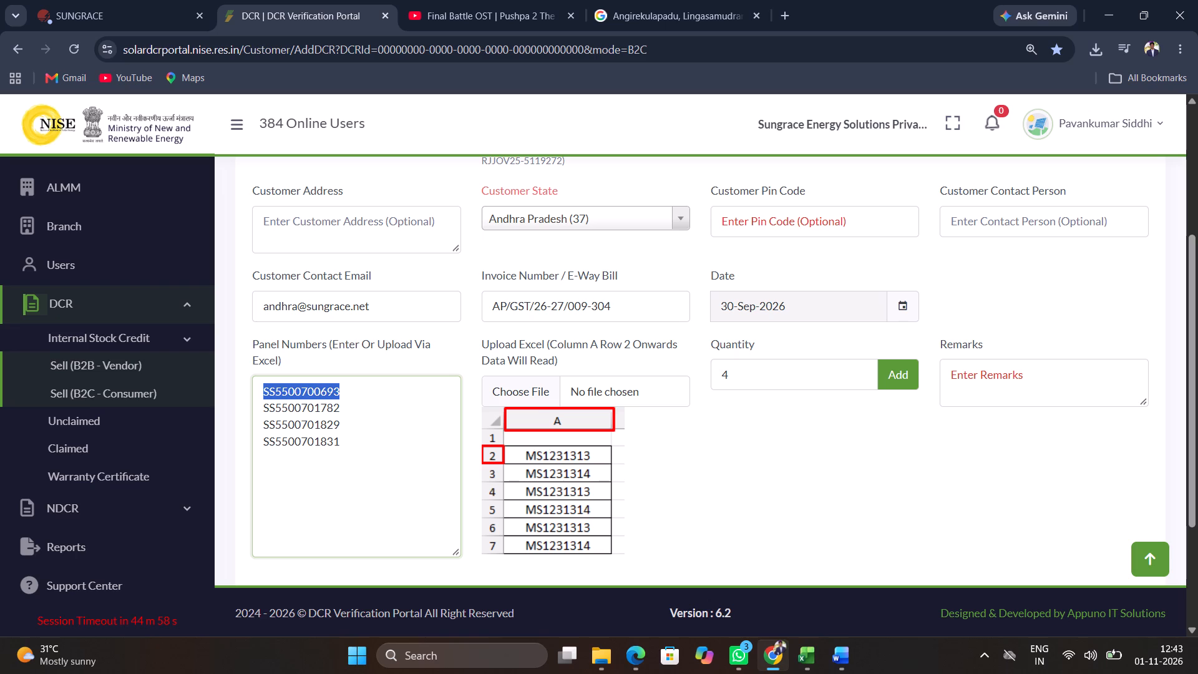
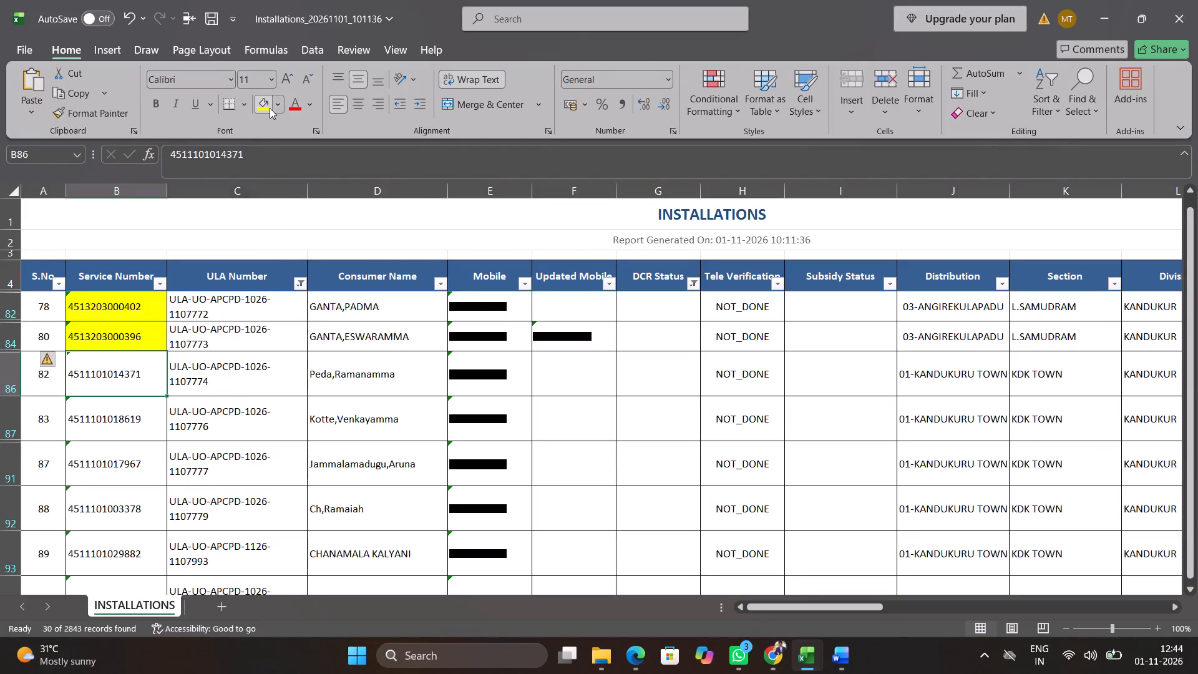
# Fill the service number cell B86 with red in the INSTALLATIONS worksheet.
pyautogui.click(272, 104)
pyautogui.click(278, 104)
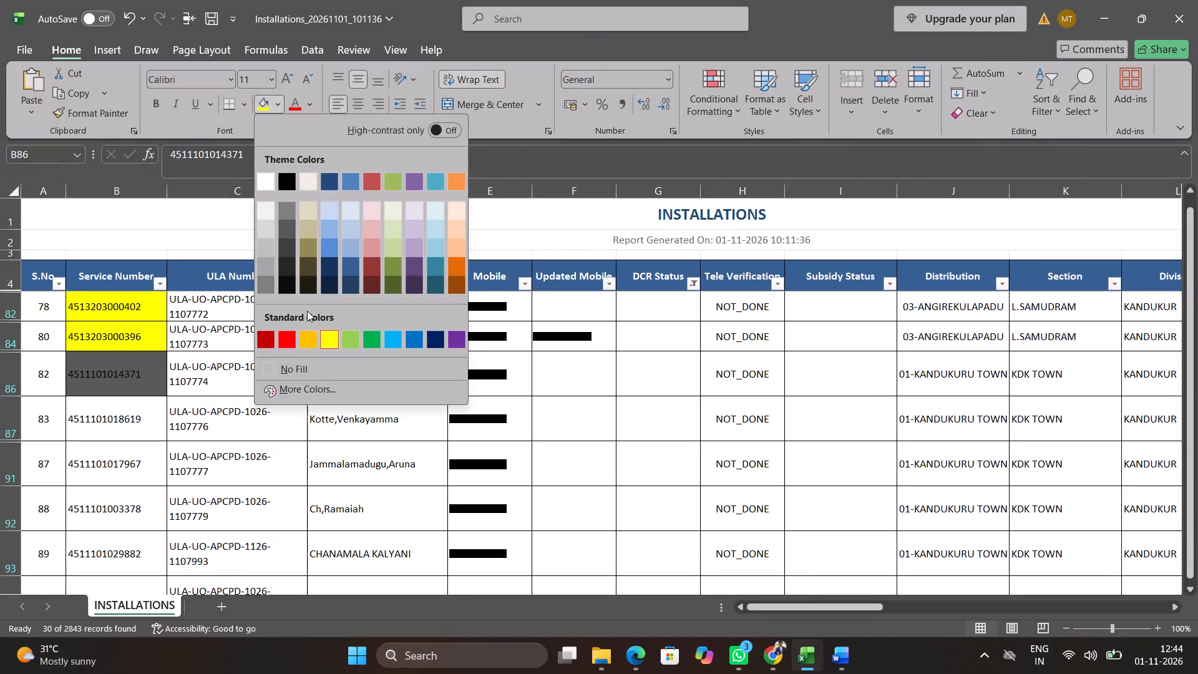
pyautogui.click(285, 339)
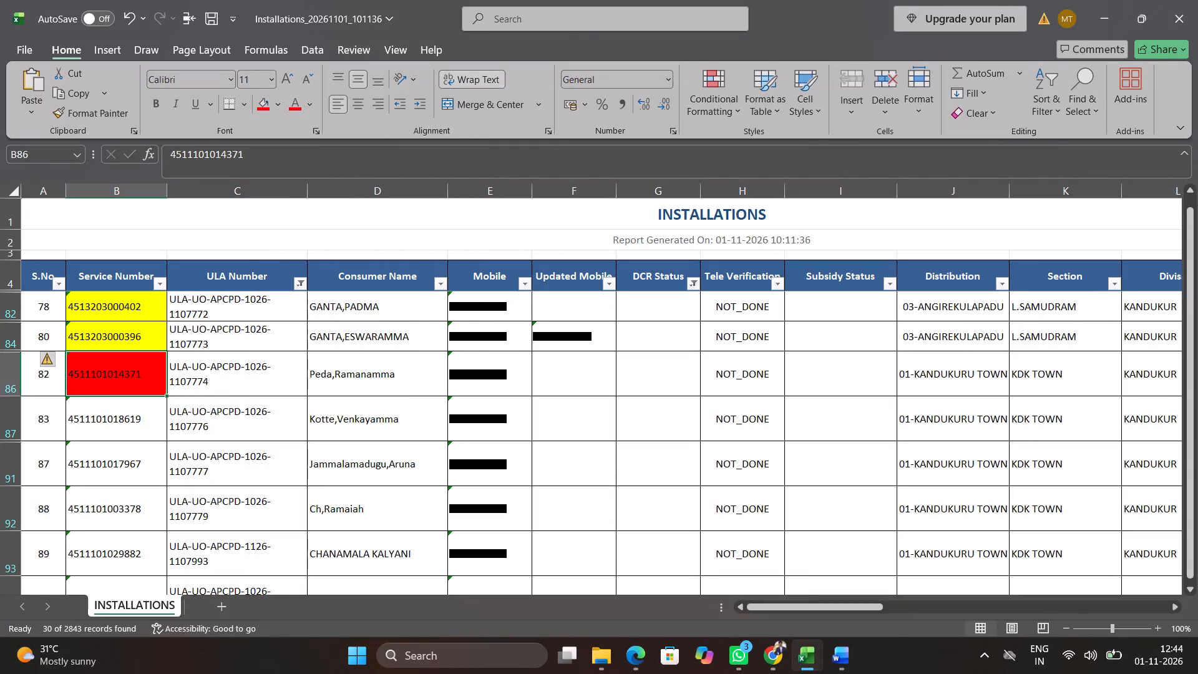
# Copy the service number in cell B87 and use it to find that installation in the SUNGRACE work orders in Chrome.
pyautogui.press('Down')
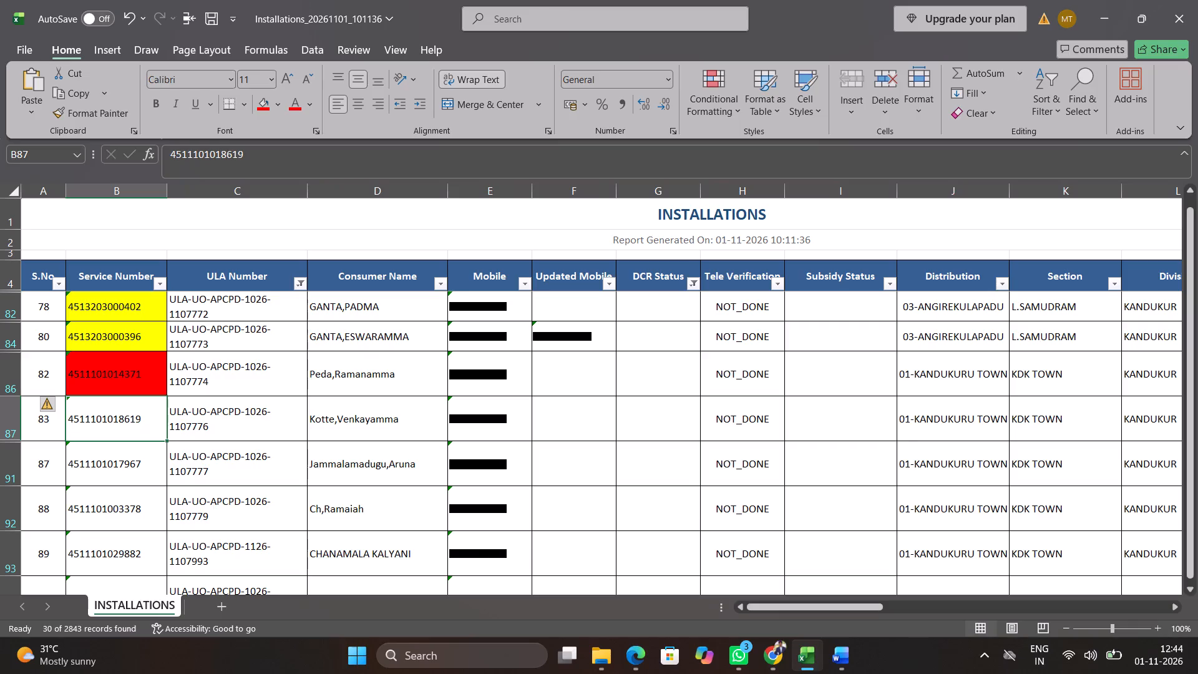
pyautogui.hotkey('ctrl', 'c')
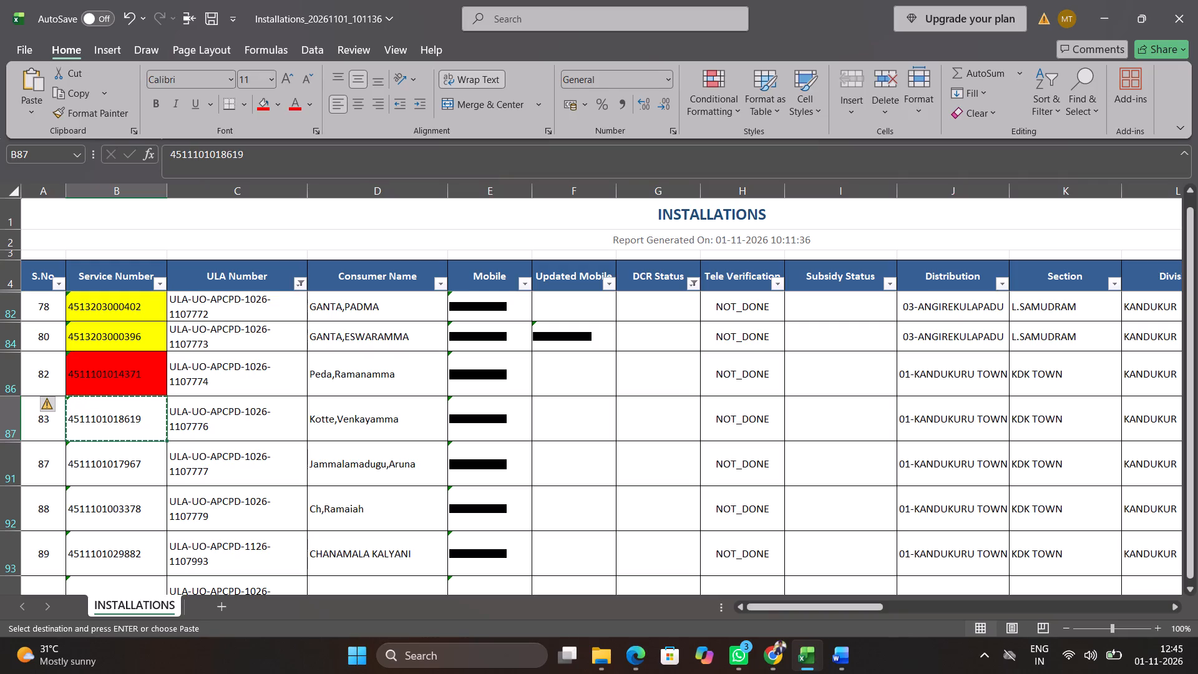
pyautogui.click(772, 596)
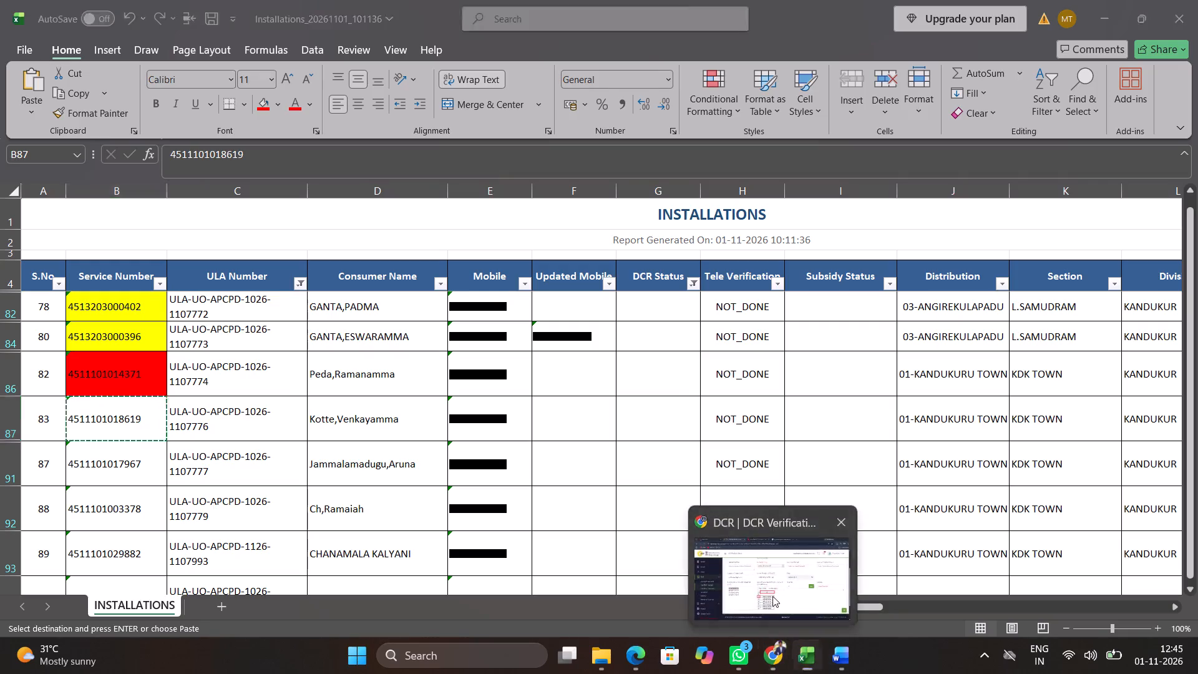
pyautogui.click(109, 9)
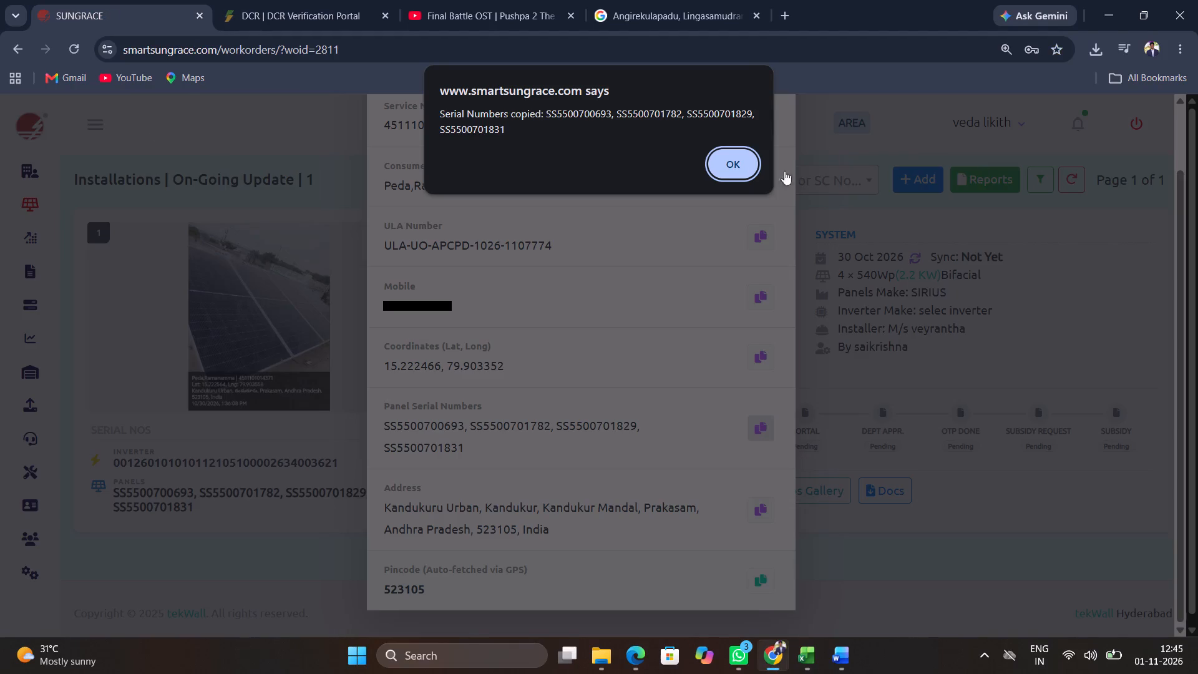
pyautogui.click(745, 165)
pyautogui.click(849, 129)
pyautogui.click(790, 177)
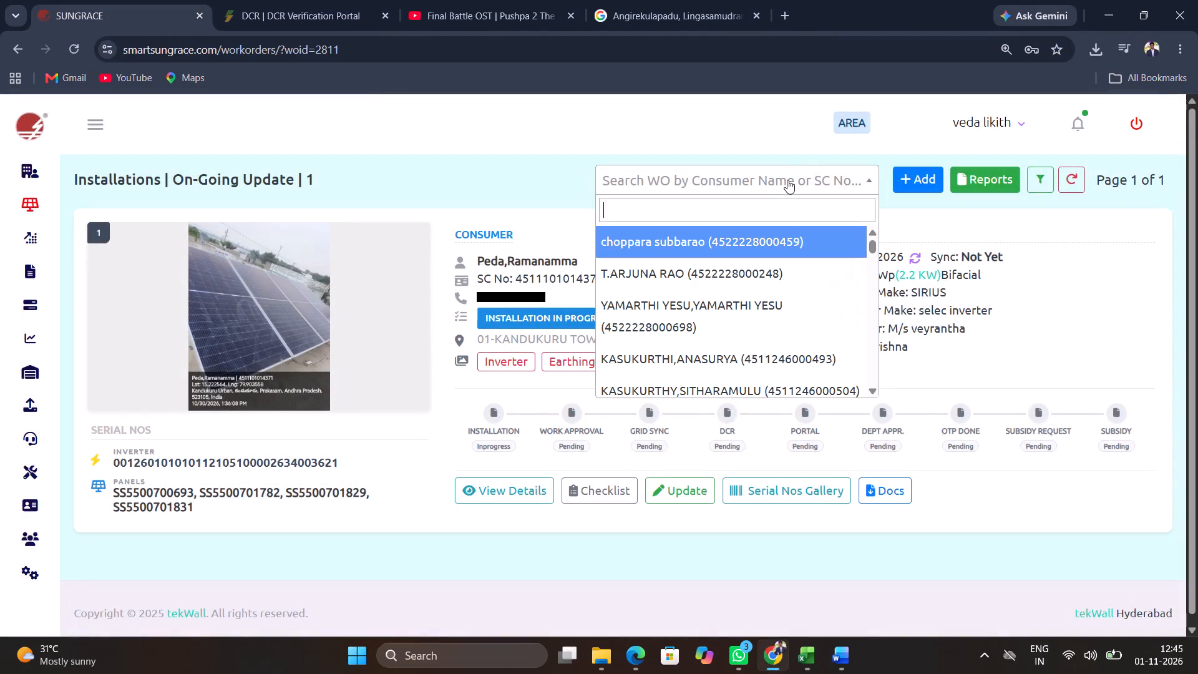
pyautogui.hotkey('ctrl', 'v')
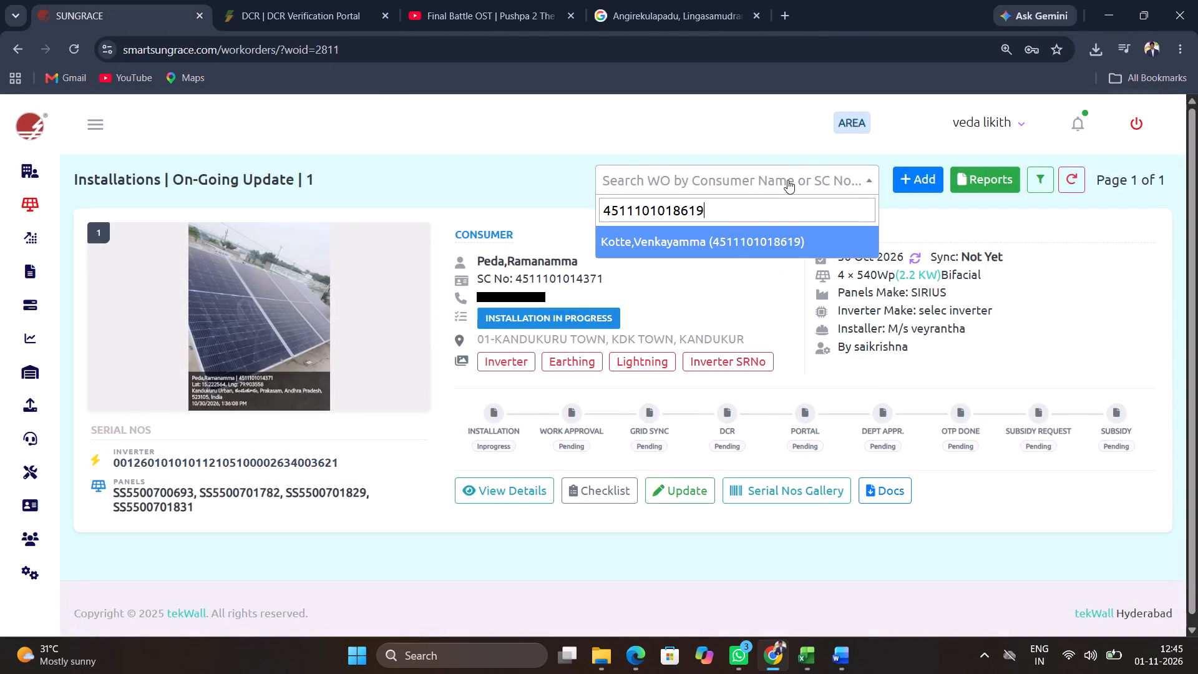
pyautogui.press('Return')
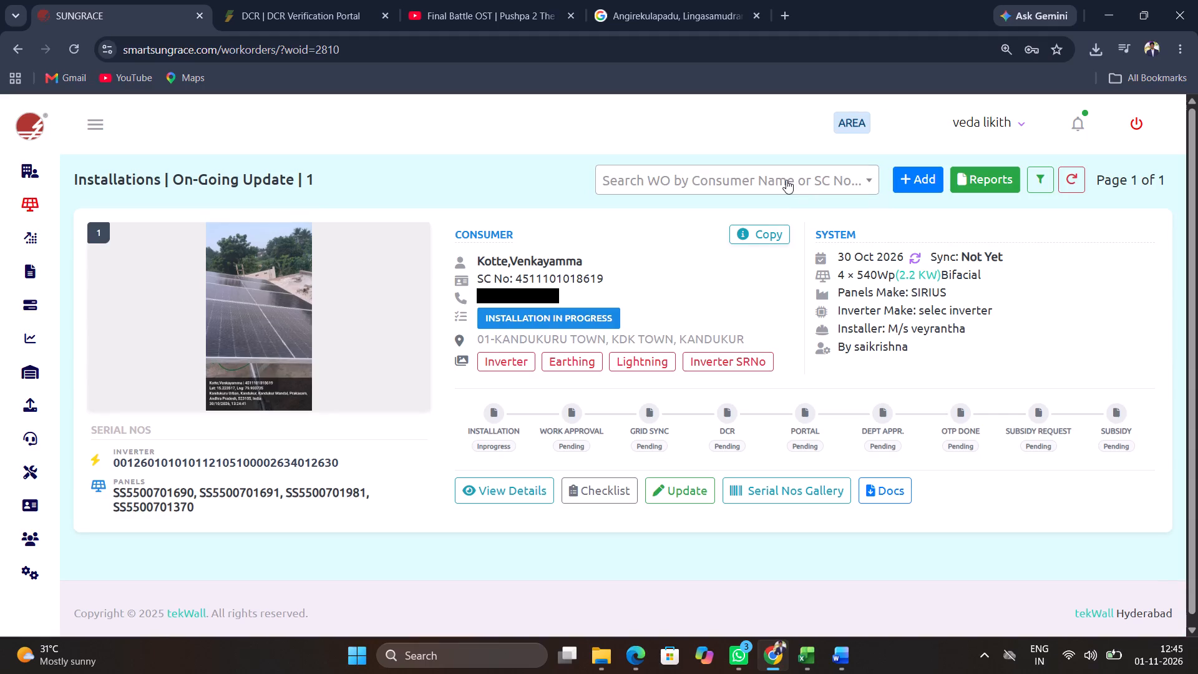
# Copy the installation's ULA number from its quick copy details and replace the Consumer Application Number in the DCR form with it.
pyautogui.click(763, 226)
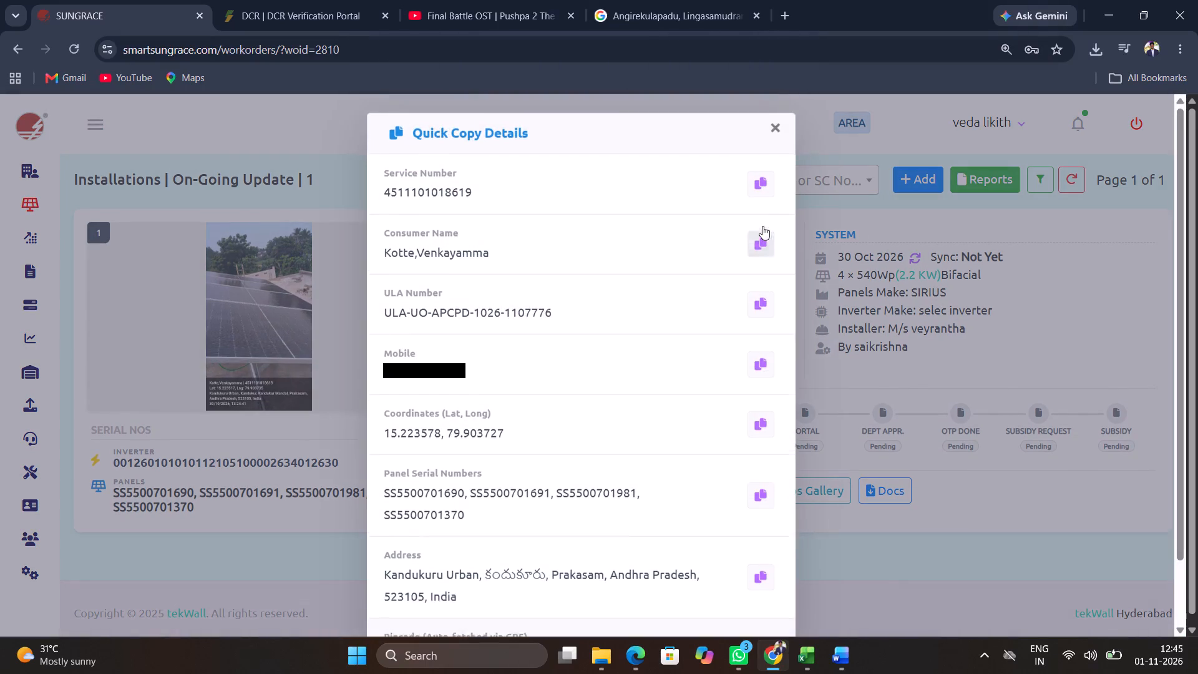
pyautogui.click(772, 318)
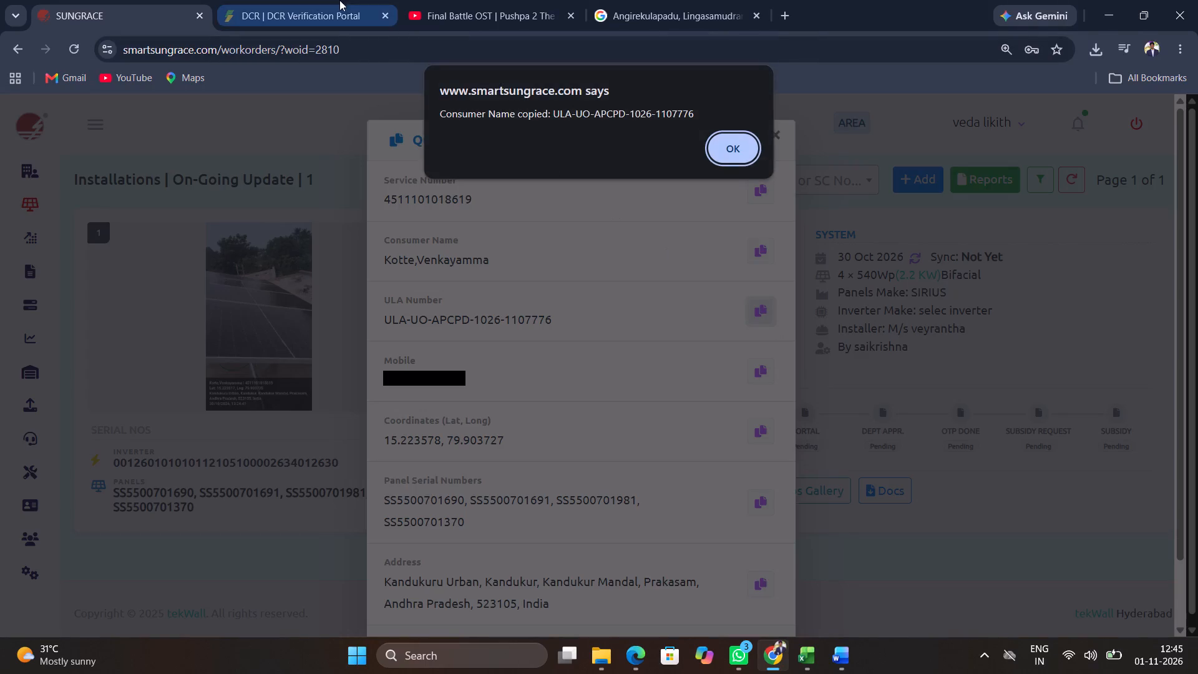
pyautogui.click(316, 0)
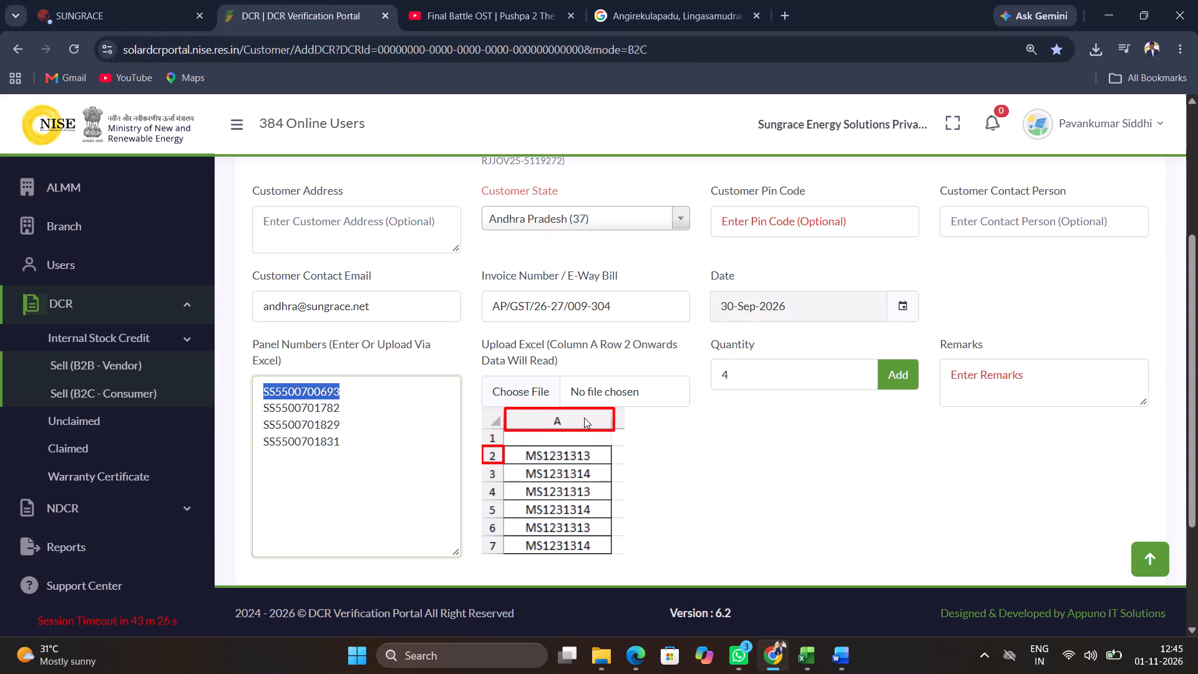
pyautogui.scroll(5, 584, 418)
pyautogui.click(681, 354)
pyautogui.press('BackSpace')
pyautogui.press('BackSpace')
pyautogui.press('BackSpace')
pyautogui.press('BackSpace')
pyautogui.press('BackSpace')
pyautogui.press('BackSpace')
pyautogui.press('BackSpace')
pyautogui.press('BackSpace')
pyautogui.press('BackSpace')
pyautogui.press('BackSpace')
pyautogui.press('BackSpace')
pyautogui.press('BackSpace')
pyautogui.press('BackSpace')
pyautogui.press('BackSpace')
pyautogui.press('BackSpace')
pyautogui.press('BackSpace')
pyautogui.press('BackSpace')
pyautogui.press('BackSpace')
pyautogui.press('BackSpace')
pyautogui.press('BackSpace')
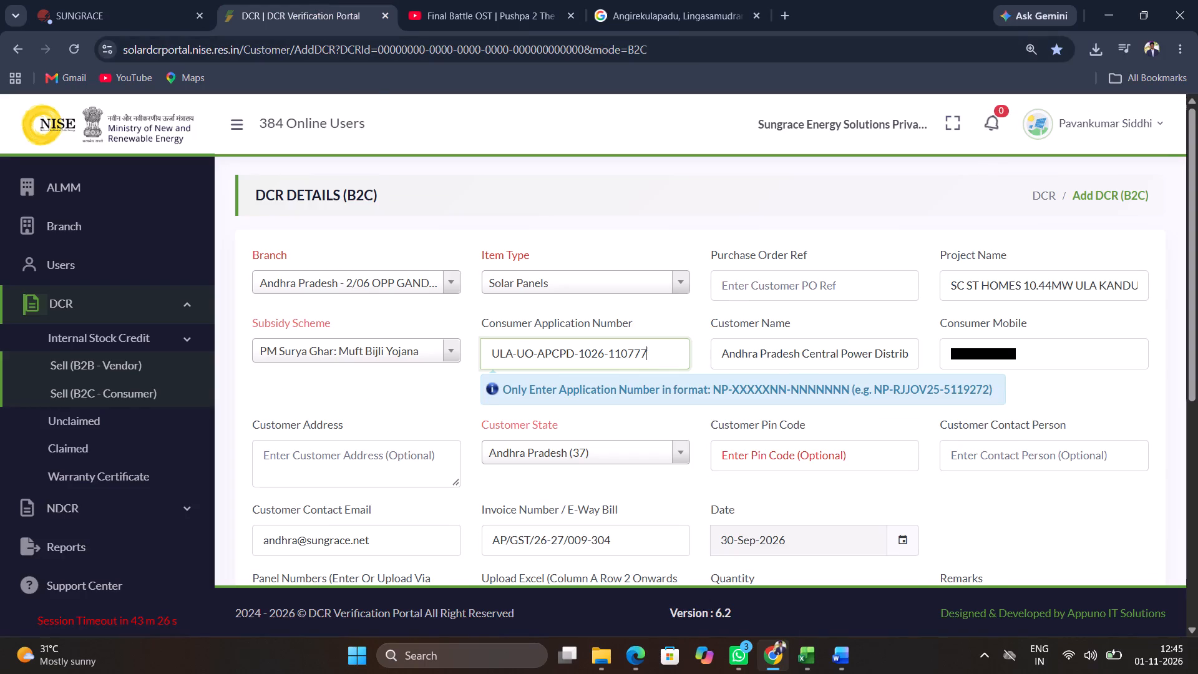
pyautogui.hotkey('ctrl', 'v')
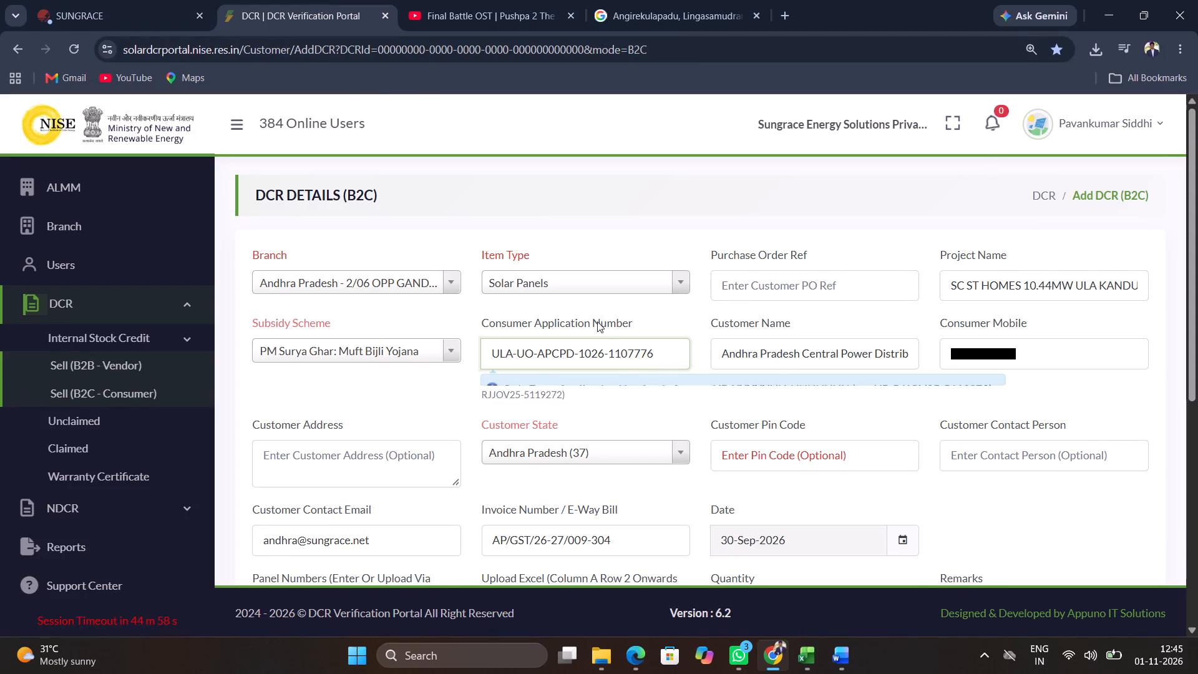
# Replace the DCR form's Panel Numbers content with the panel serial numbers copied from the SUNGRACE installation's details.
pyautogui.scroll(-2, 589, 329)
pyautogui.scroll(-1, 419, 488)
pyautogui.click(395, 456)
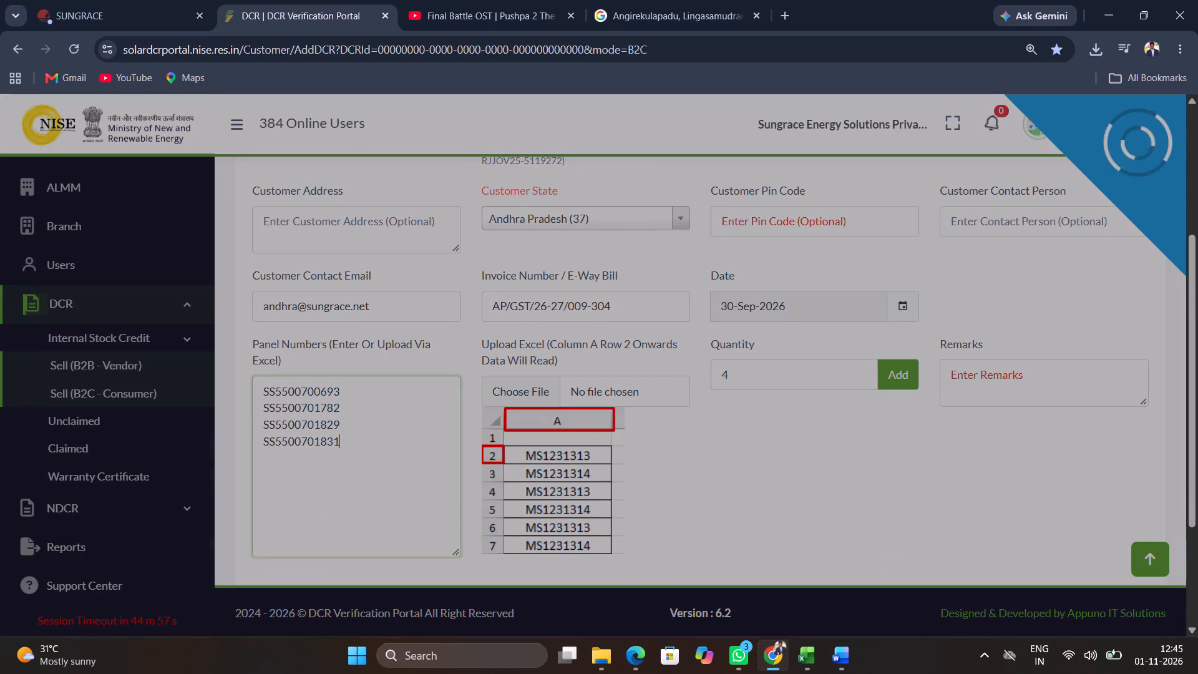
pyautogui.press('BackSpace')
pyautogui.press('BackSpace')
pyautogui.press('BackSpace')
pyautogui.press('BackSpace')
pyautogui.press('BackSpace')
pyautogui.press('BackSpace')
pyautogui.press('BackSpace')
pyautogui.press('BackSpace')
pyautogui.press('BackSpace')
pyautogui.press('BackSpace')
pyautogui.press('BackSpace')
pyautogui.press('BackSpace')
pyautogui.press('BackSpace')
pyautogui.press('BackSpace')
pyautogui.press('BackSpace')
pyautogui.press('BackSpace')
pyautogui.press('BackSpace')
pyautogui.press('BackSpace')
pyautogui.press('BackSpace')
pyautogui.press('BackSpace')
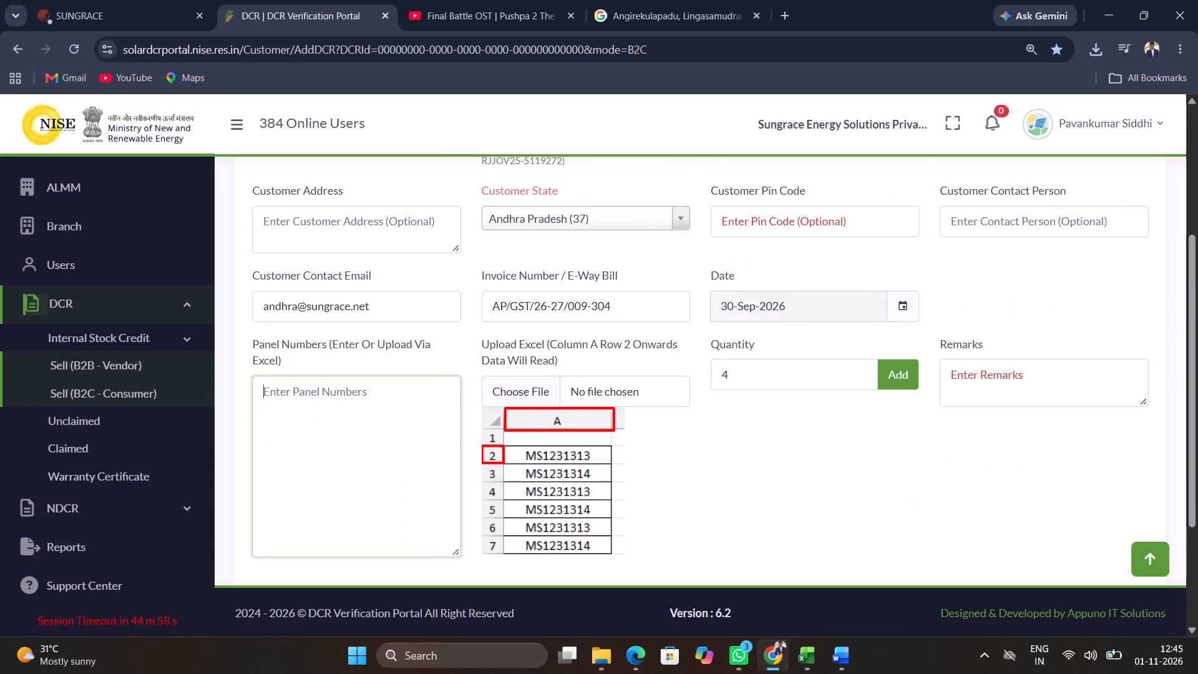
pyautogui.click(54, 0)
pyautogui.click(732, 154)
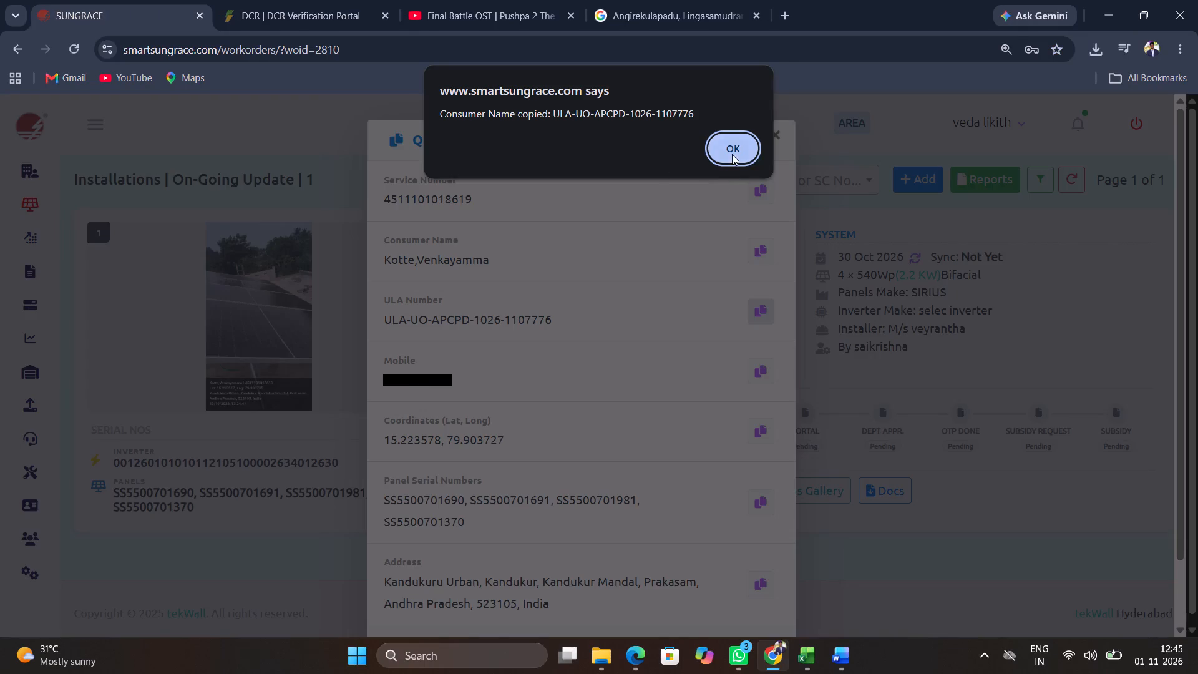
pyautogui.click(756, 503)
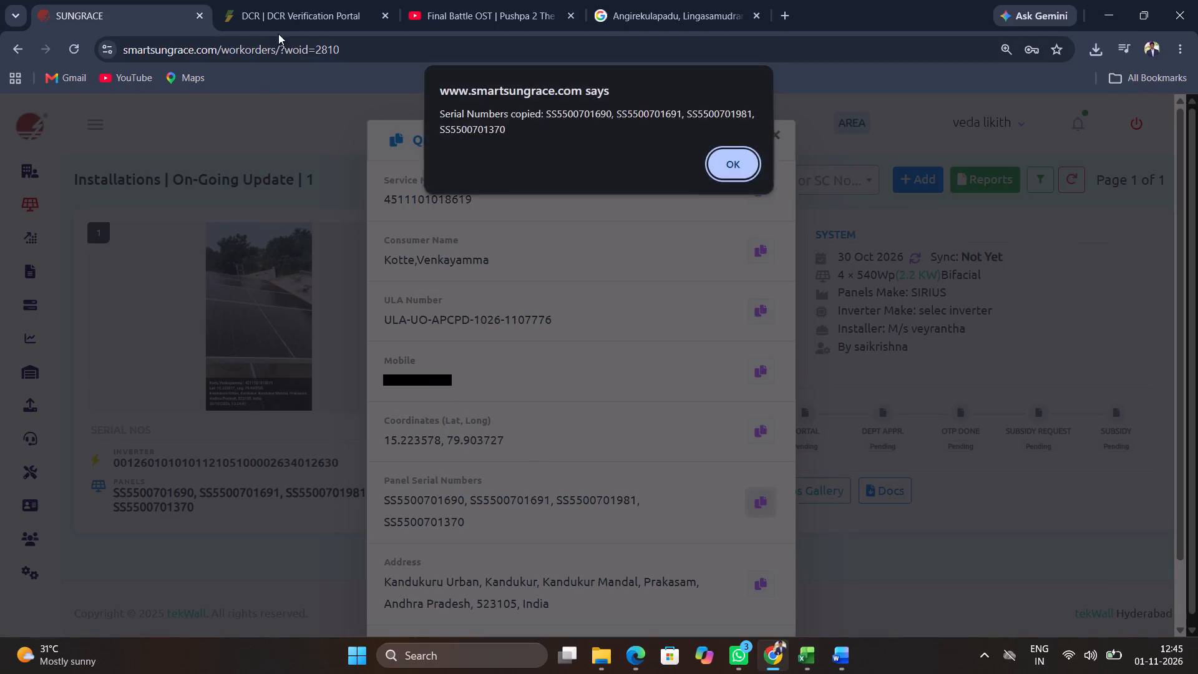
pyautogui.click(291, 8)
pyautogui.hotkey('ctrl', 'v')
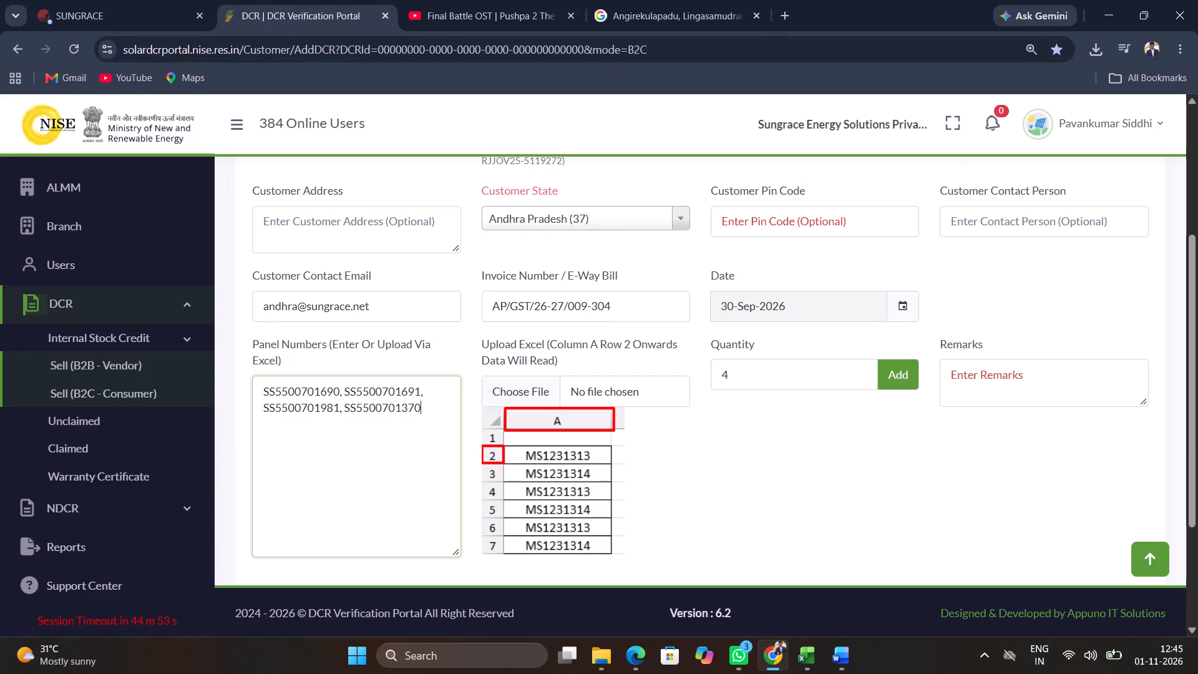
pyautogui.press('Left')
pyautogui.press('Left')
pyautogui.press('Left')
pyautogui.press('Left')
pyautogui.press('Left')
pyautogui.press('Left')
pyautogui.press('Left')
pyautogui.press('Left')
pyautogui.press('Left')
pyautogui.press('Left')
pyautogui.press('Left')
pyautogui.press('Left')
pyautogui.press('Left')
pyautogui.press('Right')
pyautogui.press('BackSpace')
pyautogui.press('BackSpace')
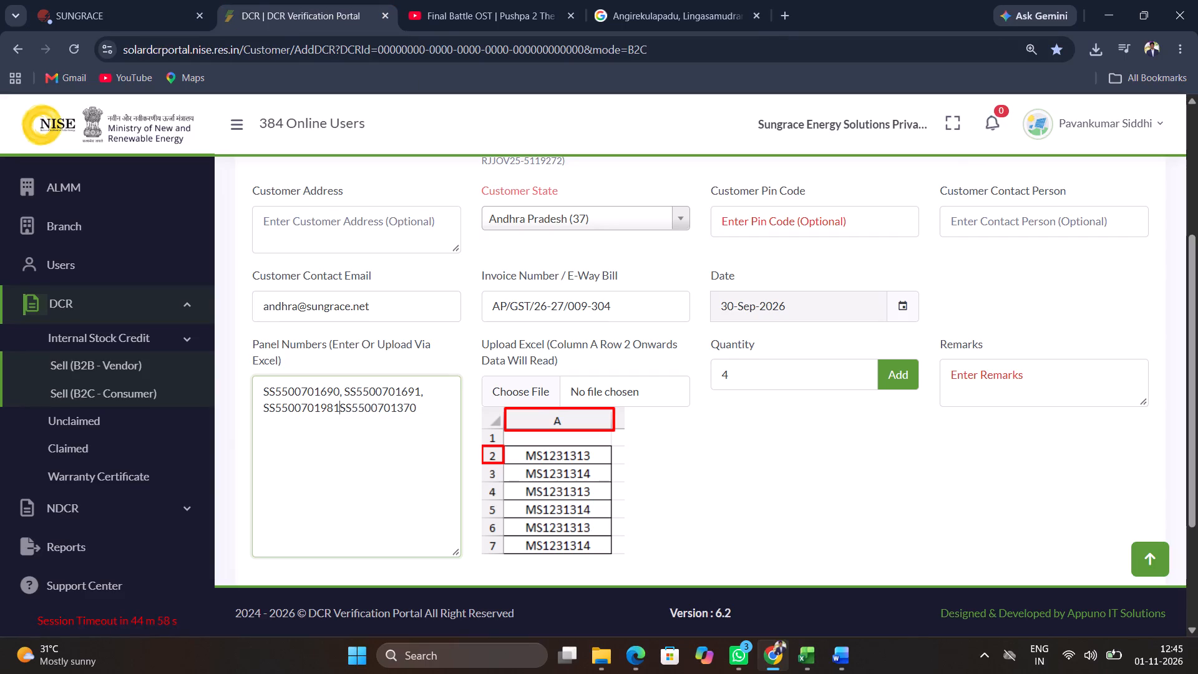
pyautogui.press('Return')
pyautogui.press('Up')
pyautogui.press('Up')
pyautogui.press('Up')
pyautogui.press('Up')
pyautogui.press('Up')
pyautogui.press('Up')
pyautogui.press('Up')
pyautogui.press('Up')
pyautogui.press('Right')
pyautogui.press('Right')
pyautogui.press('Right')
pyautogui.press('Right')
pyautogui.press('Right')
pyautogui.press('Right')
pyautogui.press('Right')
pyautogui.press('Right')
pyautogui.press('Right')
pyautogui.press('Right')
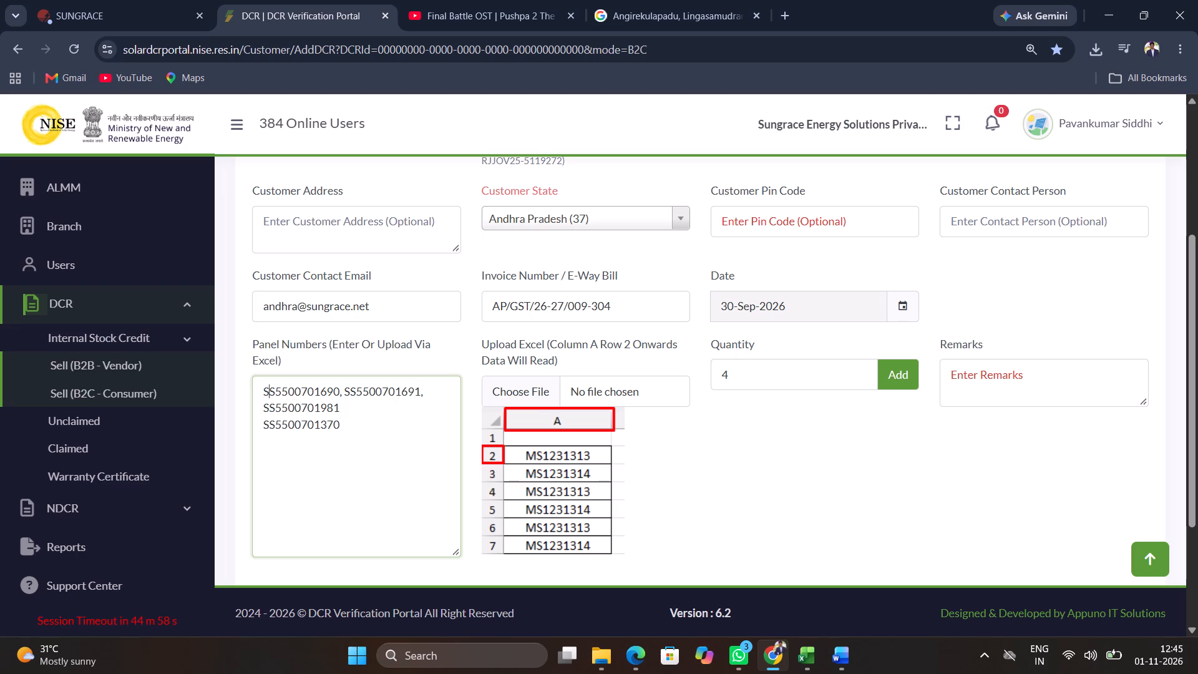
pyautogui.press('Right')
pyautogui.press('Right')
pyautogui.press('Right')
pyautogui.press('Right')
pyautogui.press('BackSpace')
pyautogui.press('BackSpace')
pyautogui.press('Return')
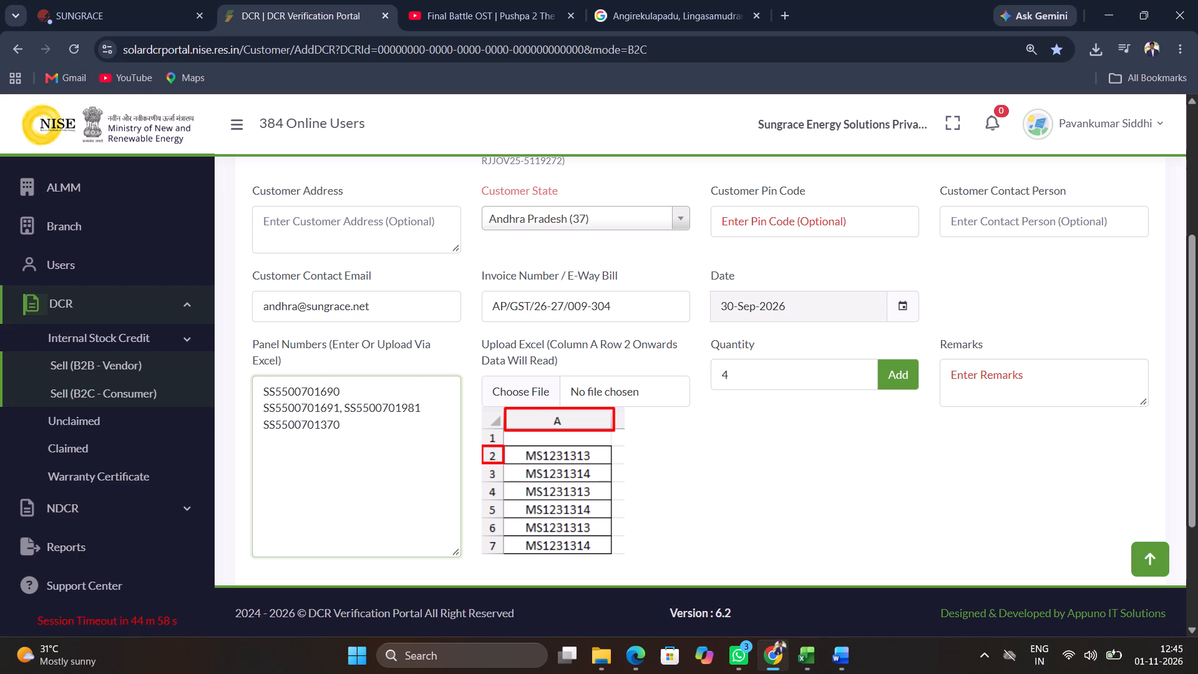
pyautogui.press('Right')
pyautogui.press('Right')
pyautogui.press('Right')
pyautogui.press('Right')
pyautogui.press('Right')
pyautogui.press('Right')
pyautogui.press('Right')
pyautogui.press('Right')
pyautogui.press('Right')
pyautogui.press('Right')
pyautogui.press('Right')
pyautogui.press('Right')
pyautogui.press('Right')
pyautogui.press('Right')
pyautogui.press('BackSpace')
pyautogui.press('BackSpace')
pyautogui.press('Return')
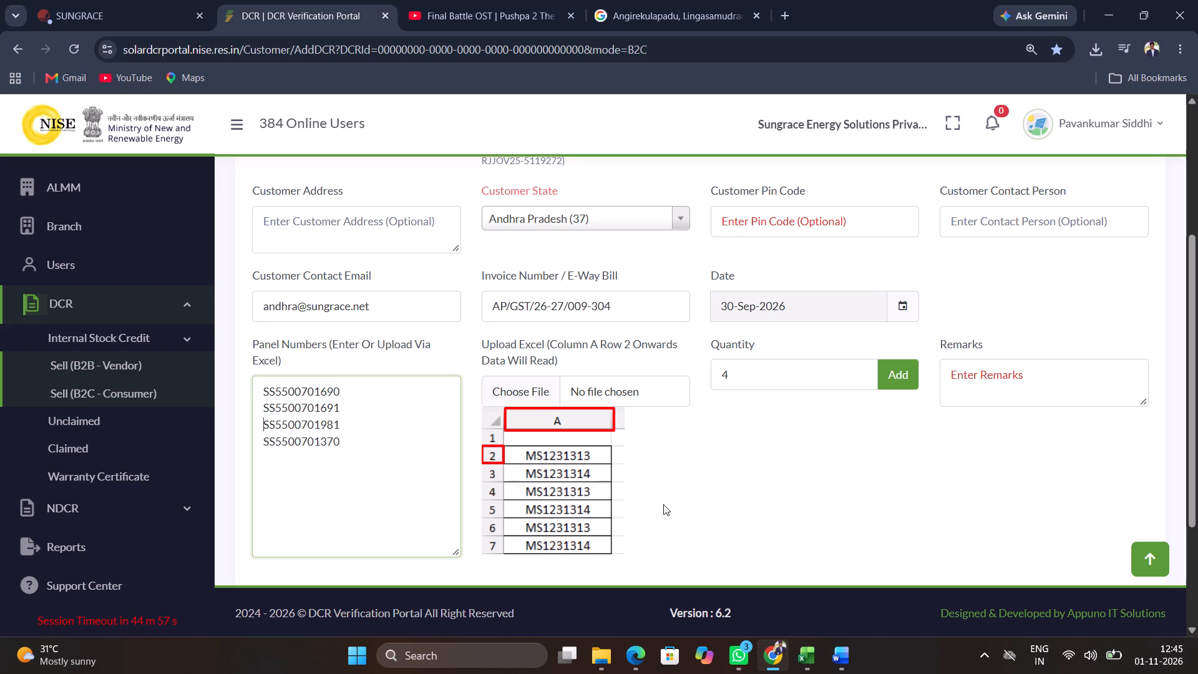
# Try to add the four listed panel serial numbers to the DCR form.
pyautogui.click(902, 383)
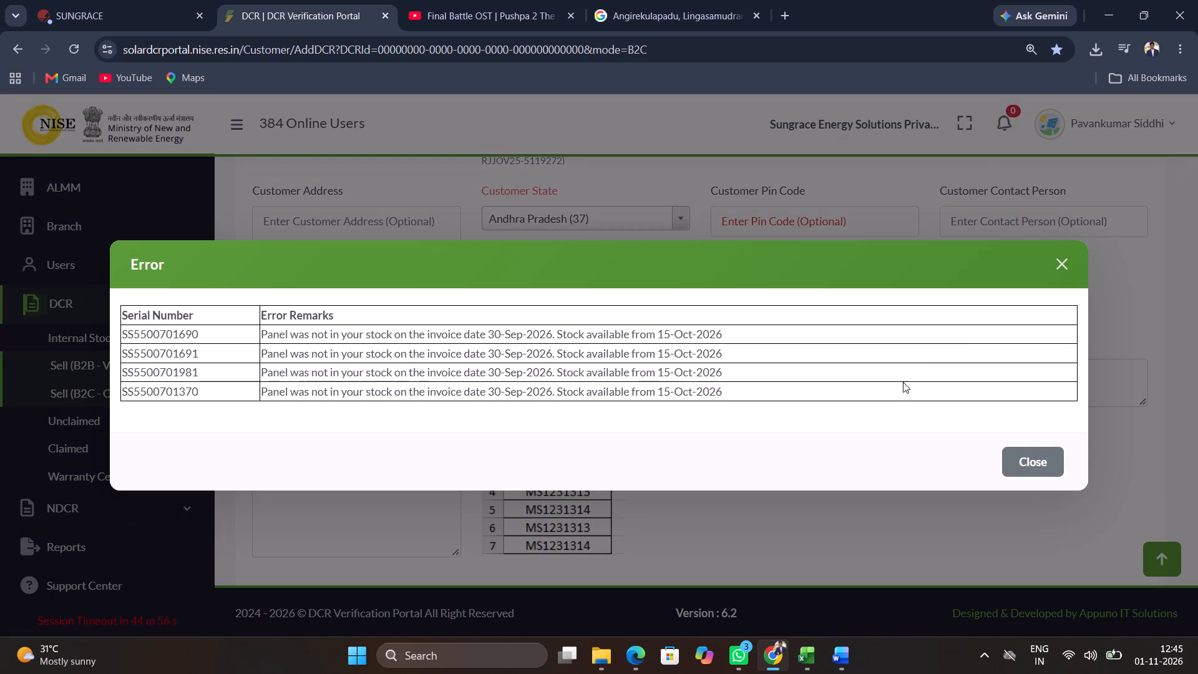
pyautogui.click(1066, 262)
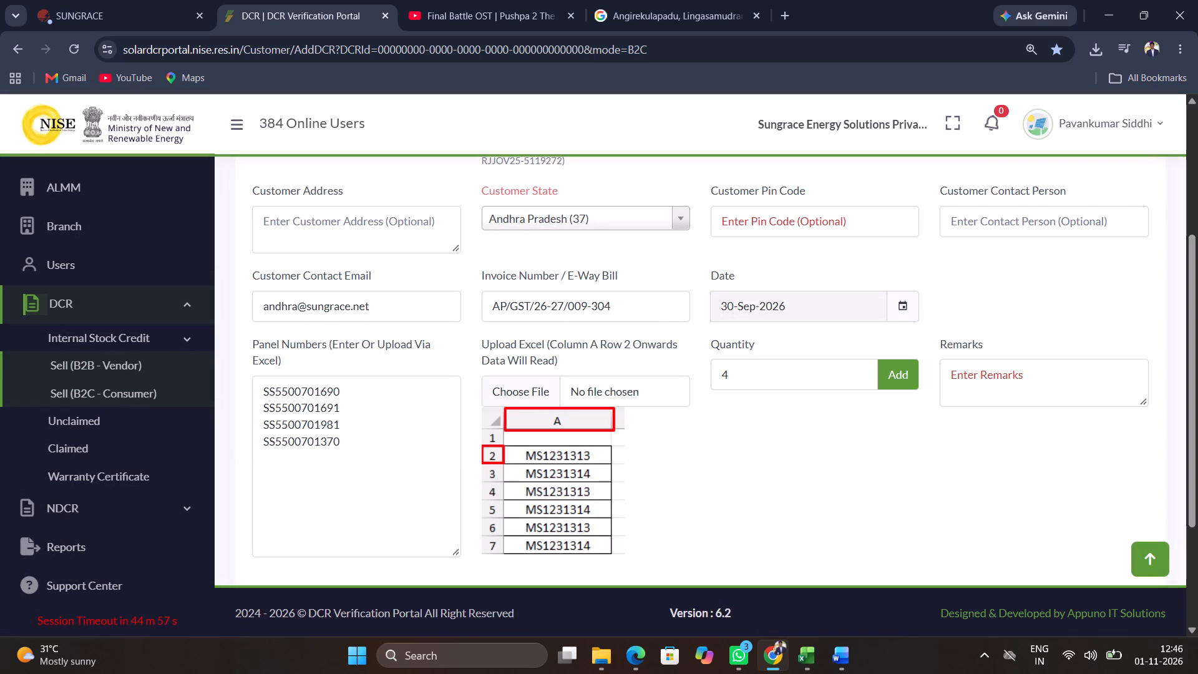
# Change the Invoice Number / E-Way Bill to AP/GST/26-27/010-63.
pyautogui.click(585, 310)
pyautogui.press('BackSpace')
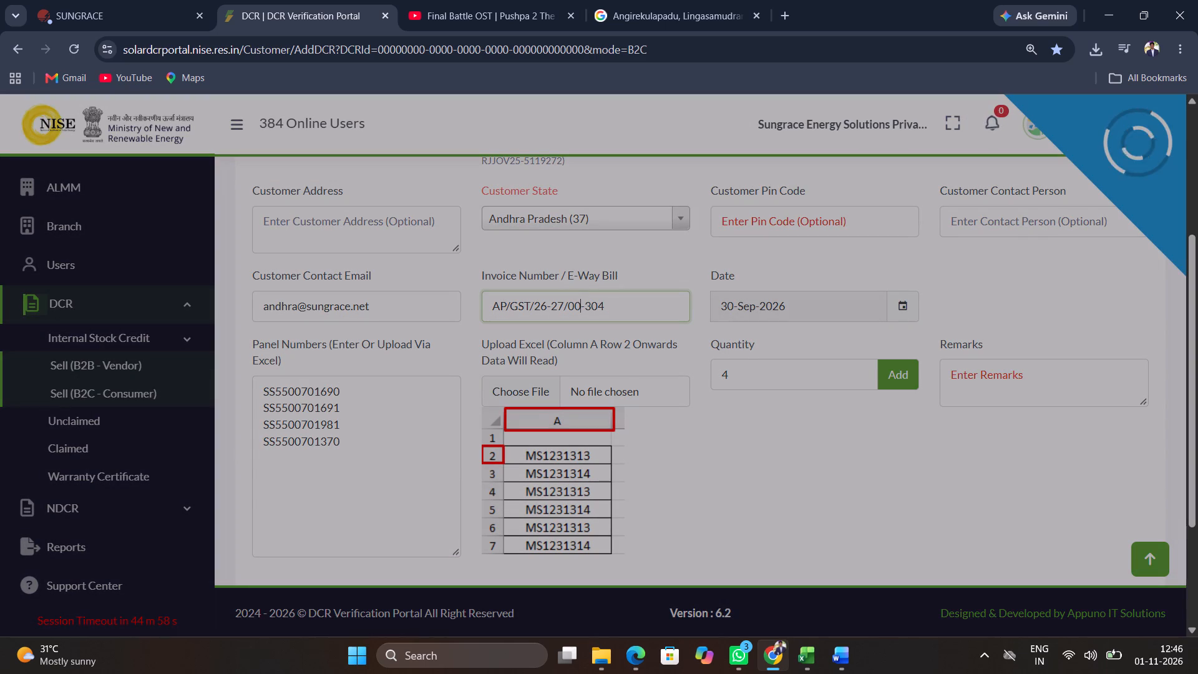
pyautogui.press('BackSpace')
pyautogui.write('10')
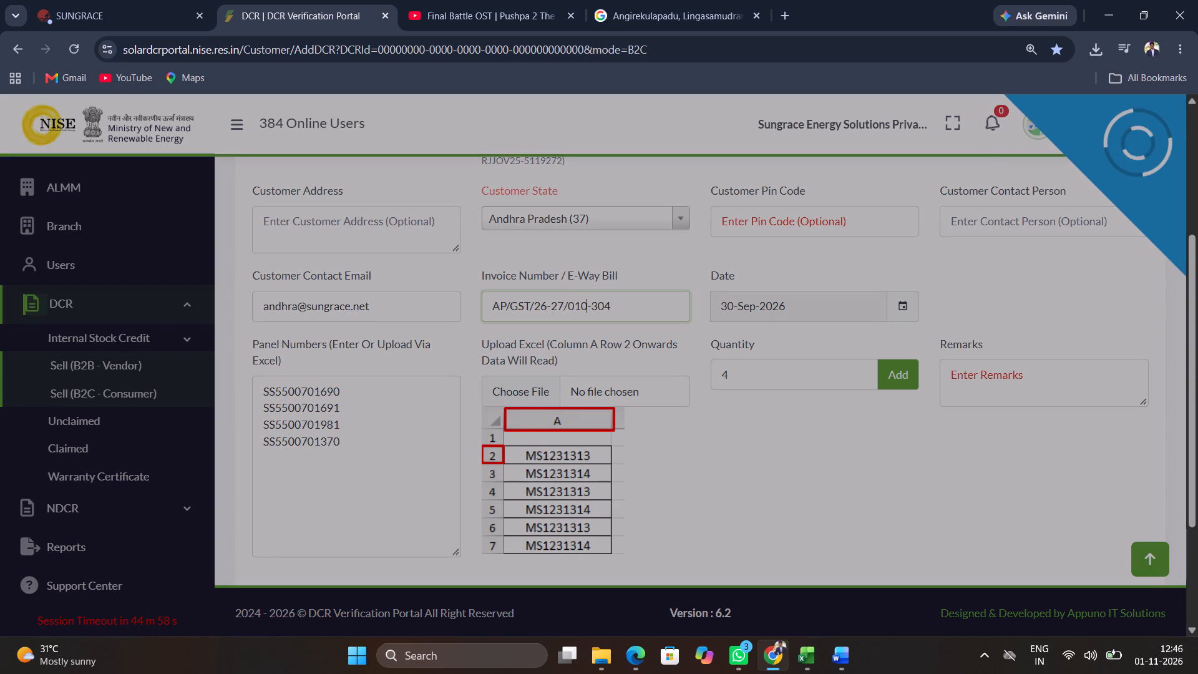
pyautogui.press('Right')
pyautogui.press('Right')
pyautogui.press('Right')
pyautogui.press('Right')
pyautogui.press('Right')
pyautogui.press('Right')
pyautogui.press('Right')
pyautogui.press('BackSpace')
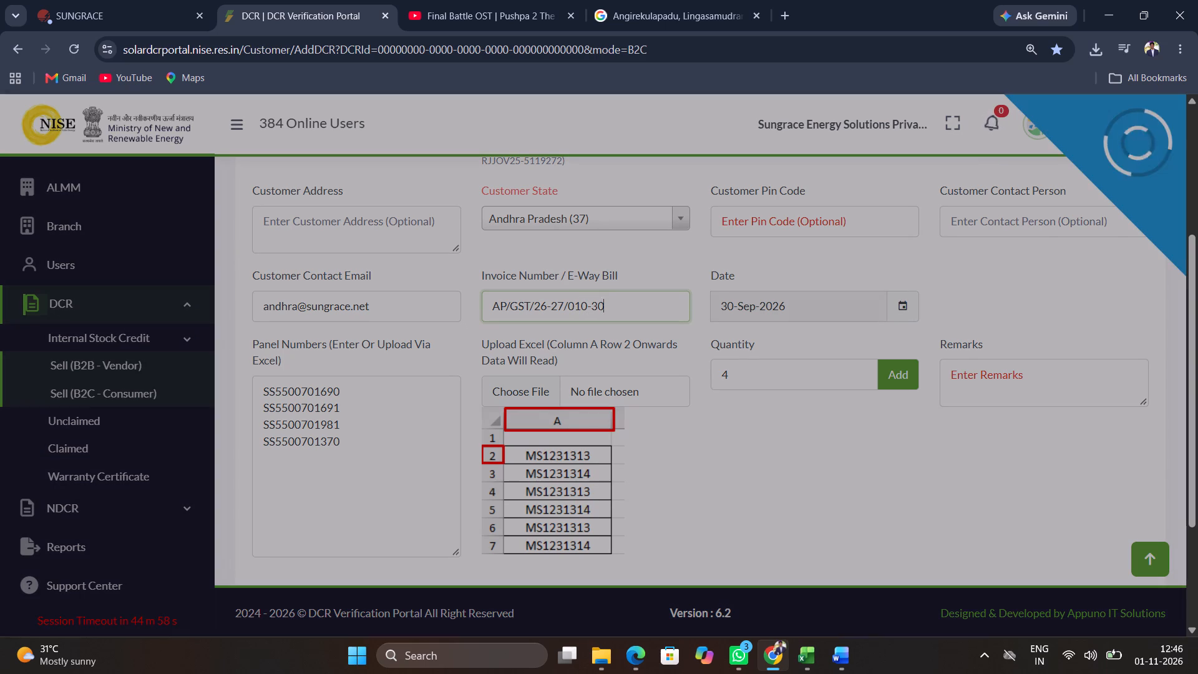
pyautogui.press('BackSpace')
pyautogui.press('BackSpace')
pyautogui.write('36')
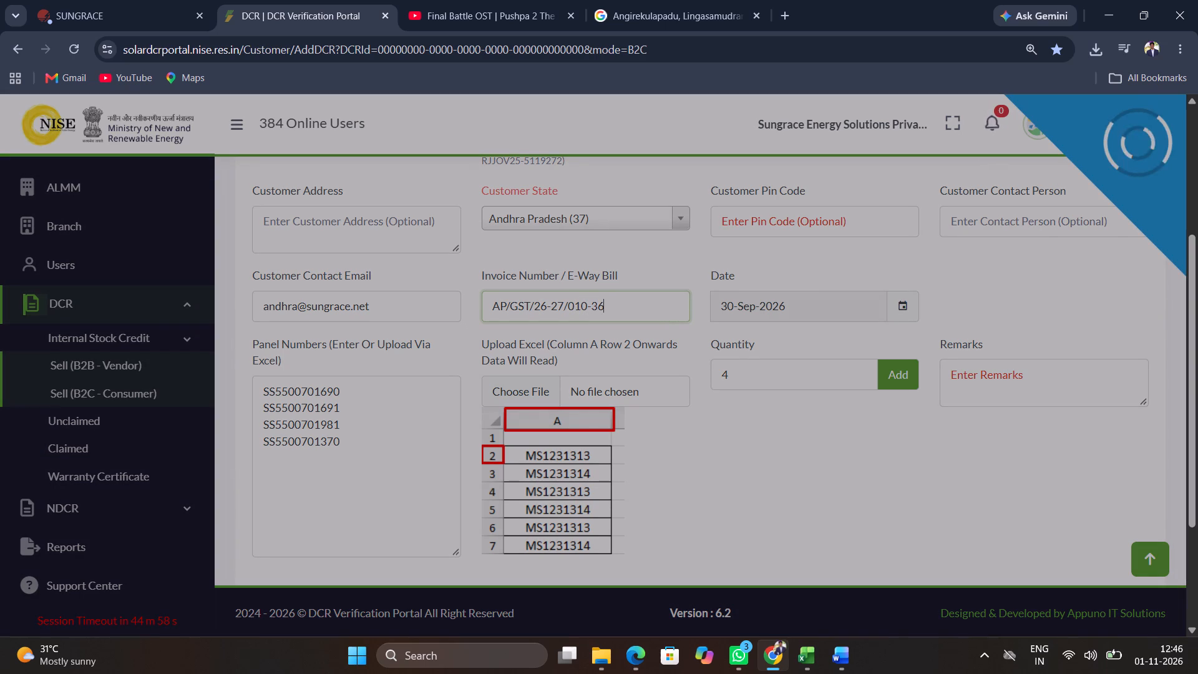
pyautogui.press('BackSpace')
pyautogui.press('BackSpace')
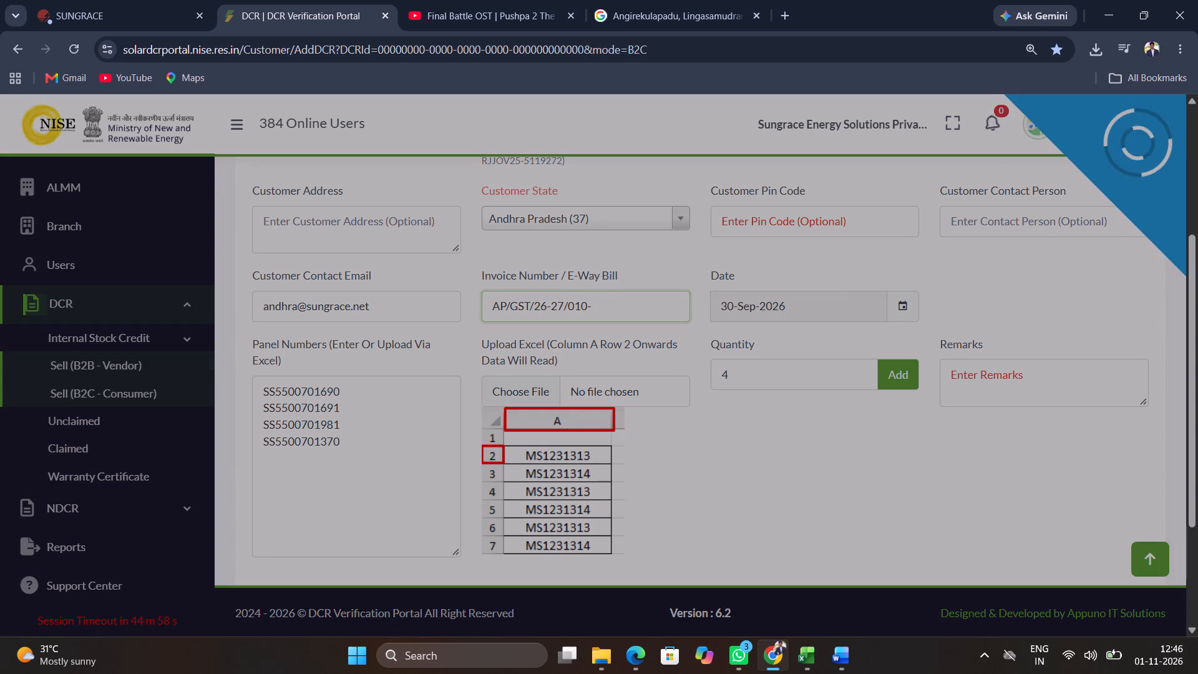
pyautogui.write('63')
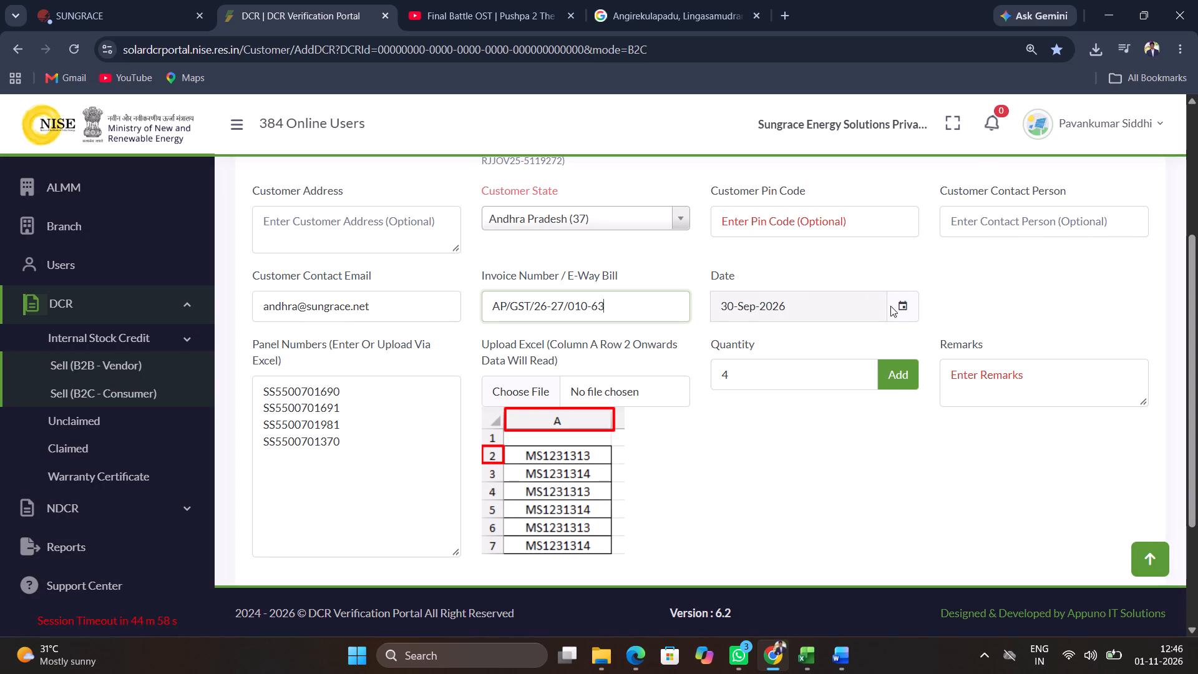
# Set the invoice Date on the DCR form to 22-Oct-2026.
pyautogui.click(848, 306)
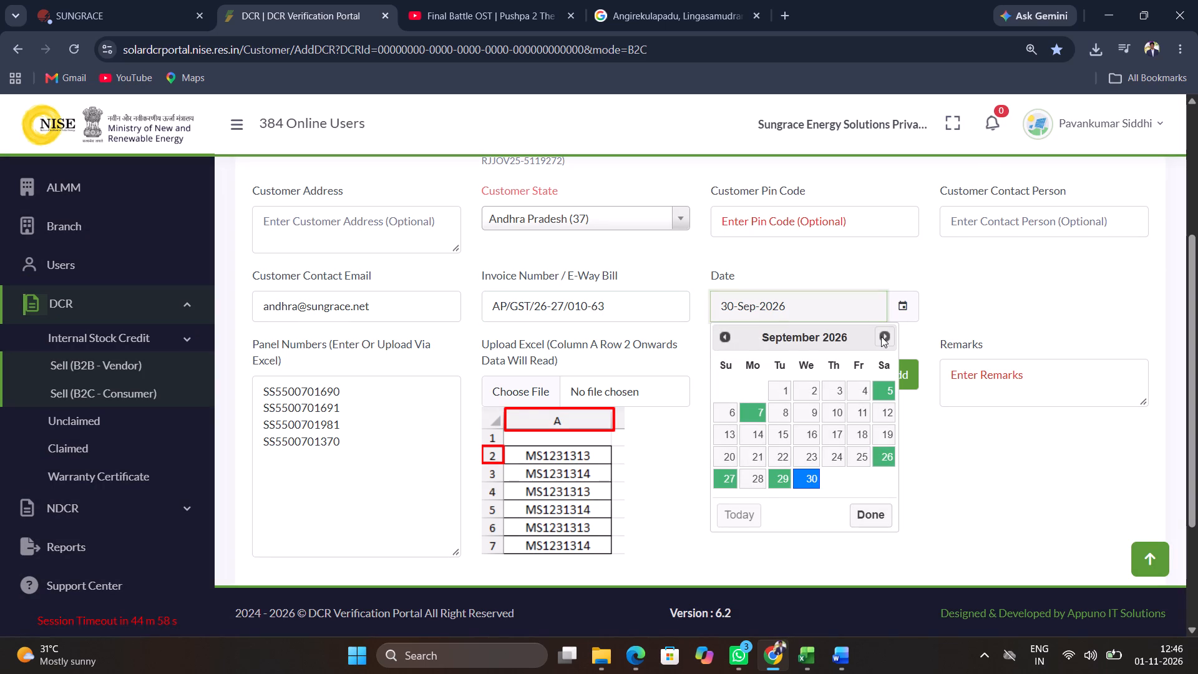
pyautogui.click(881, 336)
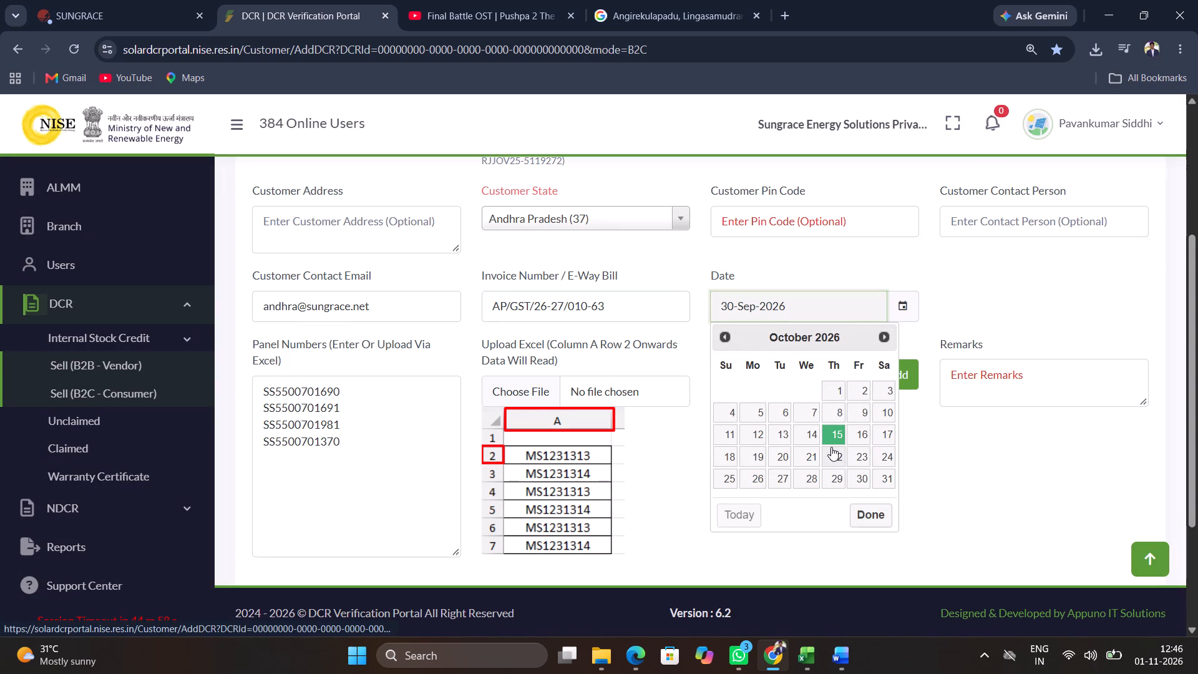
pyautogui.click(831, 447)
pyautogui.click(644, 305)
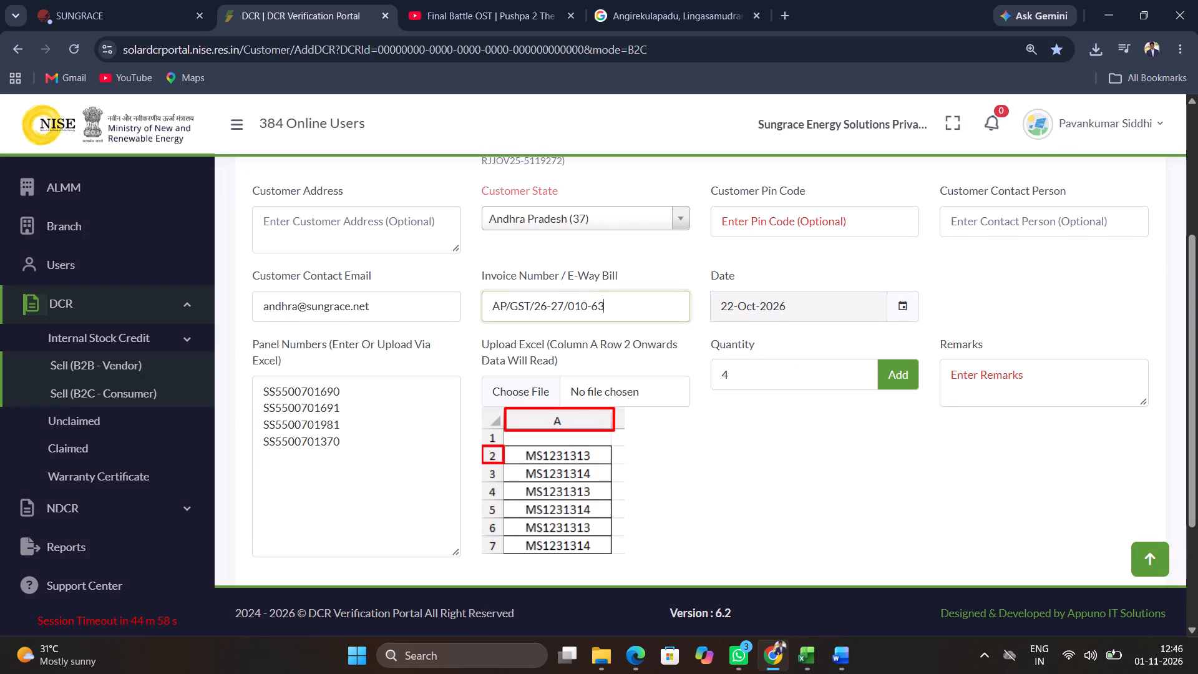
# Add the four listed panel serial numbers to the DCR form.
pyautogui.click(897, 376)
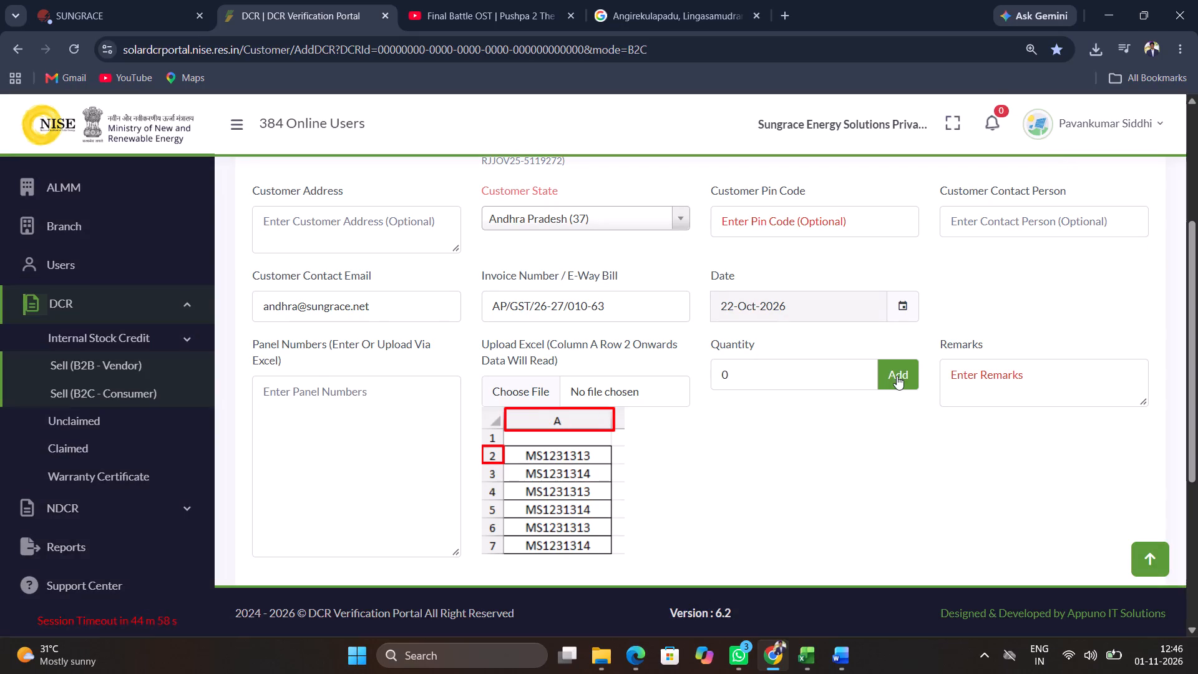
# Copy the installation's address from its SUNGRACE Quick Copy Details into the DCR form's Remarks.
pyautogui.moveTo(998, 385); pyautogui.dragTo(988, 401)
pyautogui.moveTo(130, 2); pyautogui.dragTo(121, 9)
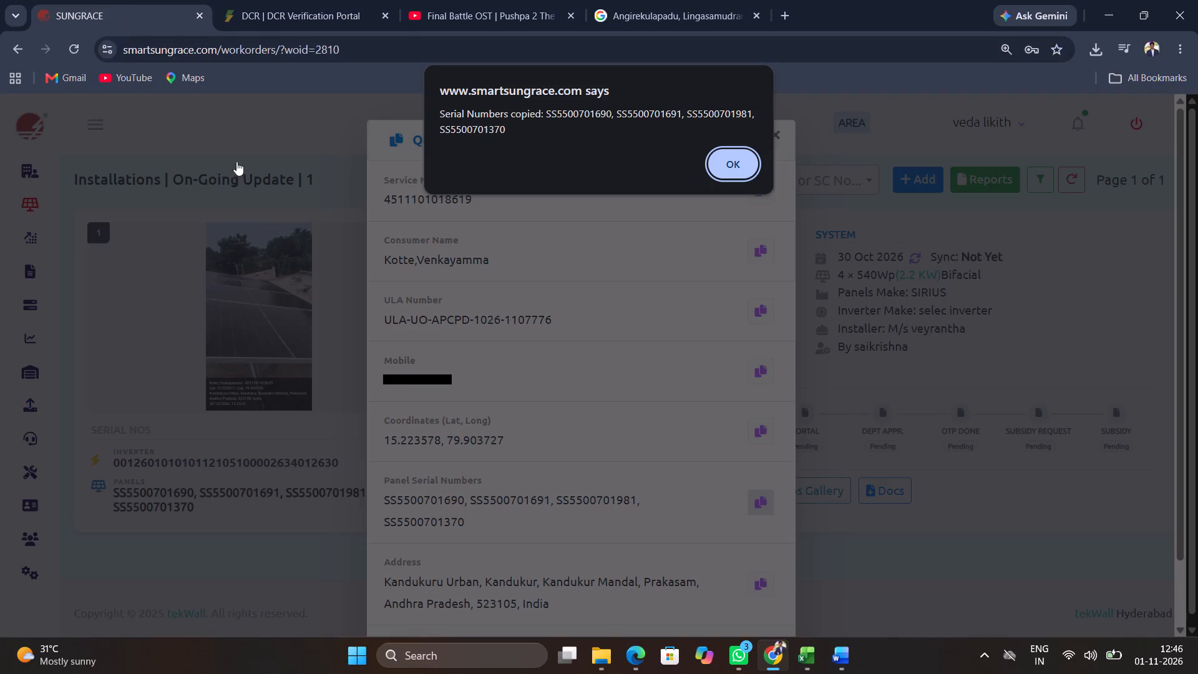
pyautogui.click(739, 160)
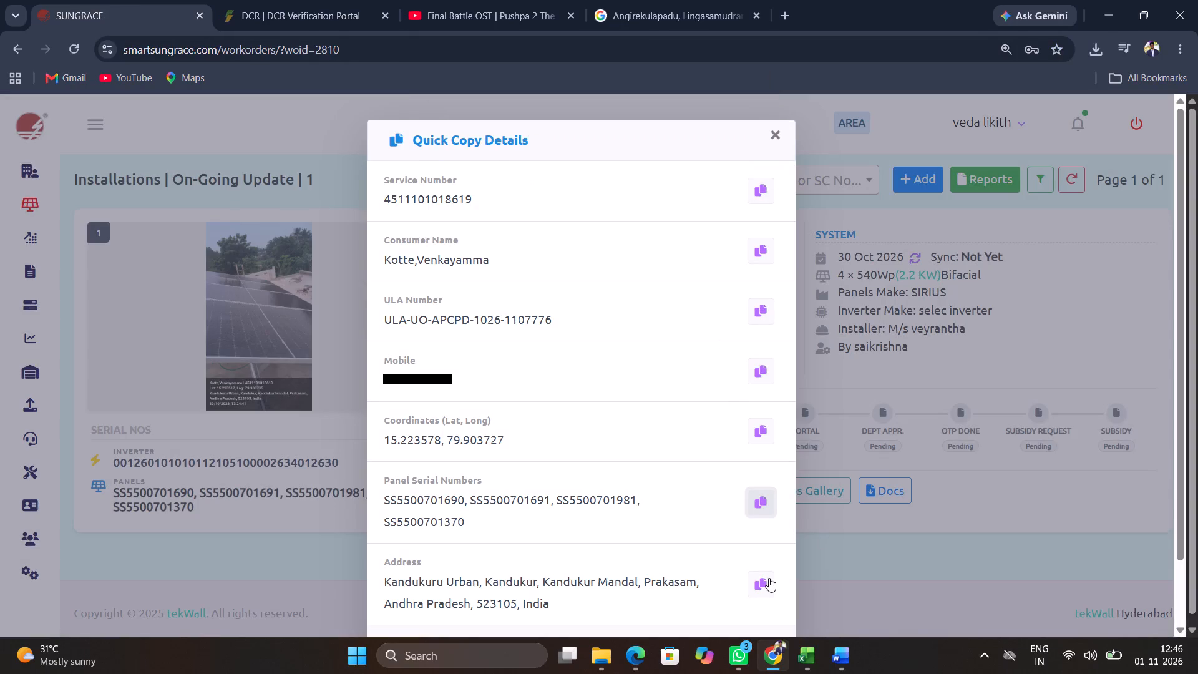
pyautogui.click(769, 578)
pyautogui.click(320, 0)
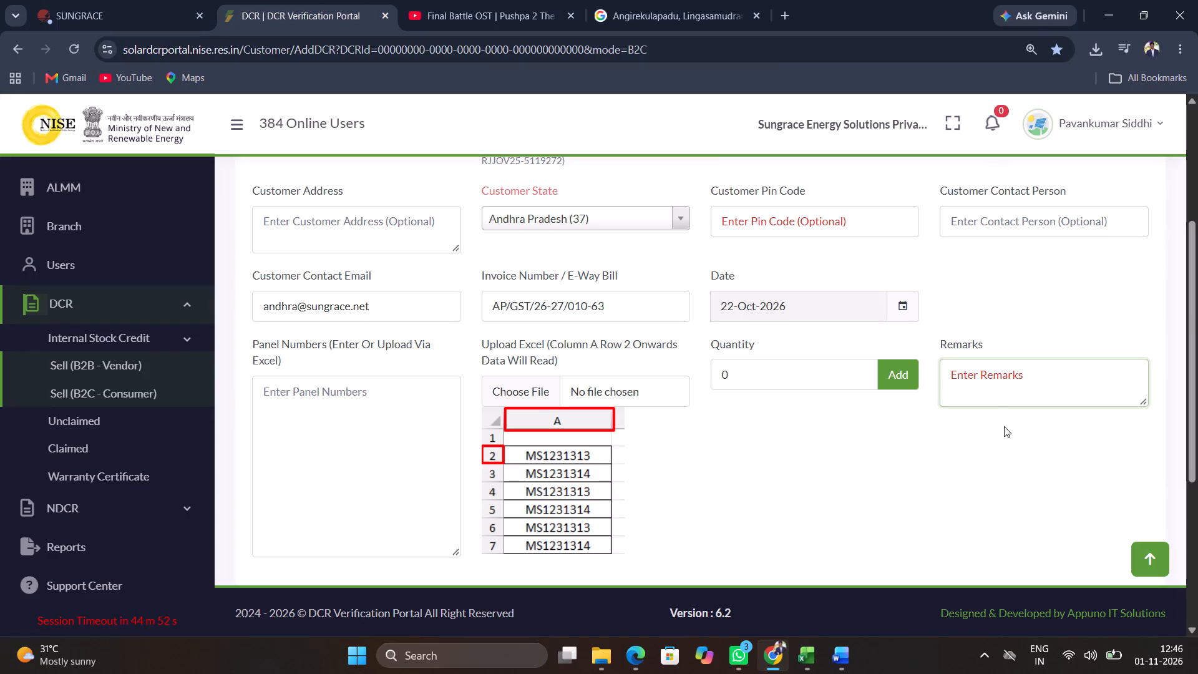
pyautogui.hotkey('ctrl', 'v')
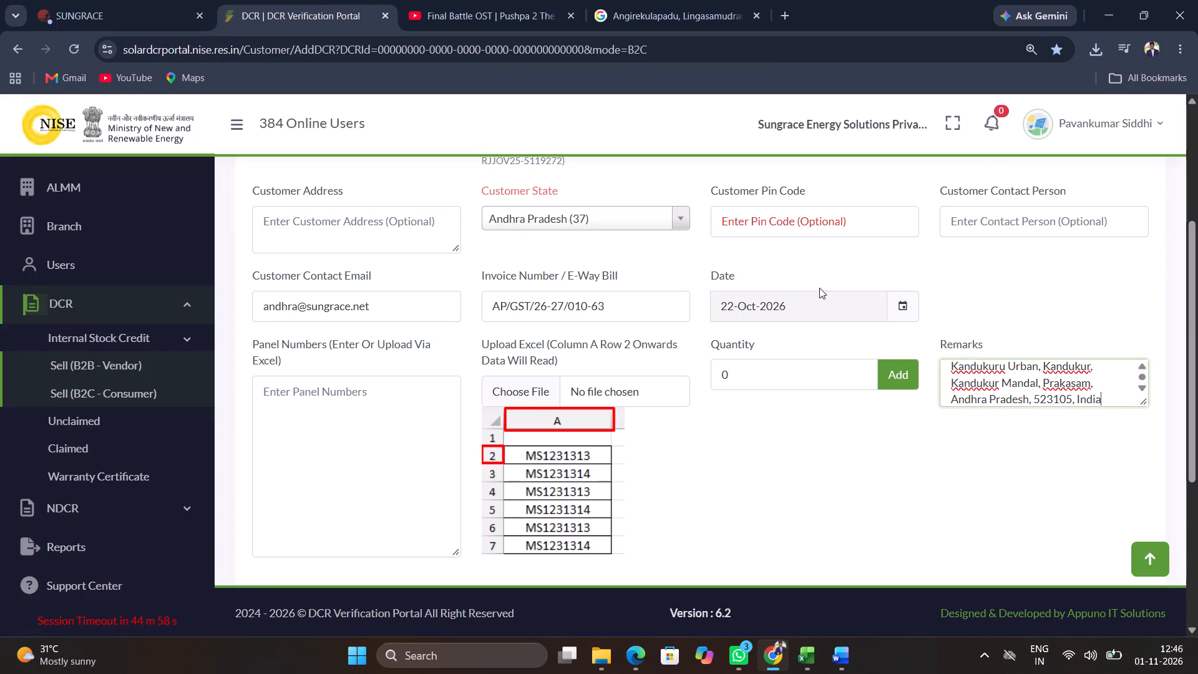
# Copy the installation's pincode from its SUNGRACE Quick Copy Details into the DCR form's Customer Pin Code.
pyautogui.click(799, 227)
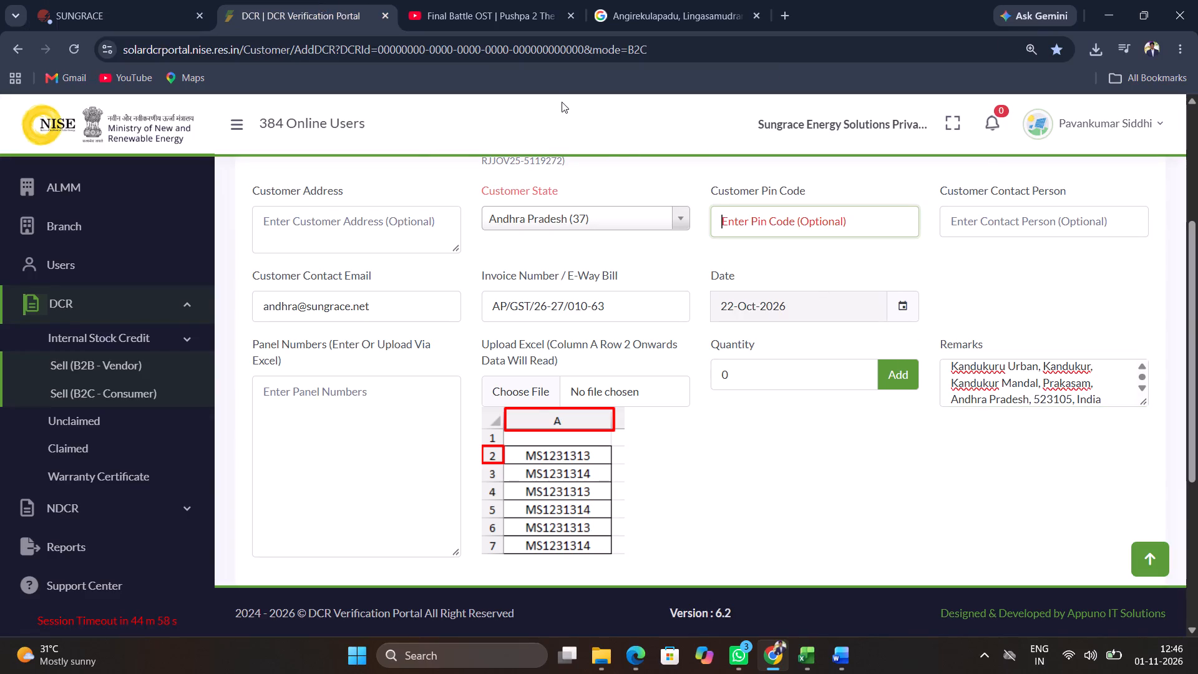
pyautogui.click(135, 0)
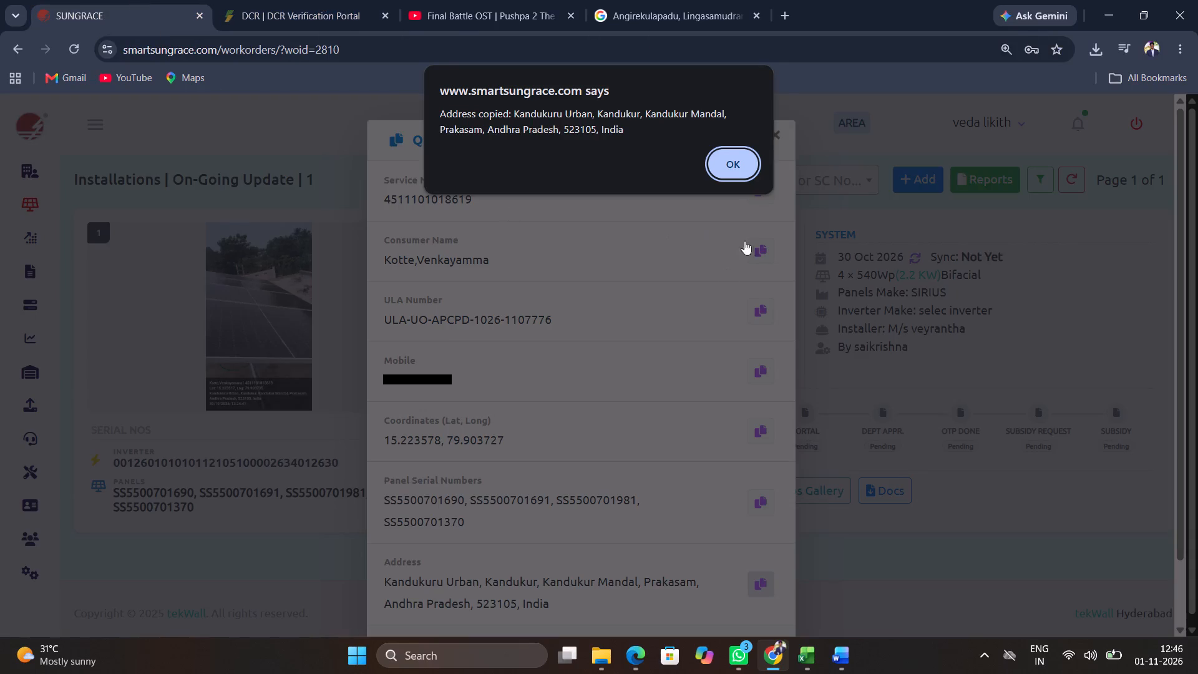
pyautogui.click(733, 167)
pyautogui.scroll(-3, 636, 348)
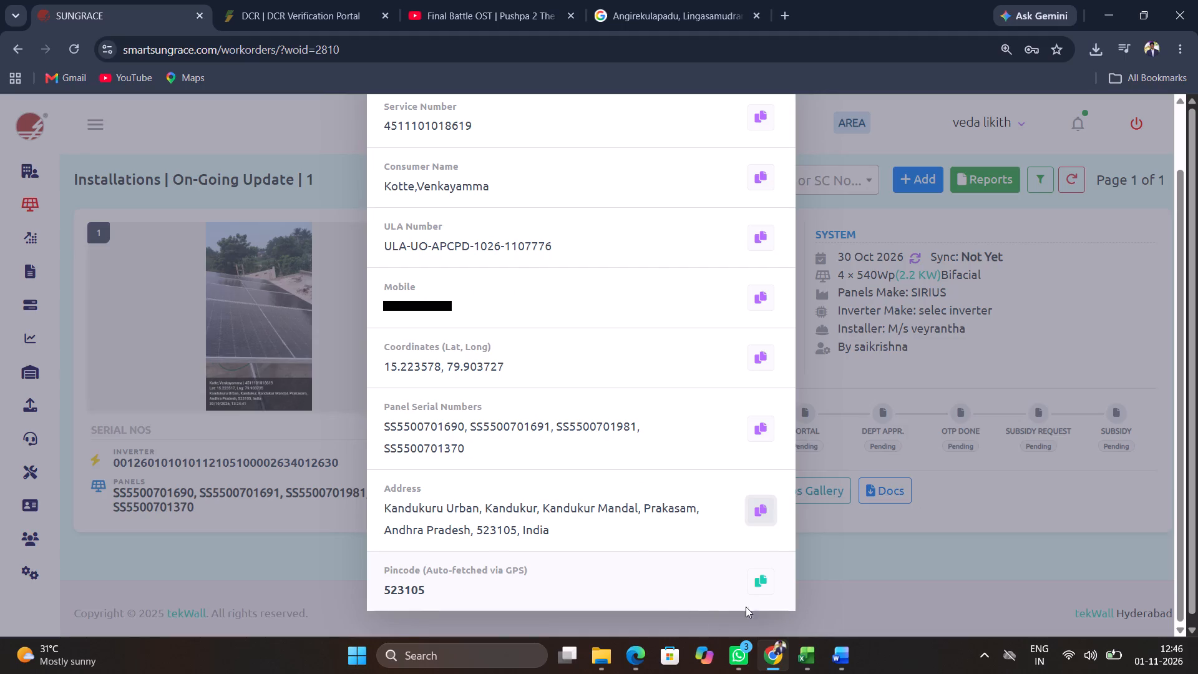
pyautogui.click(768, 577)
pyautogui.click(291, 39)
pyautogui.click(298, 0)
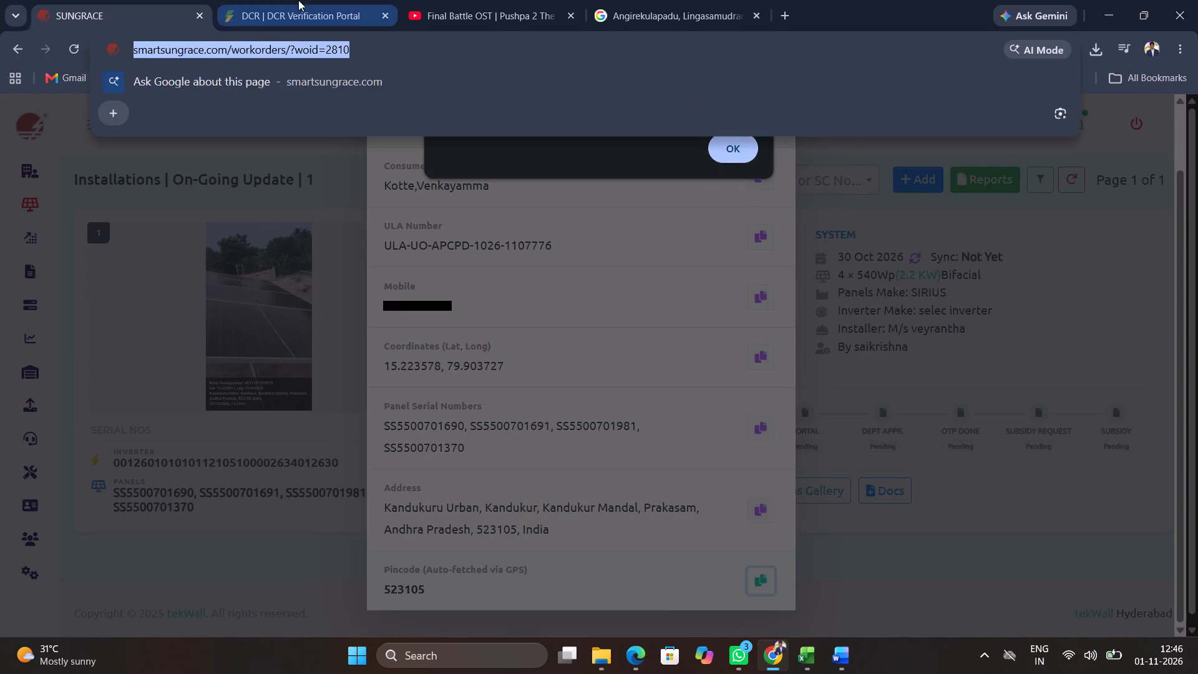
pyautogui.hotkey('ctrl', 'v')
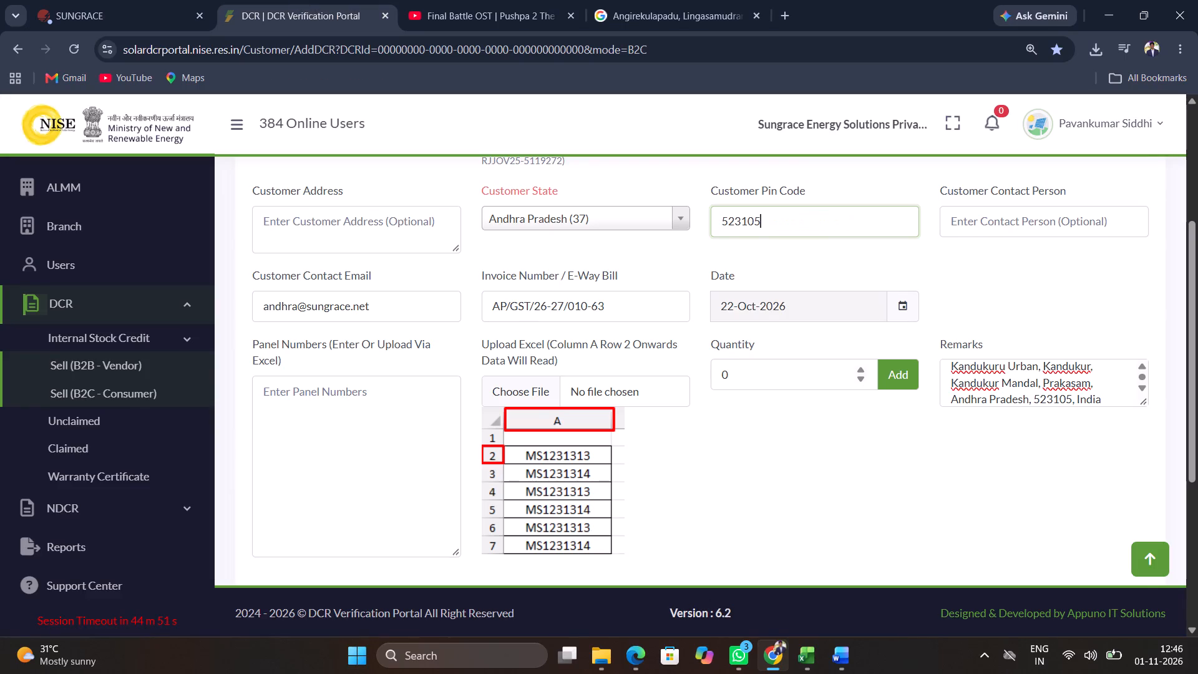
# Confirm and submit the B2C DCR for invoice AP/GST/26-27/010-63.
pyautogui.scroll(-4, 869, 358)
pyautogui.click(1066, 310)
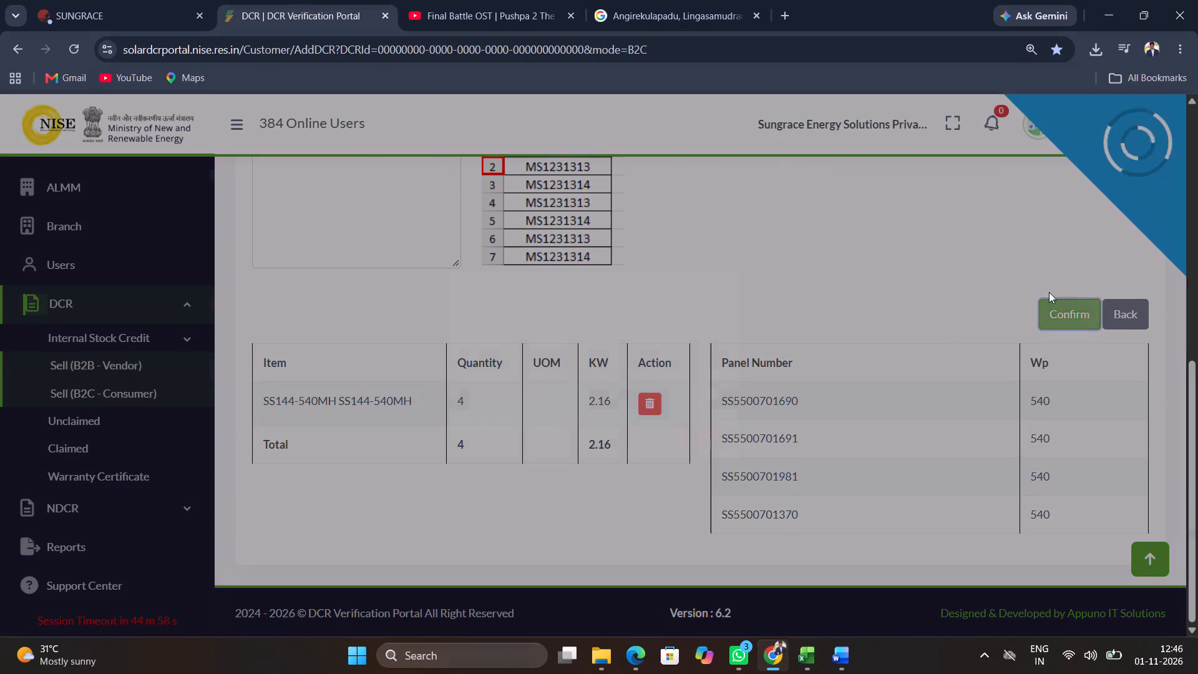
pyautogui.click(762, 457)
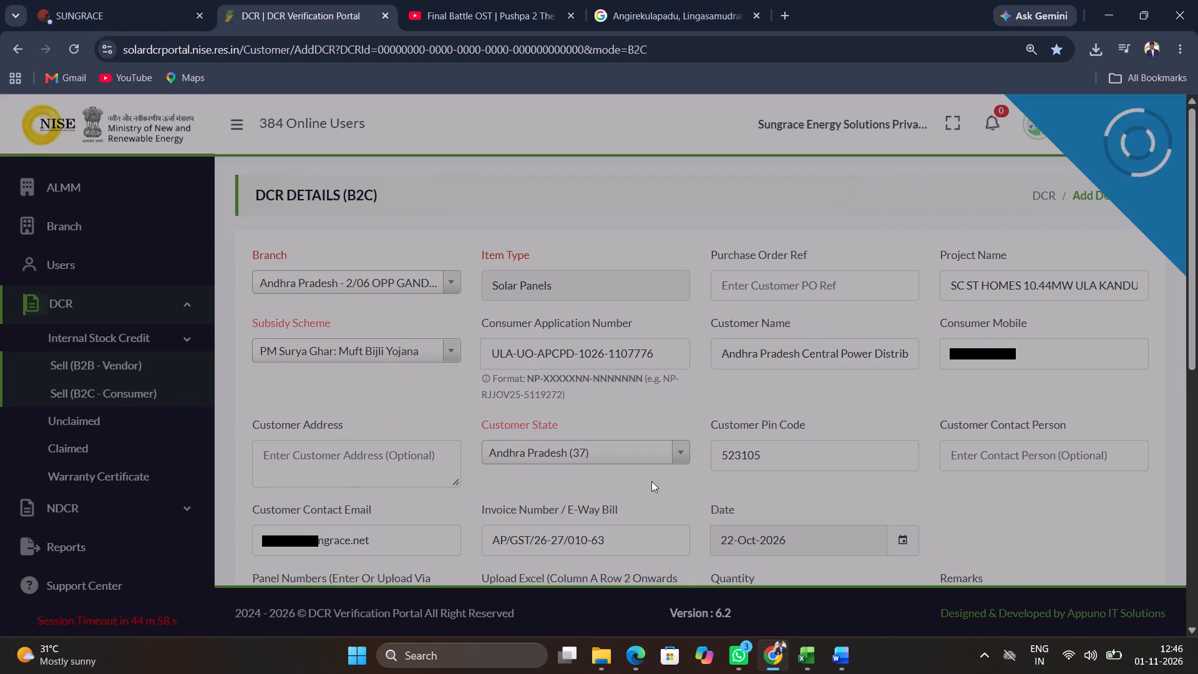
# In File Explorer, create a new folder named 63_ inside dcr crf > DCR010.
pyautogui.click(632, 580)
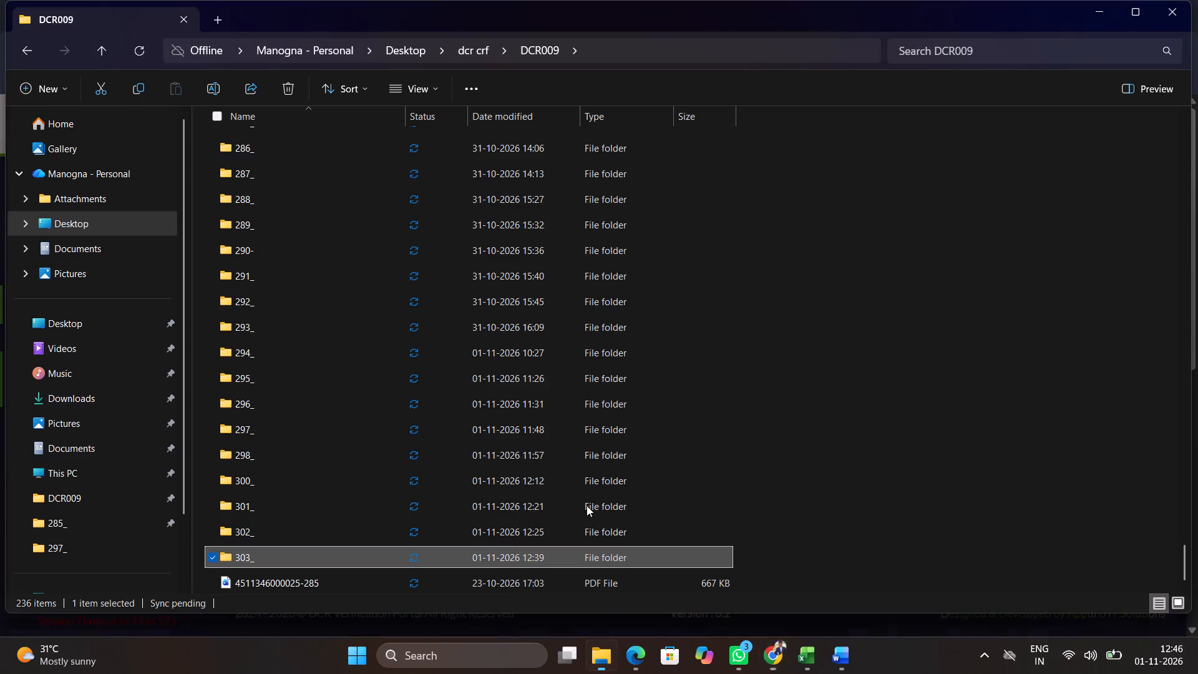
pyautogui.click(472, 52)
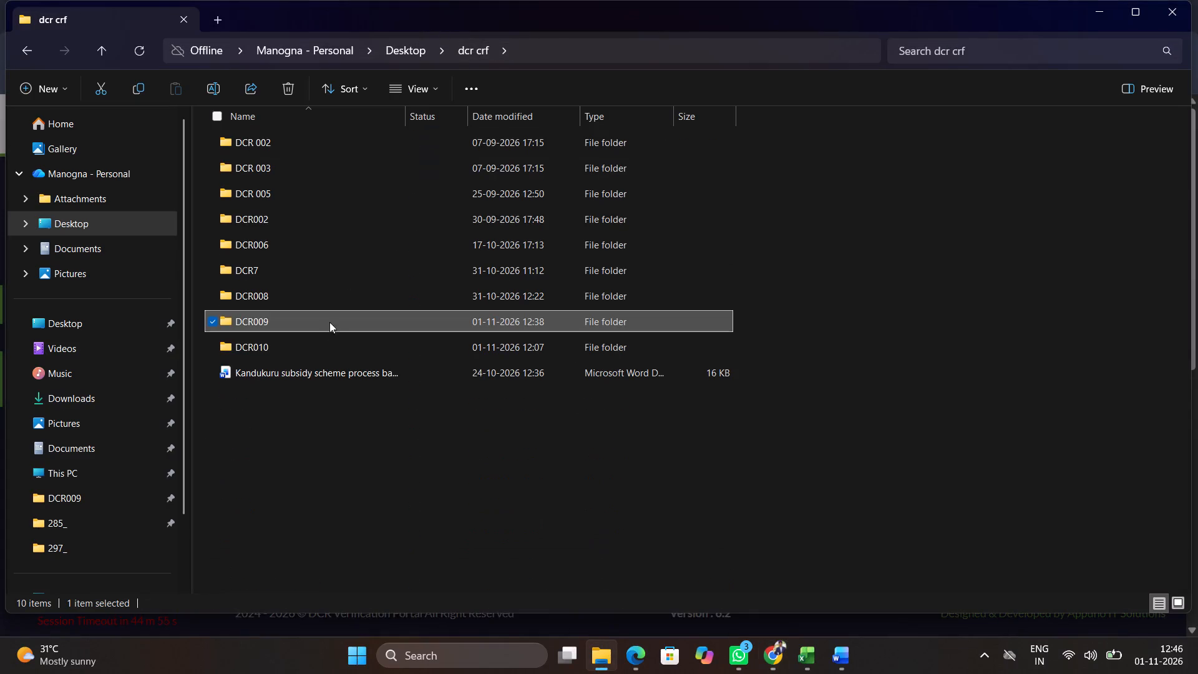
pyautogui.doubleClick(325, 343)
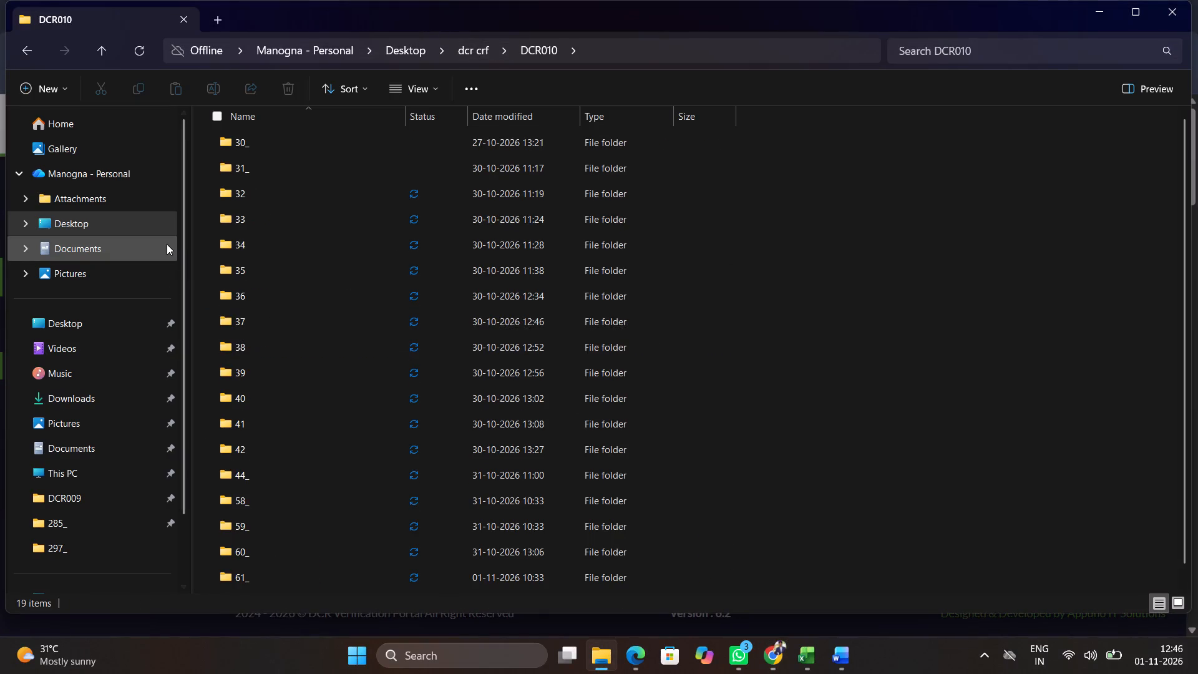
pyautogui.scroll(-3, 236, 299)
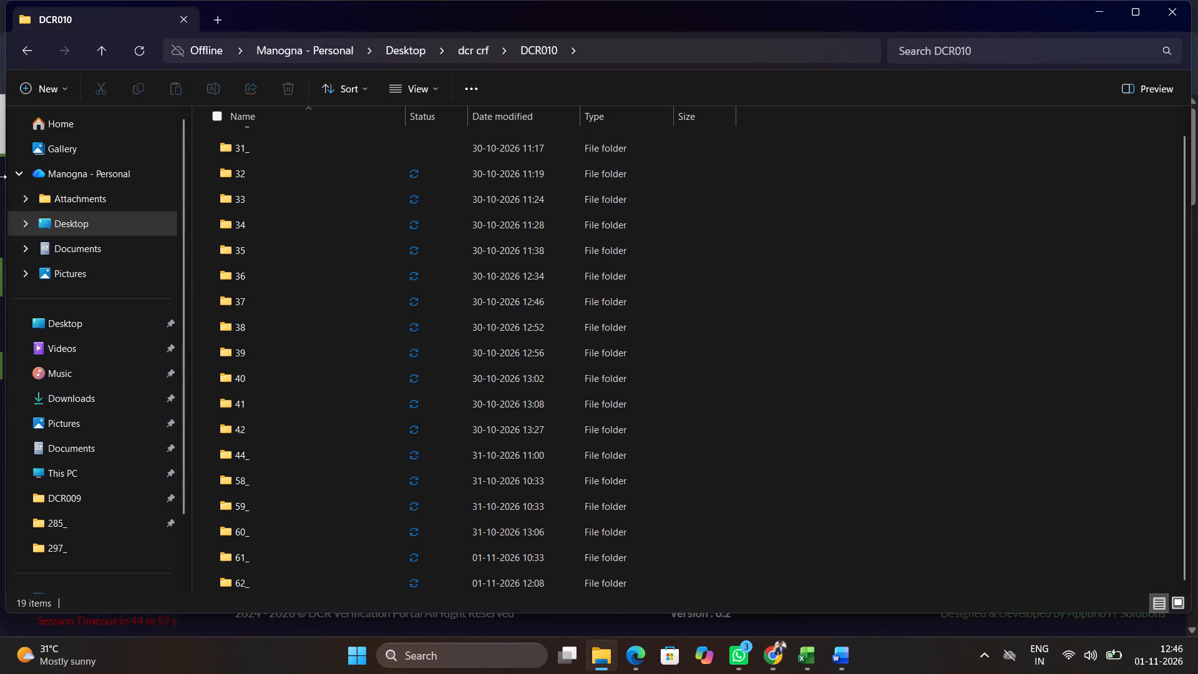
pyautogui.click(27, 89)
pyautogui.click(40, 124)
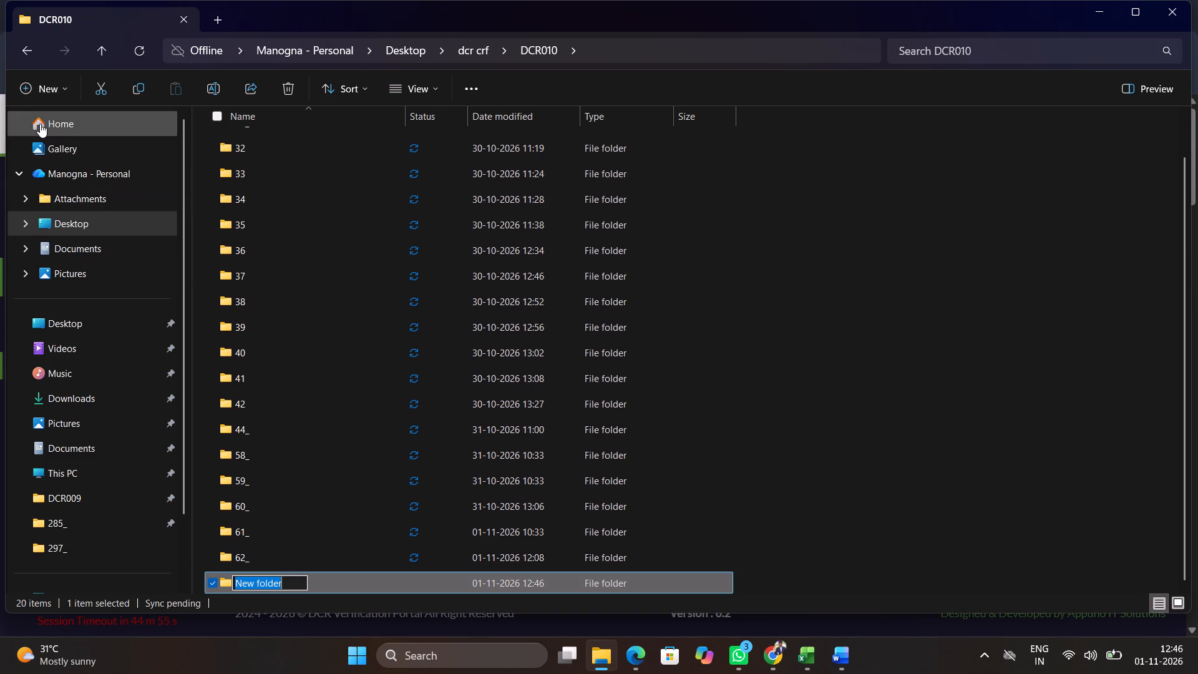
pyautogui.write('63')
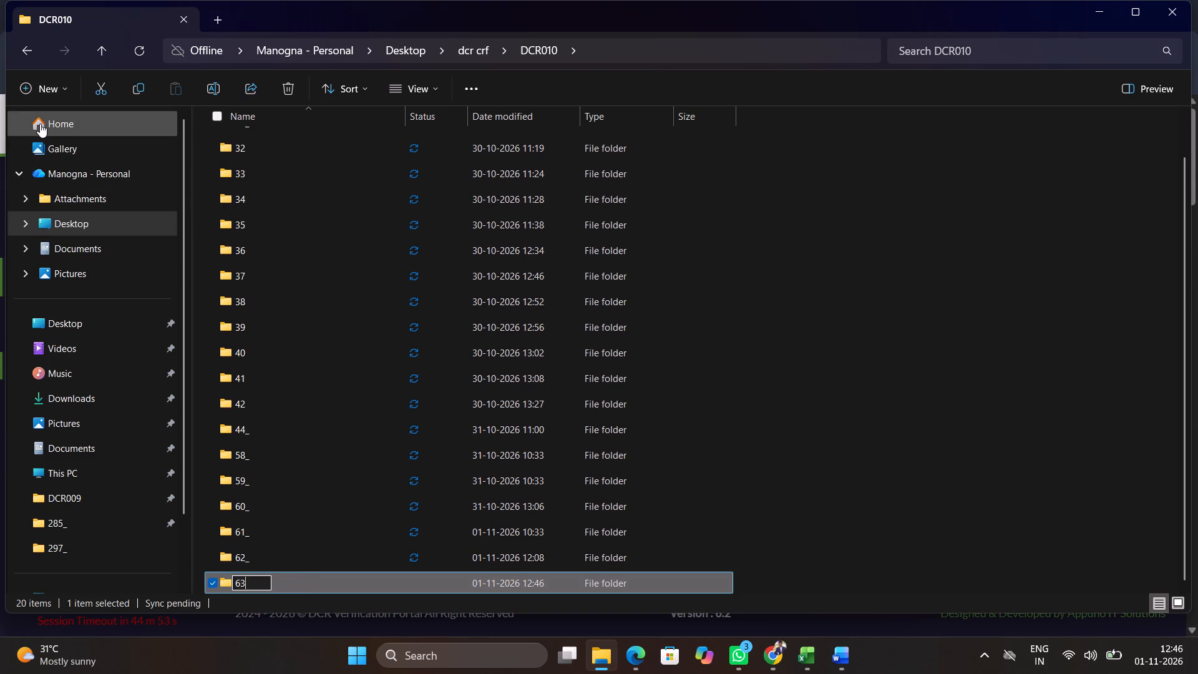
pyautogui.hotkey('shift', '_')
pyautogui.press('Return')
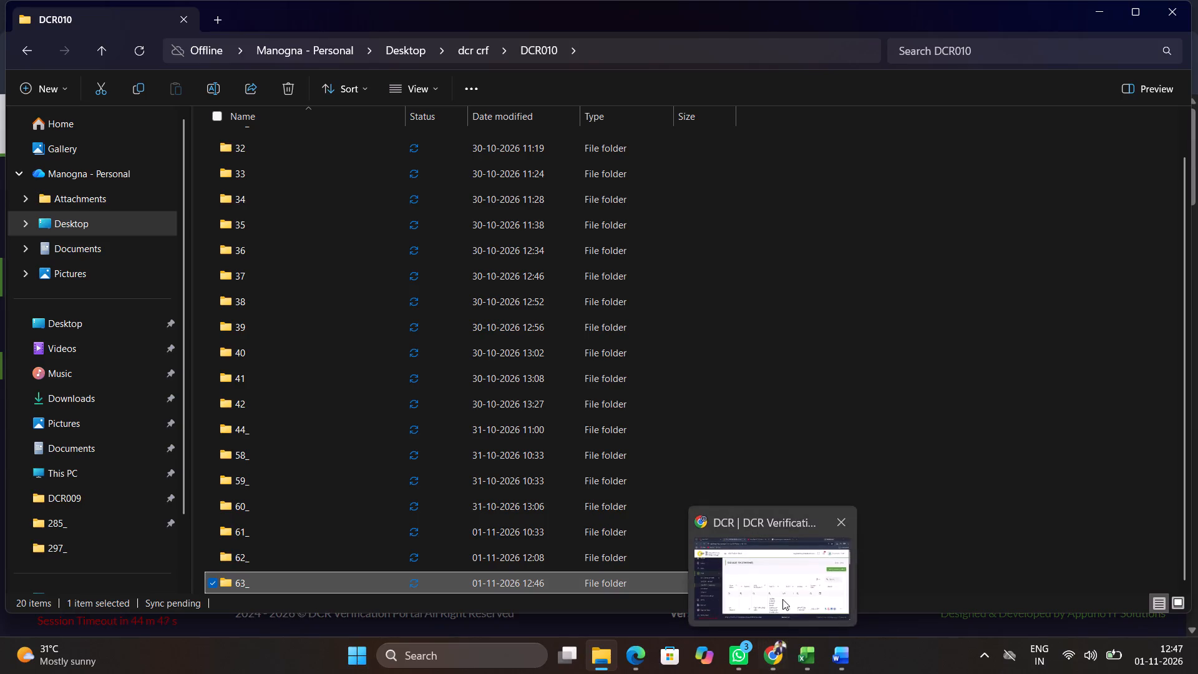
# Return to the installation's Quick Copy Details in SUNGRACE in Chrome and copy its Service Number.
pyautogui.click(779, 572)
pyautogui.click(5, 0)
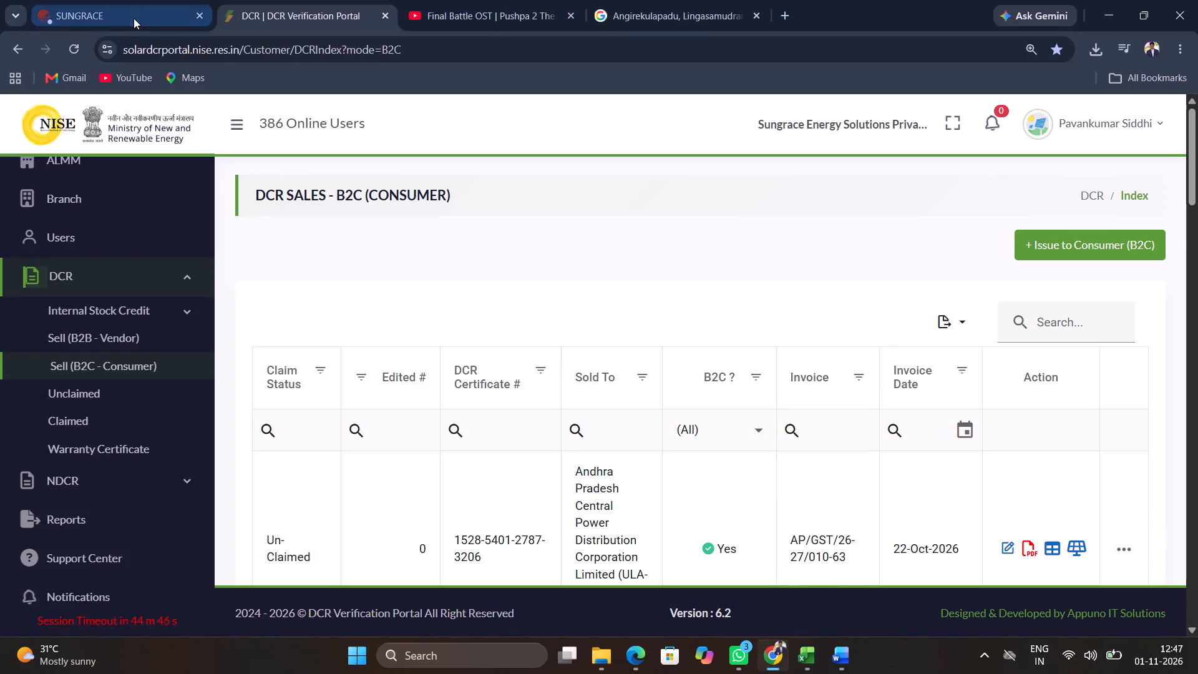
pyautogui.click(133, 13)
pyautogui.click(822, 134)
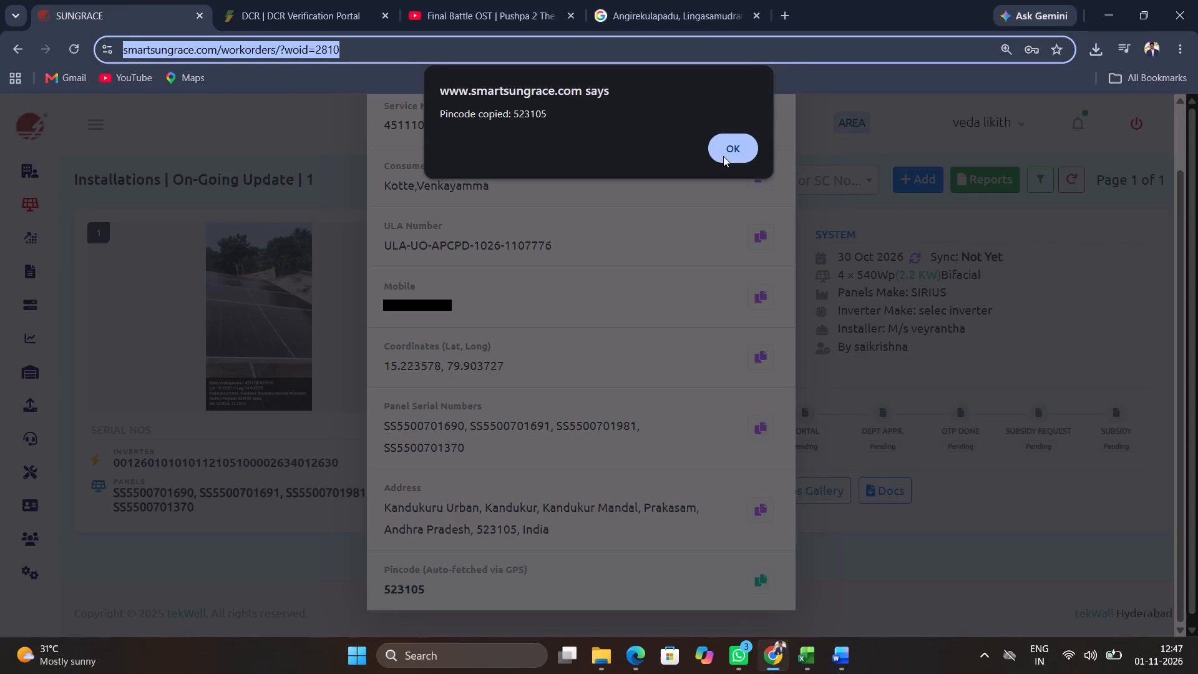
pyautogui.click(715, 145)
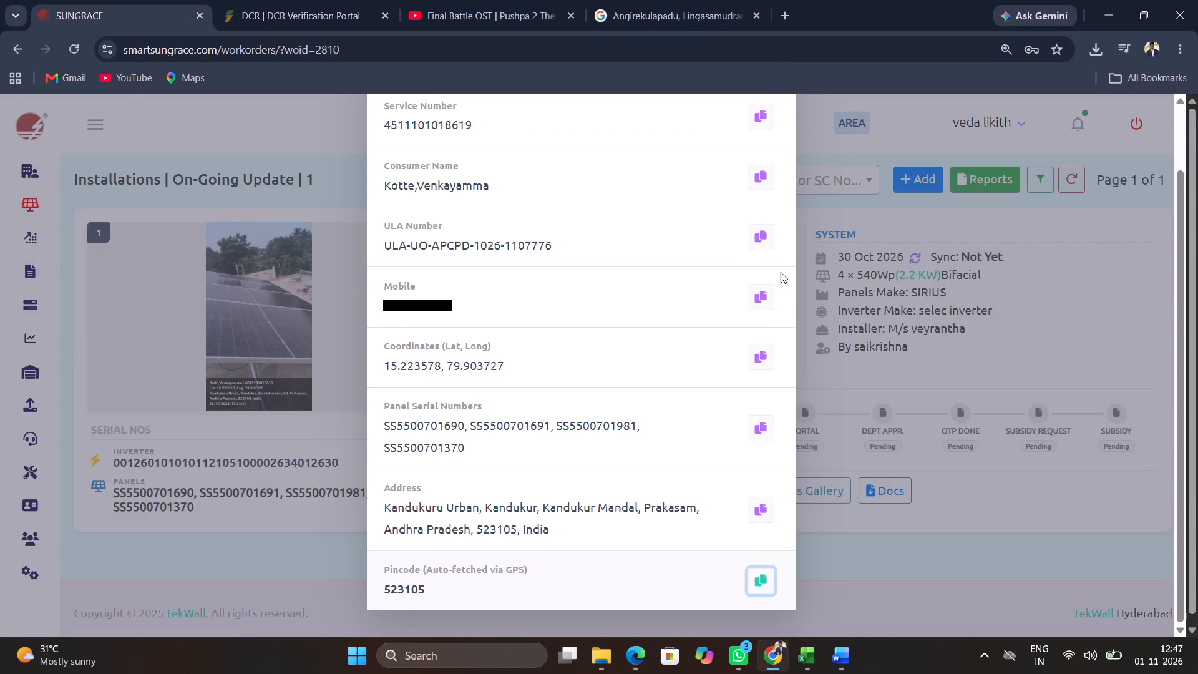
pyautogui.scroll(3, 732, 262)
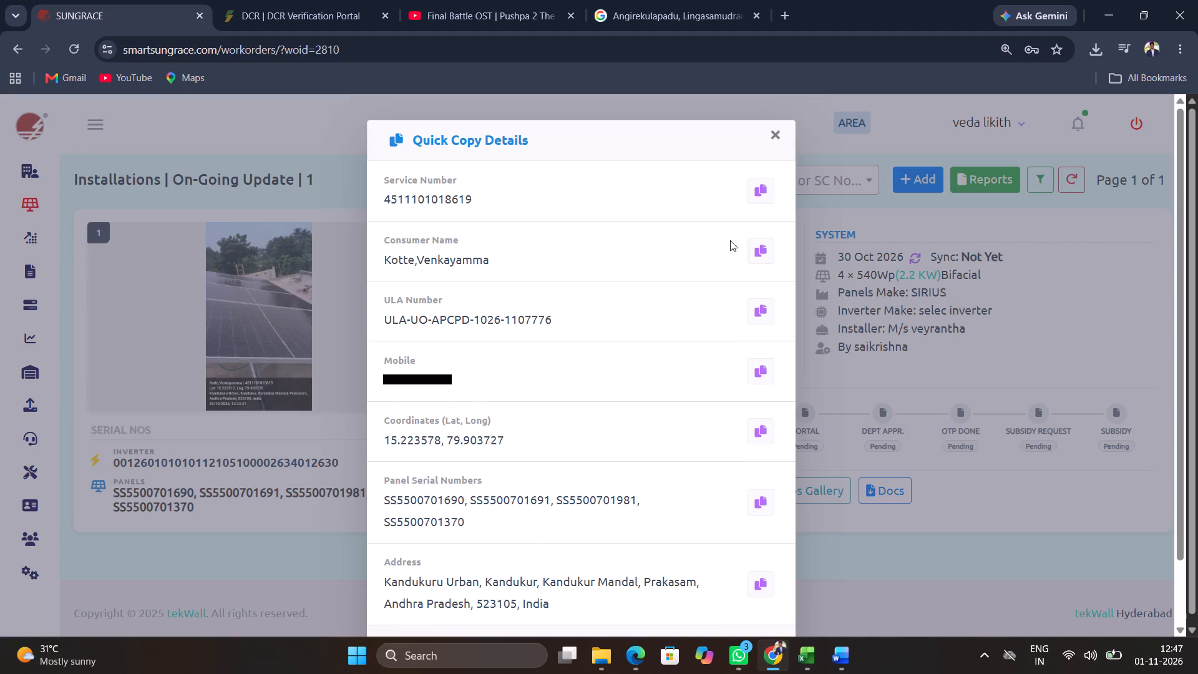
pyautogui.click(761, 190)
pyautogui.click(286, 0)
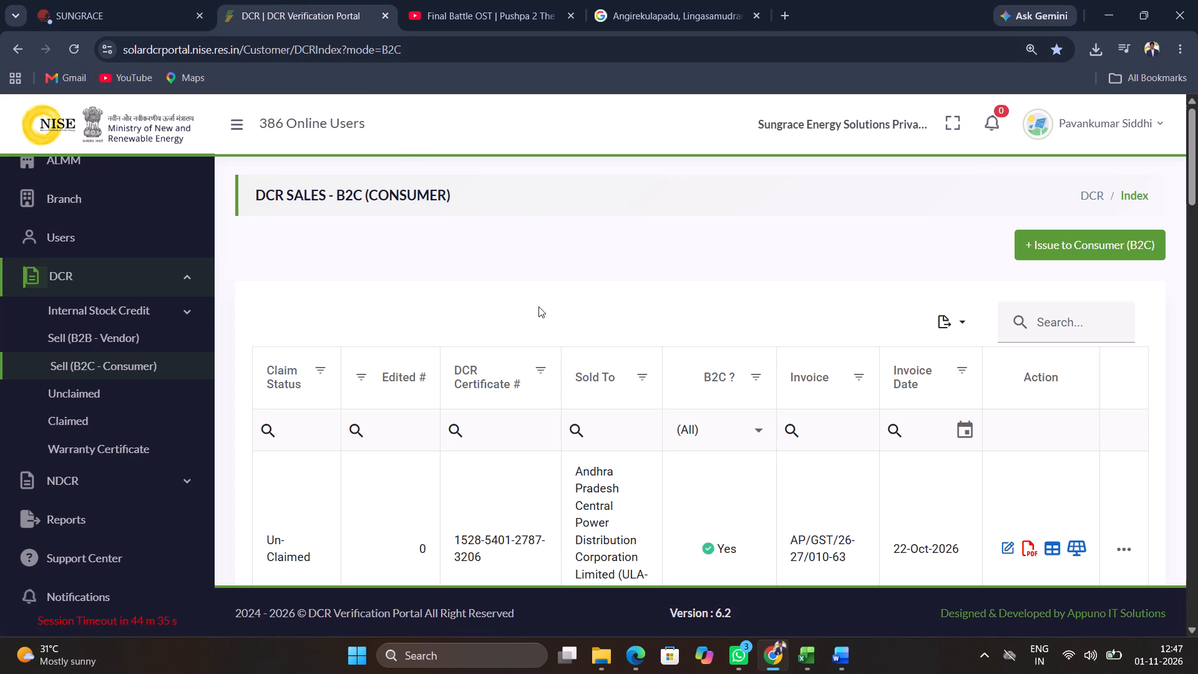
pyautogui.click(1021, 546)
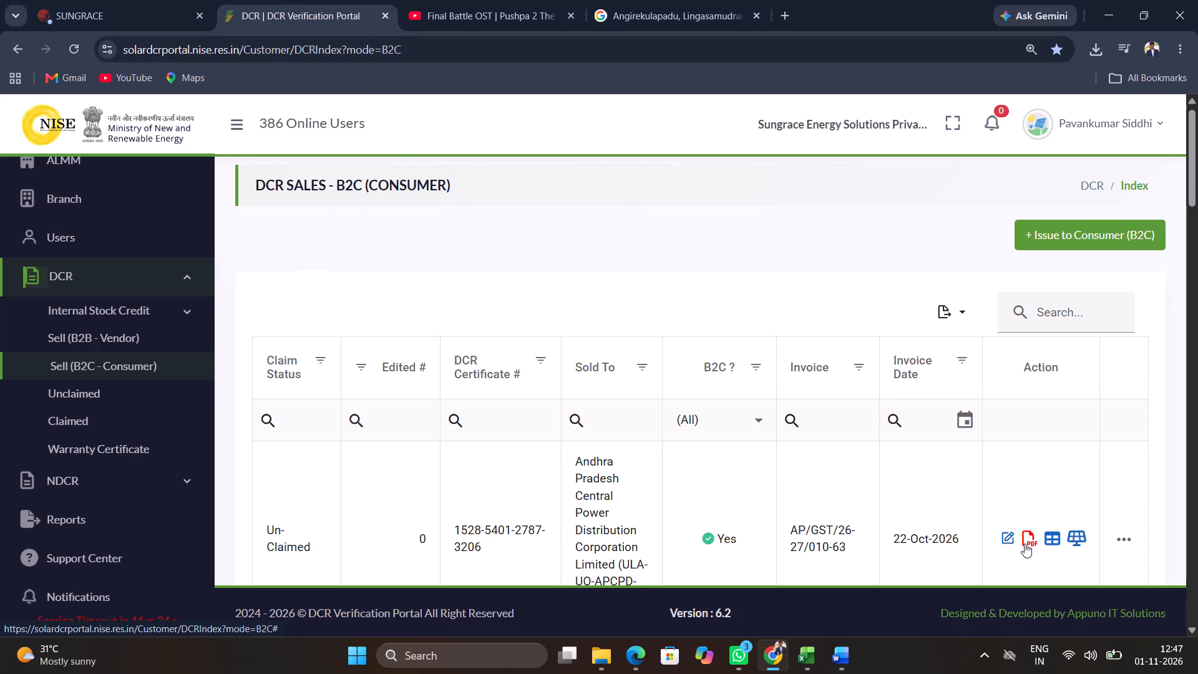
pyautogui.click(1025, 542)
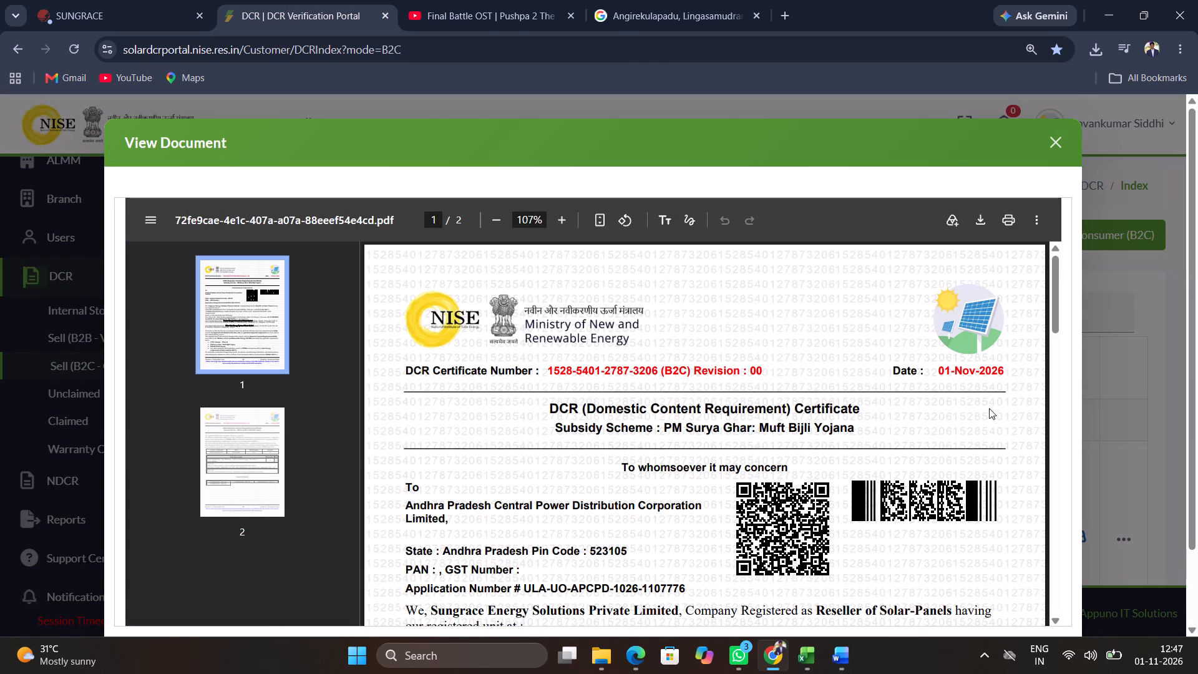
# Download the certificate PDF into dcr crf > DCR010 > 63_, naming it with the copied Service Number followed by -63.
pyautogui.click(975, 217)
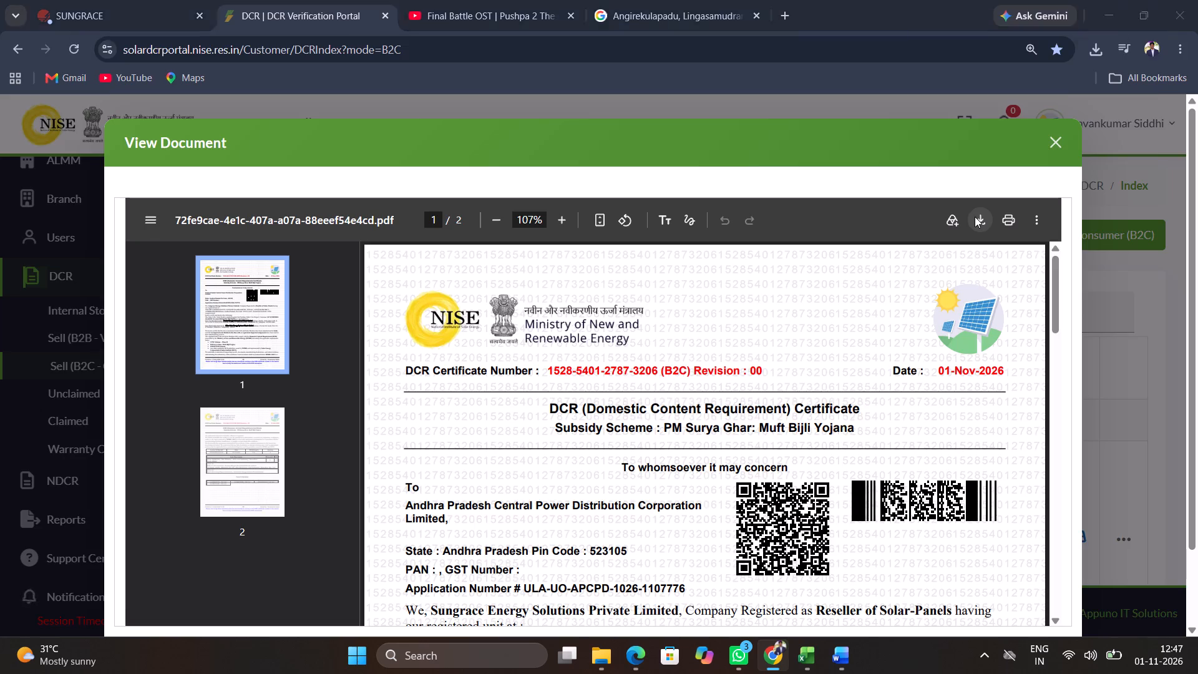
pyautogui.hotkey('ctrl', 'v')
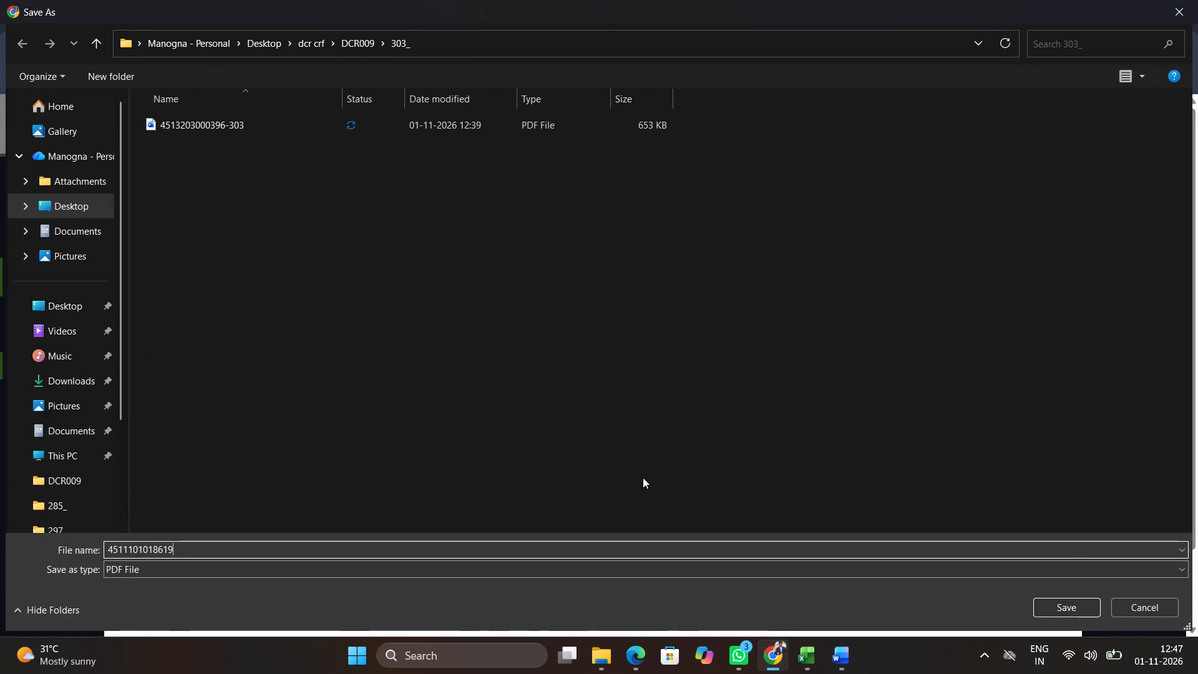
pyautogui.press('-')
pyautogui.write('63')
pyautogui.doubleClick(357, 41)
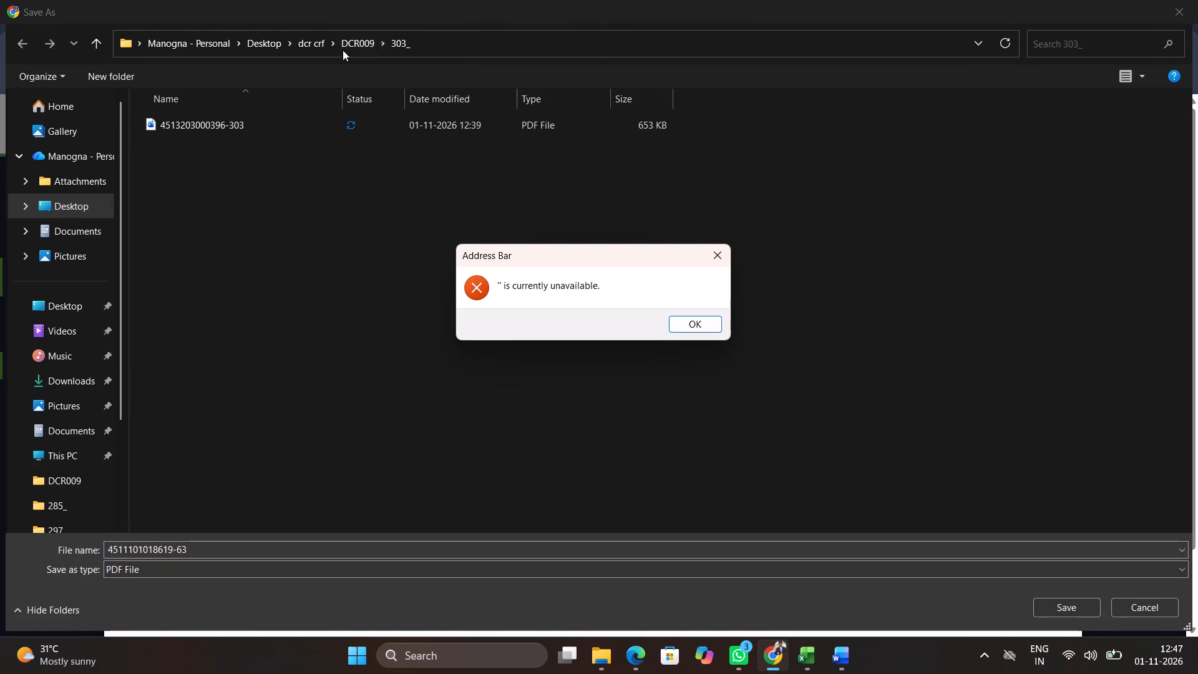
pyautogui.click(721, 248)
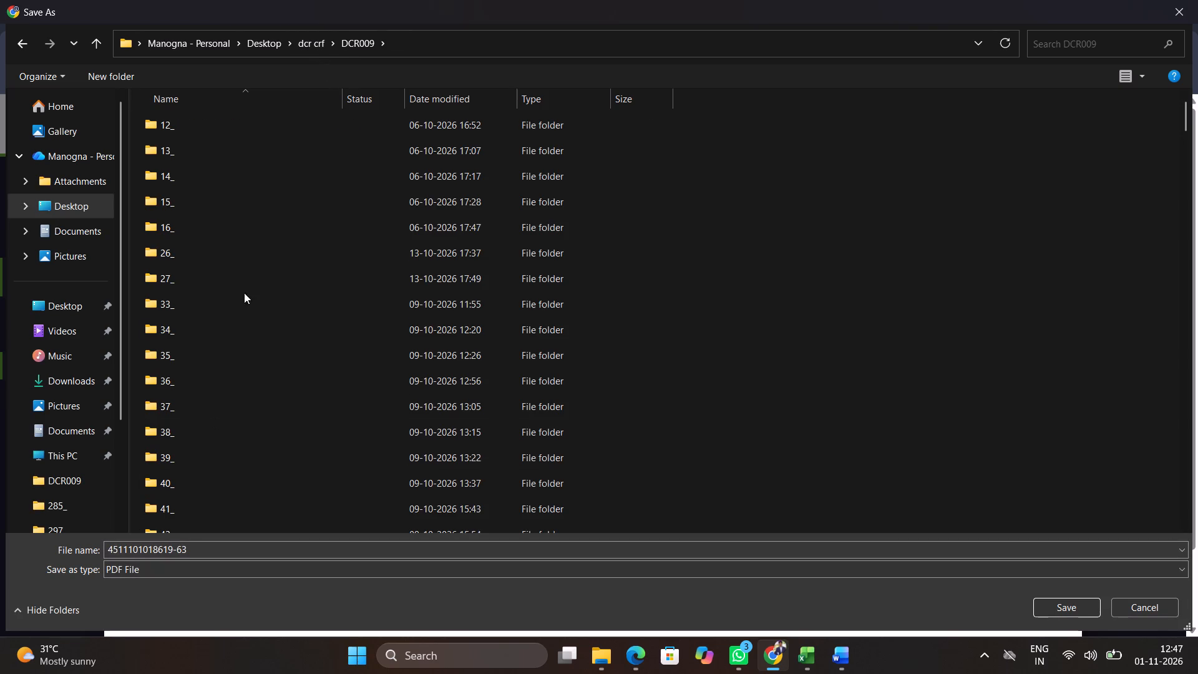
pyautogui.click(307, 42)
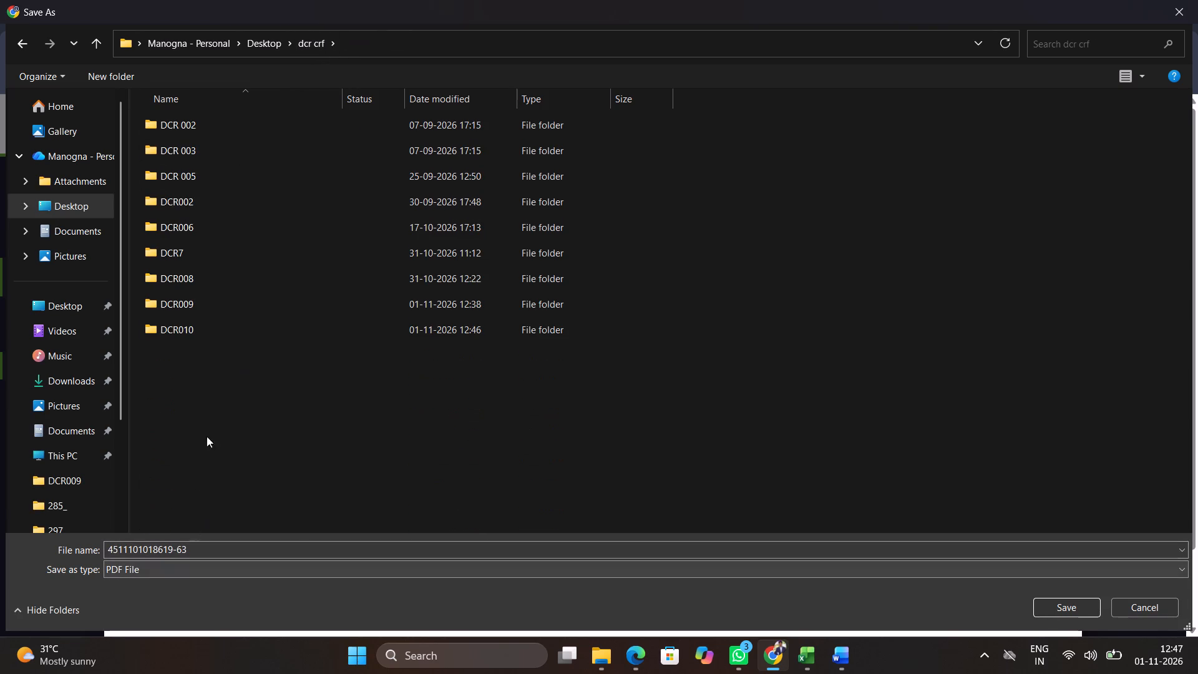
pyautogui.doubleClick(234, 324)
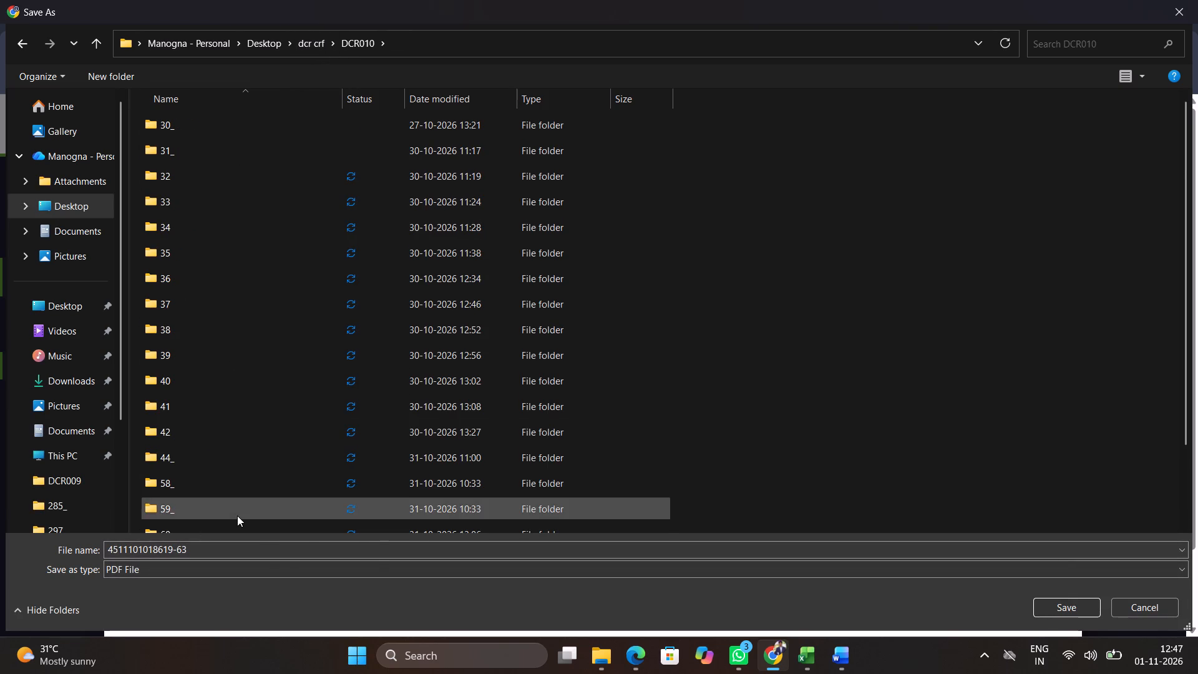
pyautogui.scroll(-6, 238, 516)
pyautogui.doubleClick(249, 520)
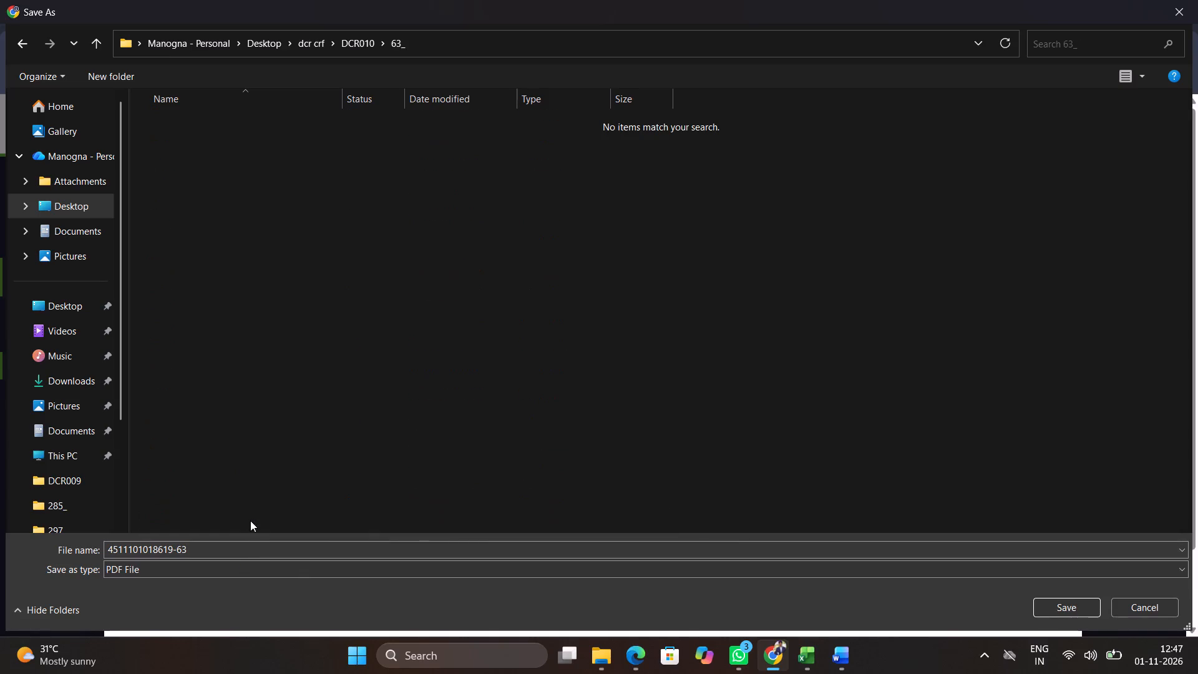
pyautogui.click(1077, 607)
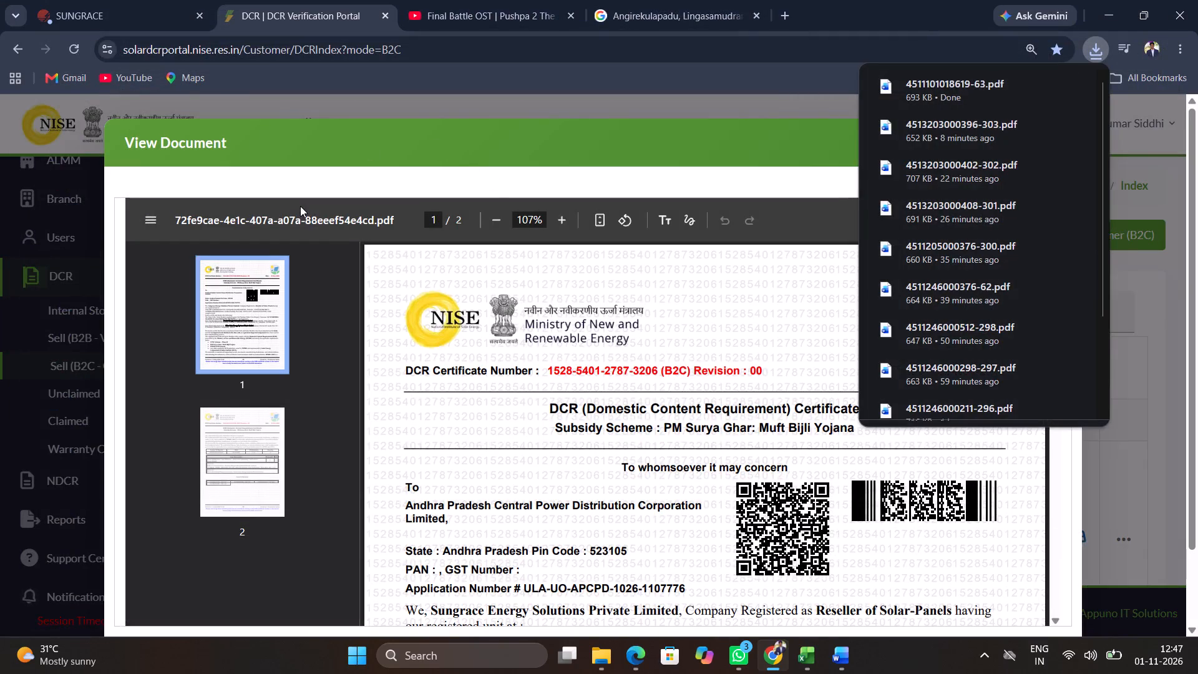
# Return to the installation in SUNGRACE, close its copied details, and open its Project Stage update form.
pyautogui.click(130, 0)
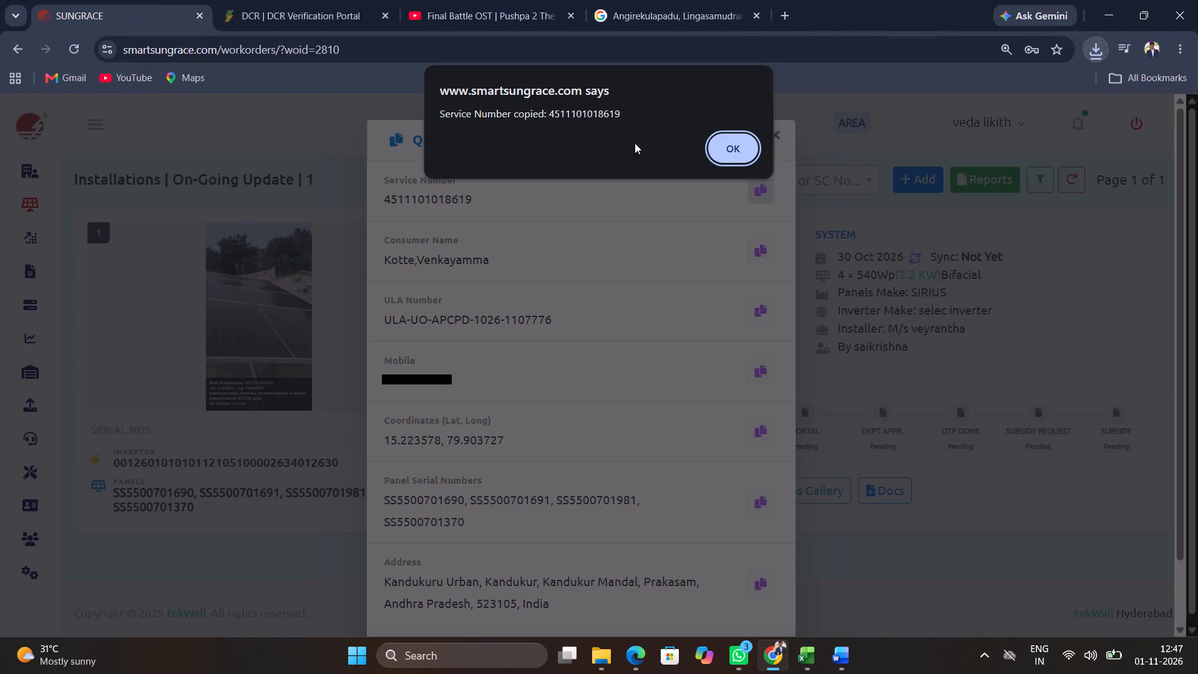
pyautogui.click(739, 150)
pyautogui.click(758, 127)
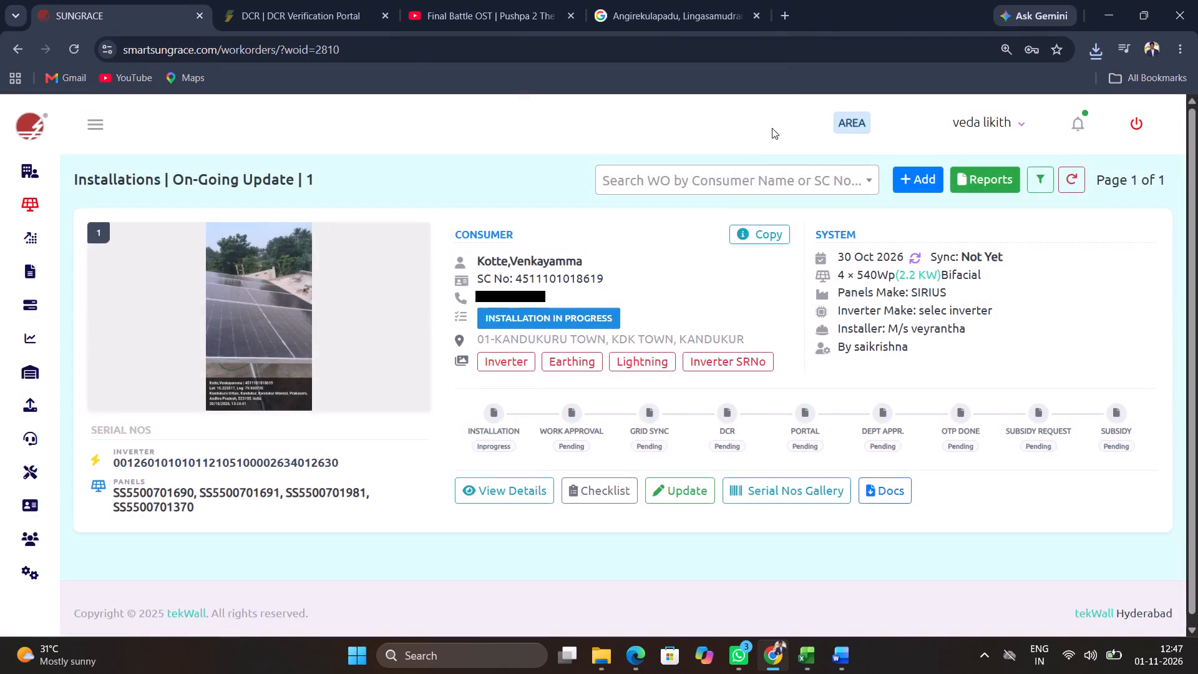
pyautogui.click(664, 498)
pyautogui.click(512, 439)
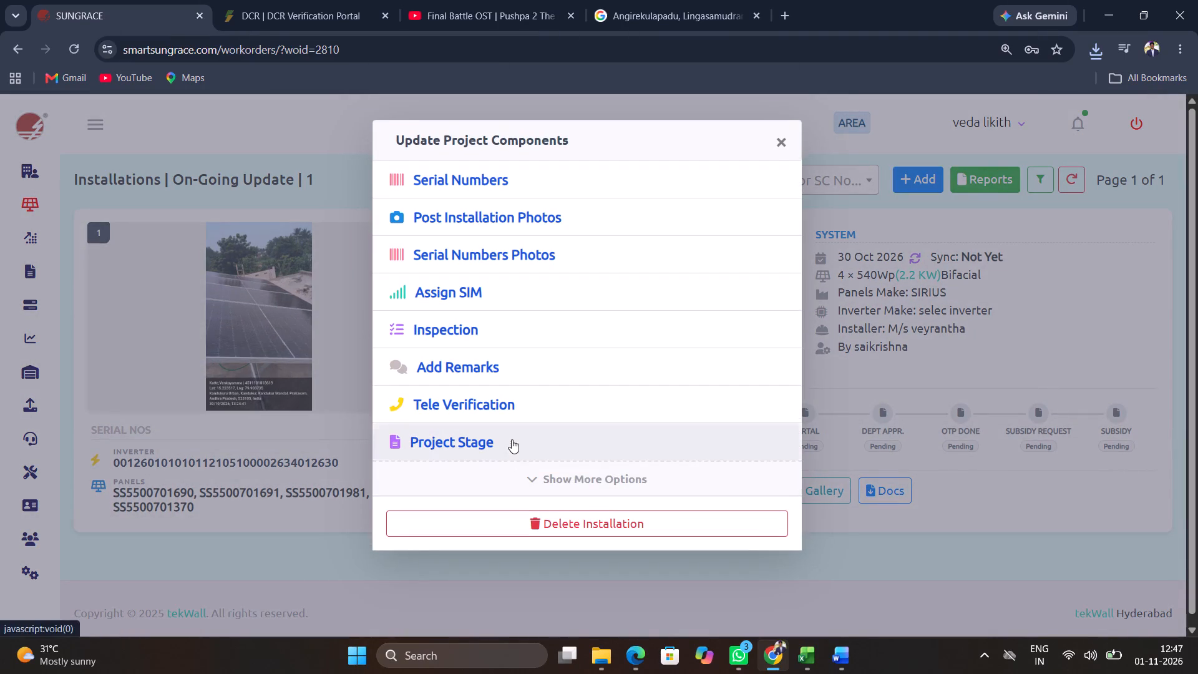
# Attach the certificate PDF ending in -63 from dcr crf > DCR010 > 63_ as the DCR upload and submit the form.
pyautogui.scroll(-5, 412, 408)
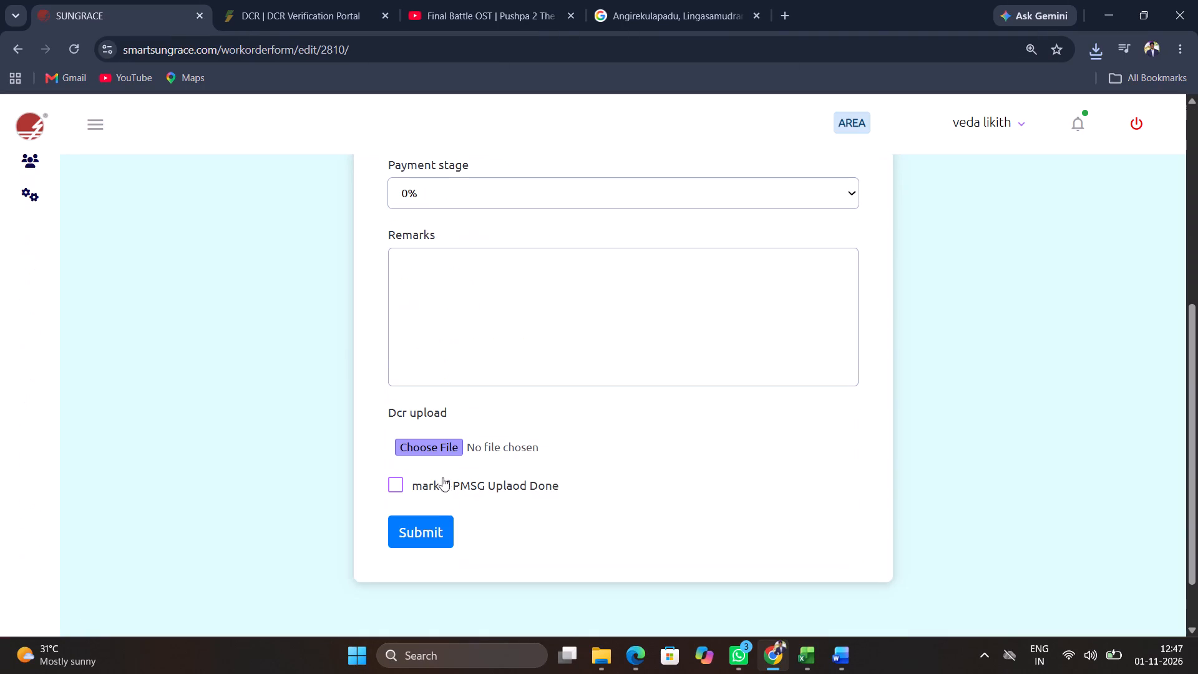
pyautogui.click(440, 432)
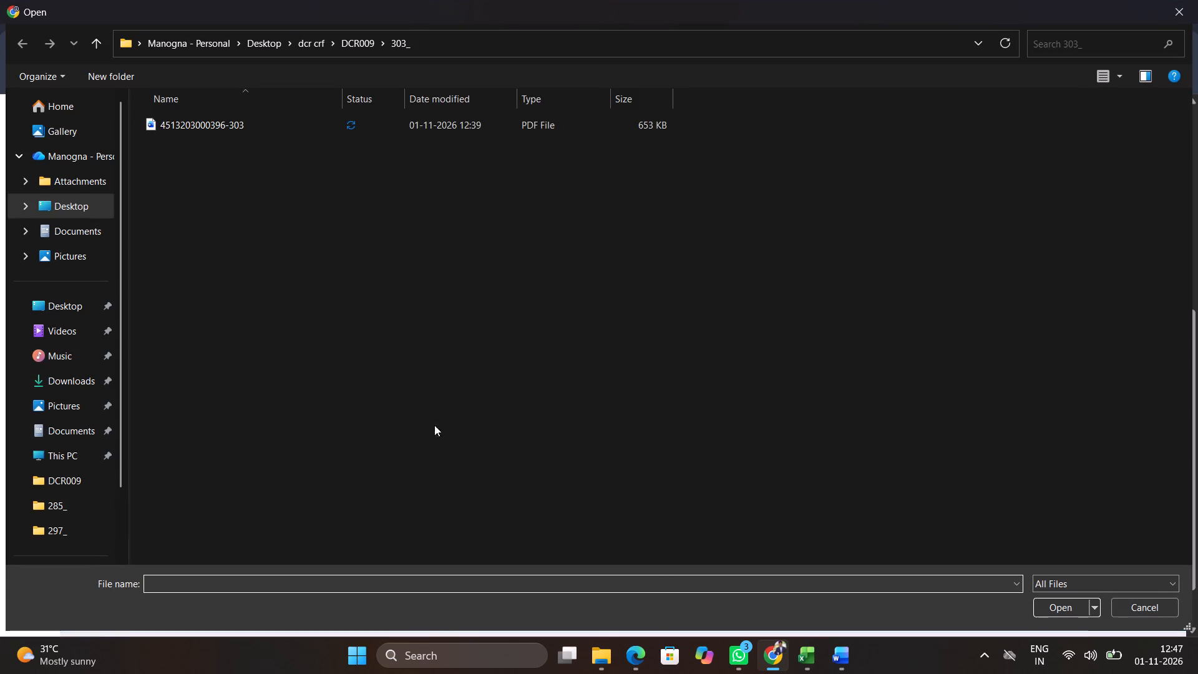
pyautogui.click(313, 43)
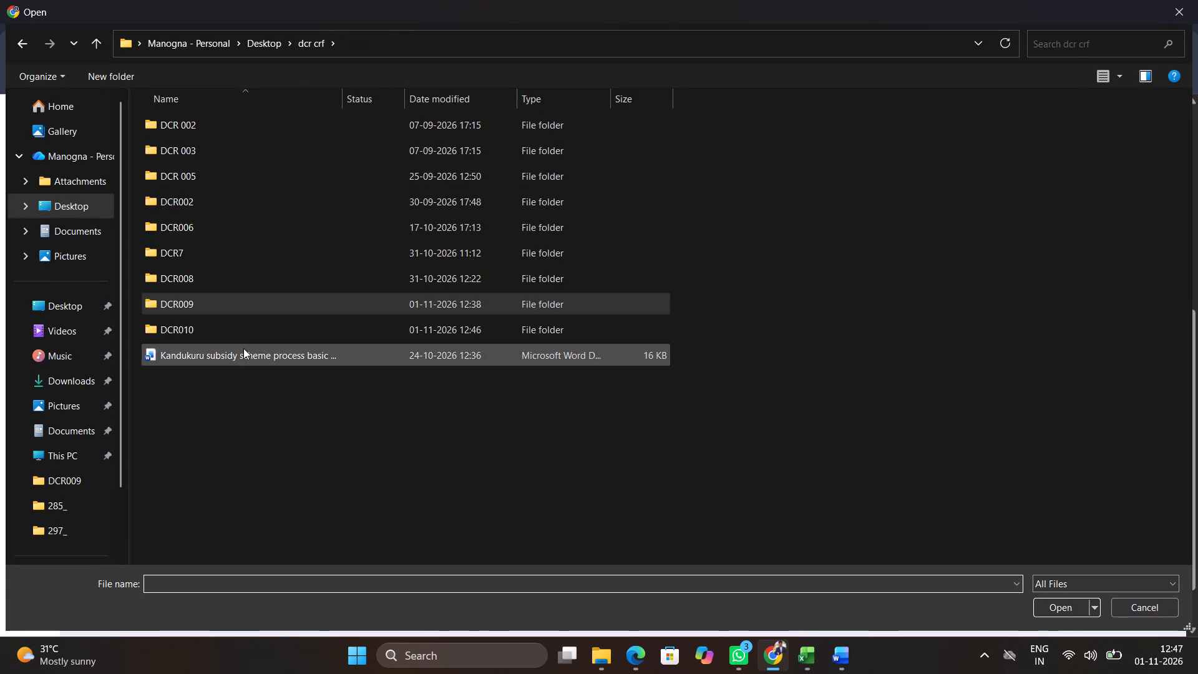
pyautogui.doubleClick(250, 328)
pyautogui.scroll(-4, 250, 328)
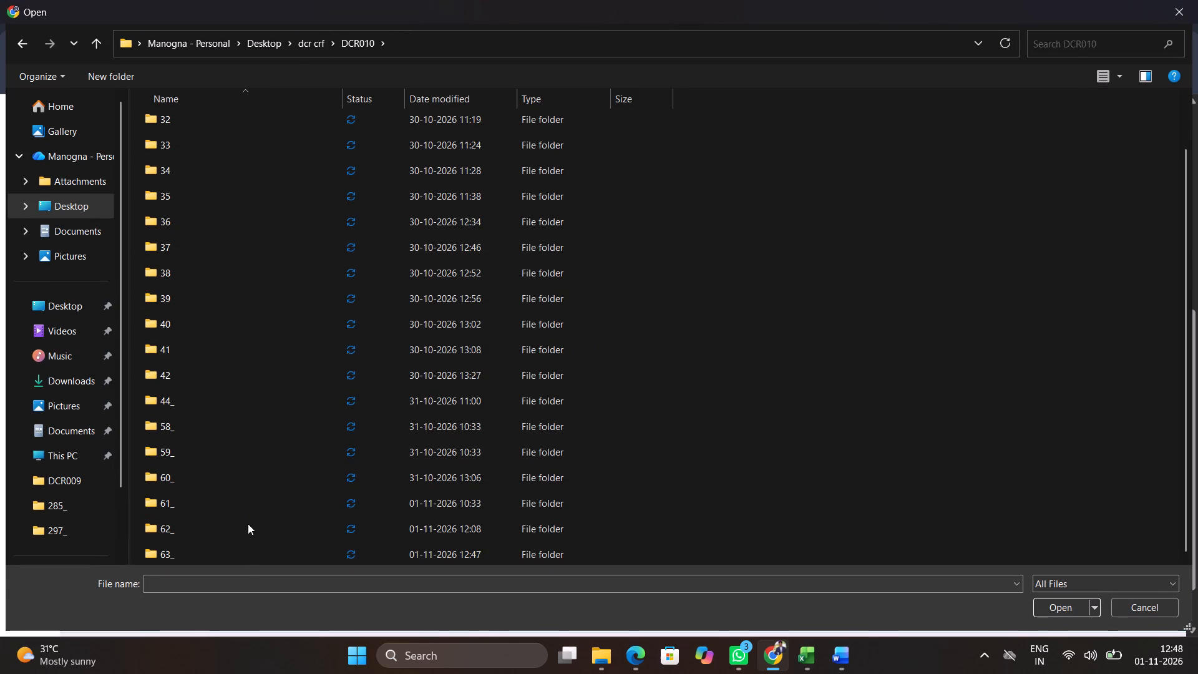
pyautogui.doubleClick(245, 559)
pyautogui.moveTo(233, 129); pyautogui.dragTo(242, 145)
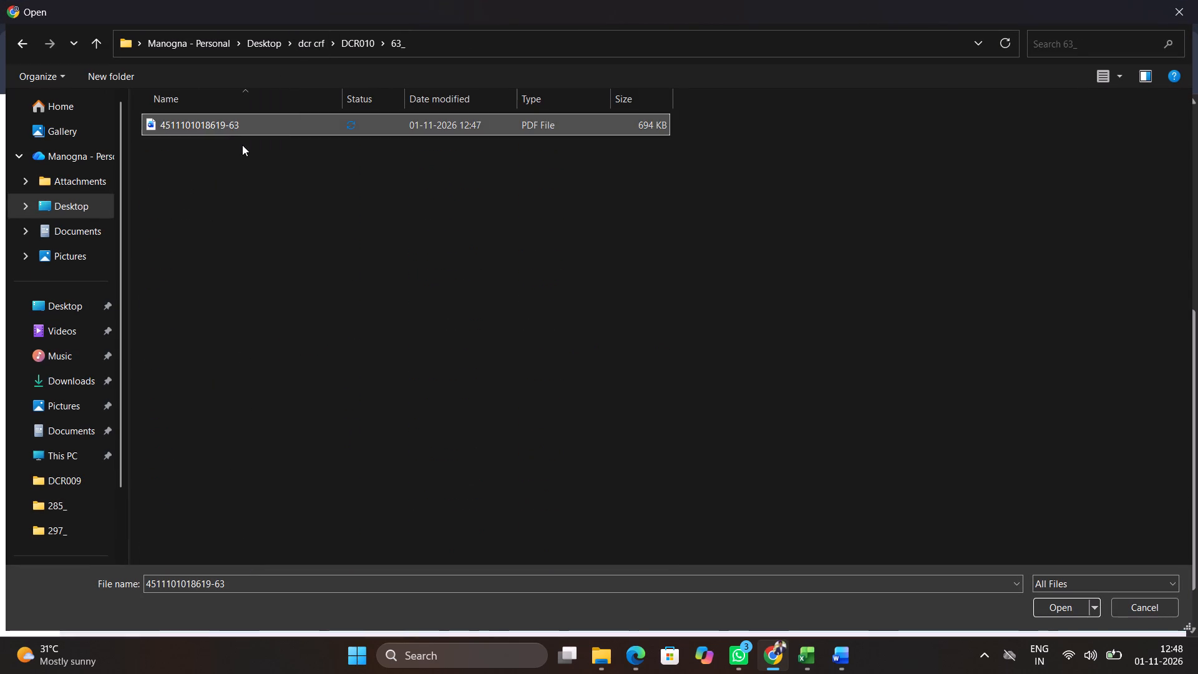
pyautogui.click(242, 145)
pyautogui.doubleClick(246, 121)
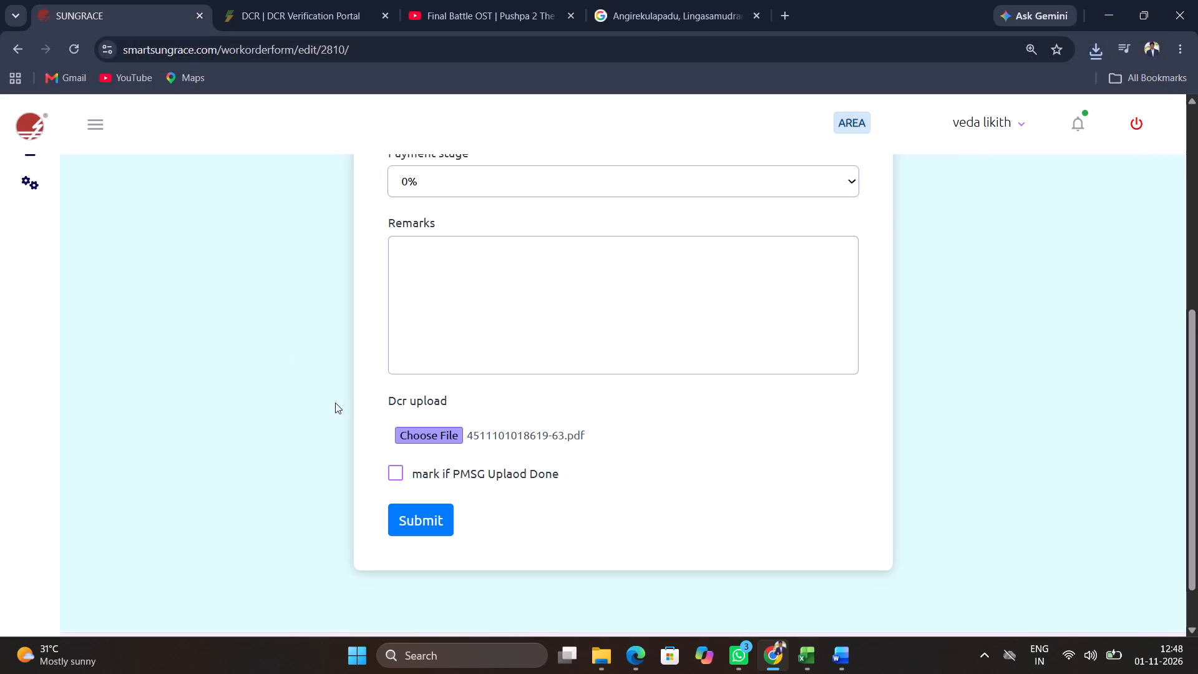
pyautogui.click(405, 512)
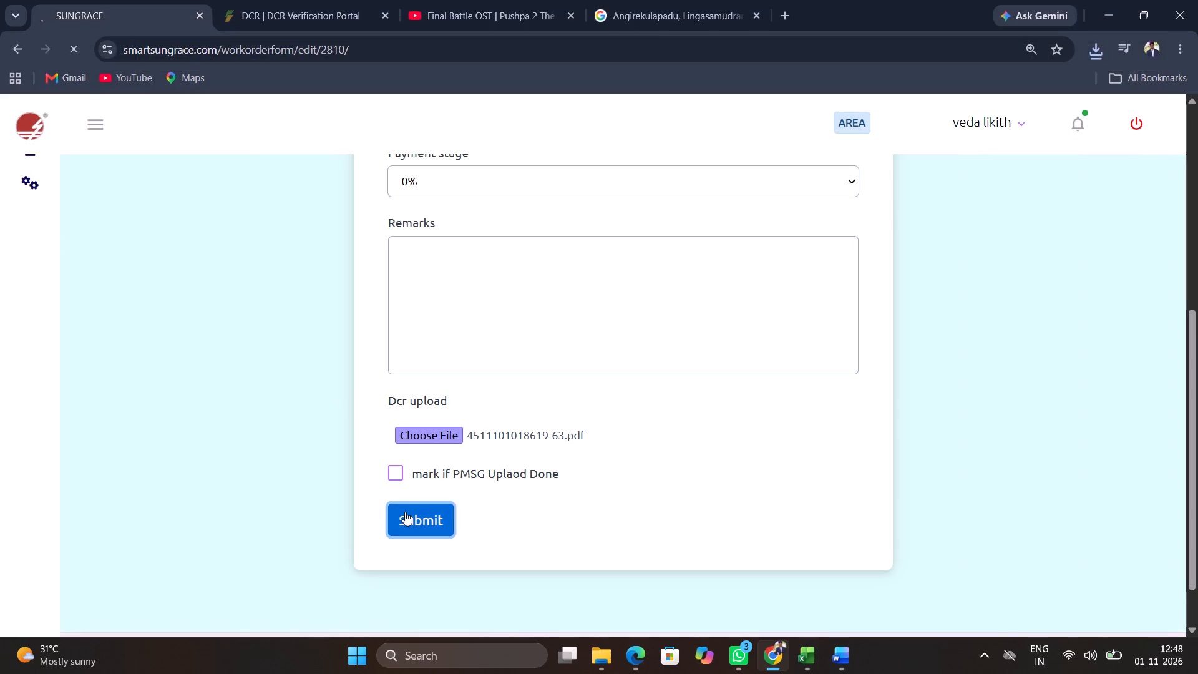
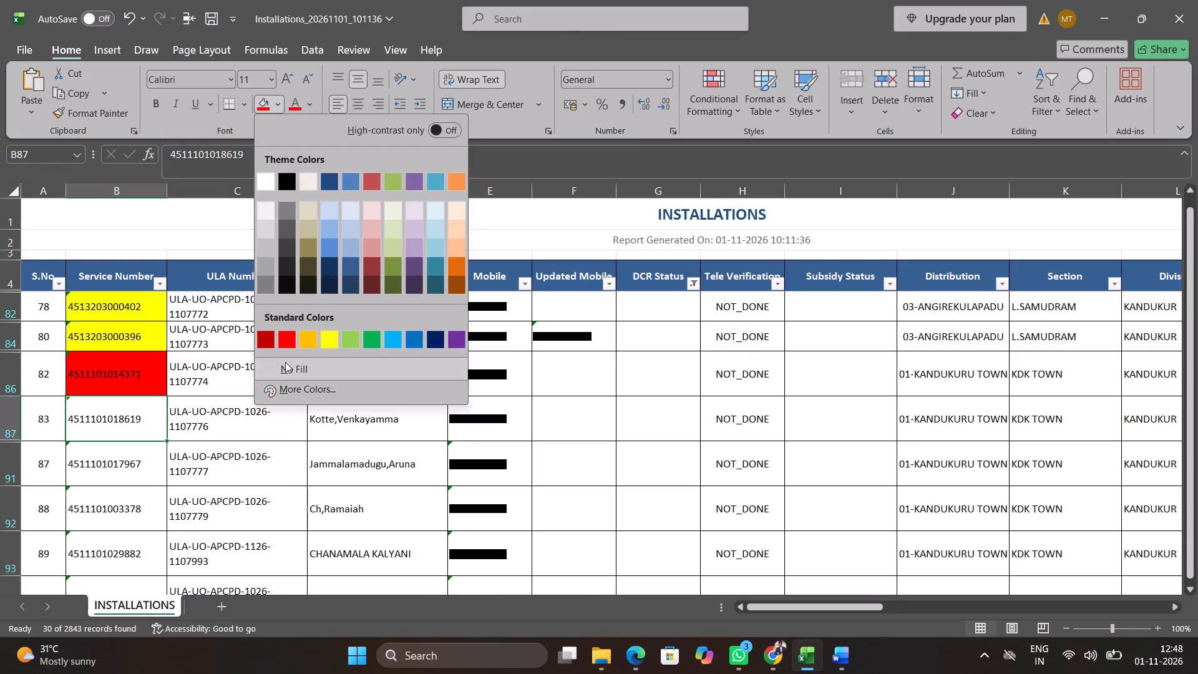
# Fill the Service Number cell of the S.No 83 installation with yellow.
pyautogui.click(329, 336)
# Copy the Service Number of the S.No 87 installation in Excel and open its work order in SUNGRACE.
pyautogui.press('Down')
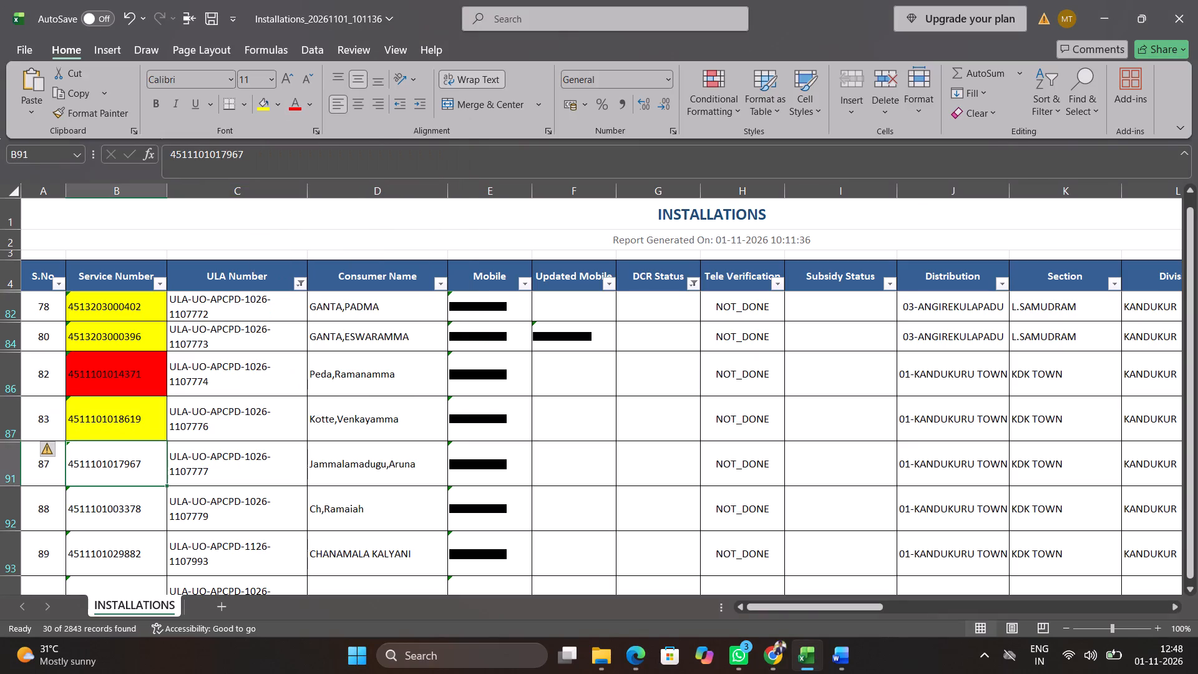
pyautogui.hotkey('ctrl', 'c')
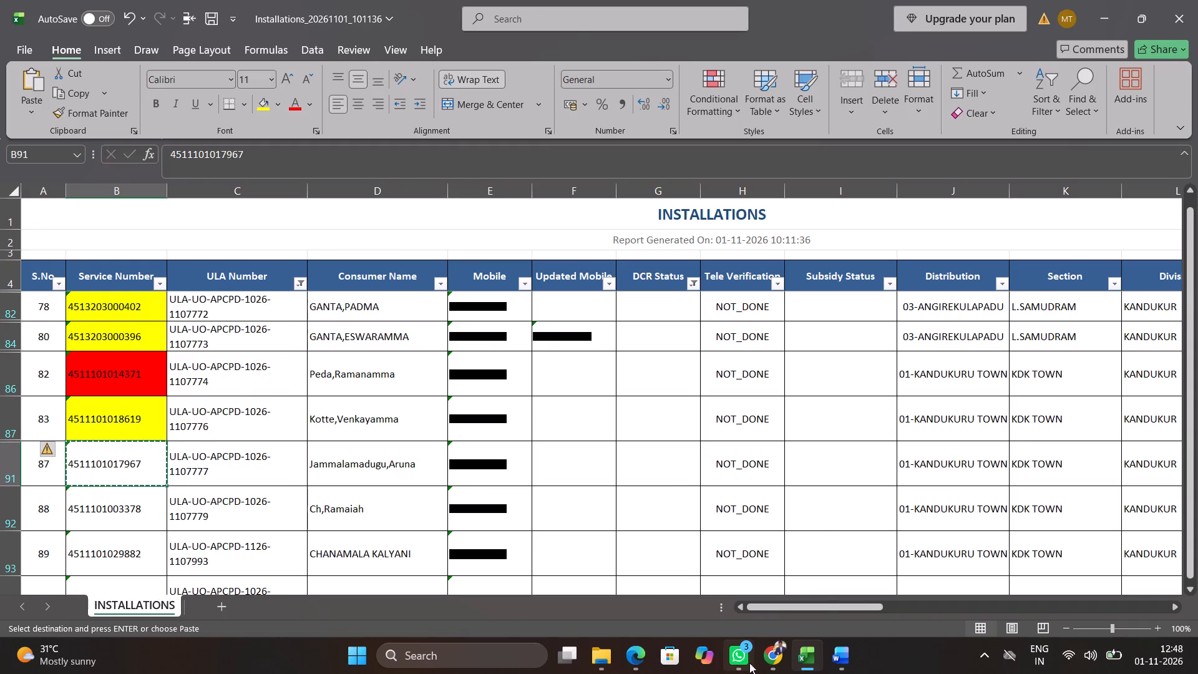
pyautogui.click(774, 576)
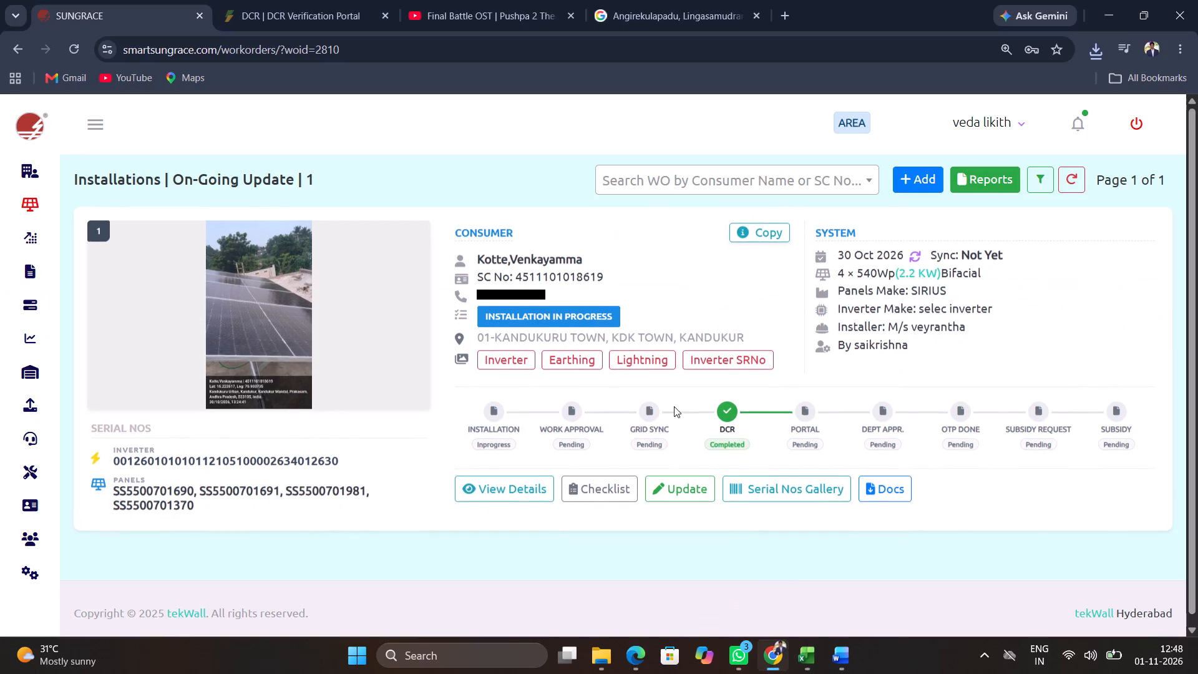
pyautogui.click(656, 179)
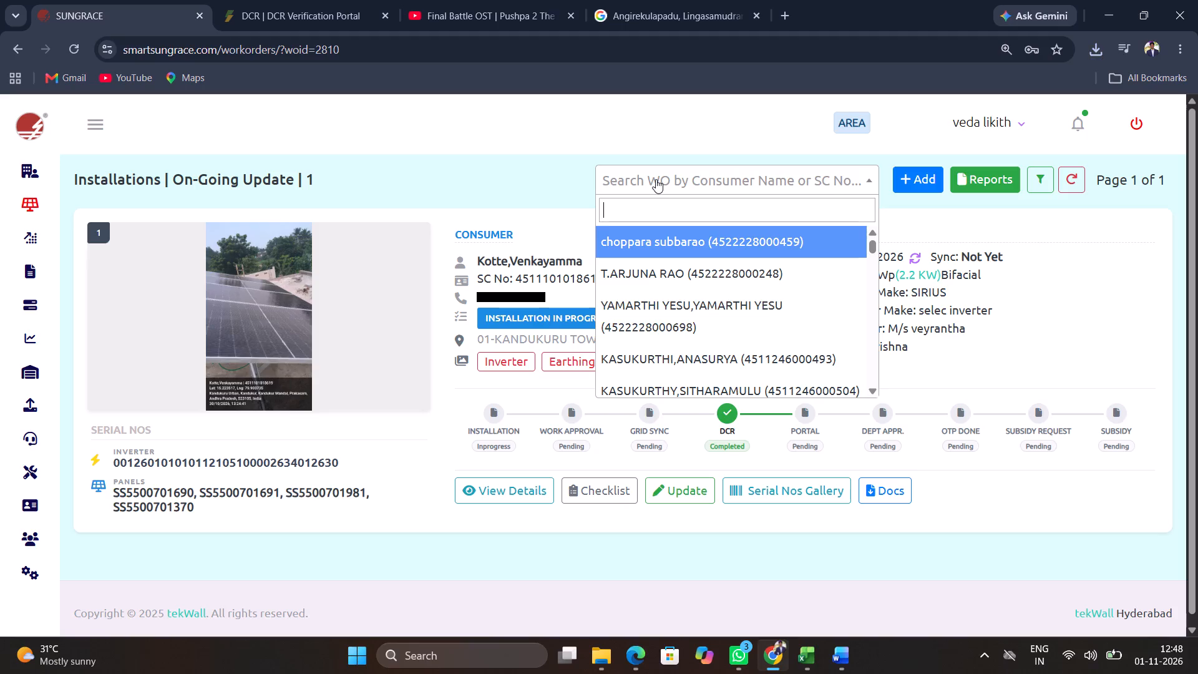
pyautogui.hotkey('ctrl', 'v')
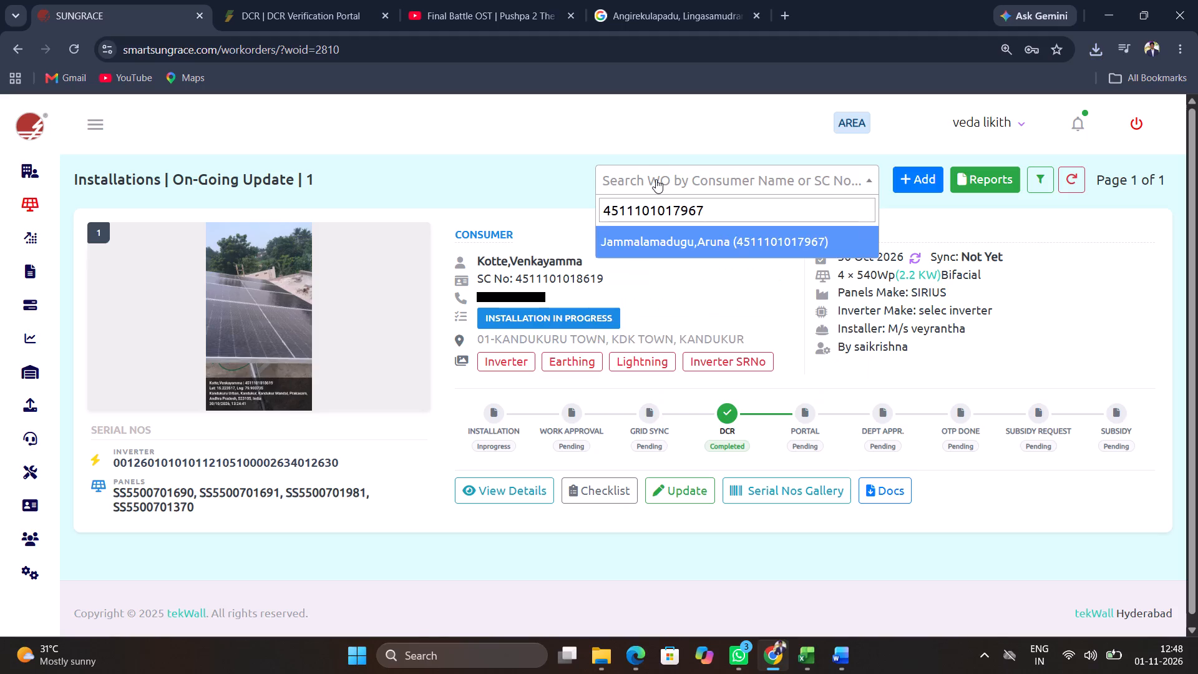
pyautogui.press('Return')
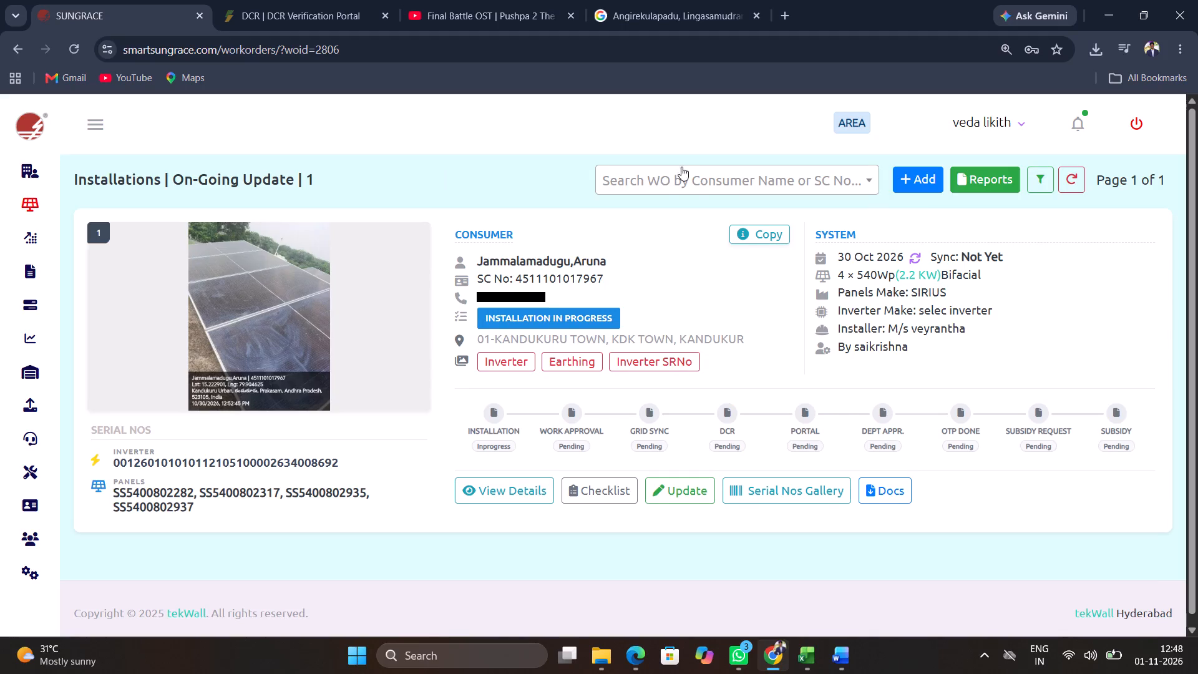
# Copy the installation's ULA Number and enter it as the Consumer Application Number in a new B2C DCR form on the NISE portal.
pyautogui.click(751, 235)
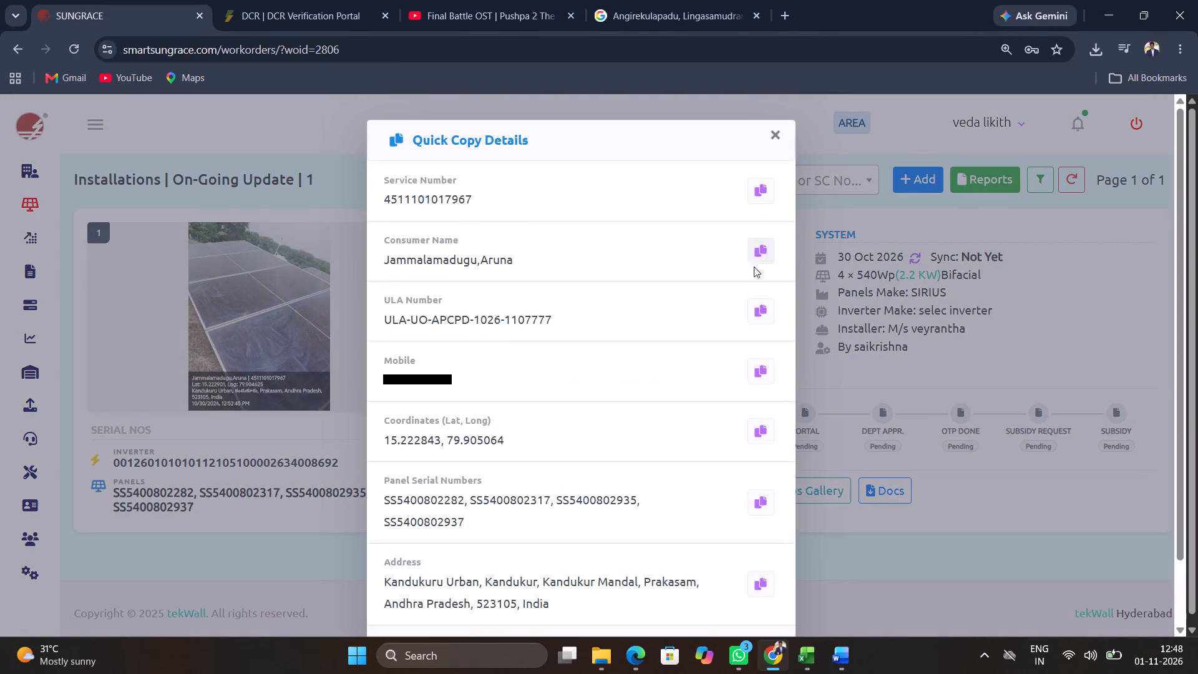
pyautogui.click(759, 315)
pyautogui.click(257, 0)
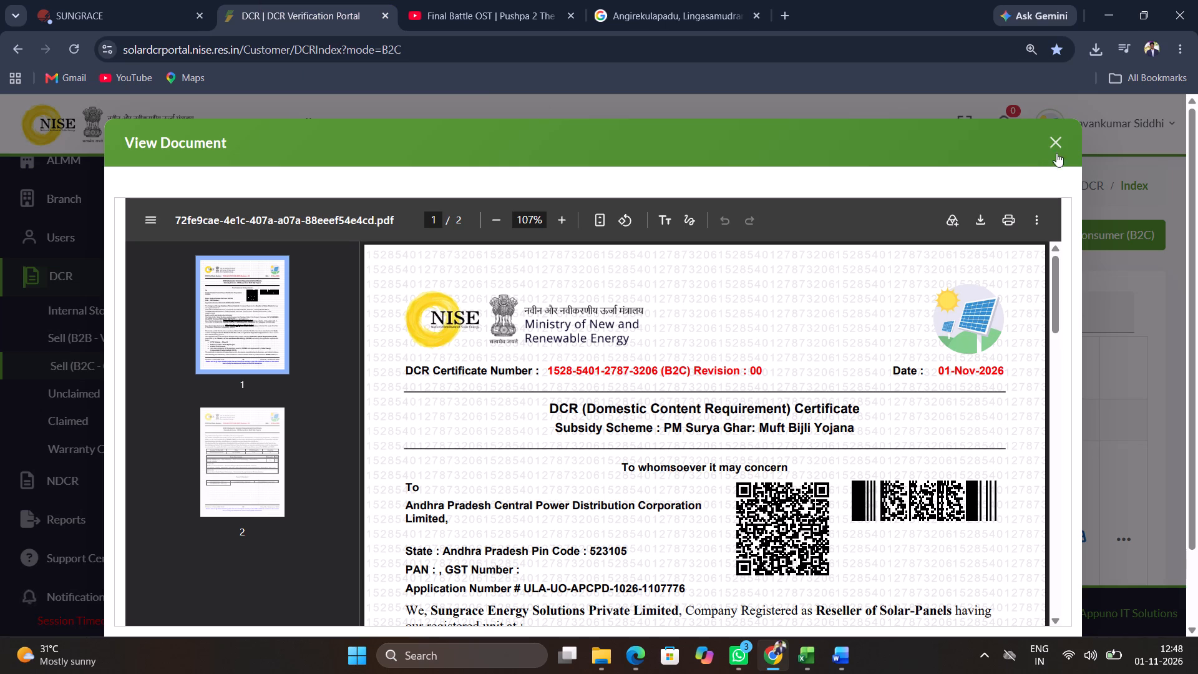
pyautogui.click(1052, 134)
pyautogui.moveTo(1065, 225); pyautogui.dragTo(1065, 232)
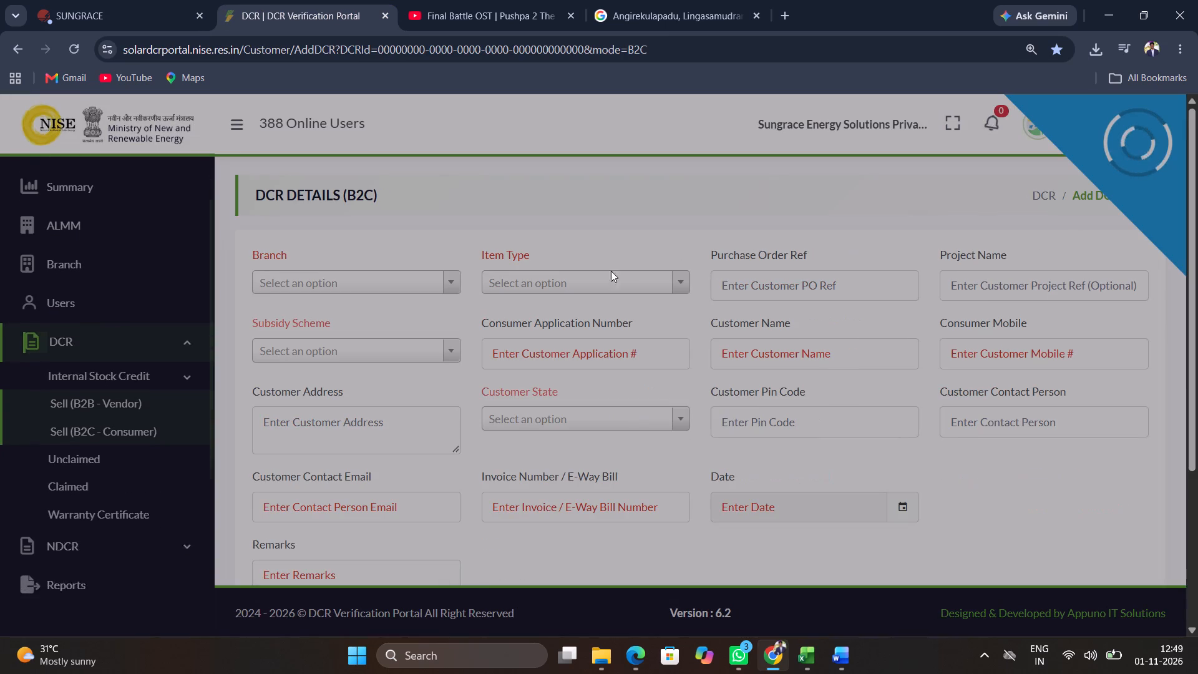
pyautogui.click(548, 353)
pyautogui.hotkey('ctrl', 'v')
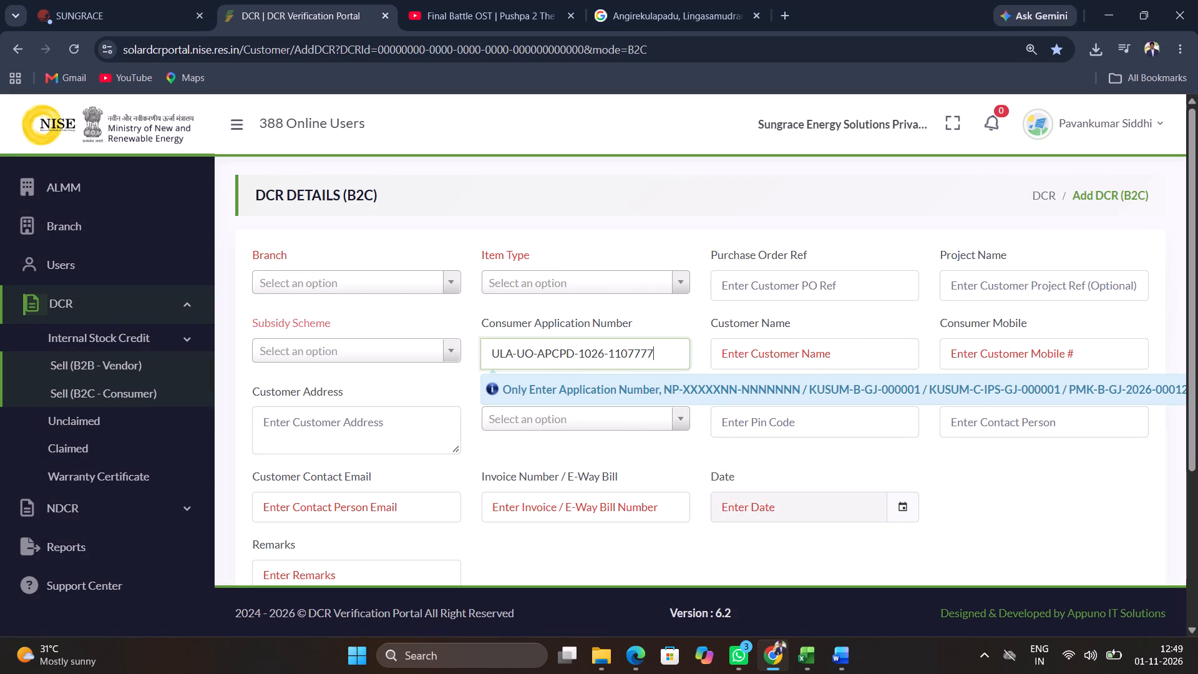
# Set the branch to Andhra Pradesh, the subsidy scheme to PM Surya Ghar: Muft Bijli Yojana and the item type to Solar Panels.
pyautogui.click(384, 291)
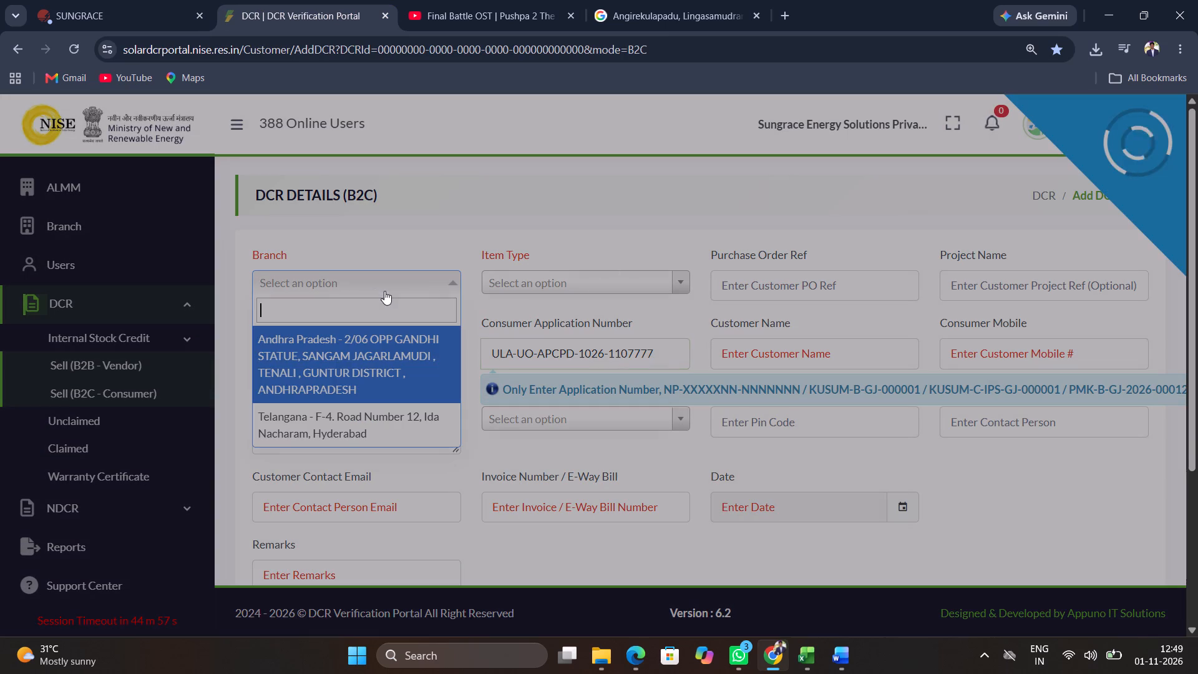
pyautogui.click(350, 367)
pyautogui.click(353, 348)
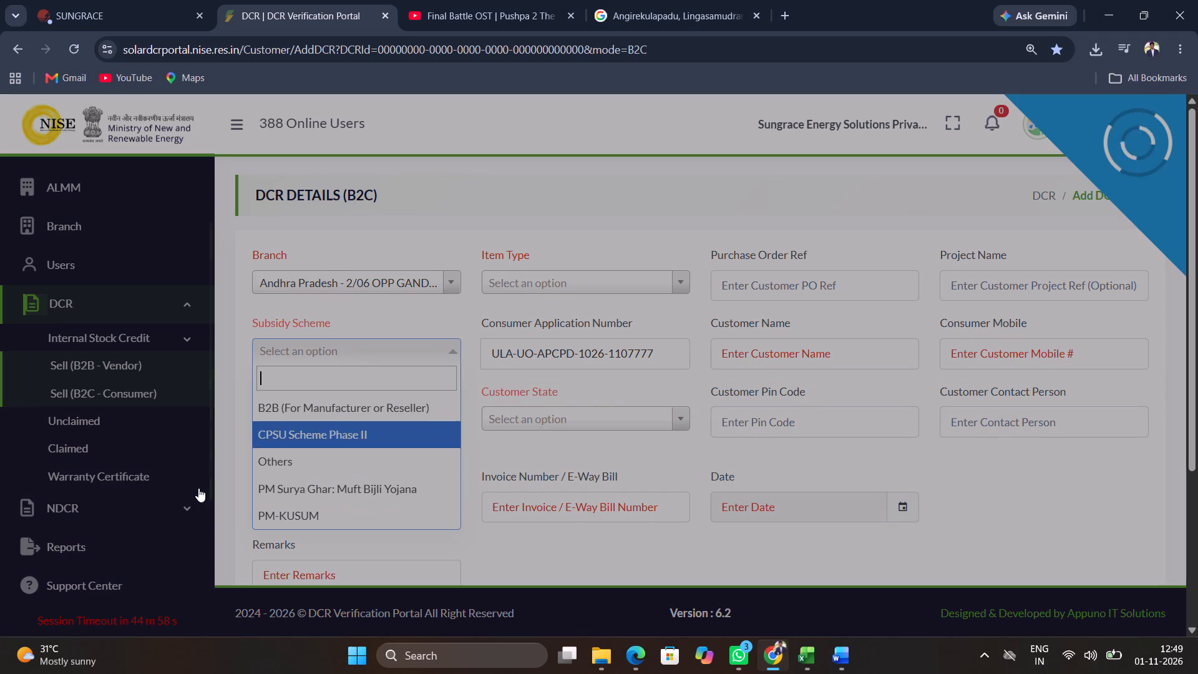
pyautogui.click(334, 489)
pyautogui.click(548, 274)
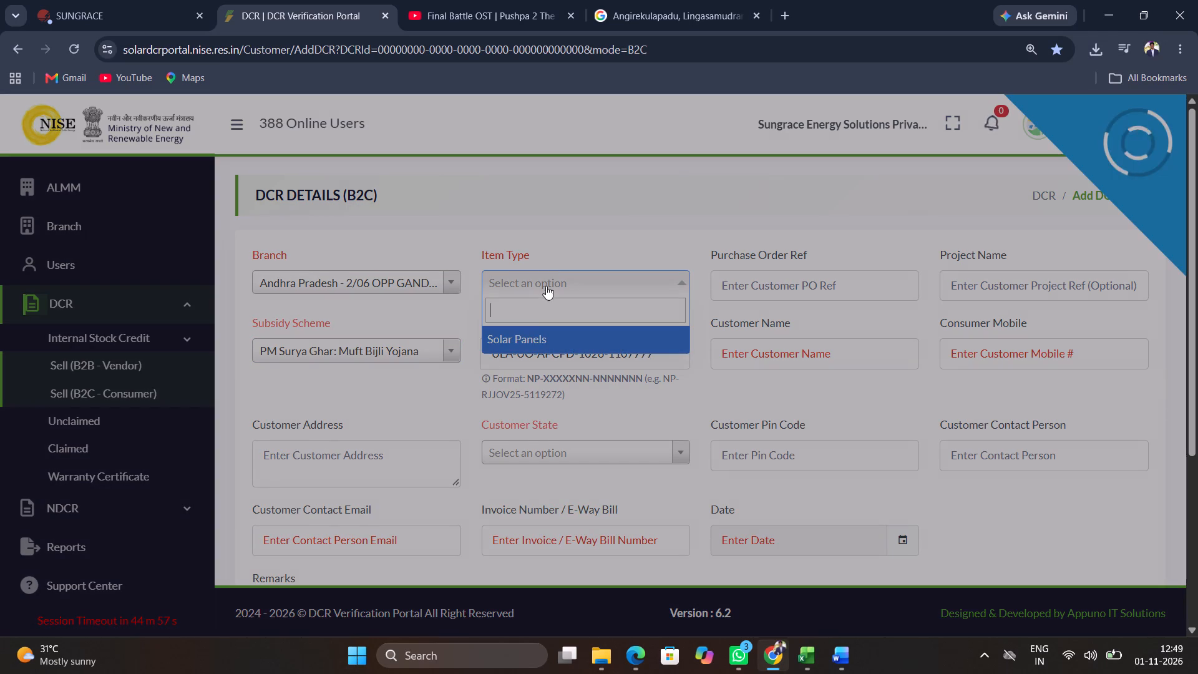
pyautogui.click(537, 338)
pyautogui.click(739, 362)
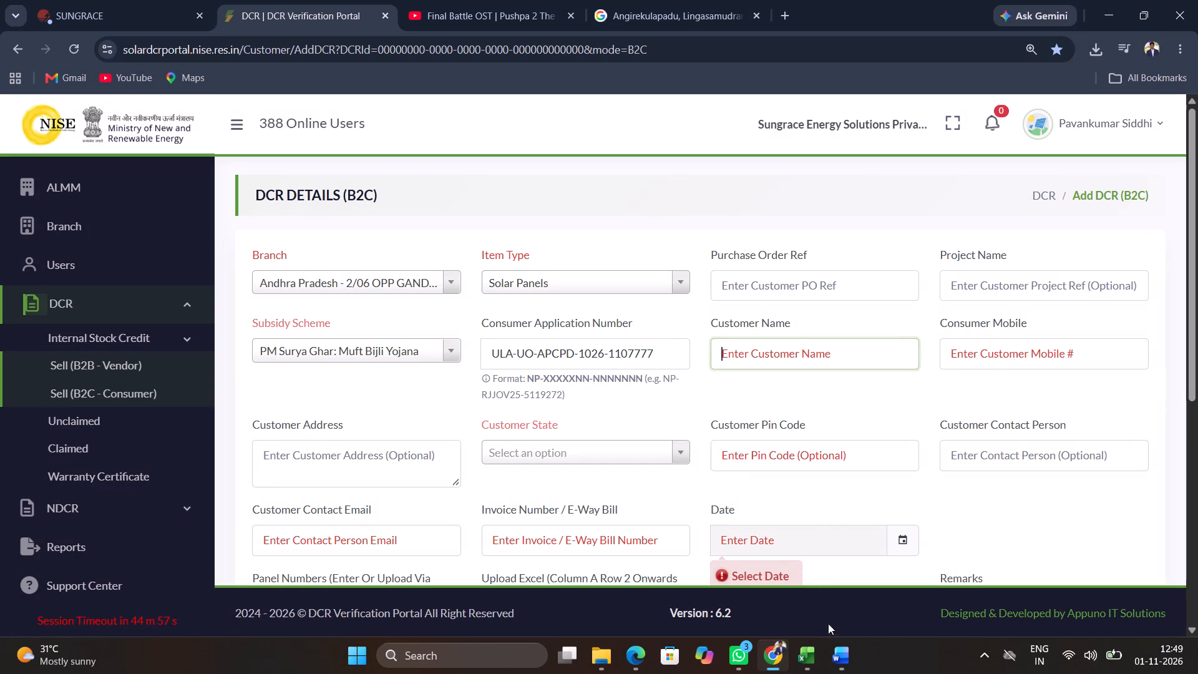
pyautogui.click(840, 602)
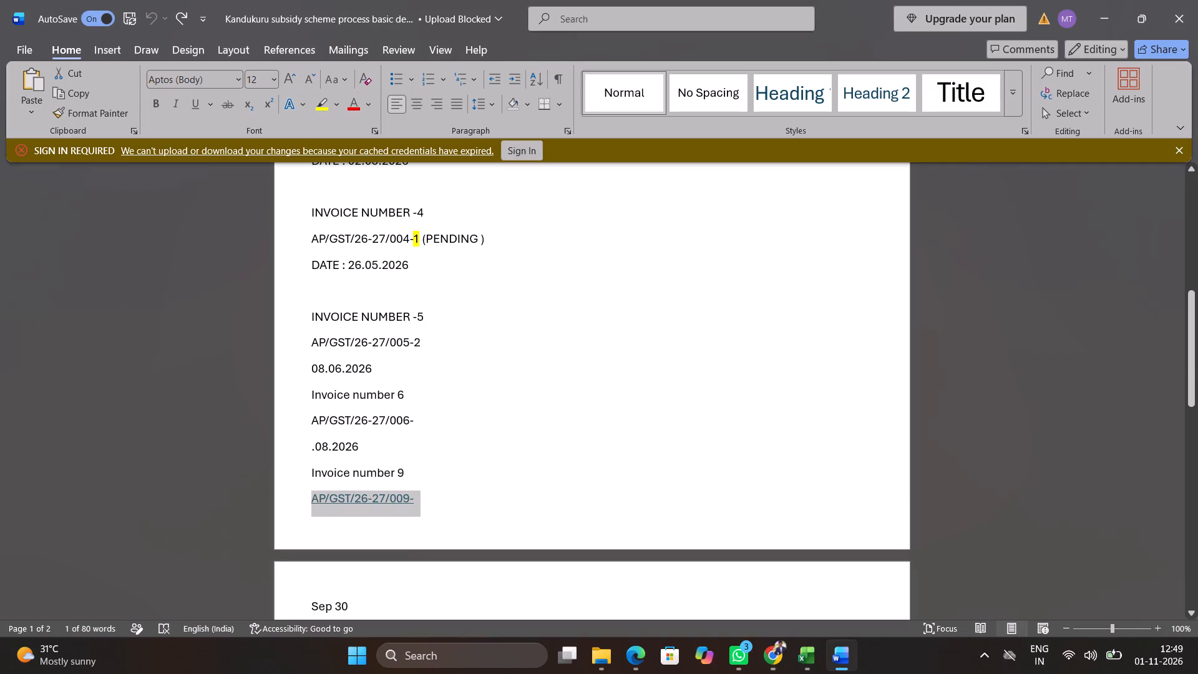
pyautogui.scroll(12, 535, 434)
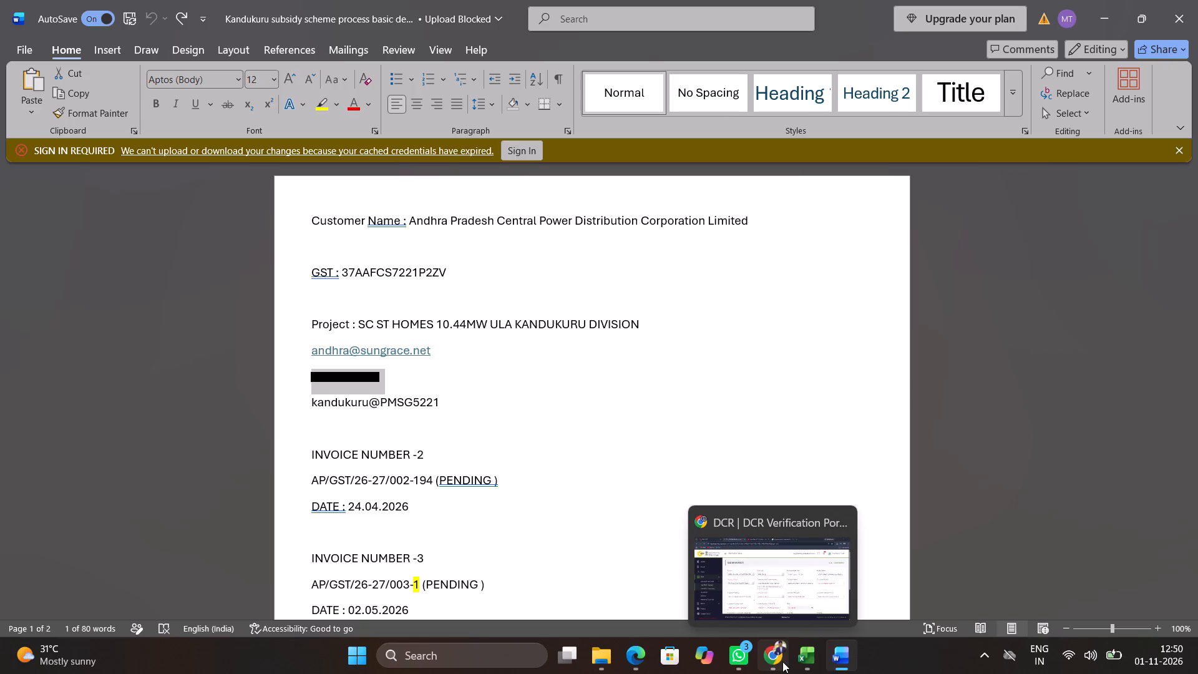
pyautogui.click(773, 602)
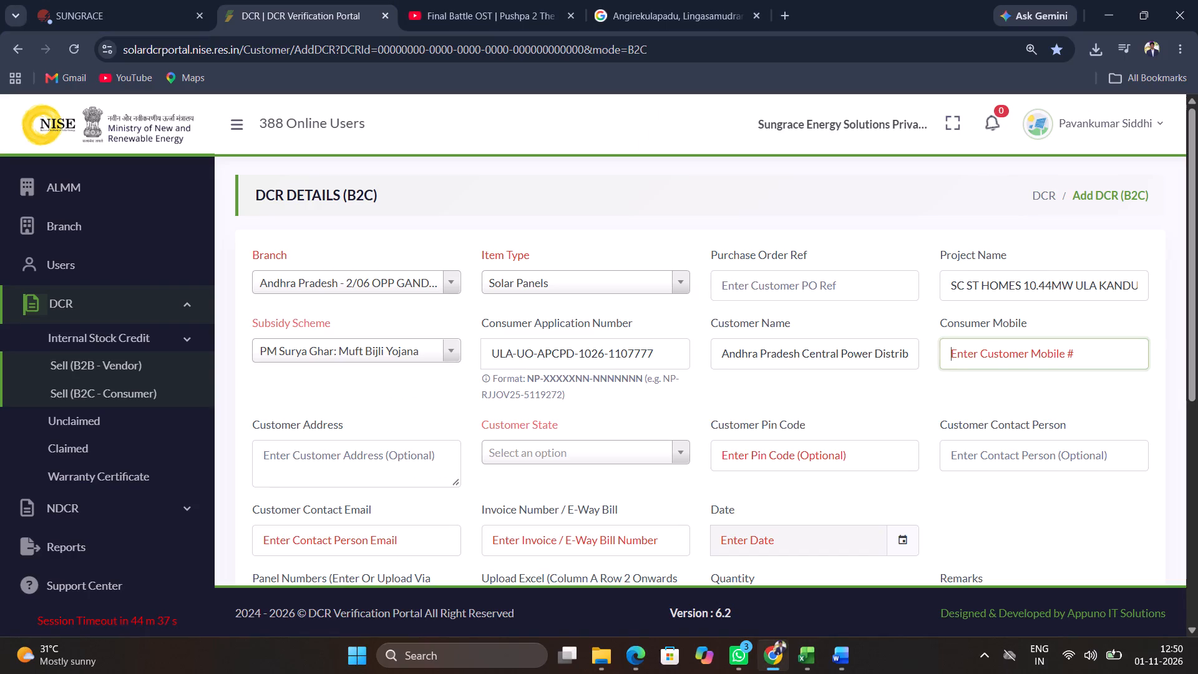
# Paste the copied mobile number into the form's Consumer Mobile field.
pyautogui.hotkey('ctrl', 'v')
# Set the Customer State to Andhra Pradesh (37).
pyautogui.scroll(-2, 904, 363)
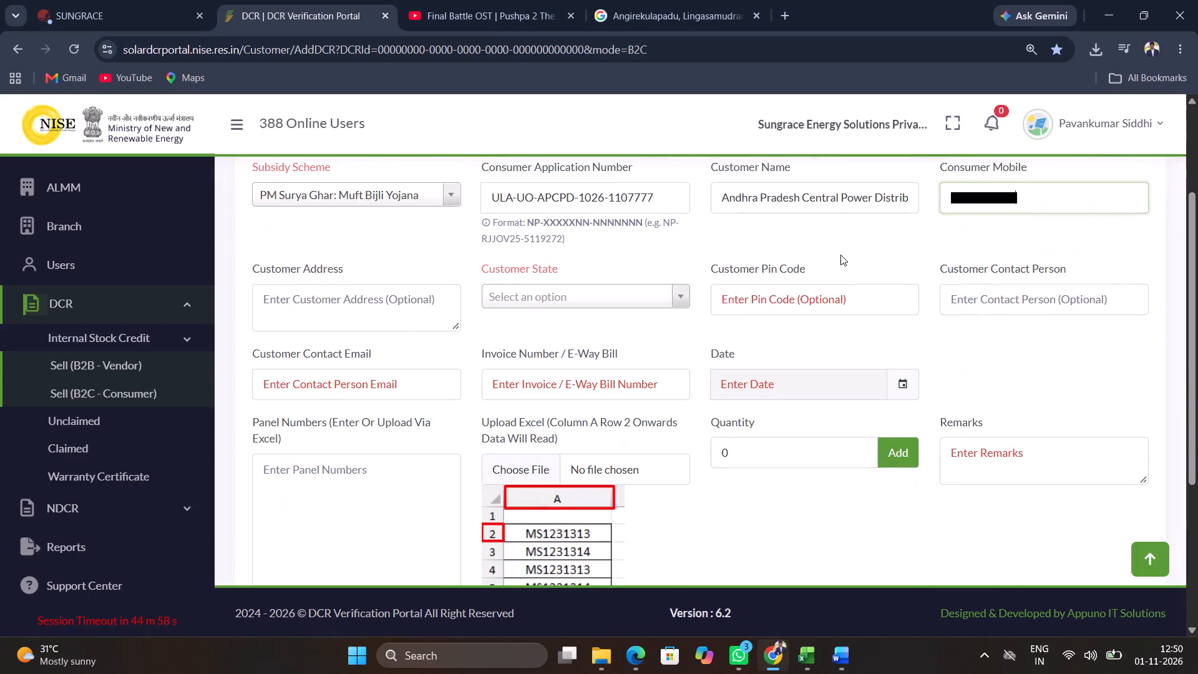
pyautogui.scroll(-1, 835, 256)
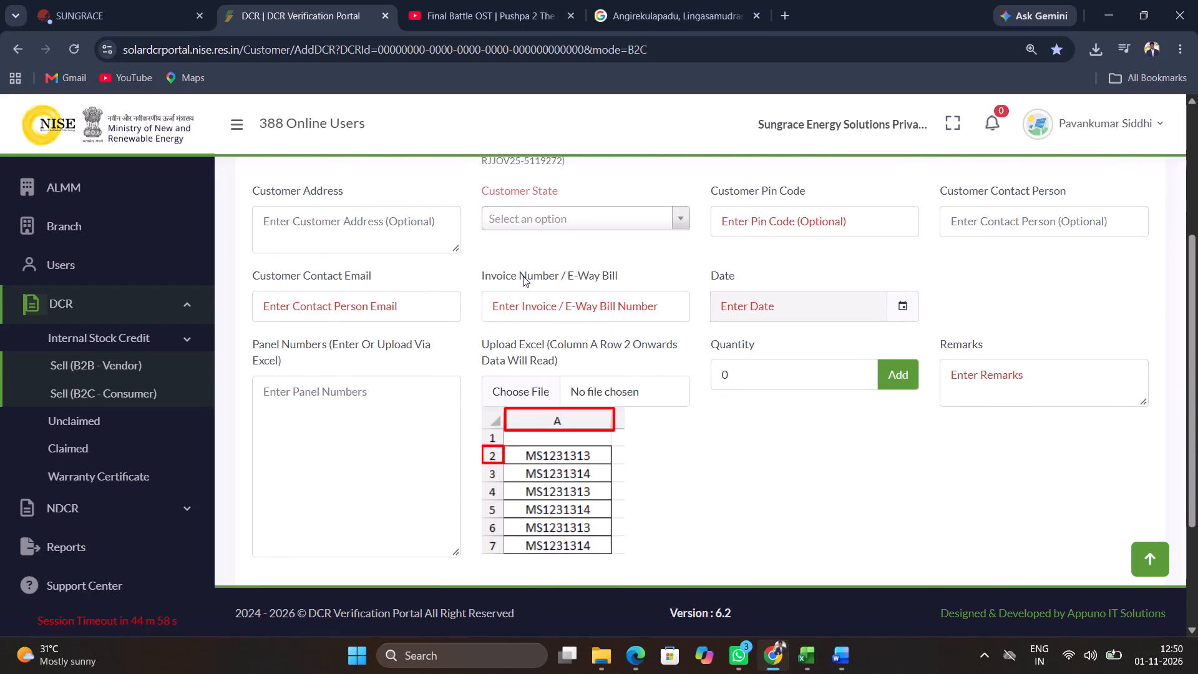
pyautogui.click(520, 219)
pyautogui.click(513, 316)
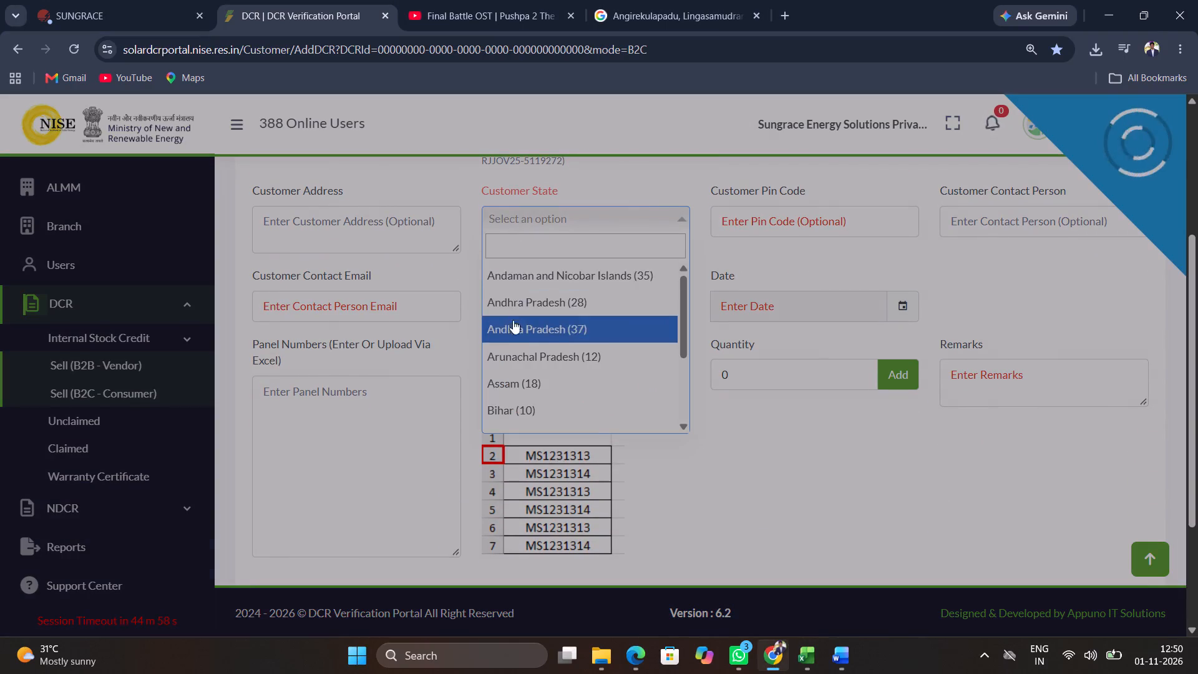
# Copy the contact email address from the Word document into the form's Customer Contact Email.
pyautogui.click(434, 306)
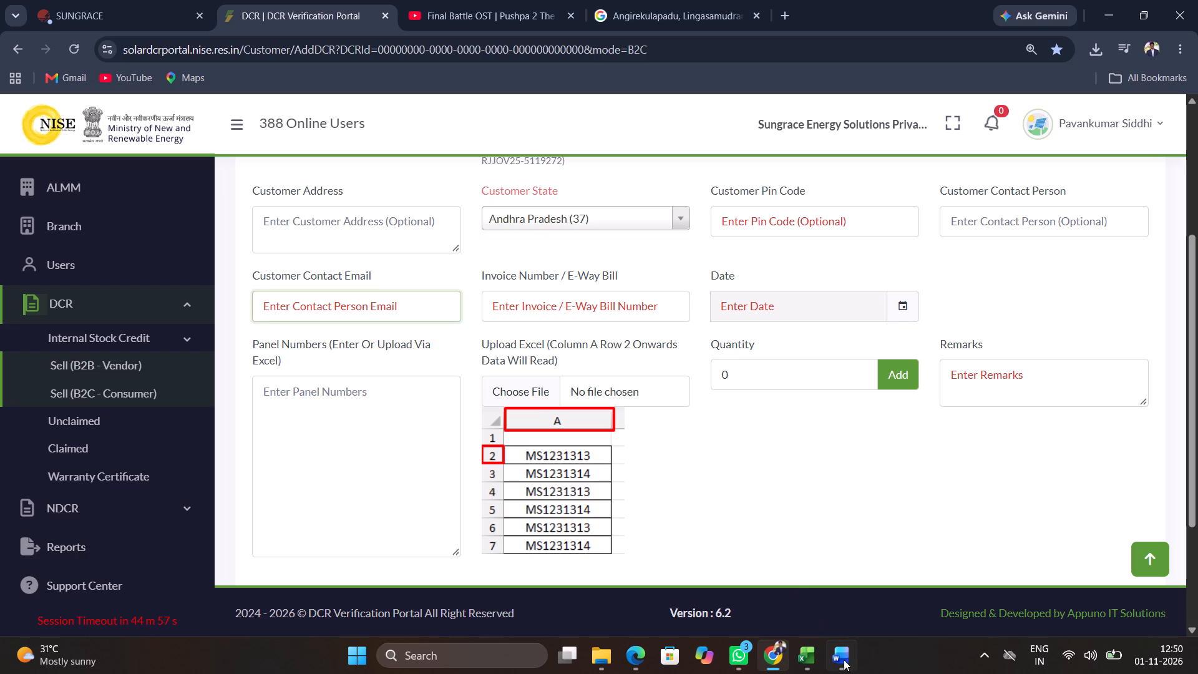
pyautogui.click(834, 578)
pyautogui.moveTo(456, 354); pyautogui.dragTo(367, 353)
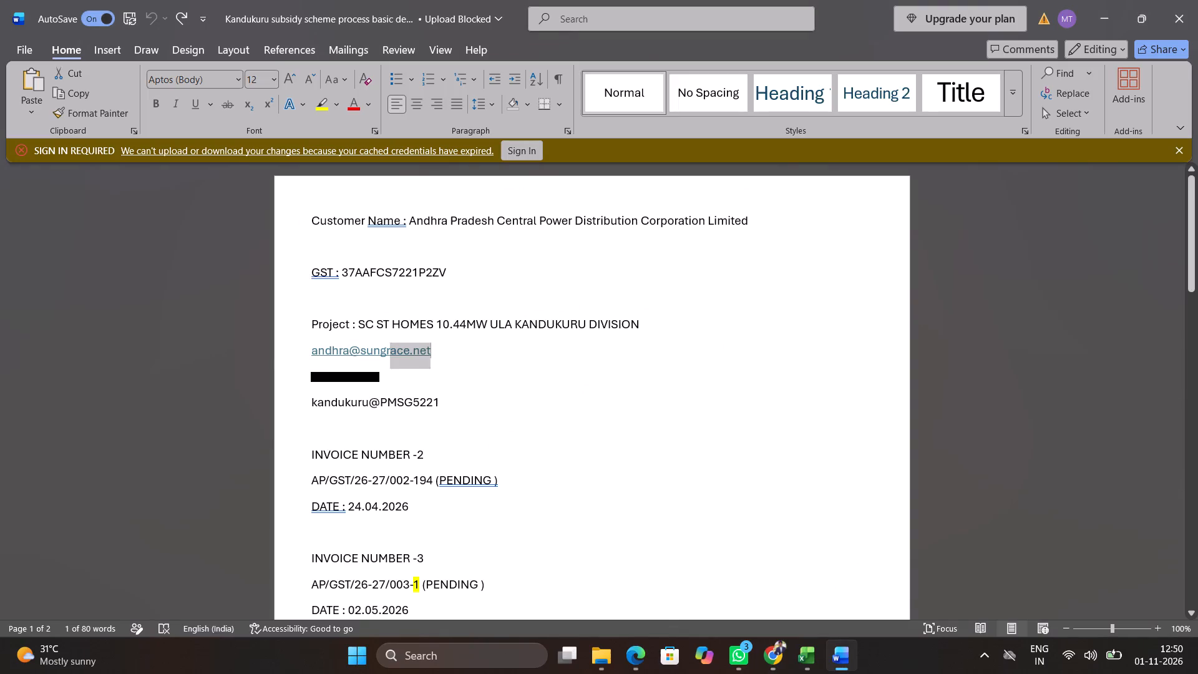
pyautogui.moveTo(367, 353); pyautogui.dragTo(305, 353)
pyautogui.hotkey('ctrl', 'c')
pyautogui.keyDown('ctrl'); pyautogui.click(305, 353); pyautogui.keyUp('ctrl')
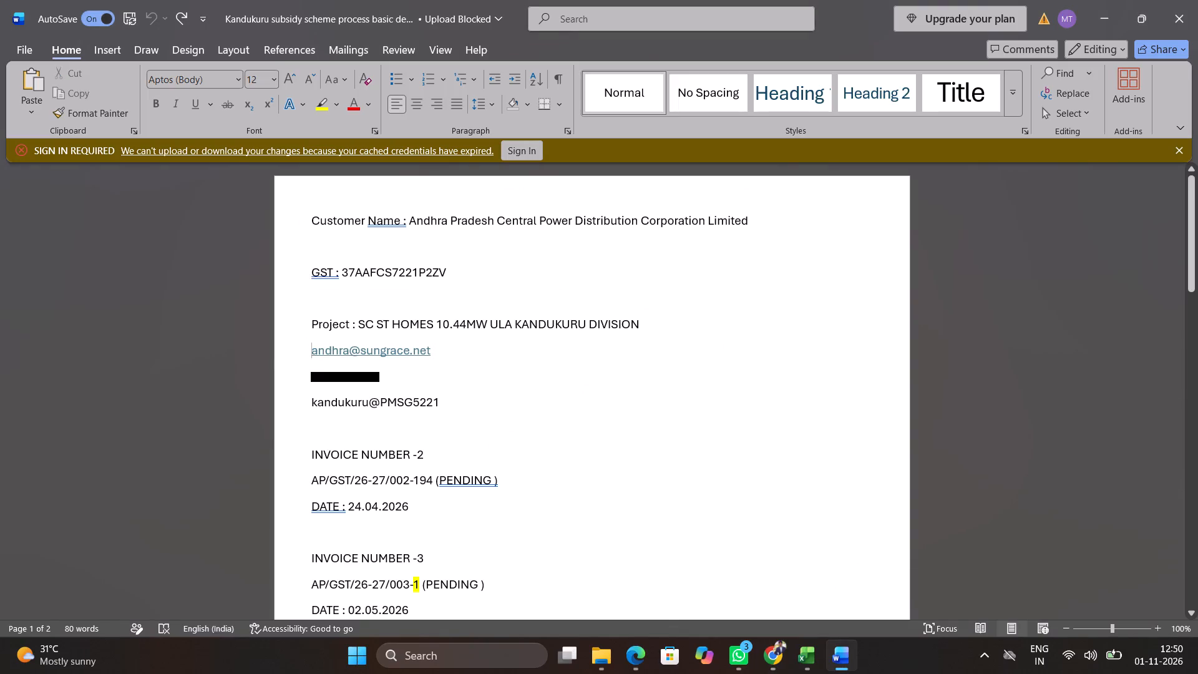
pyautogui.moveTo(464, 358); pyautogui.dragTo(290, 345)
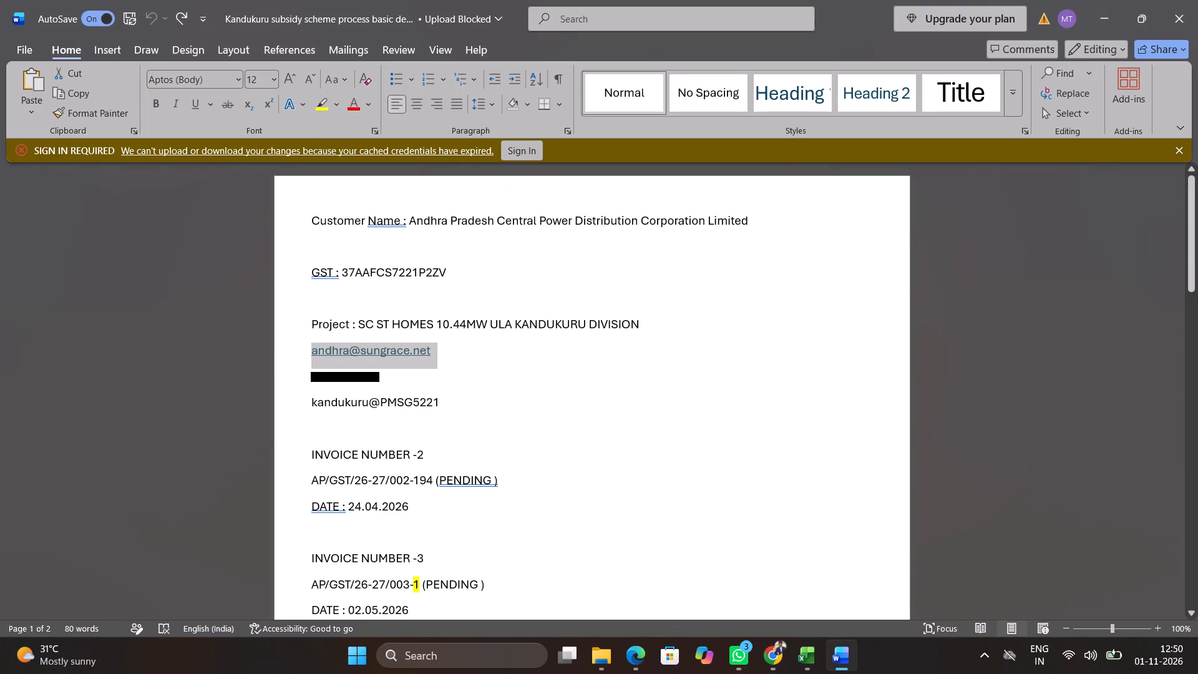
pyautogui.hotkey('ctrl', 'c')
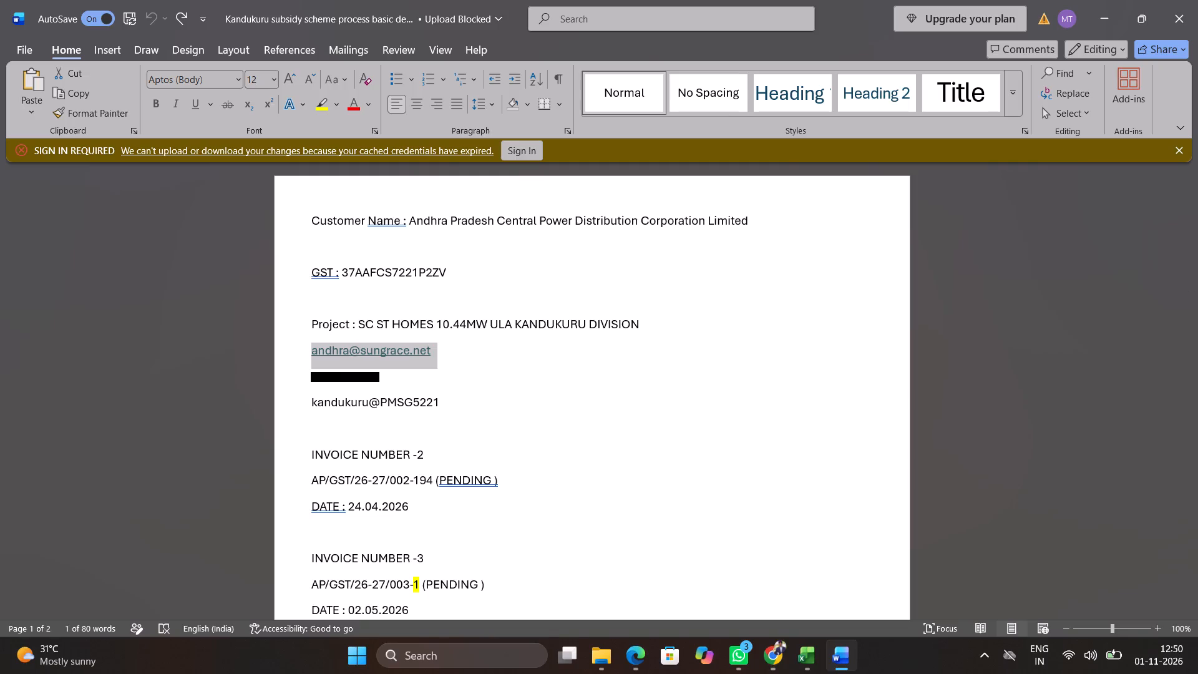
pyautogui.hotkey('ctrl', 'c')
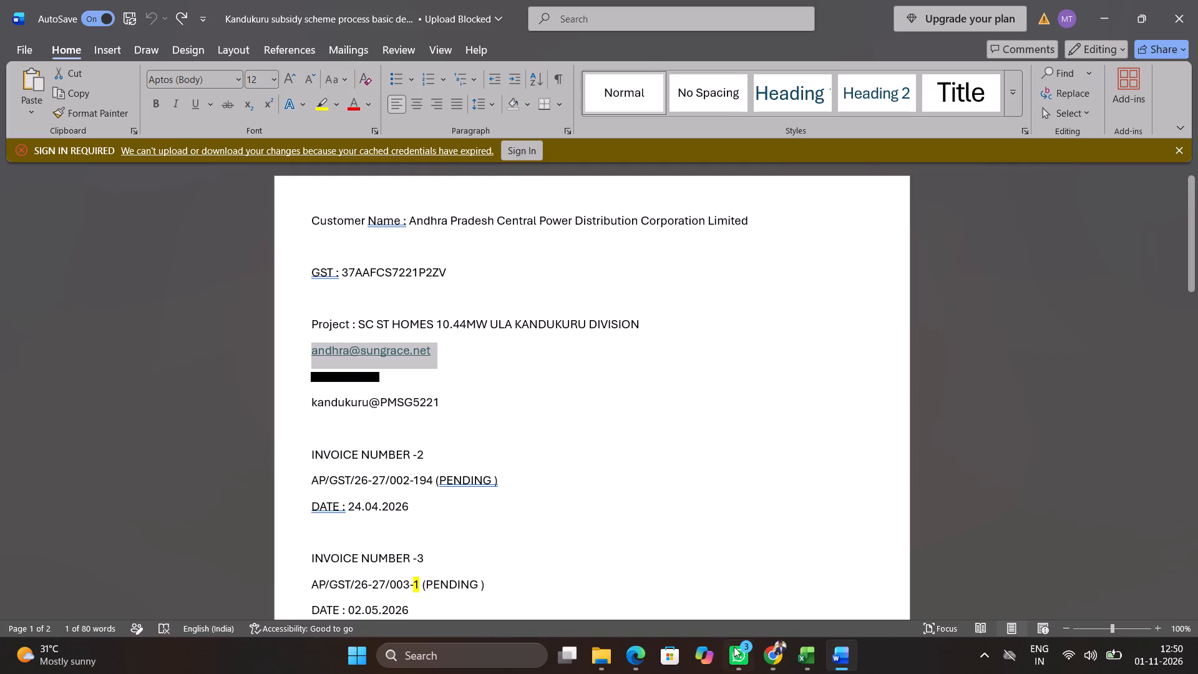
pyautogui.click(756, 589)
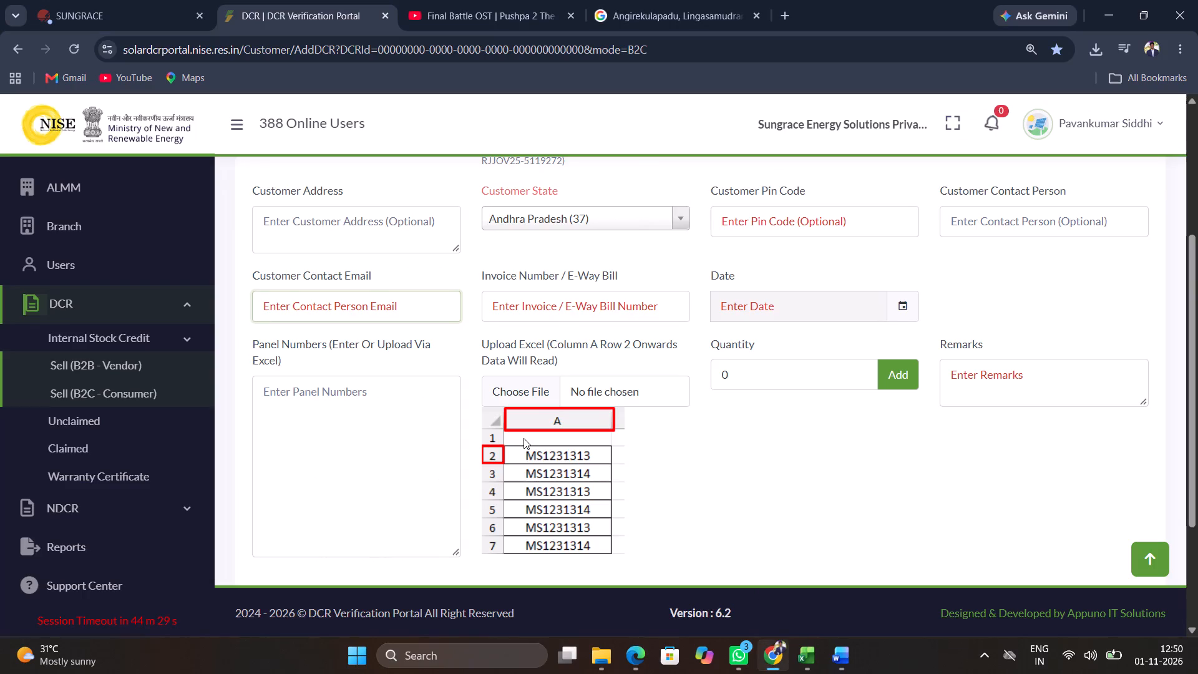
pyautogui.hotkey('ctrl', 'v')
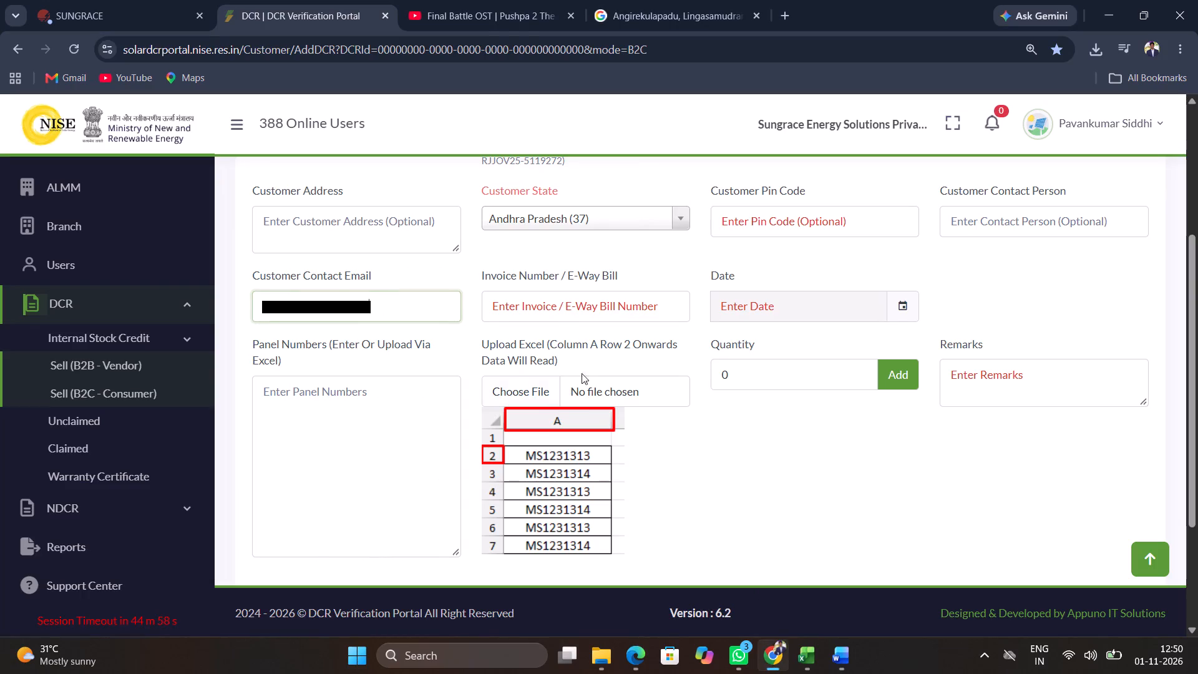
# Copy invoice number 9, AP/GST/26-27/009-, from the Word document for the Invoice Number / E-Way Bill field and return to the DCR form.
pyautogui.click(582, 308)
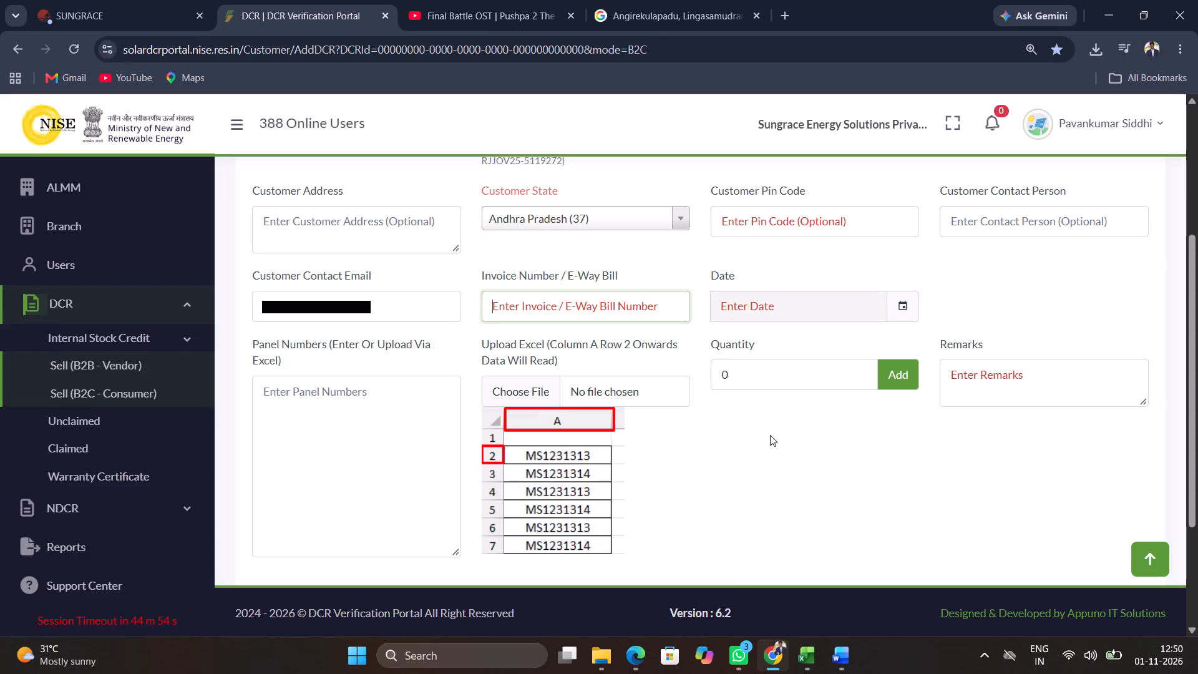
pyautogui.click(824, 590)
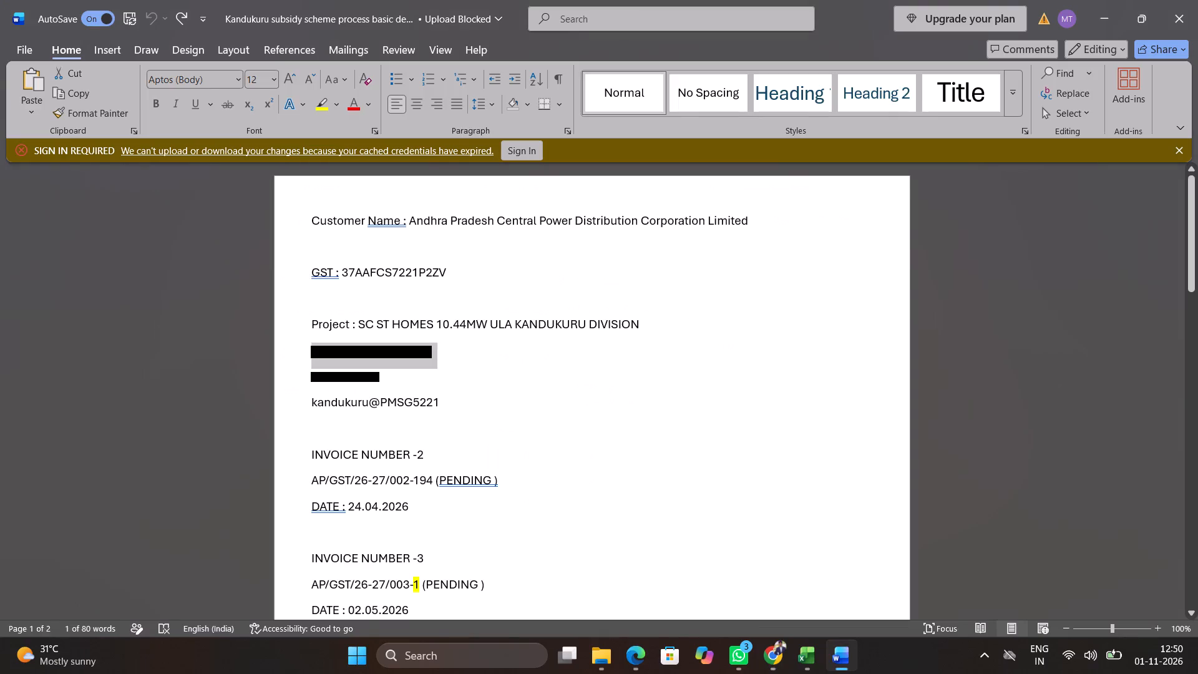
pyautogui.scroll(-11, 483, 416)
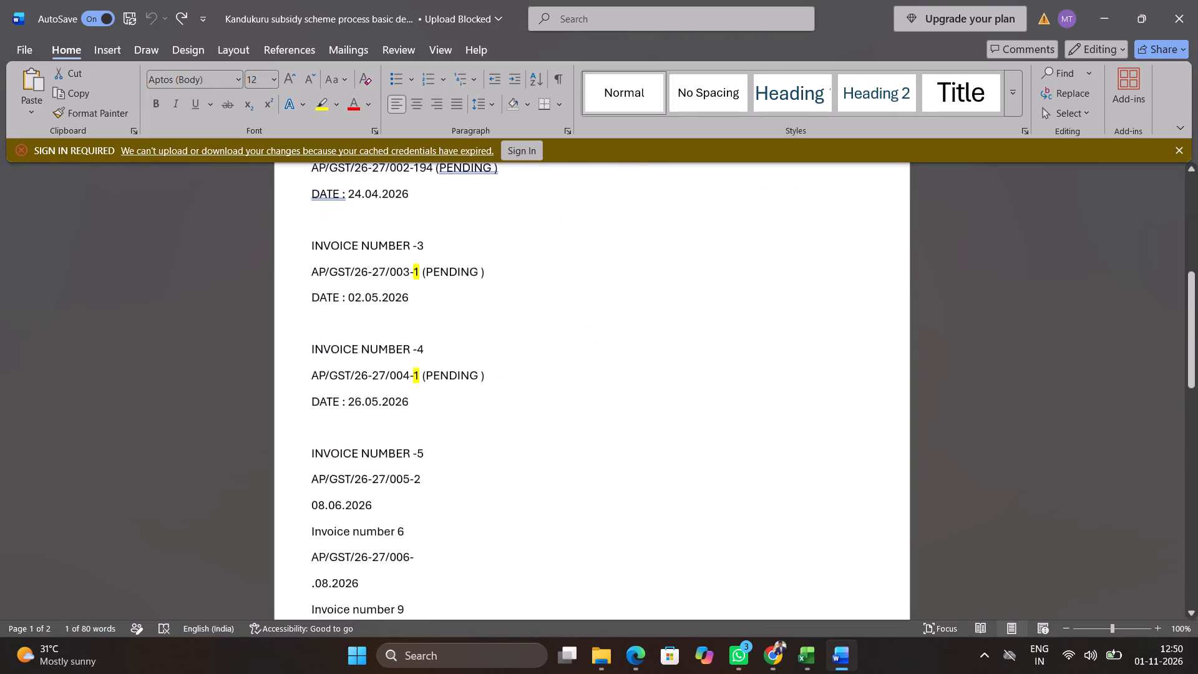
pyautogui.scroll(-11, 489, 413)
pyautogui.scroll(-2, 462, 479)
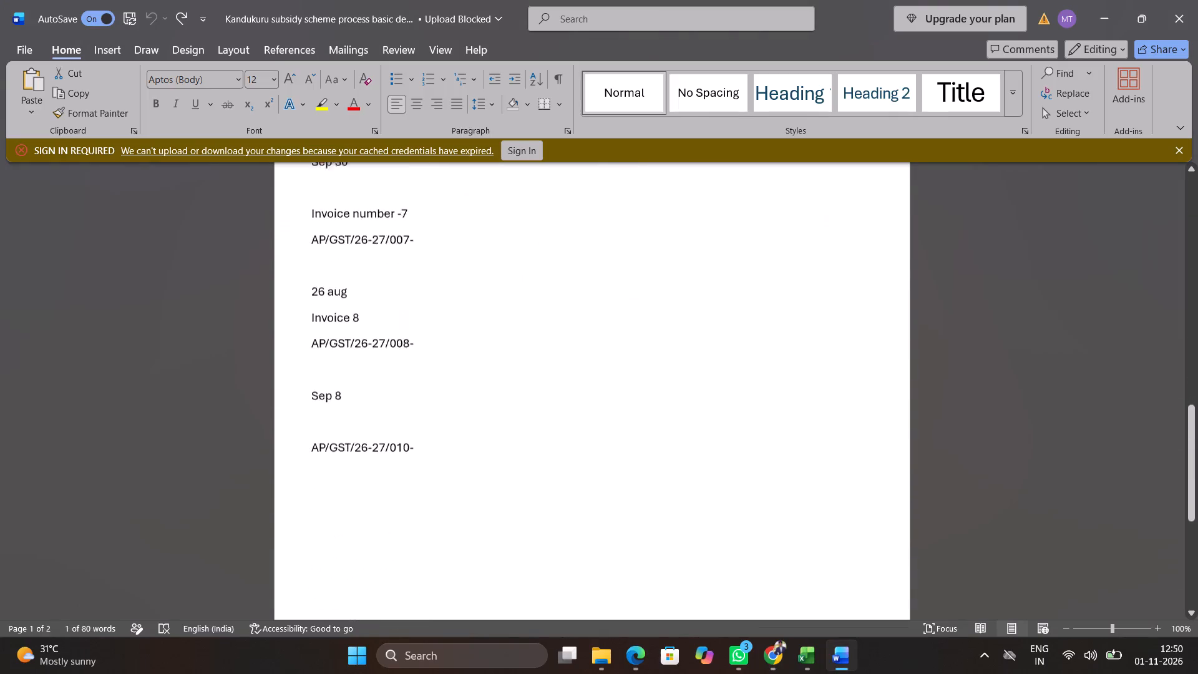
pyautogui.scroll(10, 454, 455)
pyautogui.moveTo(425, 423); pyautogui.dragTo(286, 425)
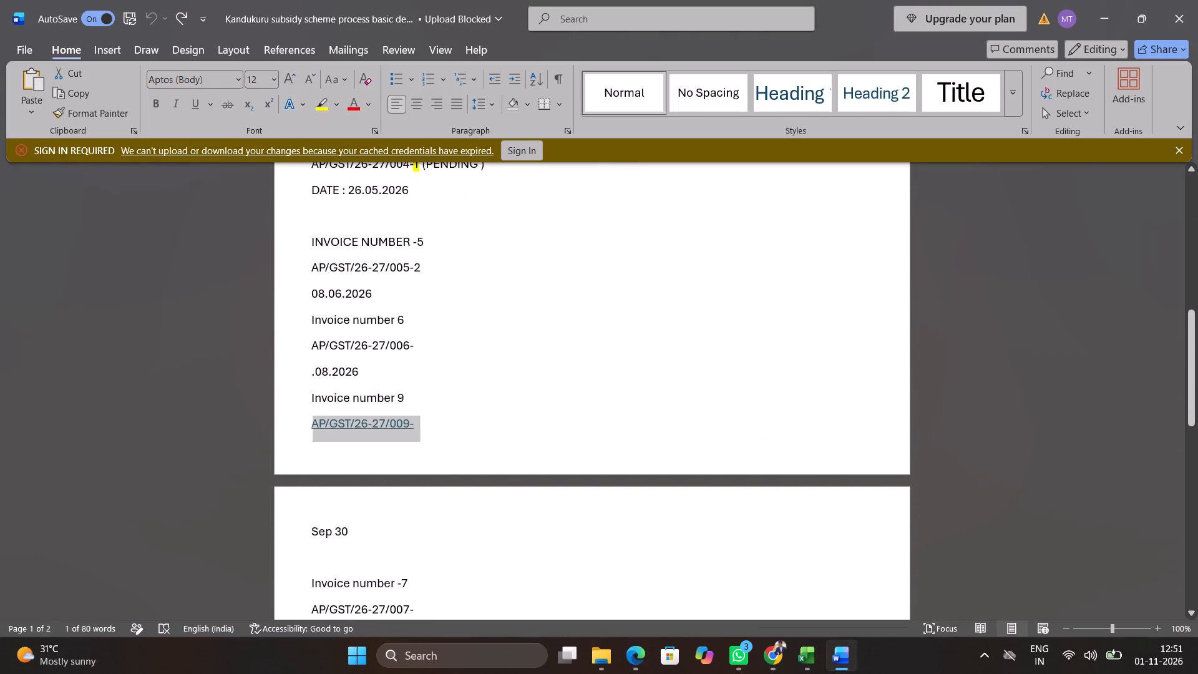
pyautogui.moveTo(286, 425); pyautogui.dragTo(268, 425)
pyautogui.hotkey('ctrl', 'c')
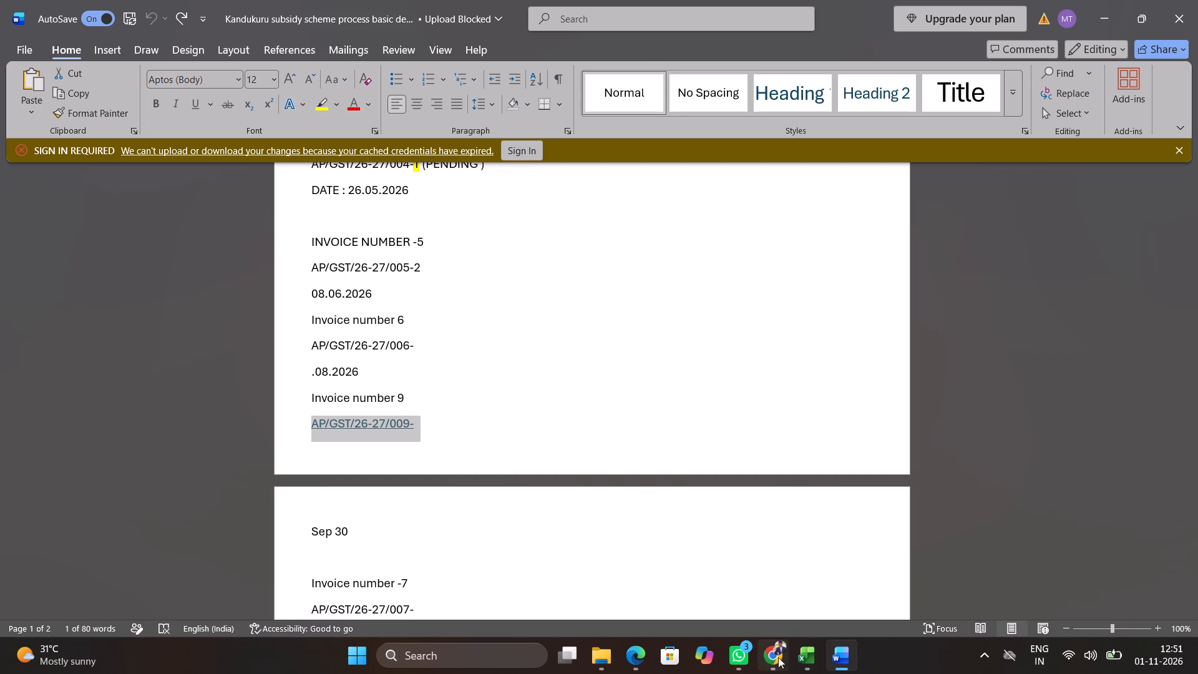
pyautogui.click(756, 580)
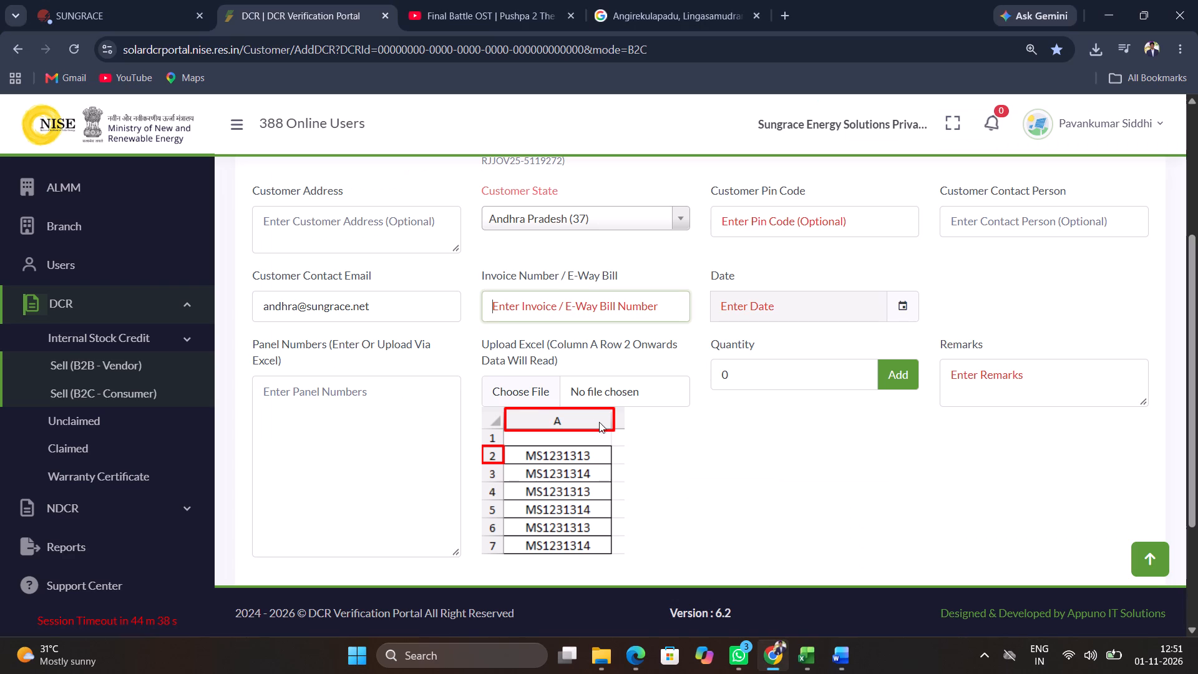
# Enter invoice number AP/GST/26-27/009-304 and set the invoice date to 30-Sep-2026.
pyautogui.hotkey('ctrl', 'v')
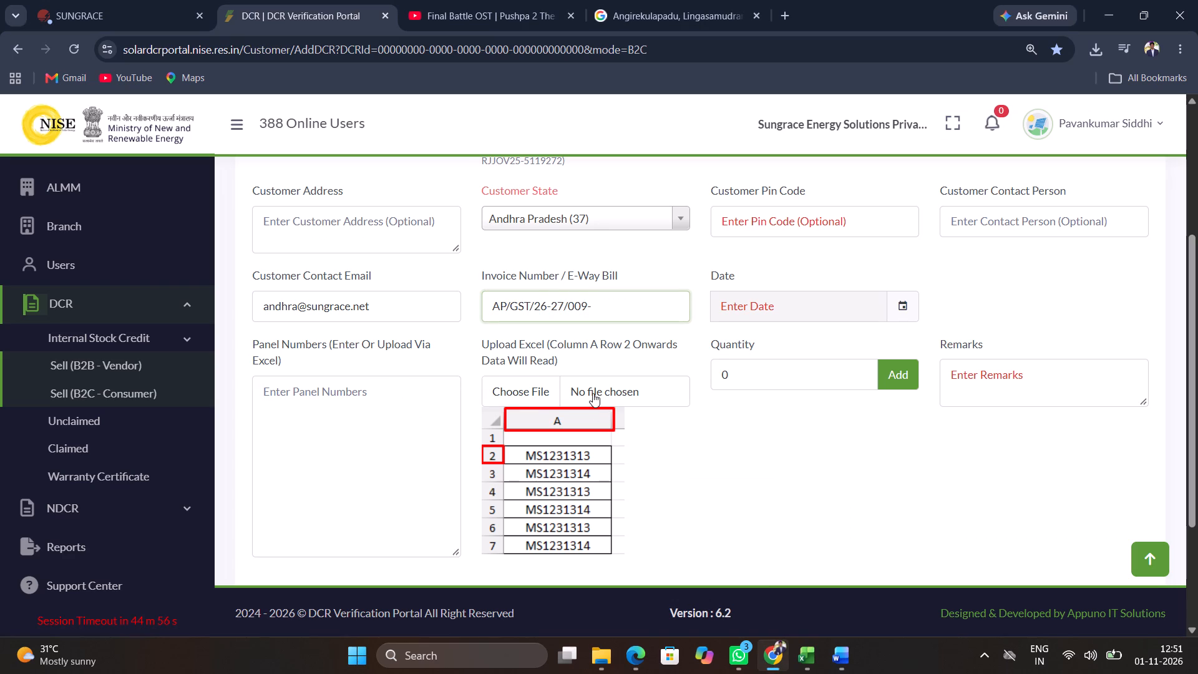
pyautogui.write('304')
pyautogui.click(736, 311)
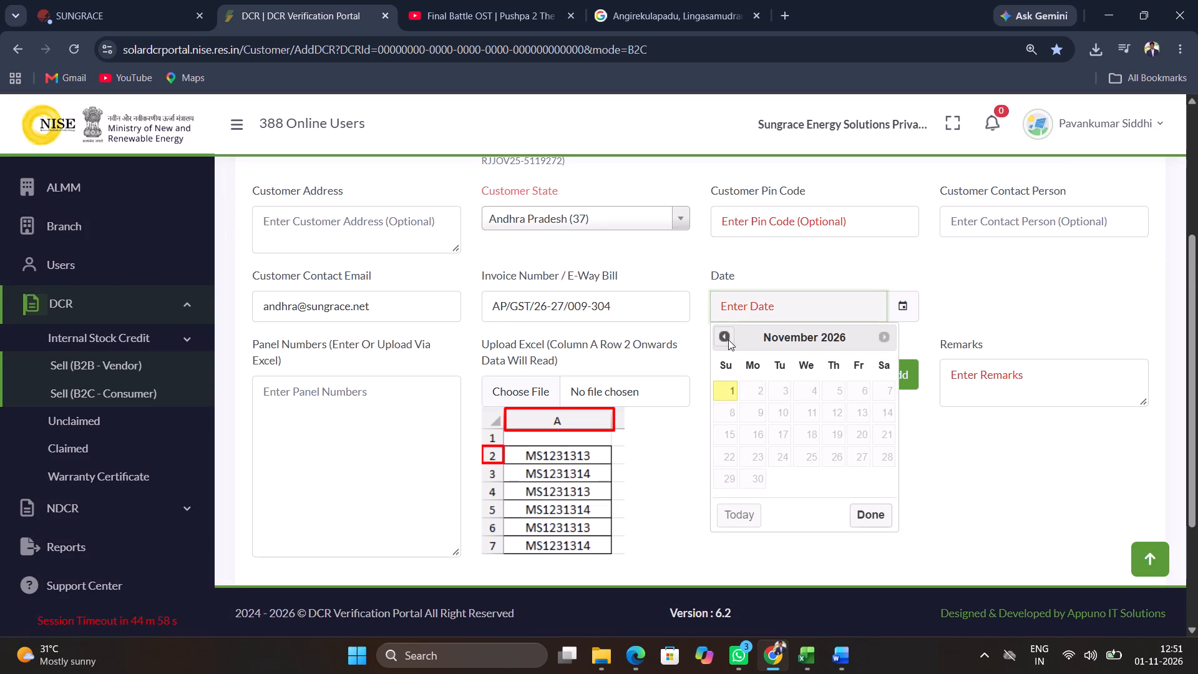
pyautogui.click(728, 339)
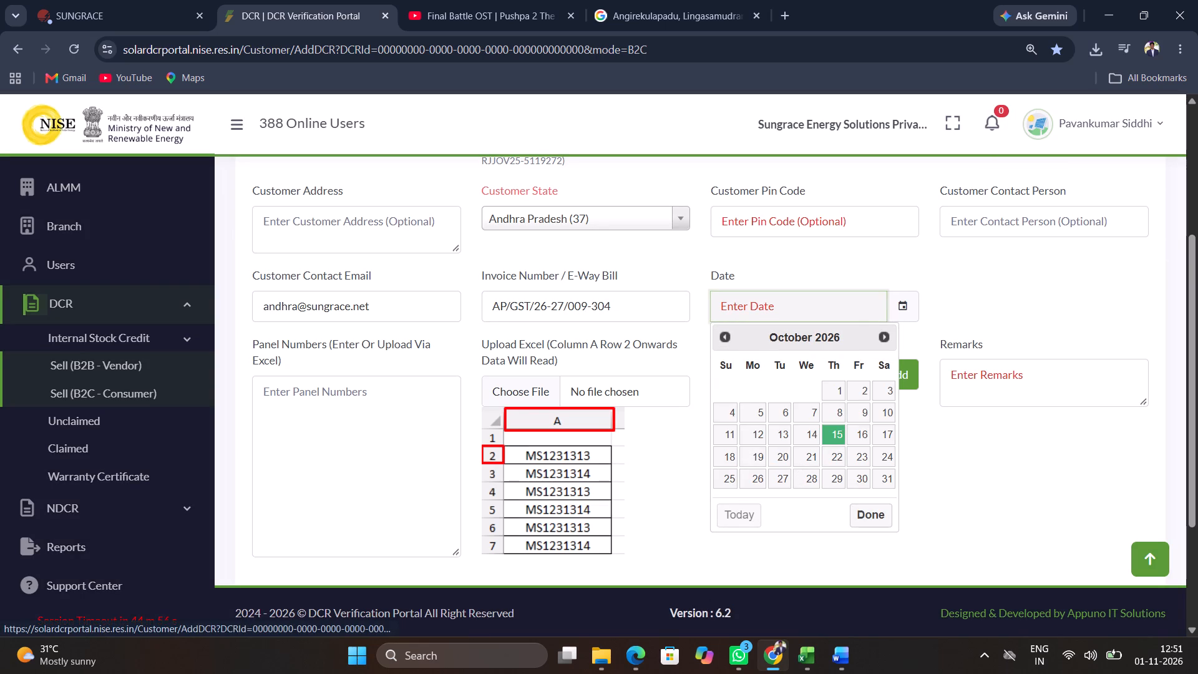
pyautogui.click(718, 333)
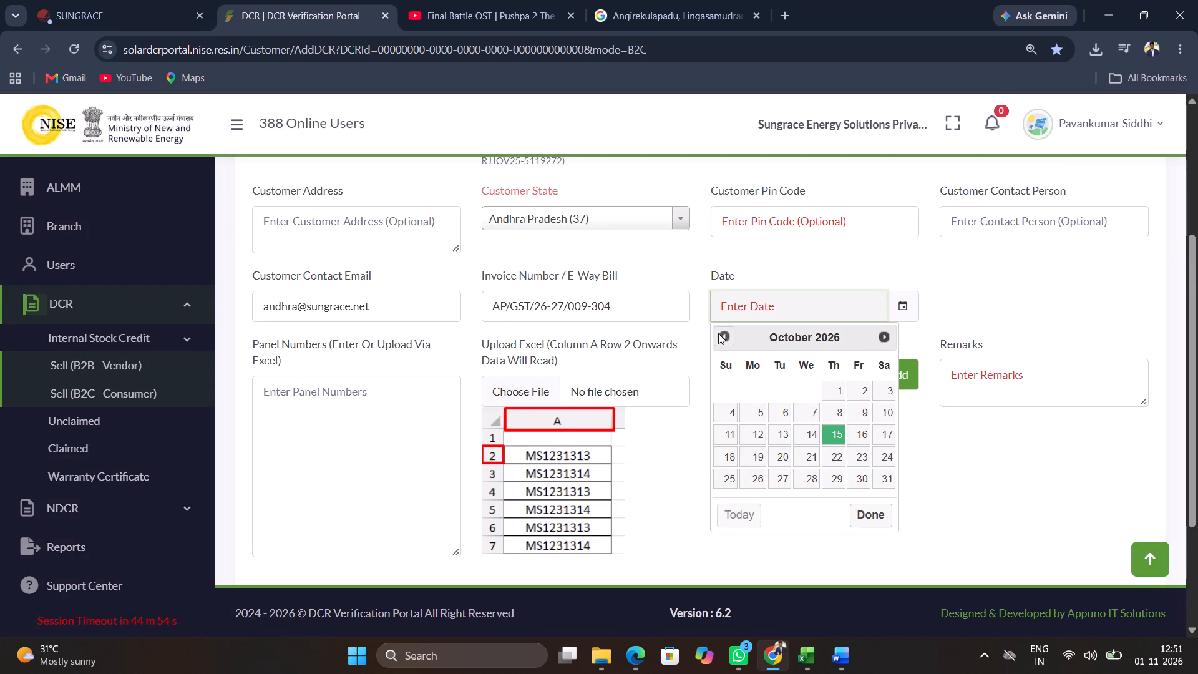
pyautogui.click(802, 479)
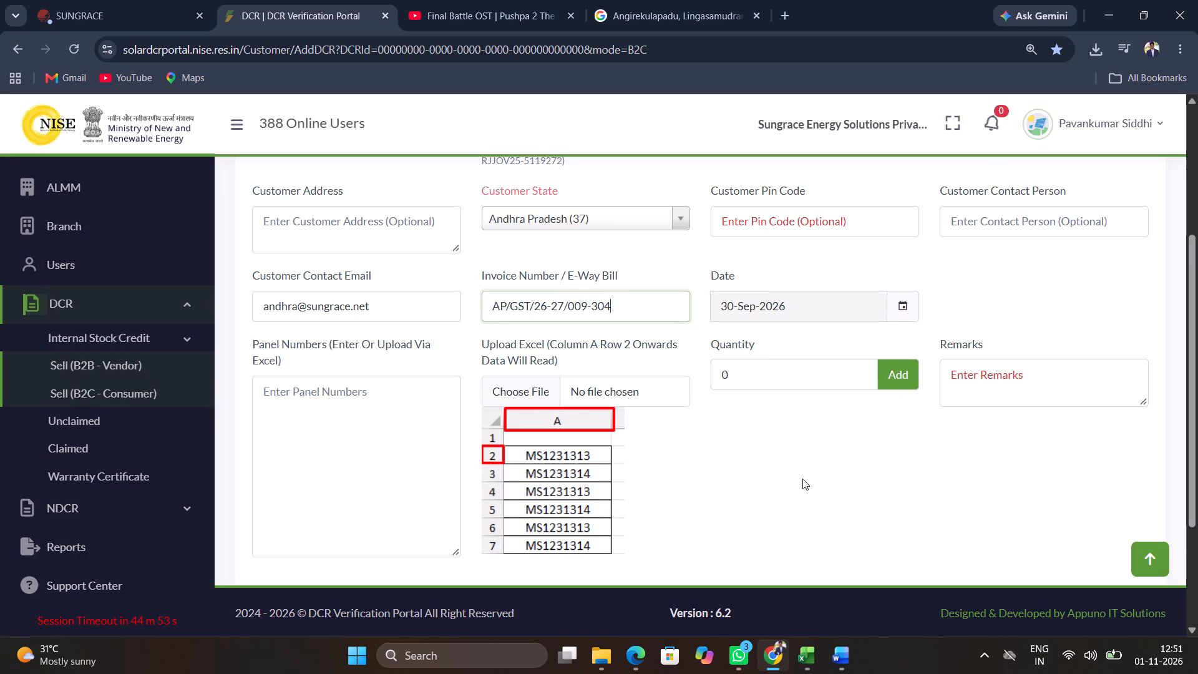
# Copy the installation's four panel serial numbers from SUNGRACE's Quick Copy Details into the DCR form's Panel Numbers.
pyautogui.click(418, 501)
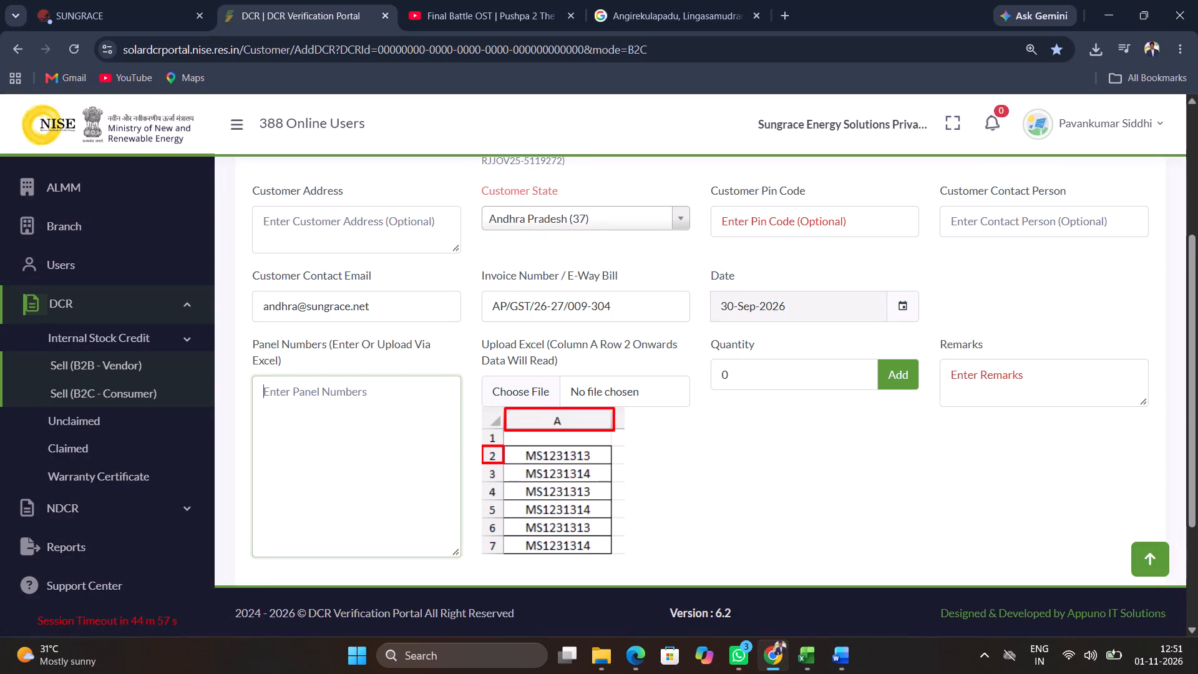
pyautogui.click(157, 0)
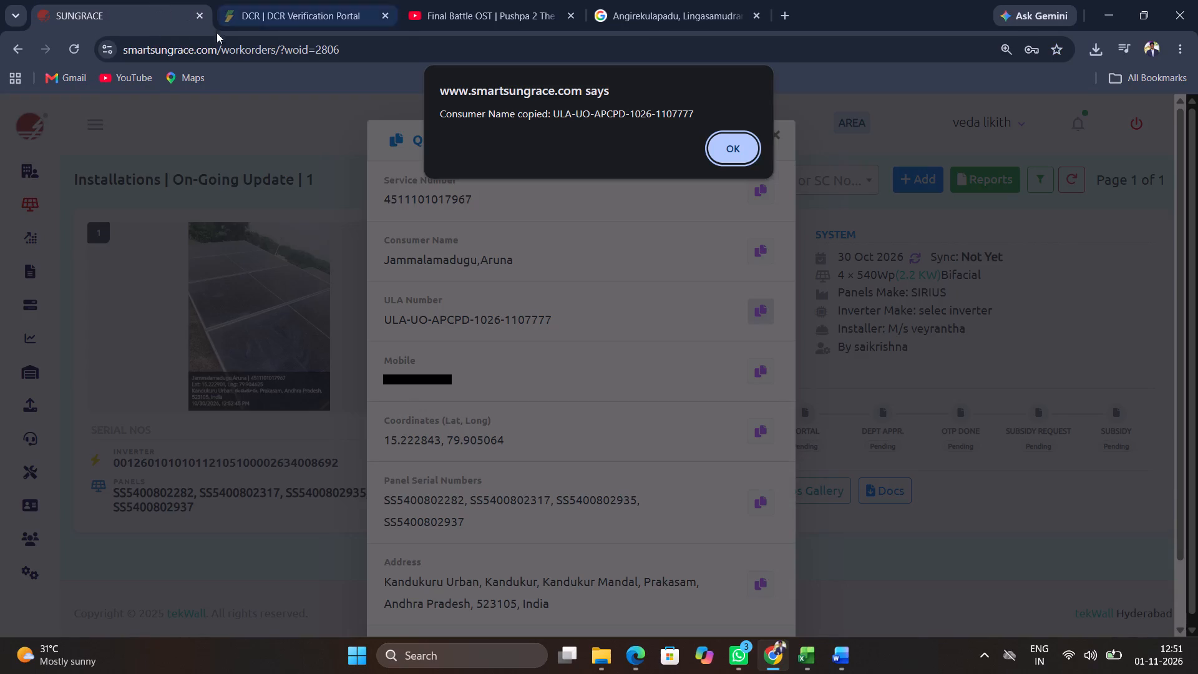
pyautogui.click(742, 155)
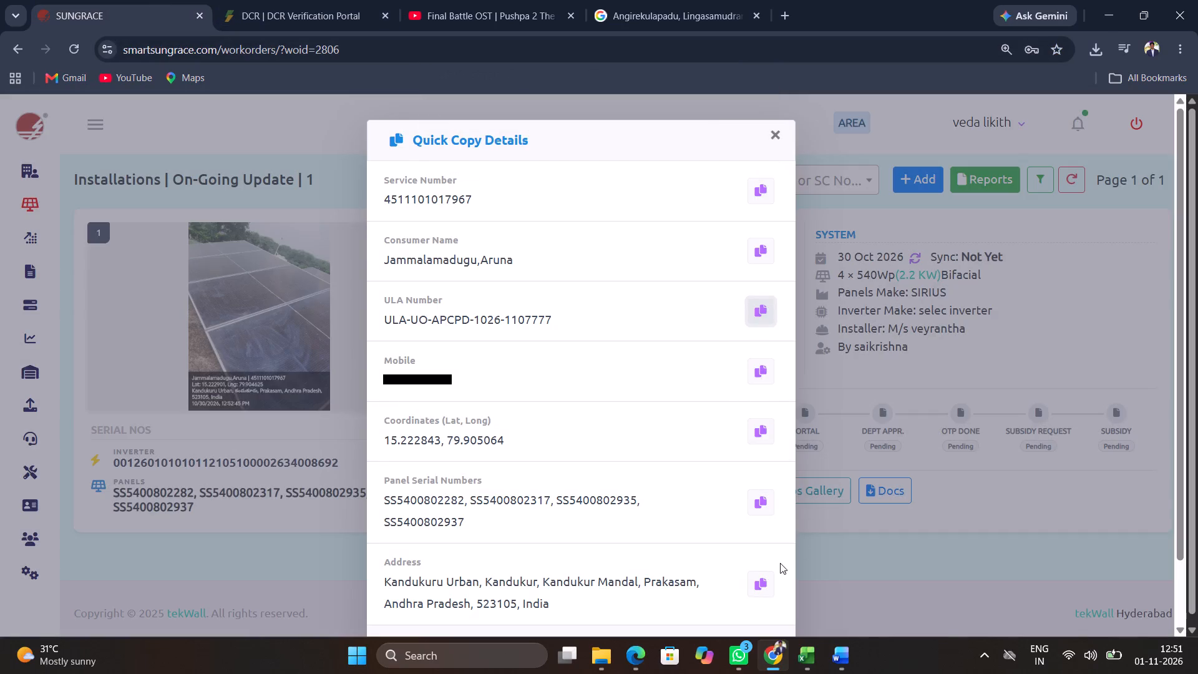
pyautogui.click(770, 494)
pyautogui.click(338, 0)
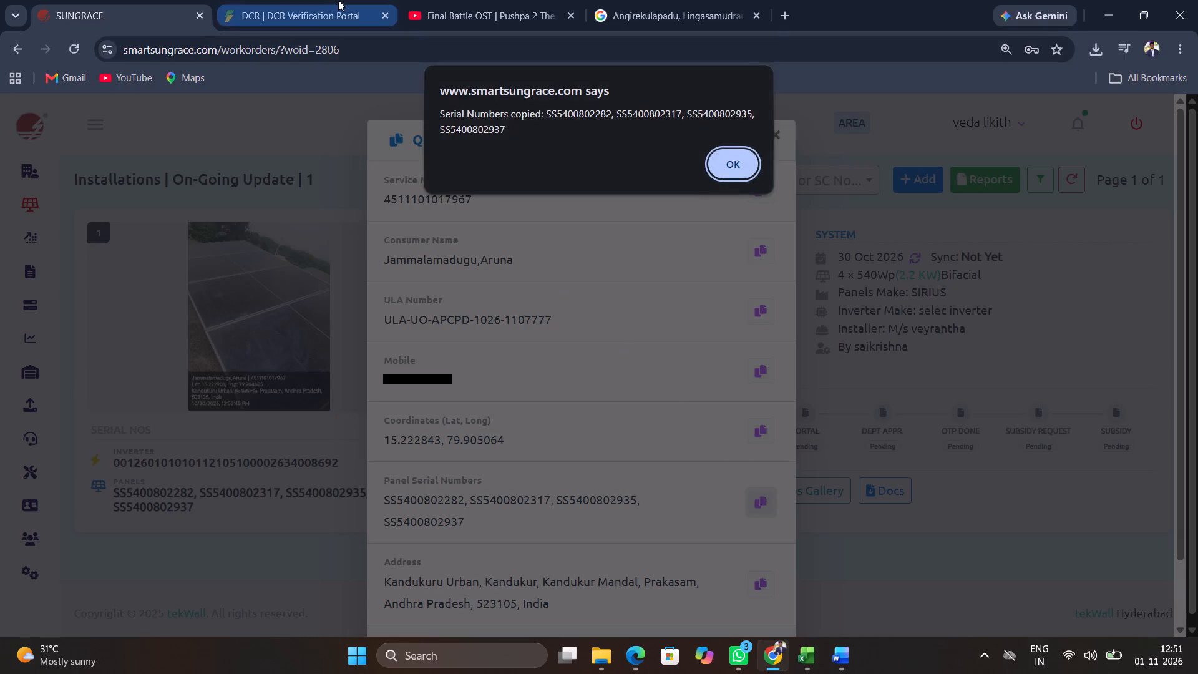
pyautogui.hotkey('ctrl', 'v')
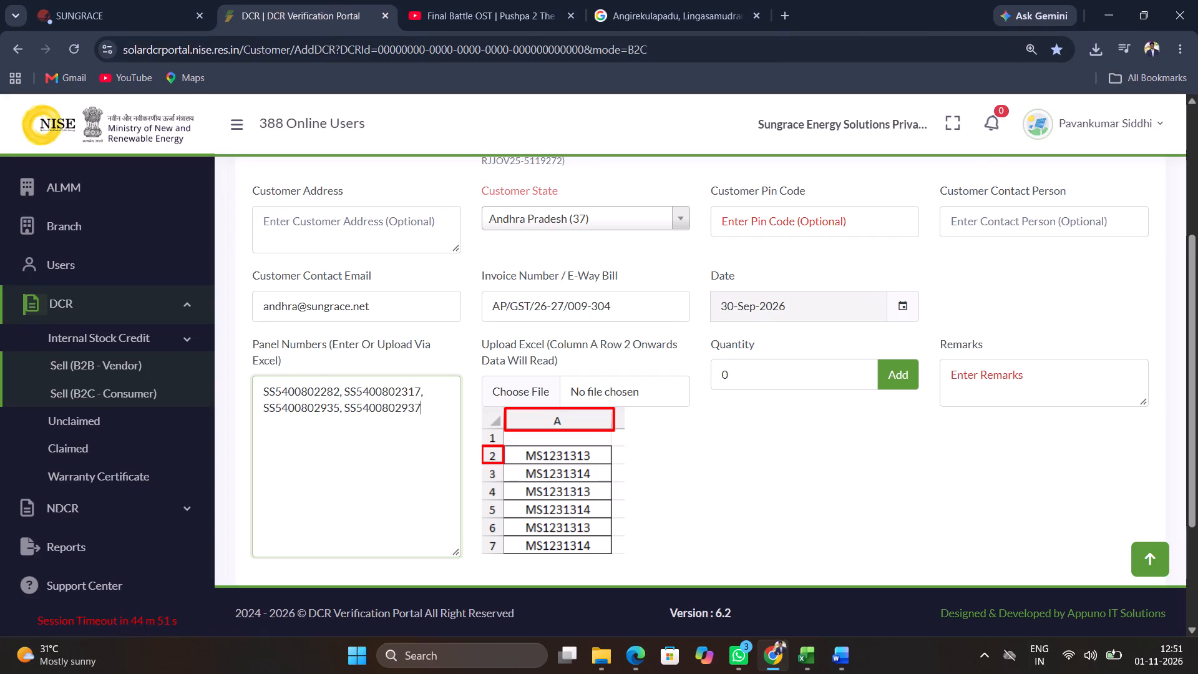
pyautogui.press('Left')
pyautogui.press('Left')
pyautogui.press('Left')
pyautogui.press('Left')
pyautogui.press('Left')
pyautogui.press('Left')
pyautogui.press('Left')
pyautogui.press('Left')
pyautogui.press('Left')
pyautogui.press('Left')
pyautogui.press('Left')
pyautogui.press('Left')
pyautogui.press('BackSpace')
pyautogui.press('BackSpace')
pyautogui.press('Return')
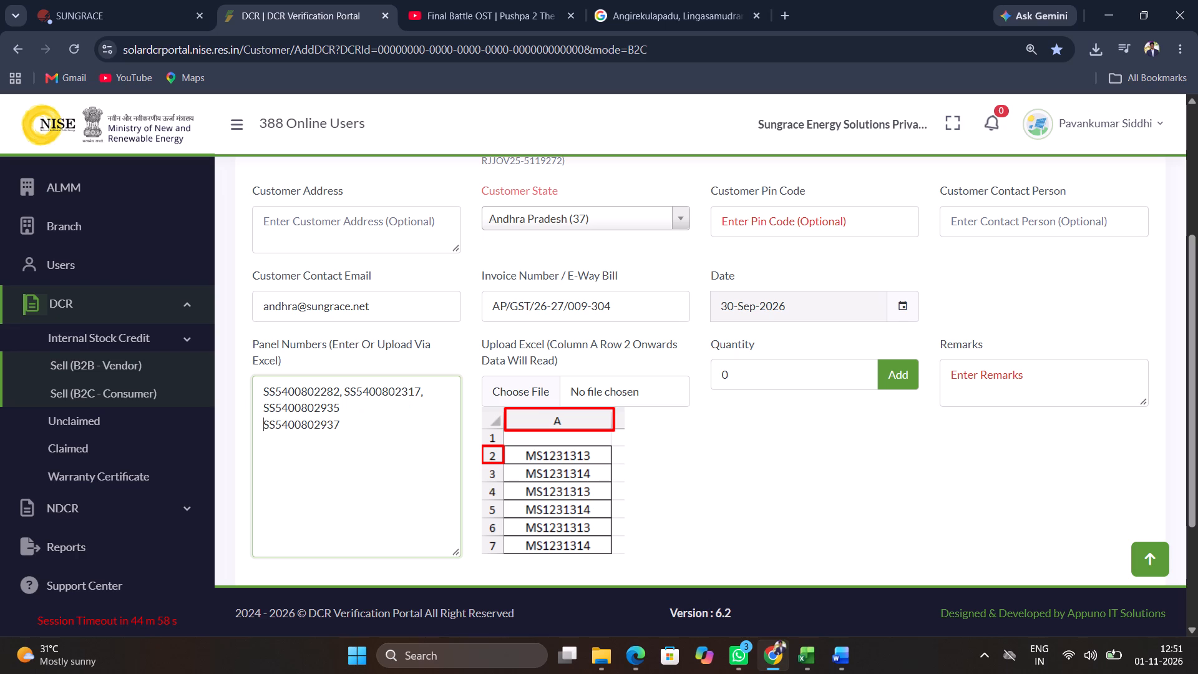
pyautogui.press('Up')
pyautogui.press('Up')
pyautogui.press('Up')
pyautogui.press('Up')
pyautogui.press('Up')
pyautogui.press('Up')
pyautogui.press('Up')
pyautogui.press('Right')
pyautogui.press('Right')
pyautogui.press('Right')
pyautogui.press('Right')
pyautogui.press('Right')
pyautogui.press('Right')
pyautogui.press('Right')
pyautogui.press('Right')
pyautogui.press('Right')
pyautogui.press('Right')
pyautogui.press('Right')
pyautogui.press('Right')
pyautogui.press('Right')
pyautogui.press('Right')
pyautogui.press('BackSpace')
pyautogui.press('BackSpace')
pyautogui.press('Return')
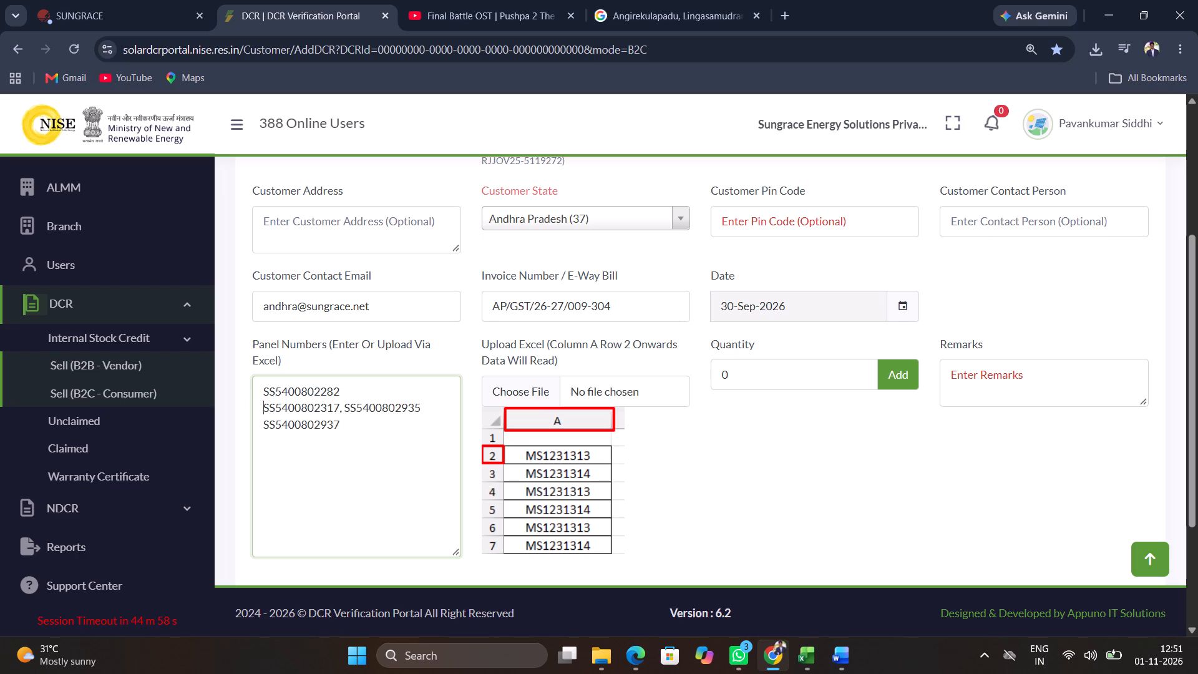
pyautogui.press('Right')
pyautogui.press('Right')
pyautogui.press('Right')
pyautogui.press('Right')
pyautogui.press('Right')
pyautogui.press('Right')
pyautogui.press('Right')
pyautogui.press('Right')
pyautogui.press('Right')
pyautogui.press('Right')
pyautogui.press('Right')
pyautogui.press('Right')
pyautogui.press('Right')
pyautogui.press('Right')
pyautogui.press('Right')
pyautogui.press('Right')
pyautogui.press('Left')
pyautogui.press('Left')
pyautogui.press('BackSpace')
pyautogui.press('BackSpace')
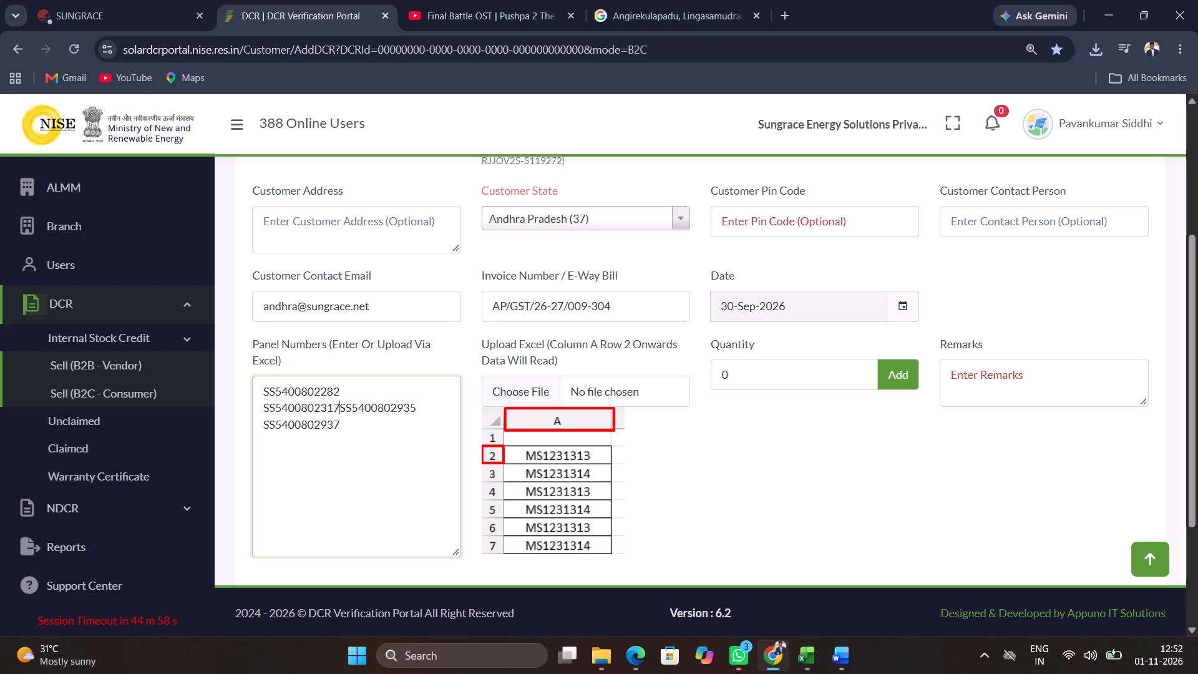
pyautogui.press('Return')
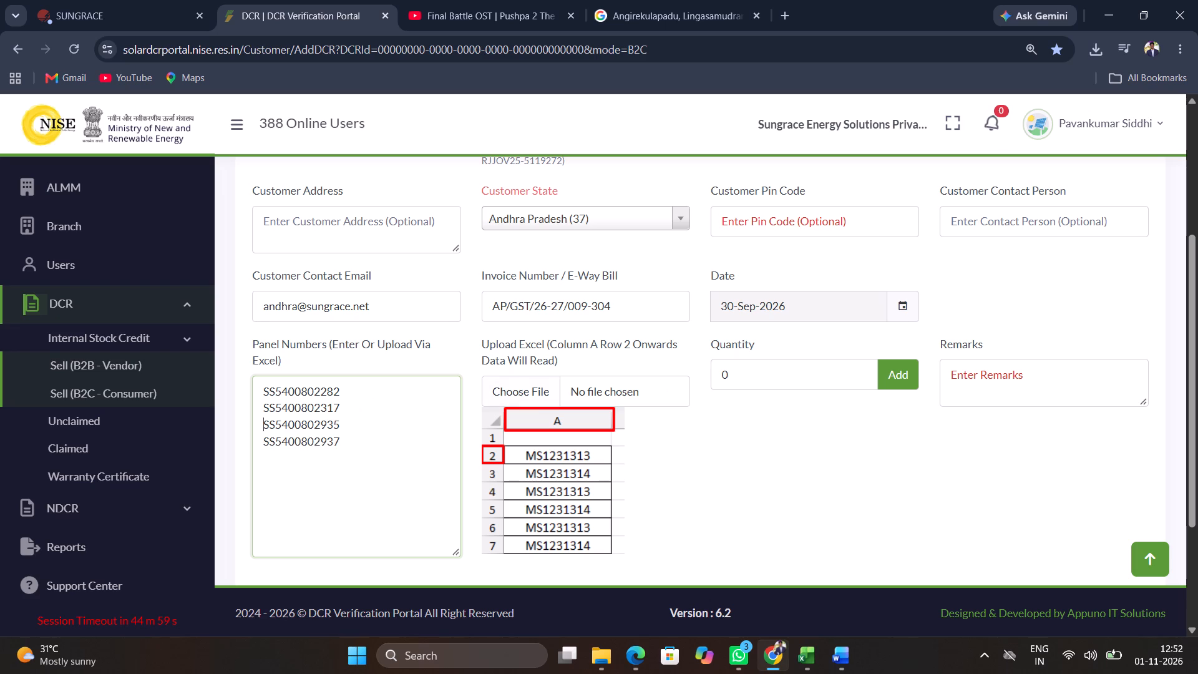
# Add the four listed panels to the DCR form.
pyautogui.click(766, 371)
pyautogui.scroll(4, 766, 371)
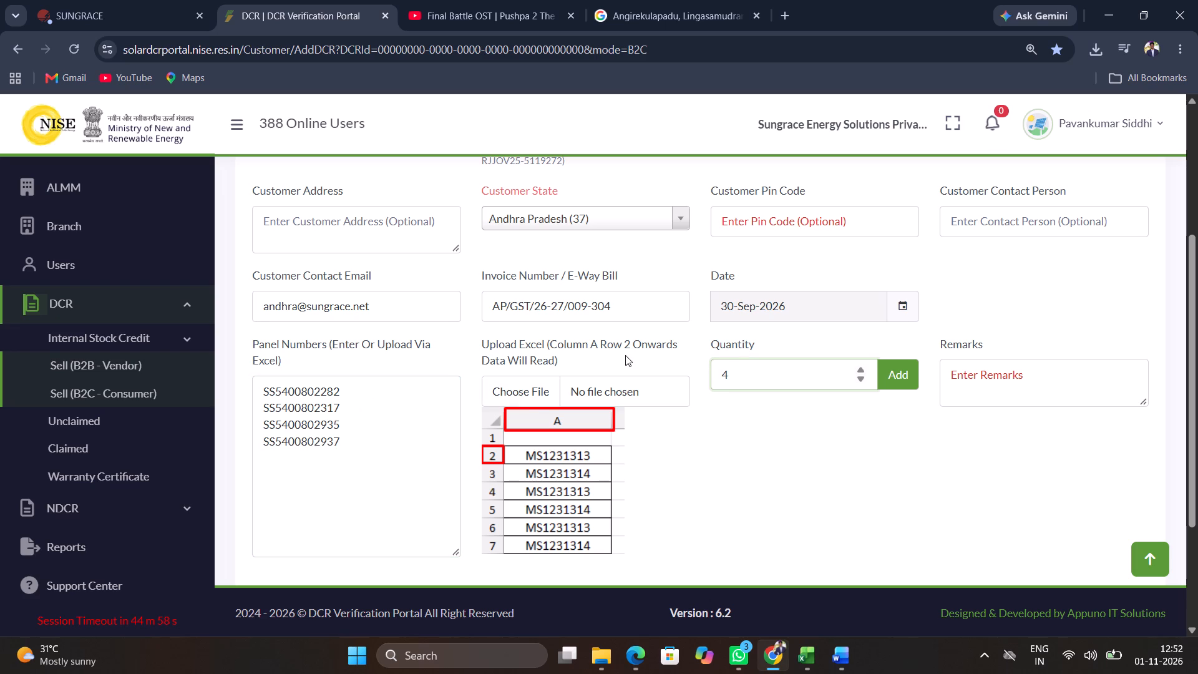
pyautogui.click(898, 372)
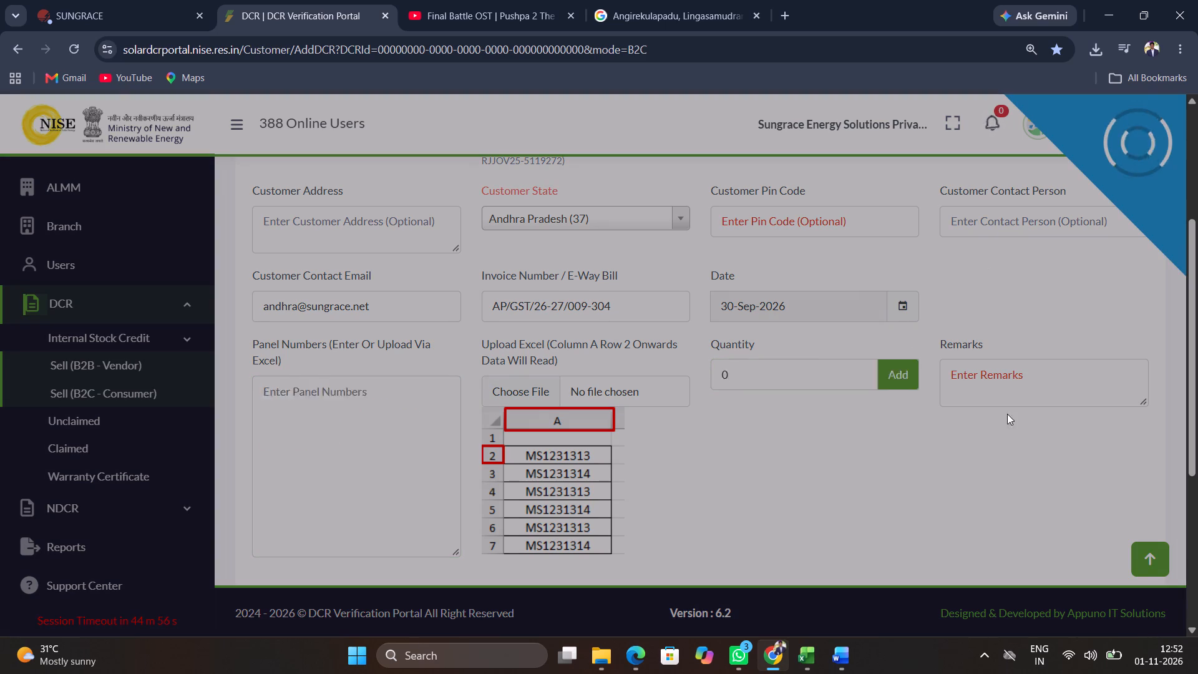
# Copy the installation address from SUNGRACE's Quick Copy Details into the DCR form's Remarks.
pyautogui.click(1024, 398)
pyautogui.click(150, 0)
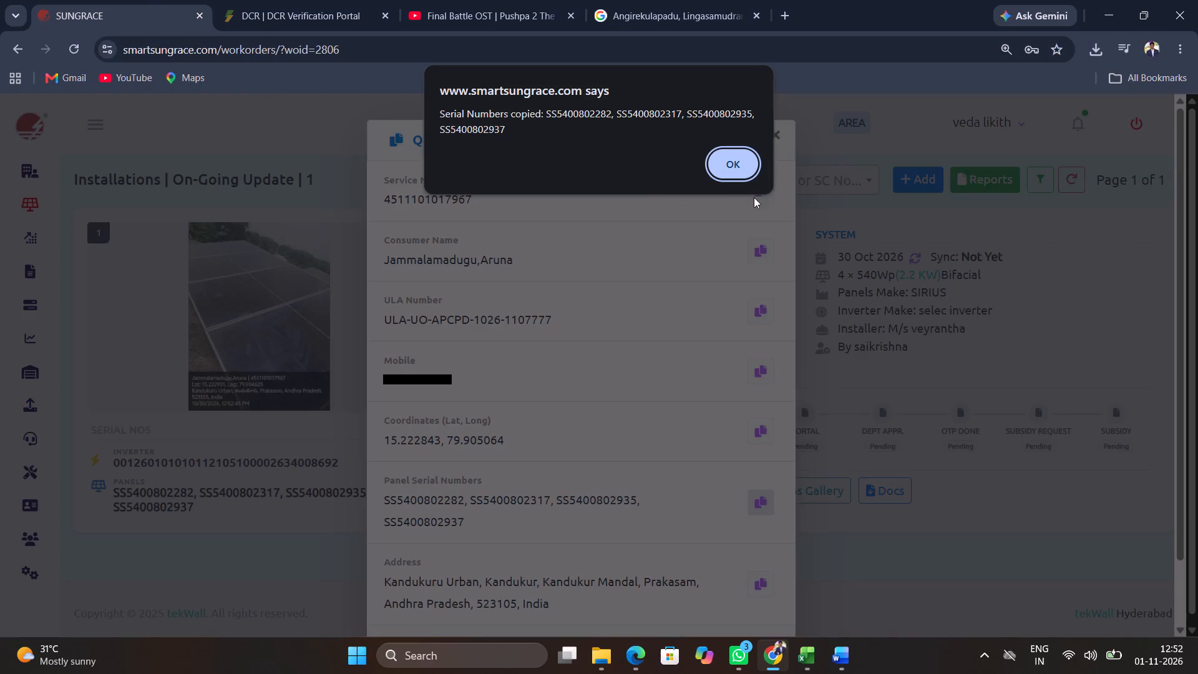
pyautogui.click(740, 173)
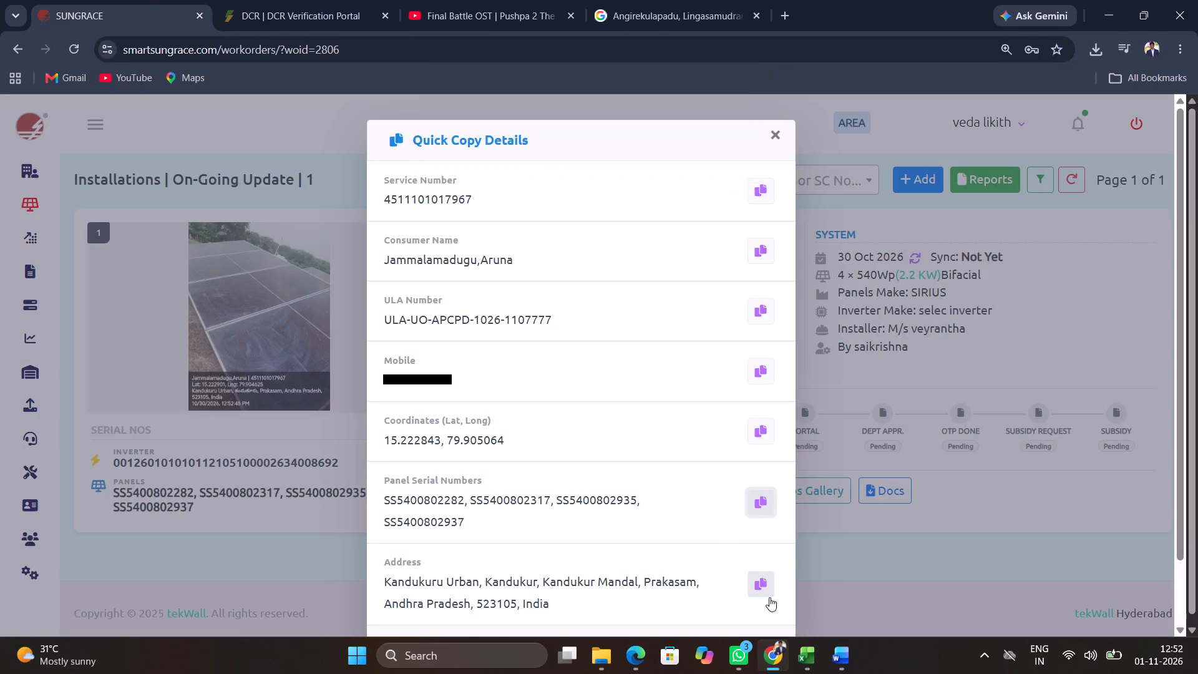
pyautogui.click(766, 591)
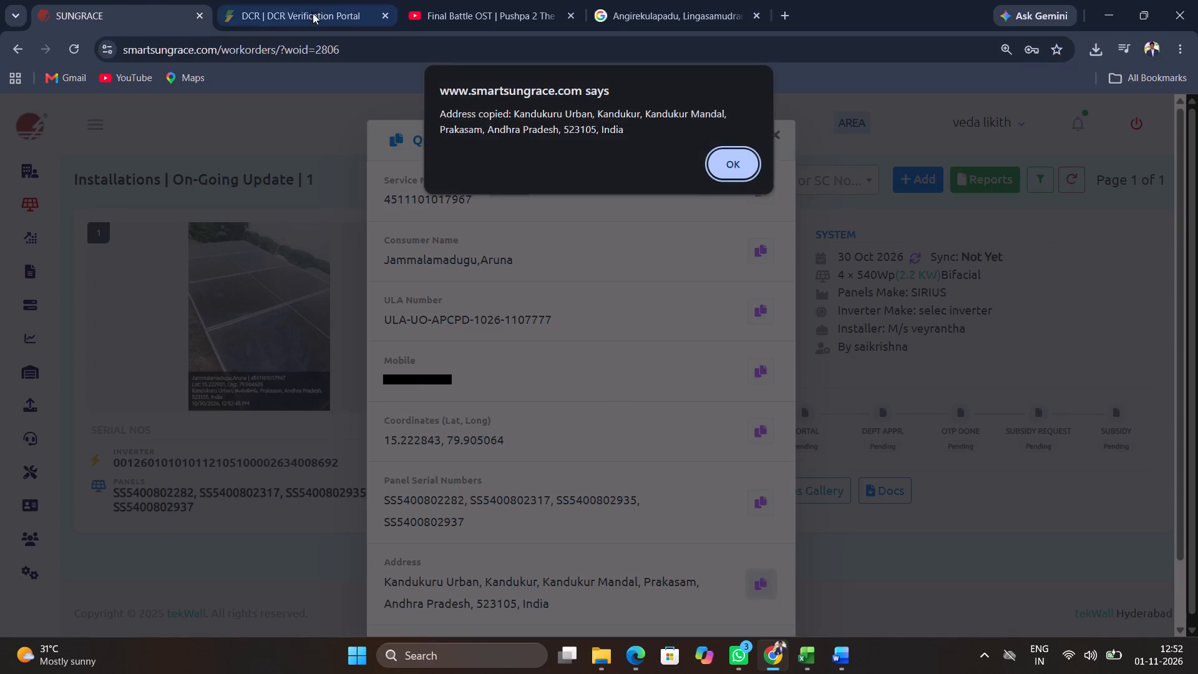
pyautogui.click(313, 0)
pyautogui.hotkey('ctrl', 'v')
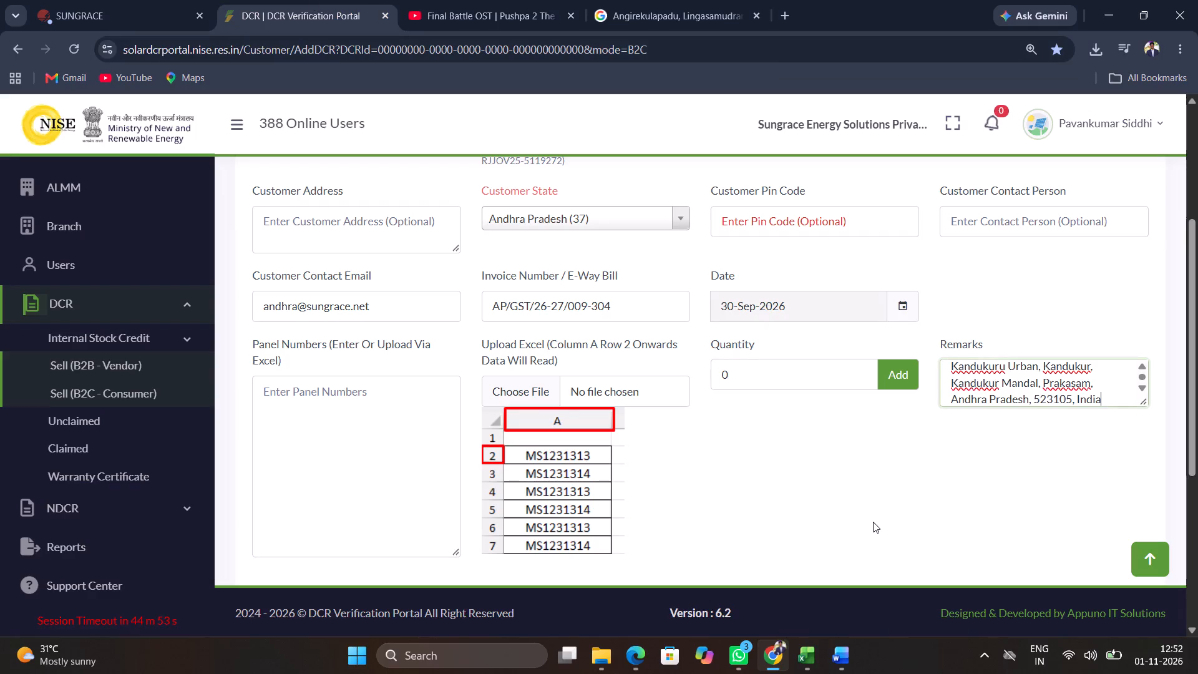
pyautogui.click(821, 220)
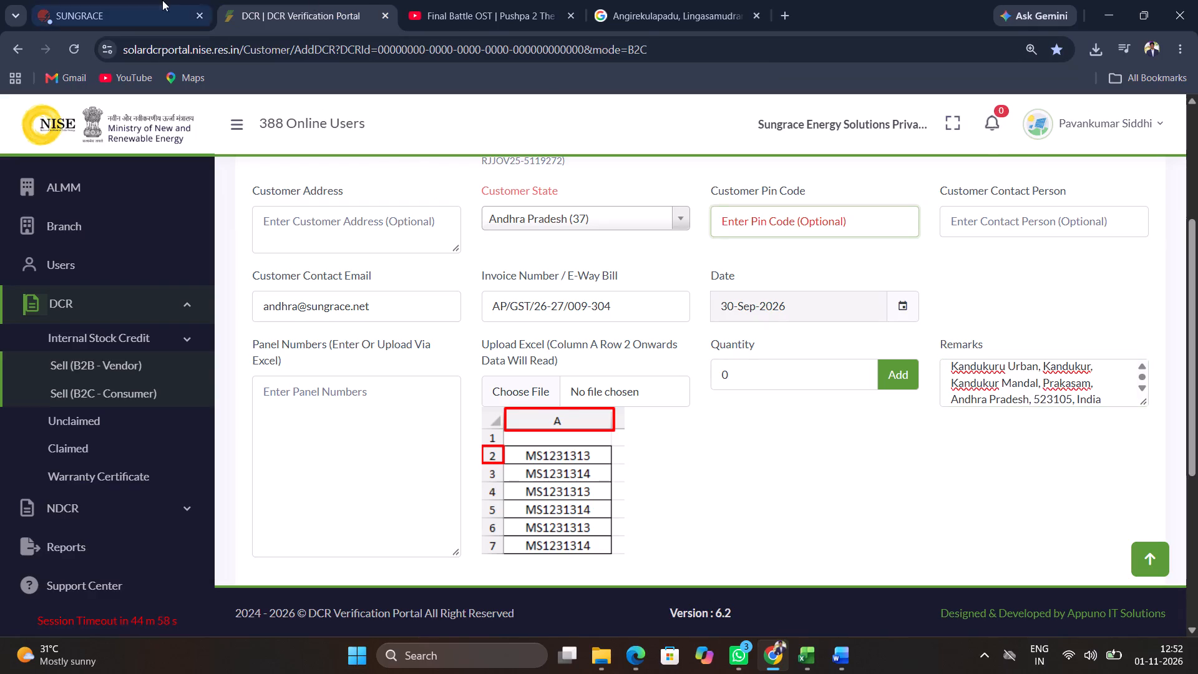
pyautogui.click(162, 0)
pyautogui.click(737, 170)
pyautogui.scroll(-1, 666, 245)
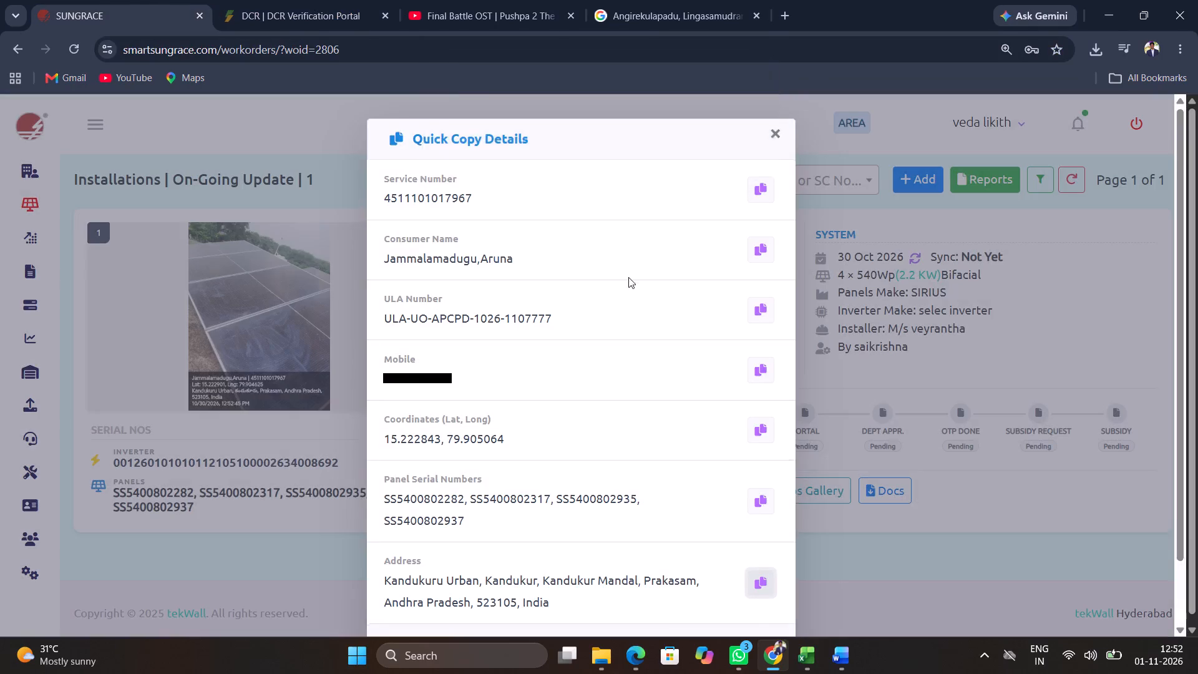
pyautogui.scroll(-2, 628, 277)
pyautogui.click(761, 575)
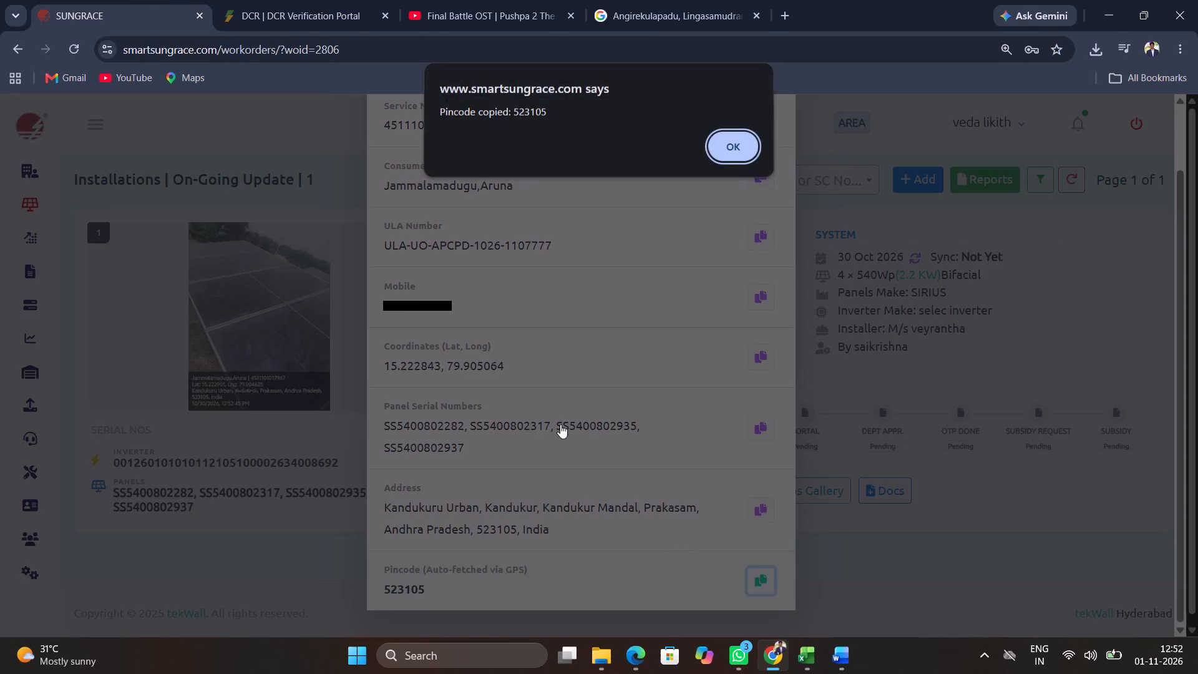
pyautogui.click(266, 0)
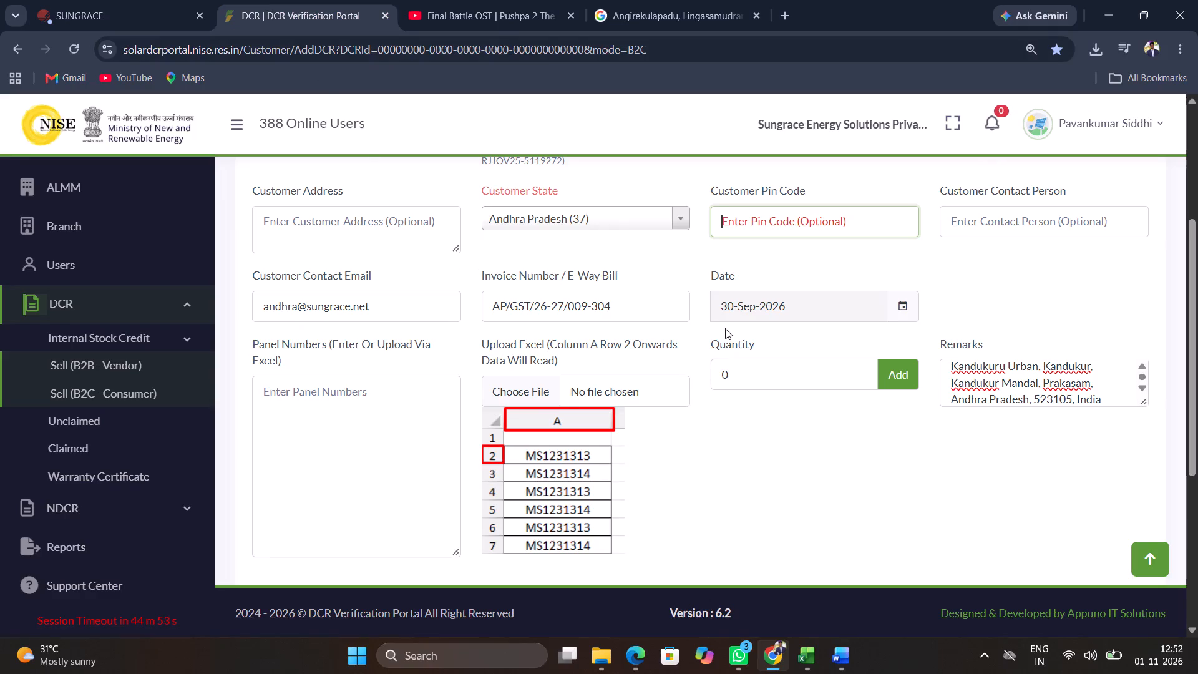
pyautogui.hotkey('ctrl', 'v')
# Submit the completed B2C DCR form and confirm the DCR.
pyautogui.scroll(-3, 757, 298)
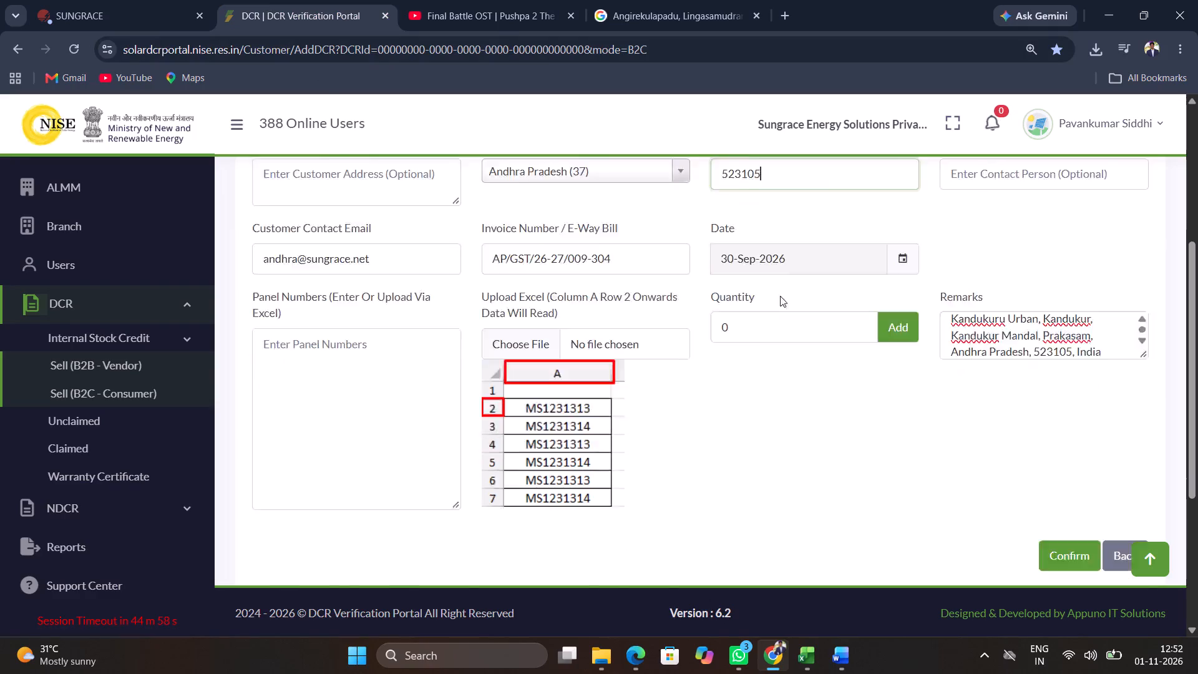
pyautogui.scroll(-2, 780, 296)
pyautogui.click(1082, 297)
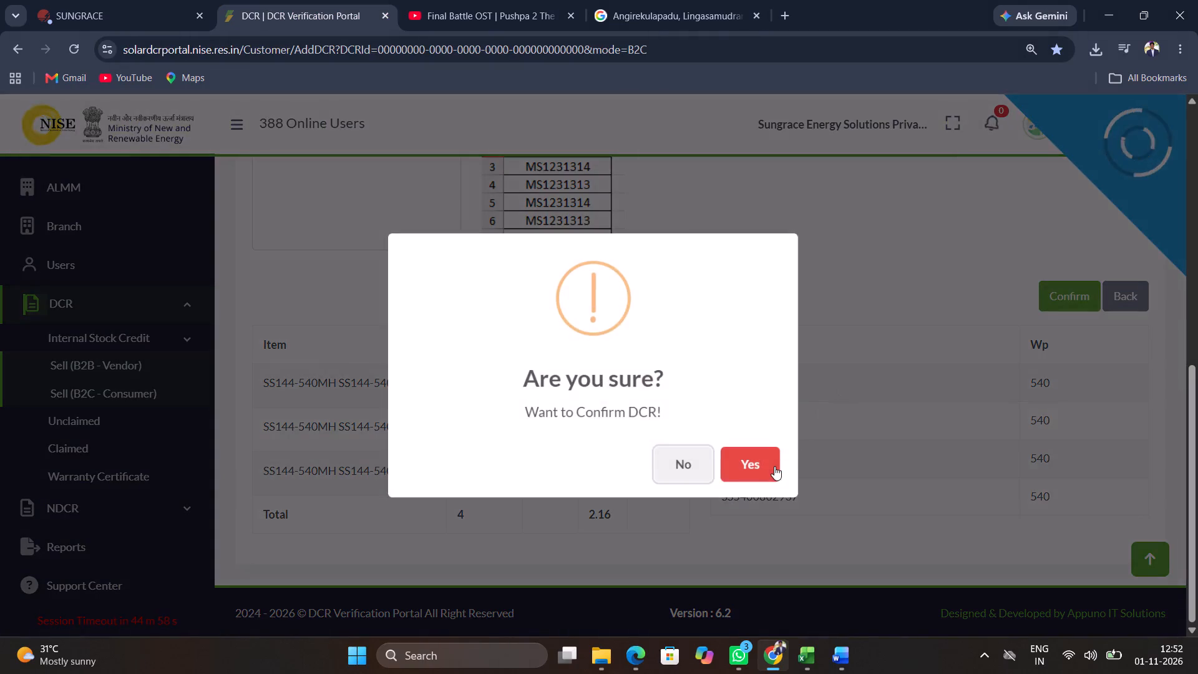
pyautogui.click(774, 467)
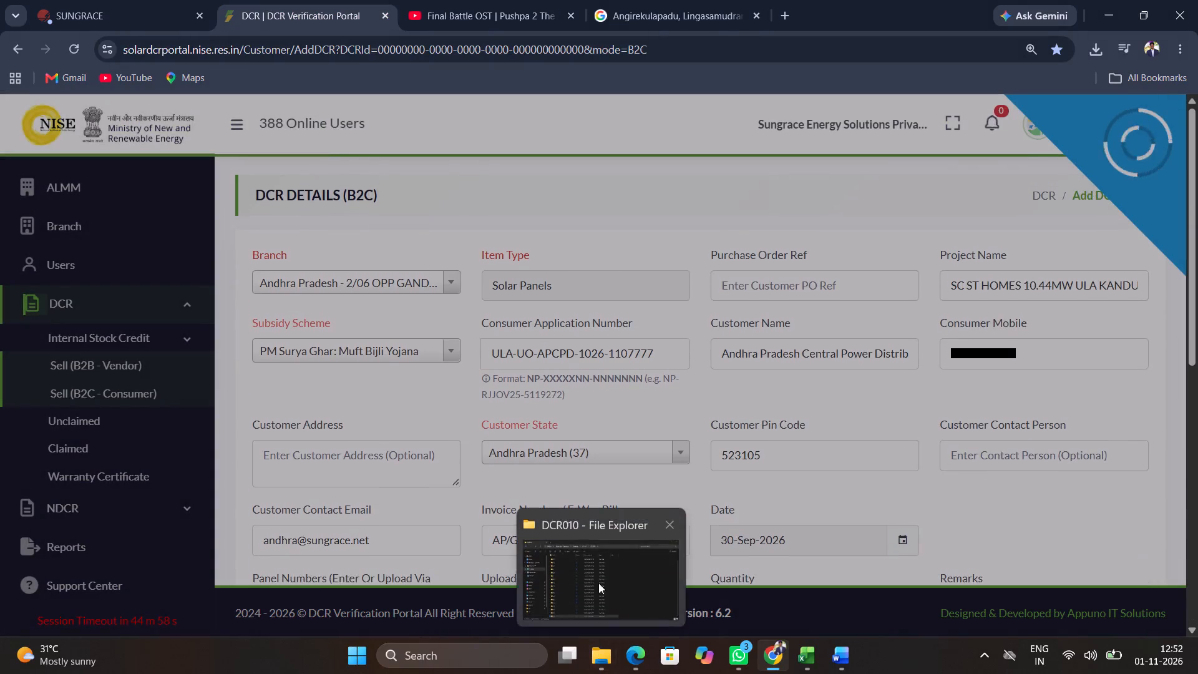
# Create a folder named 304_ inside the DCR009 folder of dcr crf in File Explorer.
pyautogui.click(596, 578)
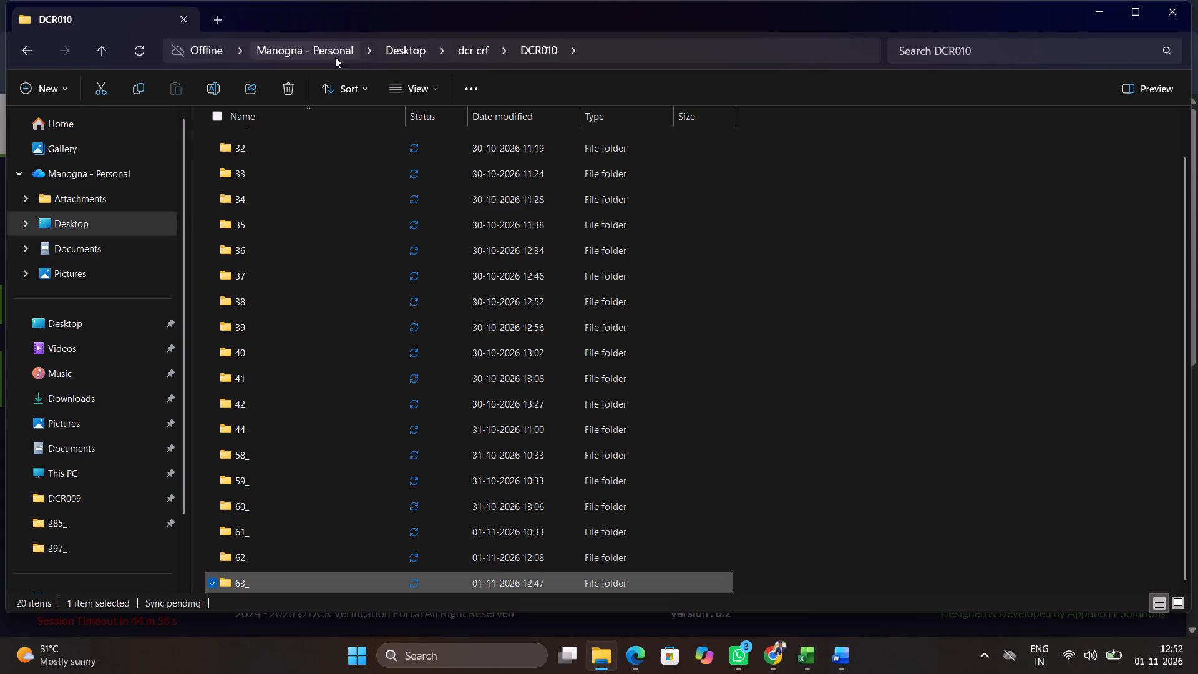
pyautogui.click(489, 46)
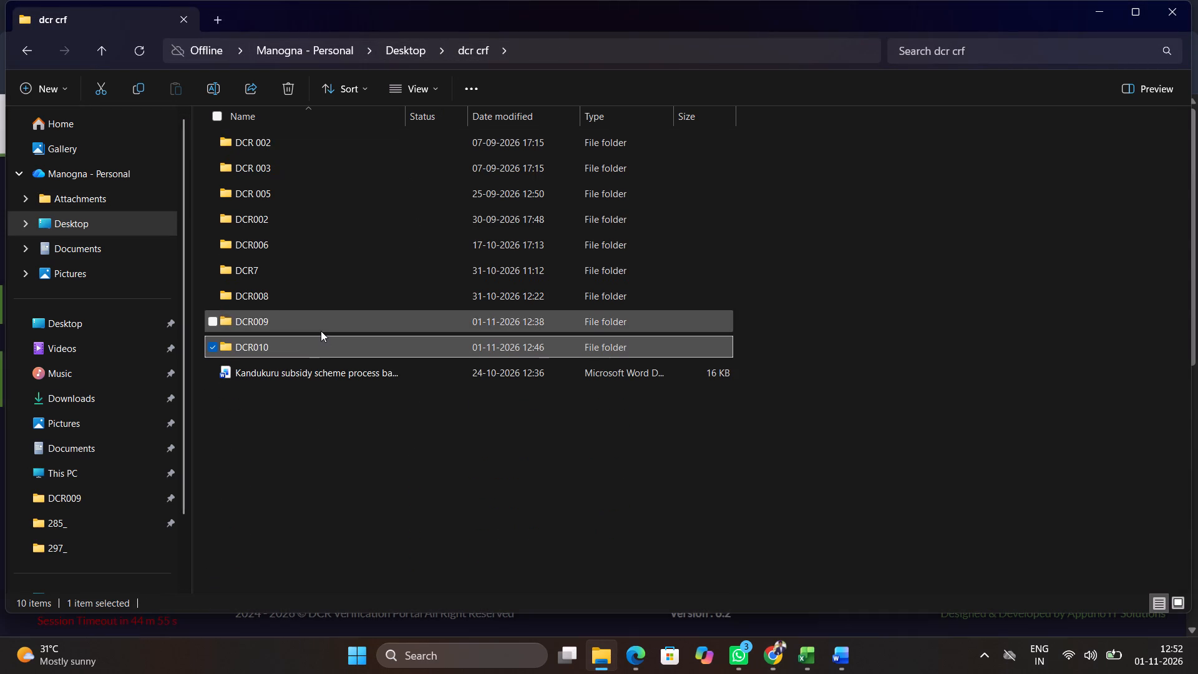
pyautogui.doubleClick(321, 331)
pyautogui.click(24, 89)
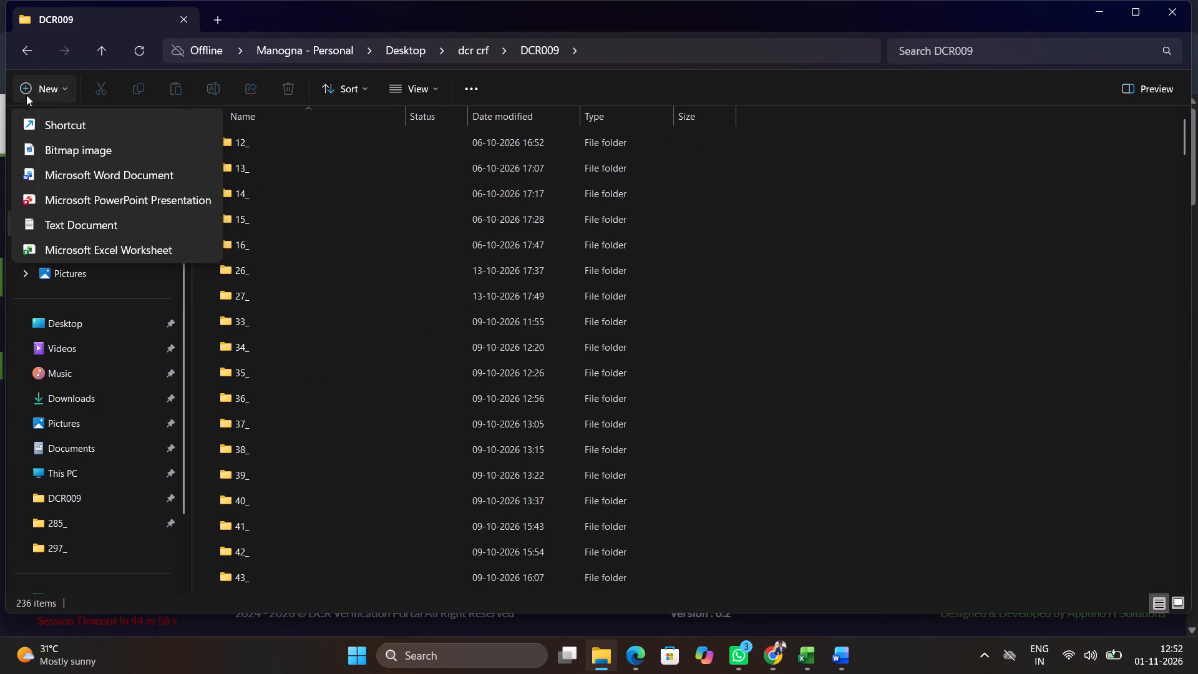
pyautogui.click(43, 125)
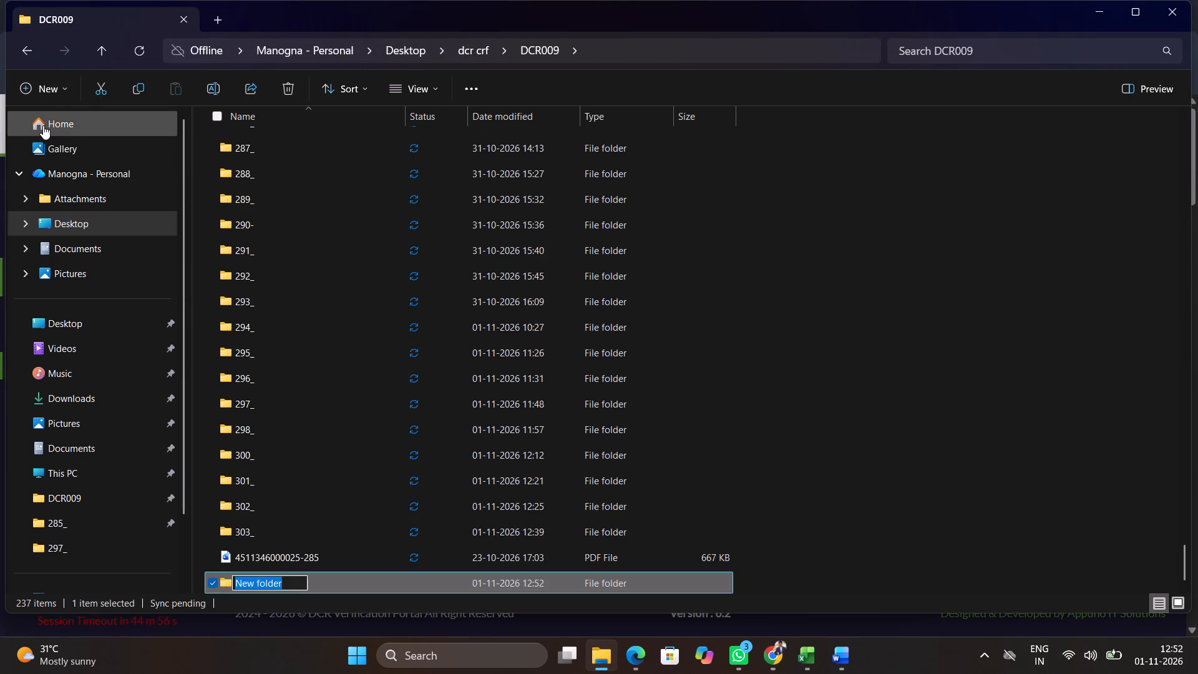
pyautogui.write('304')
pyautogui.hotkey('shift', '_')
pyautogui.press('Return')
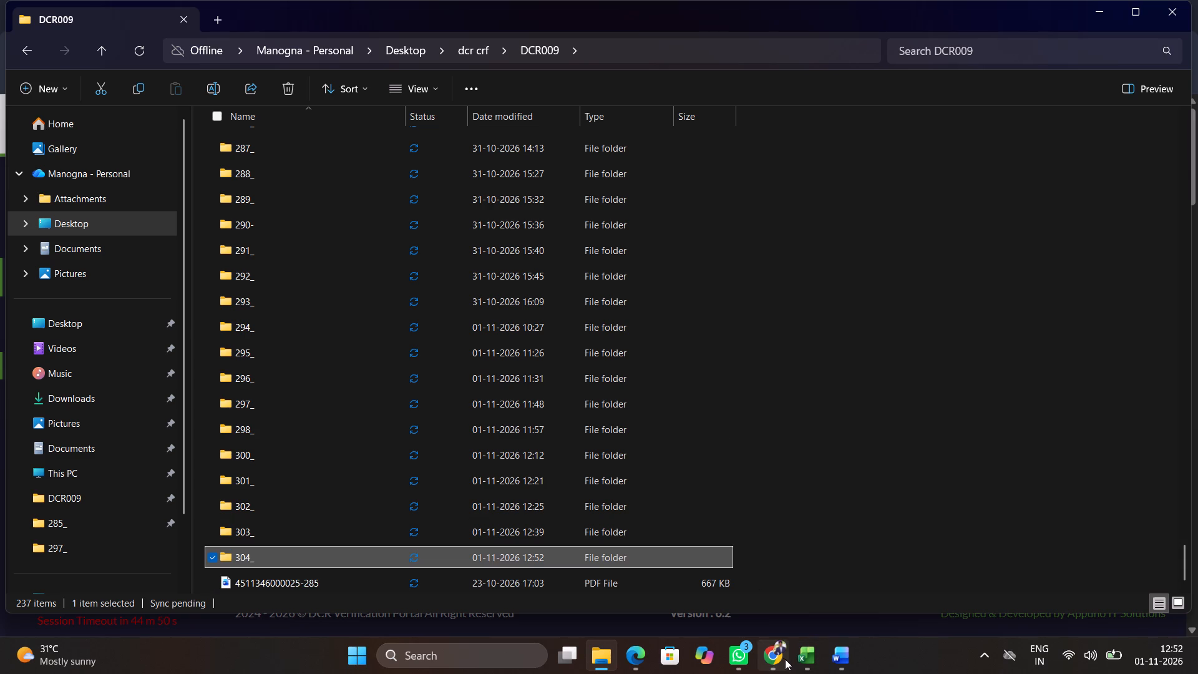
# Copy the installation's service number from SUNGRACE's Quick Copy Details.
pyautogui.click(767, 596)
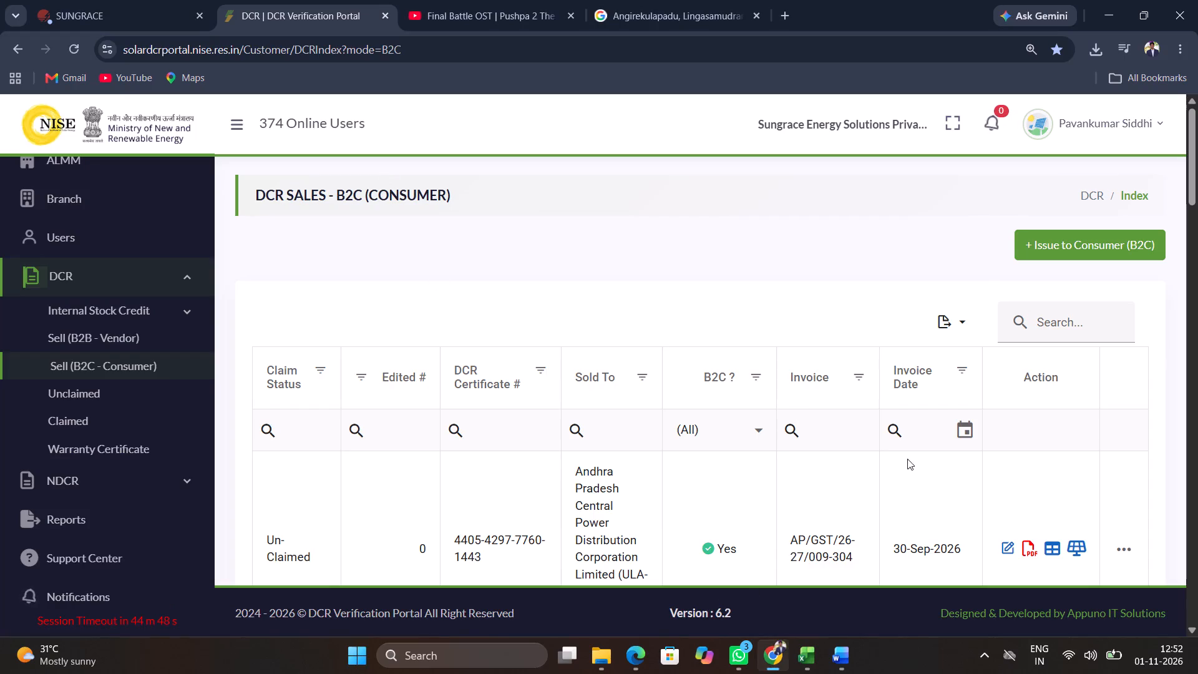
pyautogui.click(122, 5)
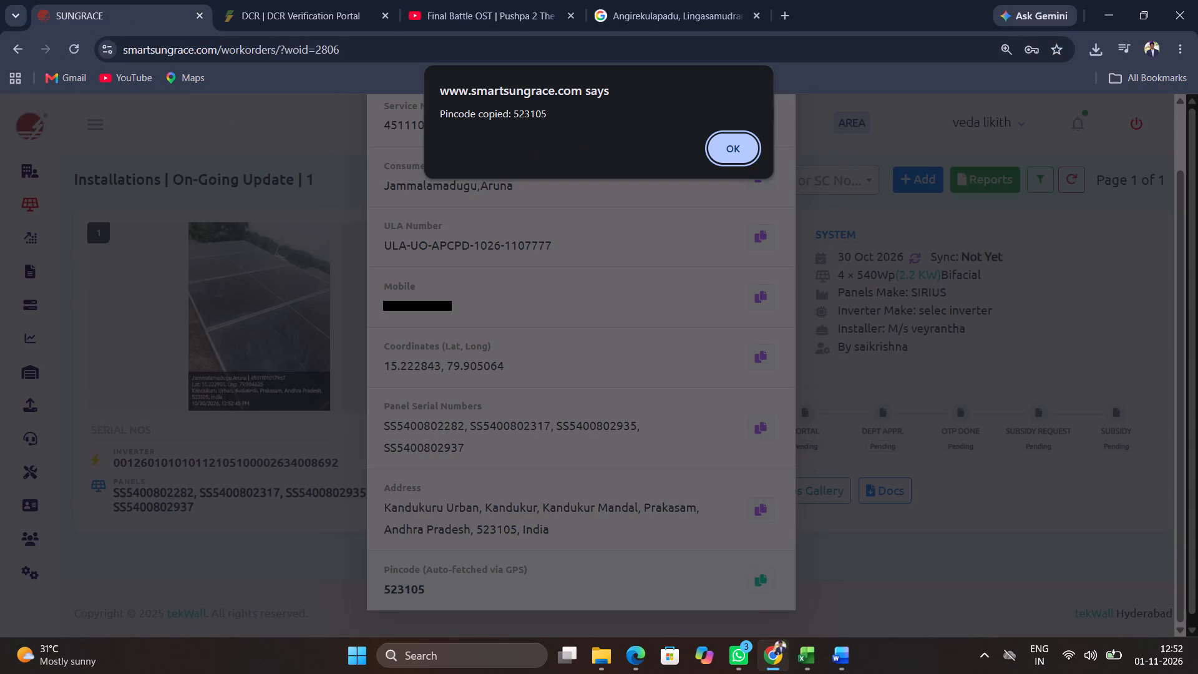
pyautogui.click(741, 152)
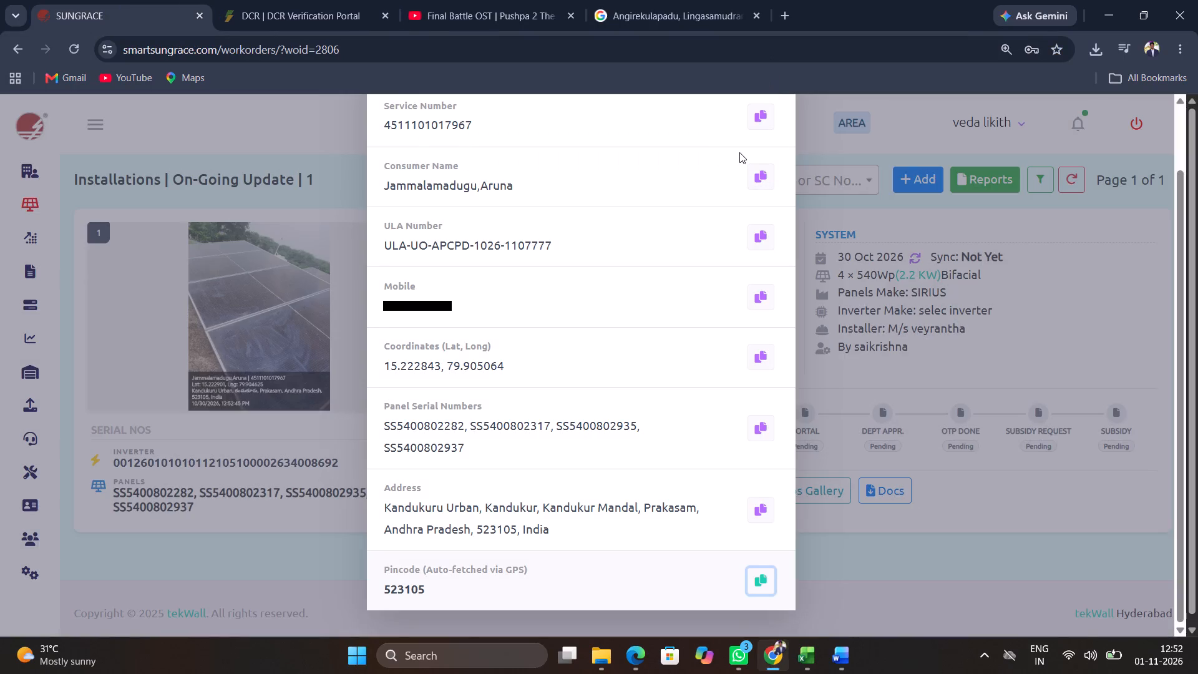
pyautogui.click(762, 114)
pyautogui.click(257, 0)
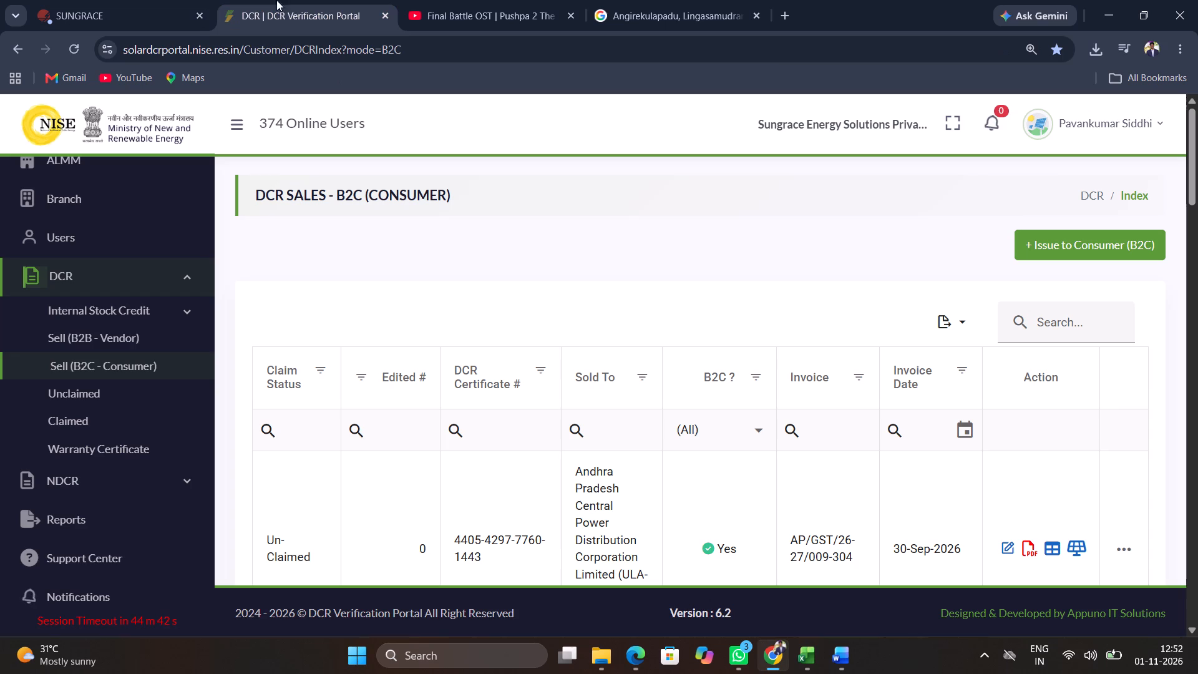
pyautogui.click(1035, 542)
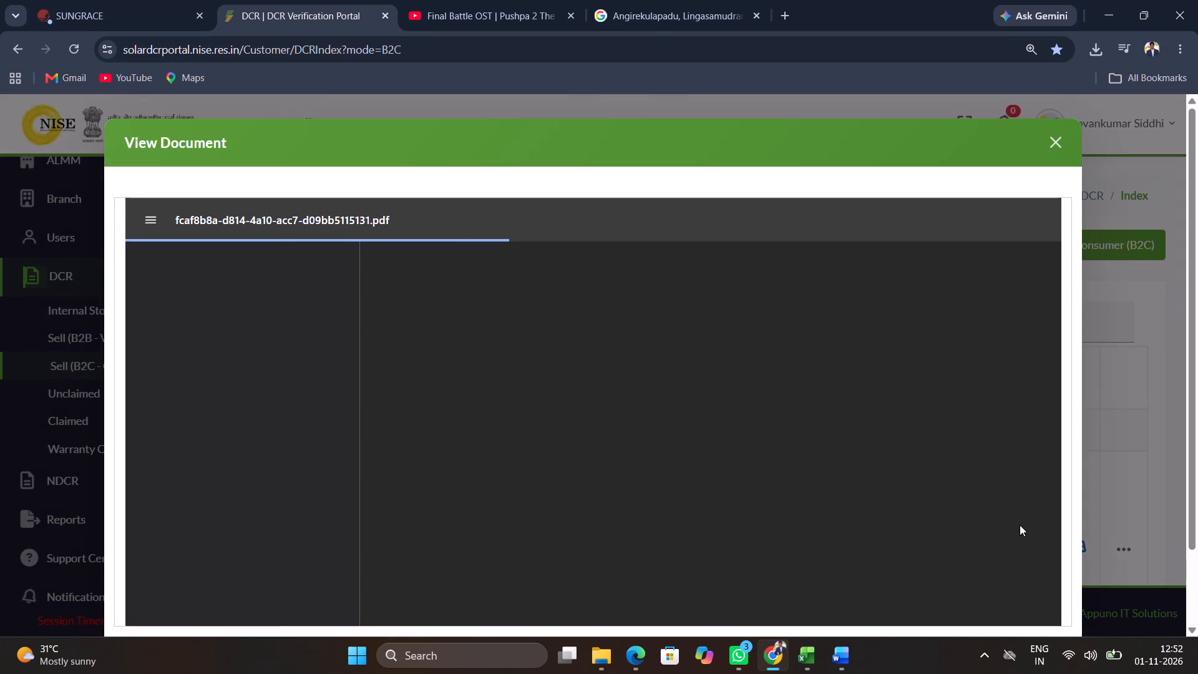
pyautogui.click(977, 220)
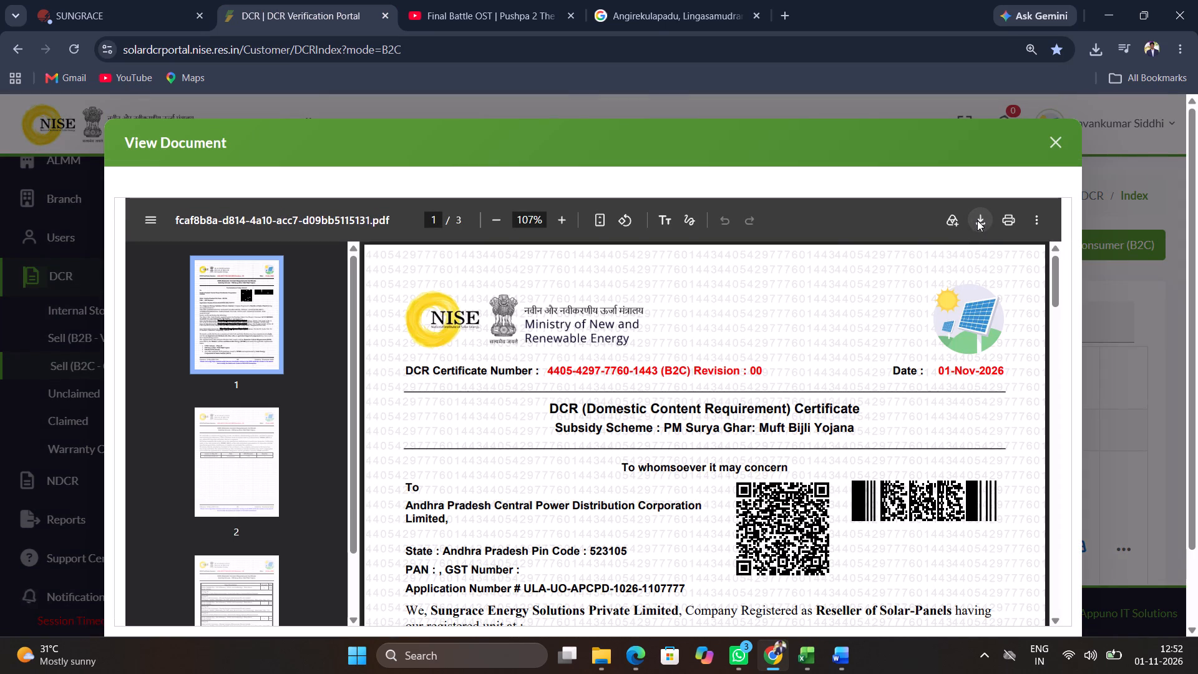
pyautogui.hotkey('ctrl', 'v')
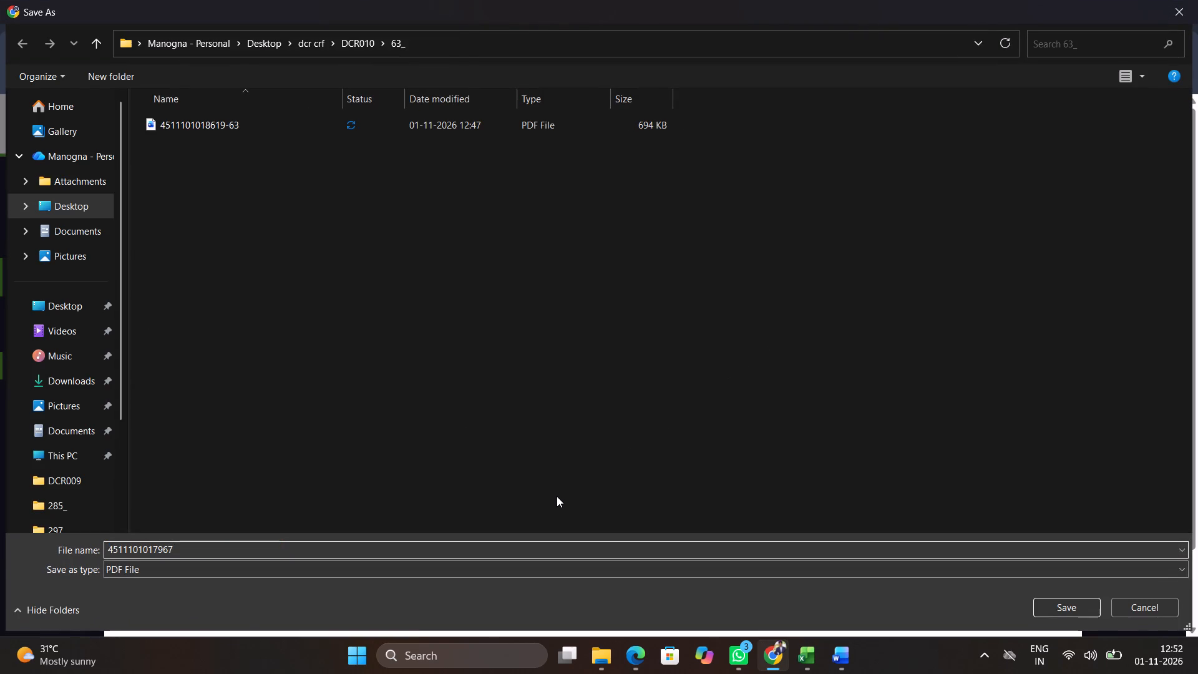
pyautogui.write('-304')
pyautogui.click(306, 42)
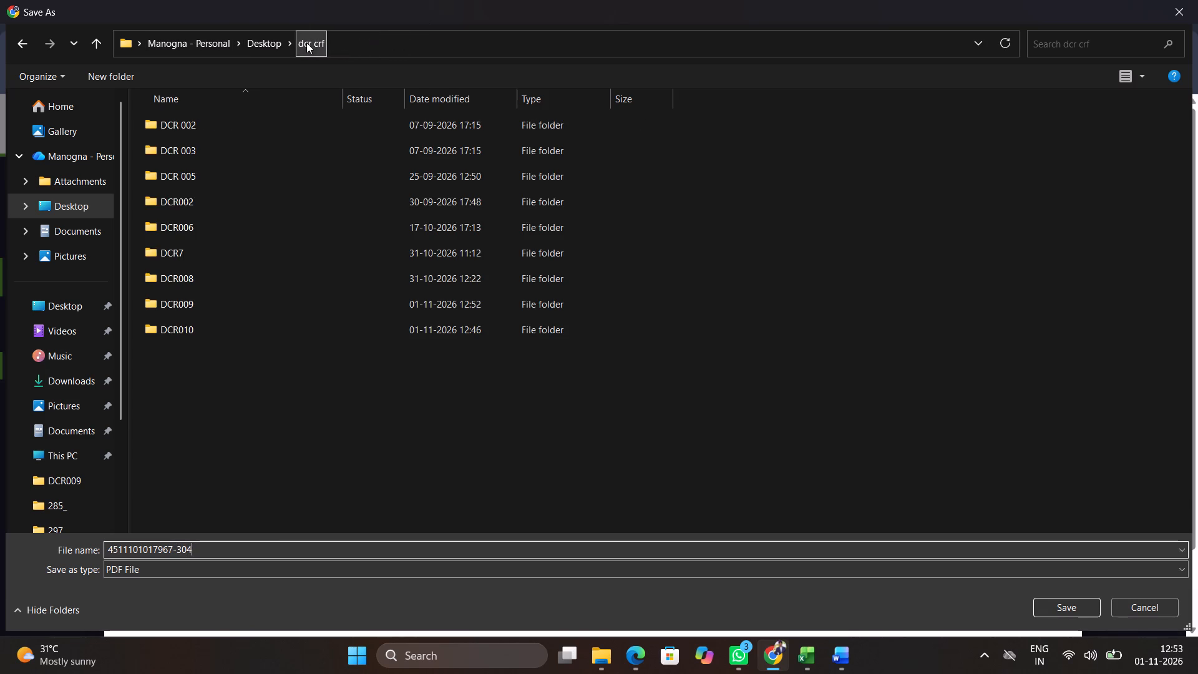
pyautogui.doubleClick(240, 300)
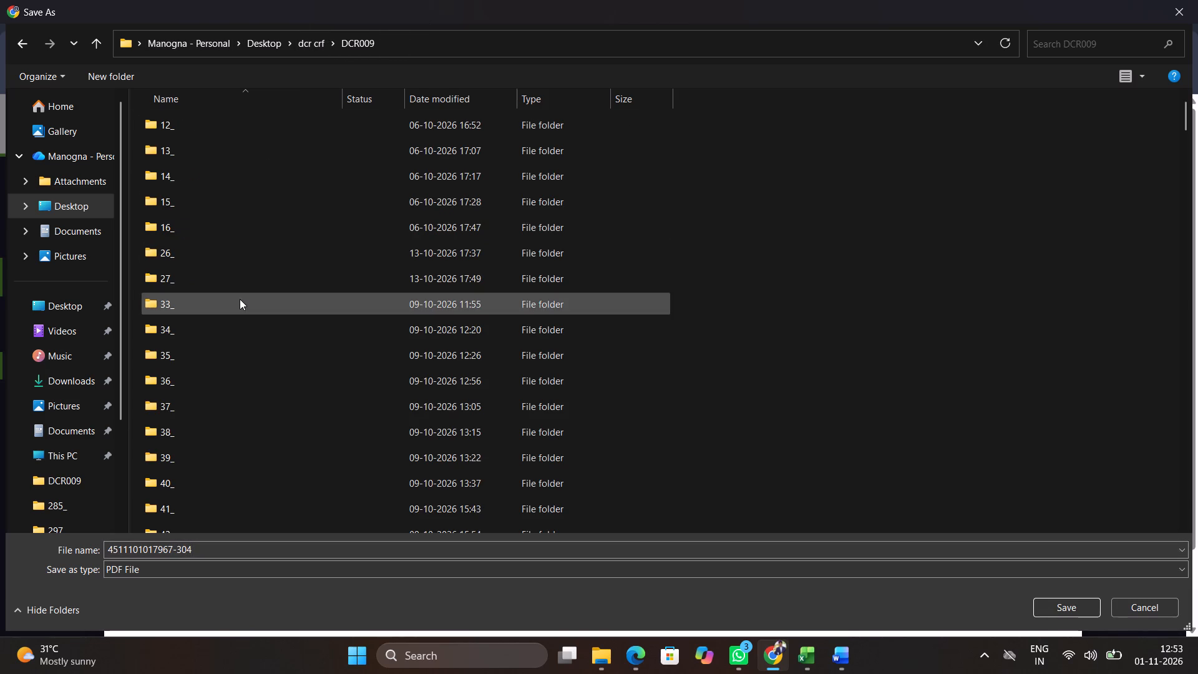
pyautogui.moveTo(1188, 122); pyautogui.dragTo(1197, 592)
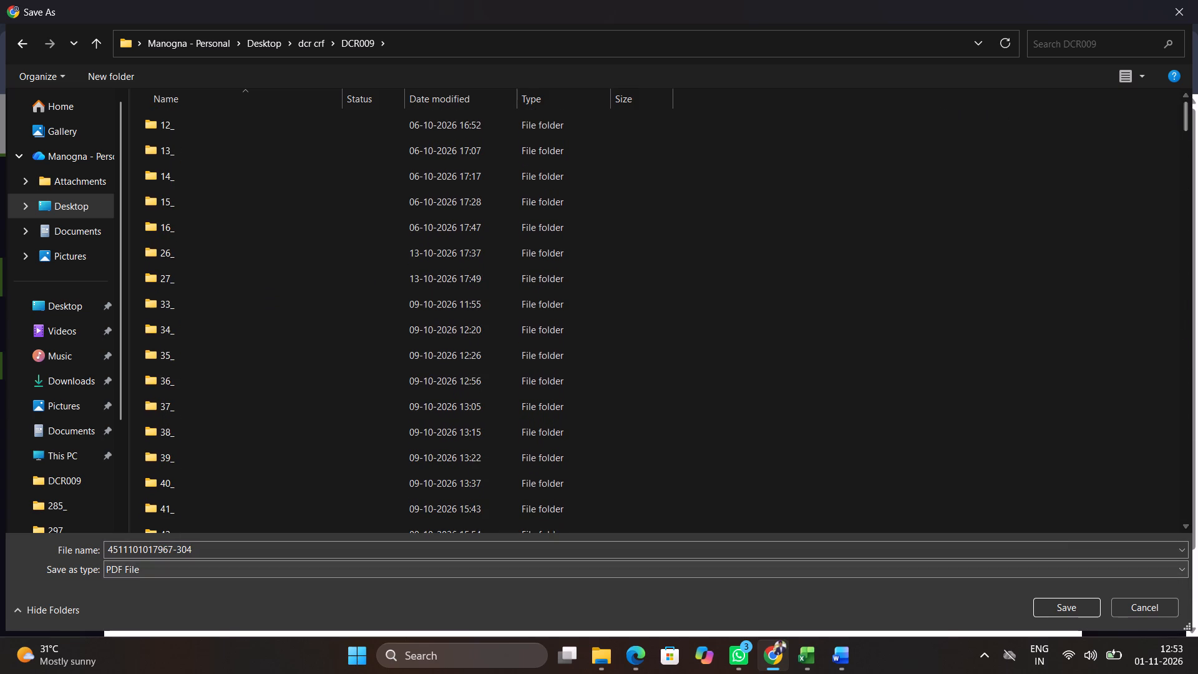
pyautogui.scroll(-5, 356, 201)
pyautogui.scroll(-15, 411, 147)
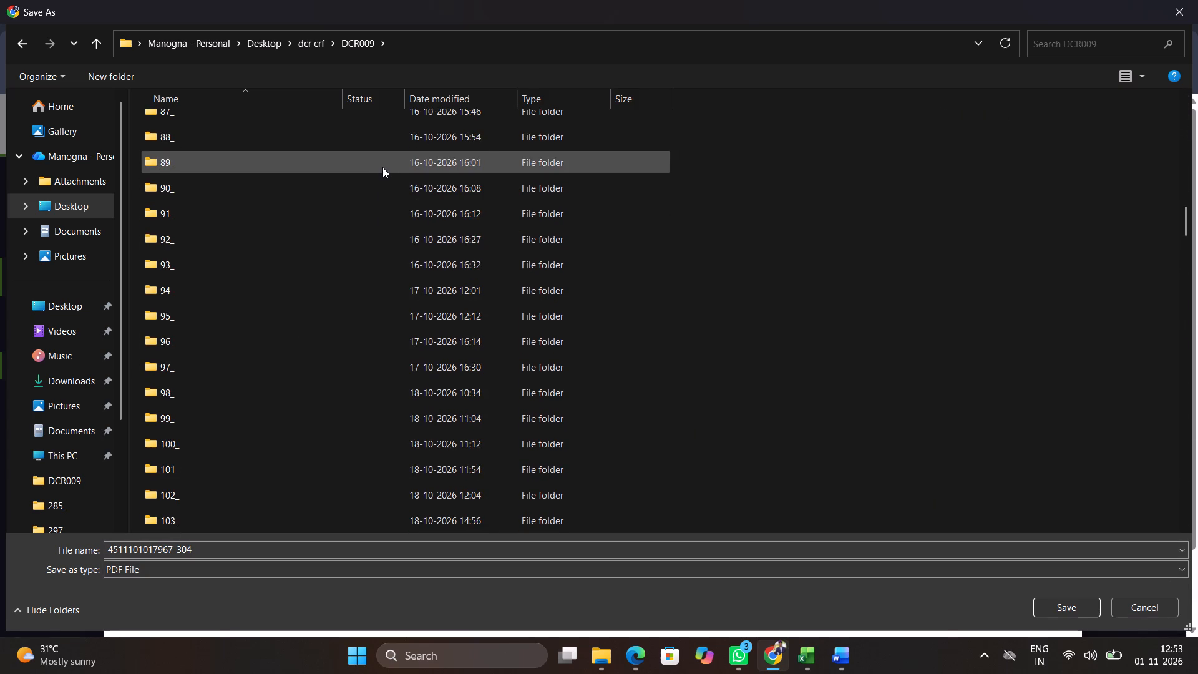
pyautogui.scroll(-19, 371, 173)
pyautogui.scroll(-6, 364, 188)
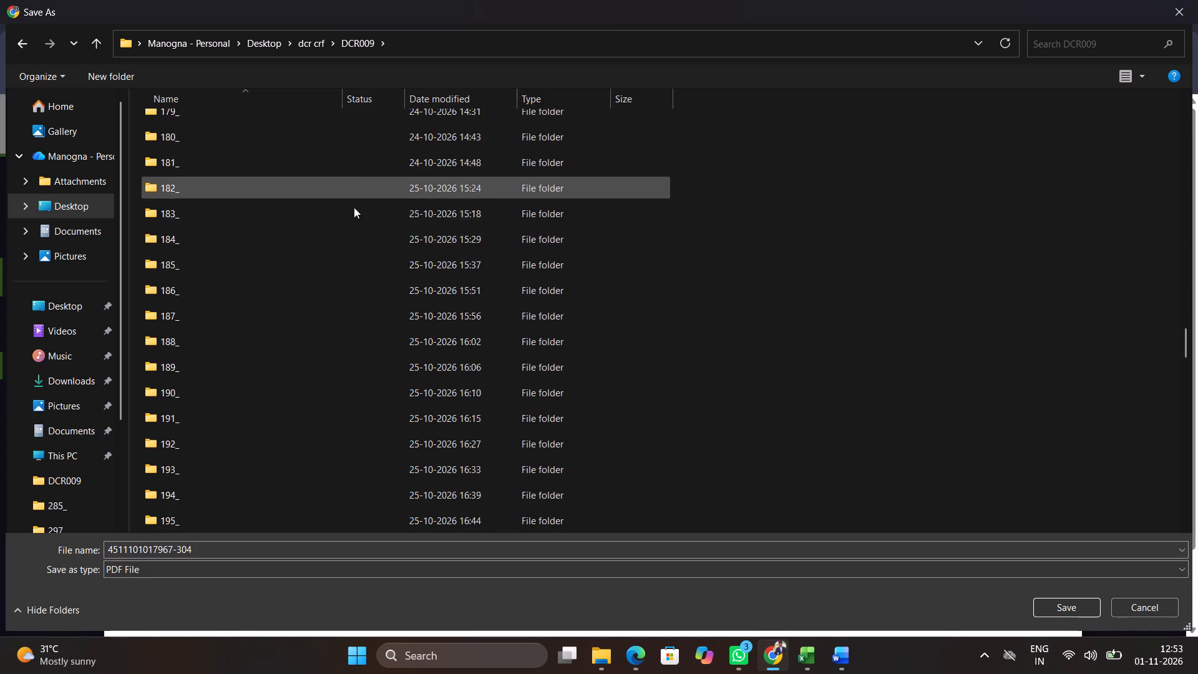
pyautogui.scroll(-16, 336, 253)
pyautogui.scroll(-10, 361, 262)
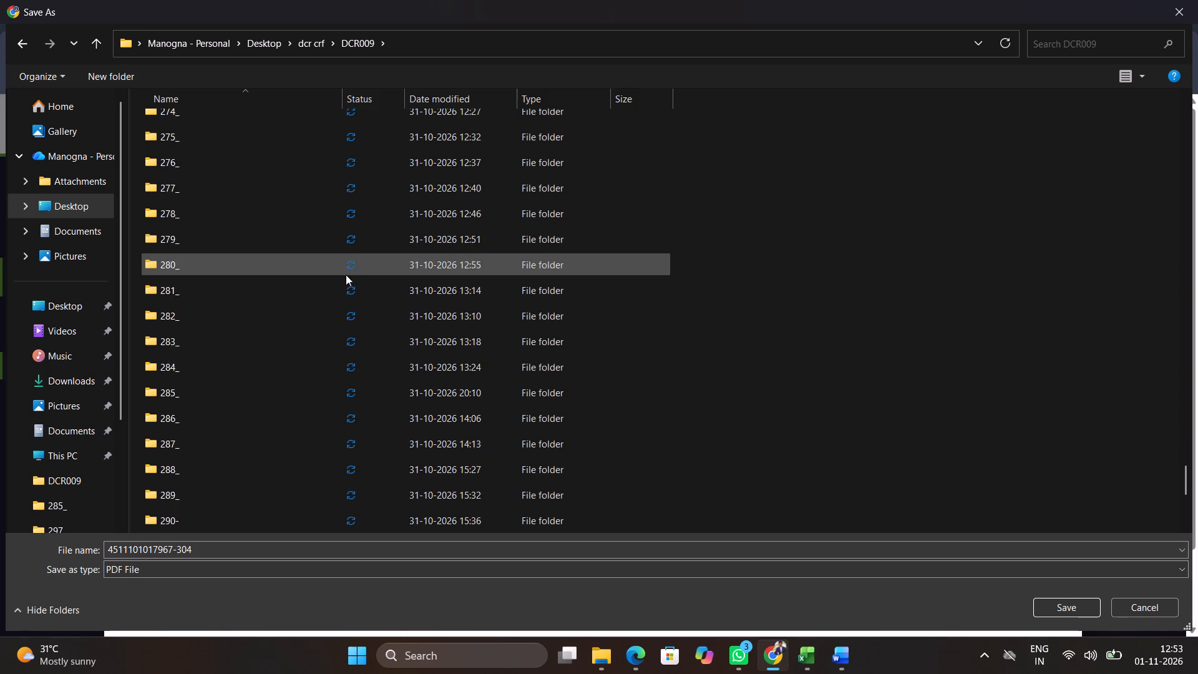
pyautogui.scroll(-13, 346, 275)
pyautogui.doubleClick(245, 496)
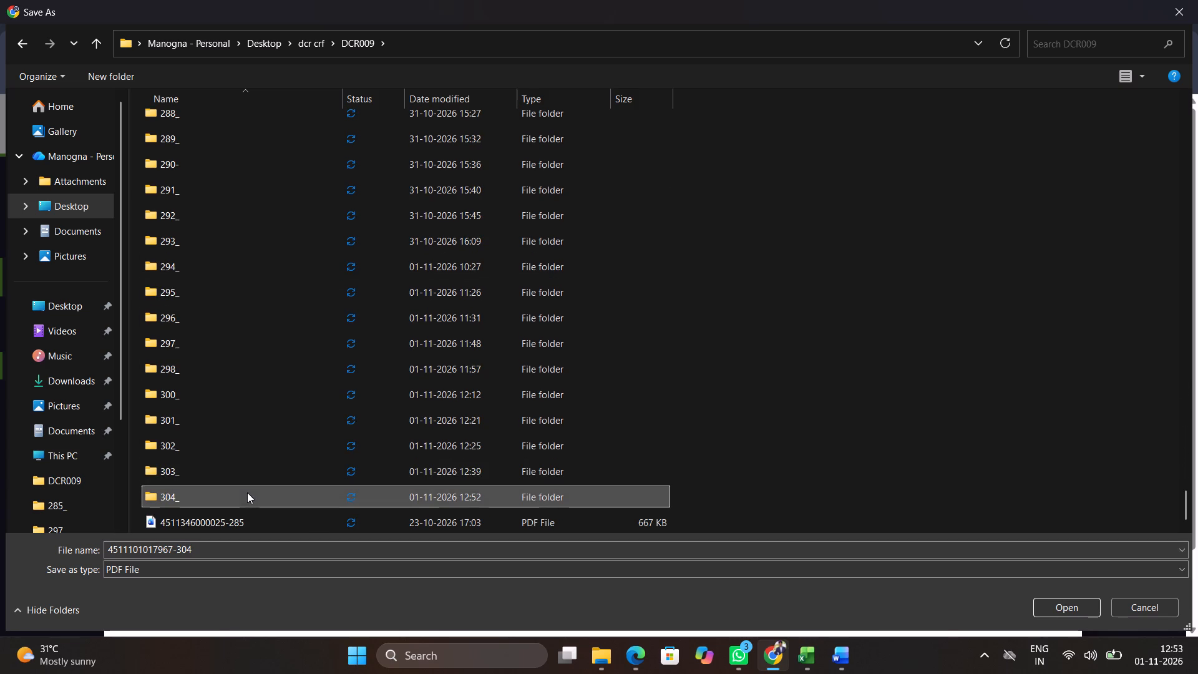
pyautogui.doubleClick(312, 499)
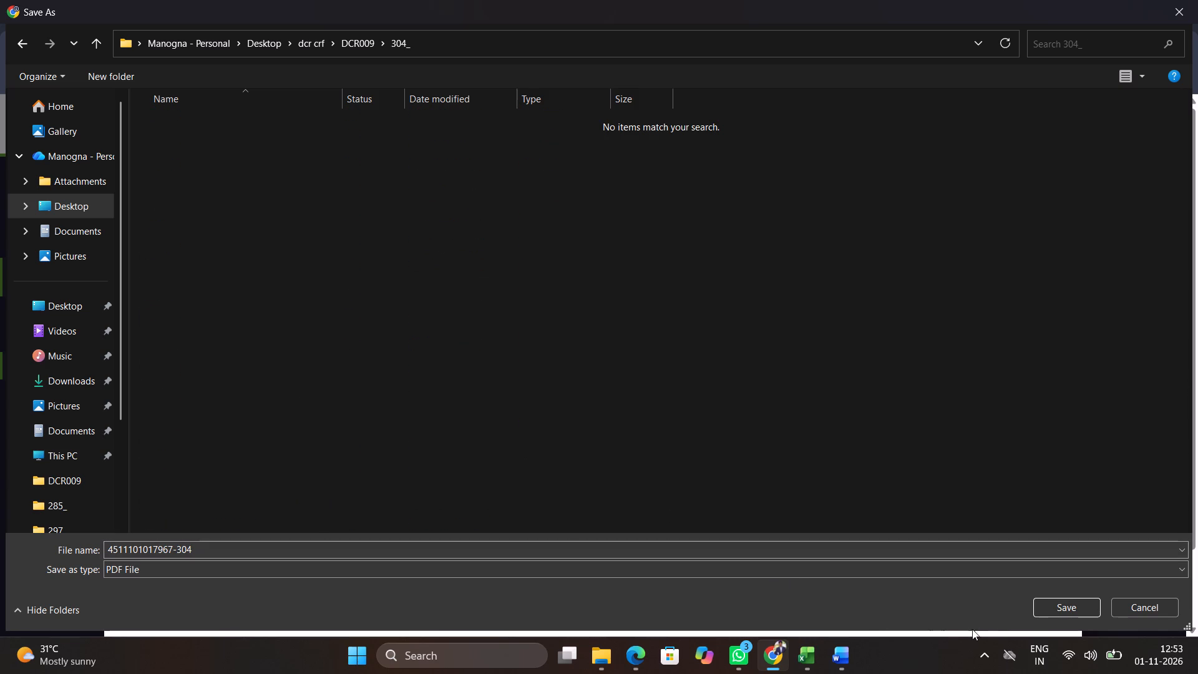
pyautogui.click(1045, 608)
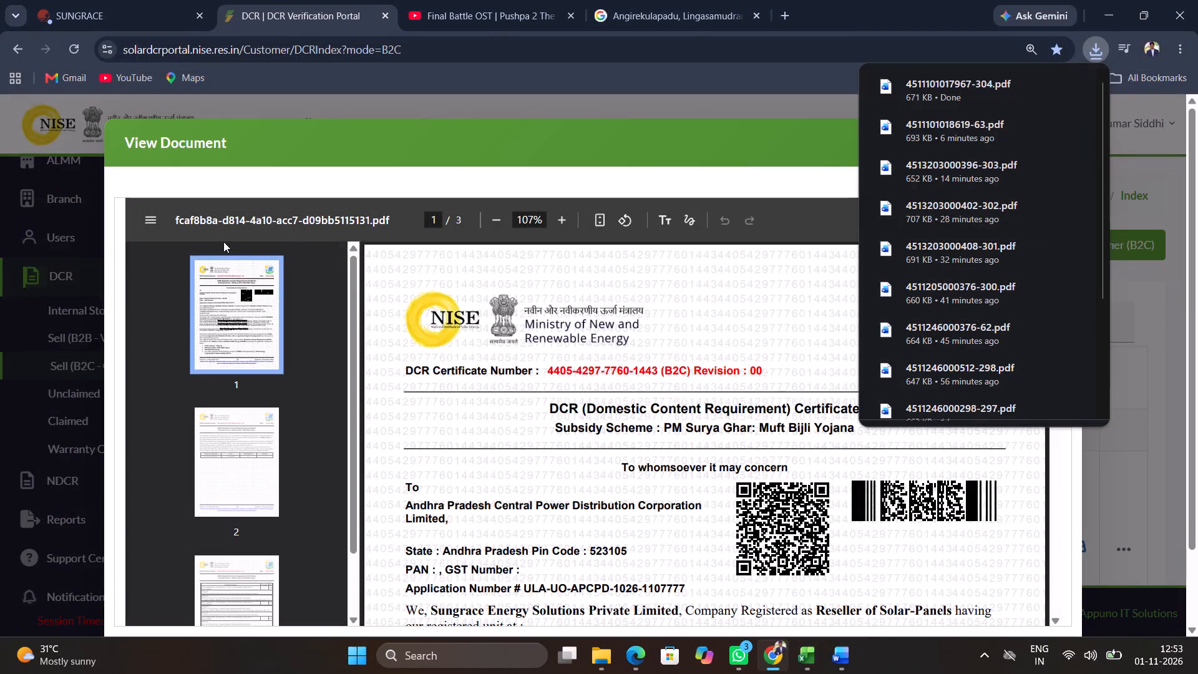
# Close SUNGRACE's Quick Copy Details and open the Project Stage update form for the same installation.
pyautogui.click(45, 0)
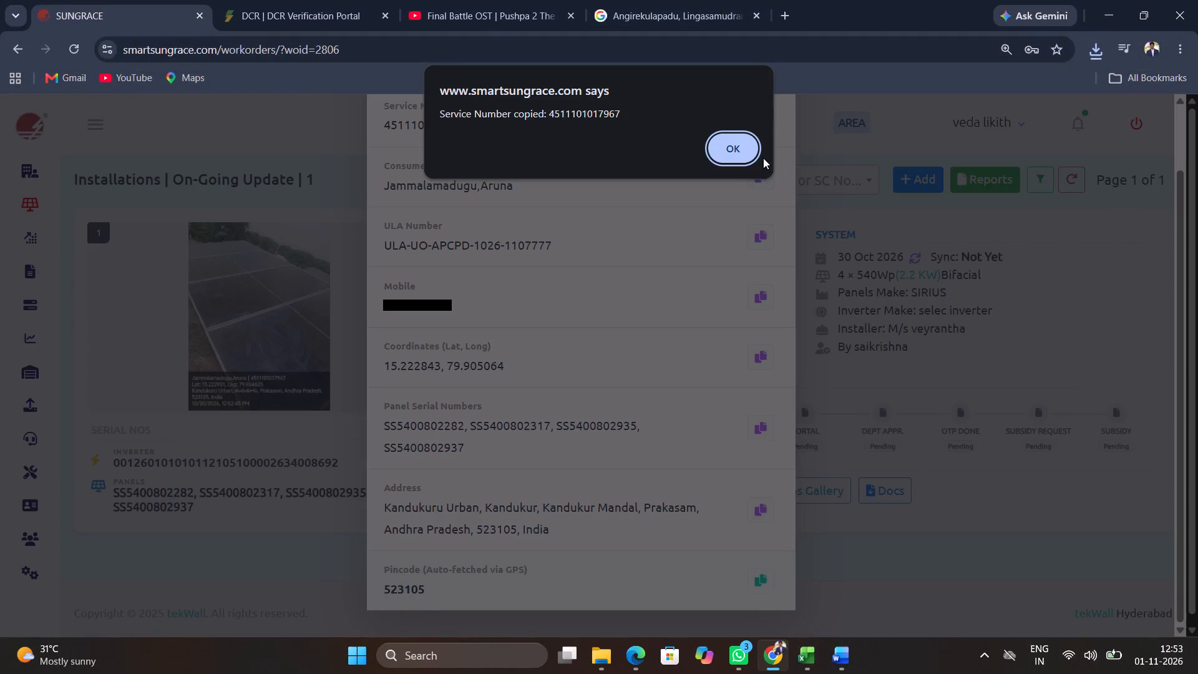
pyautogui.click(736, 155)
pyautogui.click(801, 153)
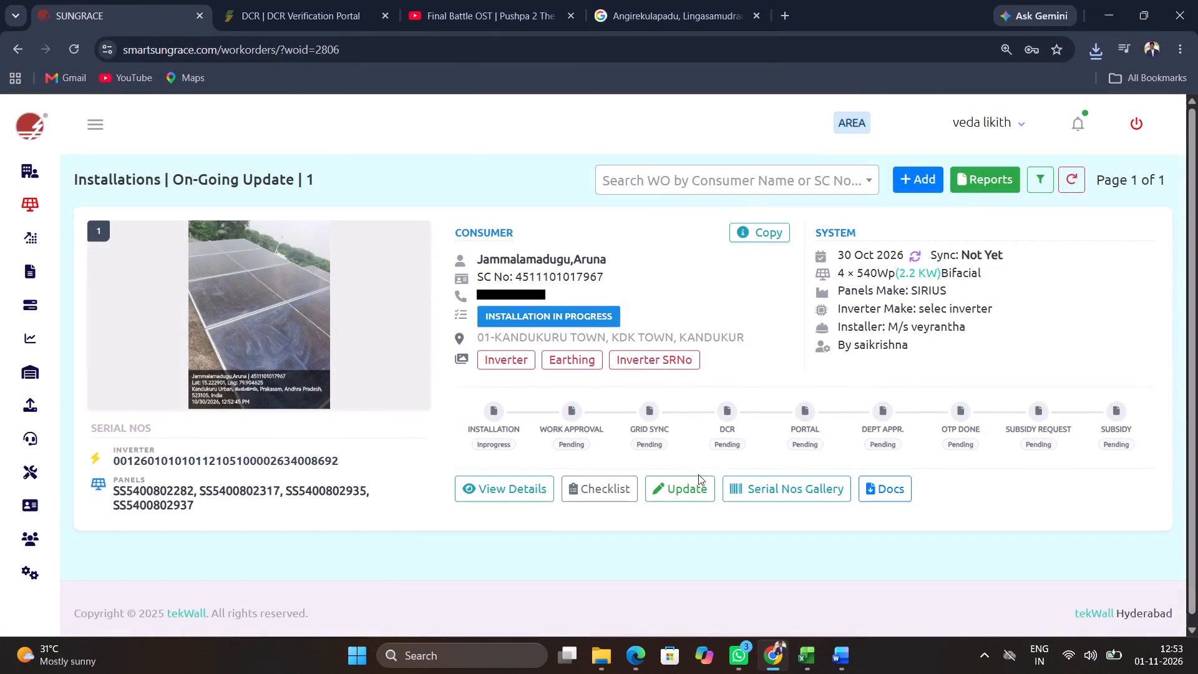
pyautogui.click(682, 494)
pyautogui.click(681, 493)
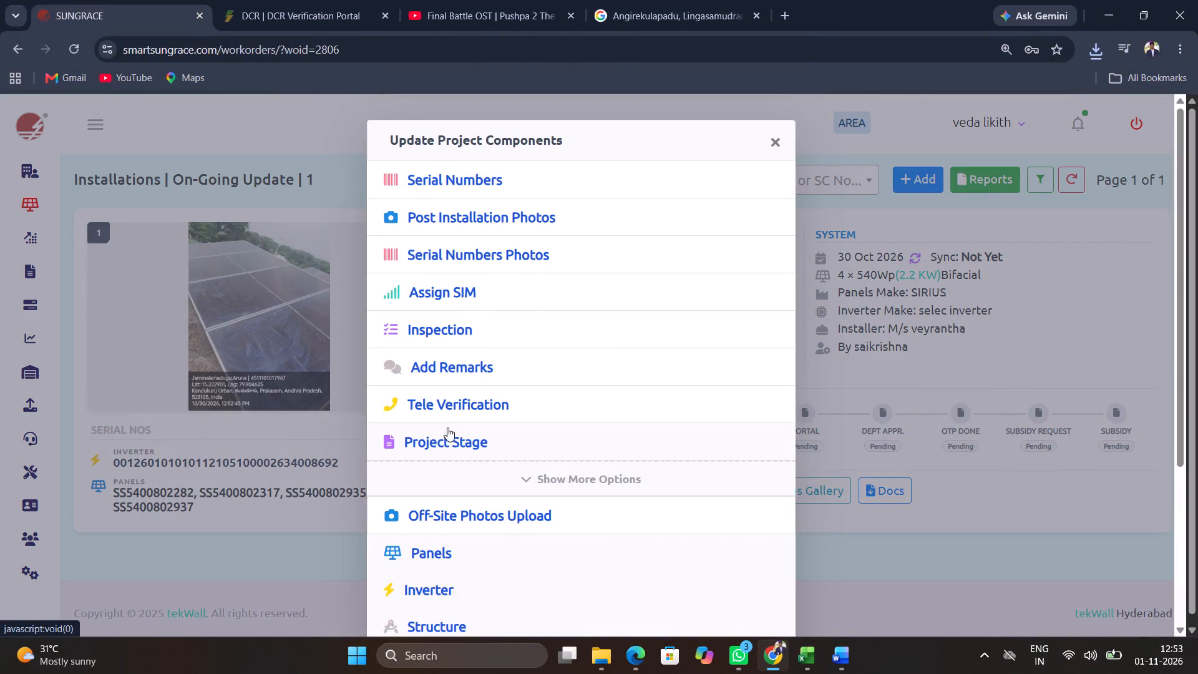
pyautogui.click(454, 436)
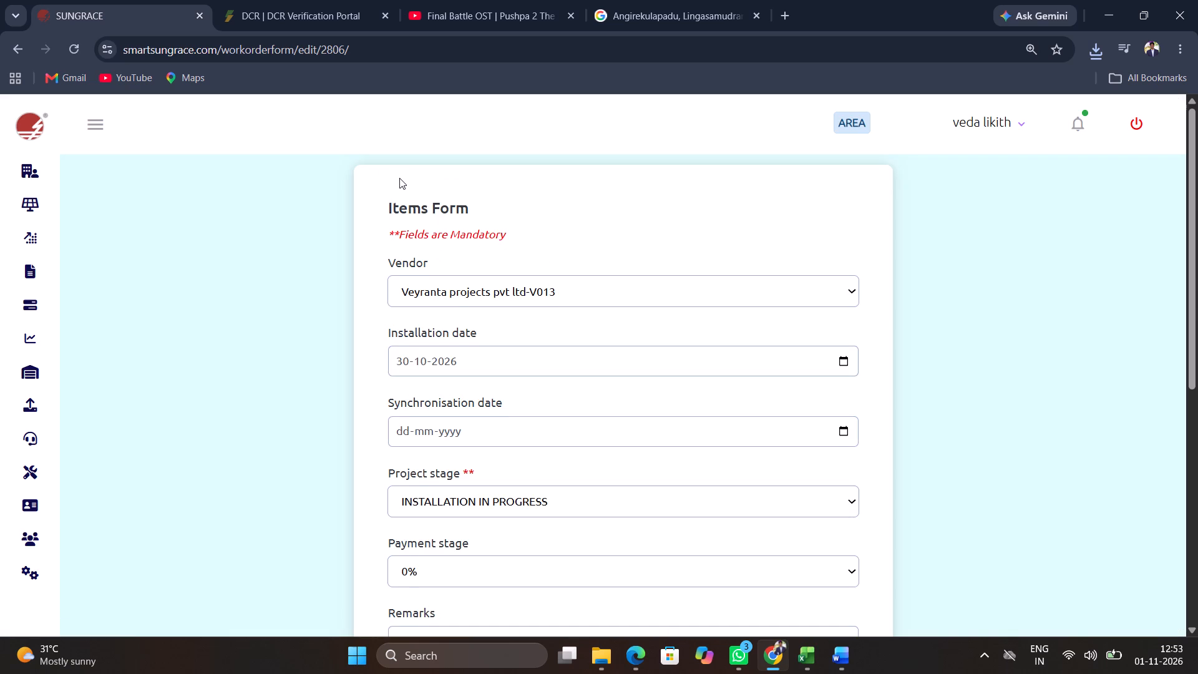
# Attach the certificate PDF from DCR009's 304_ folder as the Dcr upload and submit the form.
pyautogui.scroll(-9, 395, 182)
pyautogui.click(437, 370)
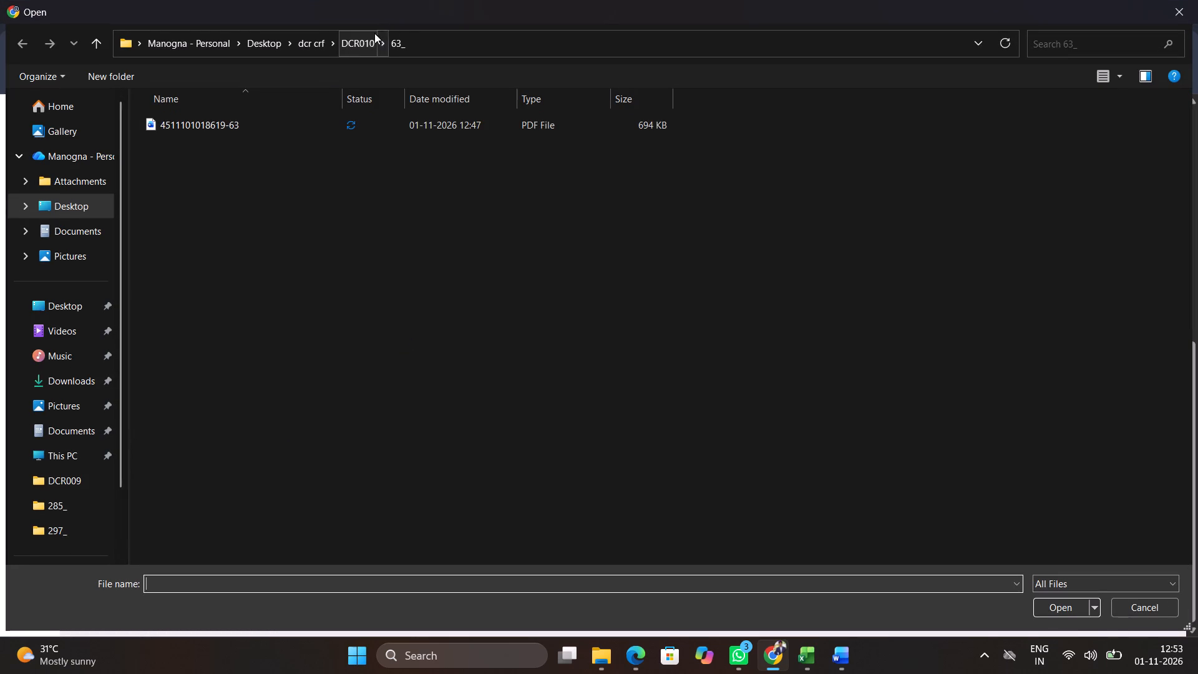
pyautogui.click(319, 38)
pyautogui.doubleClick(224, 306)
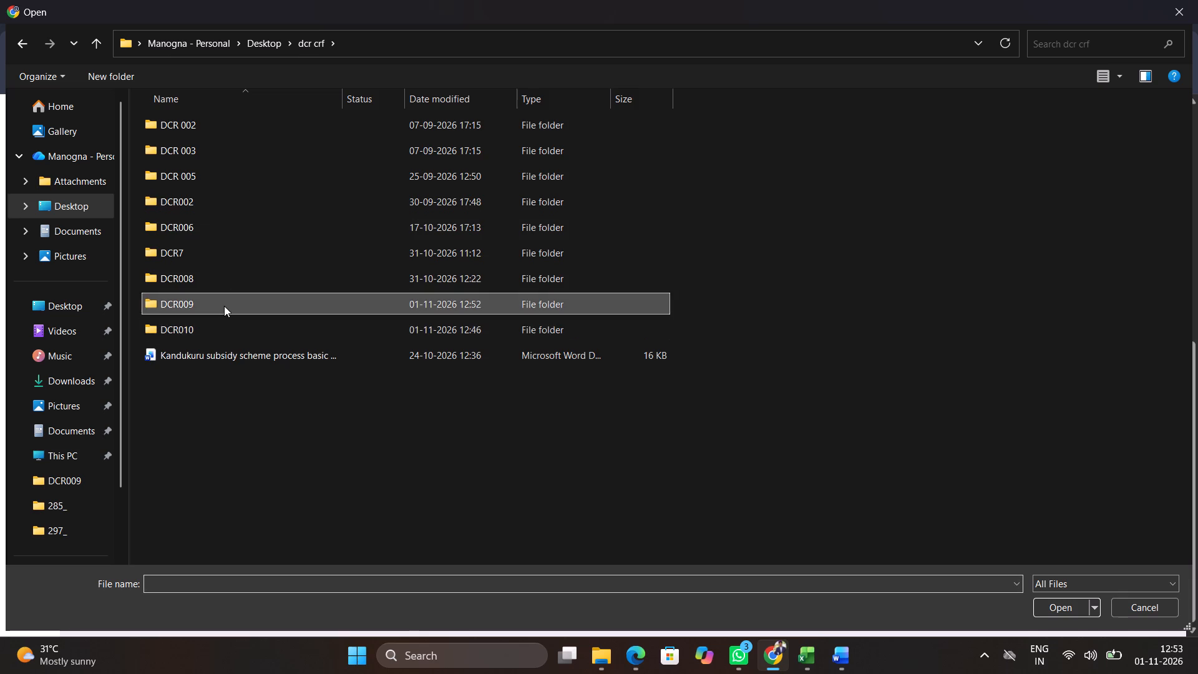
pyautogui.scroll(-3, 224, 306)
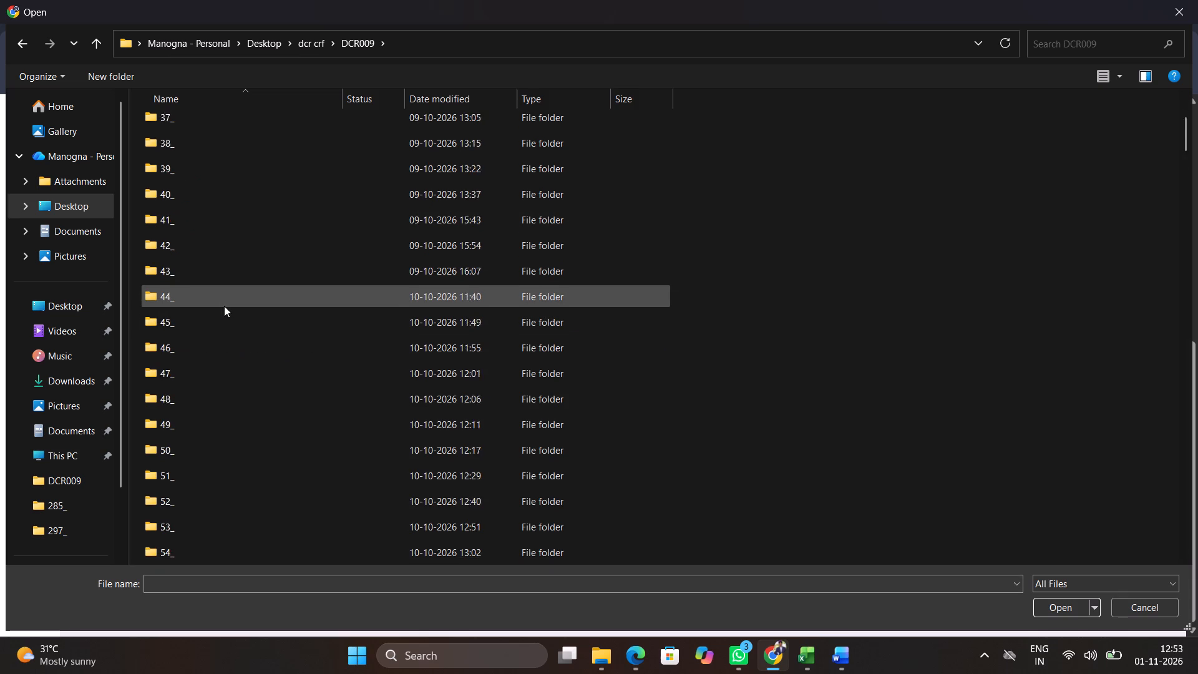
pyautogui.scroll(-20, 224, 306)
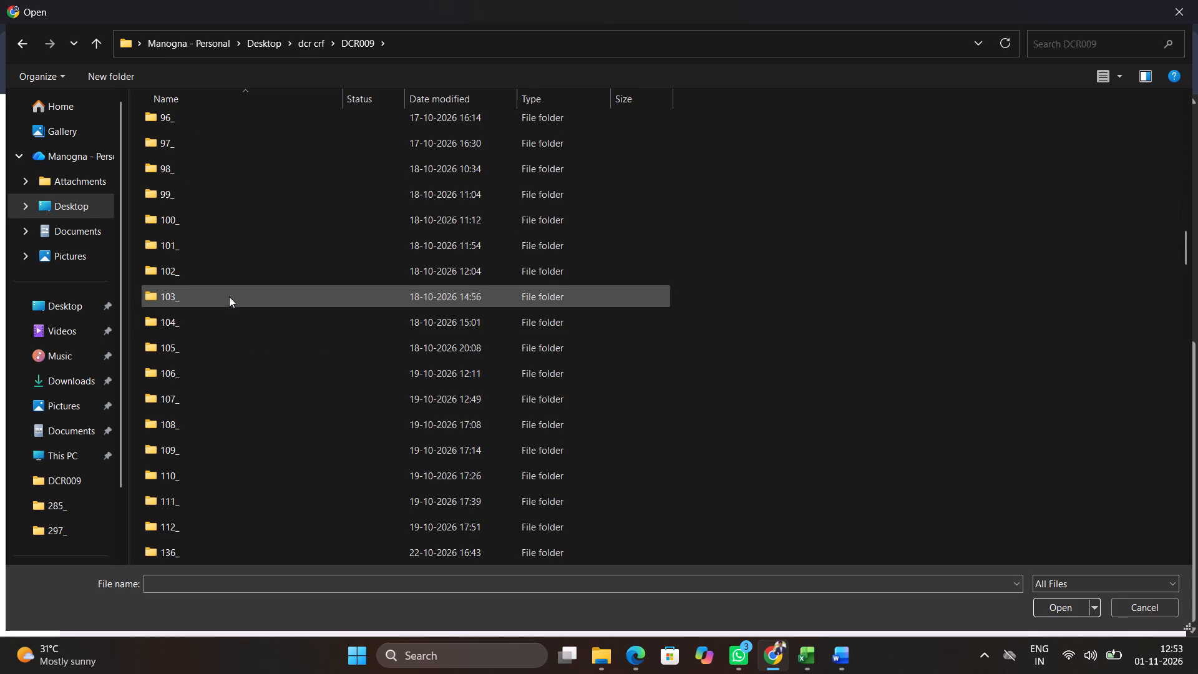
pyautogui.scroll(-19, 229, 293)
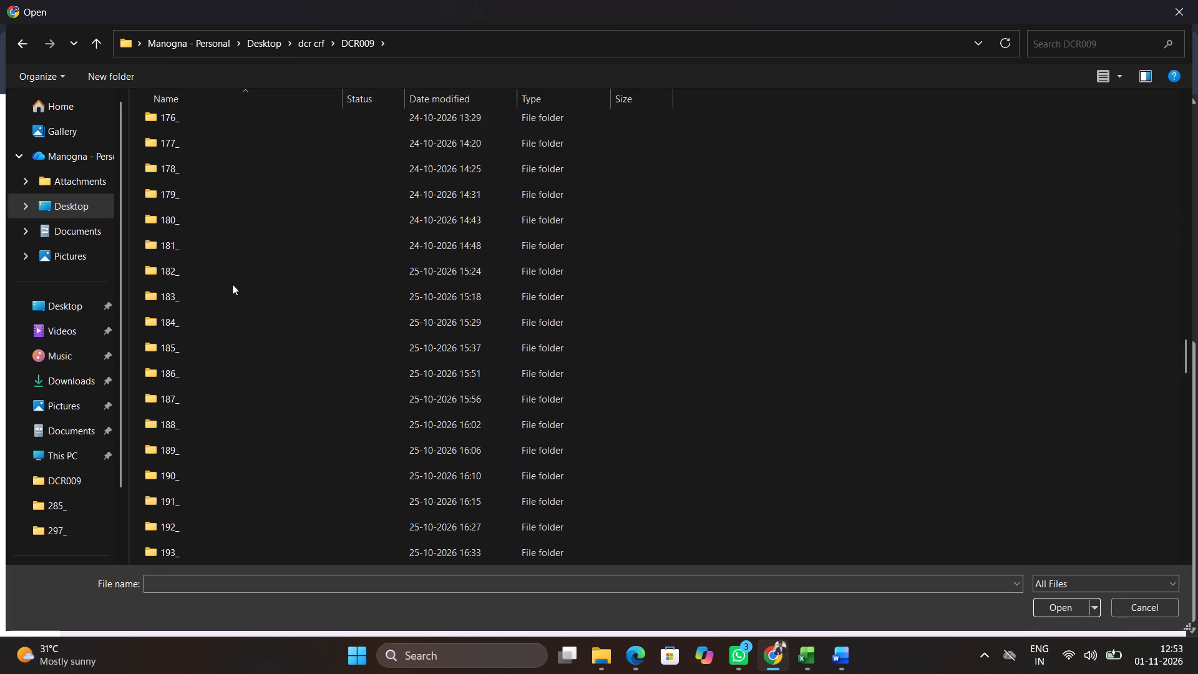
pyautogui.scroll(-19, 232, 284)
pyautogui.scroll(-17, 232, 284)
pyautogui.scroll(-5, 232, 283)
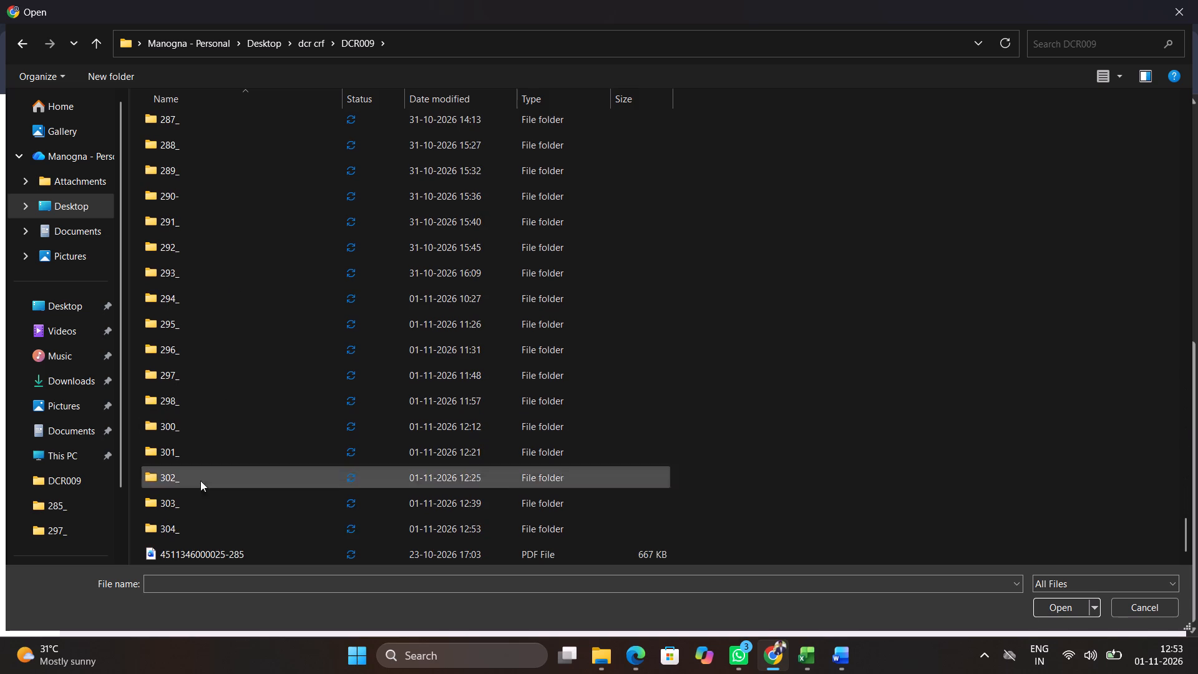
pyautogui.doubleClick(195, 523)
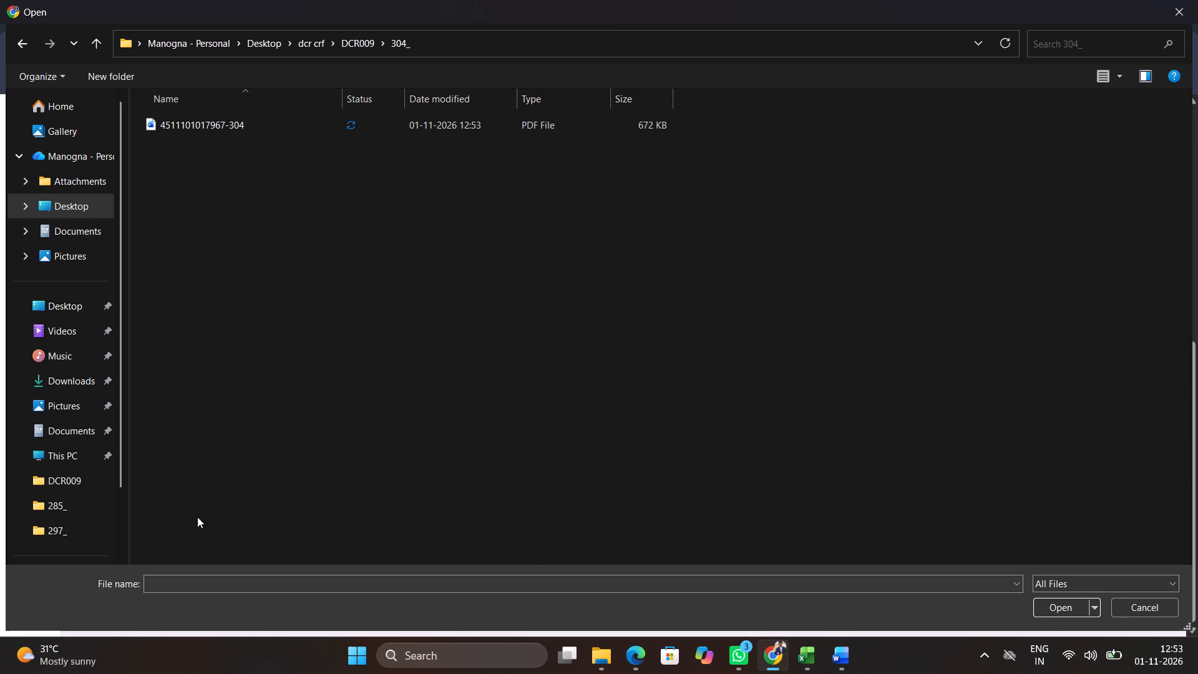
pyautogui.doubleClick(231, 122)
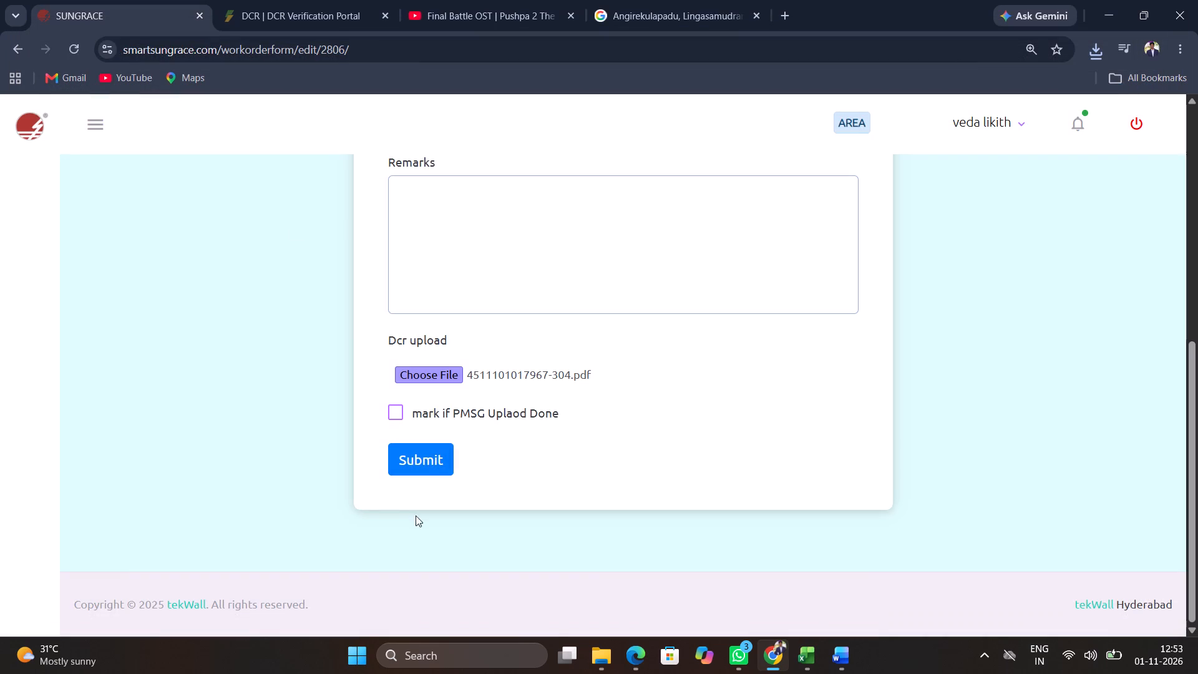
pyautogui.click(422, 461)
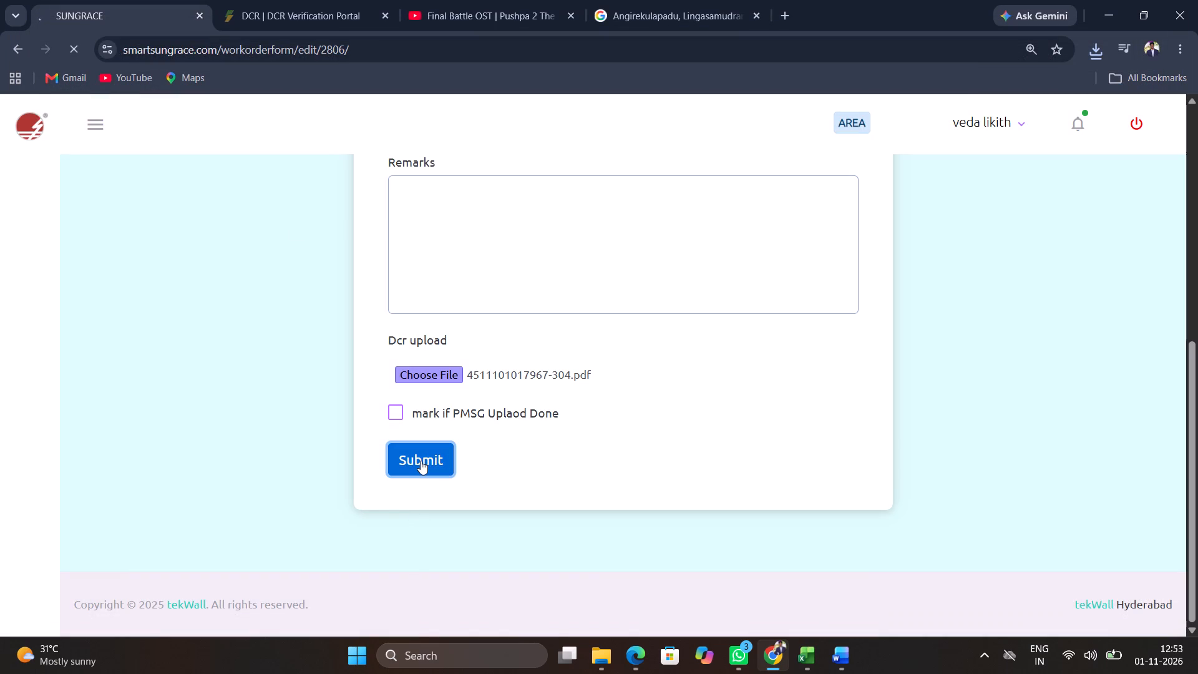
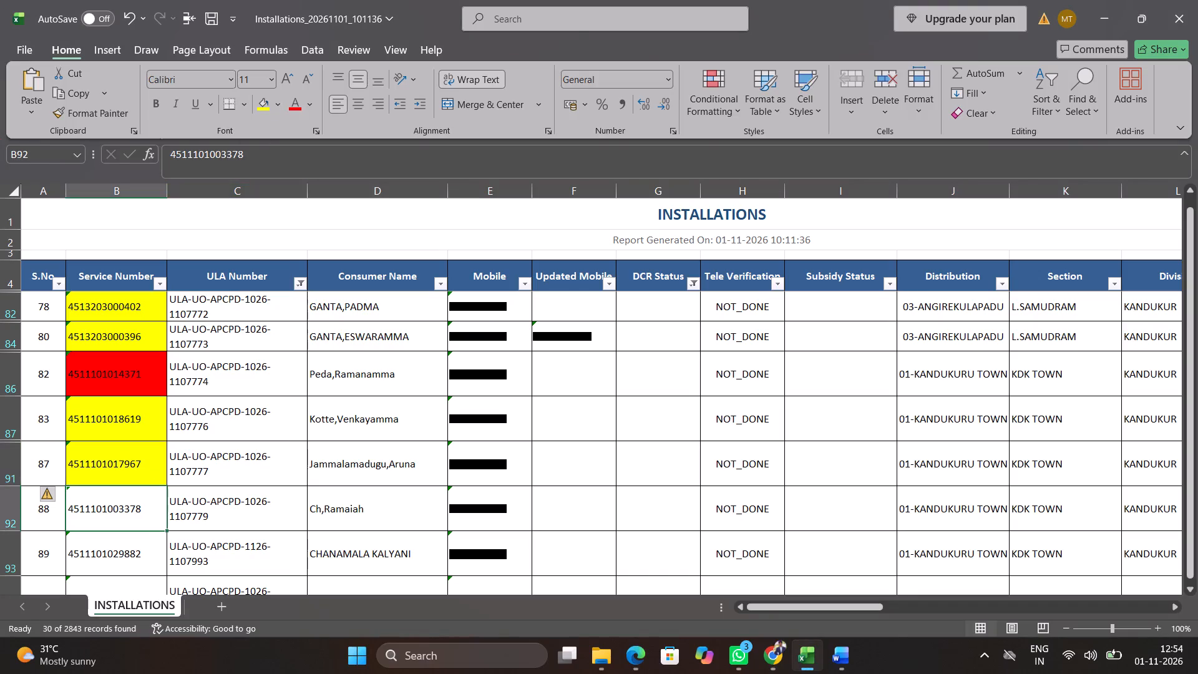
# Copy the service number of the S.No 88 installation from the INSTALLATIONS sheet in Excel.
pyautogui.hotkey('ctrl', 'c')
pyautogui.scroll(-4, 372, 320)
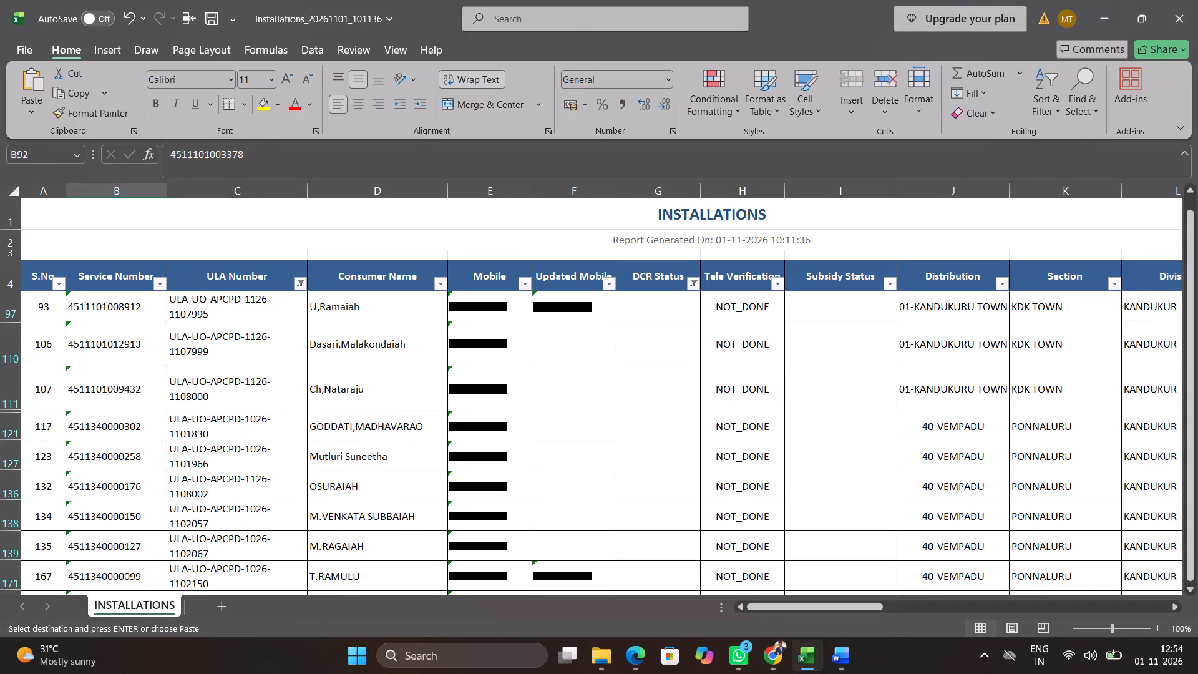
pyautogui.scroll(-4, 355, 413)
pyautogui.scroll(9, 355, 413)
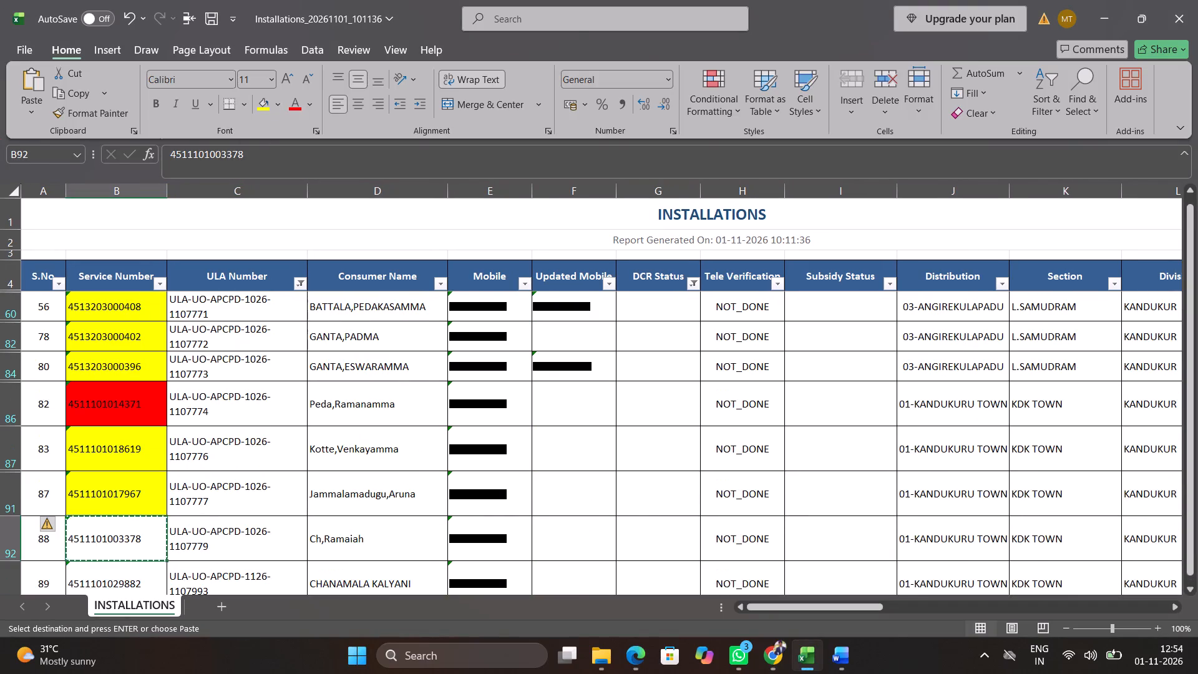
pyautogui.scroll(-3, 359, 413)
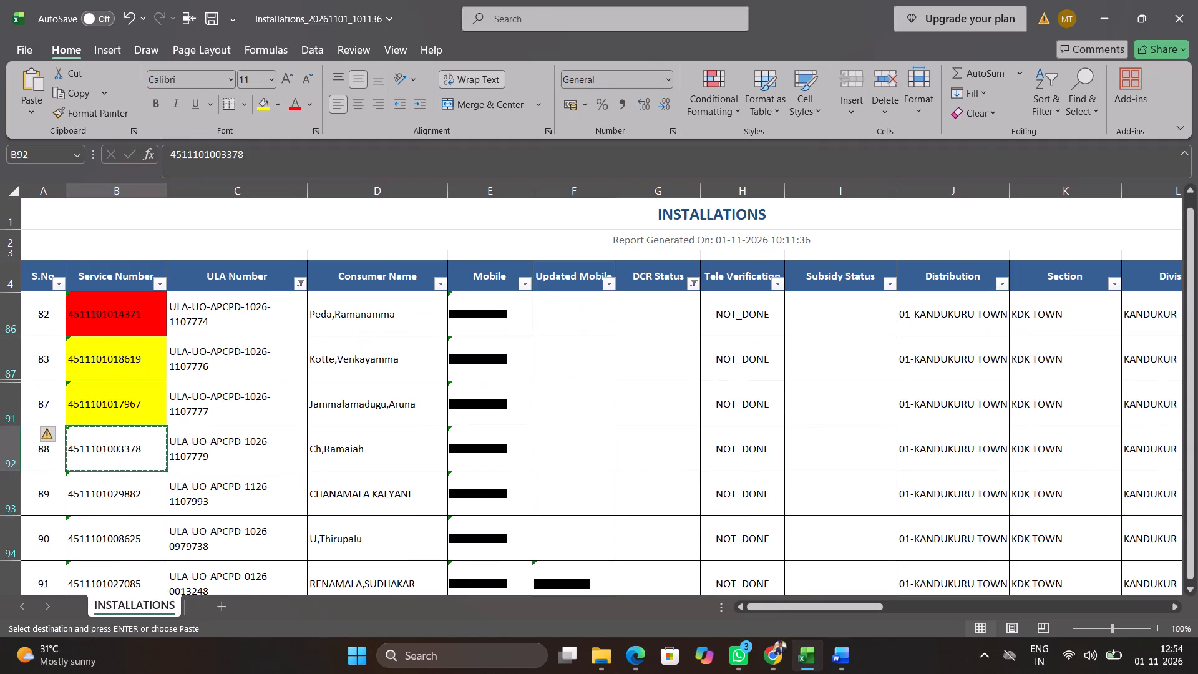
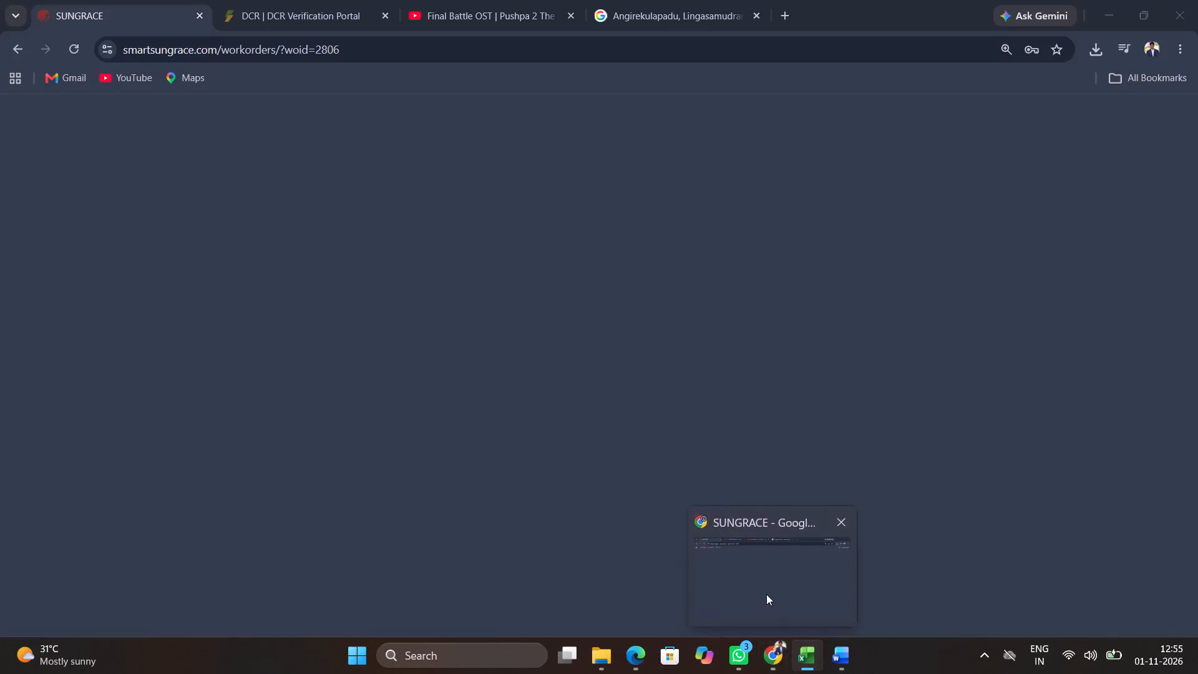
# In SUNGRACE in Chrome, find the installation by the copied service number and copy its ULA number.
pyautogui.click(764, 587)
pyautogui.click(703, 175)
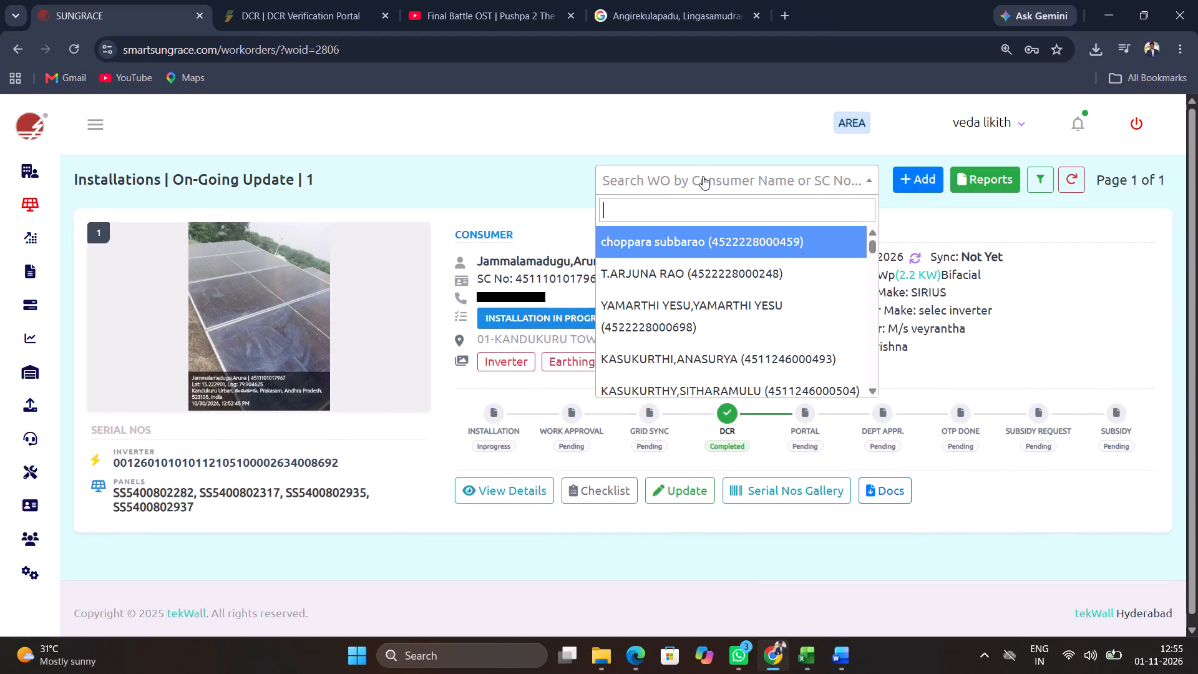
pyautogui.hotkey('ctrl', 'v')
pyautogui.hotkey('ctrl', 'Return')
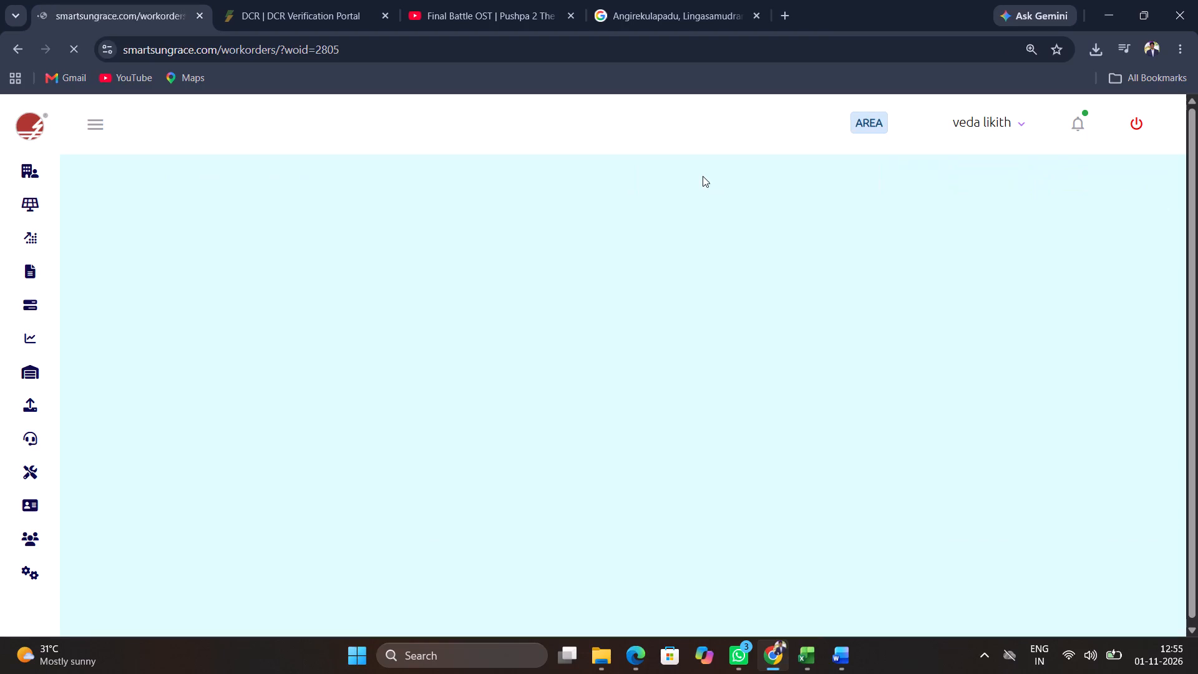
pyautogui.keyDown('ctrl'); pyautogui.click(759, 240); pyautogui.keyUp('ctrl')
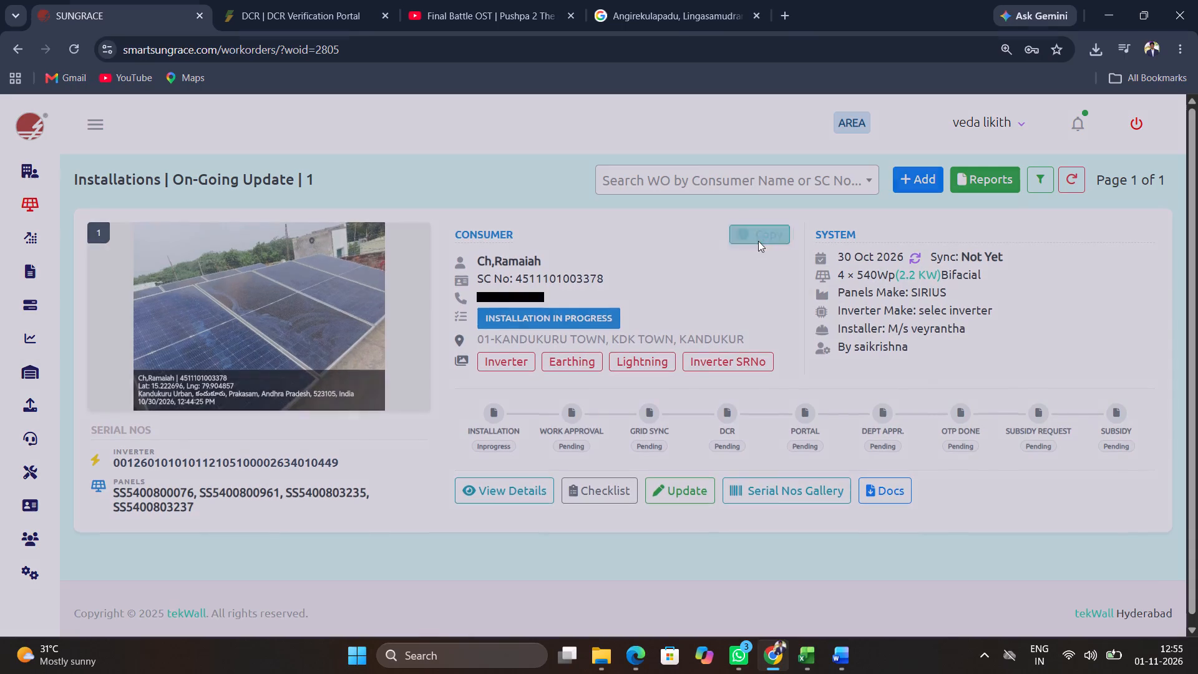
pyautogui.keyDown('ctrl'); pyautogui.click(768, 313); pyautogui.keyUp('ctrl')
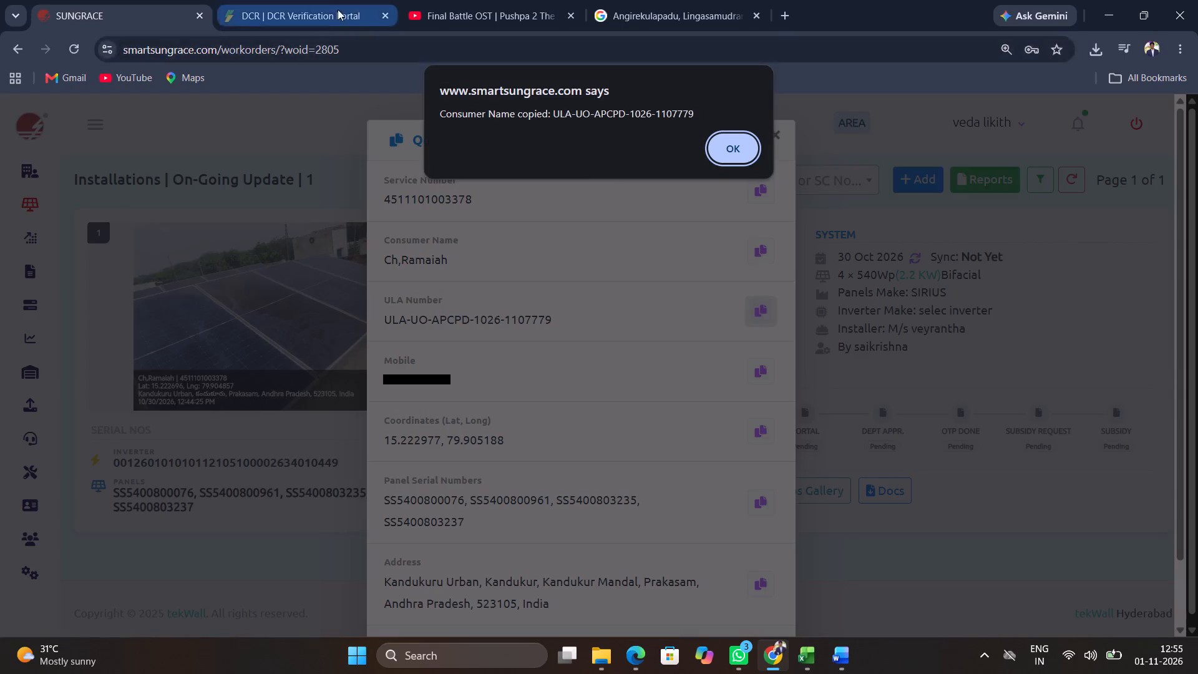
# On the DCR Verification Portal, close the viewed certificate, start a new B2C consumer entry and enter the copied ULA number as Consumer Application Number.
pyautogui.keyDown('ctrl'); pyautogui.click(338, 9); pyautogui.keyUp('ctrl')
pyautogui.keyDown('ctrl'); pyautogui.click(1067, 139); pyautogui.keyUp('ctrl')
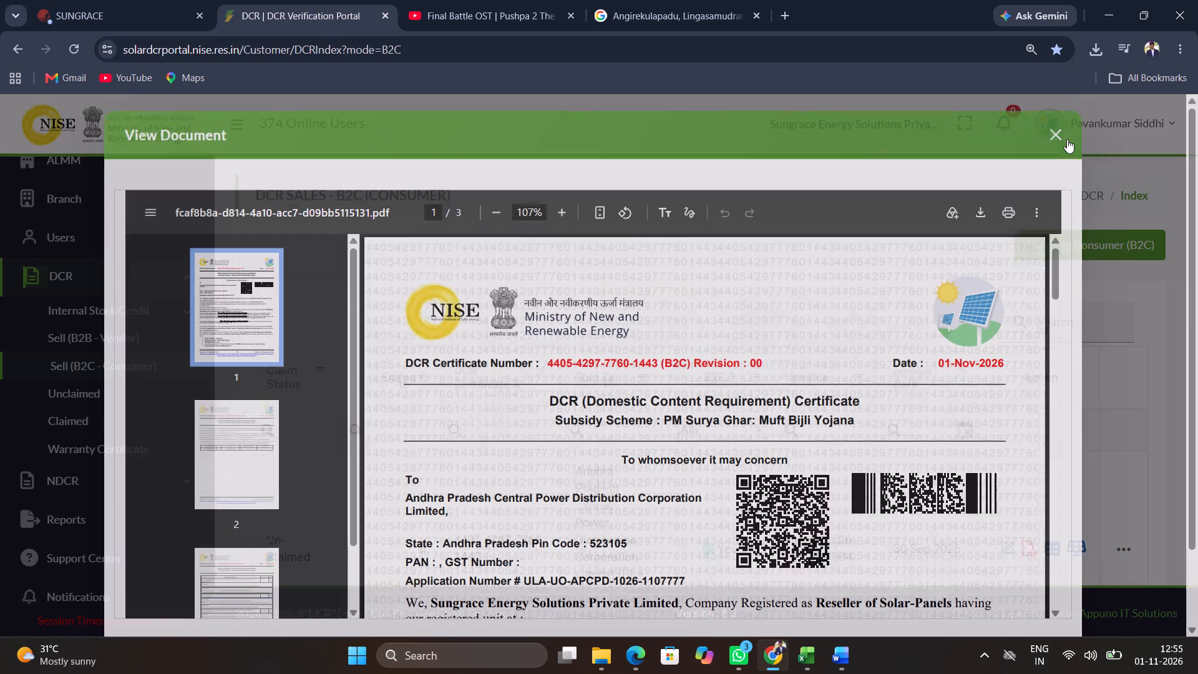
pyautogui.keyDown('ctrl'); pyautogui.moveTo(1106, 242); pyautogui.dragTo(1114, 246); pyautogui.keyUp('ctrl')
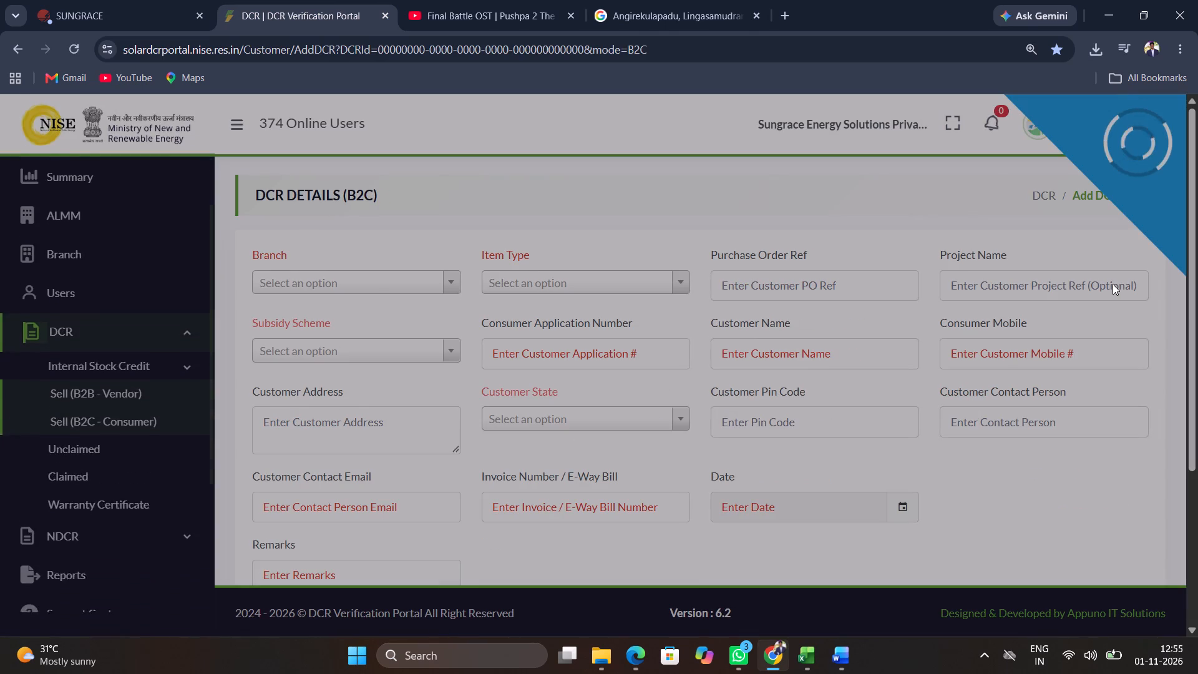
pyautogui.keyDown('ctrl'); pyautogui.click(648, 353); pyautogui.keyUp('ctrl')
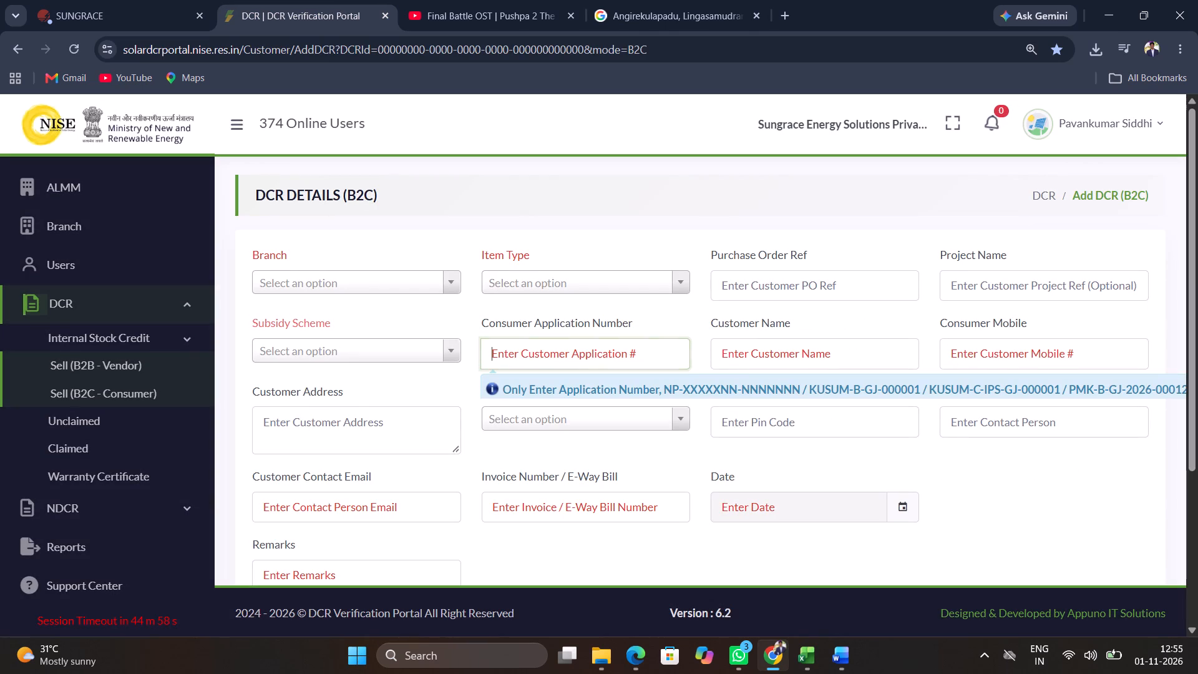
pyautogui.hotkey('ctrl', 'v')
# Set the branch to Andhra Pradesh - 2/06, the subsidy scheme to PM Surya Ghar: Muft Bijli Yojana and the item type to Solar Panels.
pyautogui.click(320, 284)
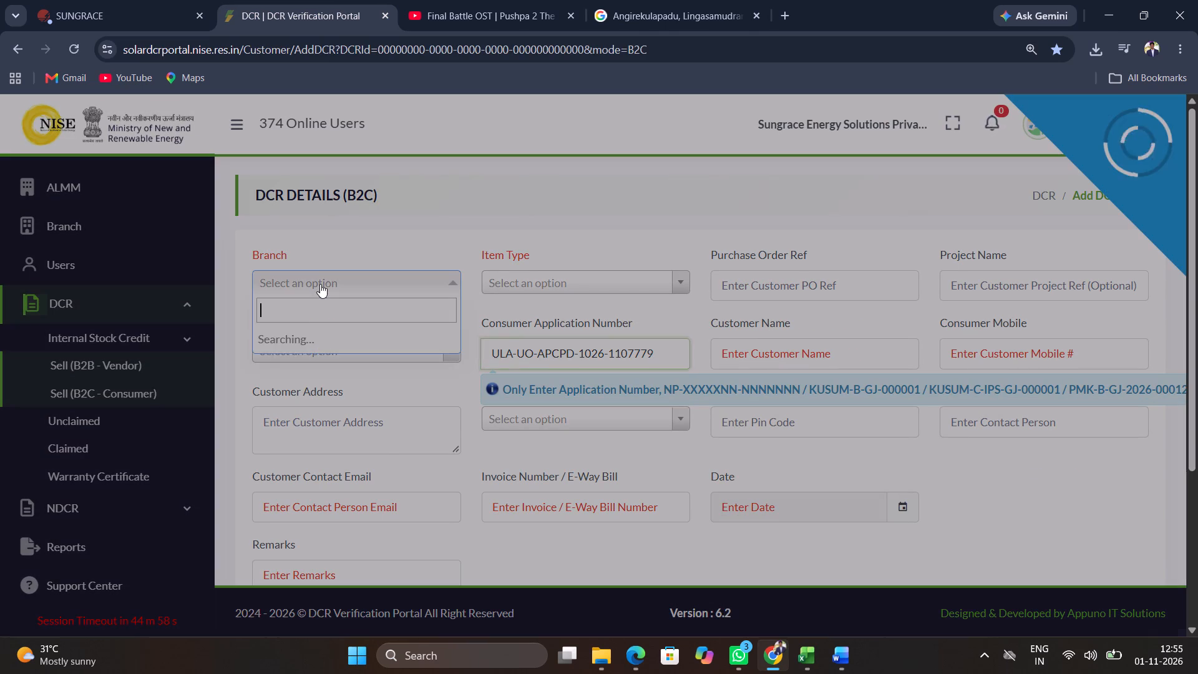
pyautogui.click(309, 344)
pyautogui.click(309, 345)
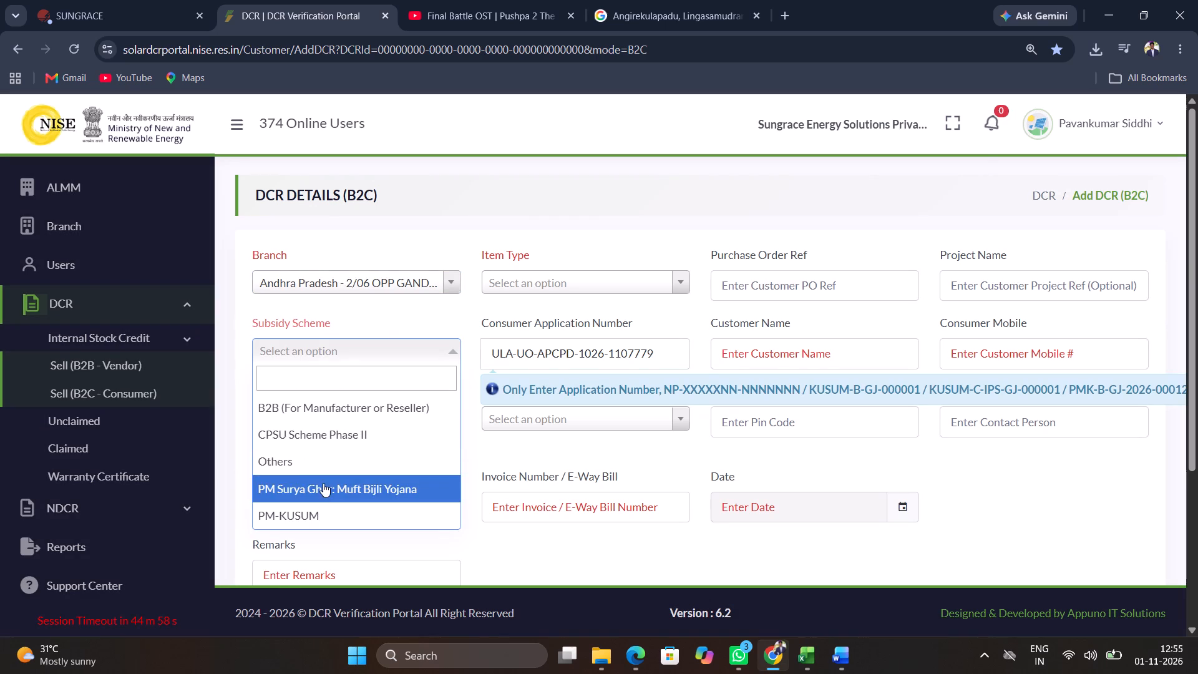
pyautogui.click(323, 483)
pyautogui.click(528, 271)
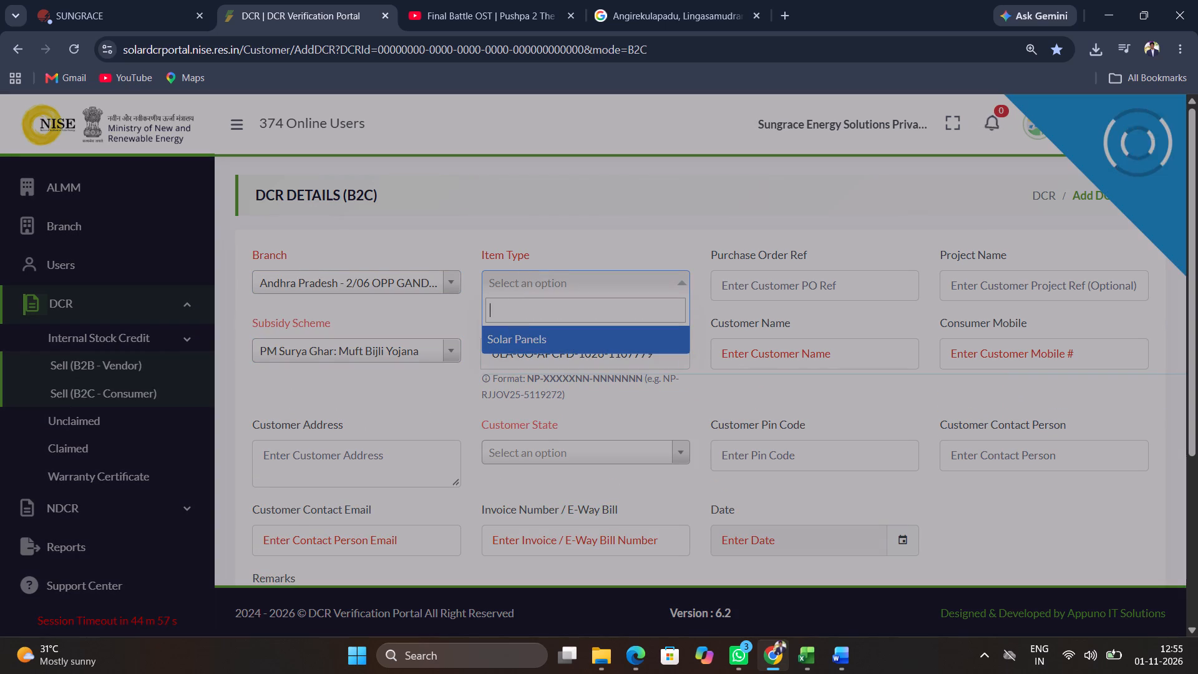
pyautogui.click(530, 340)
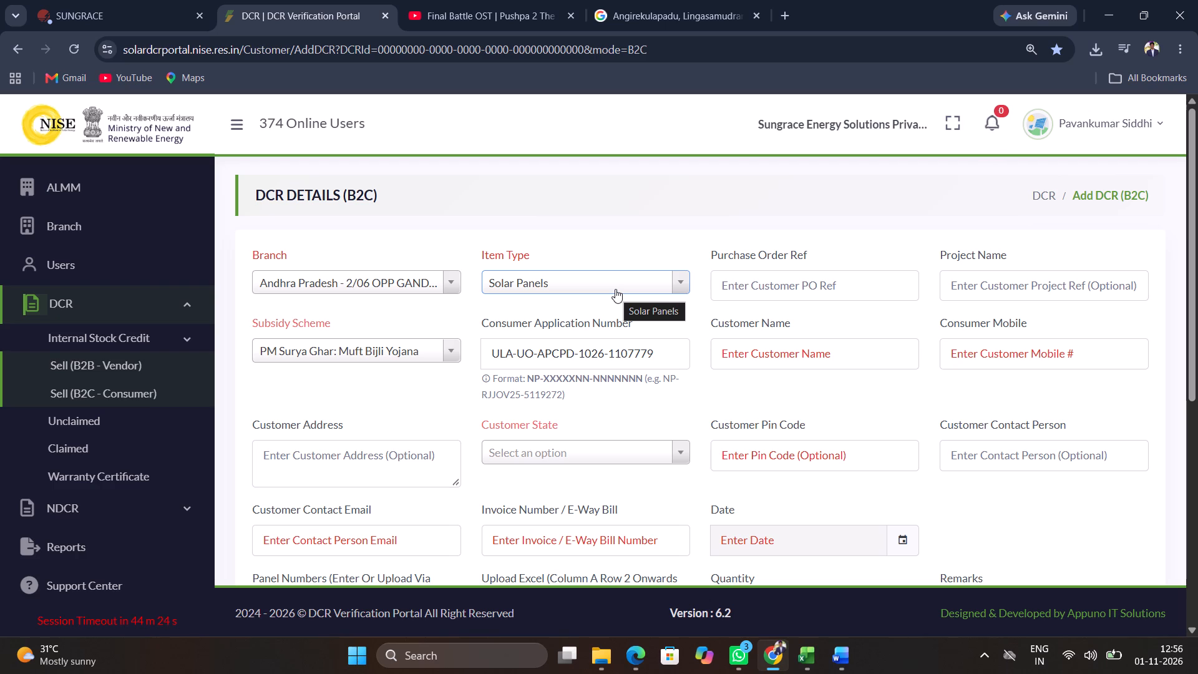
# Copy Andhra Pradesh Central Power Distribution Corporation Limited from the Word details document into the DCR form's Customer Name.
pyautogui.click(751, 359)
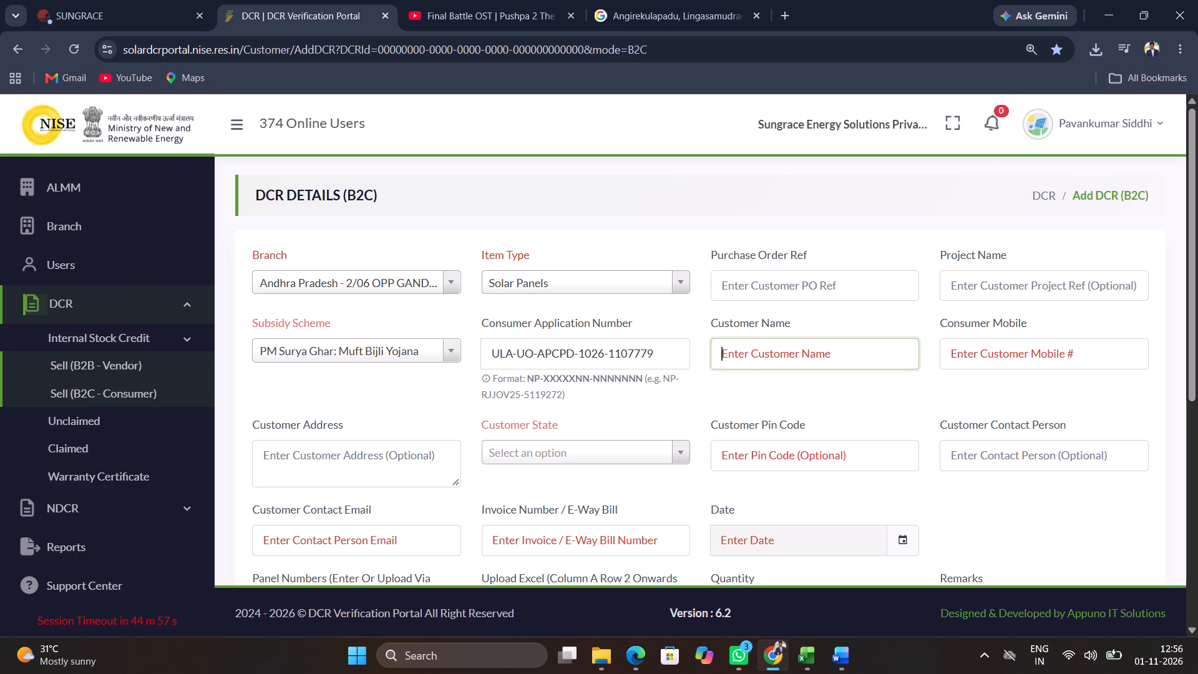
pyautogui.click(848, 607)
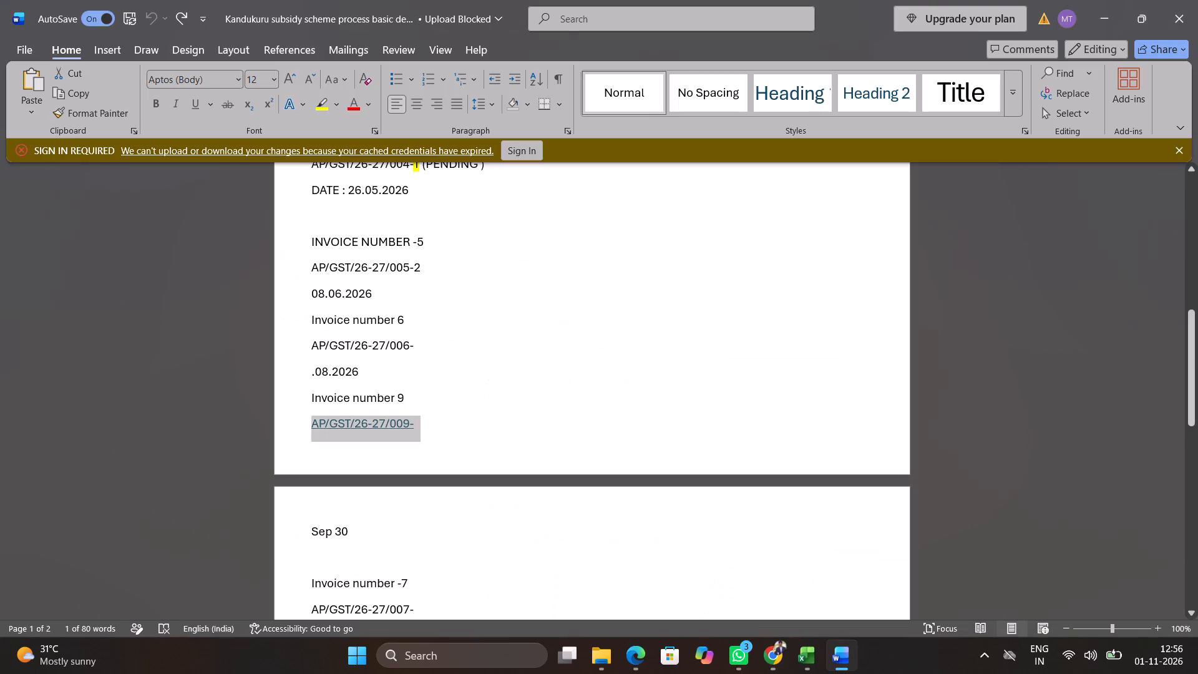
pyautogui.scroll(13, 396, 328)
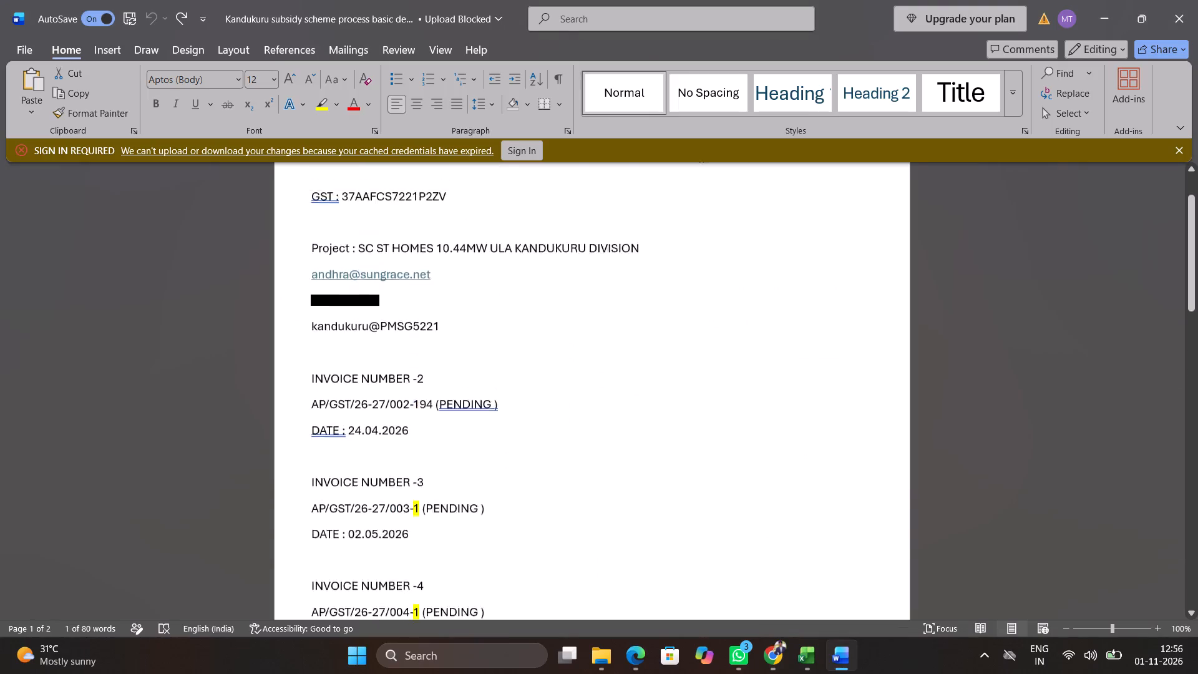
pyautogui.scroll(15, 396, 328)
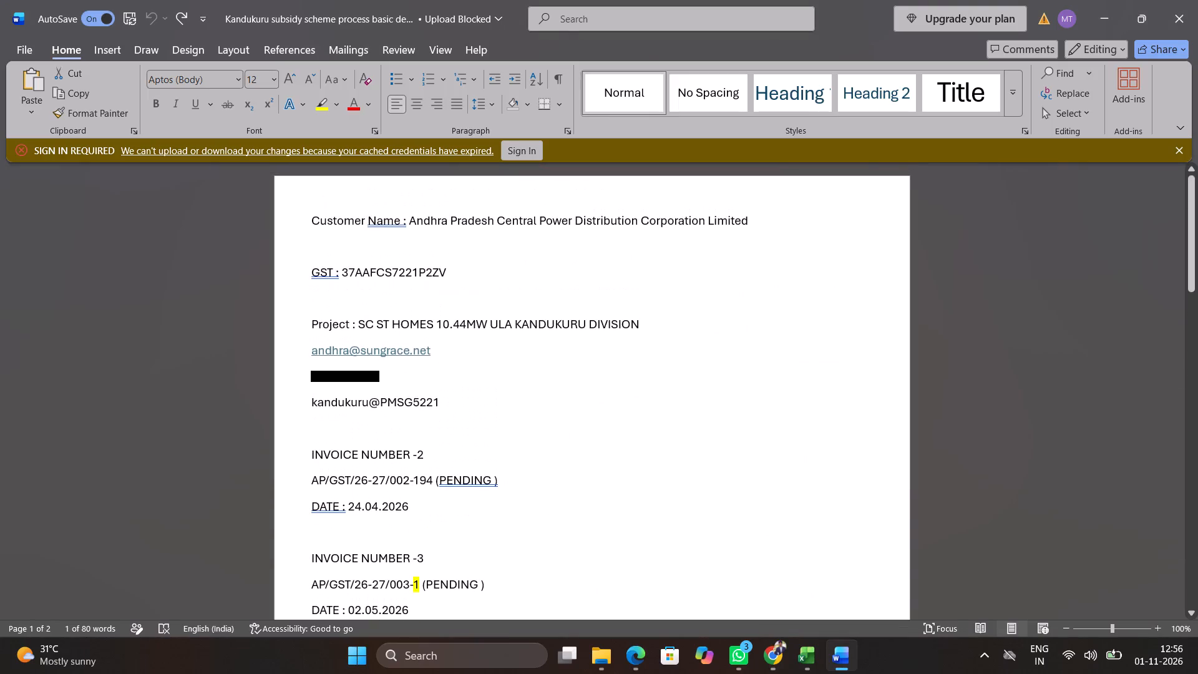
pyautogui.moveTo(417, 220); pyautogui.dragTo(553, 231)
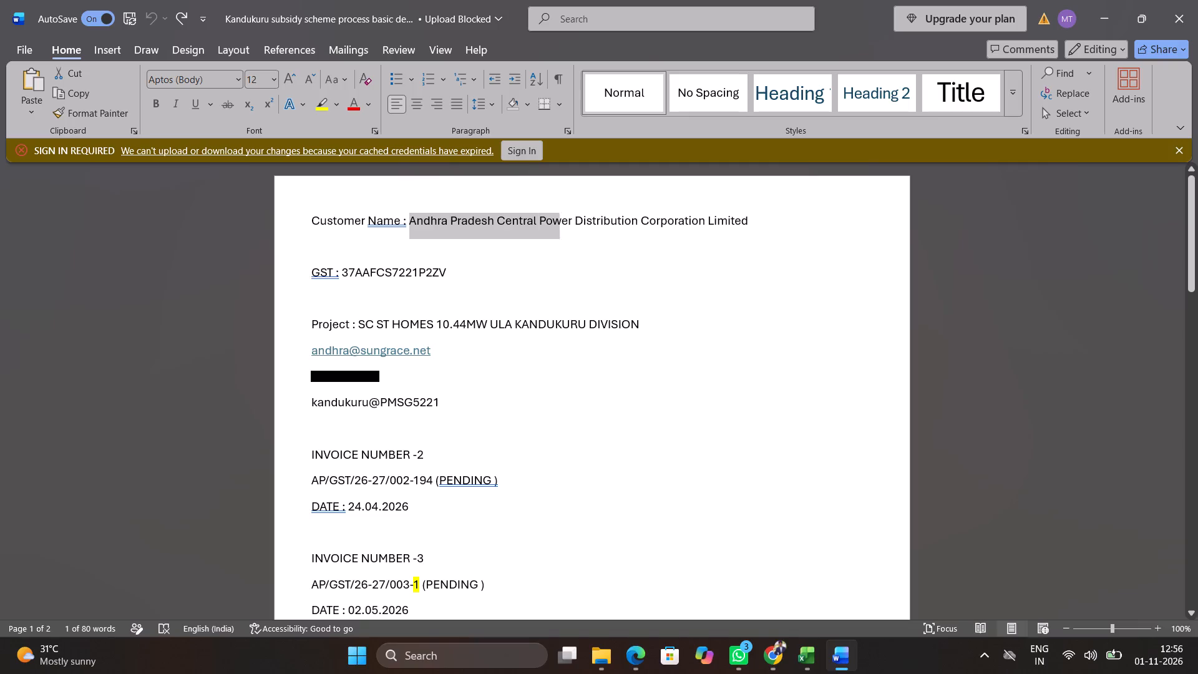
pyautogui.moveTo(553, 231); pyautogui.dragTo(754, 230)
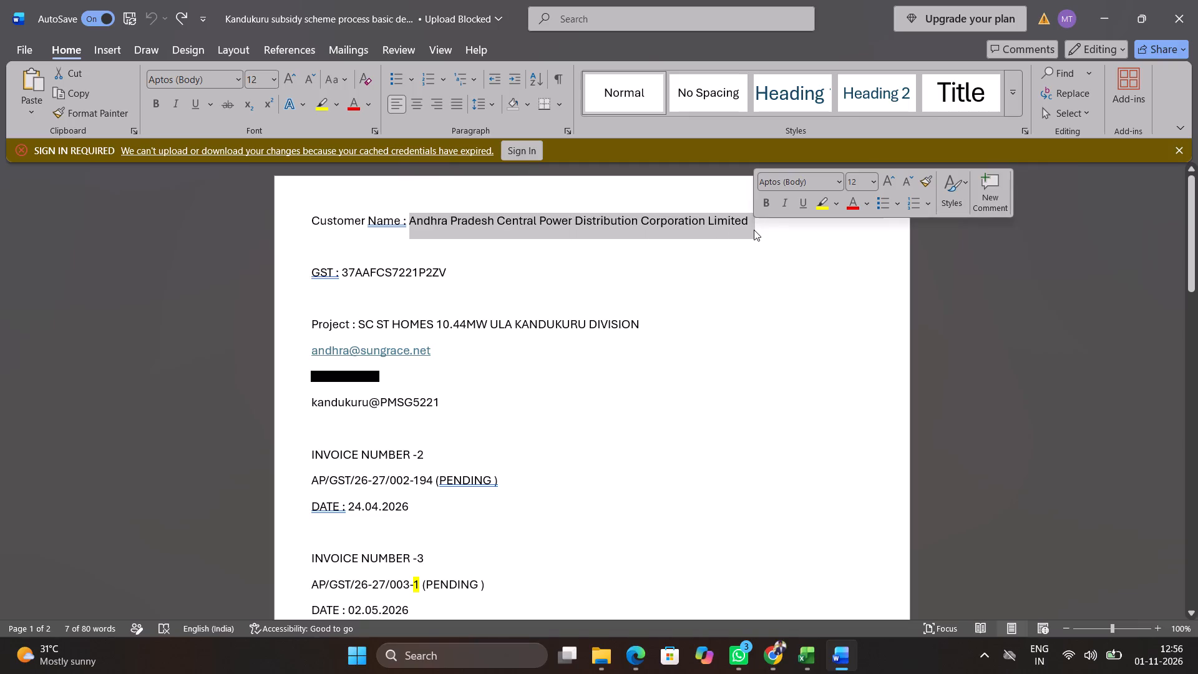
pyautogui.hotkey('ctrl', 'c')
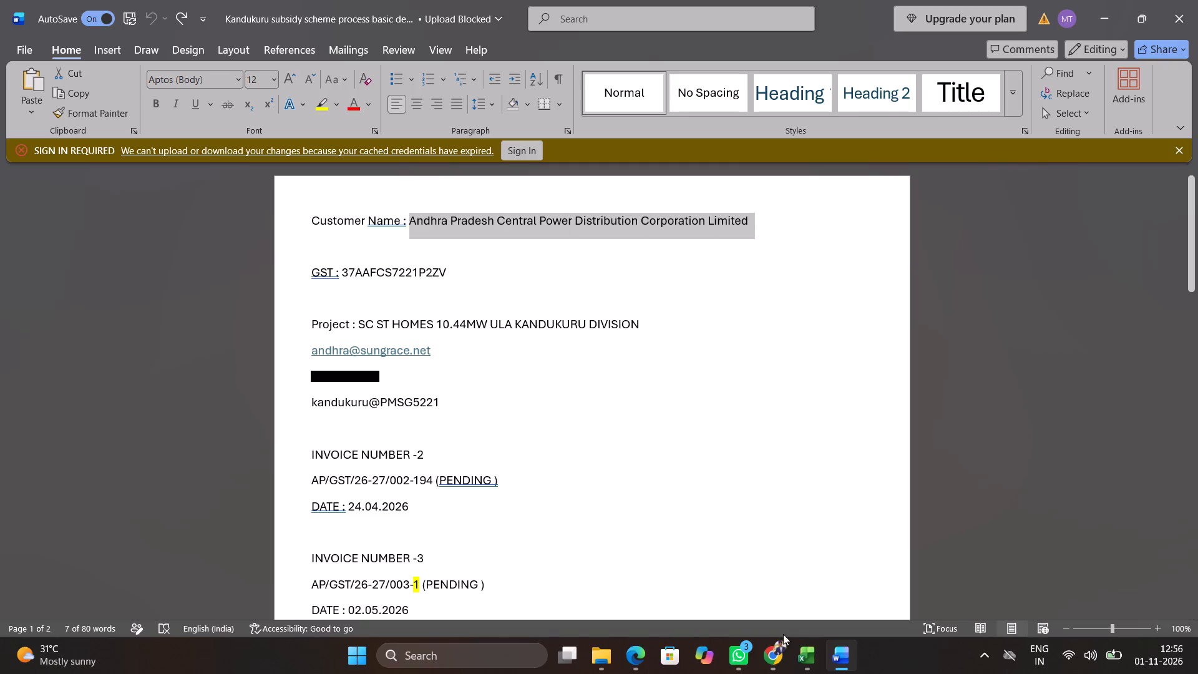
pyautogui.click(804, 594)
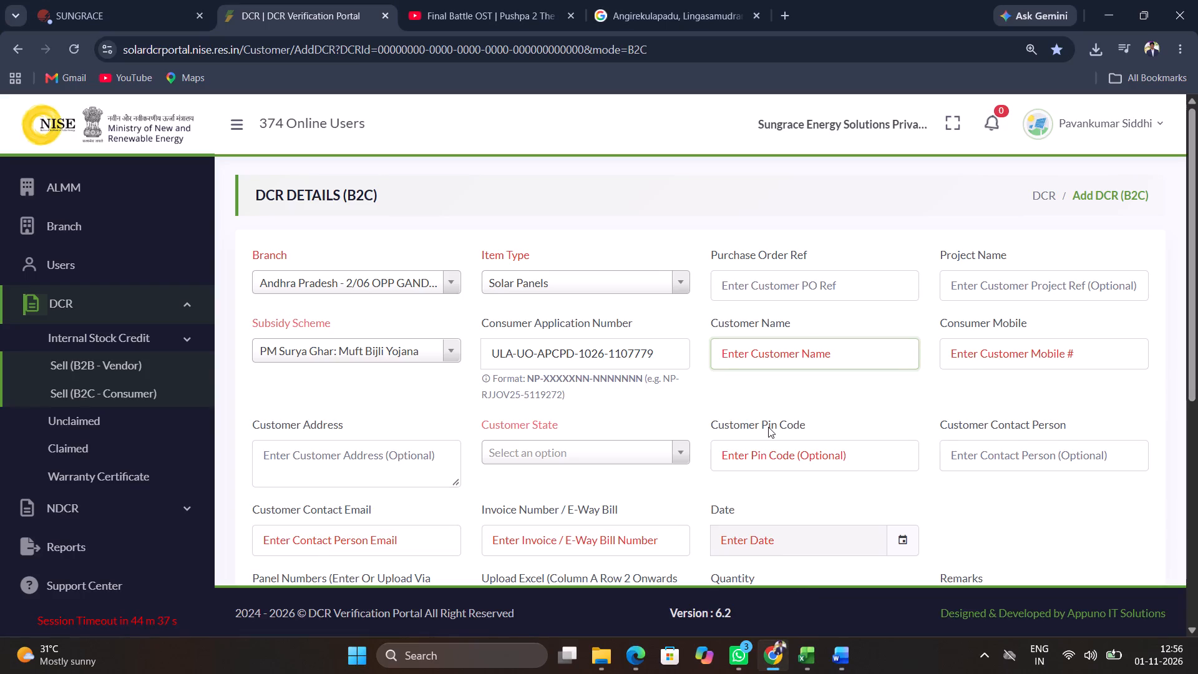
pyautogui.hotkey('ctrl', 'v')
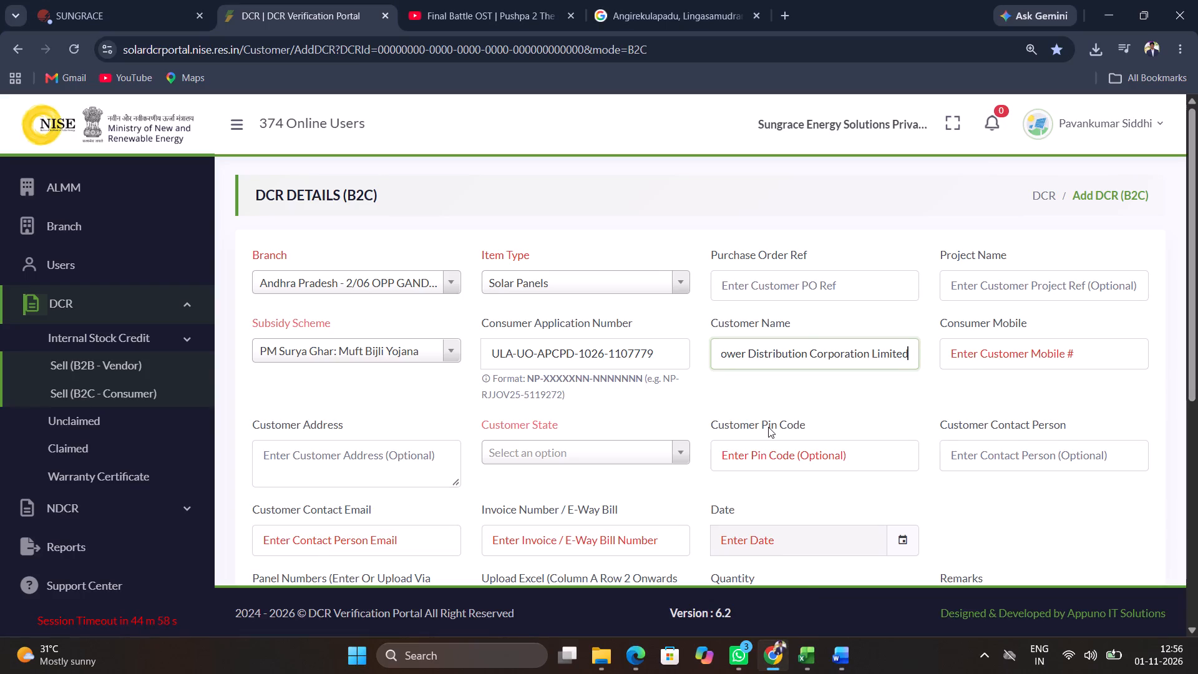
pyautogui.click(961, 284)
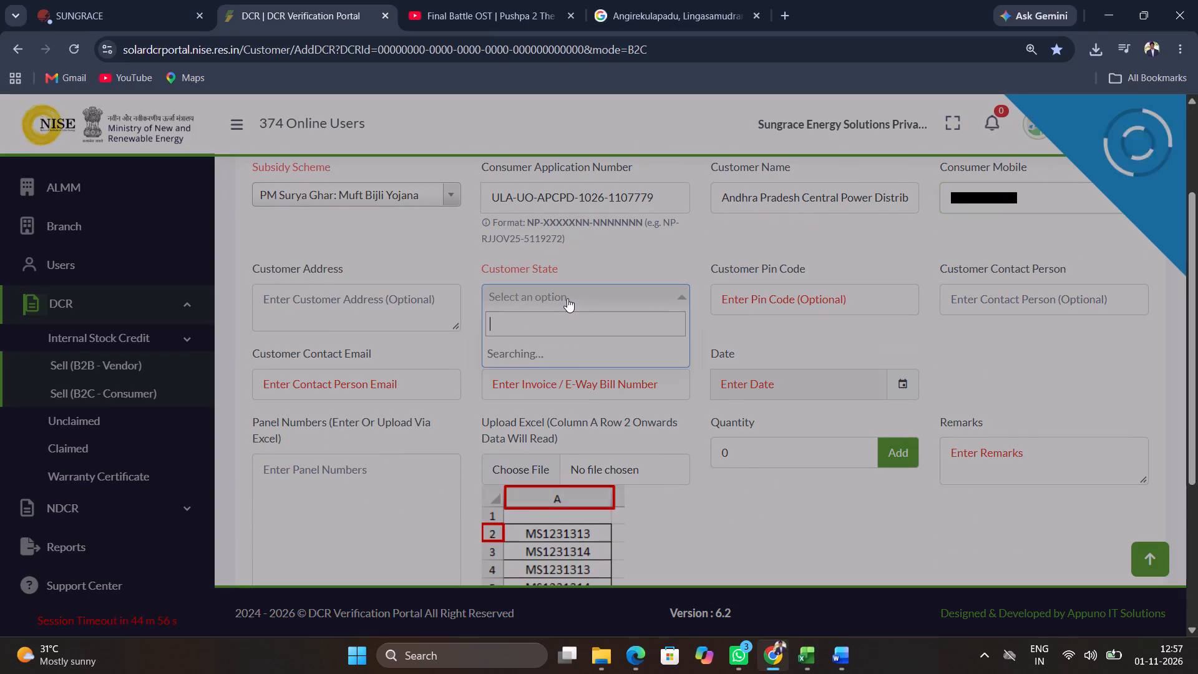
pyautogui.click(502, 417)
# Copy the contact email from the Word details document into the DCR form's Customer Contact Email.
pyautogui.click(421, 388)
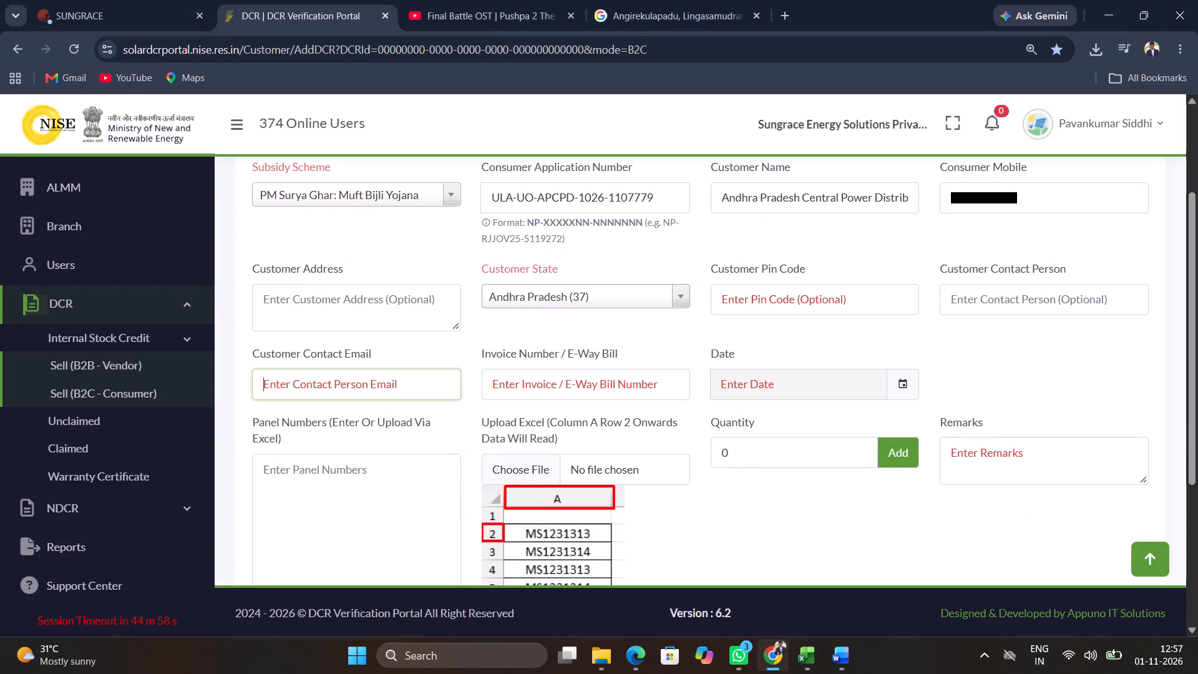
pyautogui.click(820, 602)
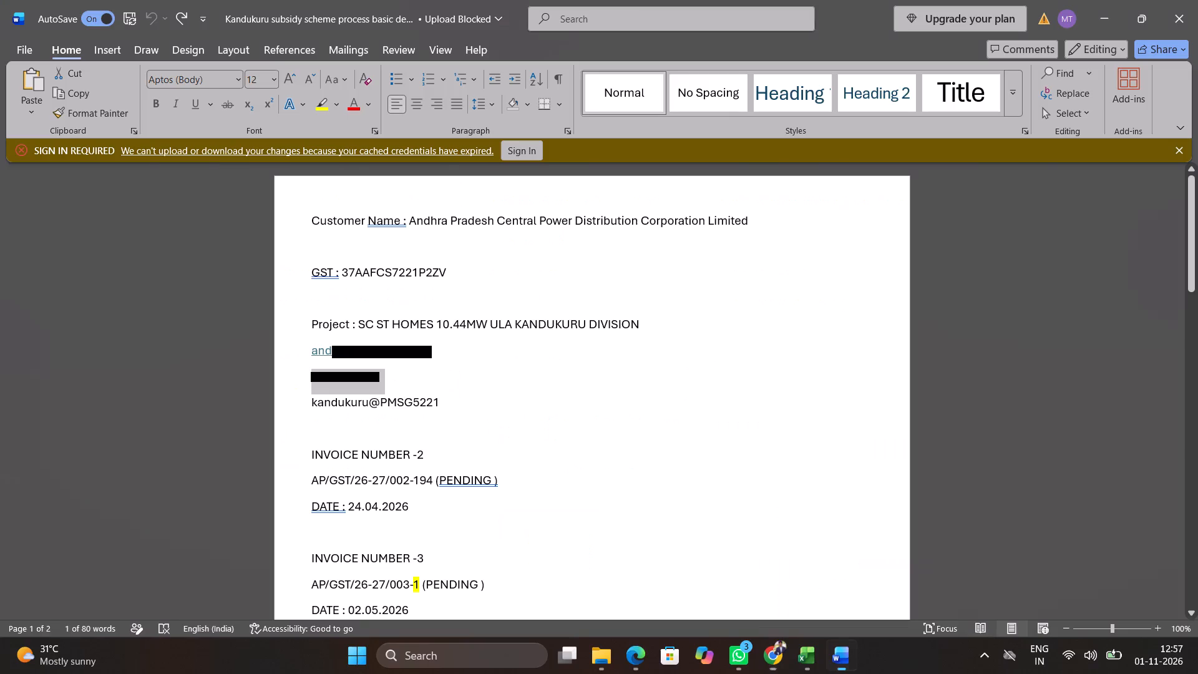
# Copy the contact email address from the Word document into the DCR form's Customer Contact Email.
pyautogui.moveTo(439, 348); pyautogui.dragTo(311, 352)
pyautogui.click(311, 352)
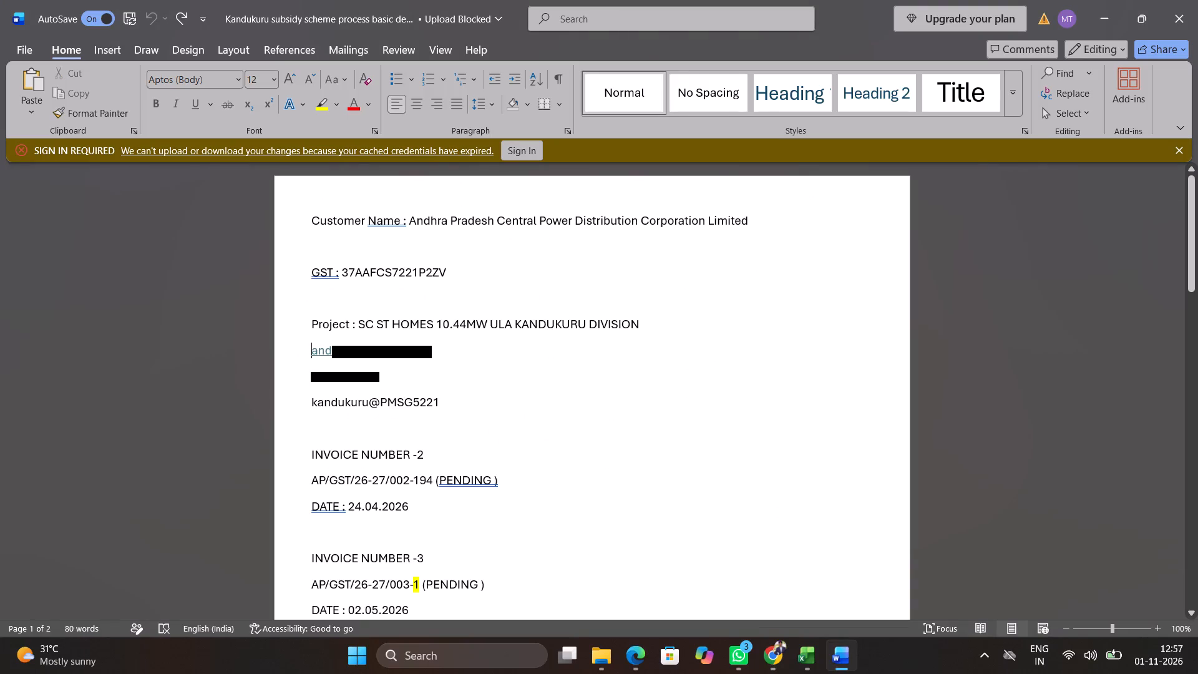
pyautogui.moveTo(311, 352); pyautogui.dragTo(494, 351)
pyautogui.click(494, 351)
pyautogui.moveTo(436, 357); pyautogui.dragTo(283, 343)
pyautogui.click(283, 343)
pyautogui.hotkey('ctrl', 'c')
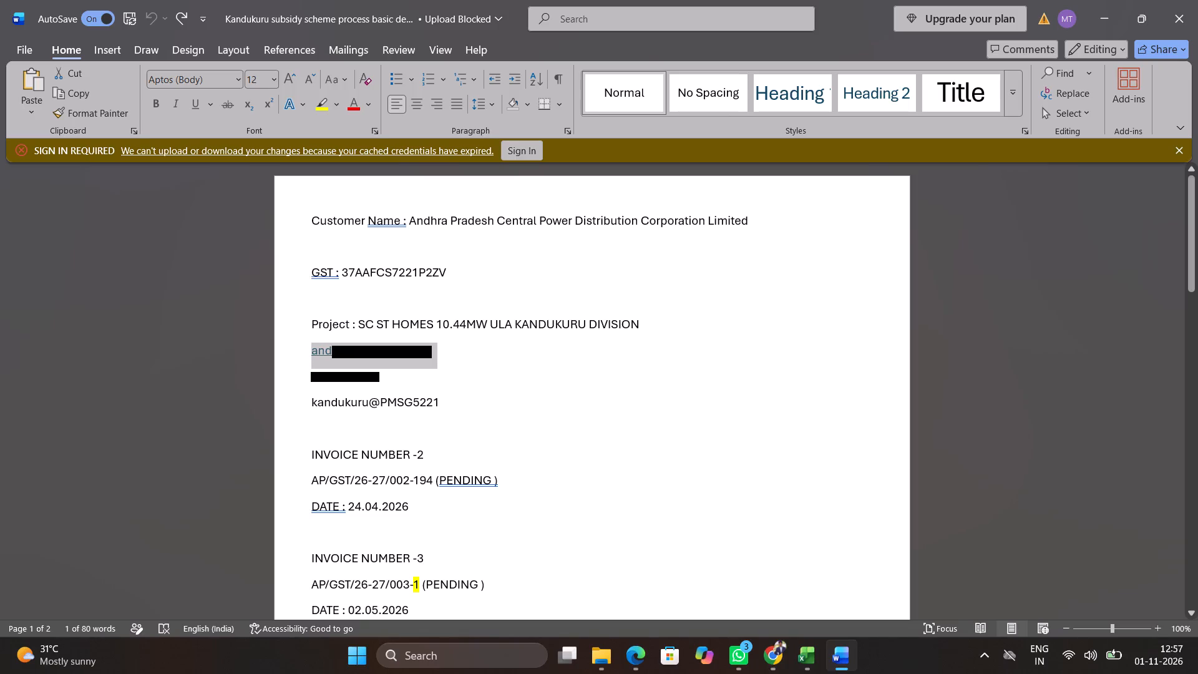
pyautogui.click(760, 580)
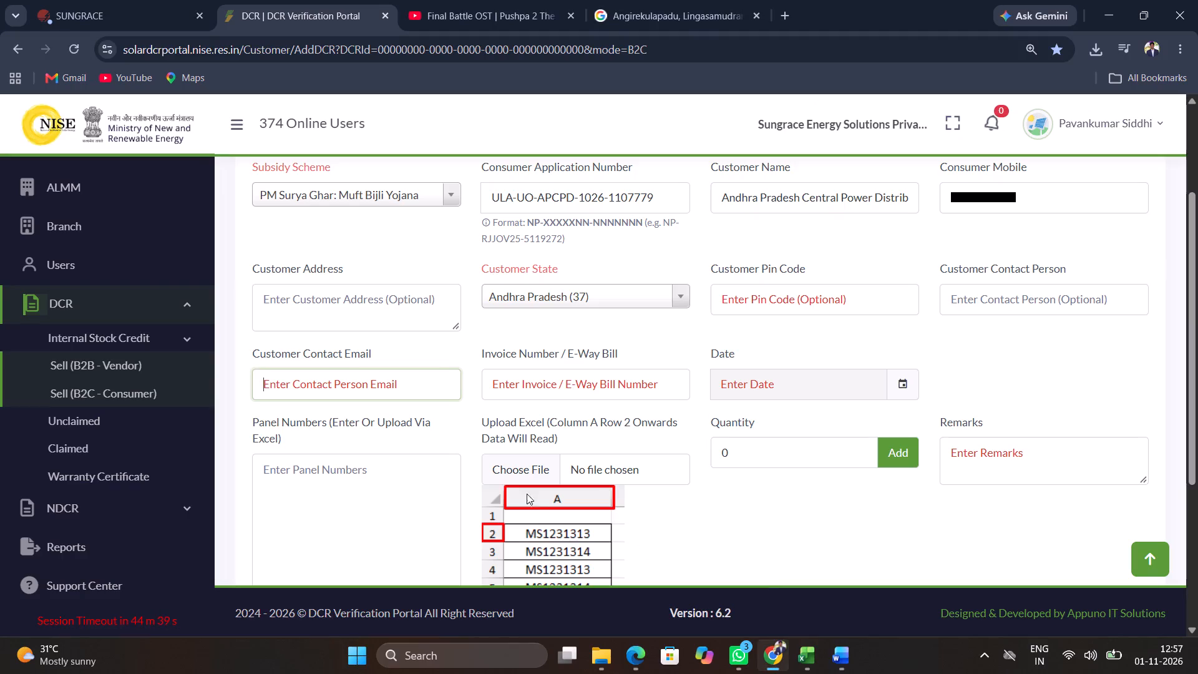
pyautogui.hotkey('ctrl', 'v')
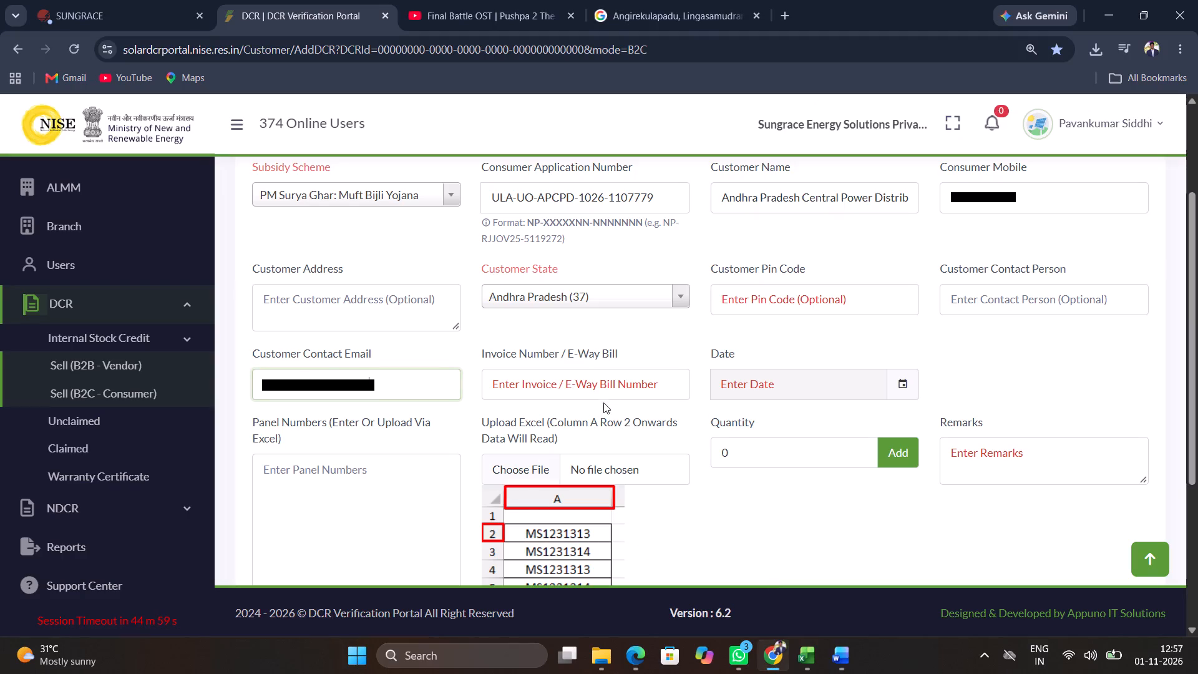
# Copy the invoice 9 number AP/GST/26-27/009- from the Word document for the DCR form's Invoice Number / E-Way Bill.
pyautogui.click(615, 387)
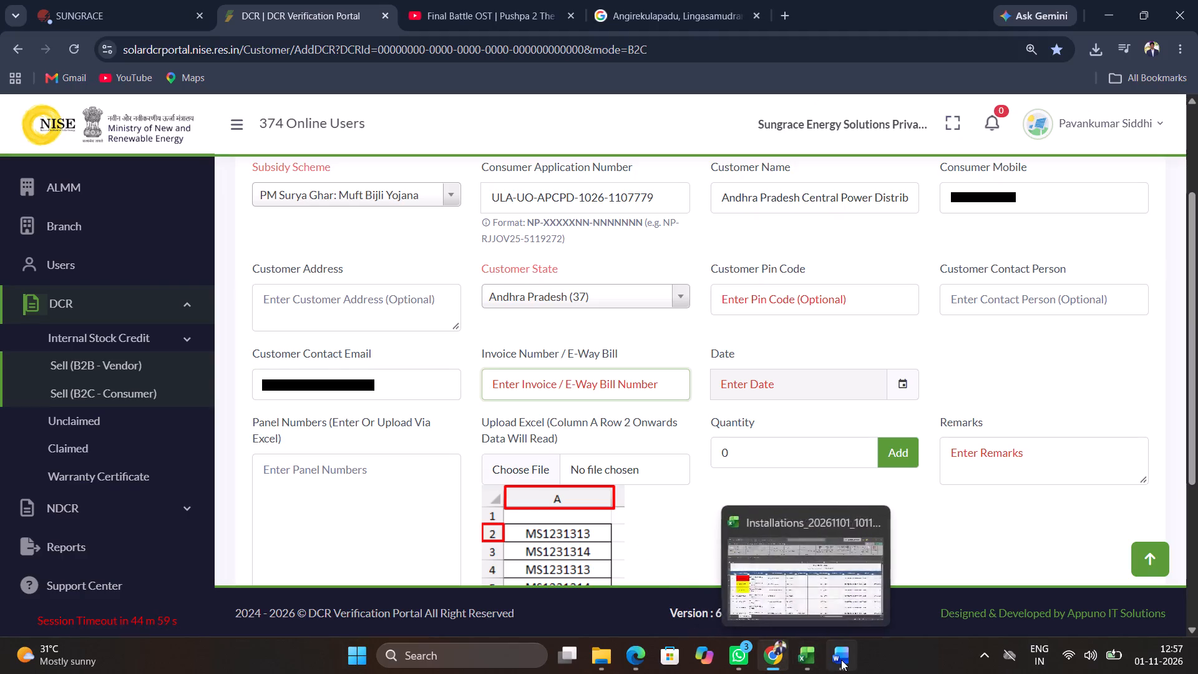
pyautogui.click(830, 633)
pyautogui.click(821, 603)
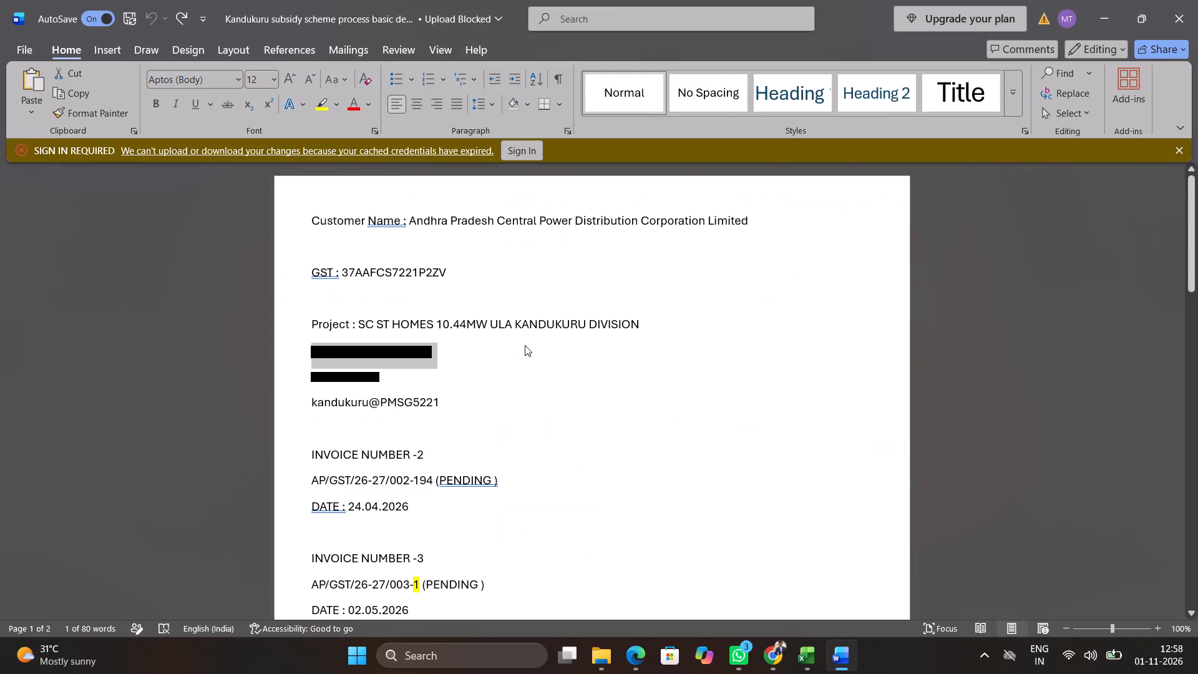
pyautogui.scroll(-5, 526, 376)
pyautogui.scroll(-9, 465, 409)
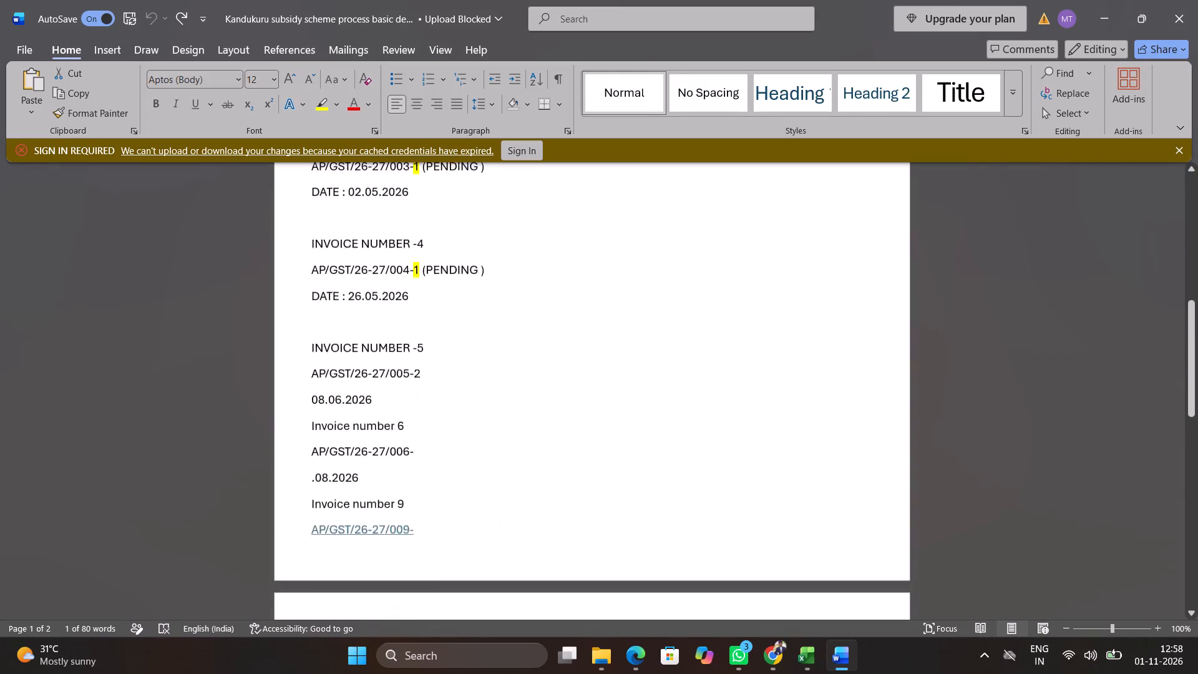
pyautogui.scroll(-2, 442, 417)
pyautogui.moveTo(429, 350); pyautogui.dragTo(278, 357)
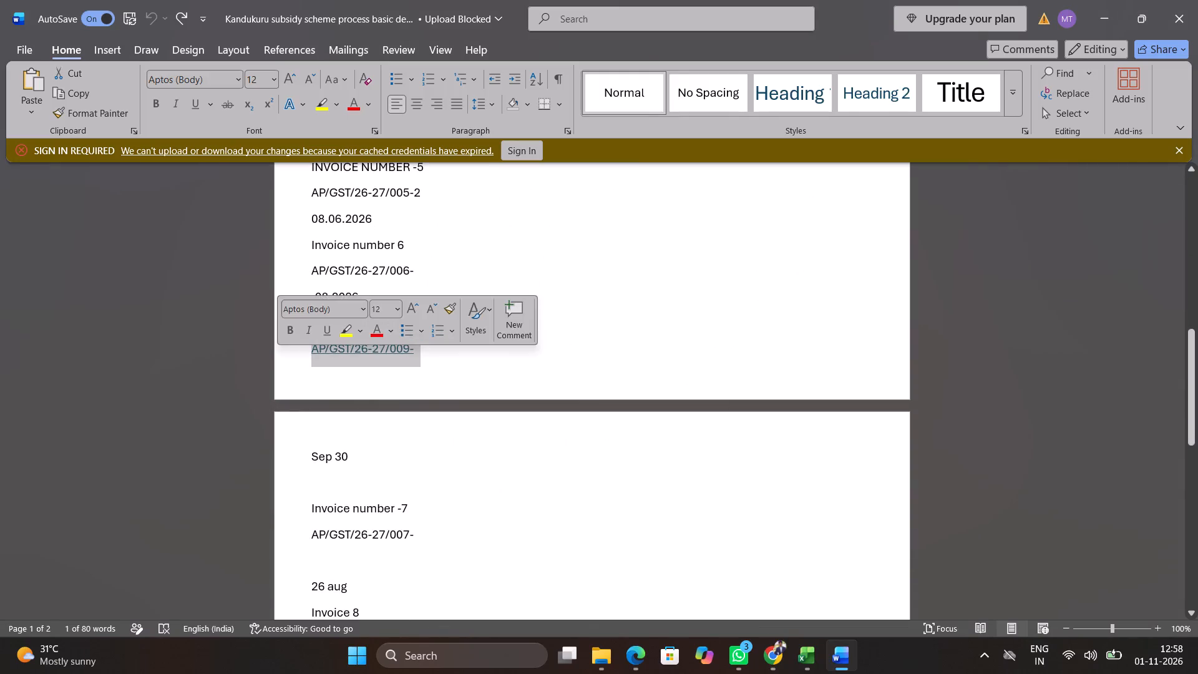
pyautogui.hotkey('ctrl', 'c')
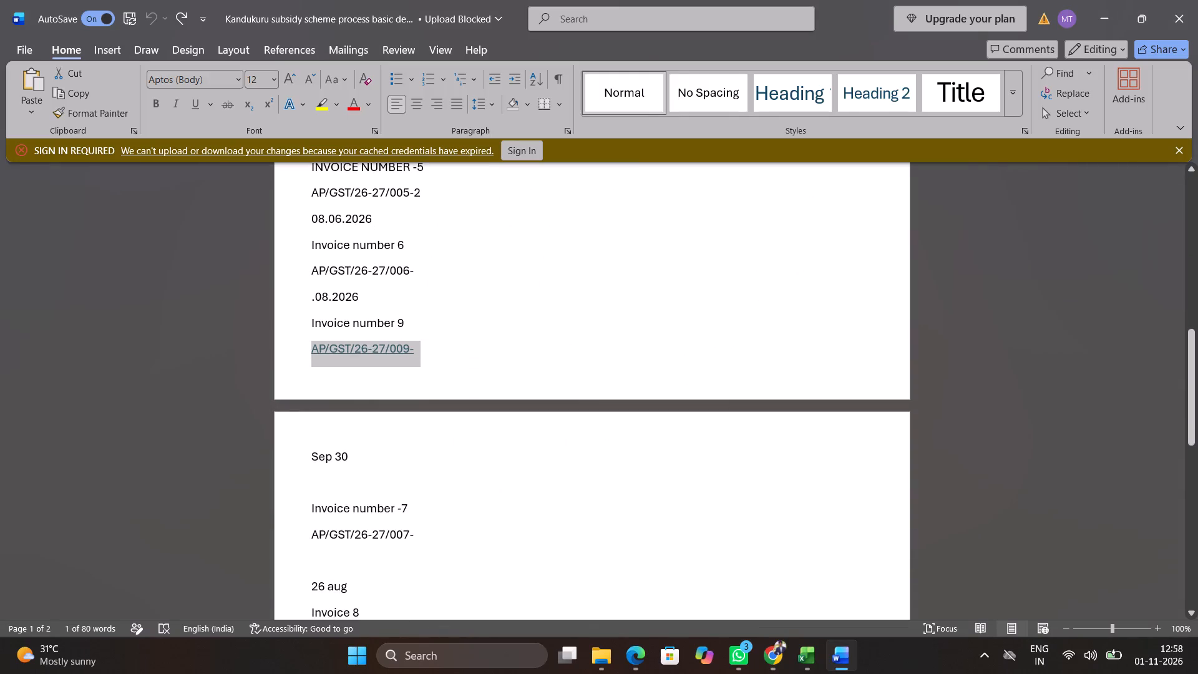
pyautogui.click(726, 565)
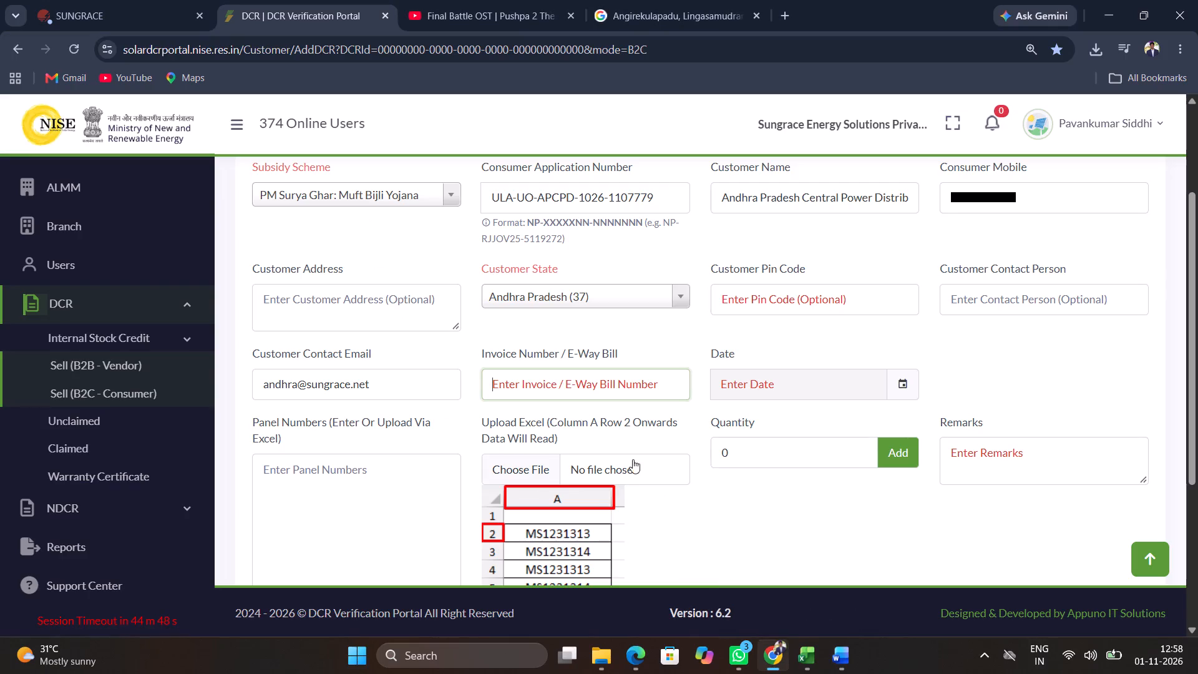
# Enter AP/GST/26-27/009-305 as the DCR form's Invoice Number / E-Way Bill.
pyautogui.hotkey('ctrl', 'v')
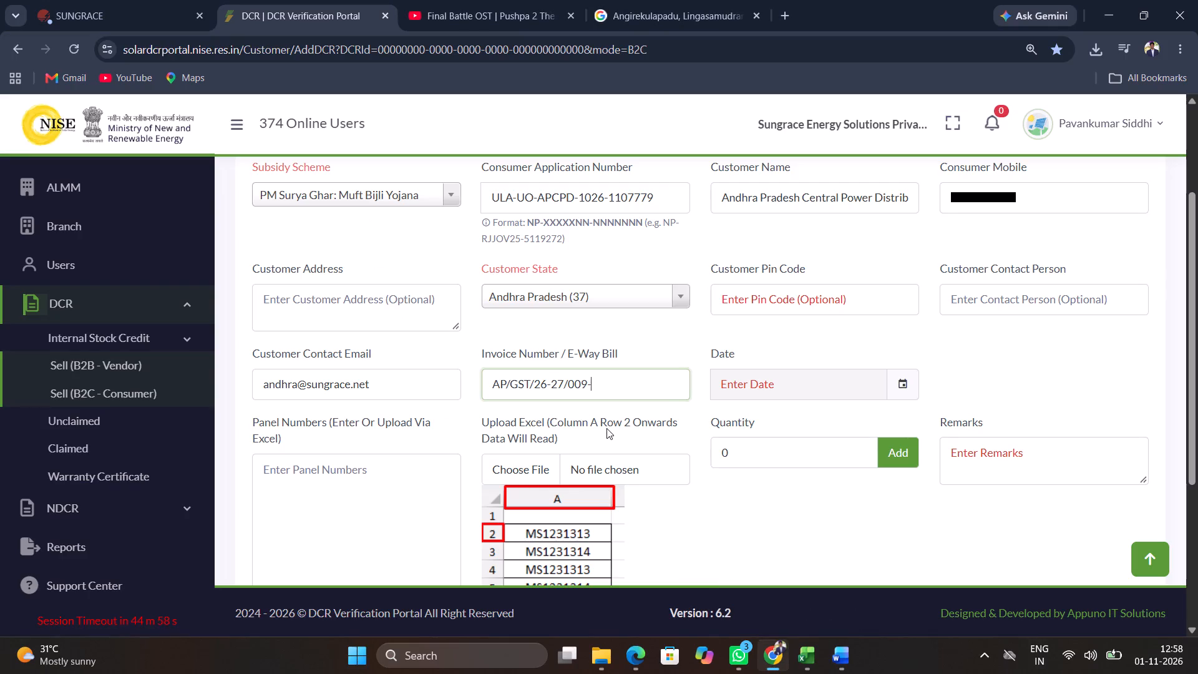
pyautogui.write('30')
pyautogui.press('5')
# Set the DCR form's invoice date to 30-Sep-2026.
pyautogui.click(773, 386)
pyautogui.click(723, 417)
pyautogui.click(723, 418)
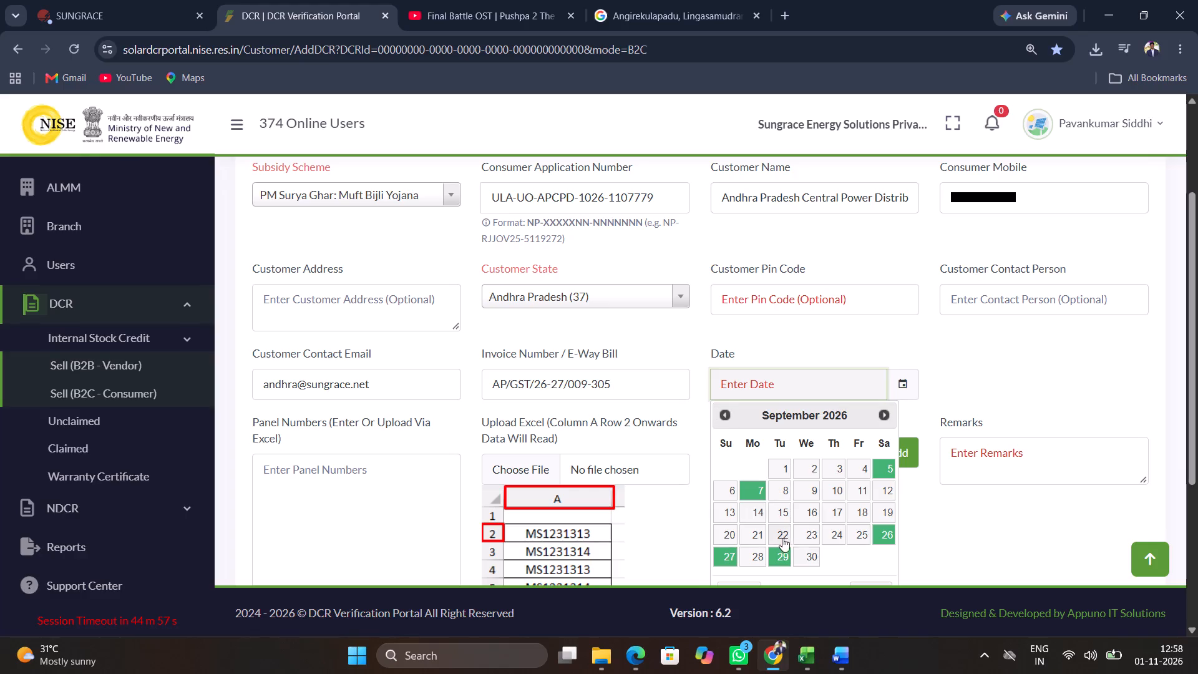
pyautogui.doubleClick(807, 567)
# Copy the installation's panel serial numbers from SUNGRACE's Quick Copy Details into the DCR form's Panel Numbers.
pyautogui.moveTo(387, 512); pyautogui.dragTo(376, 521)
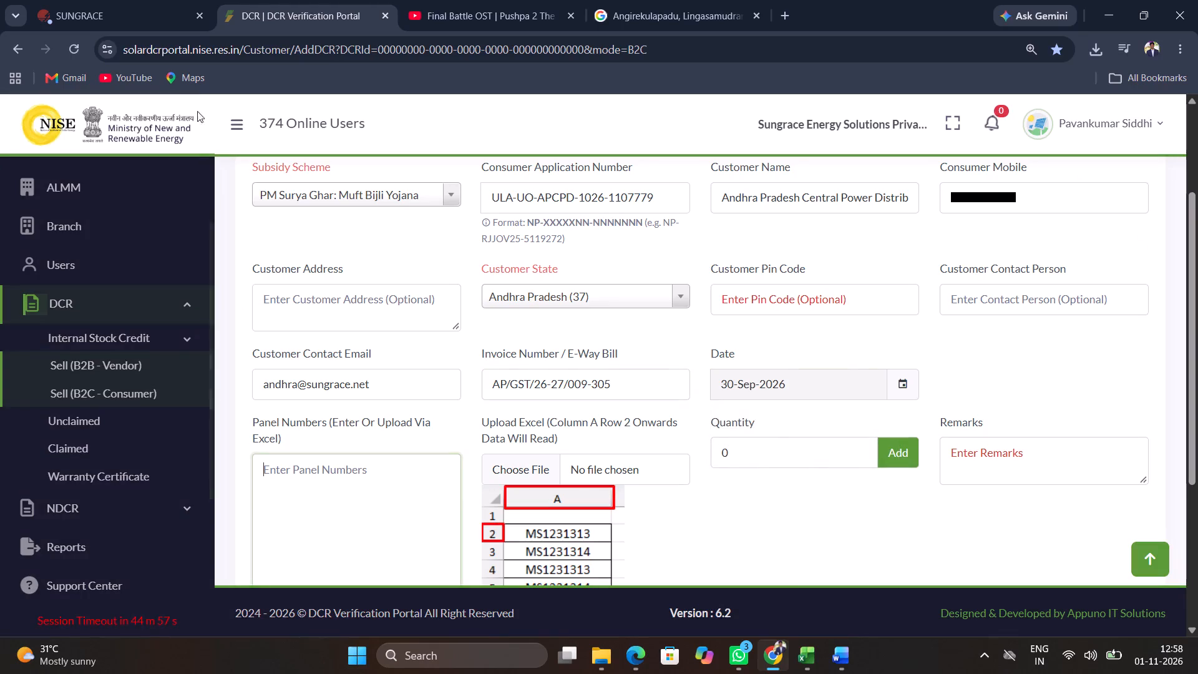
pyautogui.click(49, 0)
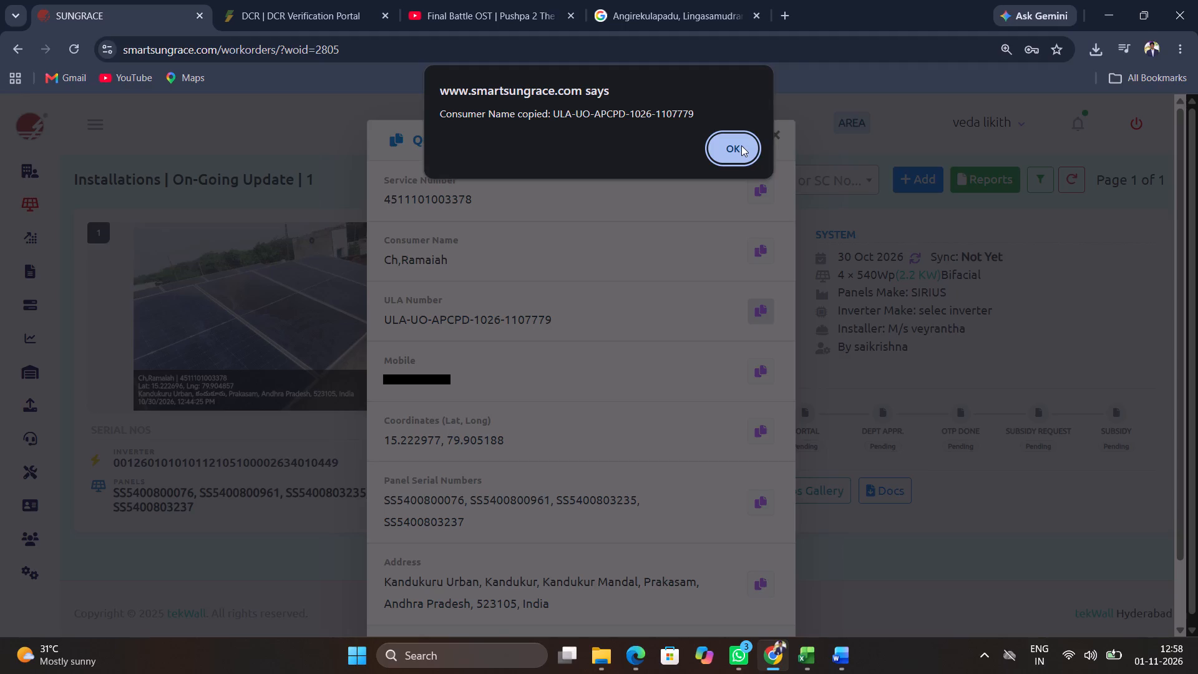
pyautogui.click(741, 145)
pyautogui.click(256, 0)
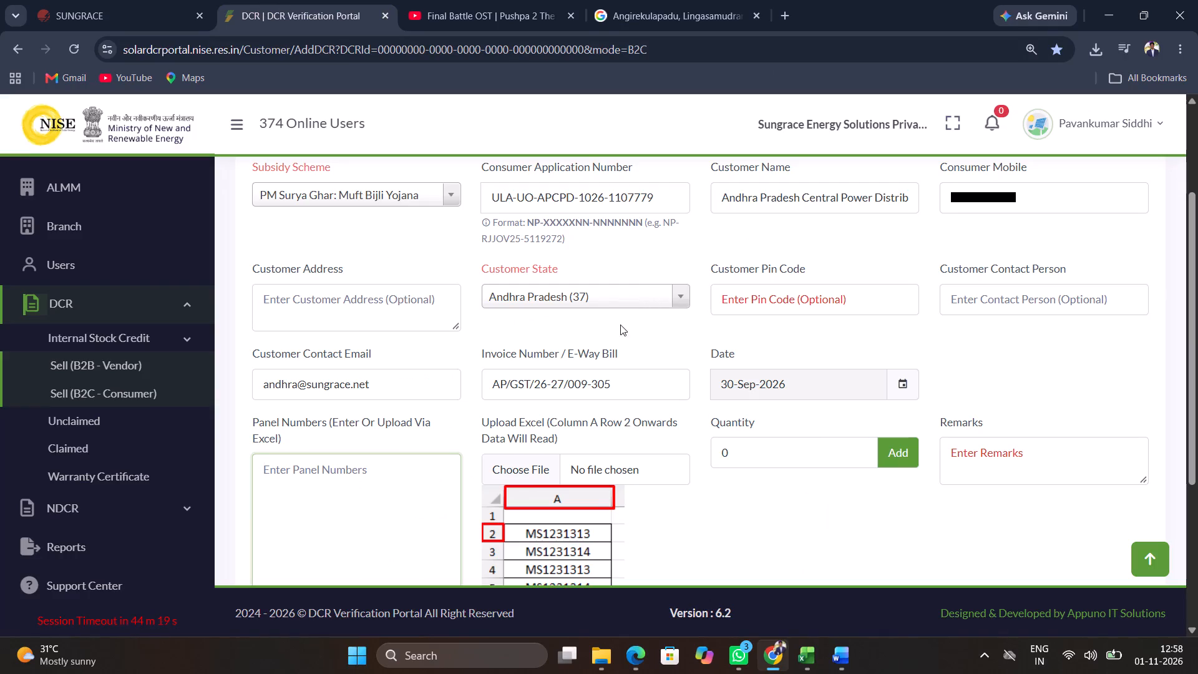
pyautogui.scroll(-2, 577, 326)
pyautogui.click(329, 371)
pyautogui.click(83, 0)
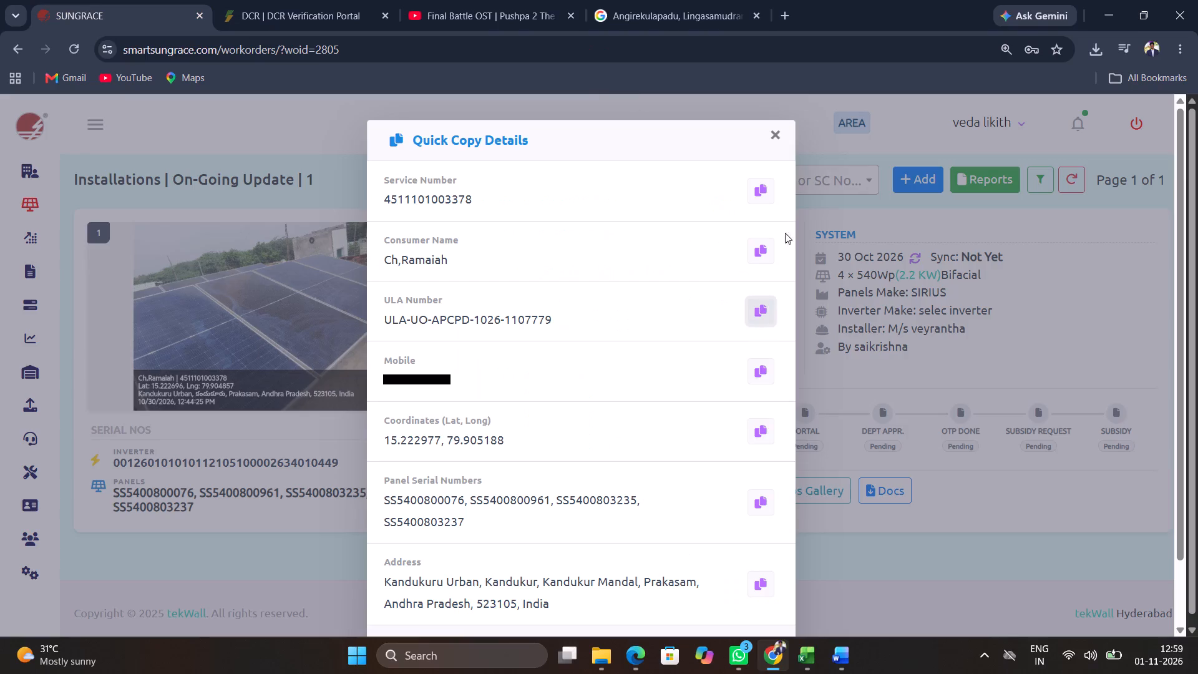
pyautogui.click(759, 500)
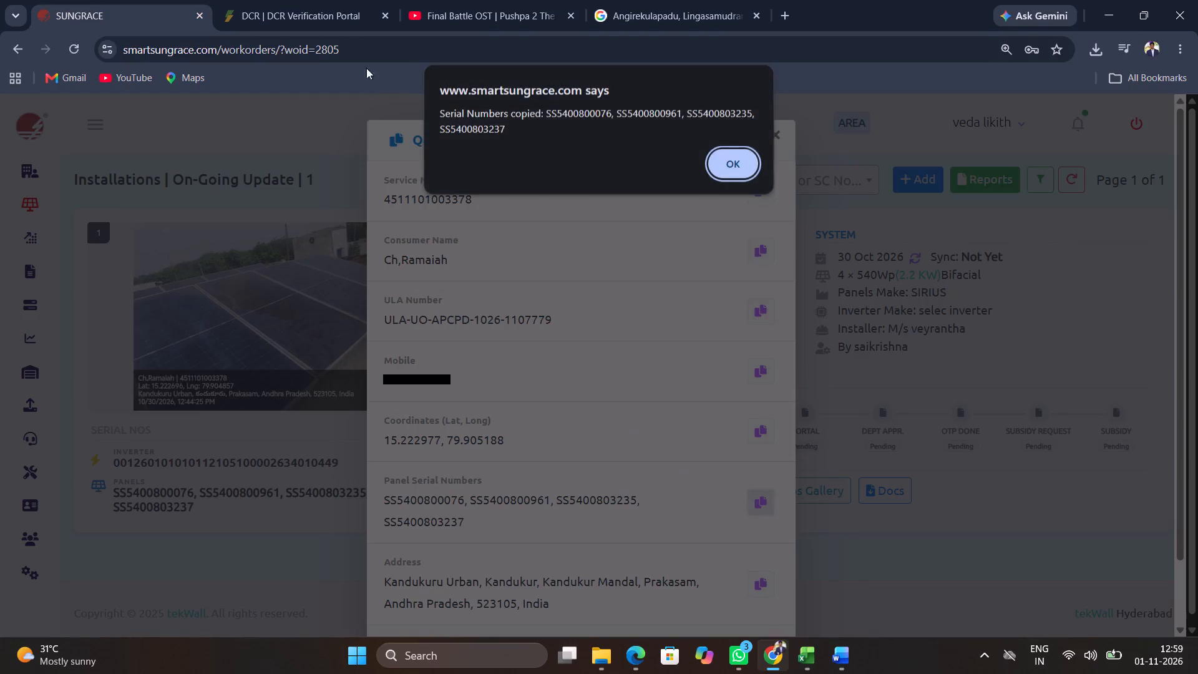
pyautogui.click(339, 13)
pyautogui.hotkey('ctrl', 'v')
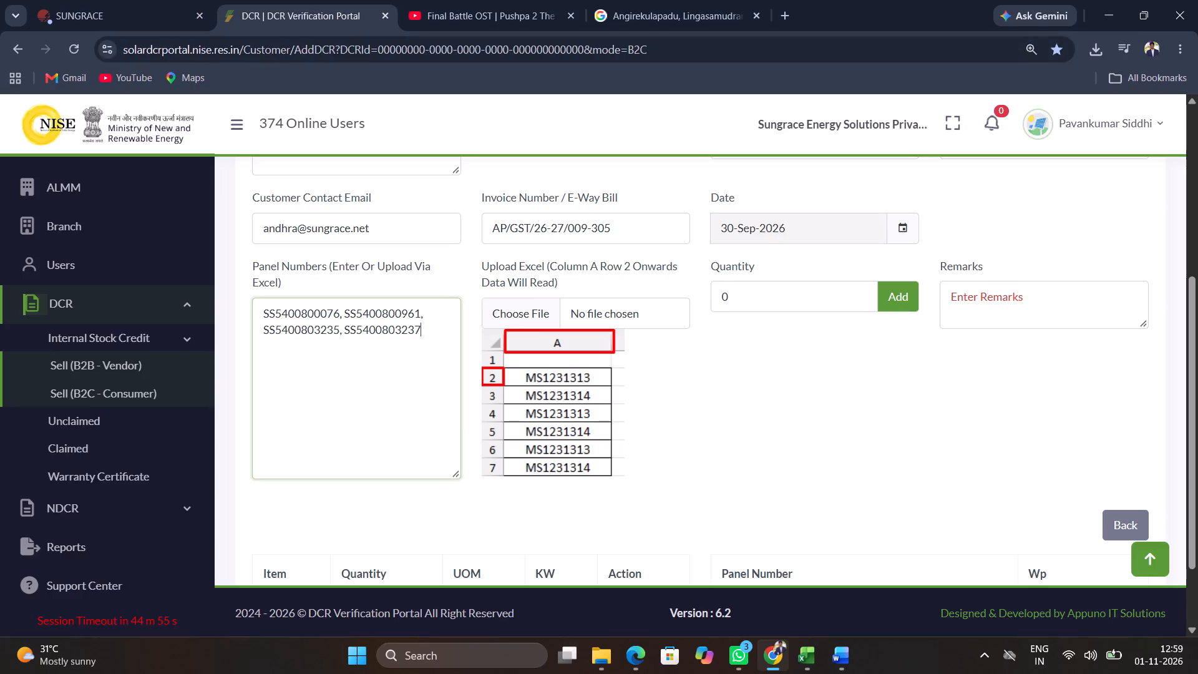
pyautogui.press('Left')
pyautogui.press('Left')
pyautogui.press('Left')
pyautogui.press('Left')
pyautogui.press('Left')
pyautogui.press('Left')
pyautogui.press('Left')
pyautogui.press('Left')
pyautogui.press('Left')
pyautogui.press('Left')
pyautogui.press('Left')
pyautogui.press('Left')
pyautogui.press('Left')
pyautogui.press('Right')
pyautogui.press('BackSpace')
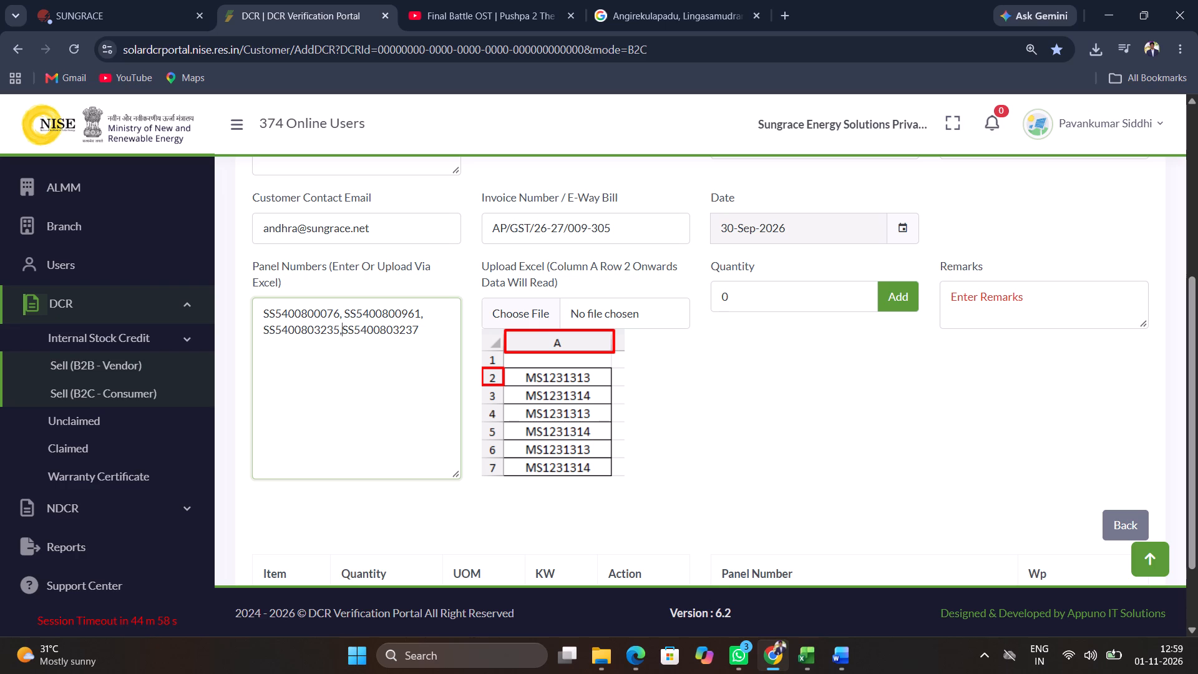
pyautogui.press('BackSpace')
pyautogui.press('Return')
pyautogui.press('Up')
pyautogui.press('Up')
pyautogui.press('Right')
pyautogui.press('Right')
pyautogui.press('Right')
pyautogui.press('Right')
pyautogui.press('Right')
pyautogui.press('Right')
pyautogui.press('Right')
pyautogui.press('Right')
pyautogui.press('Right')
pyautogui.press('Right')
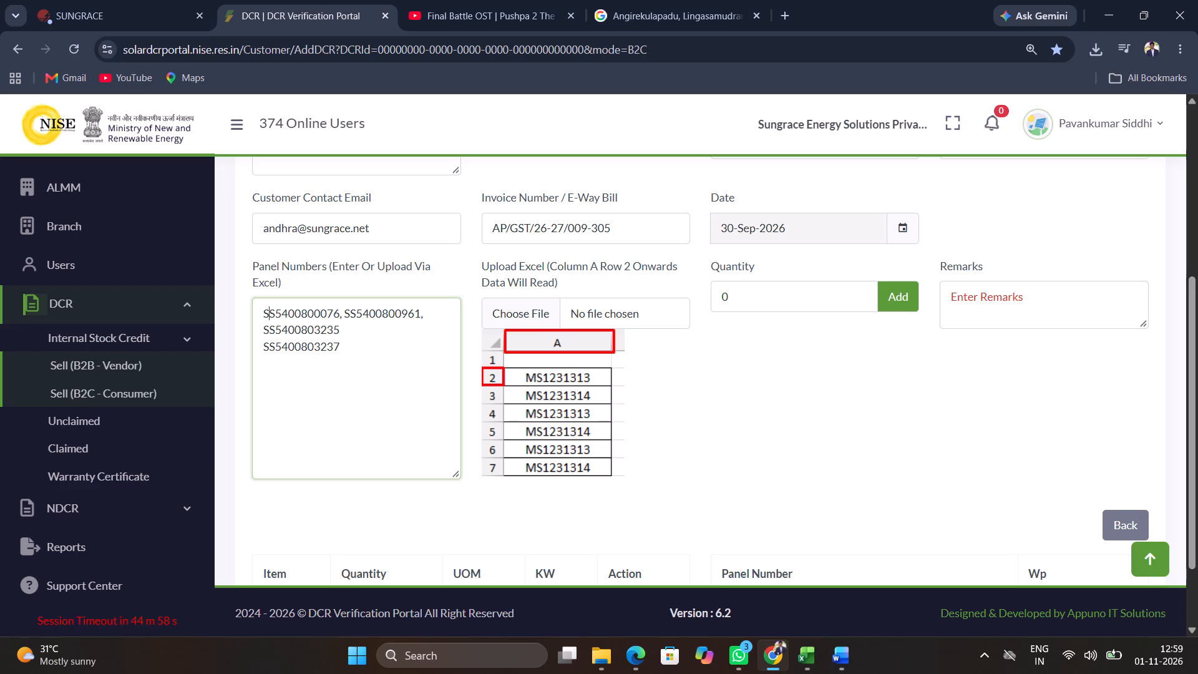
pyautogui.press('Right')
pyautogui.press('Right')
pyautogui.press('Right')
pyautogui.press('Right')
pyautogui.press('BackSpace')
pyautogui.press('BackSpace')
pyautogui.press('Return')
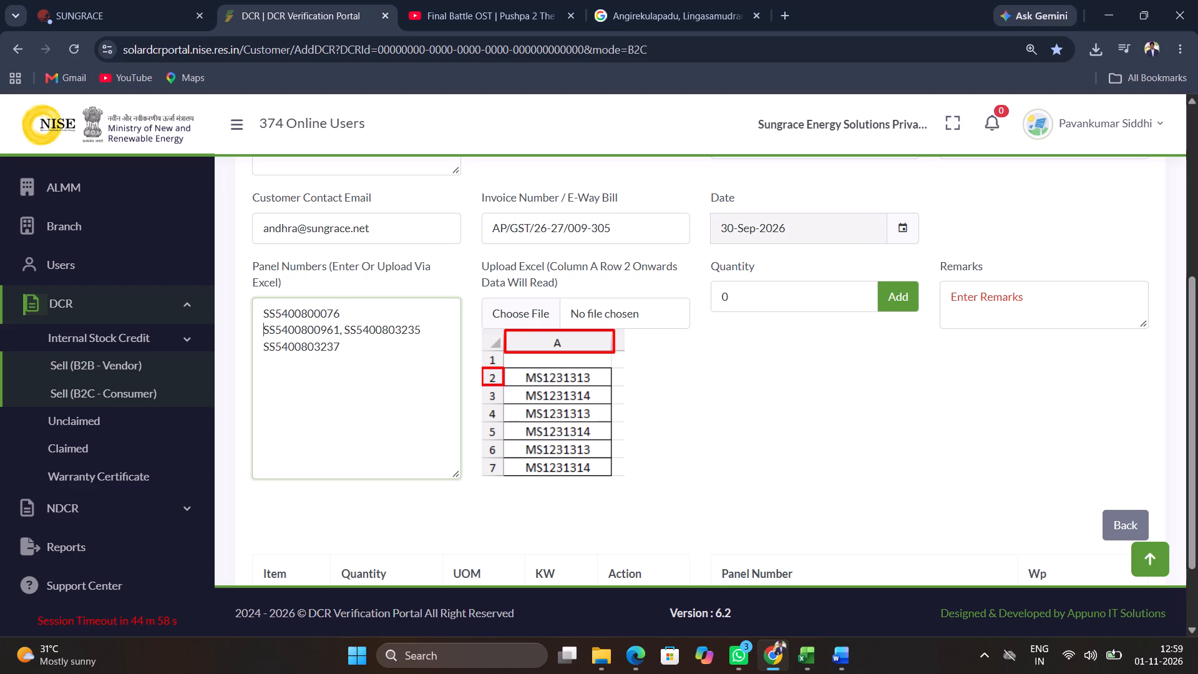
pyautogui.press('Right')
pyautogui.press('Right')
pyautogui.press('Right')
pyautogui.press('Right')
pyautogui.press('Right')
pyautogui.press('Right')
pyautogui.press('Right')
pyautogui.press('Right')
pyautogui.press('Right')
pyautogui.press('Right')
pyautogui.press('Right')
pyautogui.press('Right')
pyautogui.press('Right')
pyautogui.press('Right')
pyautogui.press('BackSpace')
pyautogui.press('BackSpace')
pyautogui.press('Return')
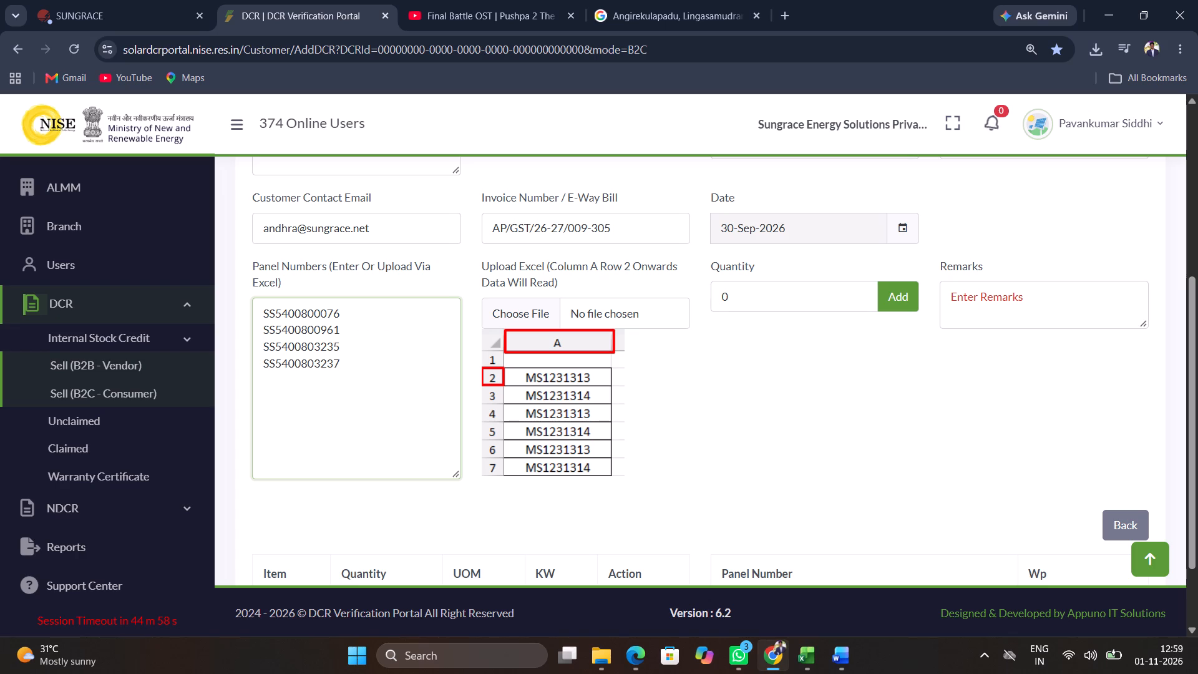
# Set the Quantity to 4 and add the listed panels to the DCR.
pyautogui.click(777, 287)
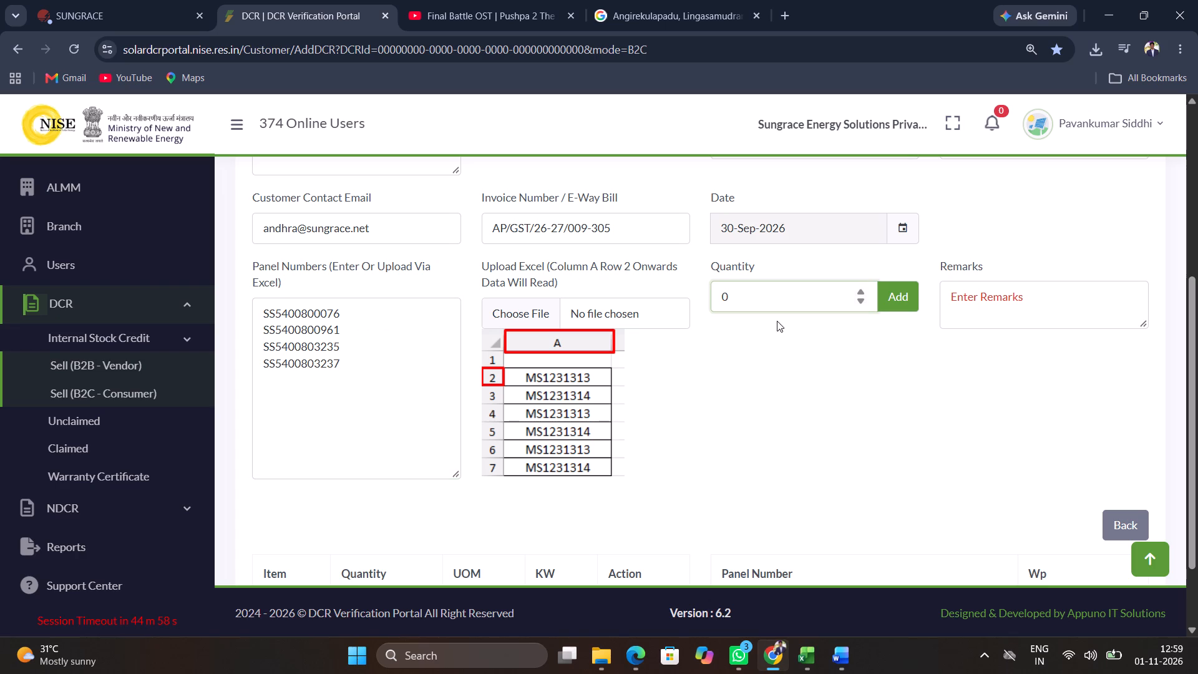
pyautogui.scroll(4, 777, 307)
pyautogui.click(915, 295)
# Copy the installation address from SUNGRACE's Quick Copy Details into the DCR form's Remarks.
pyautogui.click(1072, 312)
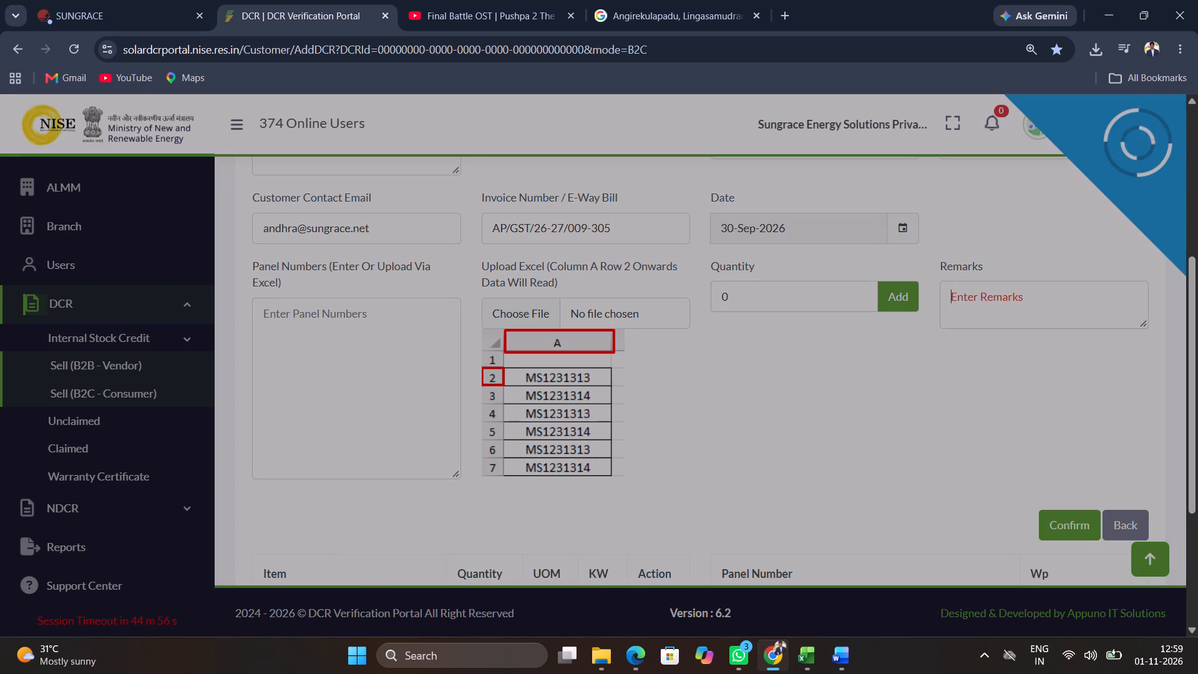
pyautogui.click(153, 0)
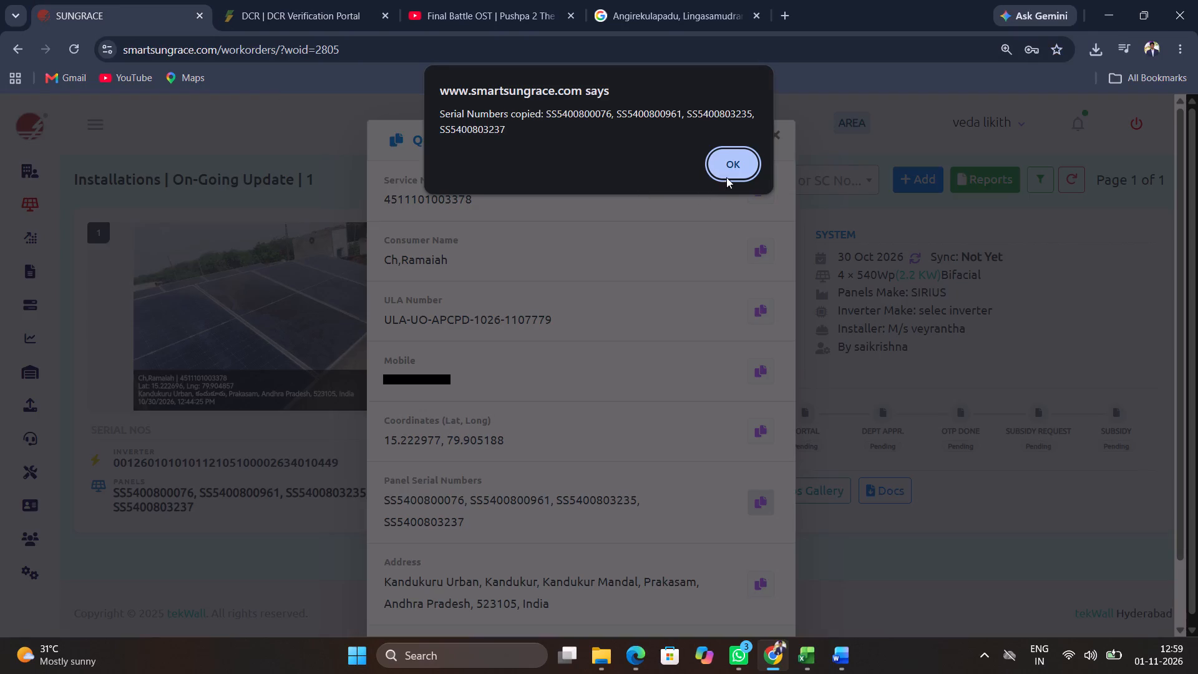
pyautogui.click(726, 177)
pyautogui.click(764, 584)
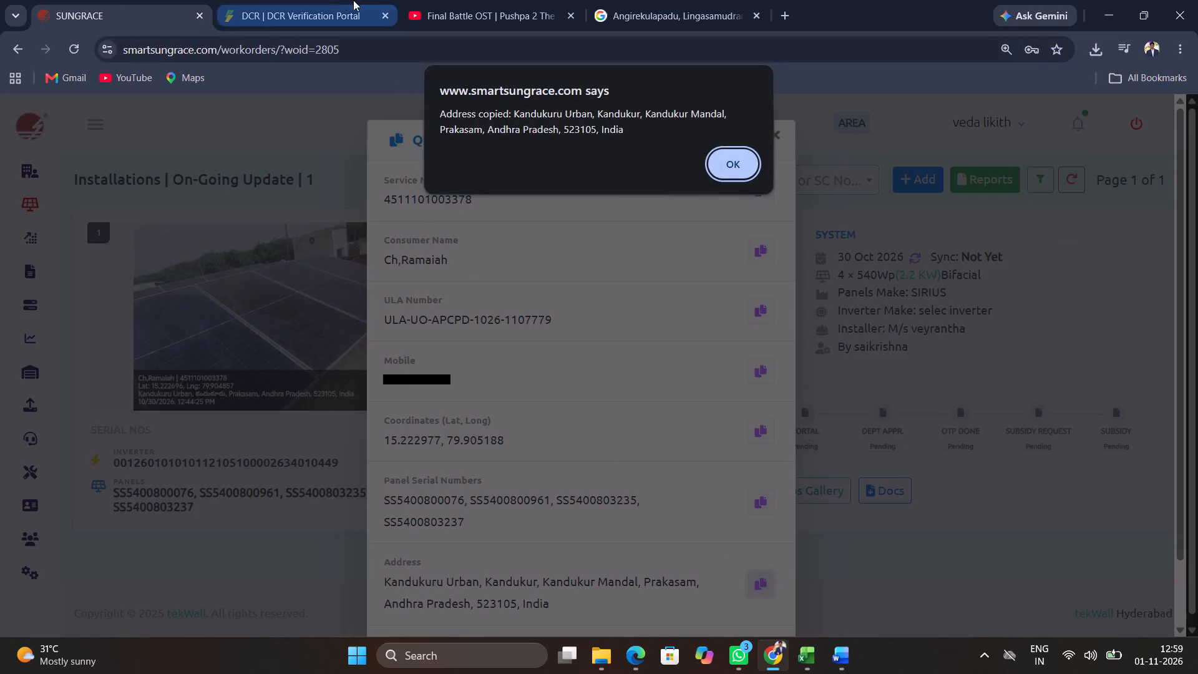
pyautogui.click(339, 0)
pyautogui.hotkey('ctrl', 'v')
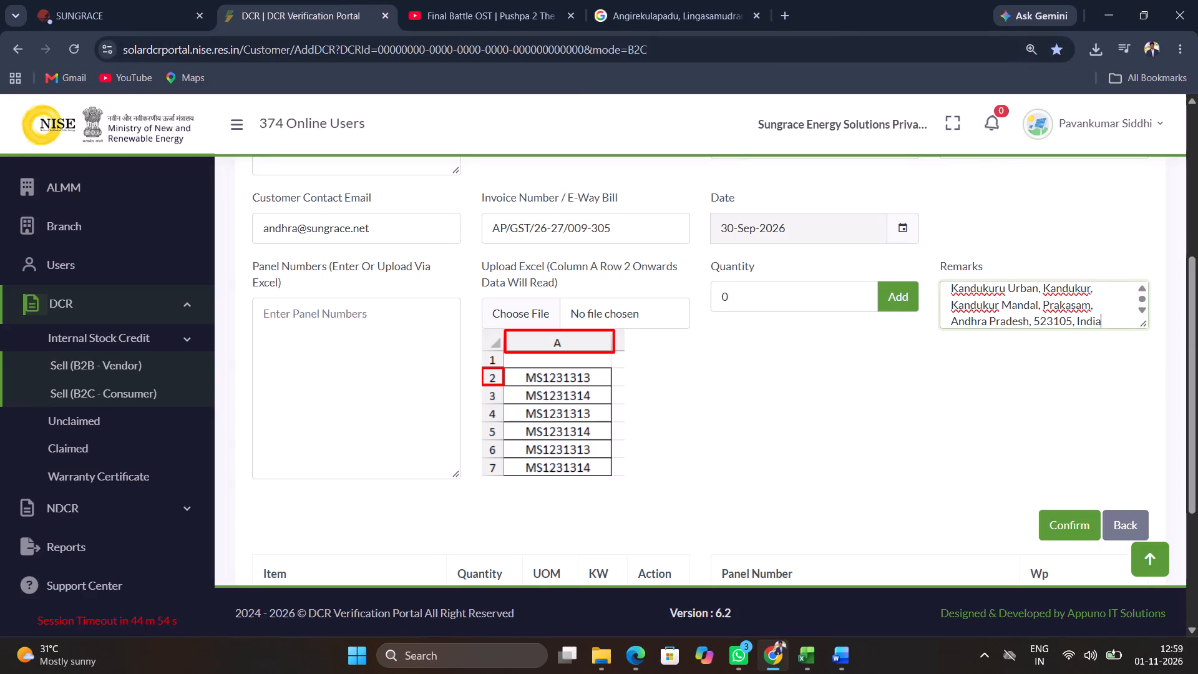
# Copy the installation's pincode from SUNGRACE's Quick Copy Details into the DCR form's Customer Pin Code.
pyautogui.scroll(2, 580, 374)
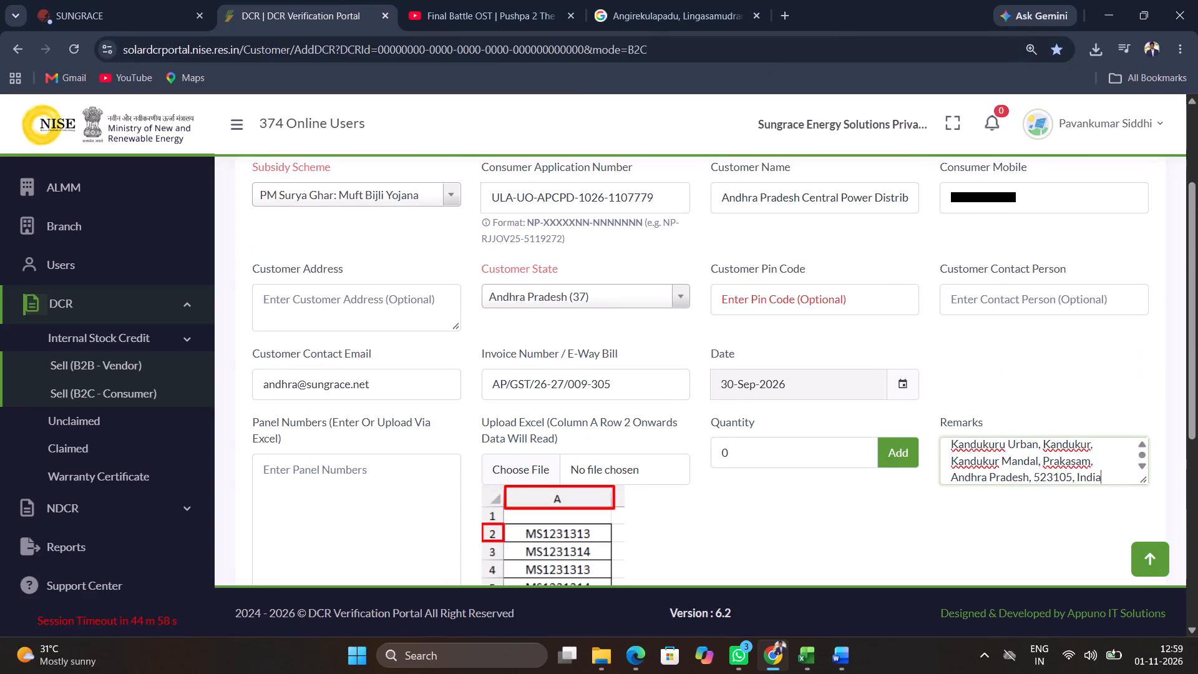
pyautogui.click(760, 304)
pyautogui.click(128, 0)
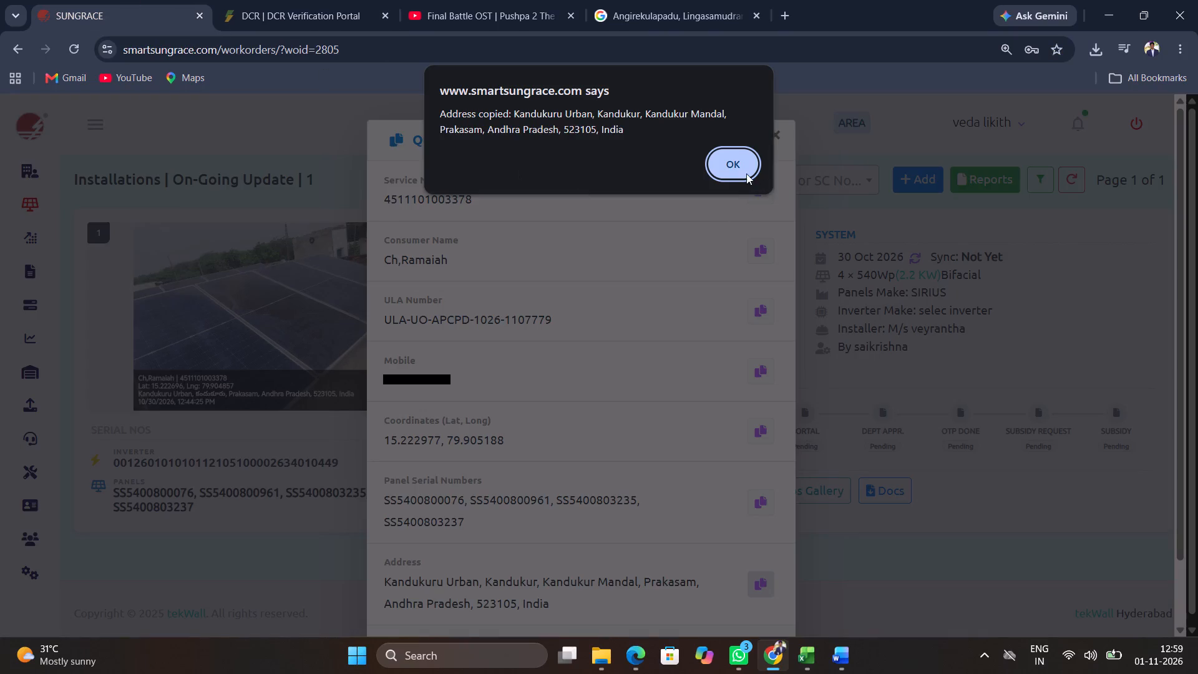
pyautogui.click(733, 172)
pyautogui.scroll(-2, 660, 296)
pyautogui.click(764, 573)
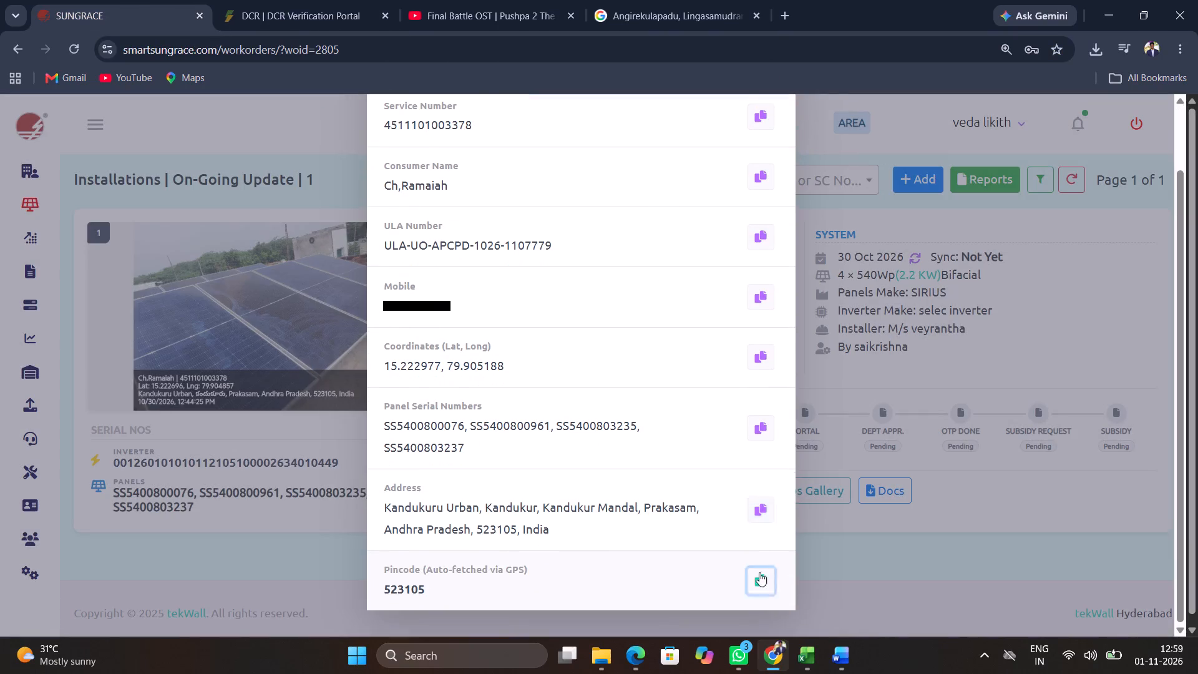
pyautogui.click(312, 5)
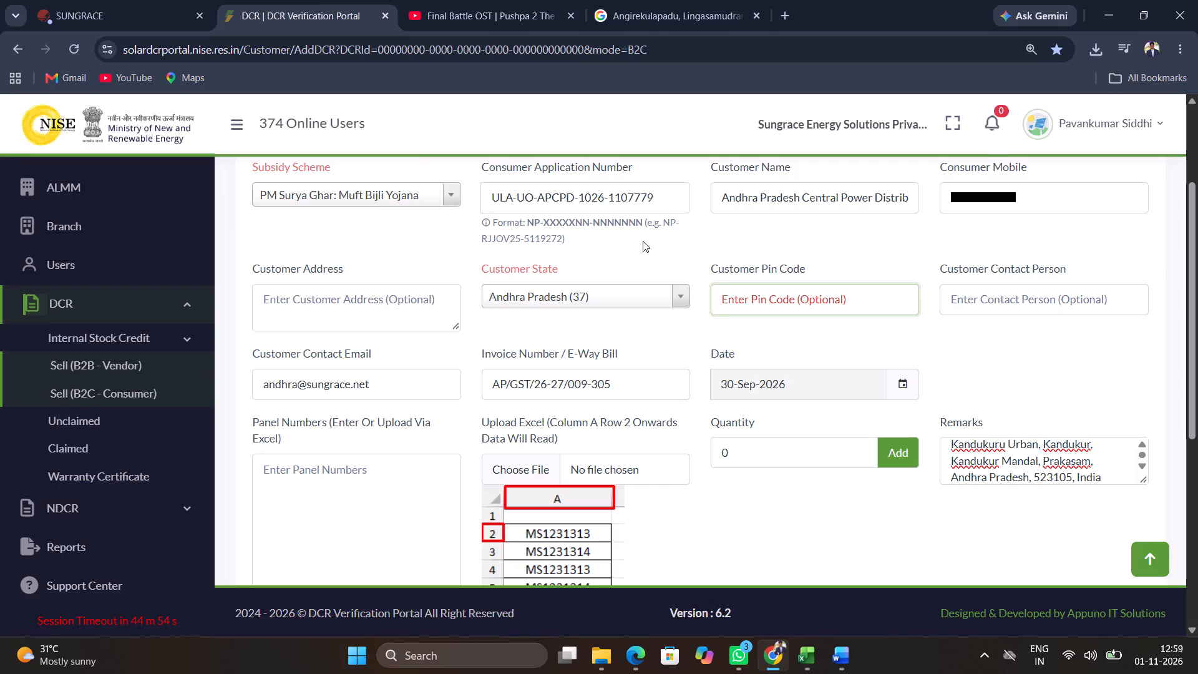
pyautogui.hotkey('ctrl', 'v')
# Confirm the completed B2C DCR for submission.
pyautogui.scroll(-5, 646, 243)
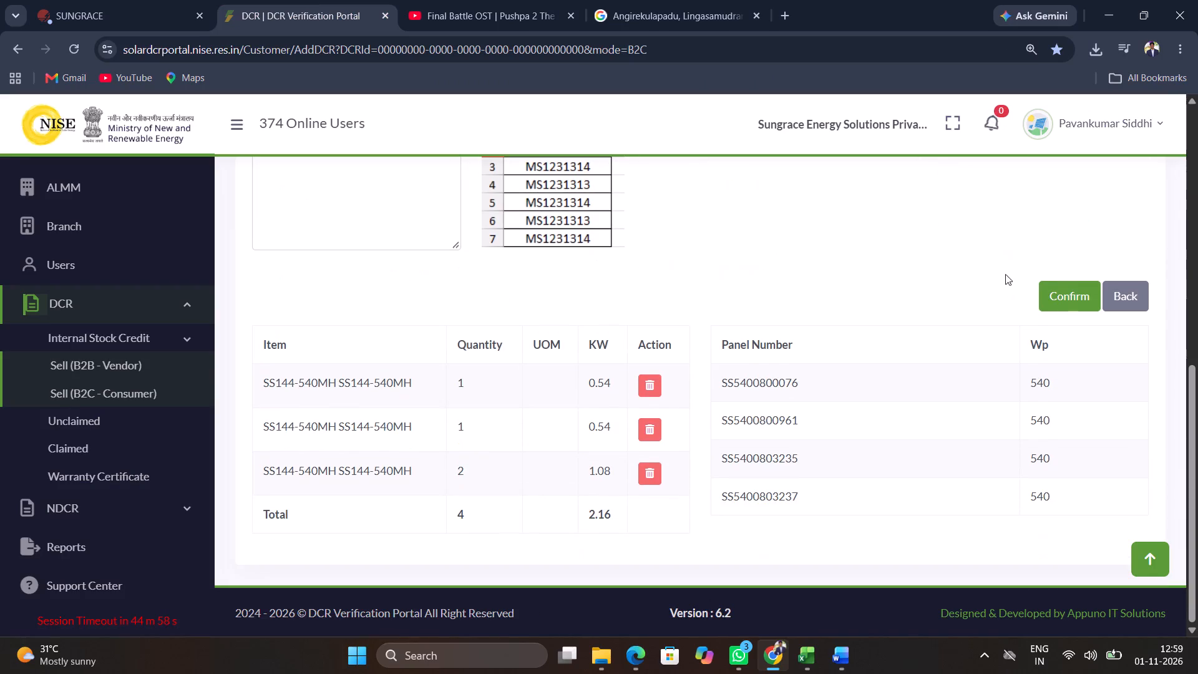
pyautogui.click(1052, 291)
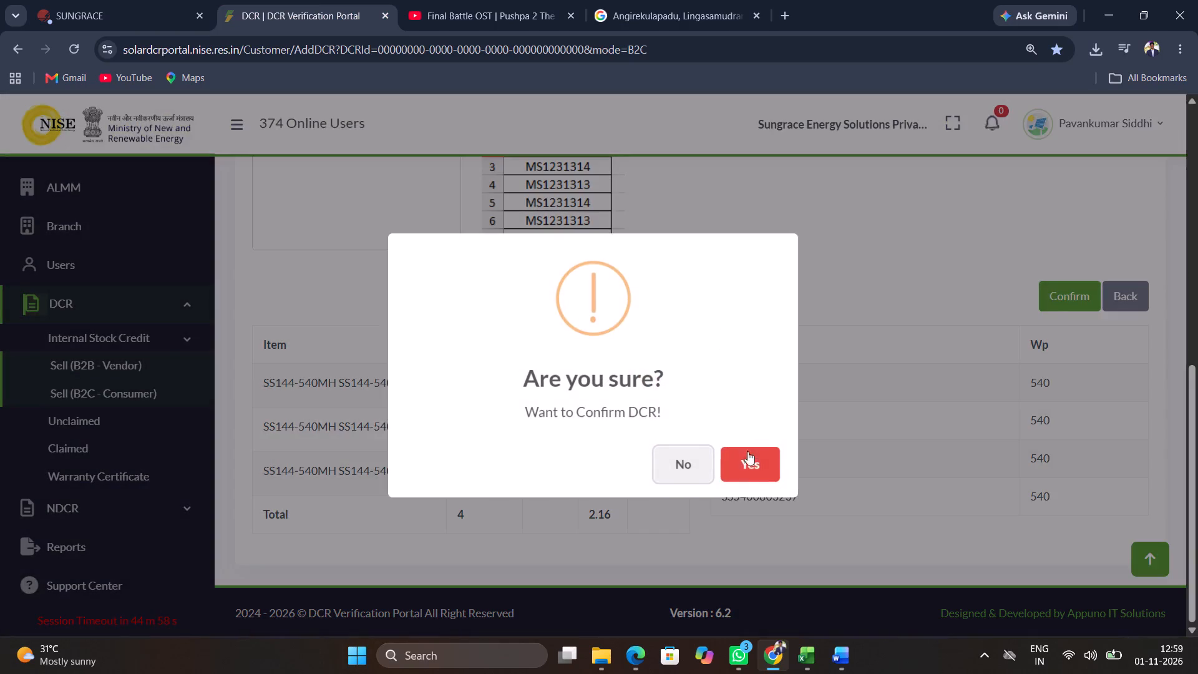
pyautogui.click(748, 461)
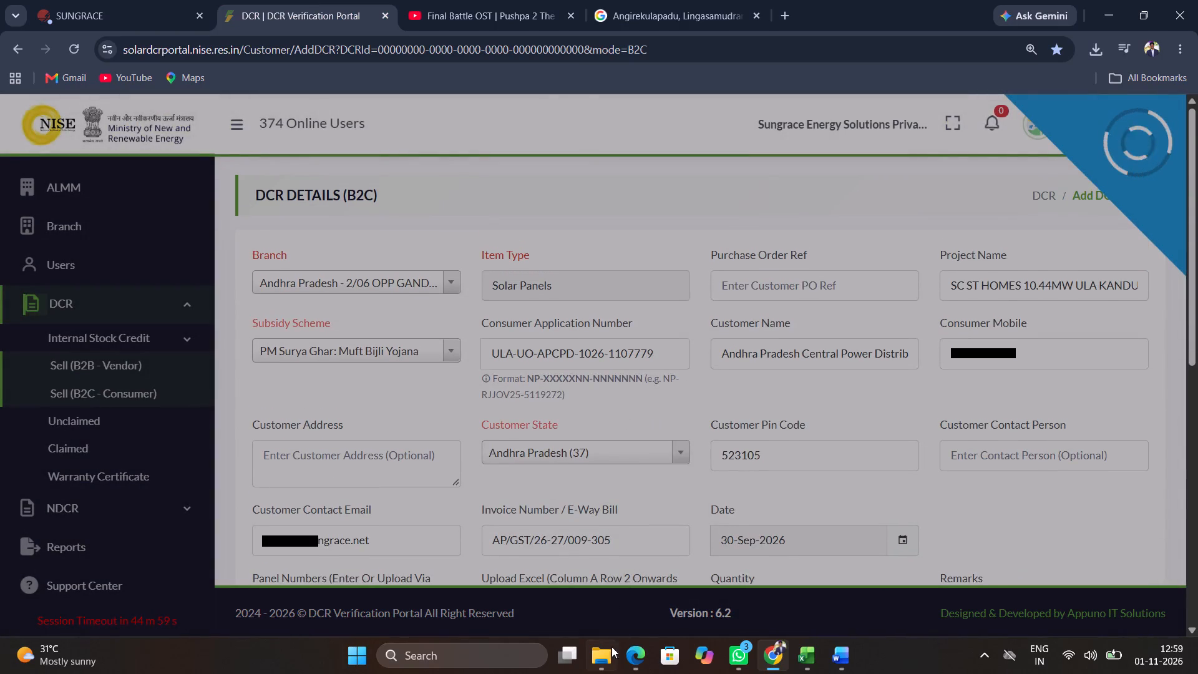
# Create a new folder named 305_ inside the DCR009 folder in File Explorer.
pyautogui.click(597, 564)
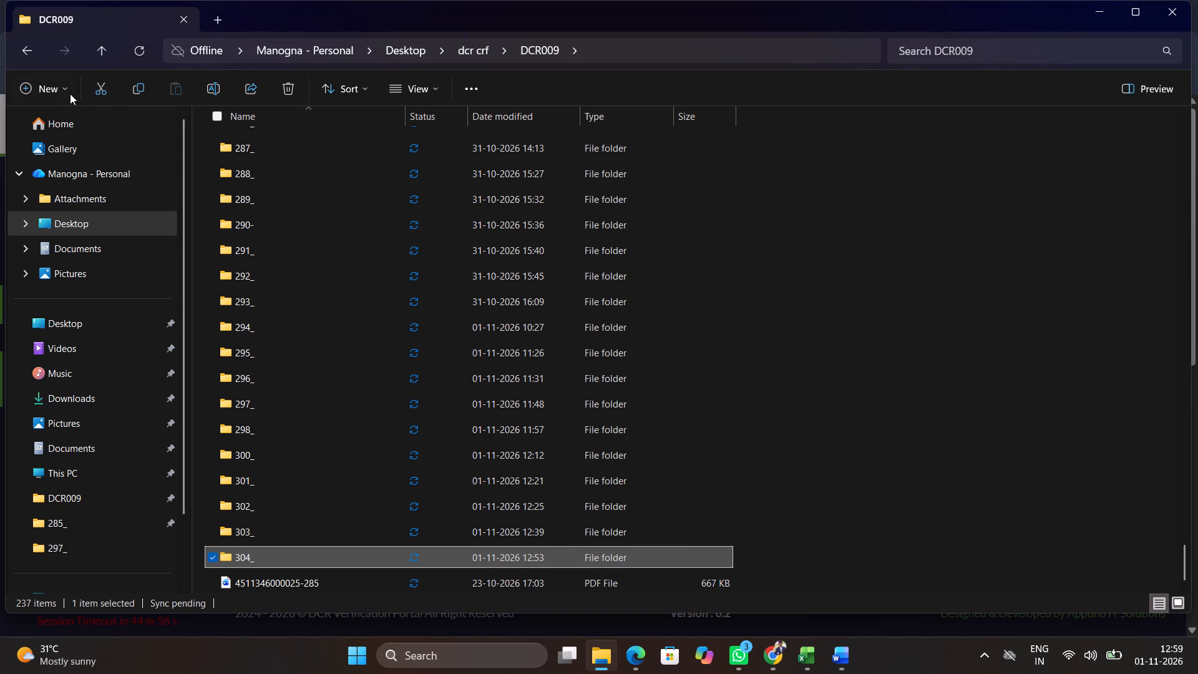
pyautogui.click(47, 90)
pyautogui.click(46, 117)
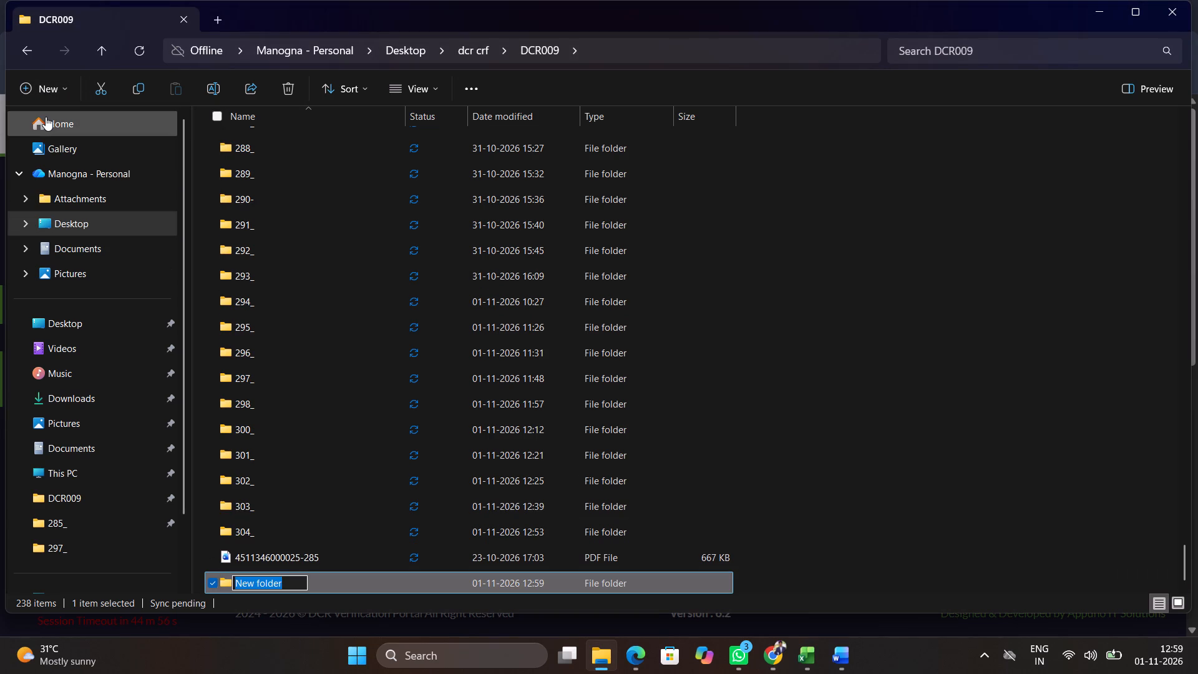
pyautogui.write('305_')
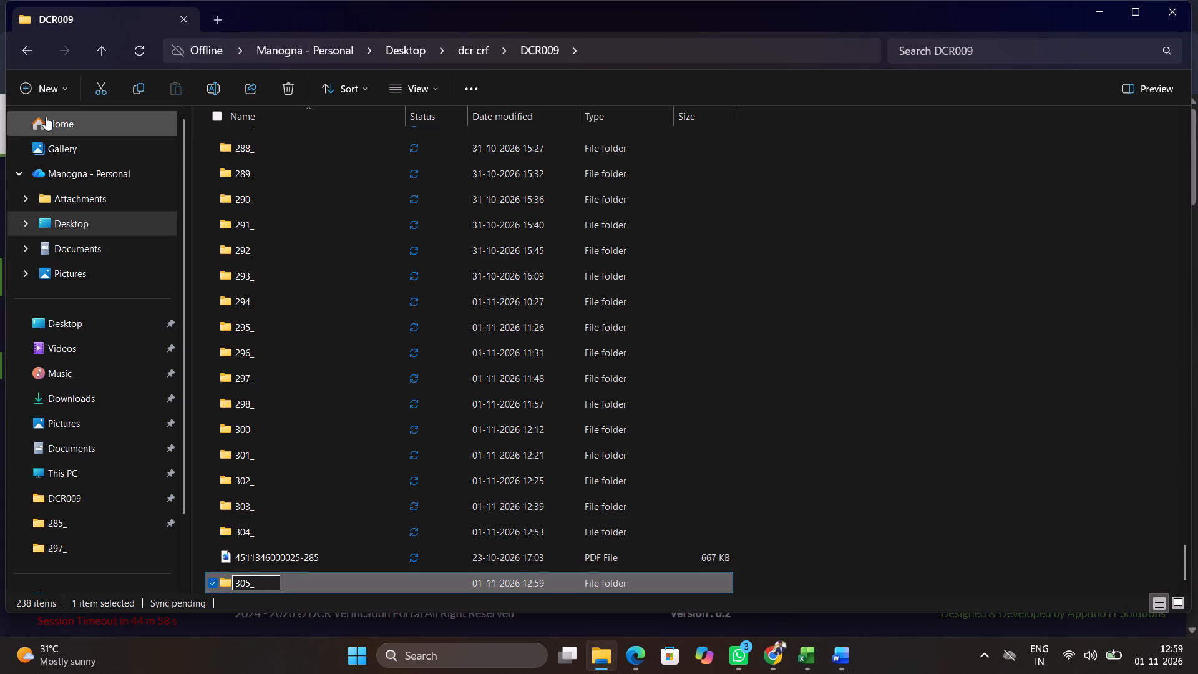
pyautogui.press('Return')
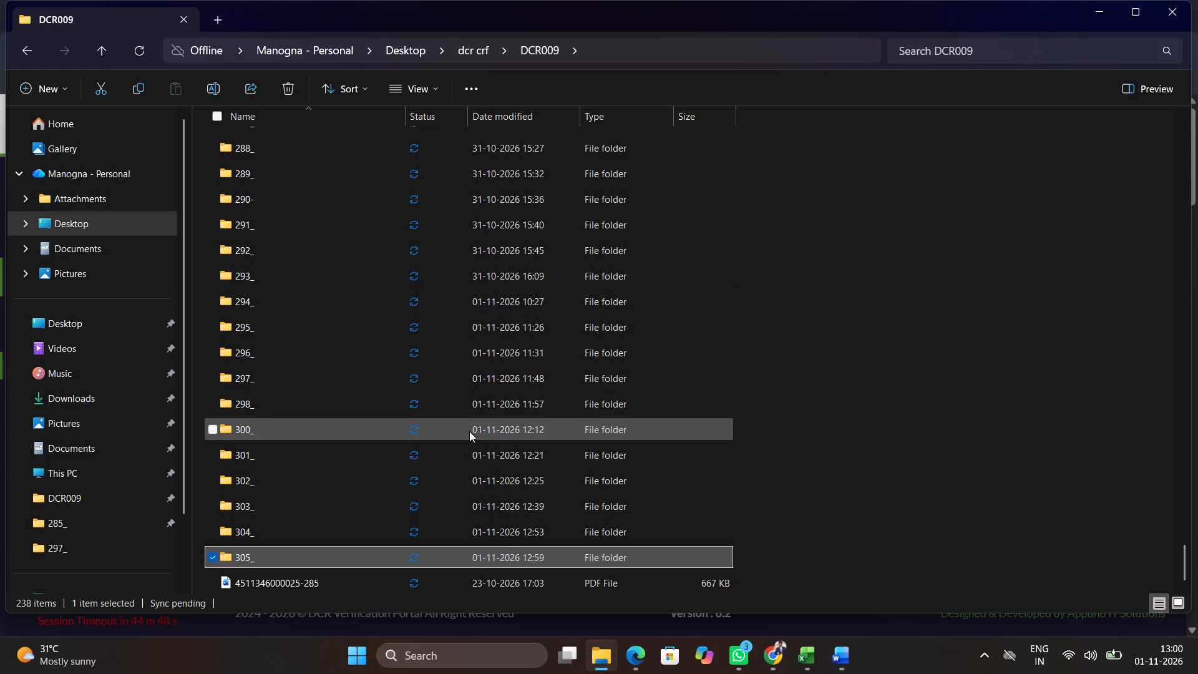
# Save the DCR certificate PDF for invoice AP/GST/26-27/009-305 in folder 305_, named with the service number copied from SUNGRACE plus -305.
pyautogui.click(754, 593)
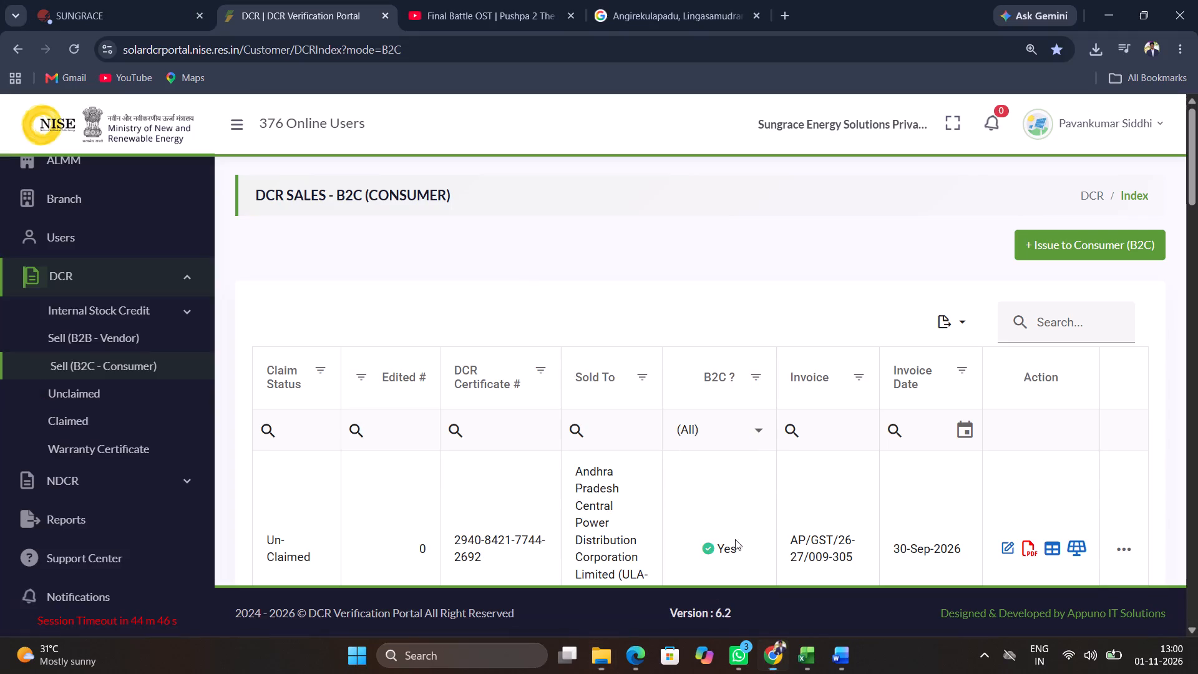
pyautogui.click(140, 0)
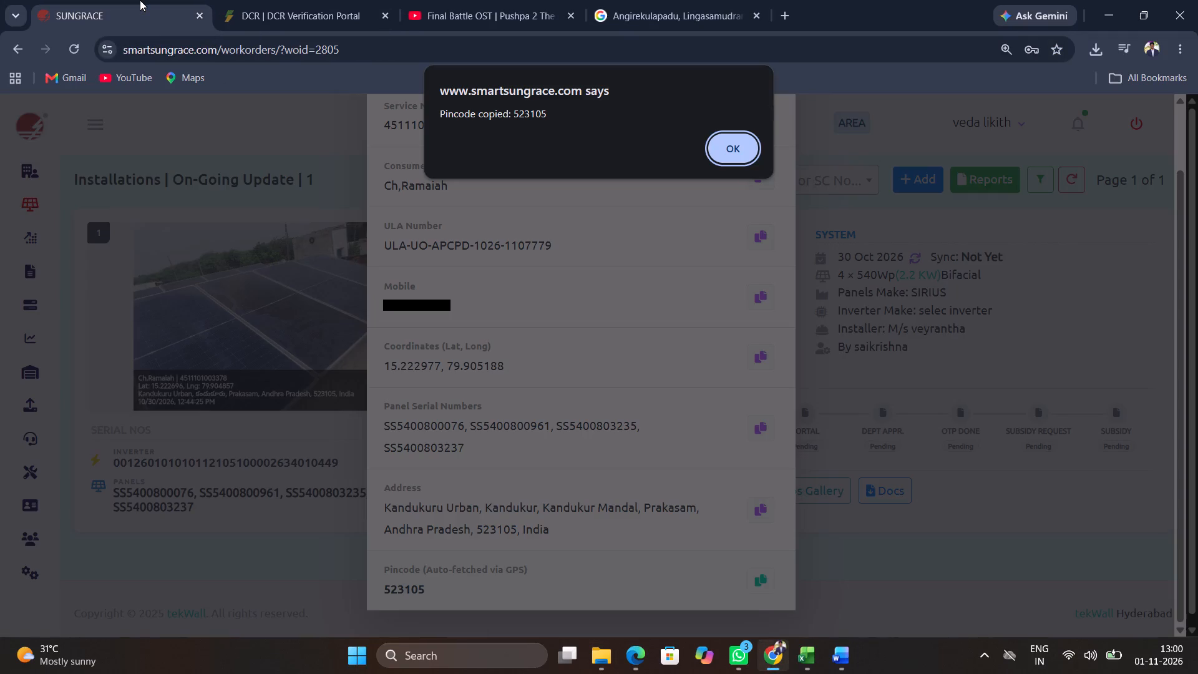
pyautogui.click(719, 150)
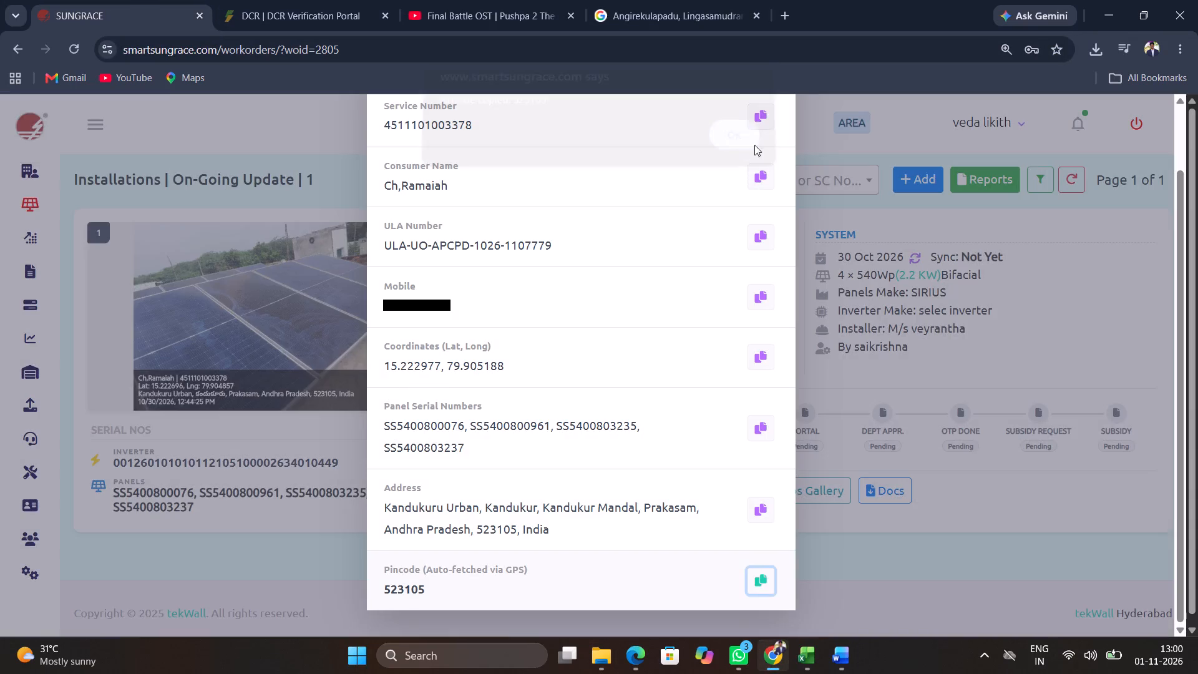
pyautogui.click(750, 119)
pyautogui.click(303, 0)
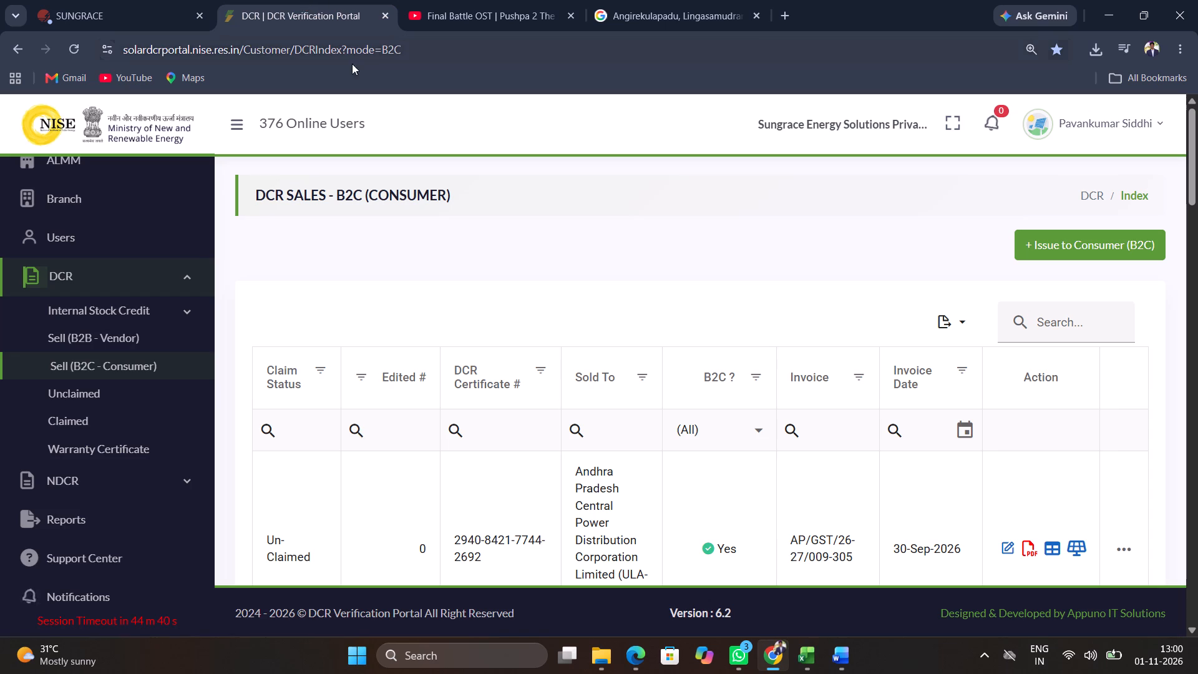
pyautogui.click(1034, 545)
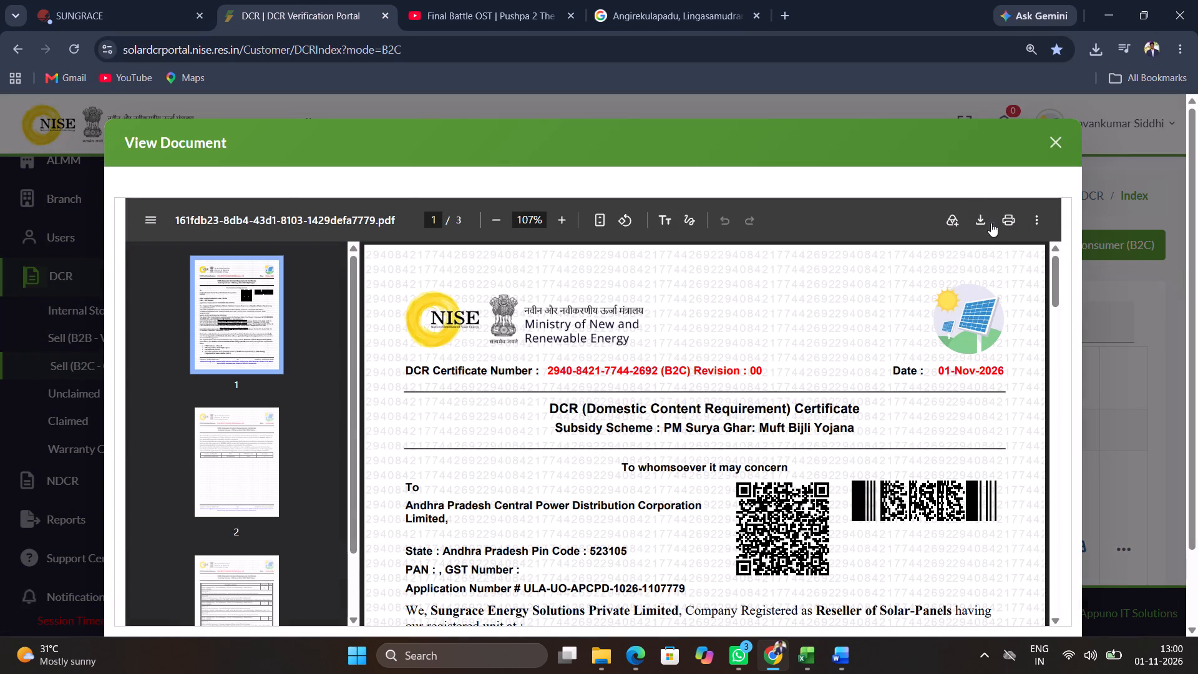
pyautogui.click(981, 215)
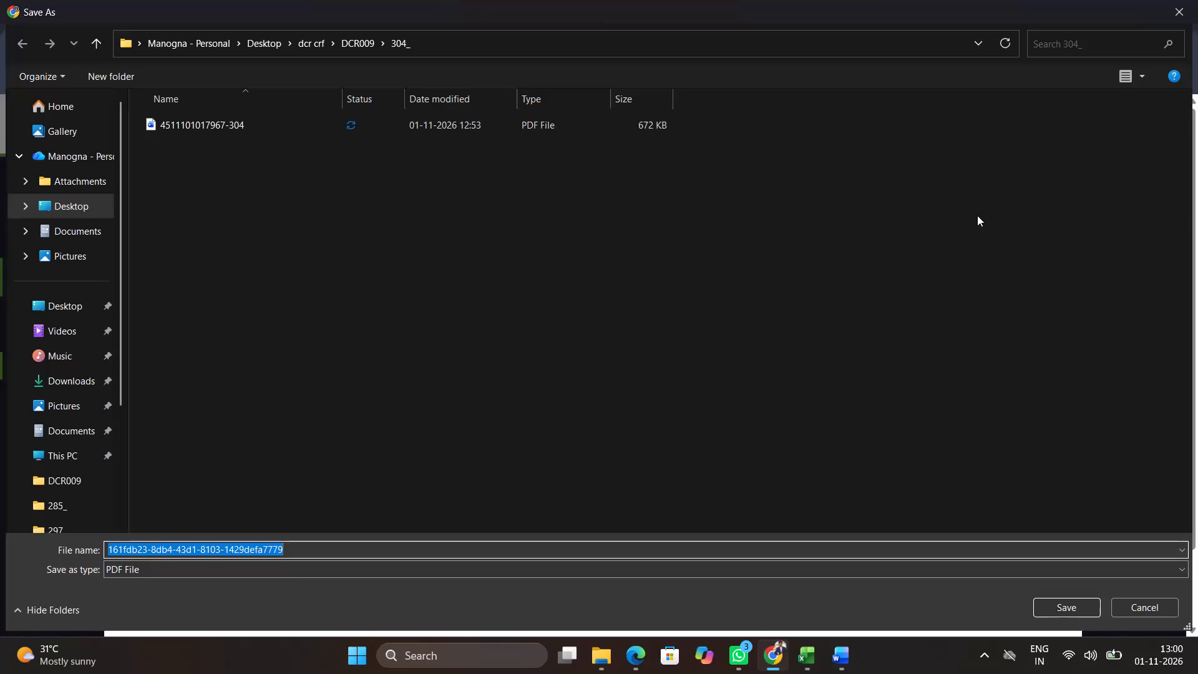
pyautogui.hotkey('ctrl', 'v')
pyautogui.press('-')
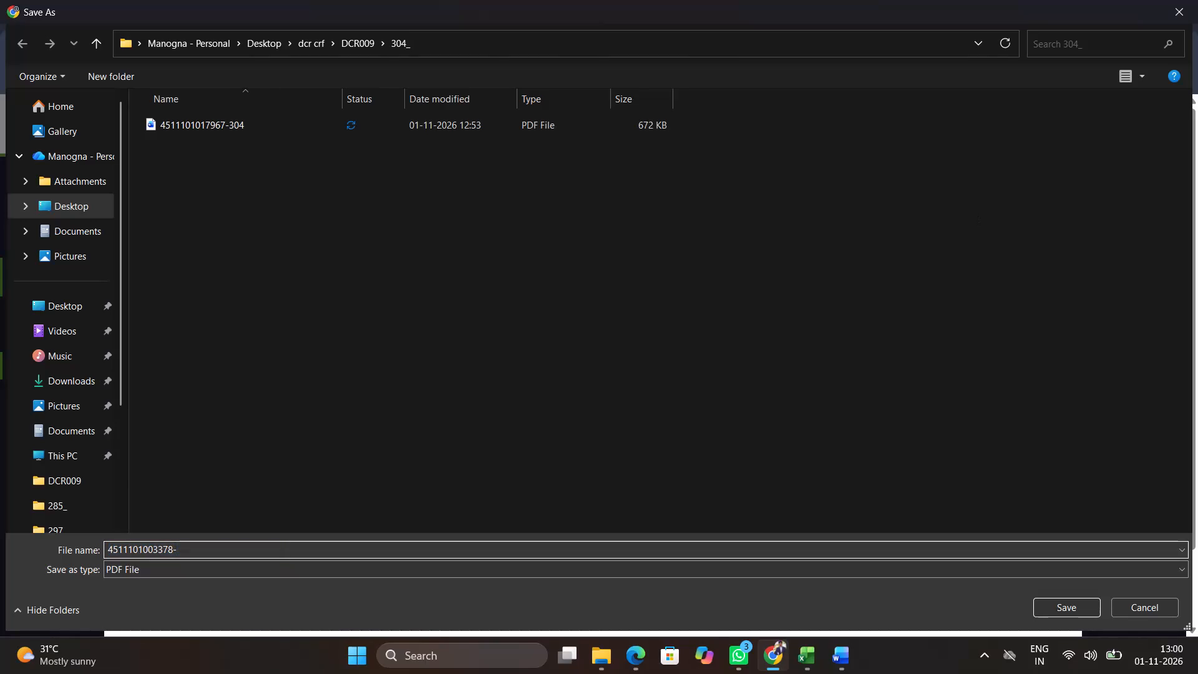
pyautogui.write('305')
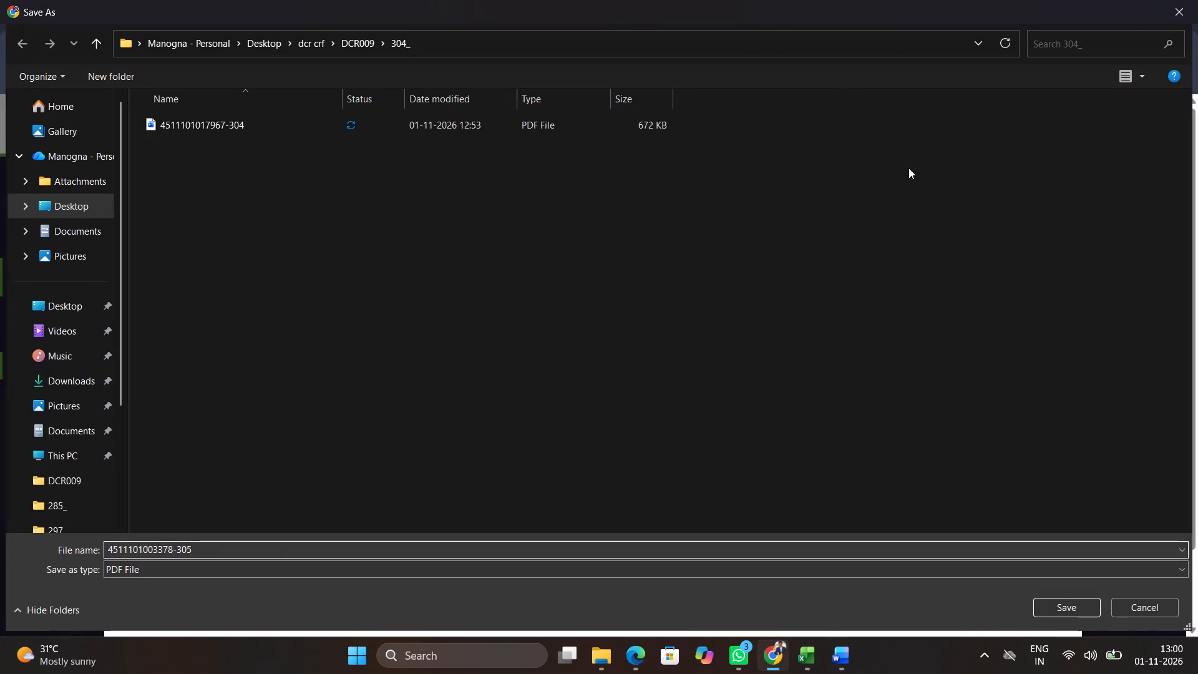
pyautogui.click(364, 44)
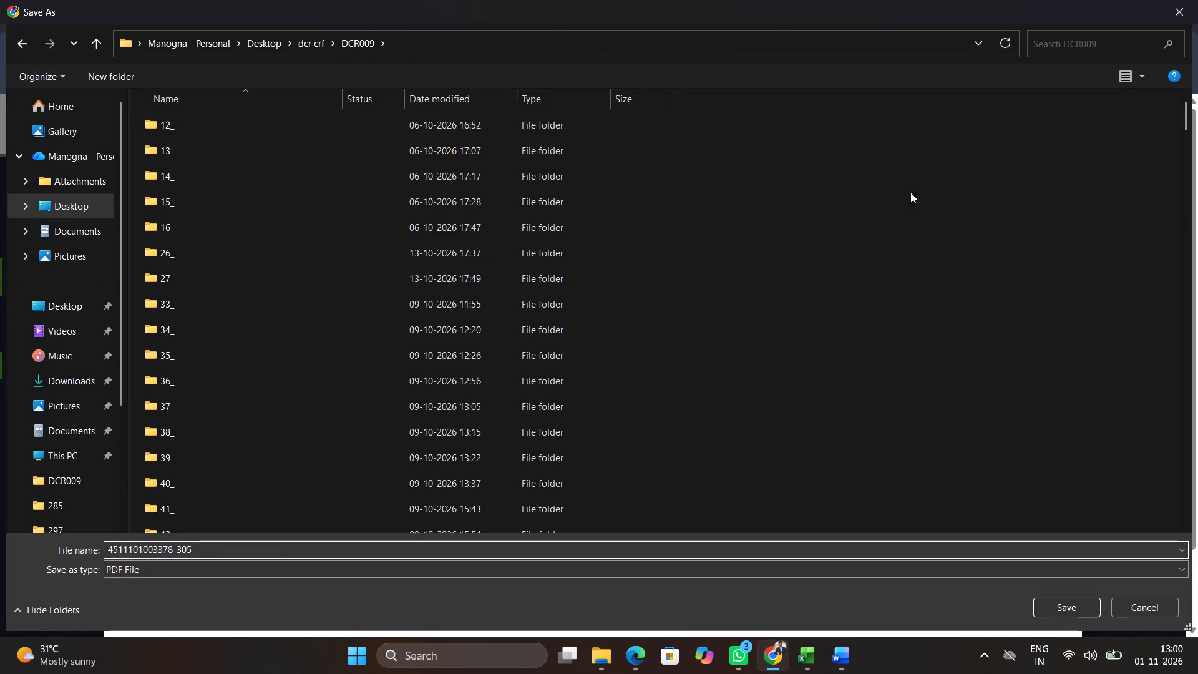
pyautogui.moveTo(1186, 117); pyautogui.dragTo(1197, 315)
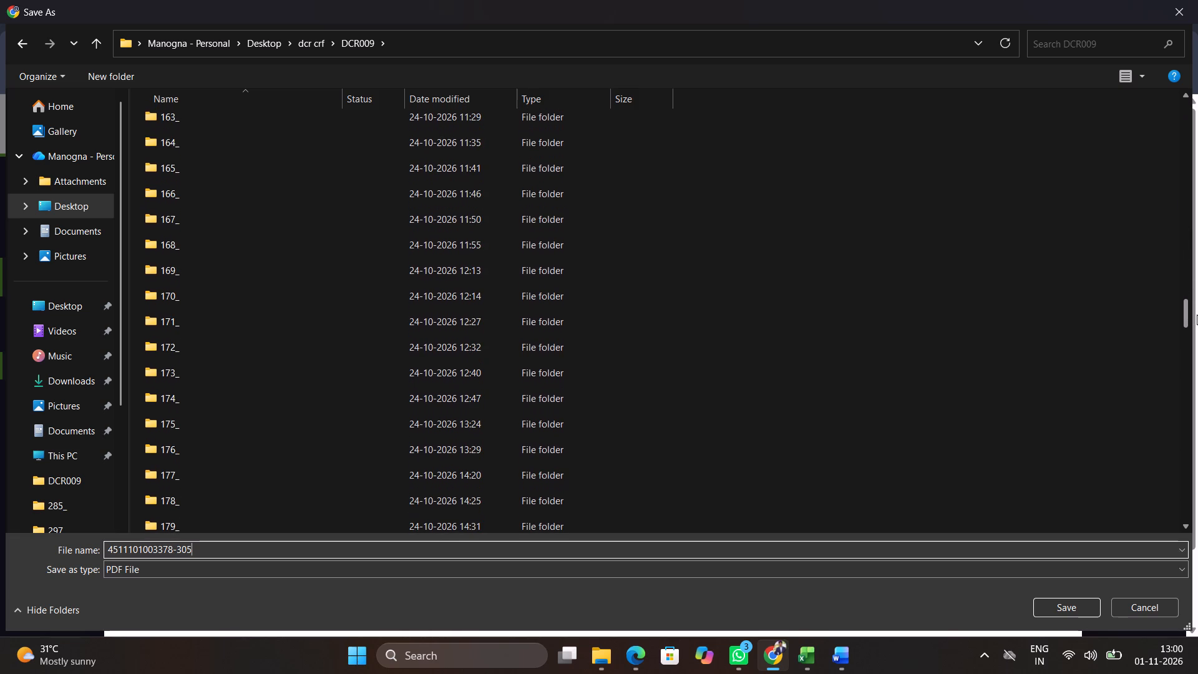
pyautogui.moveTo(1197, 315); pyautogui.dragTo(1196, 517)
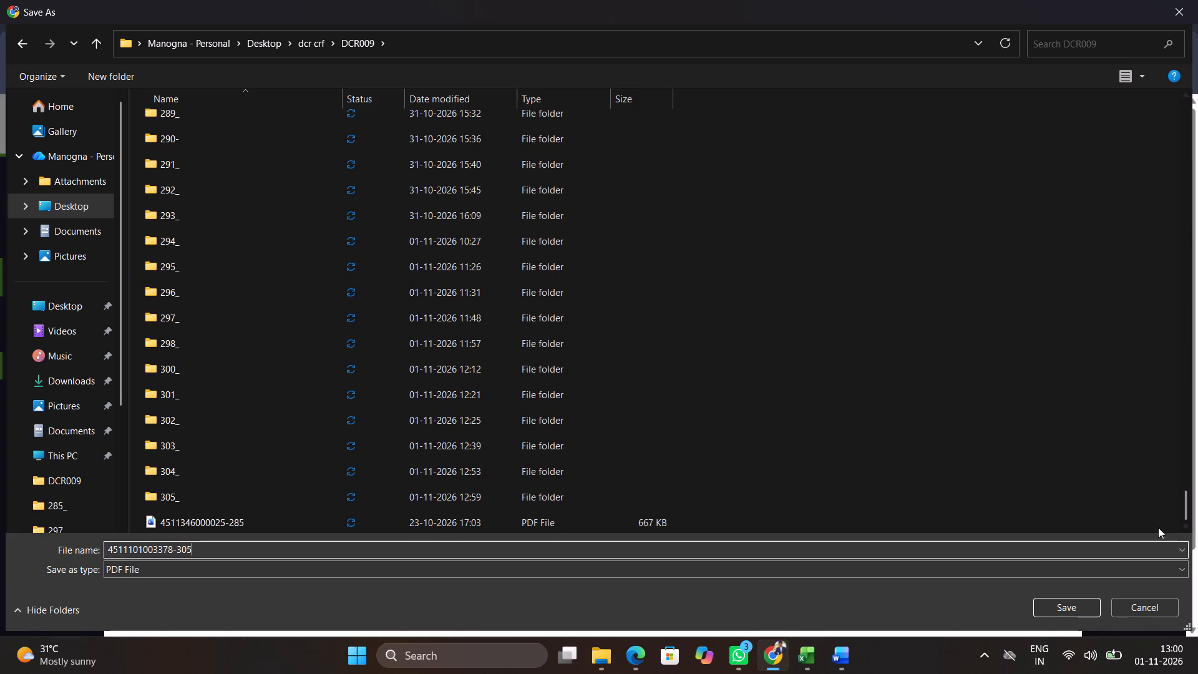
pyautogui.doubleClick(288, 495)
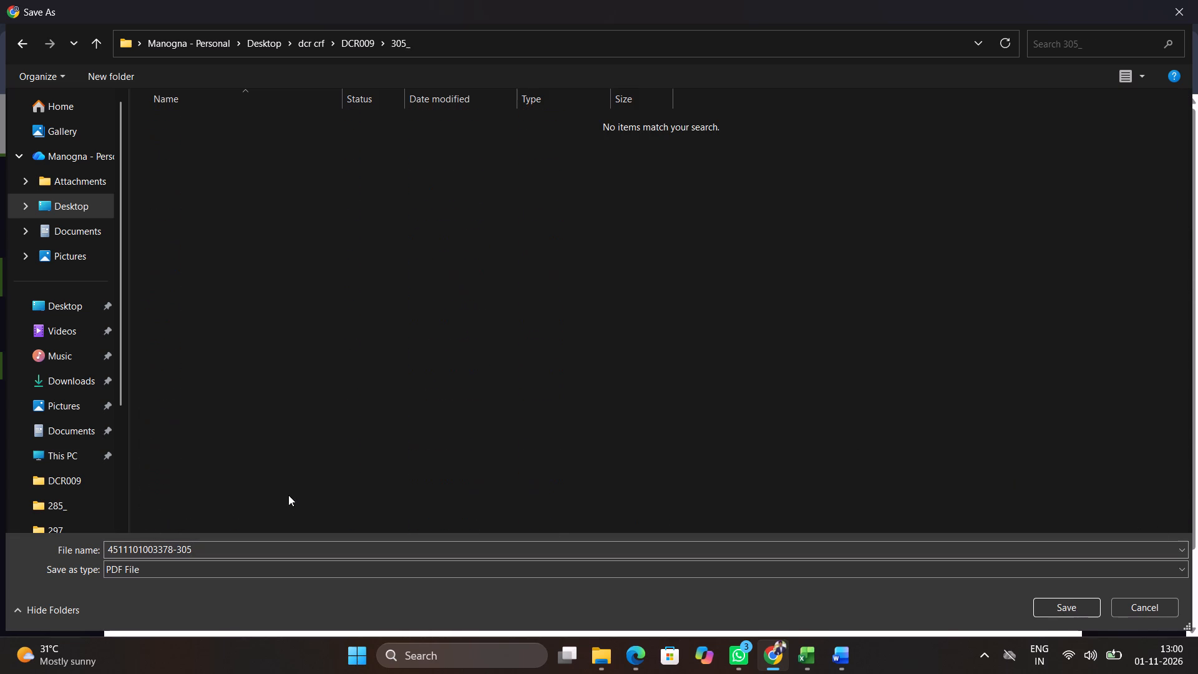
pyautogui.click(1055, 608)
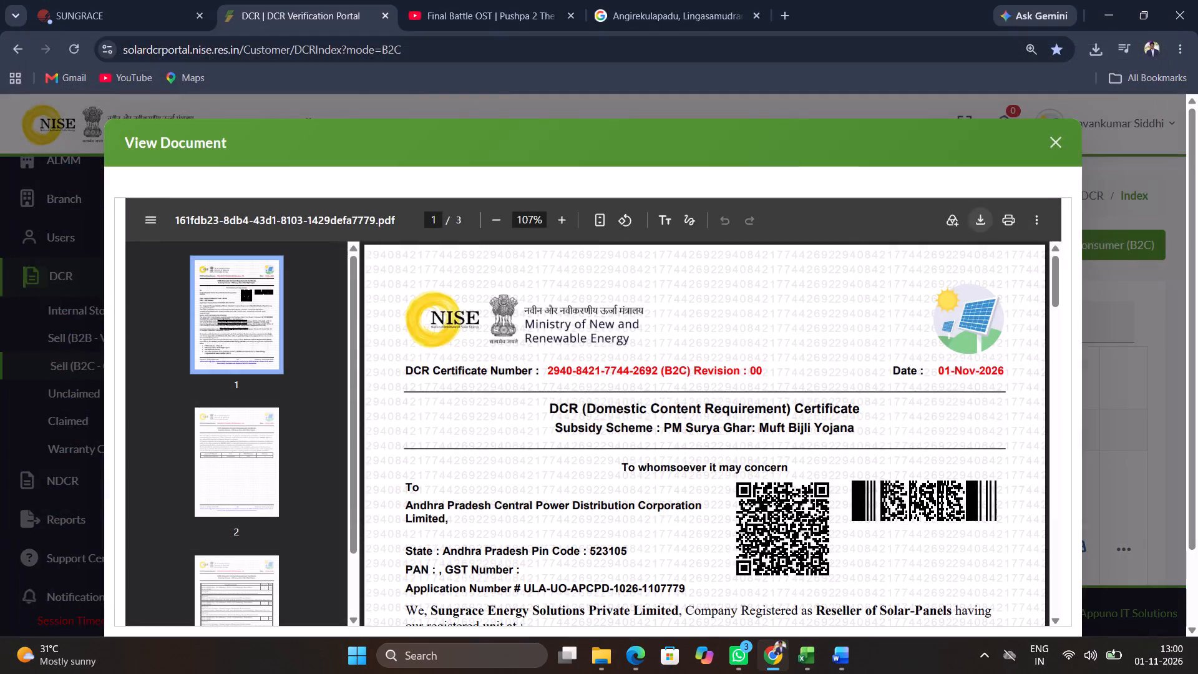
# Upload the certificate PDF from folder 305_ as the DCR file in the installation's SUNGRACE update form and submit it.
pyautogui.click(153, 1)
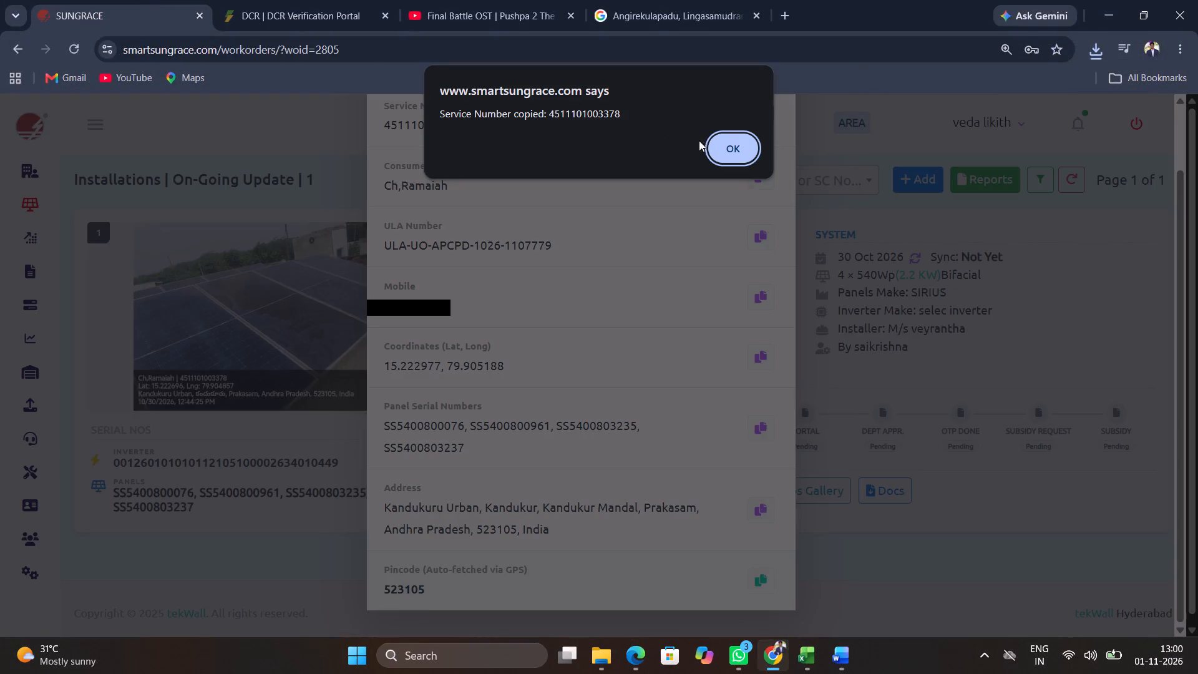
pyautogui.click(721, 144)
pyautogui.click(816, 134)
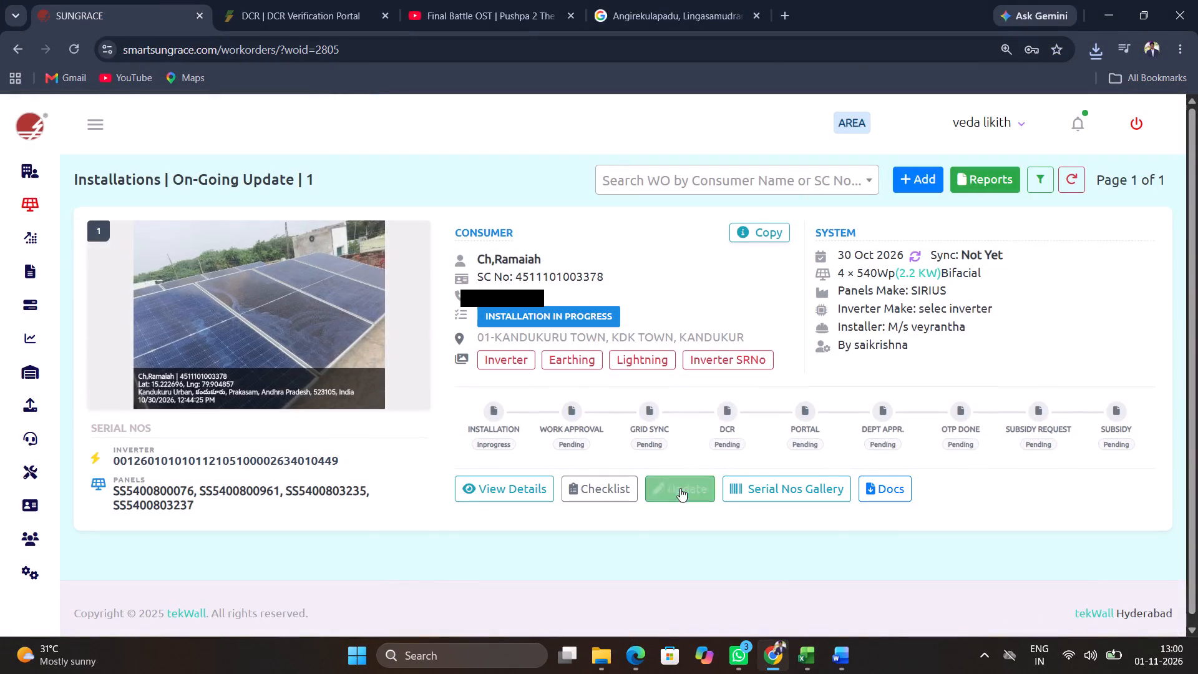
pyautogui.click(680, 491)
pyautogui.click(498, 435)
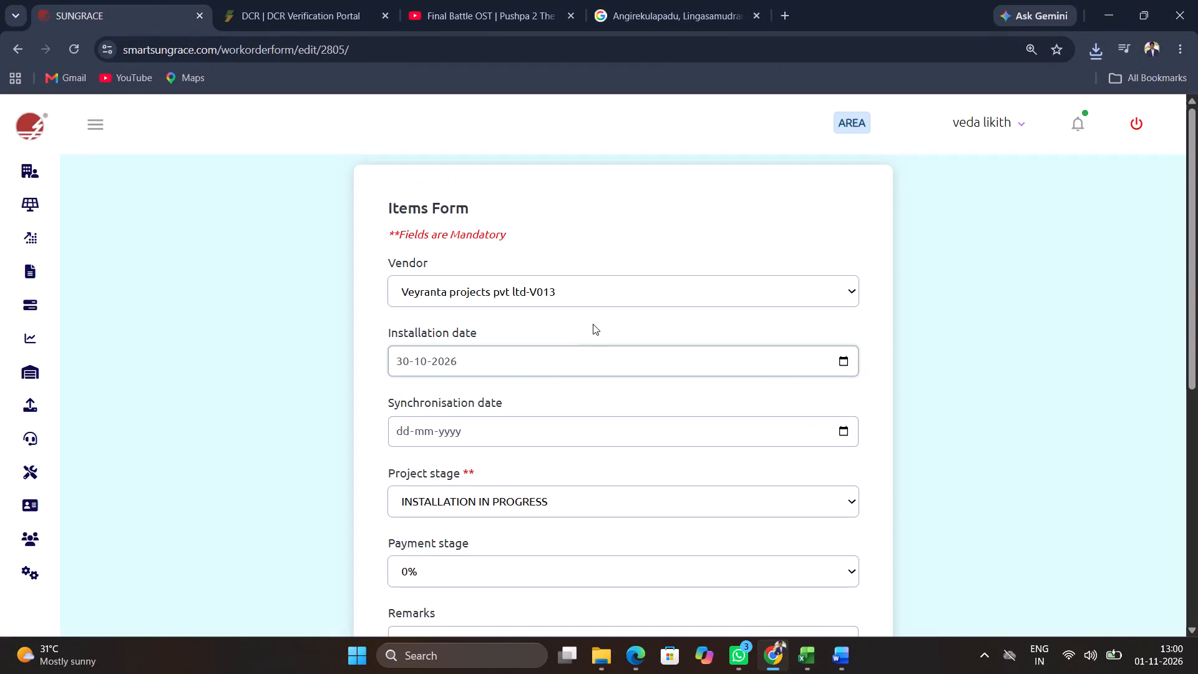
pyautogui.scroll(-5, 500, 323)
pyautogui.click(439, 431)
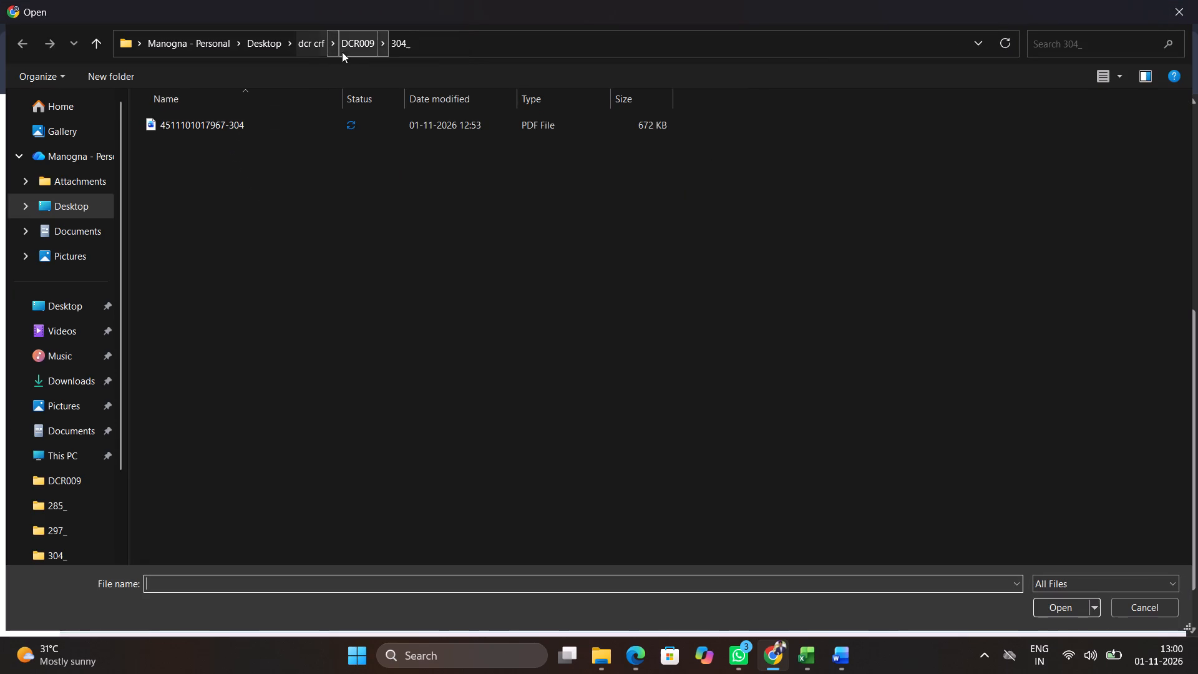
pyautogui.click(346, 47)
pyautogui.scroll(-2, 203, 454)
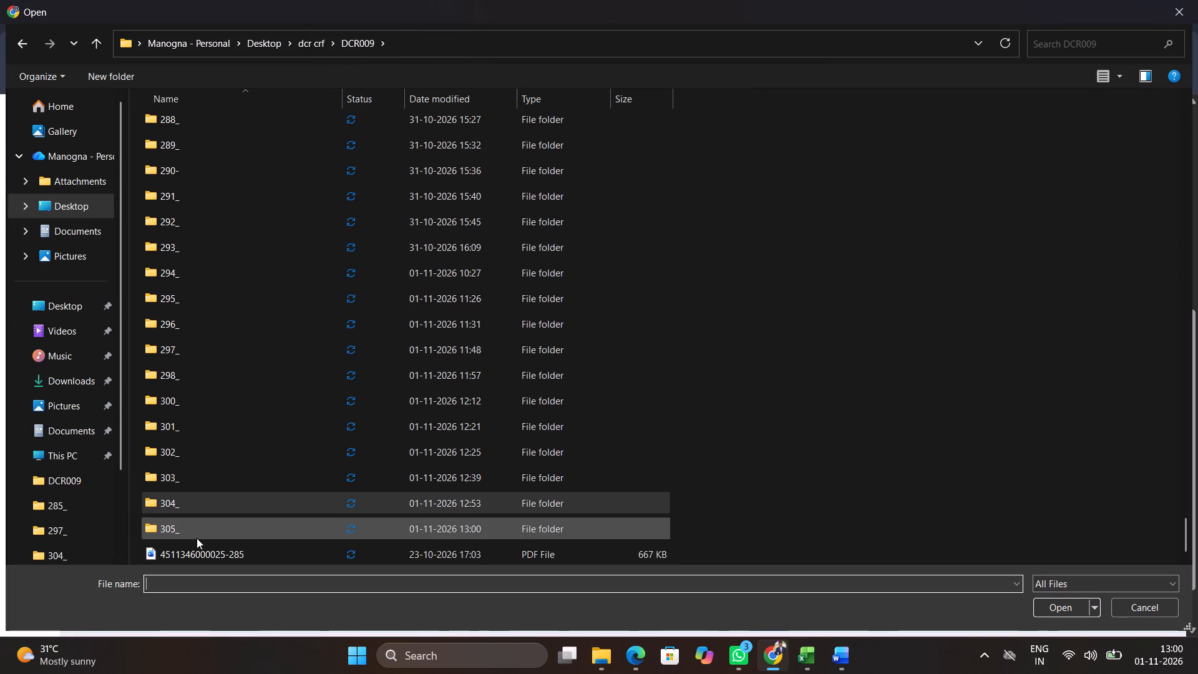
pyautogui.doubleClick(199, 529)
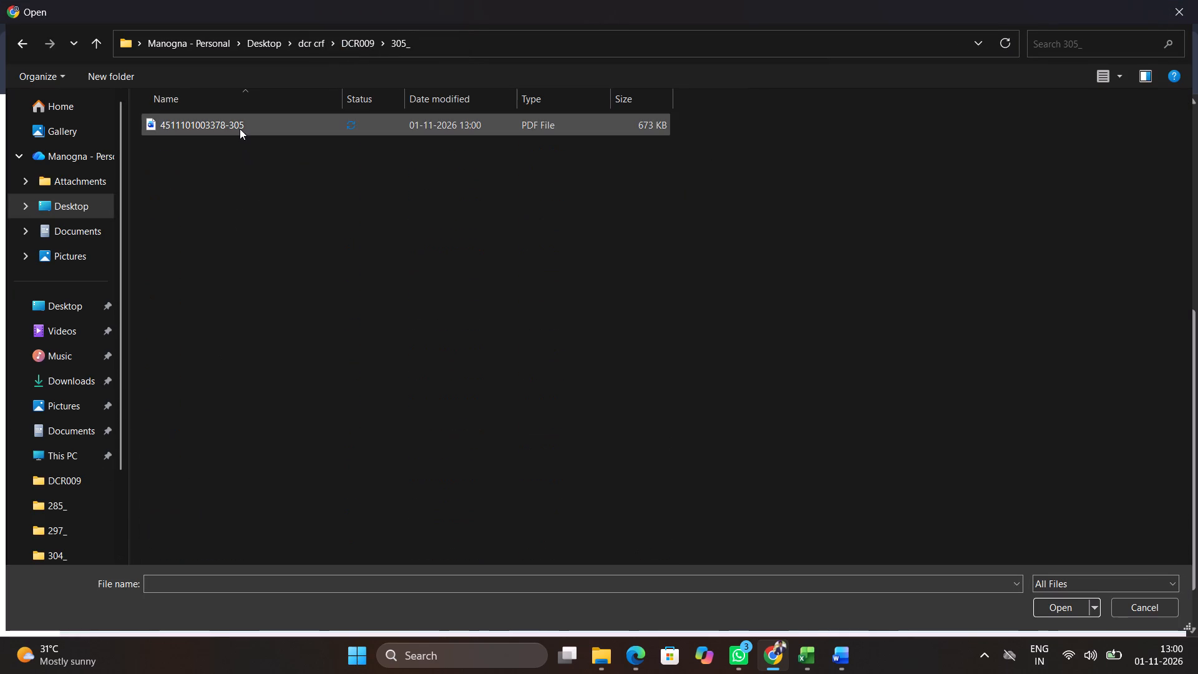
pyautogui.doubleClick(240, 129)
pyautogui.click(411, 521)
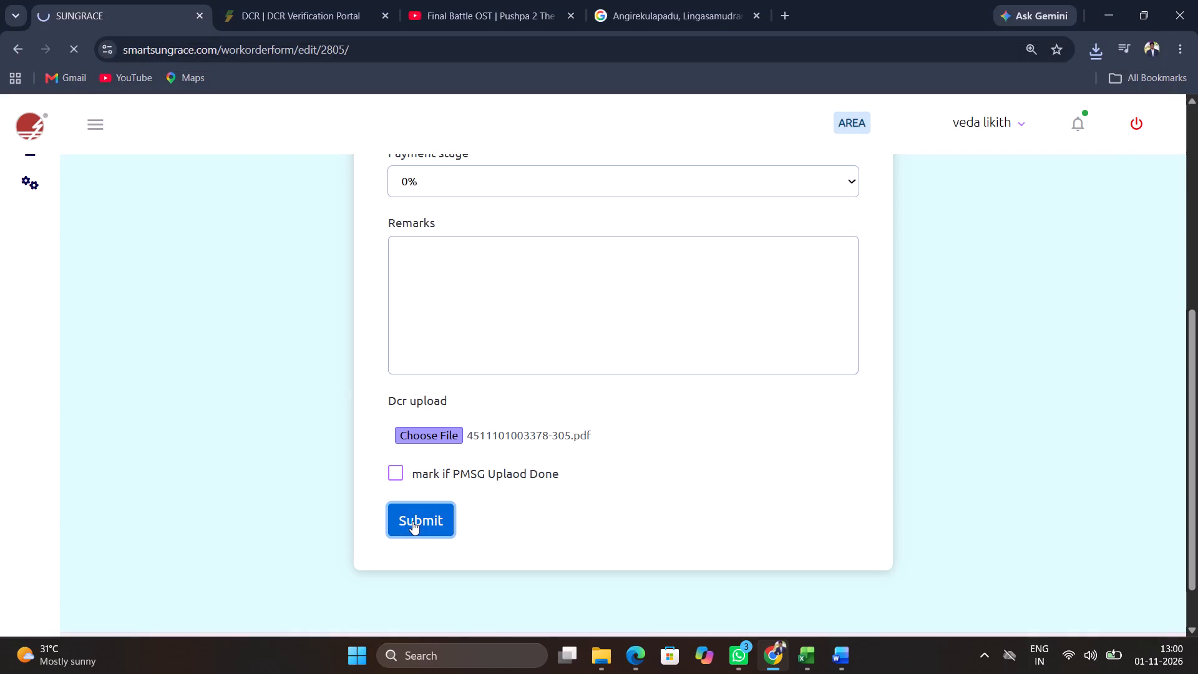
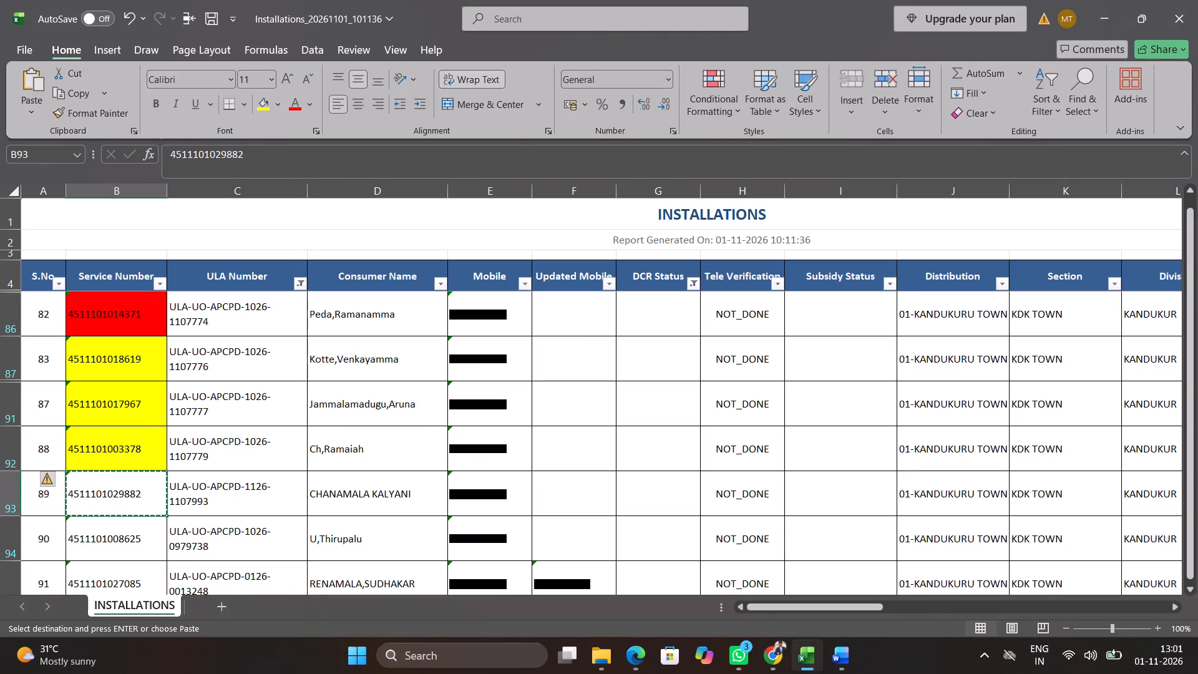
# Switch to SUNGRACE in Chrome and open the installation matching the service number copied from S.No 89 in the Excel list.
pyautogui.click(759, 601)
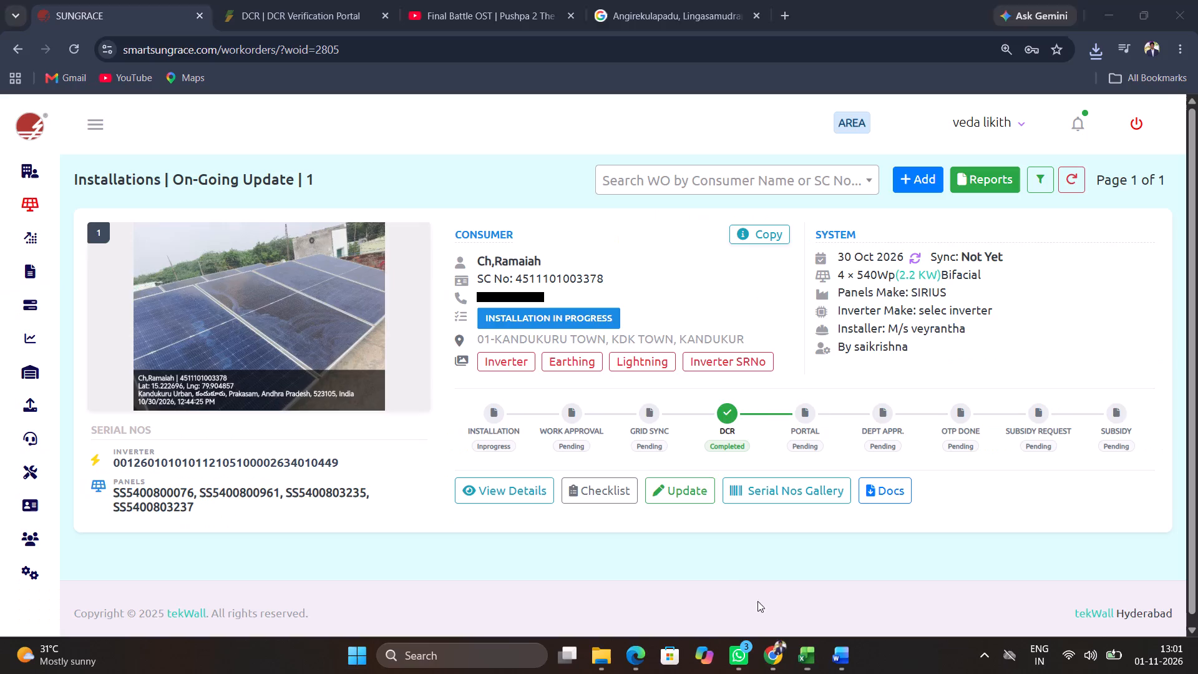
pyautogui.click(649, 183)
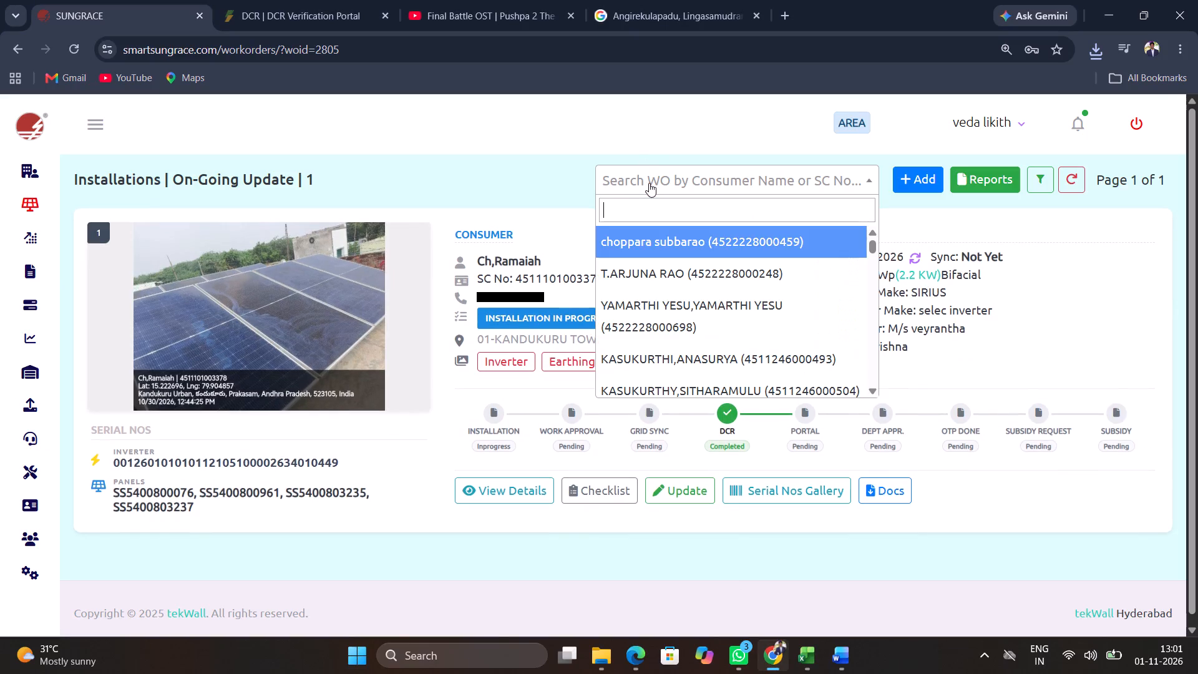
pyautogui.hotkey('ctrl', 'v')
pyautogui.press('Return')
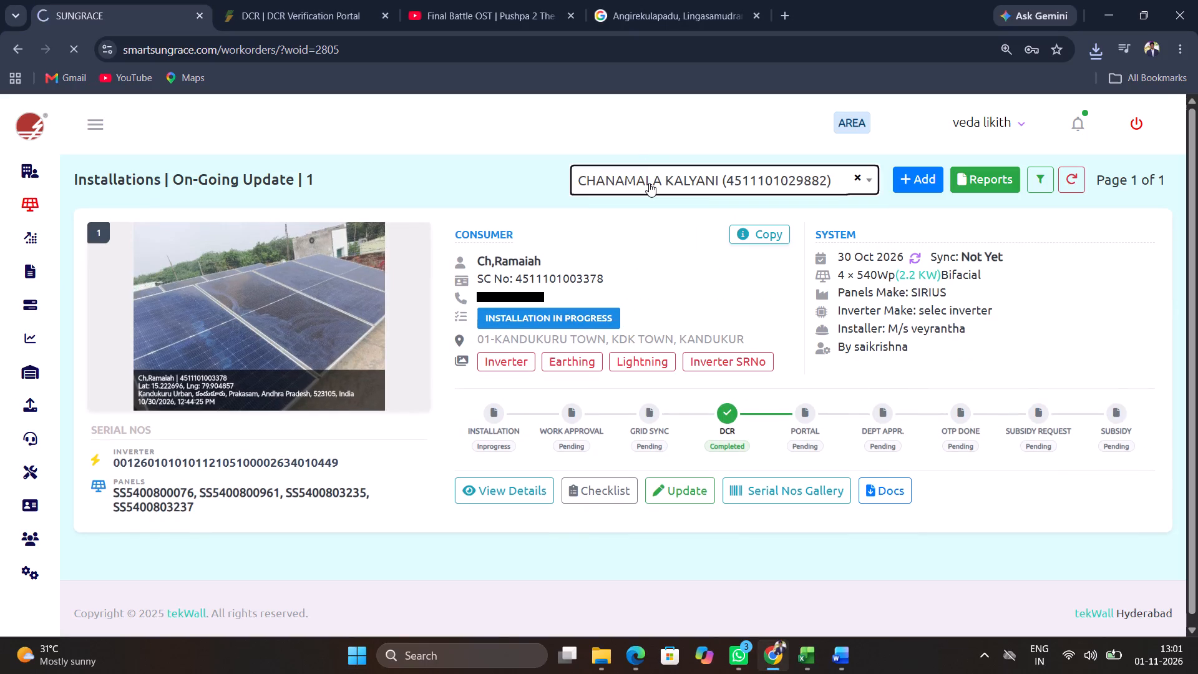
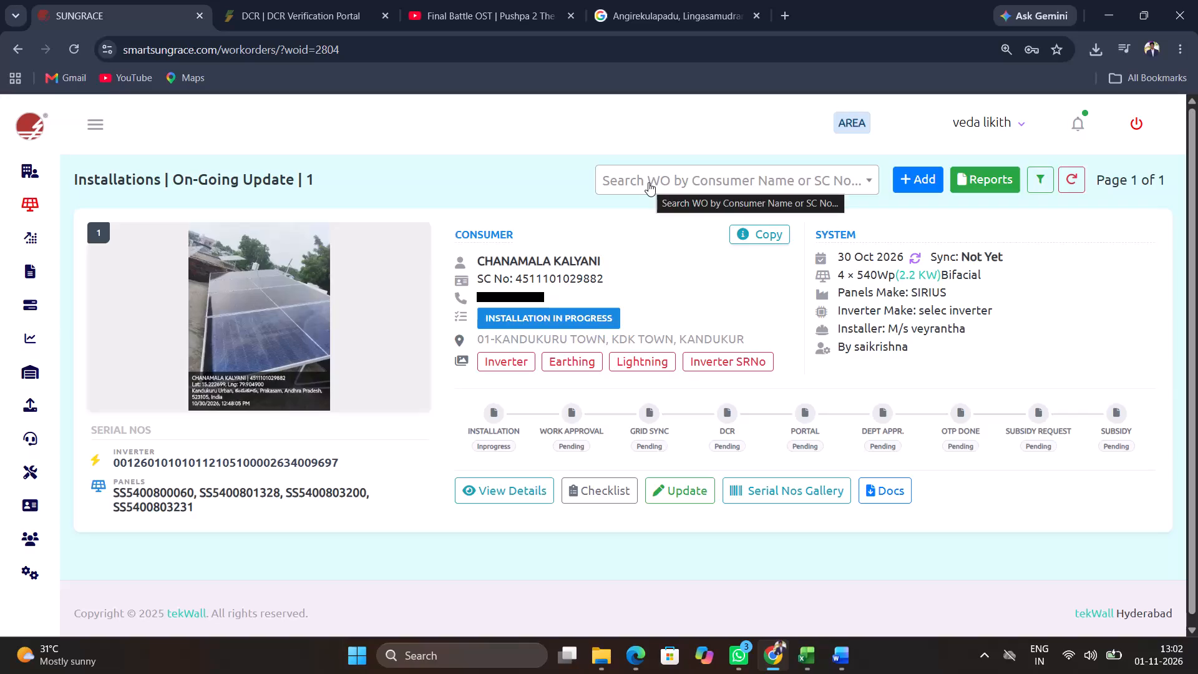
# Copy the installation's ULA number from SUNGRACE into the Consumer Application Number of a new B2C consumer issue on the DCR Verification Portal.
pyautogui.click(754, 237)
pyautogui.click(756, 307)
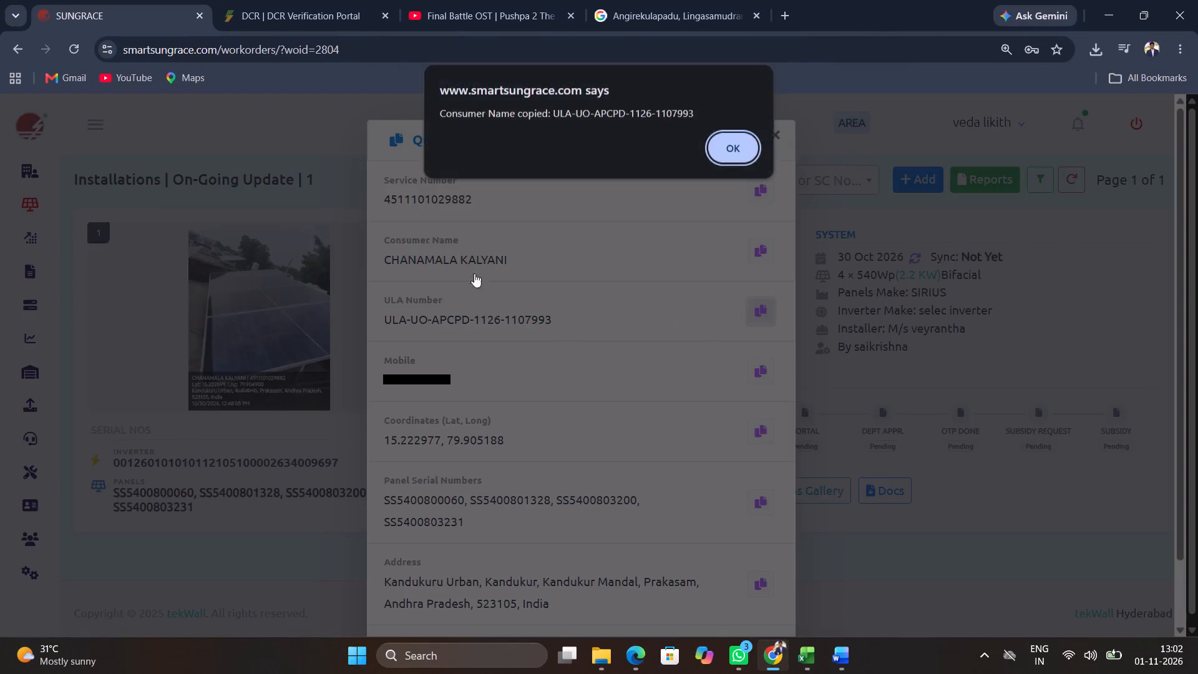
pyautogui.click(303, 0)
pyautogui.click(1058, 140)
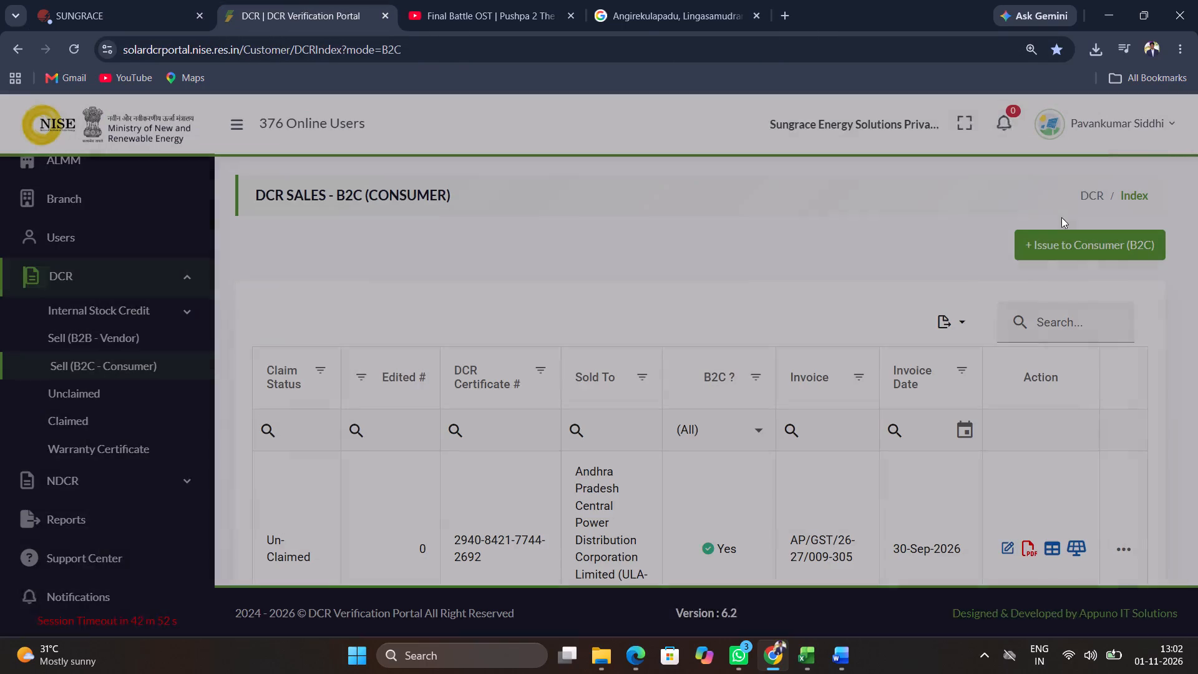
pyautogui.click(1056, 234)
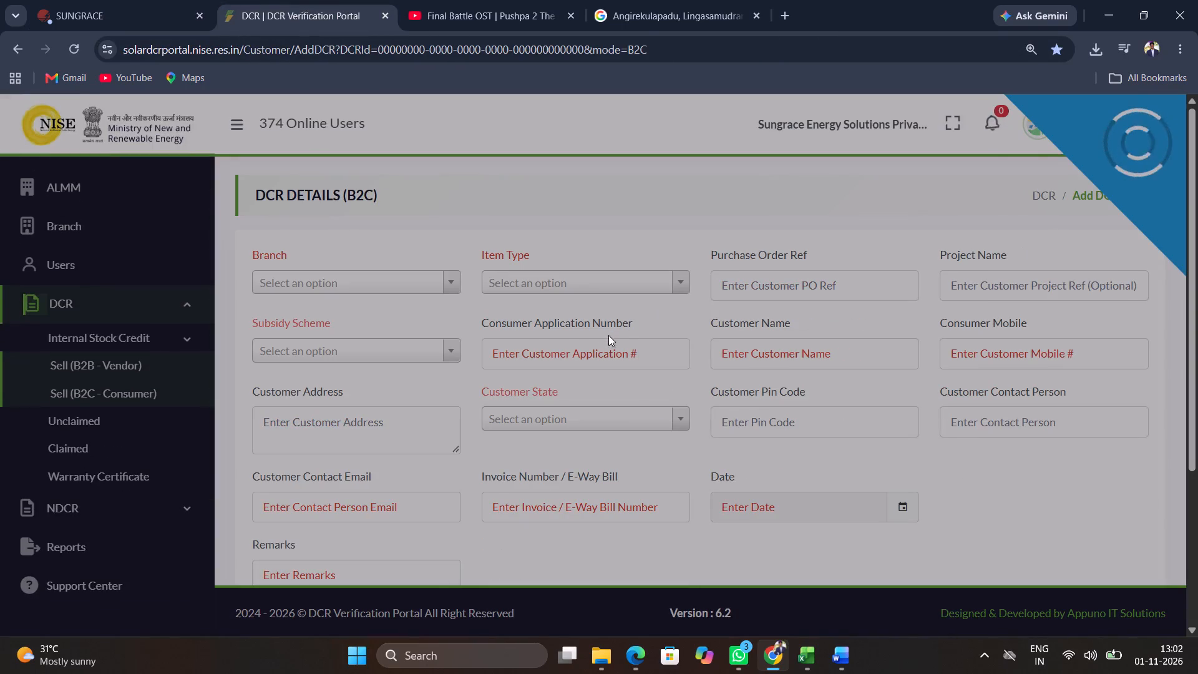
pyautogui.click(600, 350)
pyautogui.hotkey('ctrl', 'v')
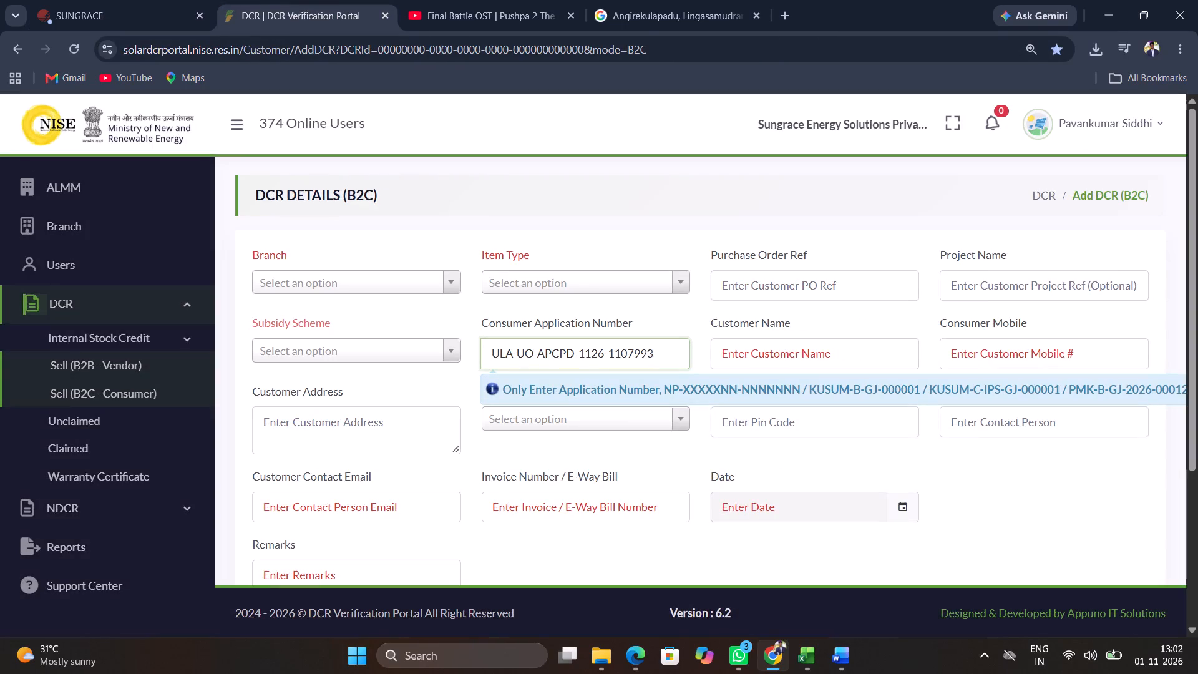
# Set the branch to Andhra Pradesh, the subsidy scheme to PM Surya Ghar: Muft Bijli Yojana and the item type to Solar Panels.
pyautogui.click(373, 275)
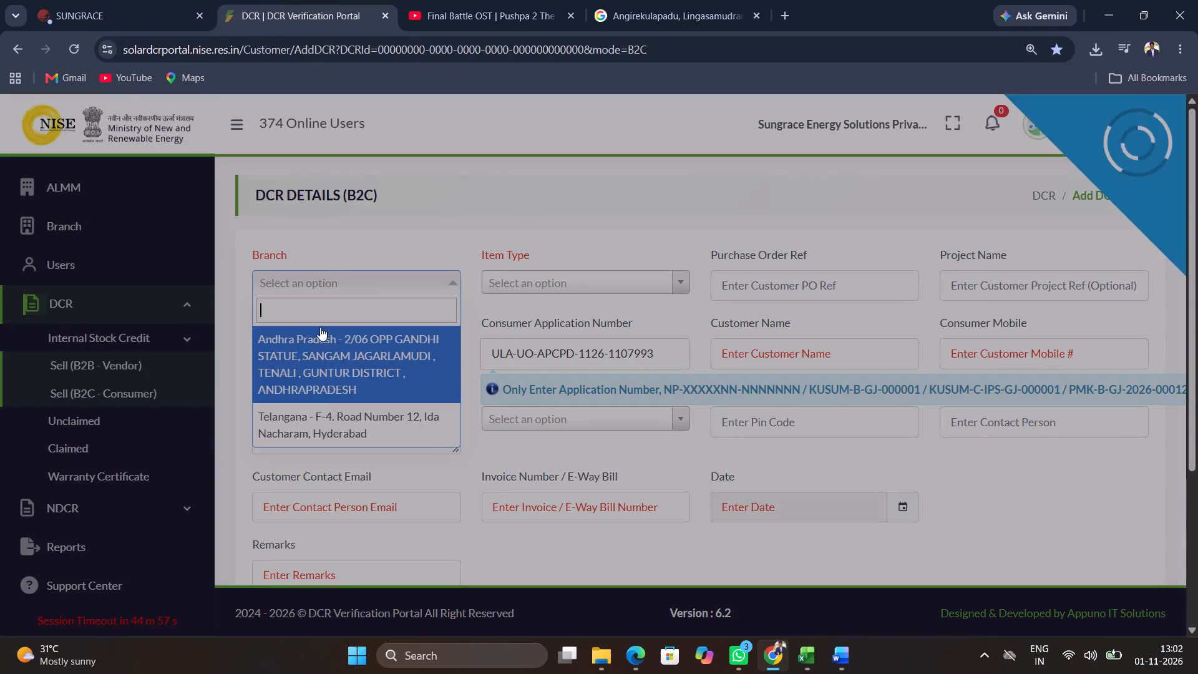
pyautogui.click(311, 351)
pyautogui.click(313, 348)
pyautogui.click(309, 486)
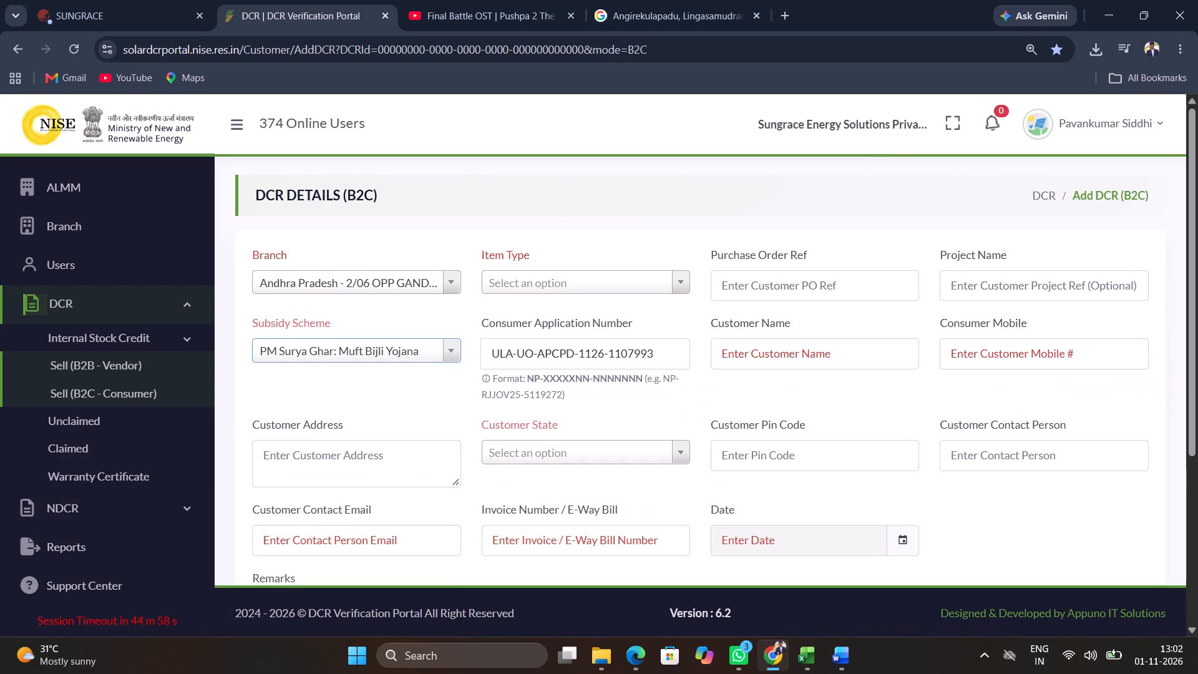
pyautogui.click(531, 281)
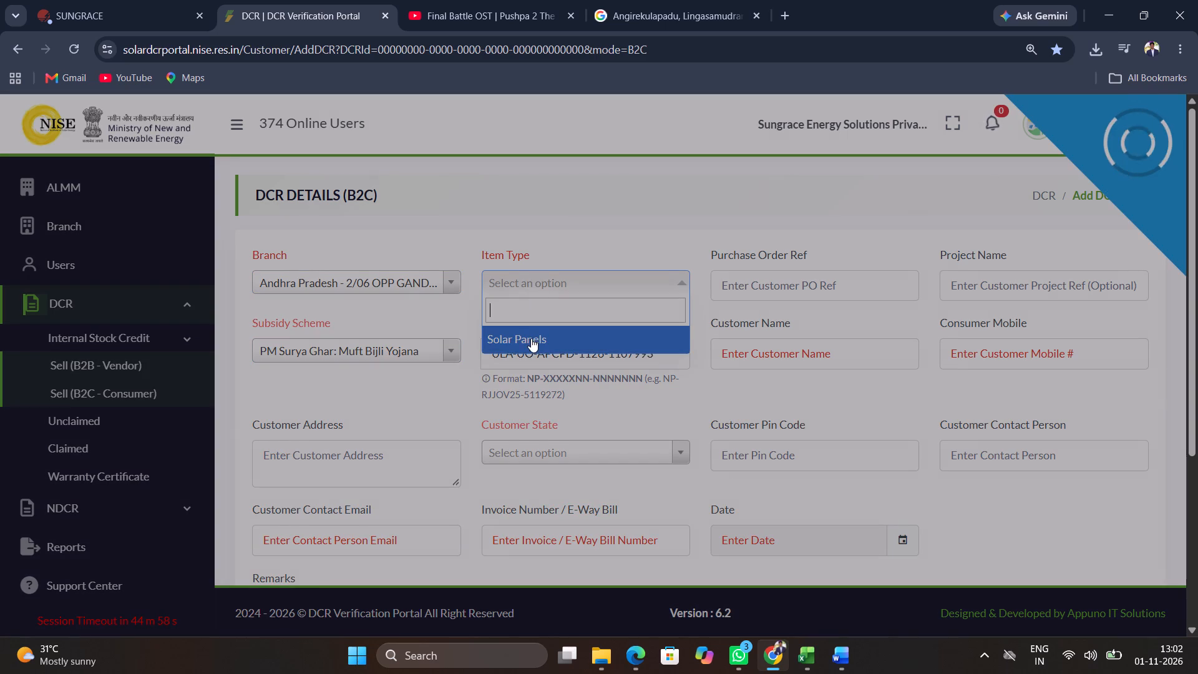
pyautogui.click(531, 338)
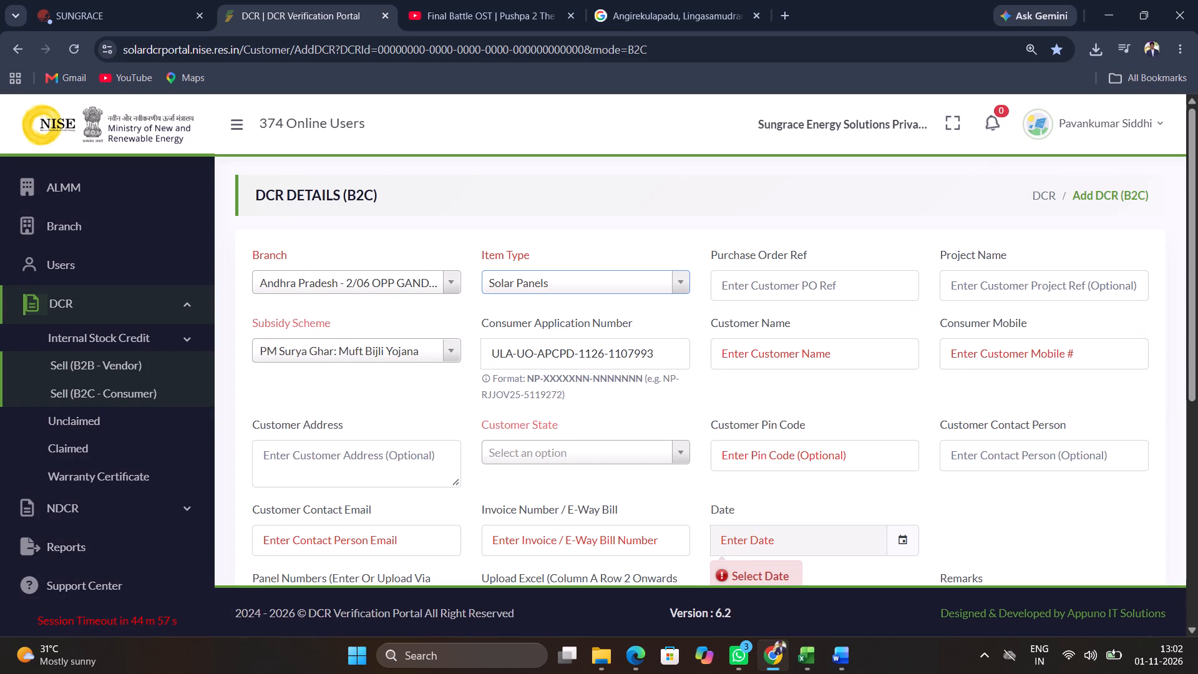
pyautogui.click(746, 359)
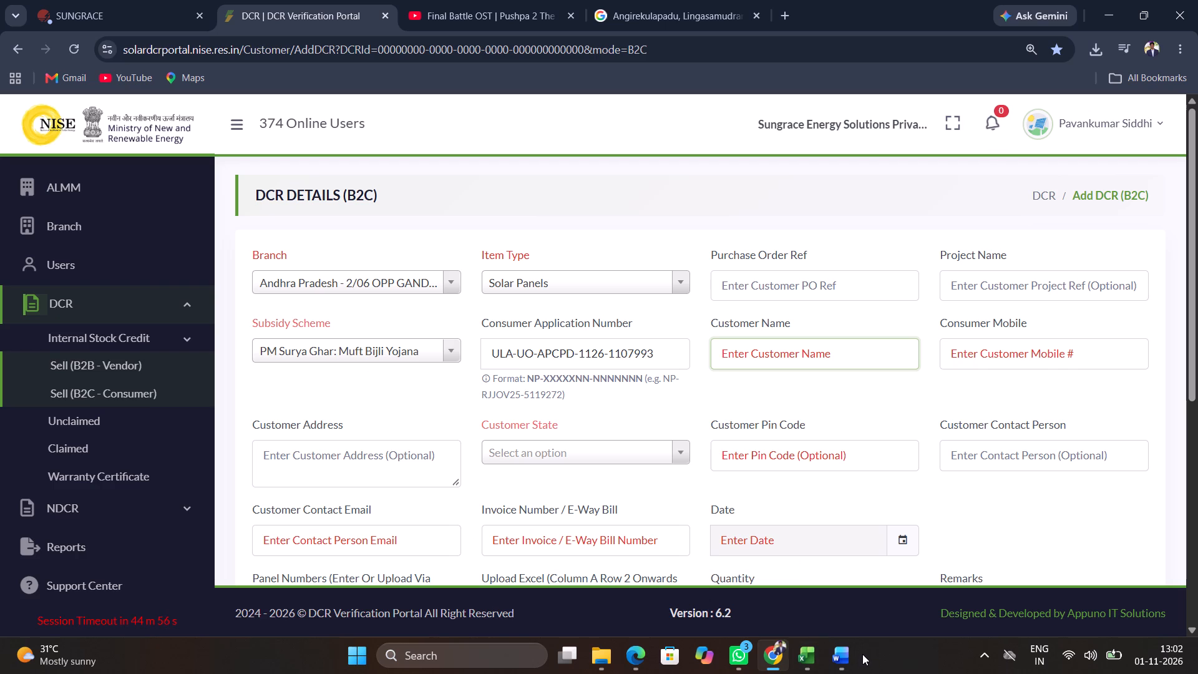
pyautogui.click(827, 588)
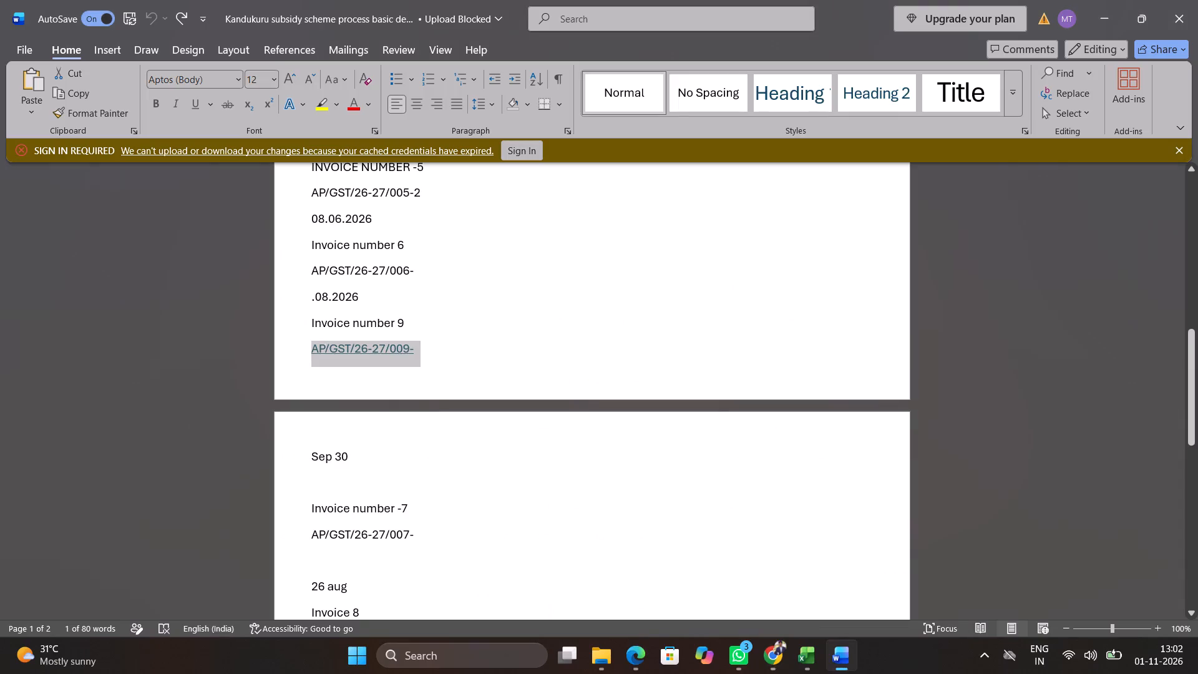
pyautogui.scroll(10, 475, 416)
pyautogui.scroll(-2, 475, 416)
pyautogui.scroll(5, 474, 414)
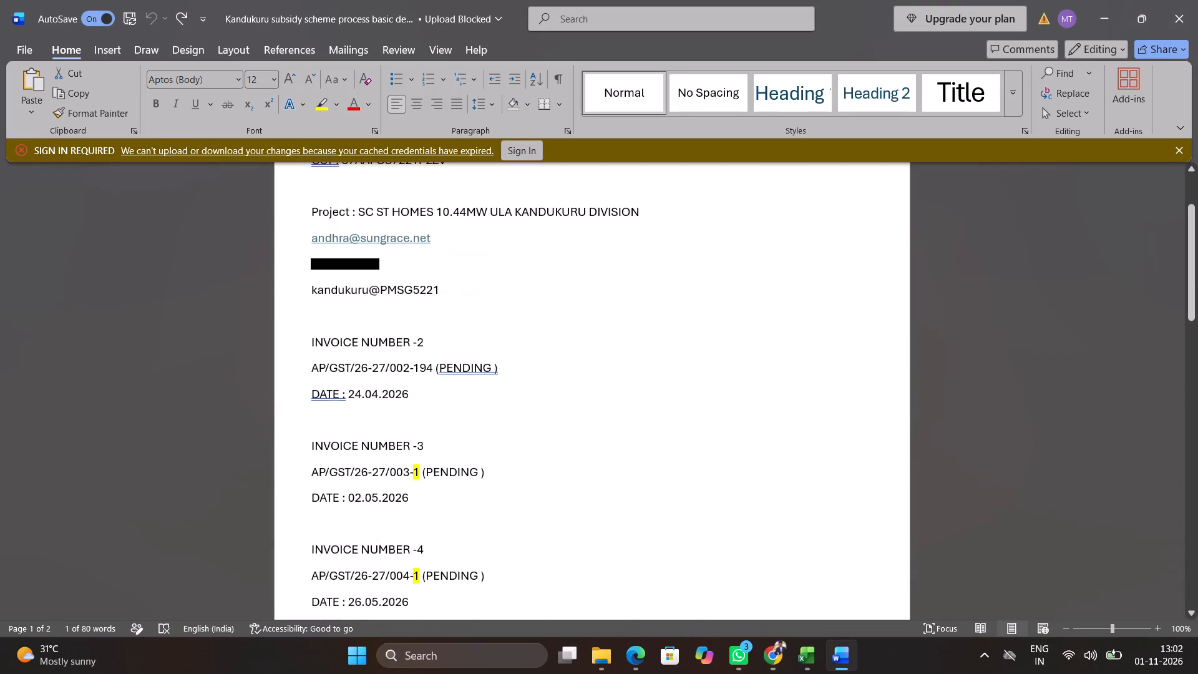
pyautogui.scroll(12, 474, 414)
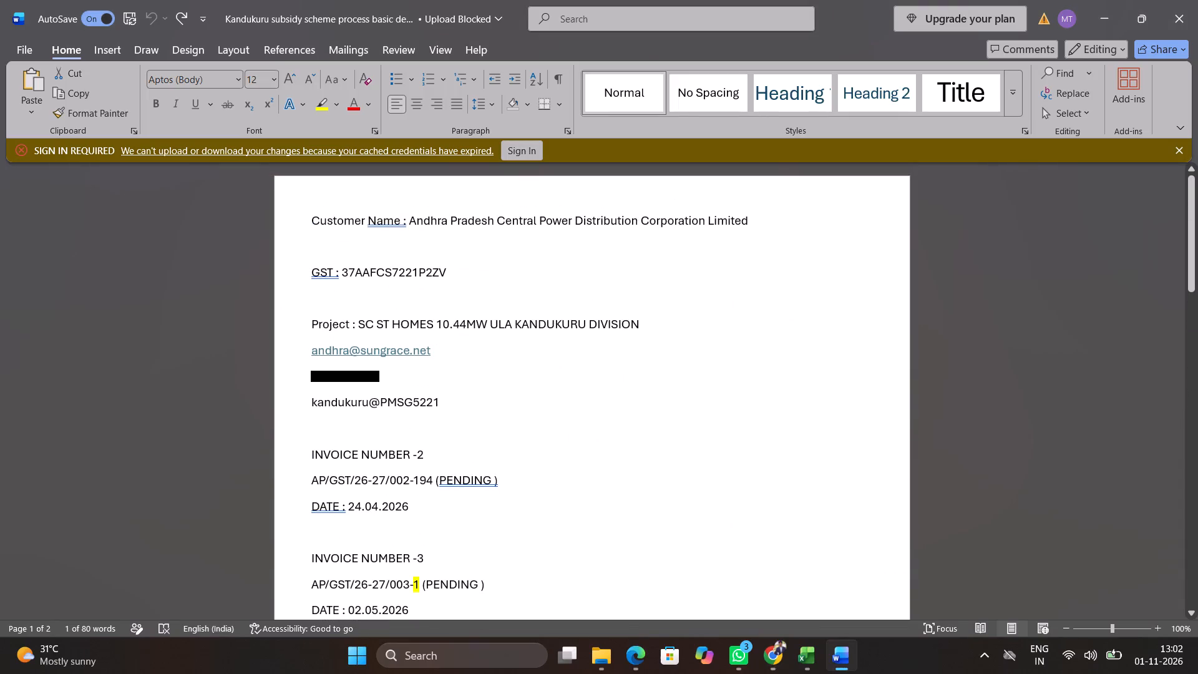
pyautogui.moveTo(416, 217); pyautogui.dragTo(744, 226)
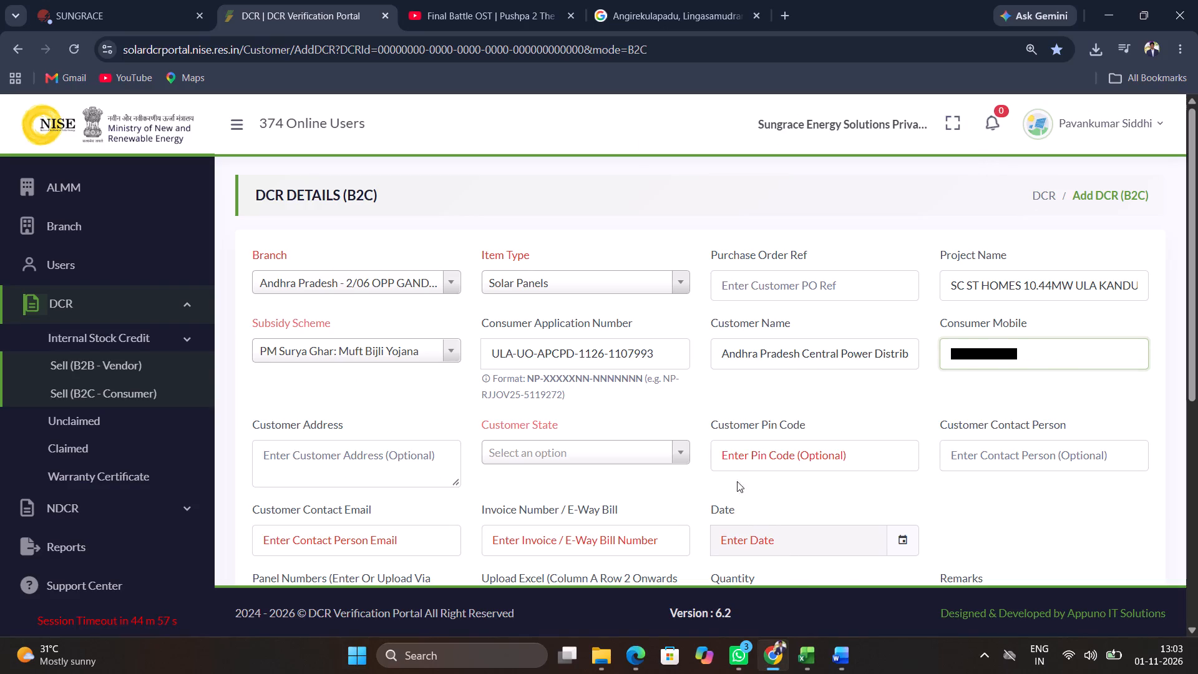
# Set the Customer State to Andhra Pradesh (37) and fill in the Customer Contact Email from the Word document.
pyautogui.scroll(-2, 636, 379)
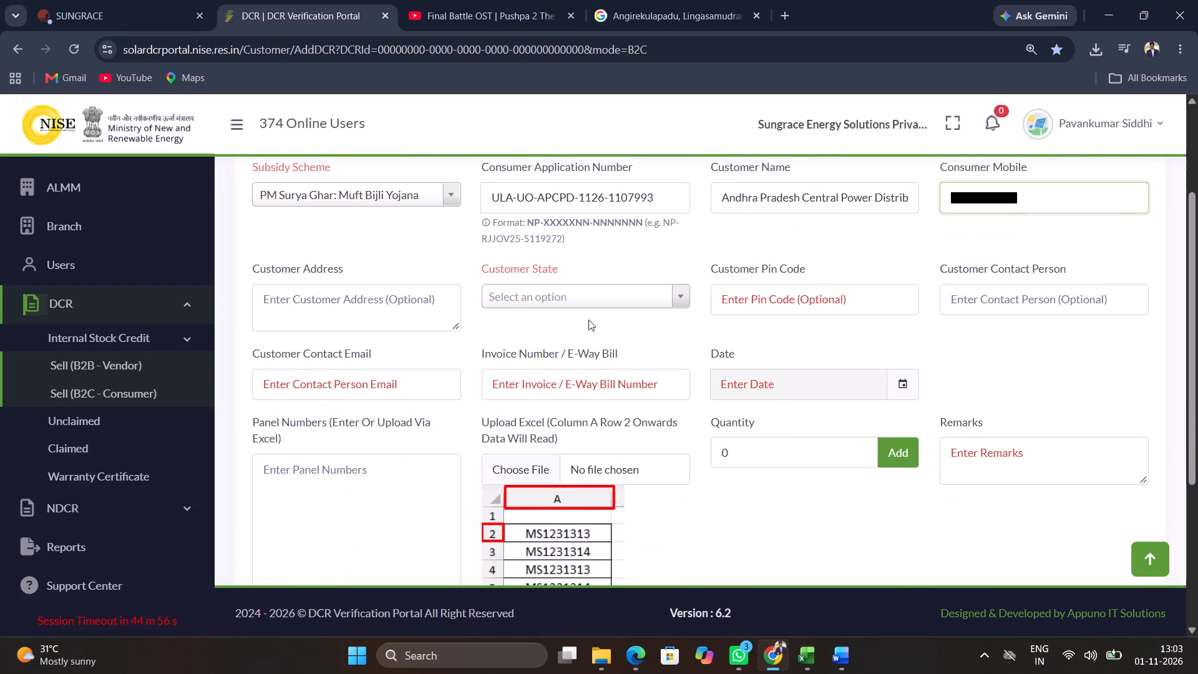
pyautogui.click(587, 297)
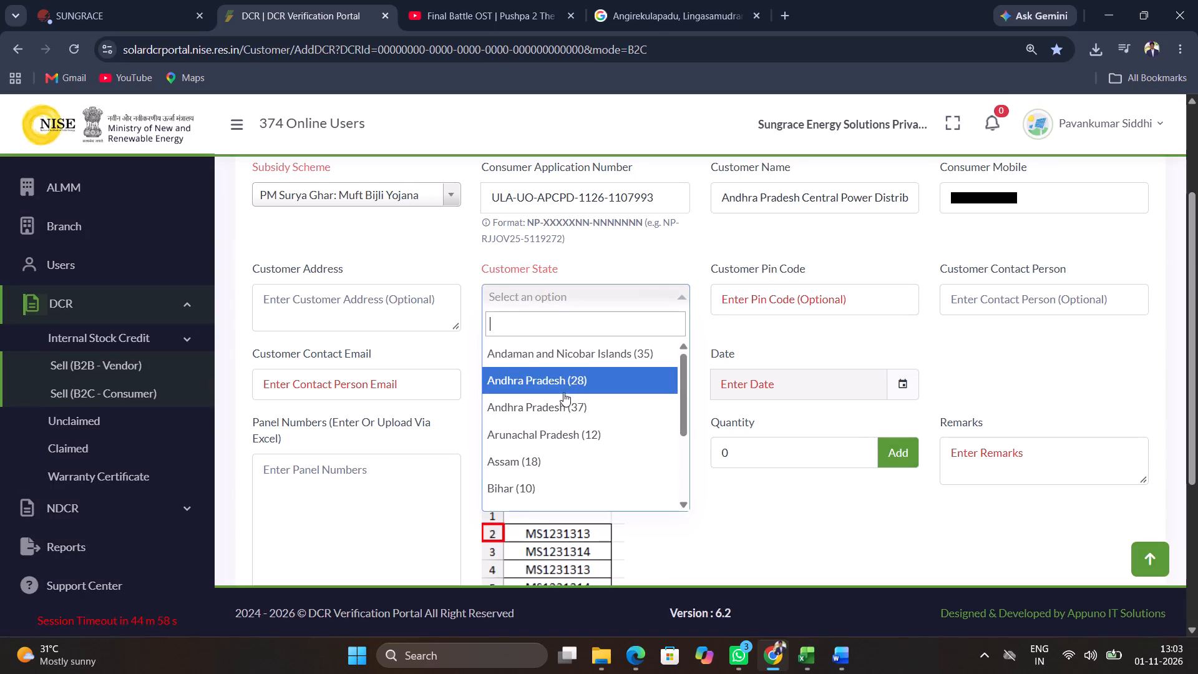
pyautogui.click(564, 403)
pyautogui.click(445, 393)
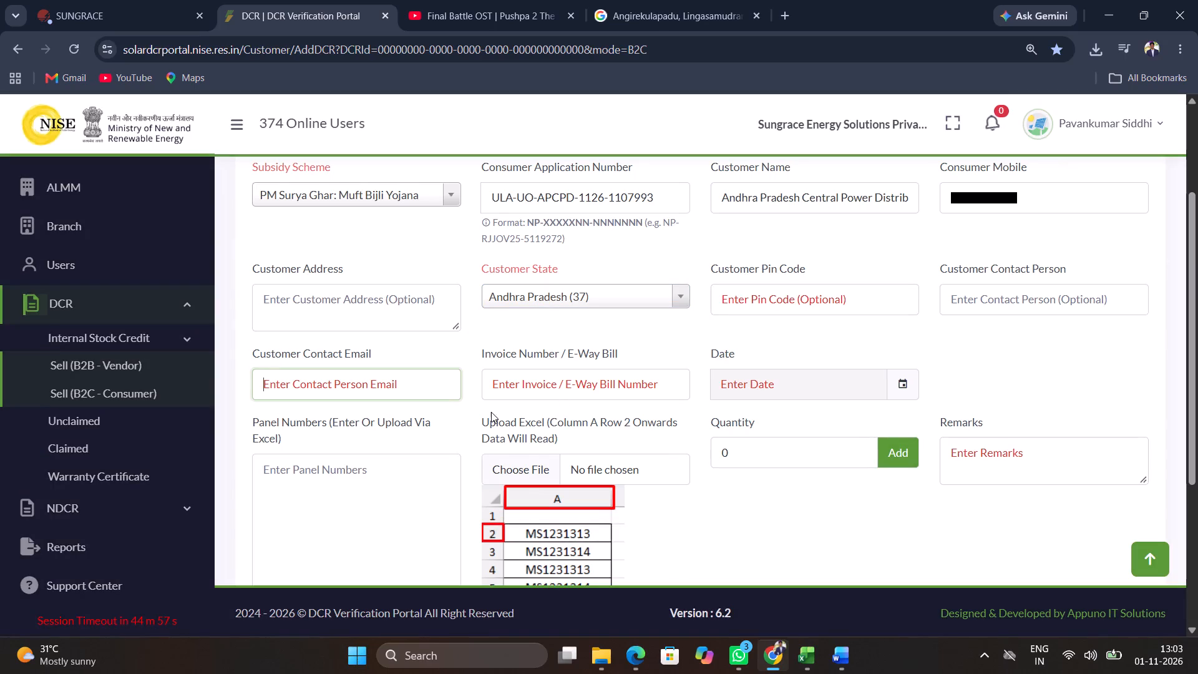
pyautogui.doubleClick(830, 617)
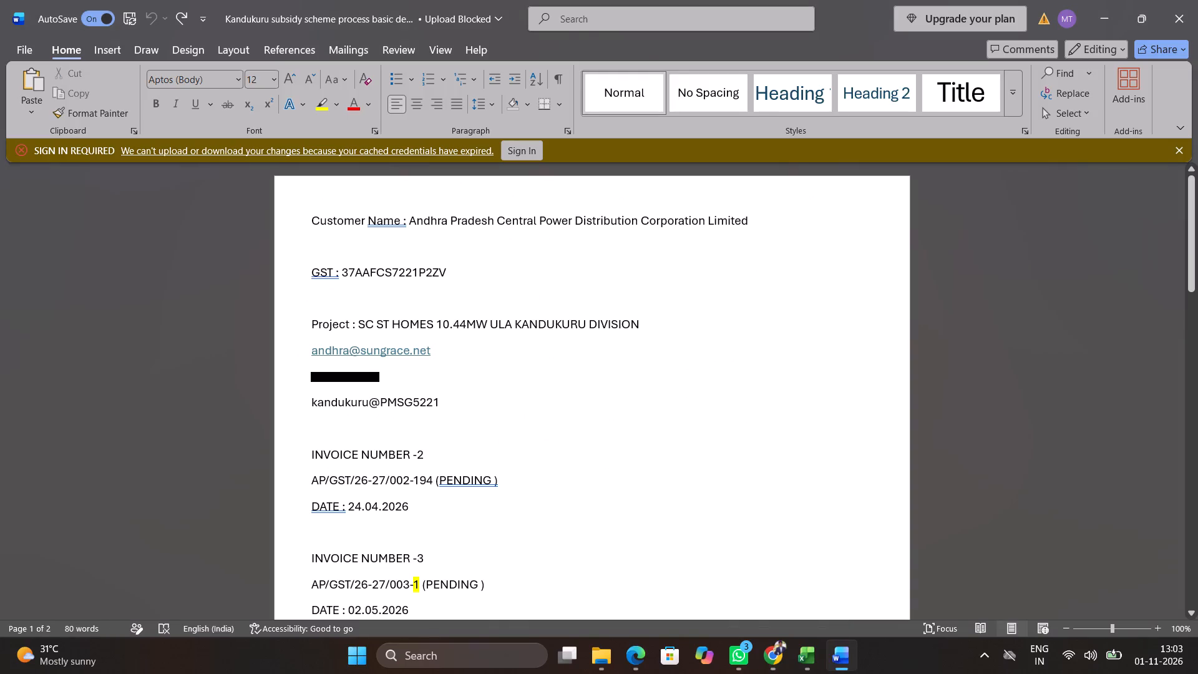
# Fill in the Customer Contact Email on the DCR portal form with the email address copied from the Word document.
pyautogui.moveTo(447, 353); pyautogui.dragTo(289, 352)
pyautogui.click(289, 352)
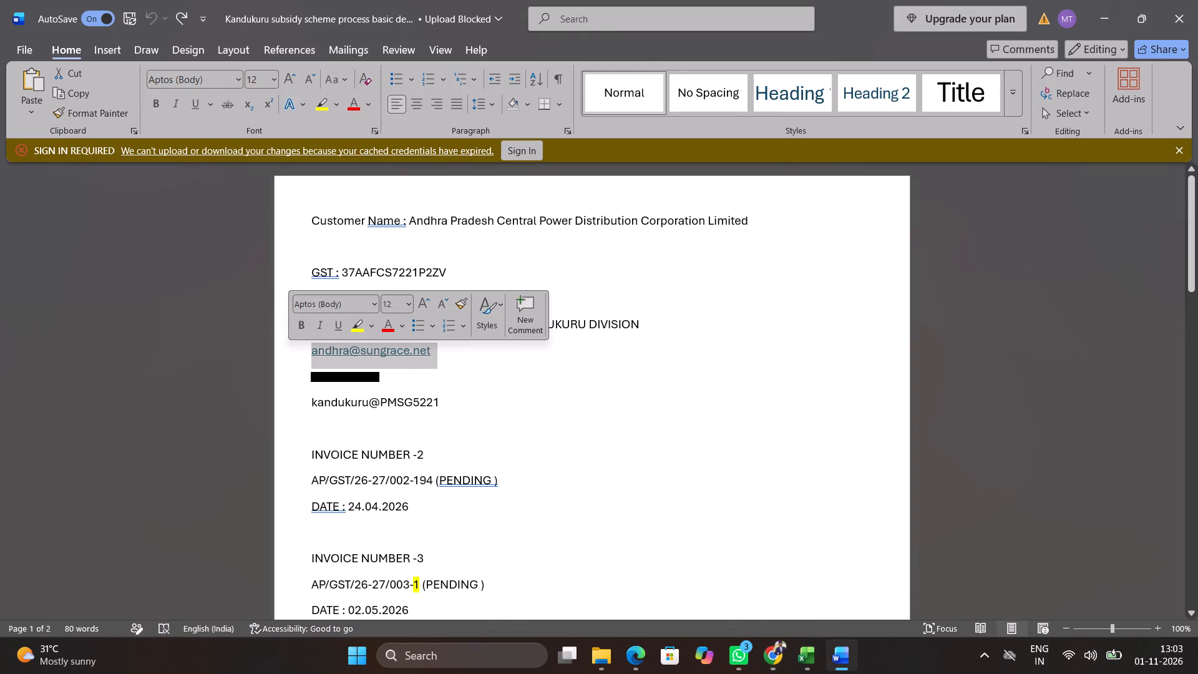
pyautogui.hotkey('ctrl', 'c')
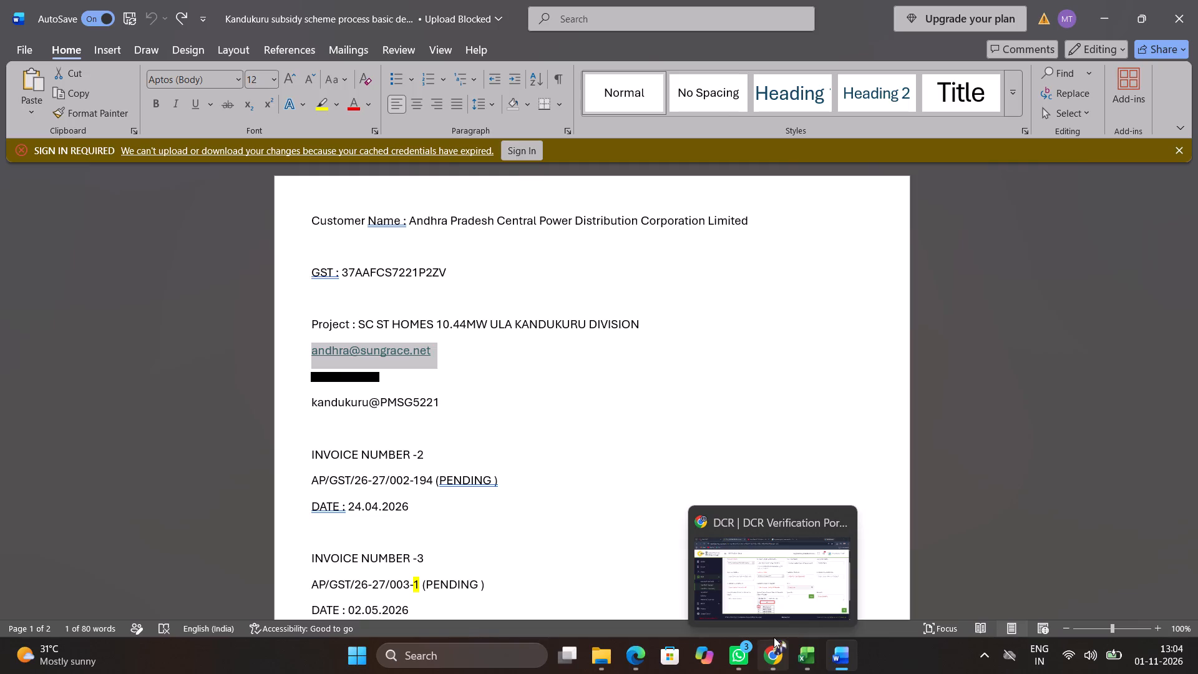
pyautogui.doubleClick(774, 637)
pyautogui.click(772, 622)
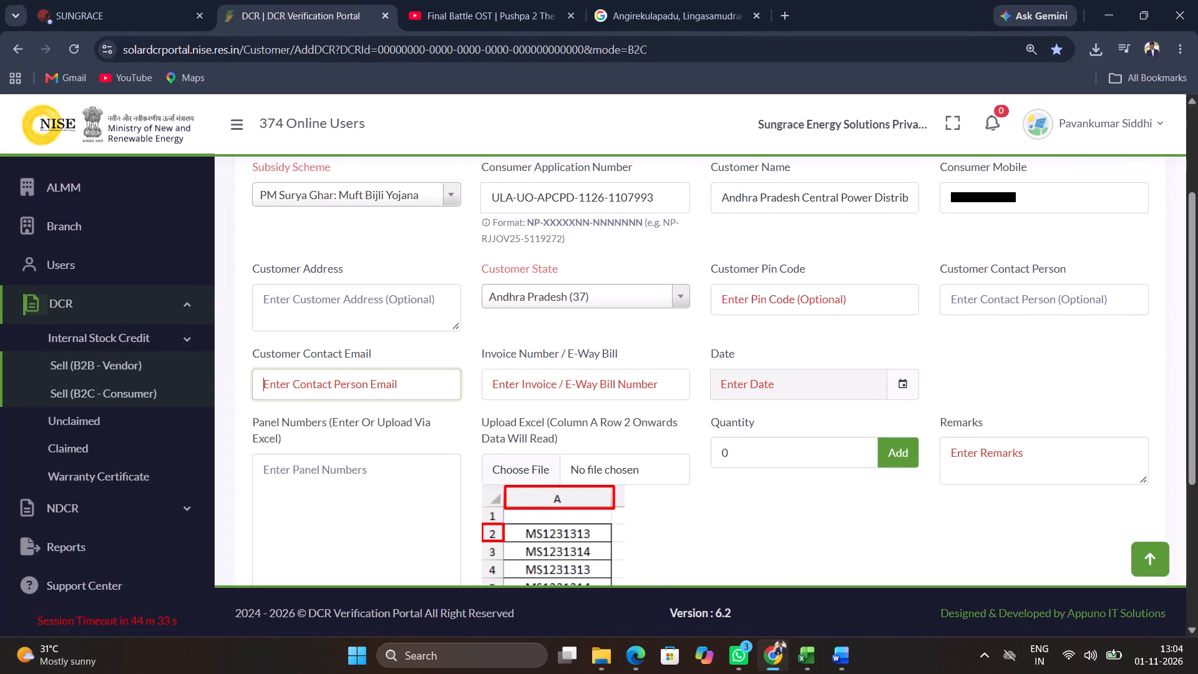
pyautogui.hotkey('ctrl', 'v')
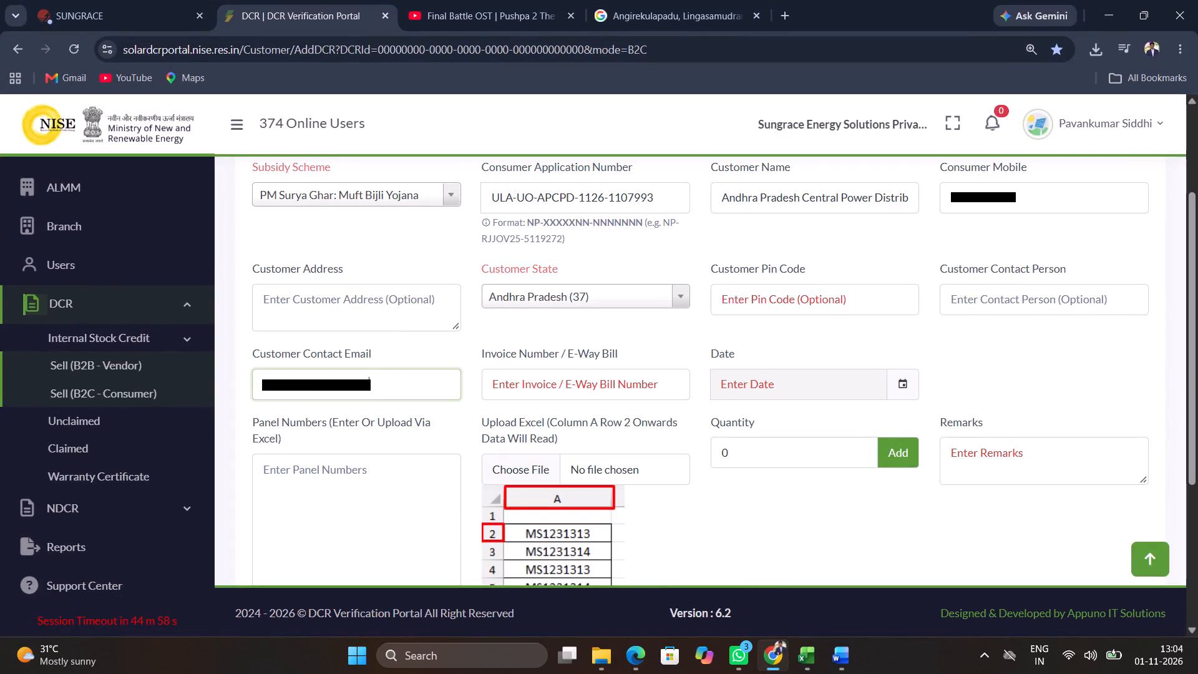
# Fill in the Invoice Number / E-Way Bill with the invoice 9 number AP/GST/26-27/009-, copied from the Word document.
pyautogui.click(538, 385)
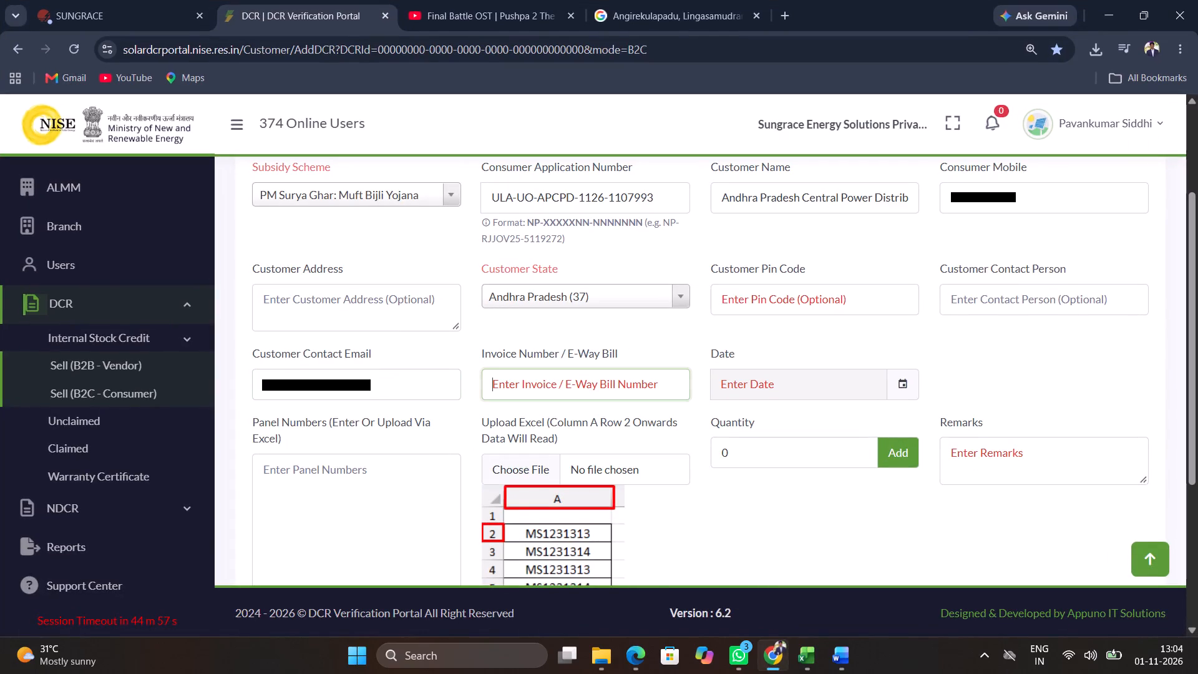
pyautogui.click(835, 598)
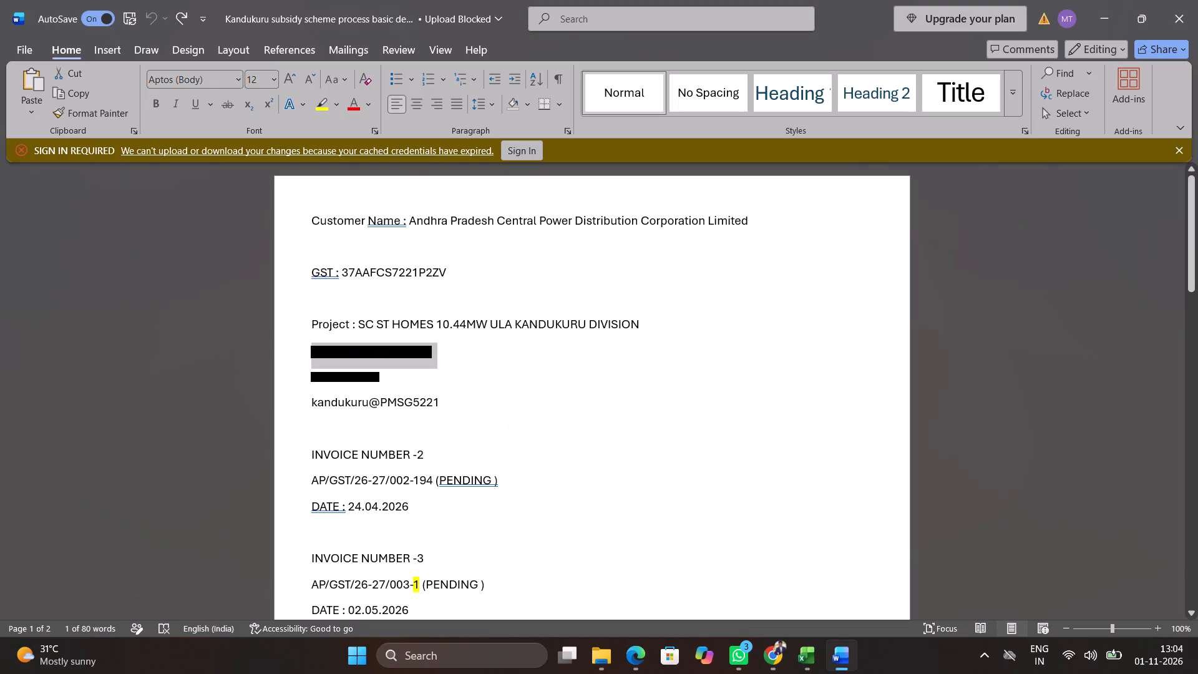
pyautogui.scroll(-4, 503, 437)
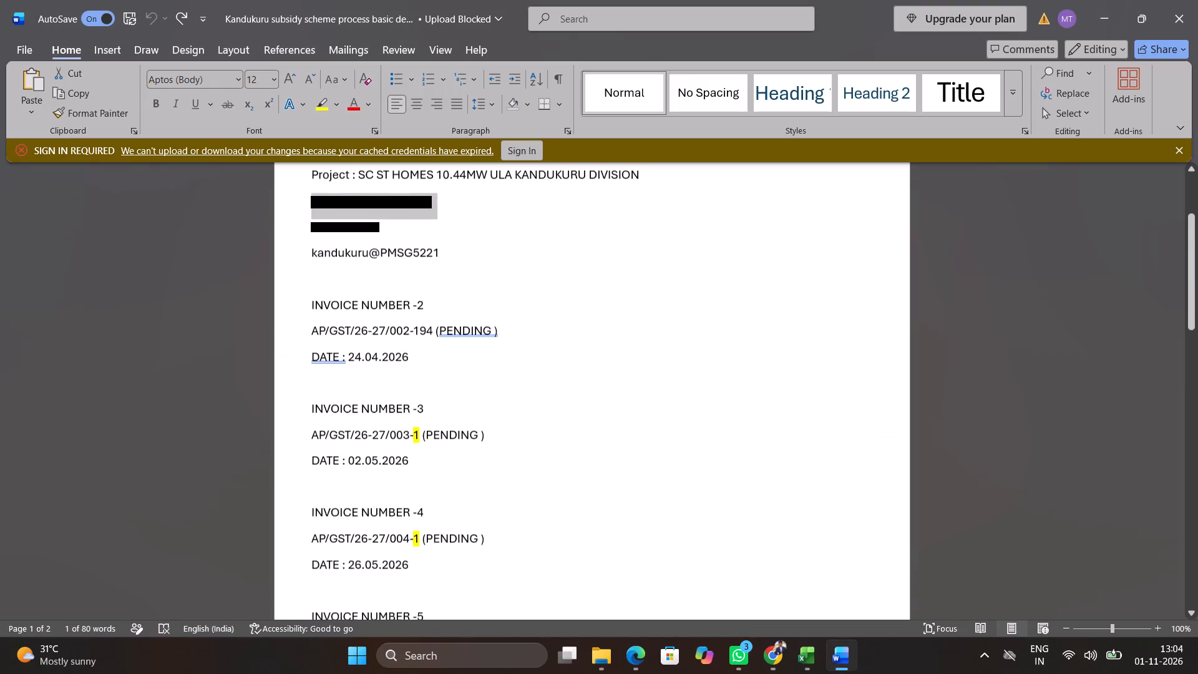
pyautogui.scroll(-8, 503, 437)
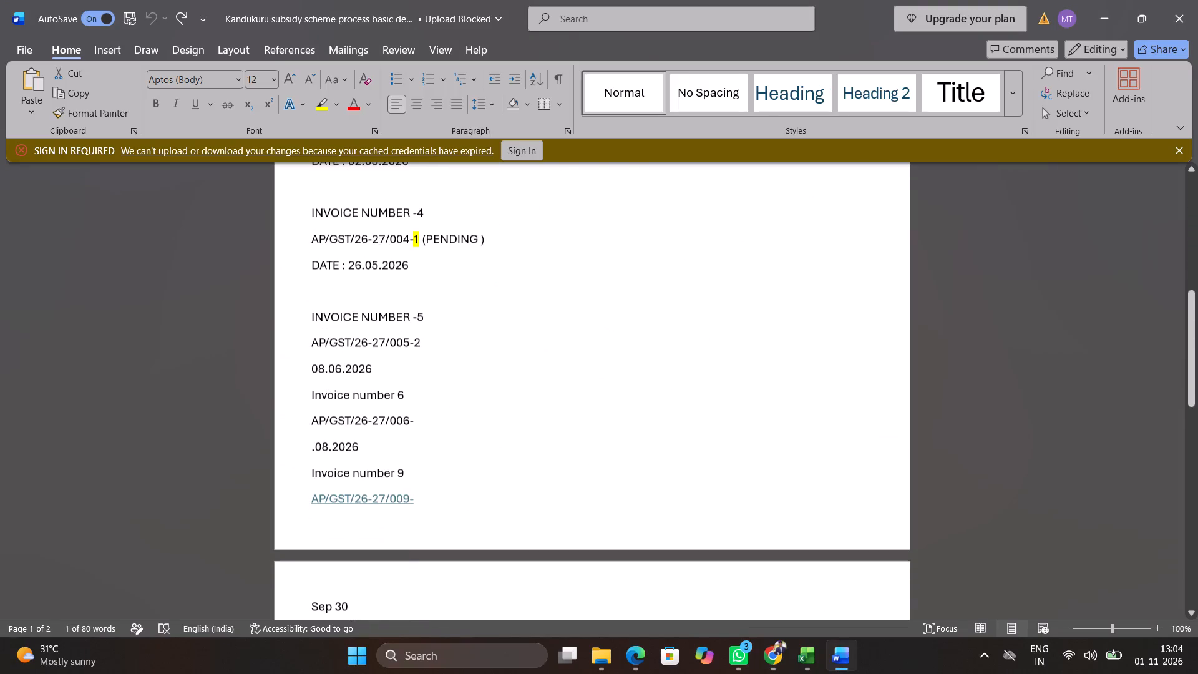
pyautogui.moveTo(431, 497); pyautogui.dragTo(252, 500)
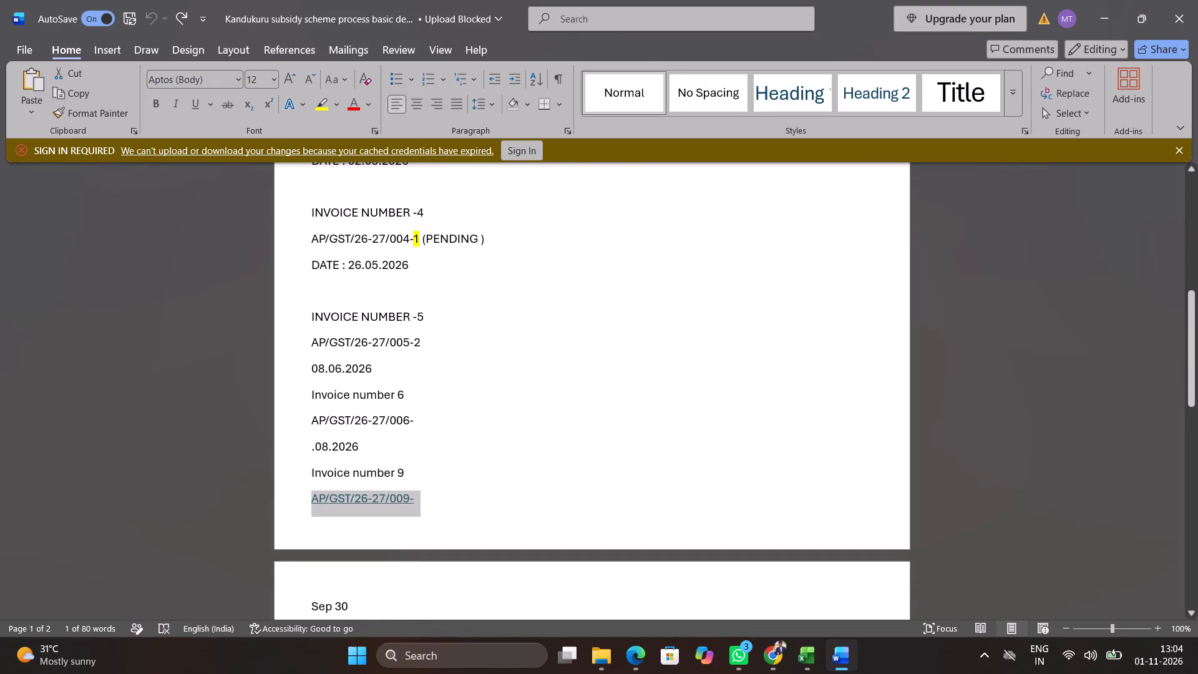
pyautogui.hotkey('ctrl', 'c')
pyautogui.click(765, 603)
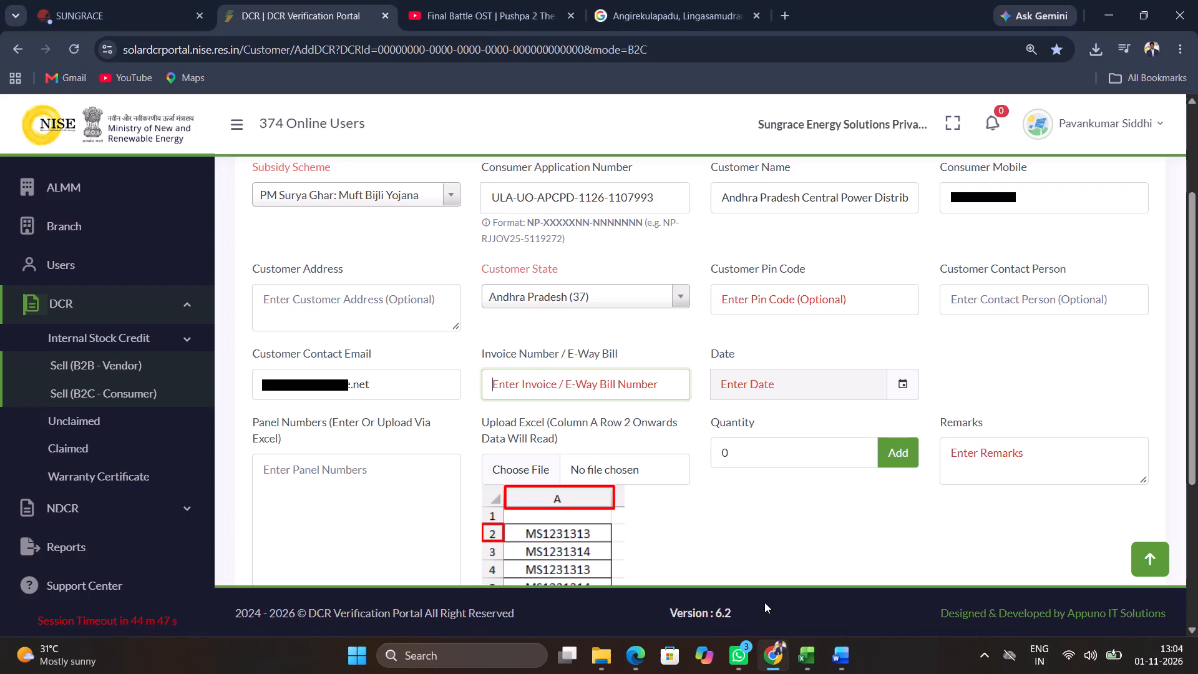
# Fill in the Invoice Number / E-Way Bill with AP/GST/26-27/009-306.
pyautogui.hotkey('ctrl', 'v')
pyautogui.write('305')
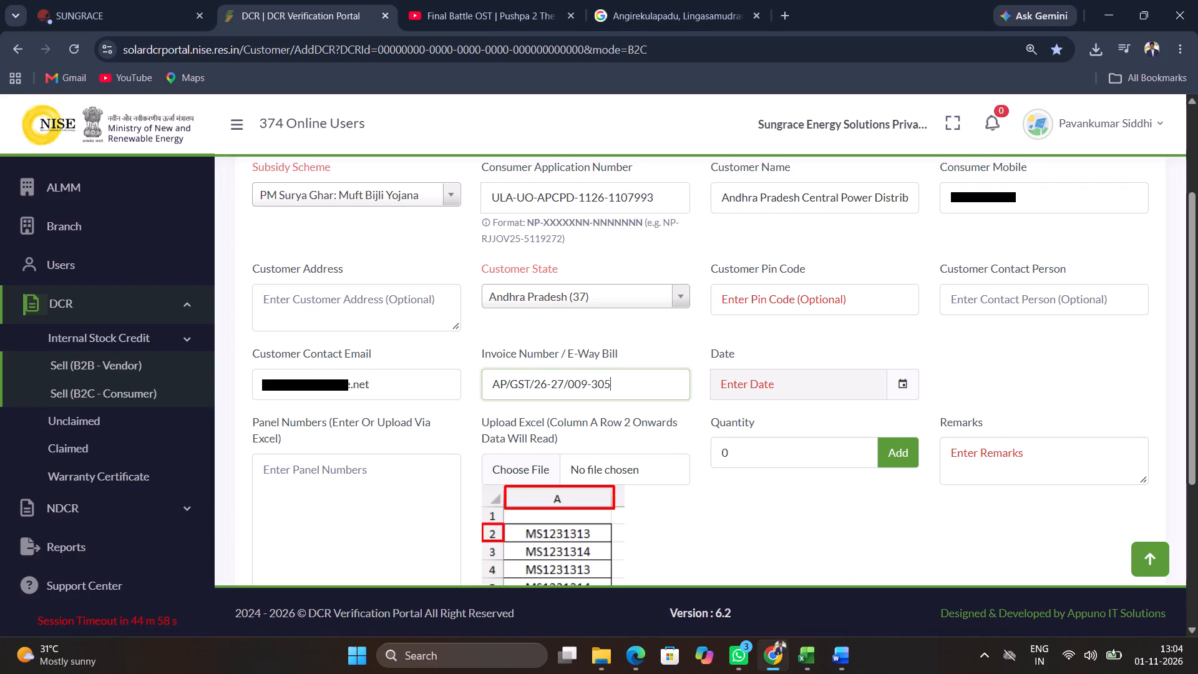
pyautogui.click(772, 391)
pyautogui.click(648, 395)
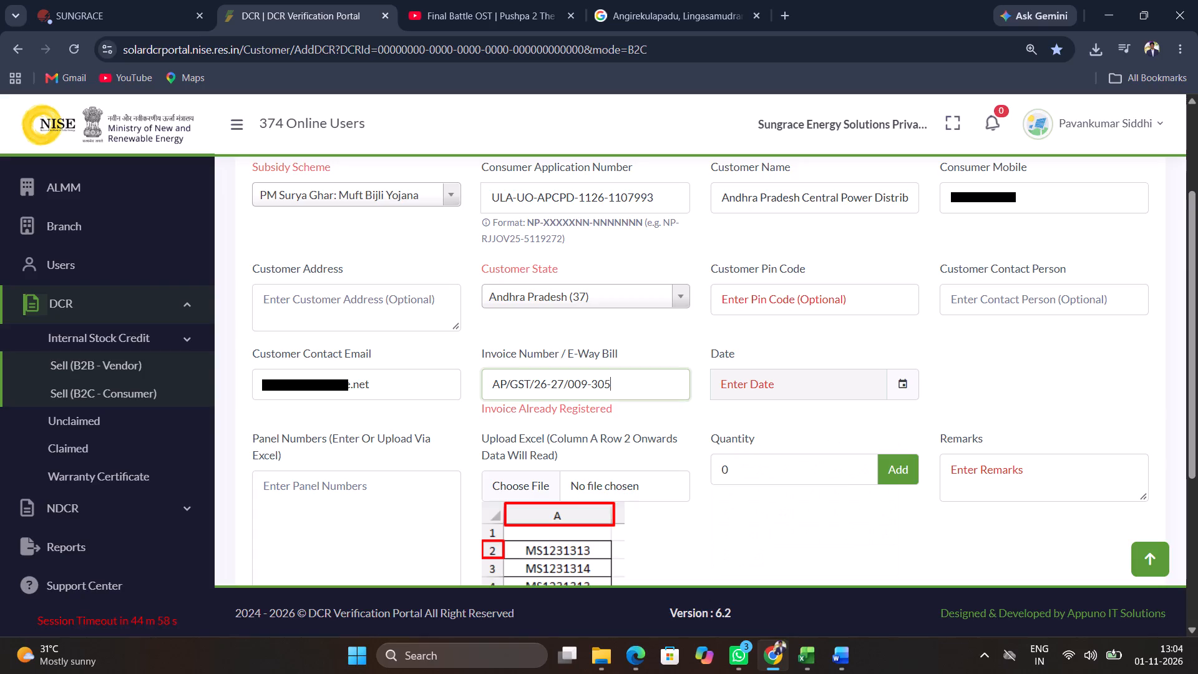
pyautogui.press('BackSpace')
pyautogui.press('6')
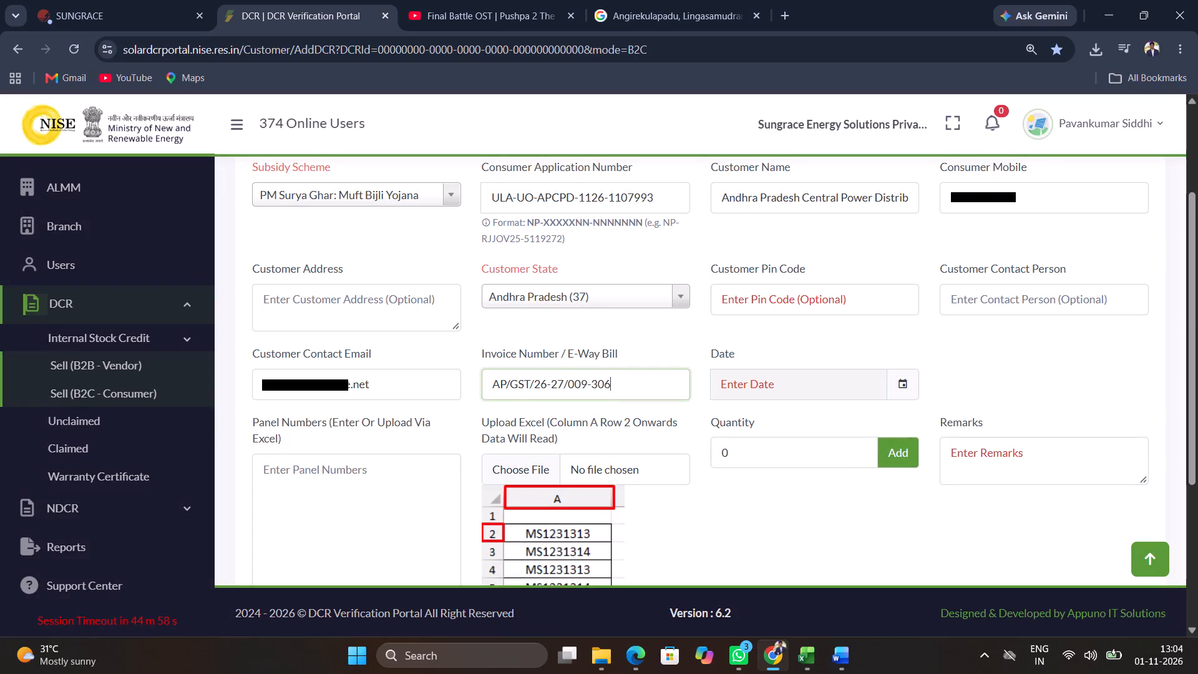
# Set the invoice Date to 30-Sep-2026.
pyautogui.click(758, 381)
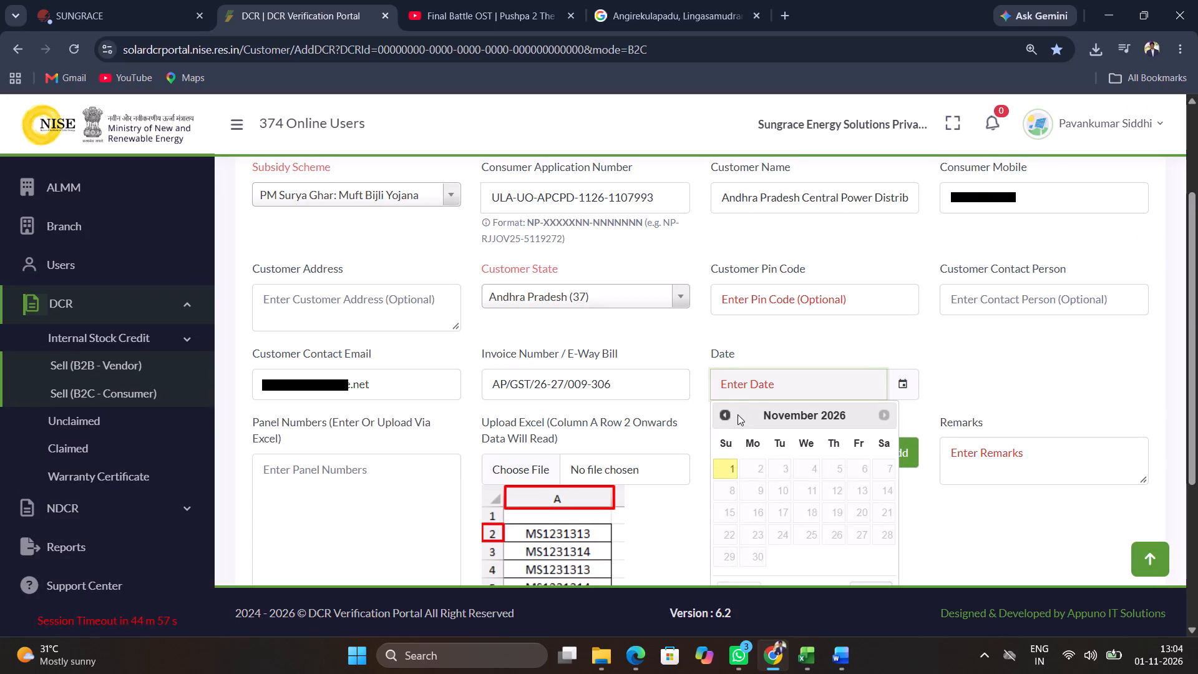
pyautogui.click(717, 409)
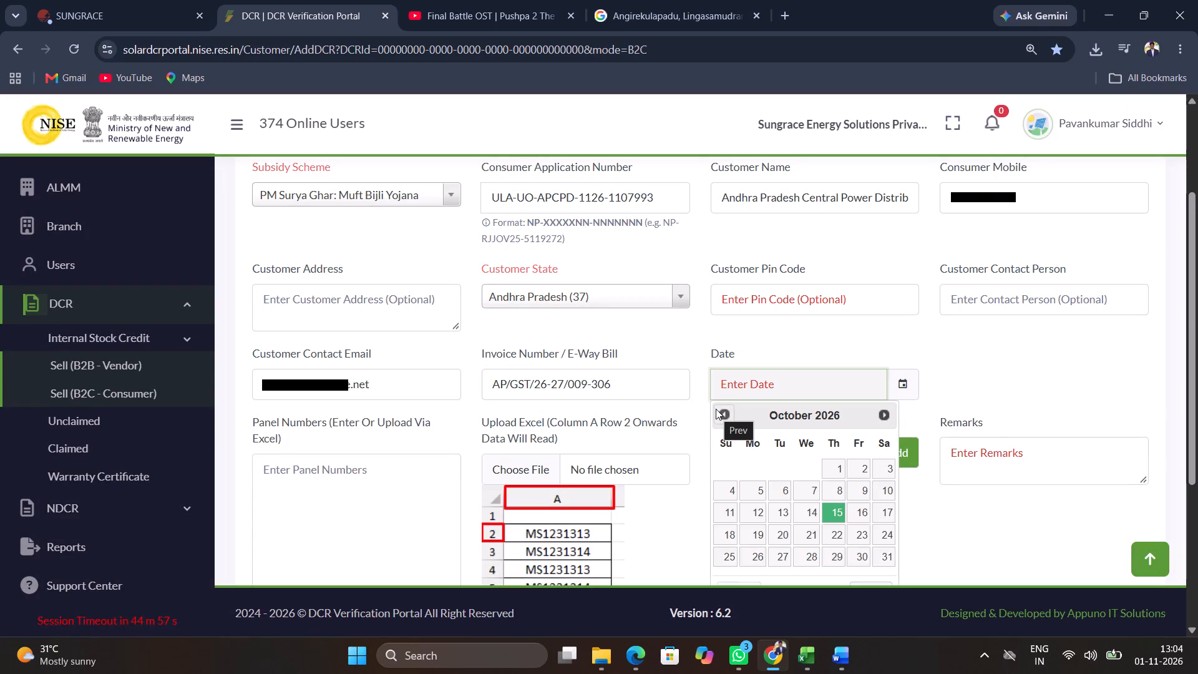
pyautogui.click(716, 409)
pyautogui.click(819, 557)
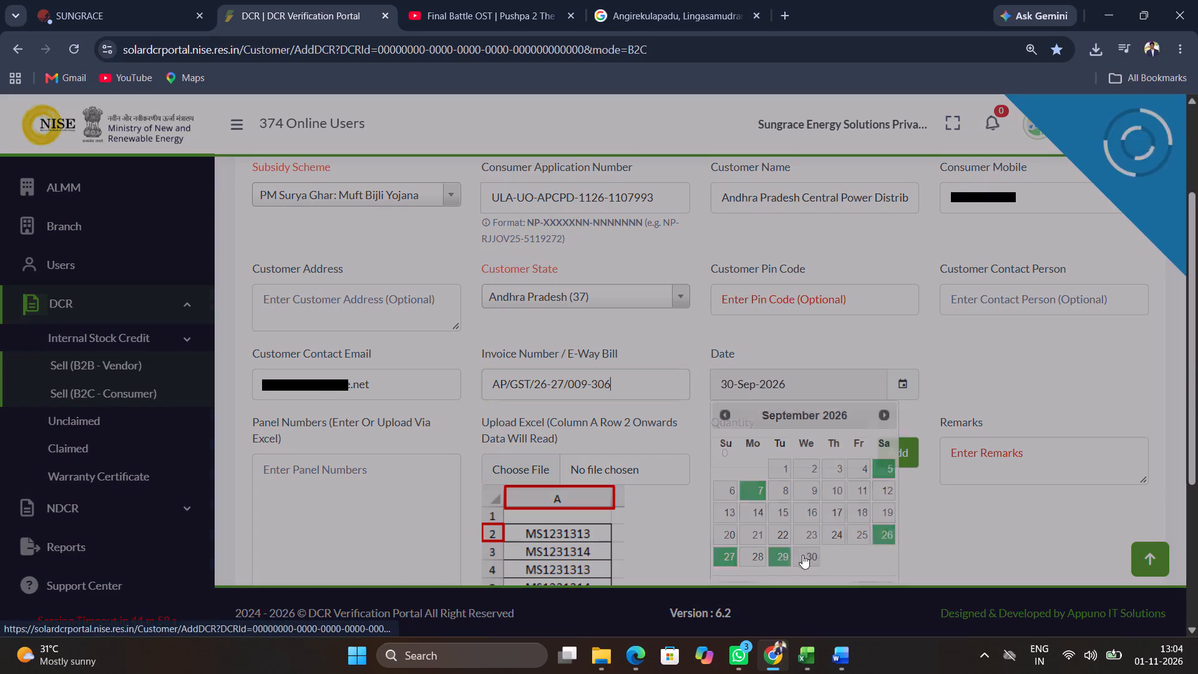
pyautogui.scroll(-2, 608, 400)
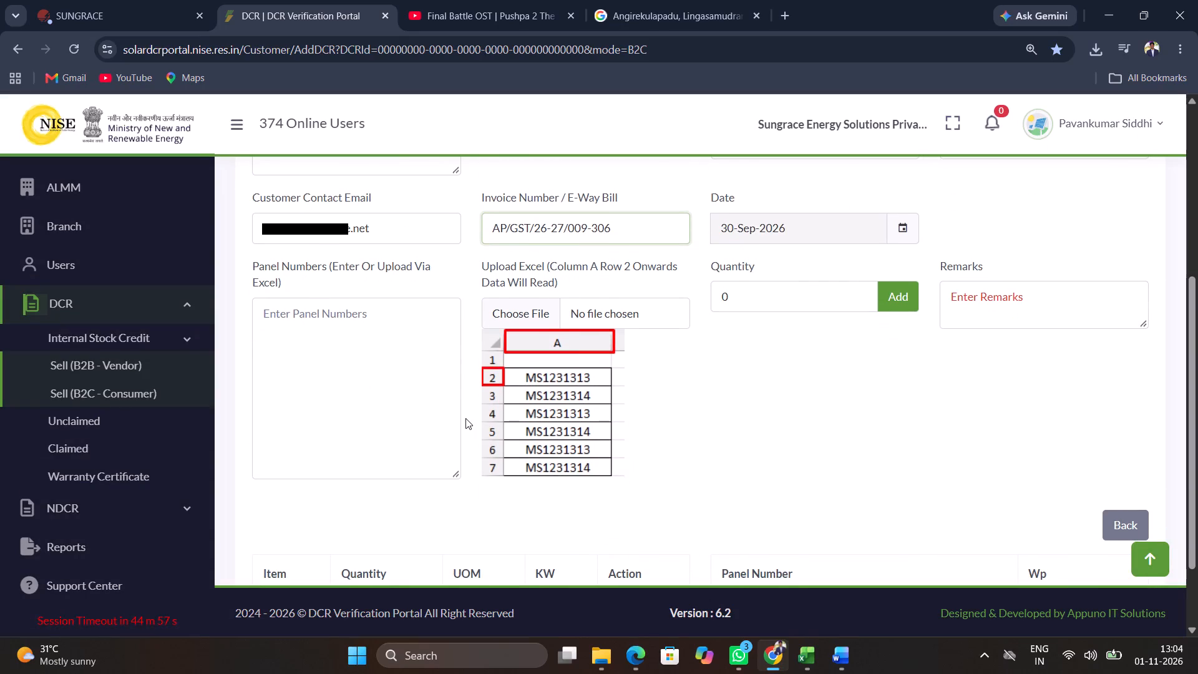
pyautogui.click(420, 407)
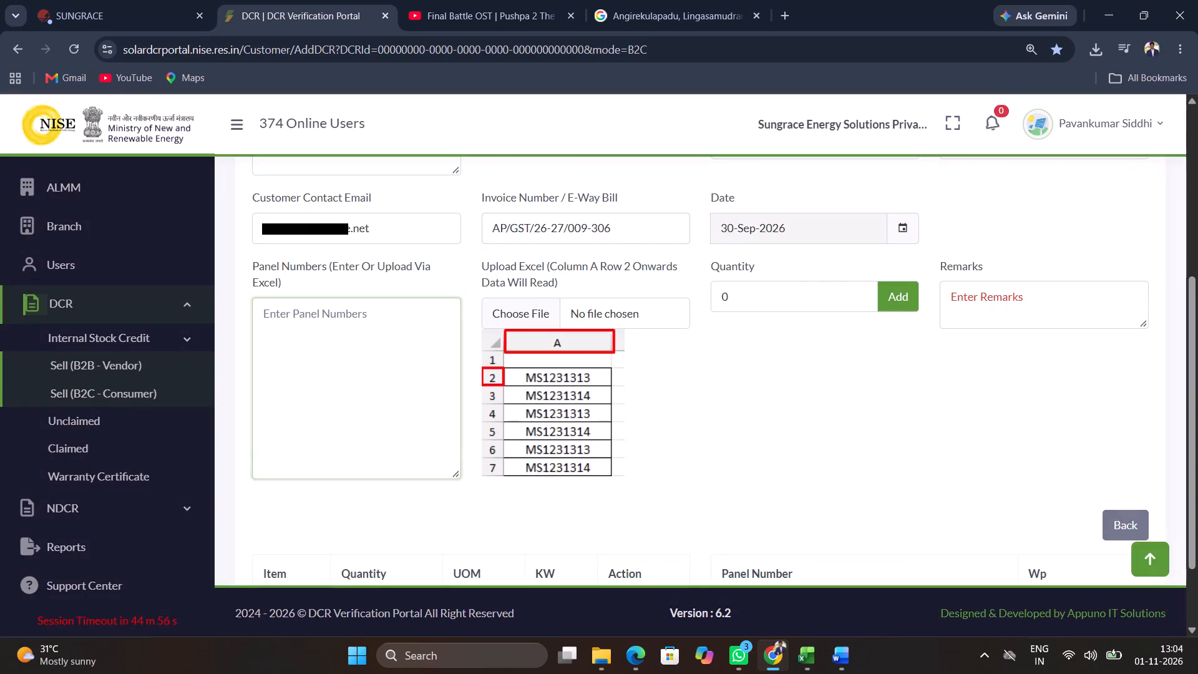
pyautogui.click(125, 0)
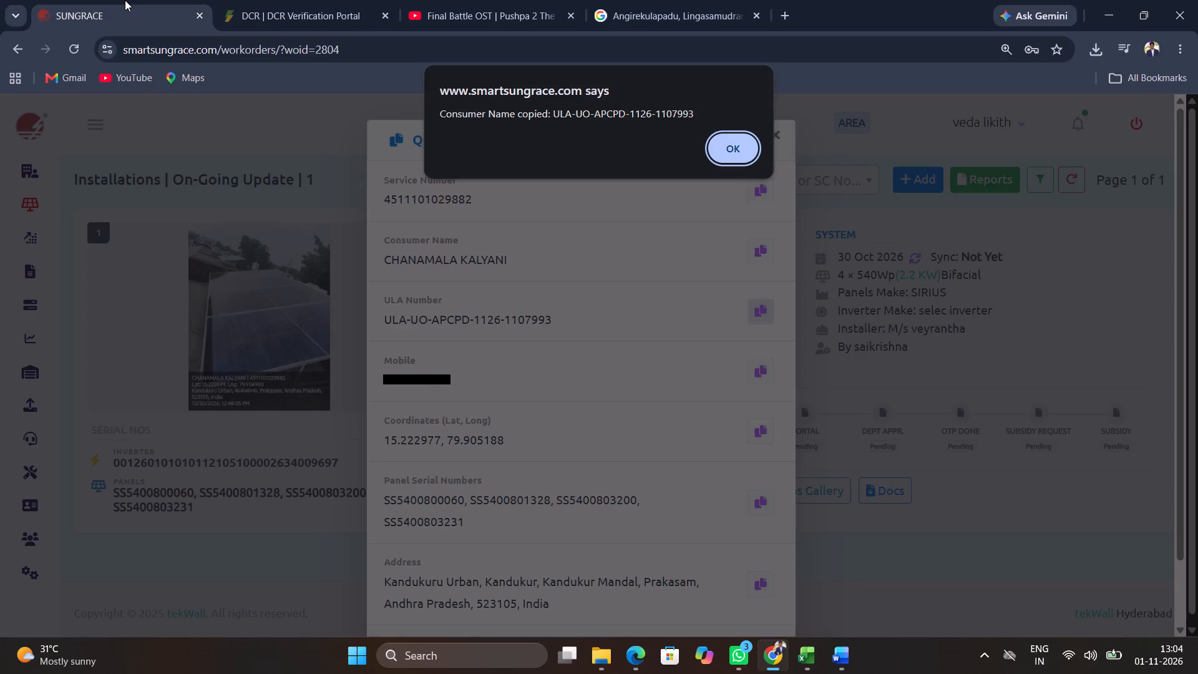
pyautogui.click(733, 155)
pyautogui.click(767, 499)
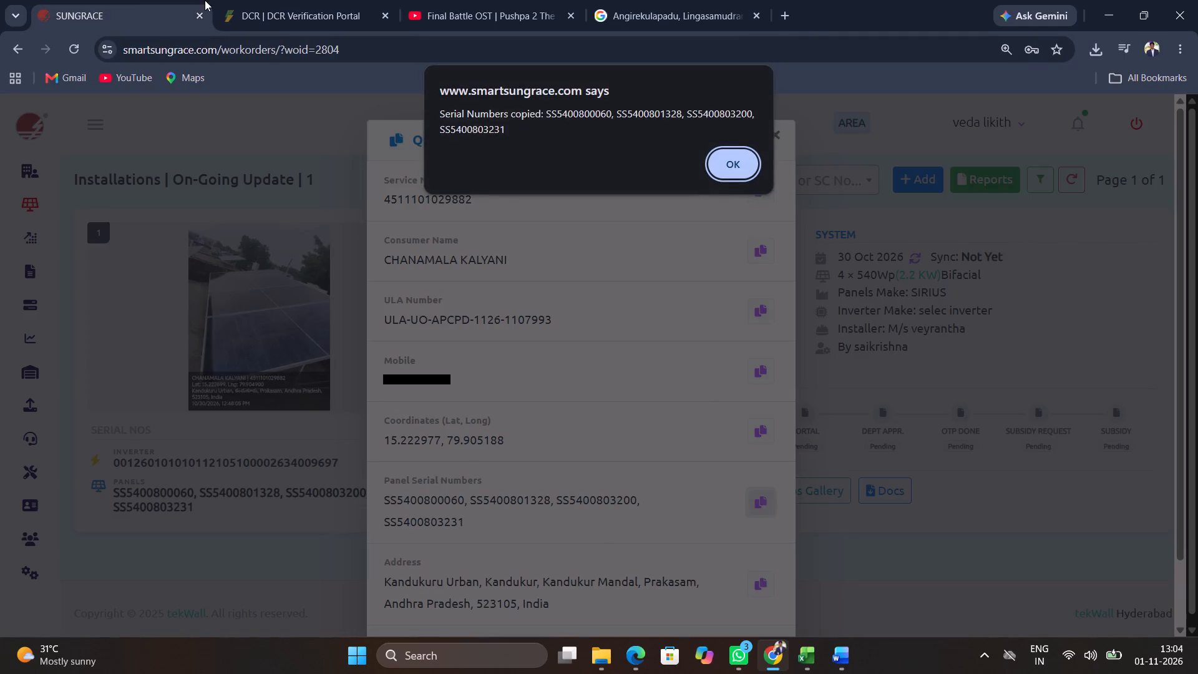
pyautogui.click(270, 2)
pyautogui.hotkey('ctrl', 'v')
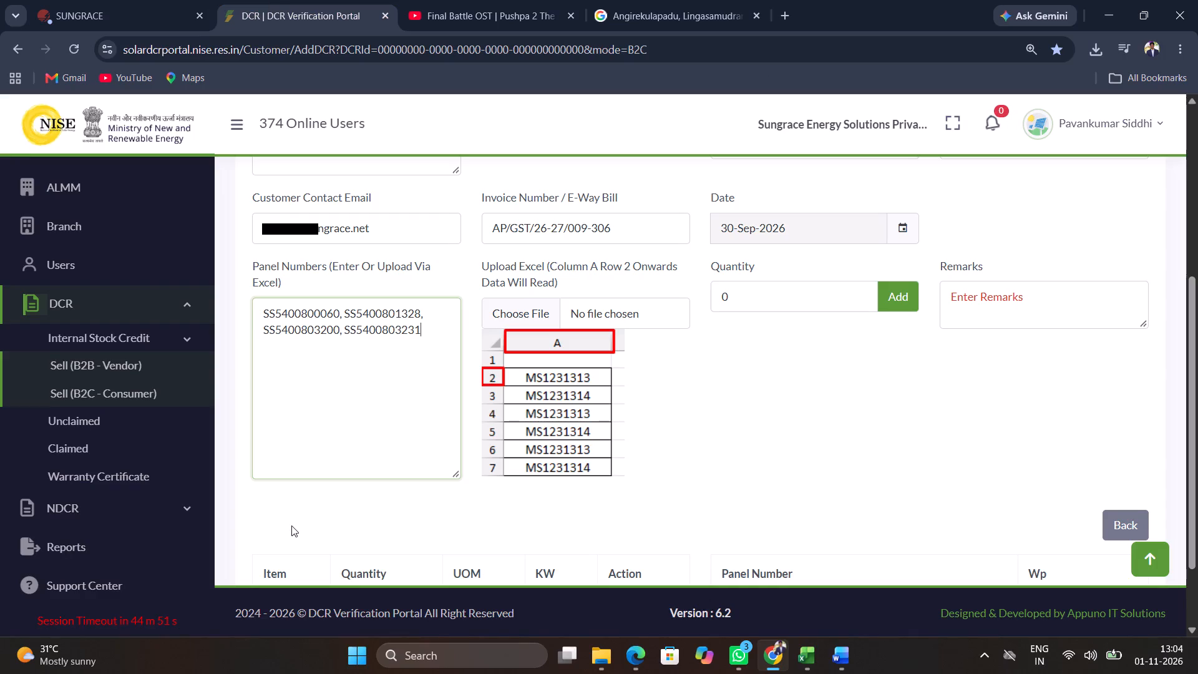
pyautogui.press('Left')
pyautogui.press('Left')
pyautogui.press('Left')
pyautogui.press('Left')
pyautogui.press('Left')
pyautogui.press('Left')
pyautogui.press('Left')
pyautogui.press('Left')
pyautogui.press('Left')
pyautogui.press('Left')
pyautogui.press('Left')
pyautogui.press('Left')
pyautogui.press('BackSpace')
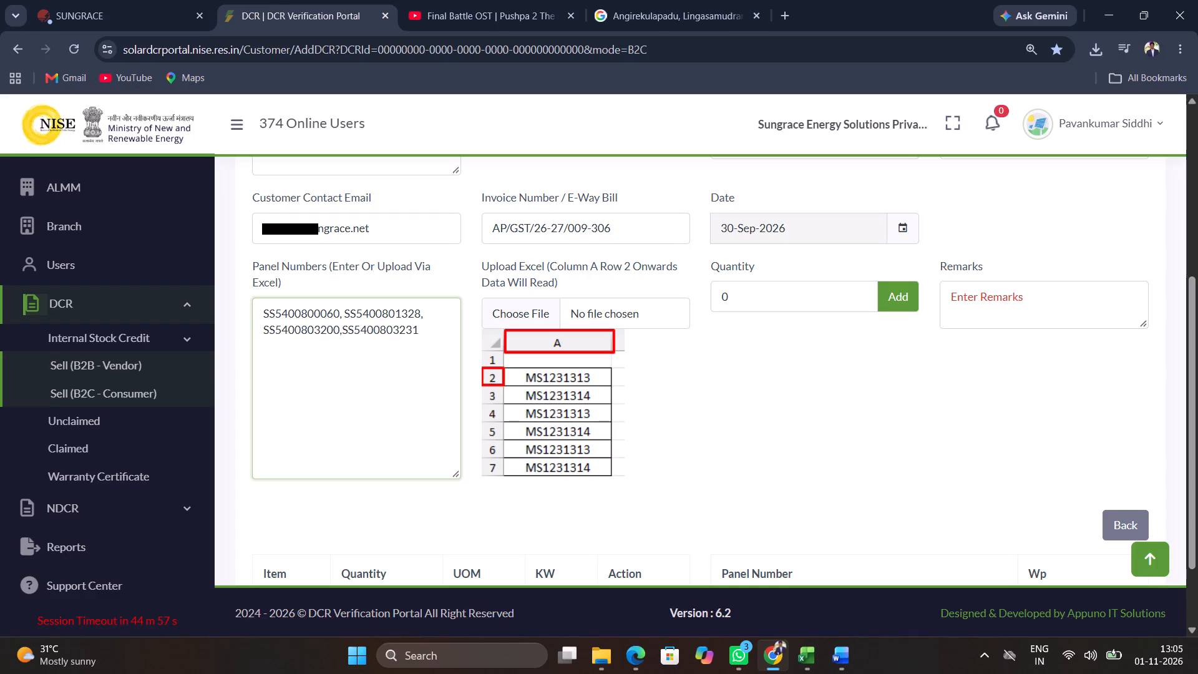
pyautogui.press('BackSpace')
pyautogui.press('Return')
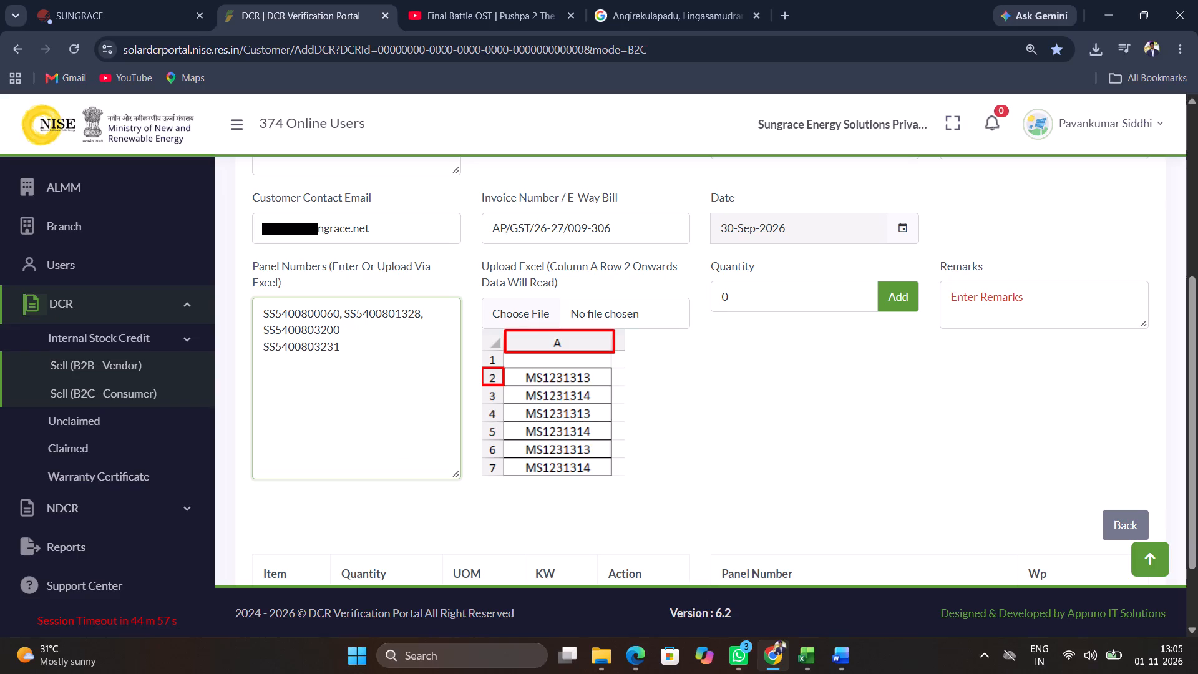
pyautogui.press('Up')
pyautogui.press('Up')
pyautogui.press('Up')
pyautogui.press('Up')
pyautogui.press('Up')
pyautogui.press('Right')
pyautogui.press('Right')
pyautogui.press('Right')
pyautogui.press('Right')
pyautogui.press('Right')
pyautogui.press('Right')
pyautogui.press('Right')
pyautogui.press('Right')
pyautogui.press('Right')
pyautogui.press('Right')
pyautogui.press('Right')
pyautogui.press('Right')
pyautogui.press('Right')
pyautogui.press('Right')
pyautogui.press('BackSpace')
pyautogui.press('BackSpace')
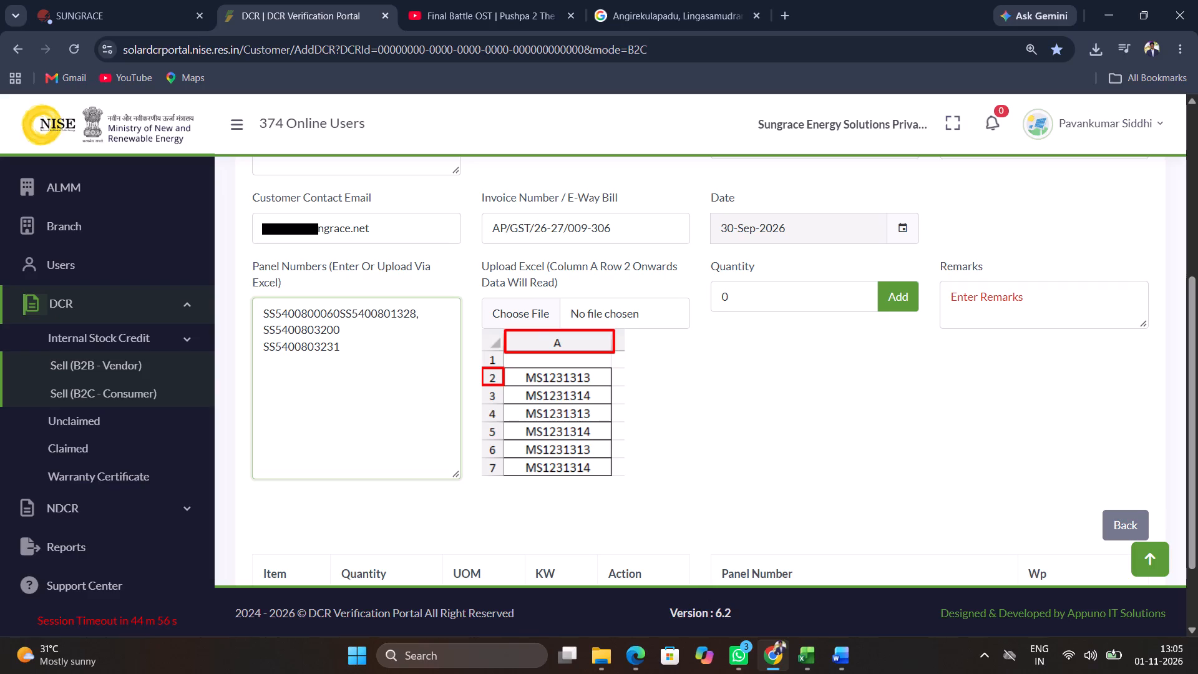
pyautogui.press('Return')
pyautogui.press('Right')
pyautogui.press('Right')
pyautogui.press('Right')
pyautogui.press('Right')
pyautogui.press('Right')
pyautogui.press('Right')
pyautogui.press('Right')
pyautogui.press('Right')
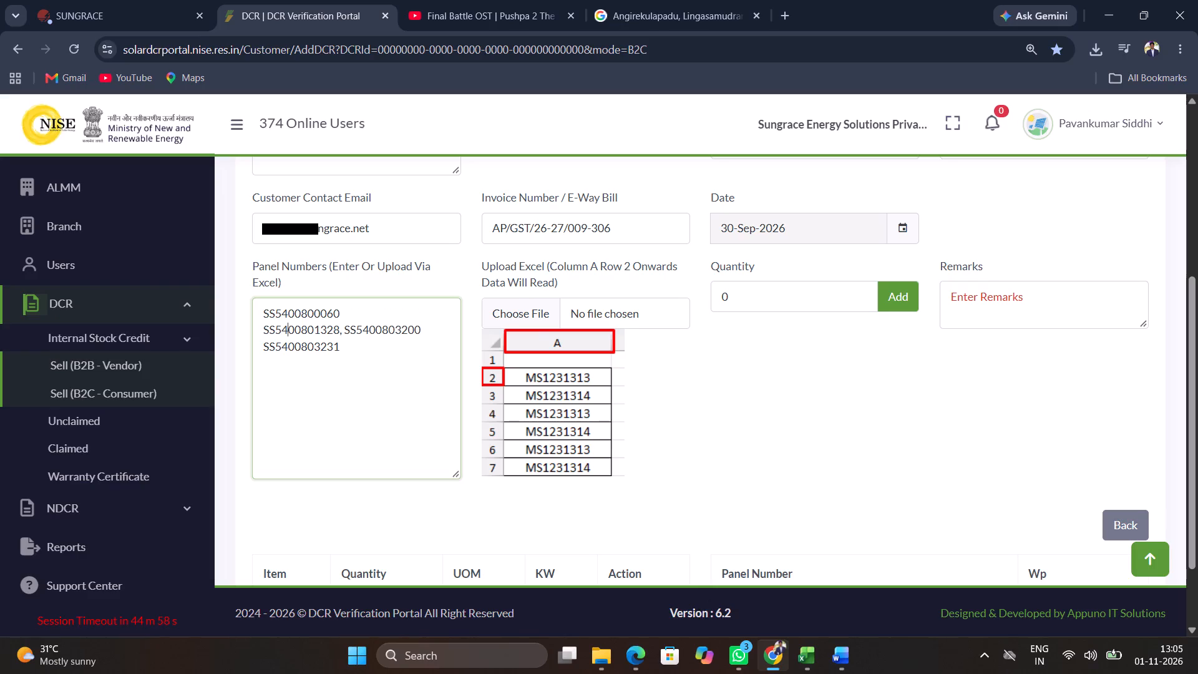
pyautogui.press('Right')
pyautogui.press('Right')
pyautogui.press('Right')
pyautogui.press('Right')
pyautogui.press('Right')
pyautogui.press('Right')
pyautogui.press('BackSpace')
pyautogui.press('BackSpace')
pyautogui.press('Return')
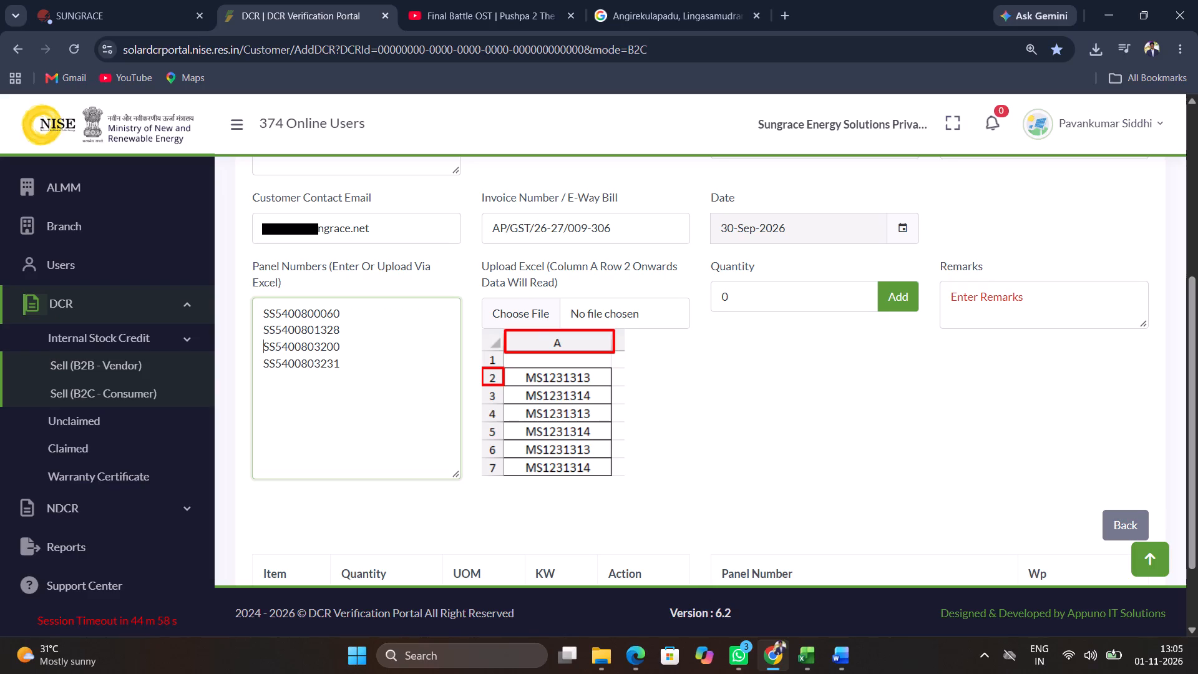
# Set the Quantity to 4 and add the entered panels to the DCR.
pyautogui.click(764, 296)
pyautogui.scroll(4, 764, 296)
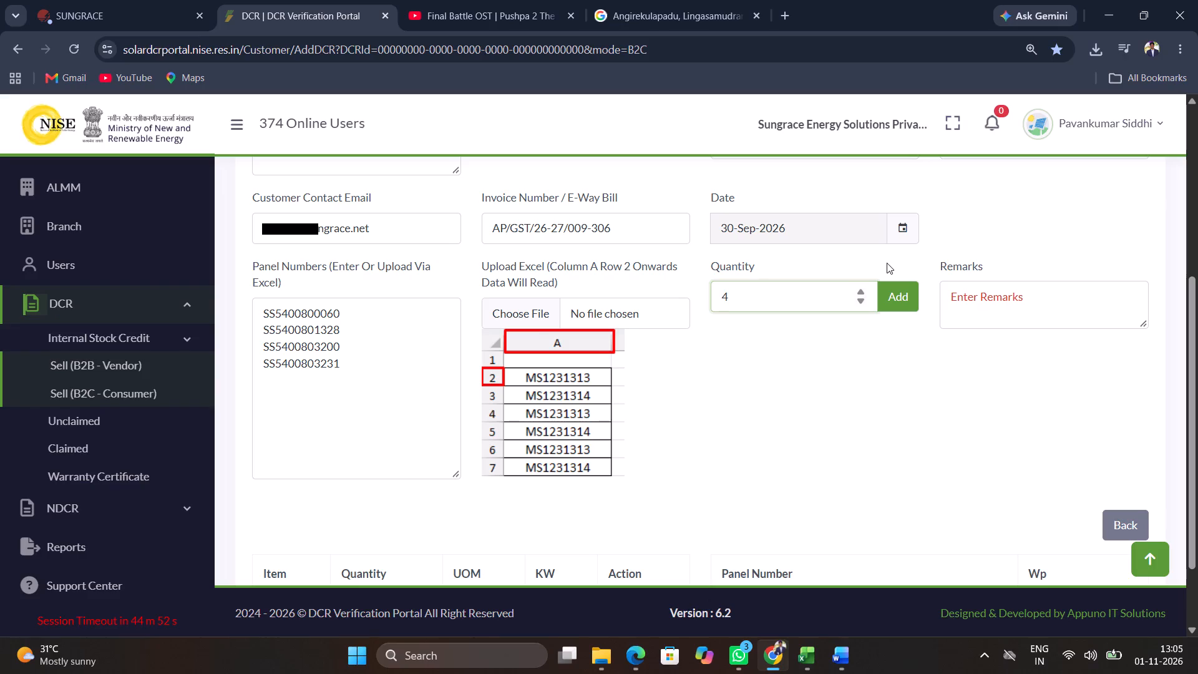
pyautogui.click(908, 295)
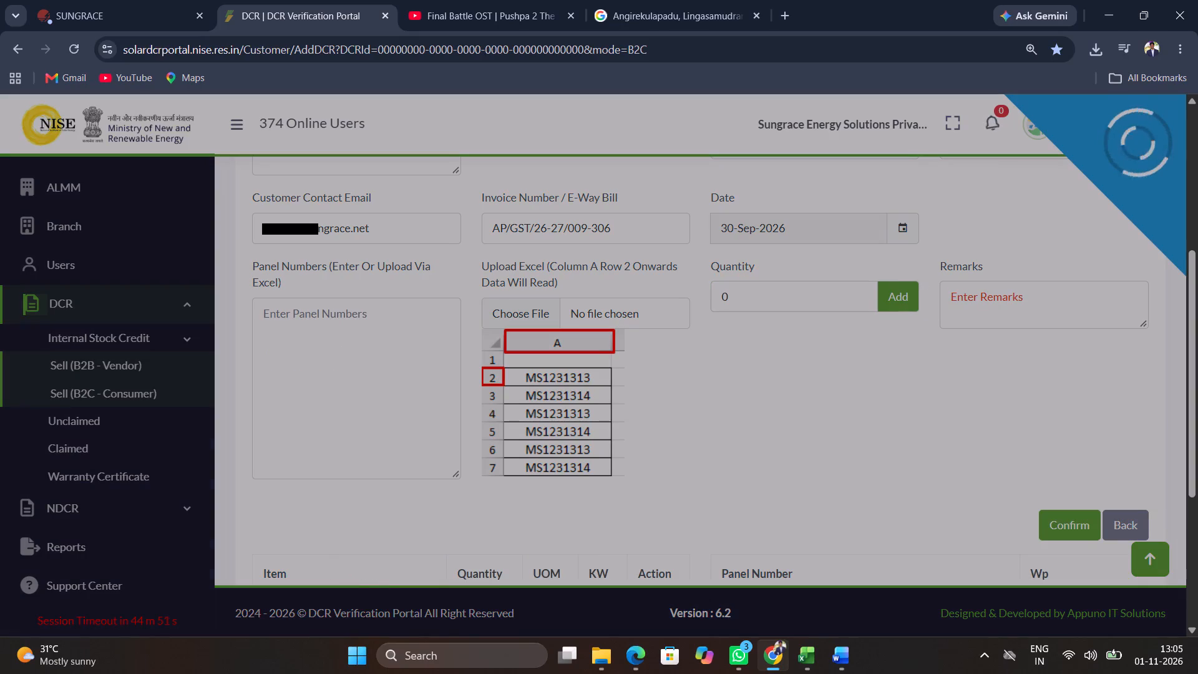
# Fill in the Remarks with the installation address copied from the SUNGRACE Quick Copy Details.
pyautogui.click(1040, 319)
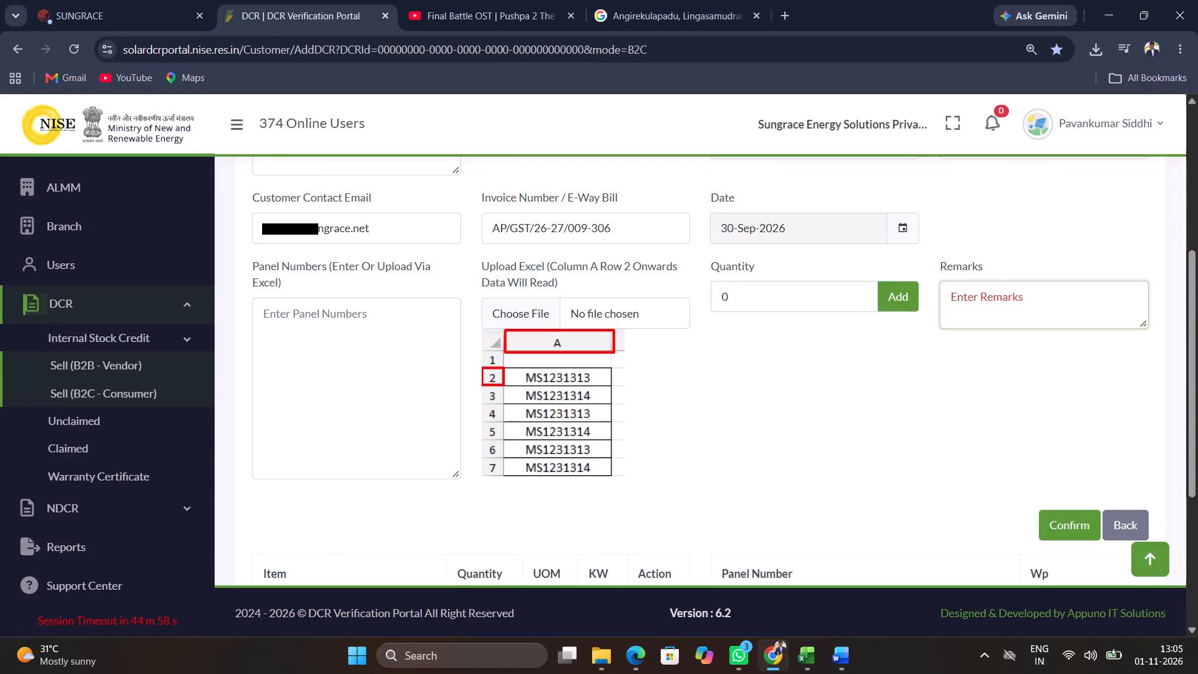
pyautogui.click(150, 1)
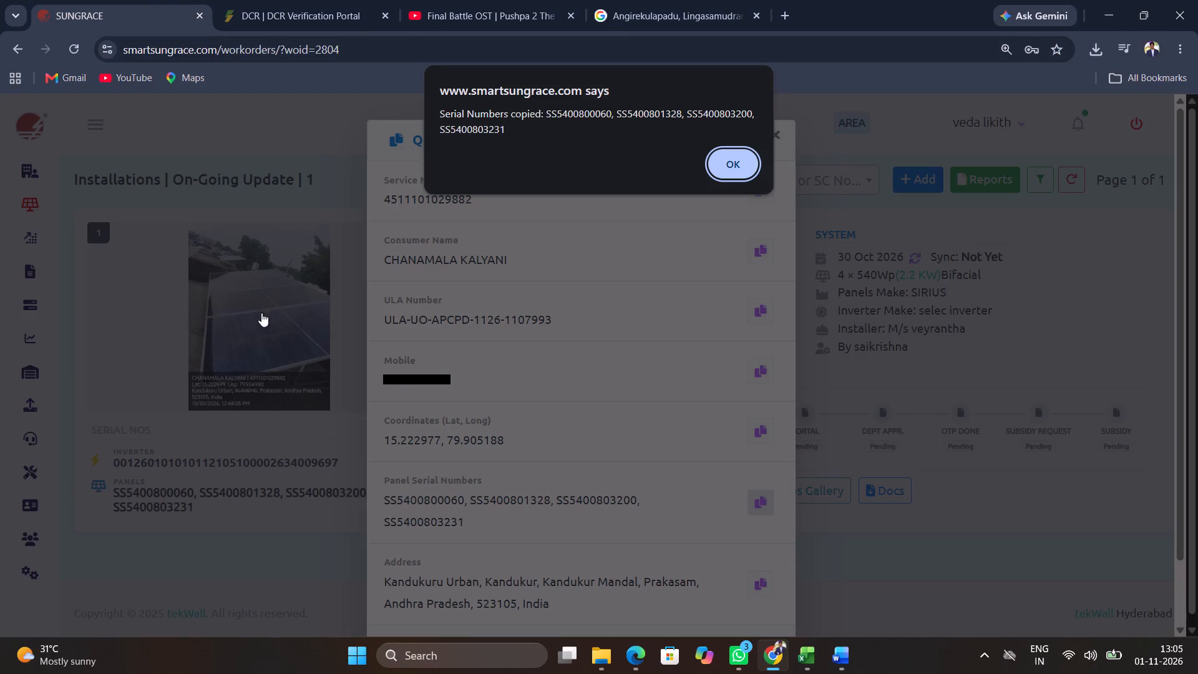
pyautogui.click(741, 165)
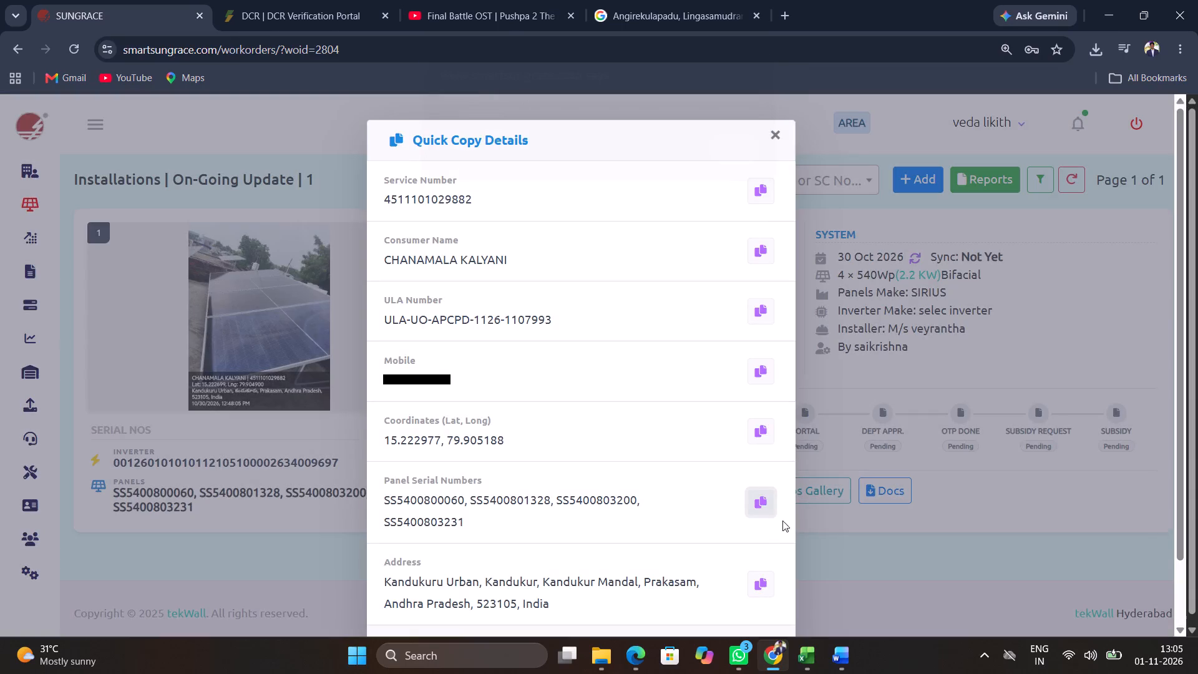
pyautogui.click(758, 582)
pyautogui.click(314, 0)
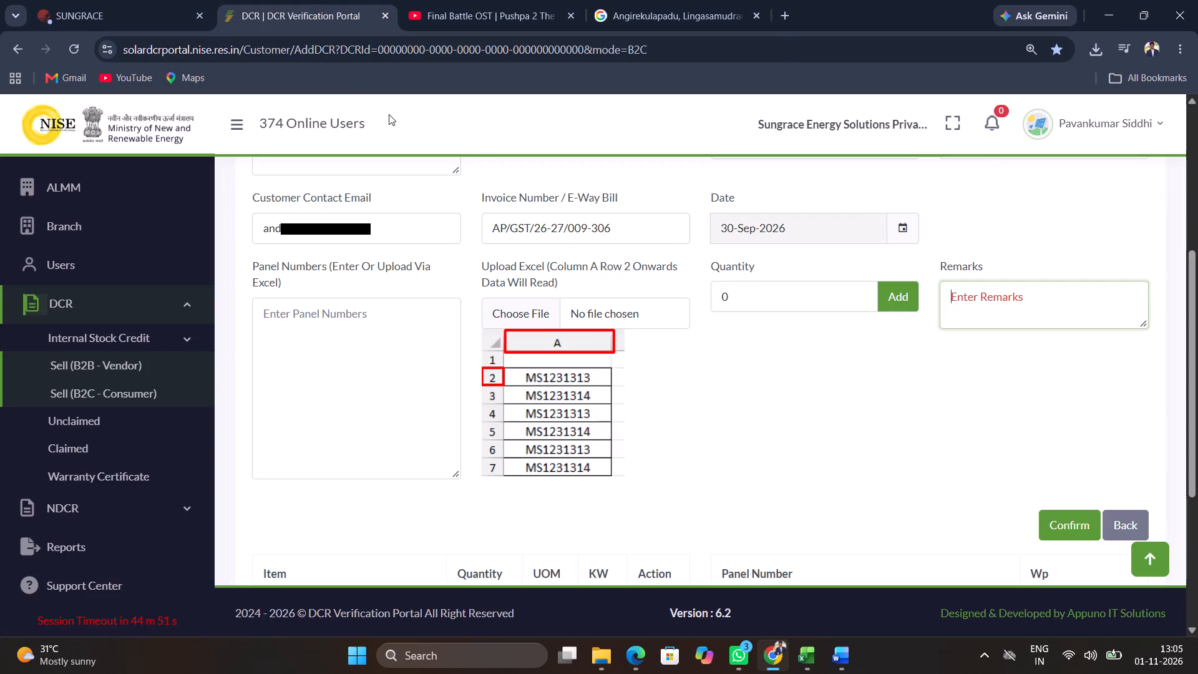
pyautogui.click(973, 311)
pyautogui.hotkey('ctrl', 'v')
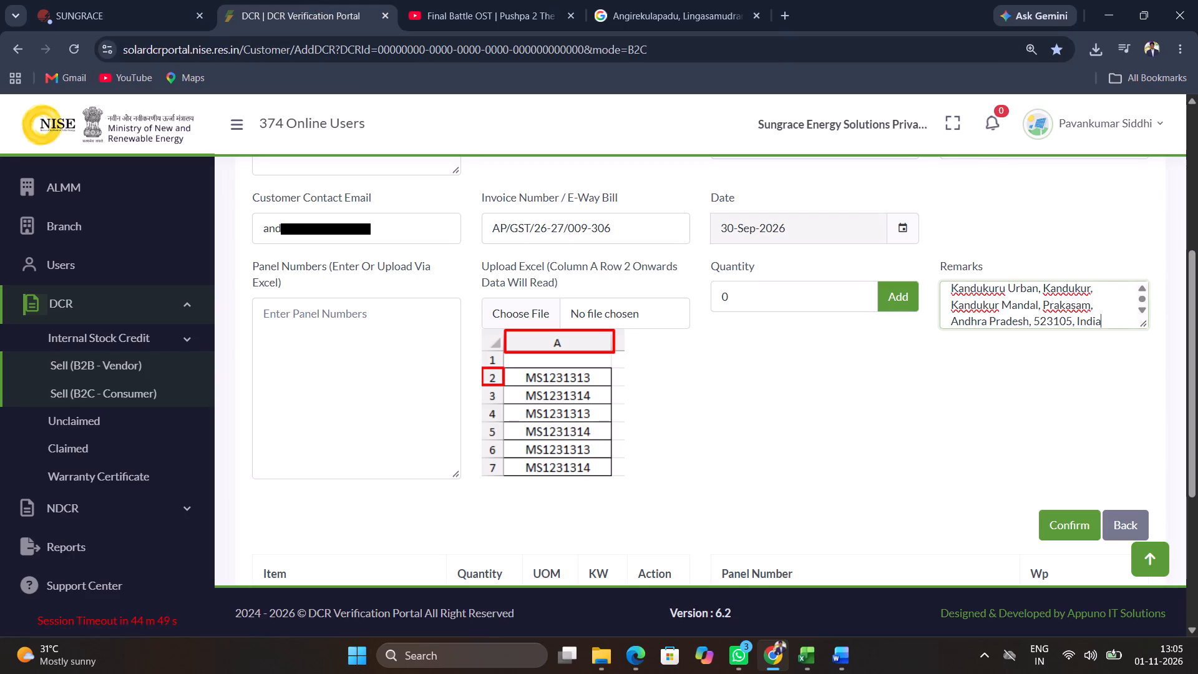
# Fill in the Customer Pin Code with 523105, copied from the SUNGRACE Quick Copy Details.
pyautogui.scroll(2, 743, 396)
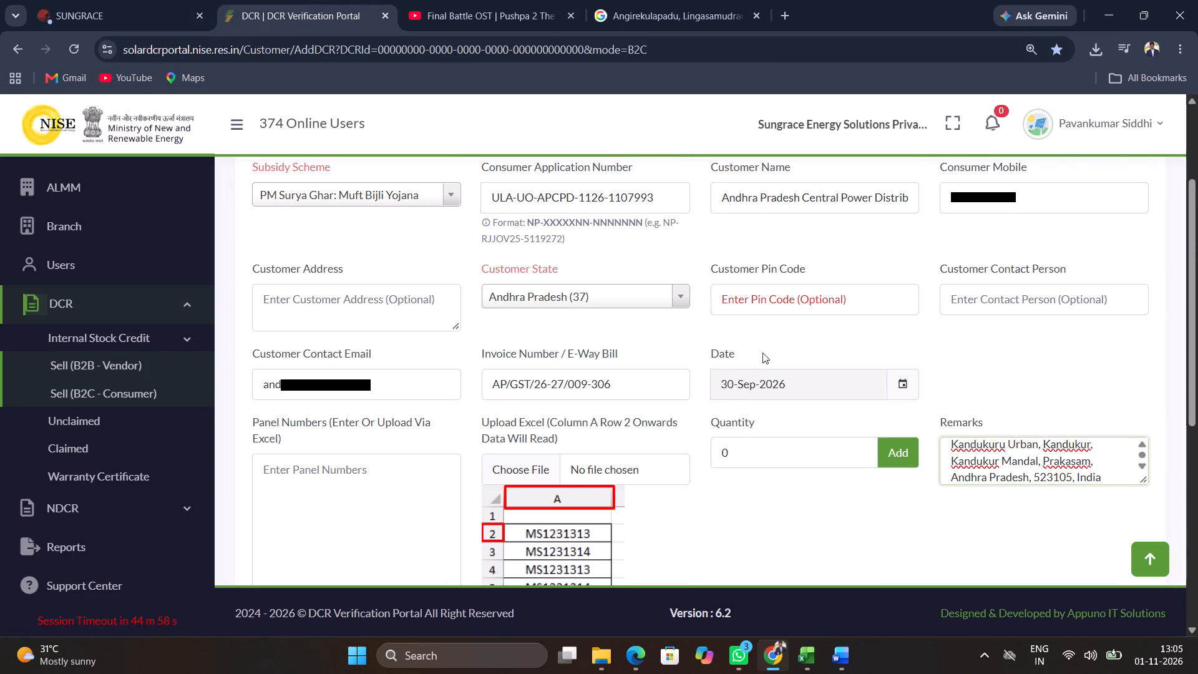
pyautogui.click(763, 298)
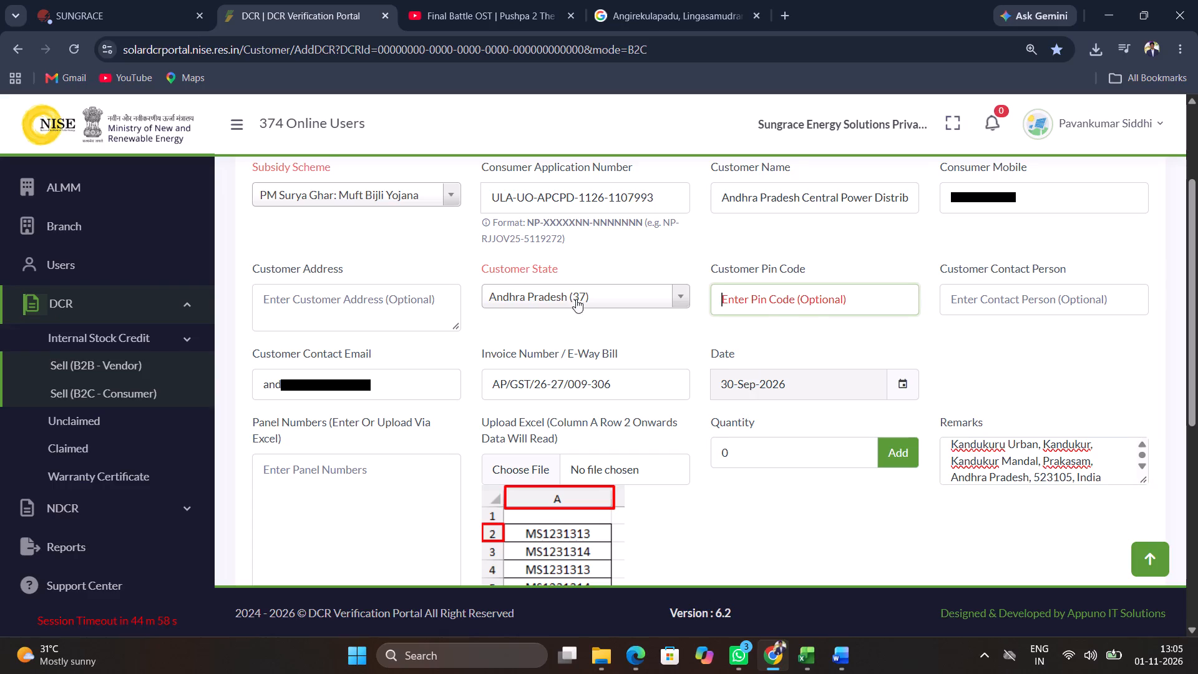
pyautogui.click(155, 0)
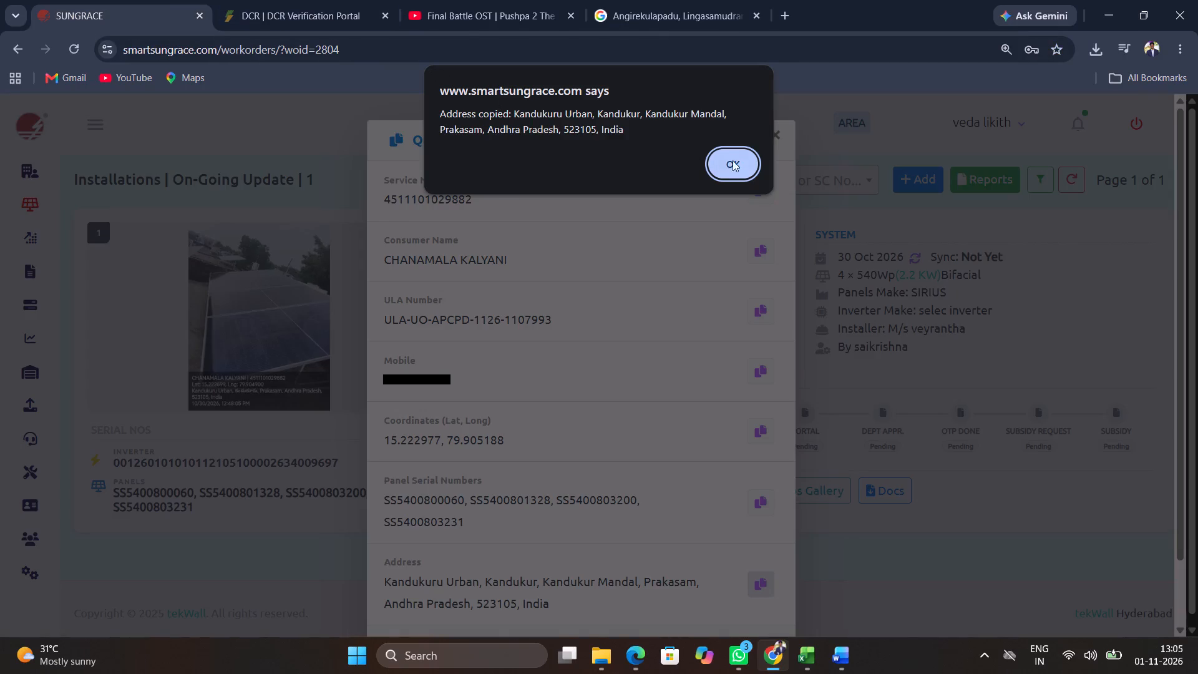
pyautogui.click(743, 166)
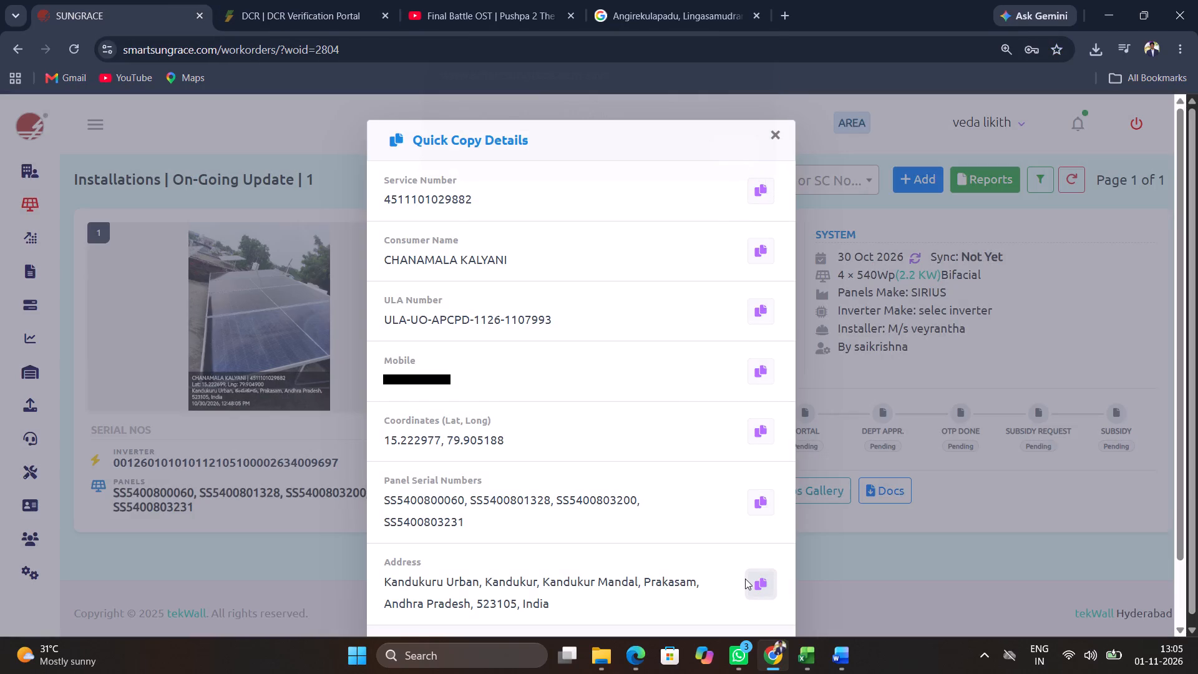
pyautogui.scroll(-2, 758, 483)
pyautogui.click(759, 580)
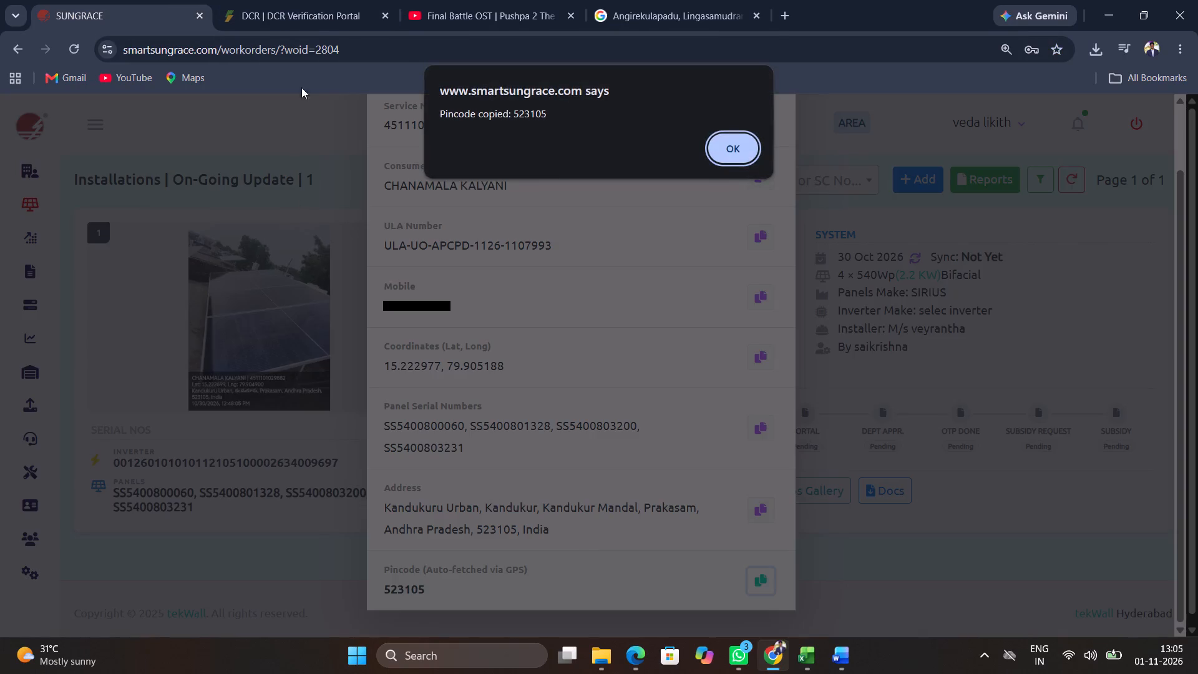
pyautogui.click(315, 6)
pyautogui.hotkey('ctrl', 'v')
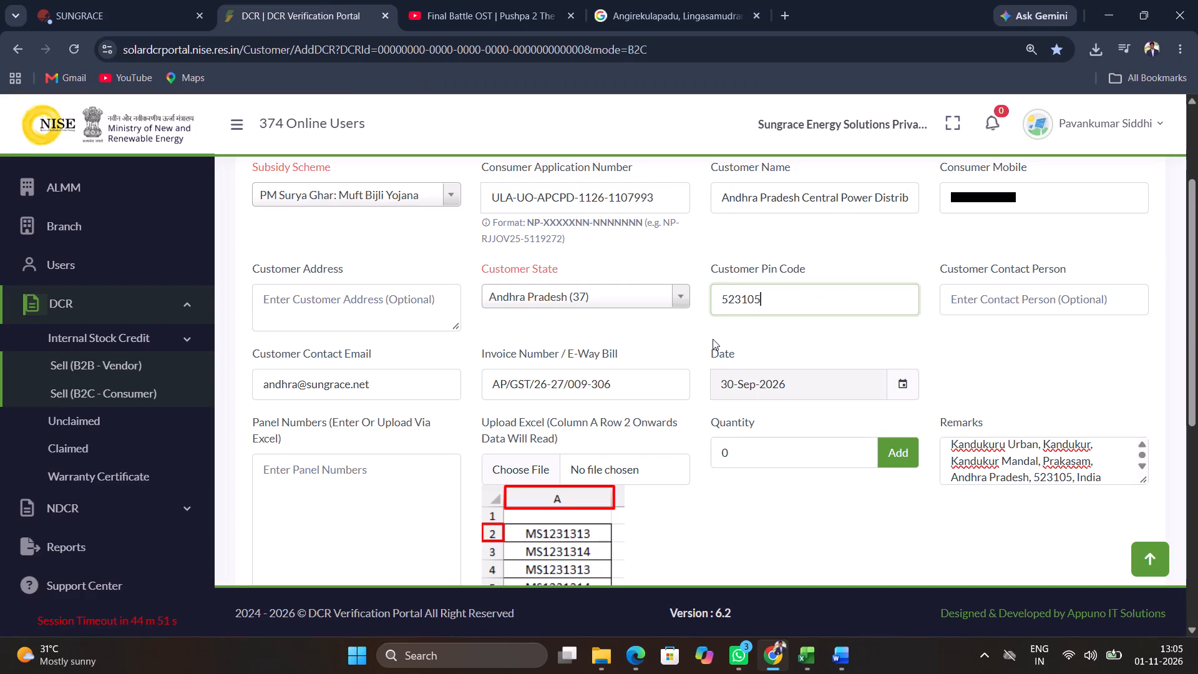
pyautogui.scroll(-5, 713, 339)
pyautogui.click(1076, 291)
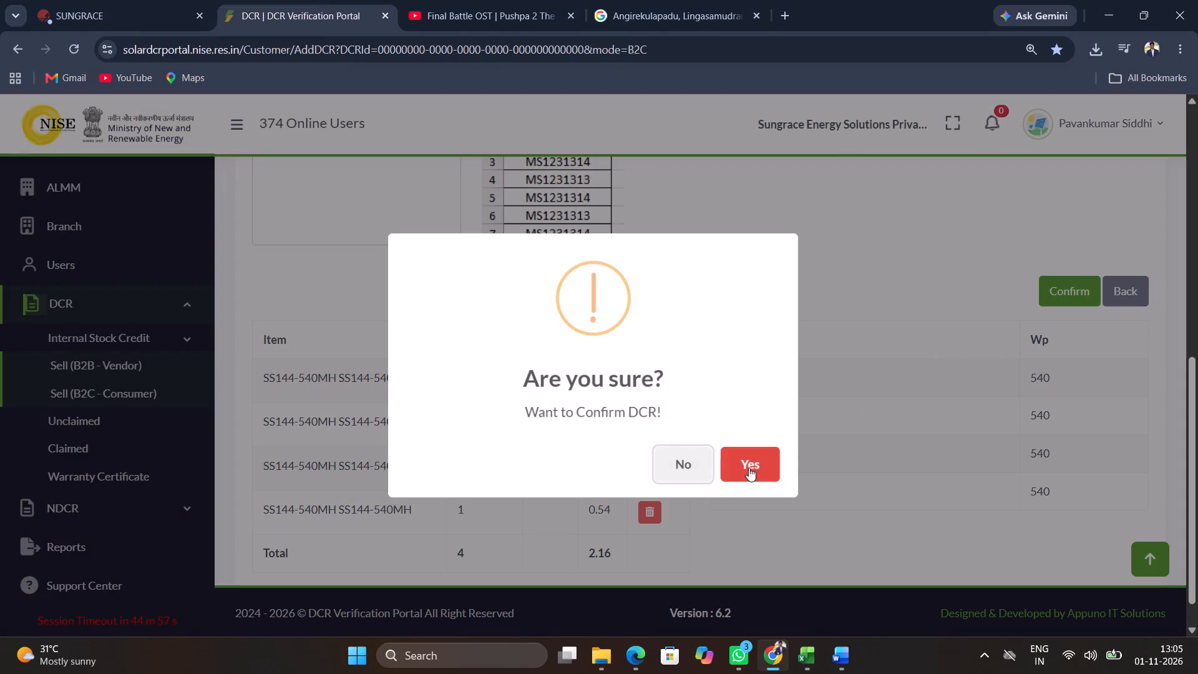
pyautogui.click(749, 467)
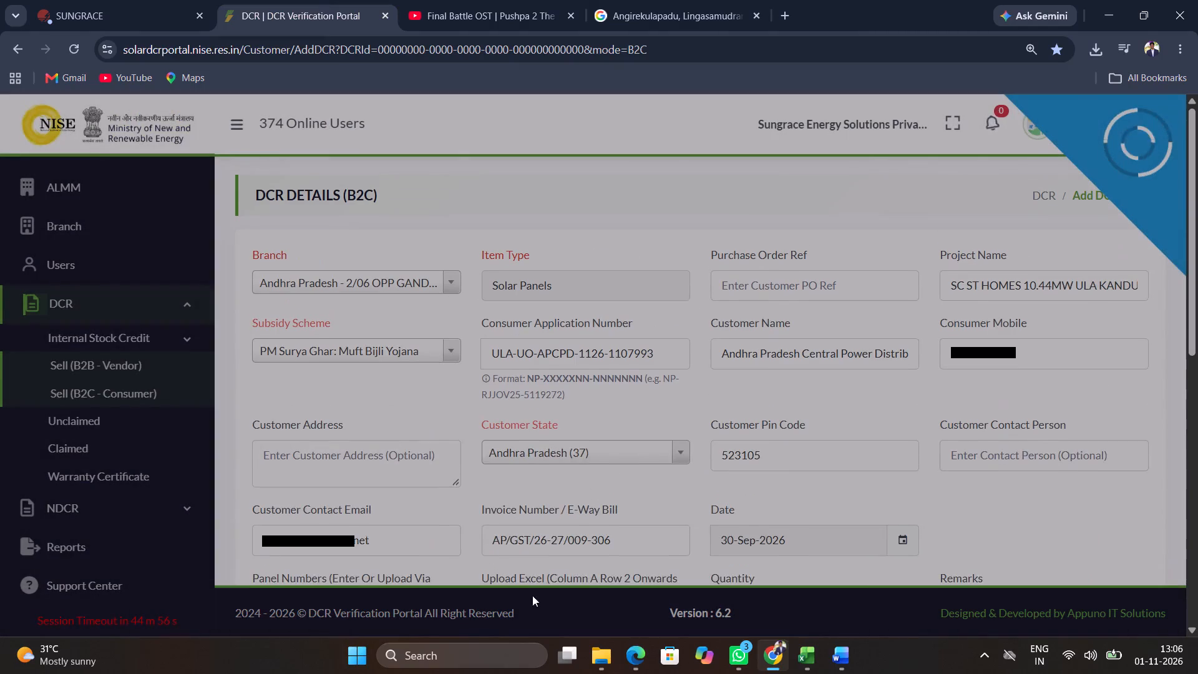
# Create a new folder named 306_ inside the DCR009 folder in File Explorer.
pyautogui.click(605, 620)
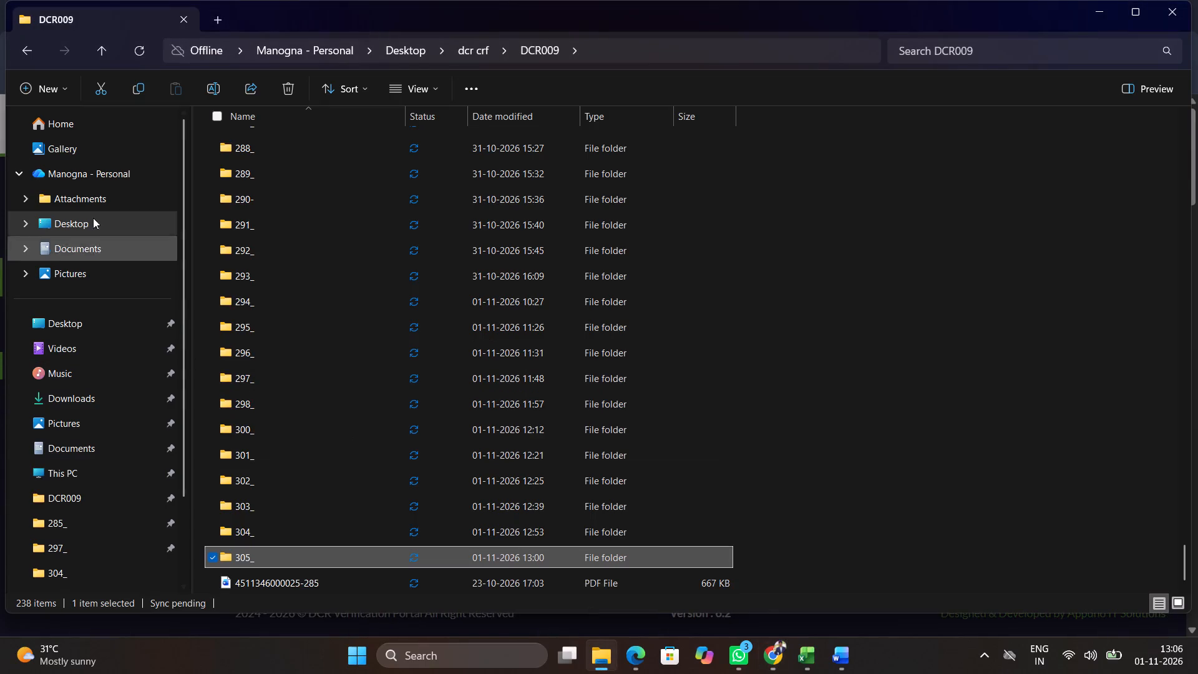
pyautogui.click(50, 87)
pyautogui.click(60, 125)
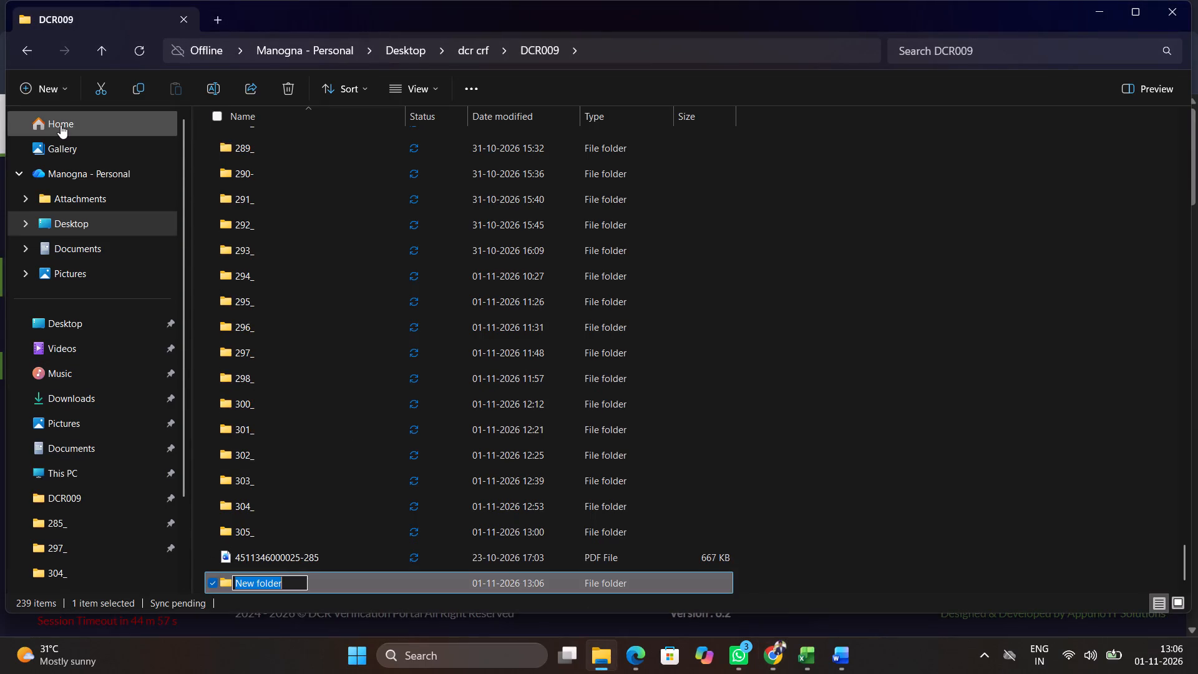
pyautogui.write('306')
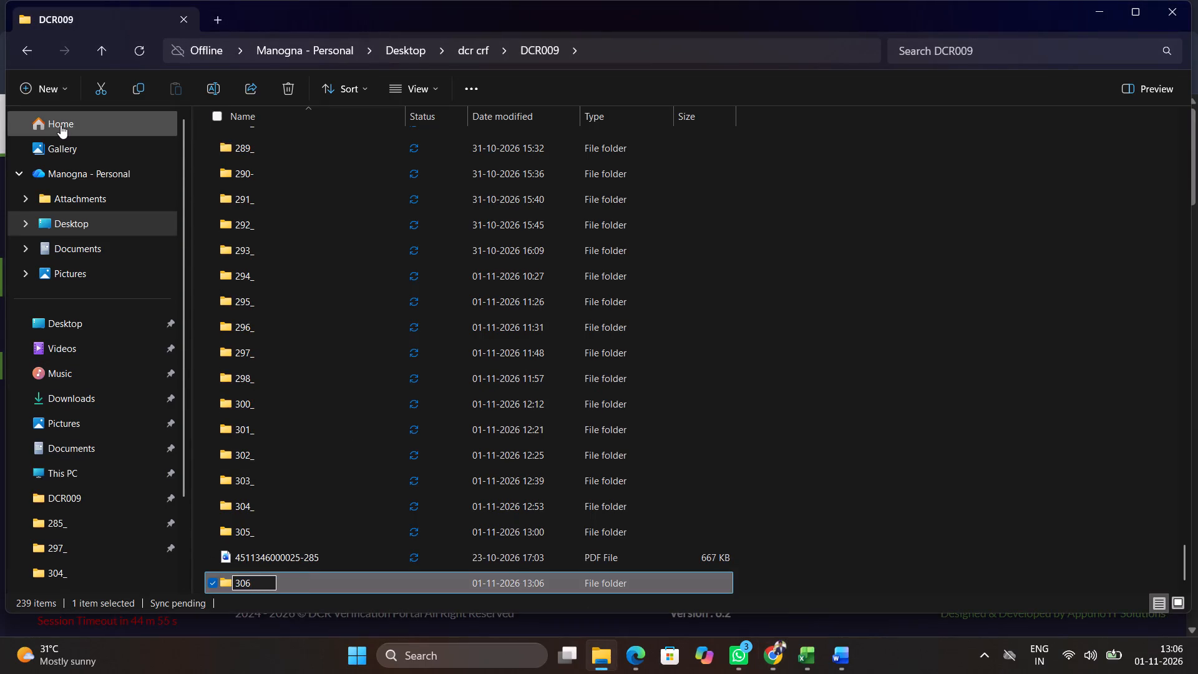
pyautogui.hotkey('shift', '_')
pyautogui.press('Return')
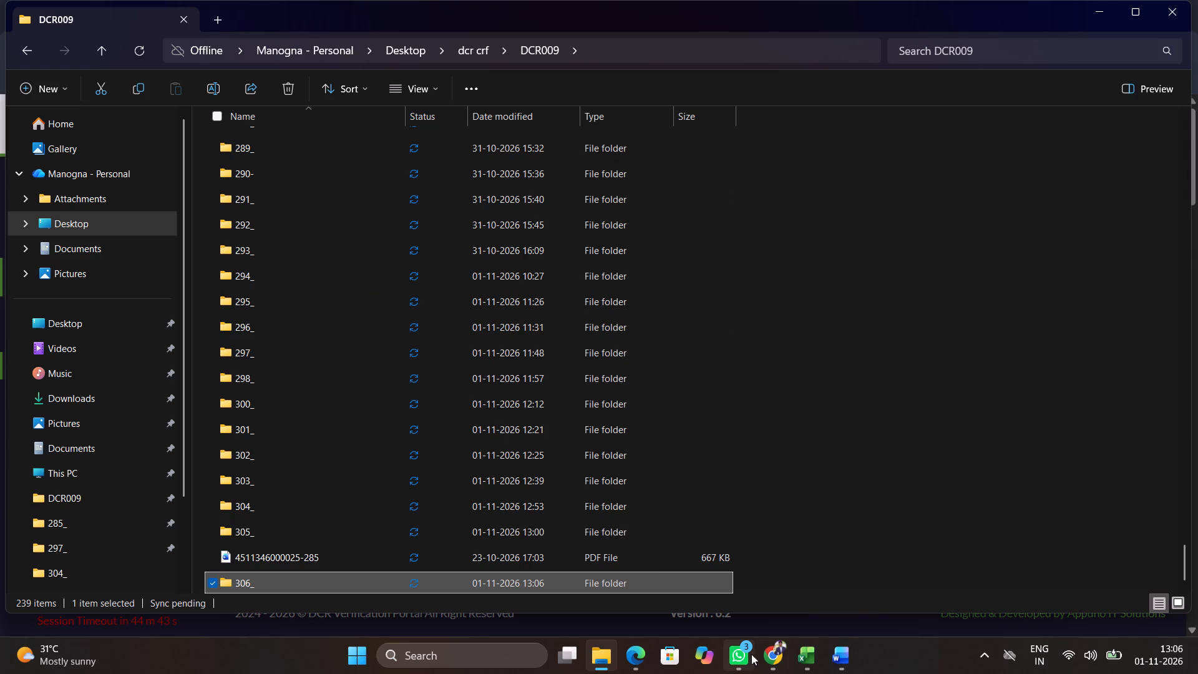
# Start downloading the invoice 009-306 certificate PDF, naming it with the service number copied from SUNGRACE followed by -306.
pyautogui.click(769, 562)
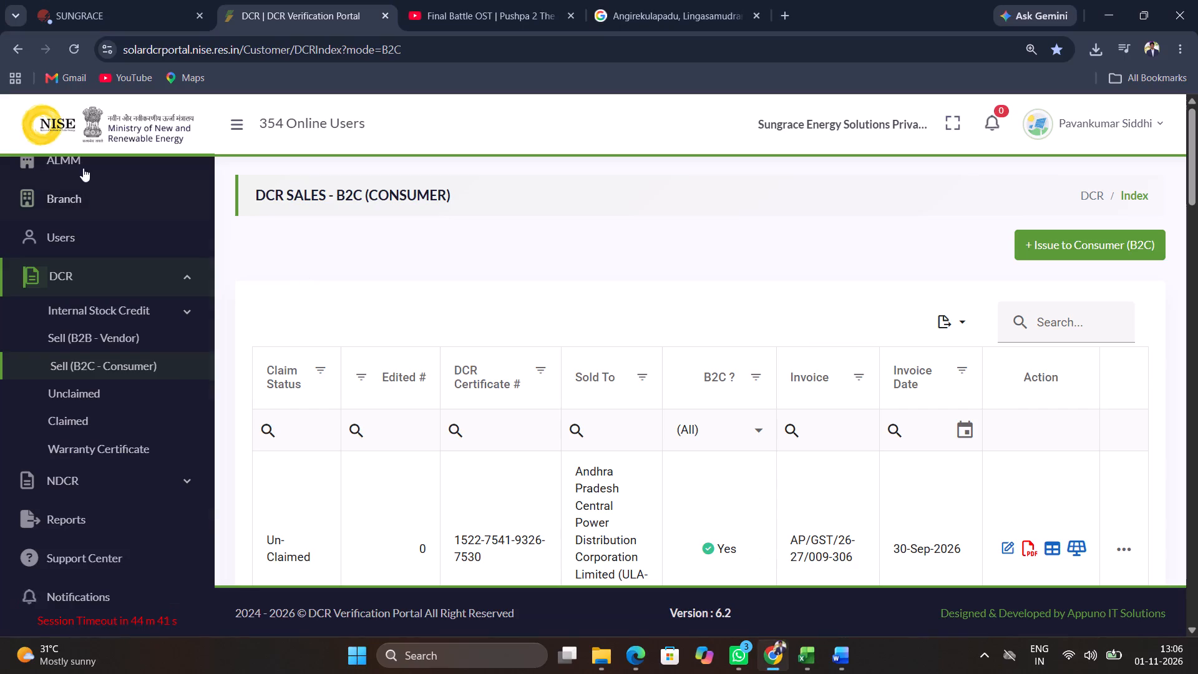
pyautogui.click(123, 0)
pyautogui.click(737, 154)
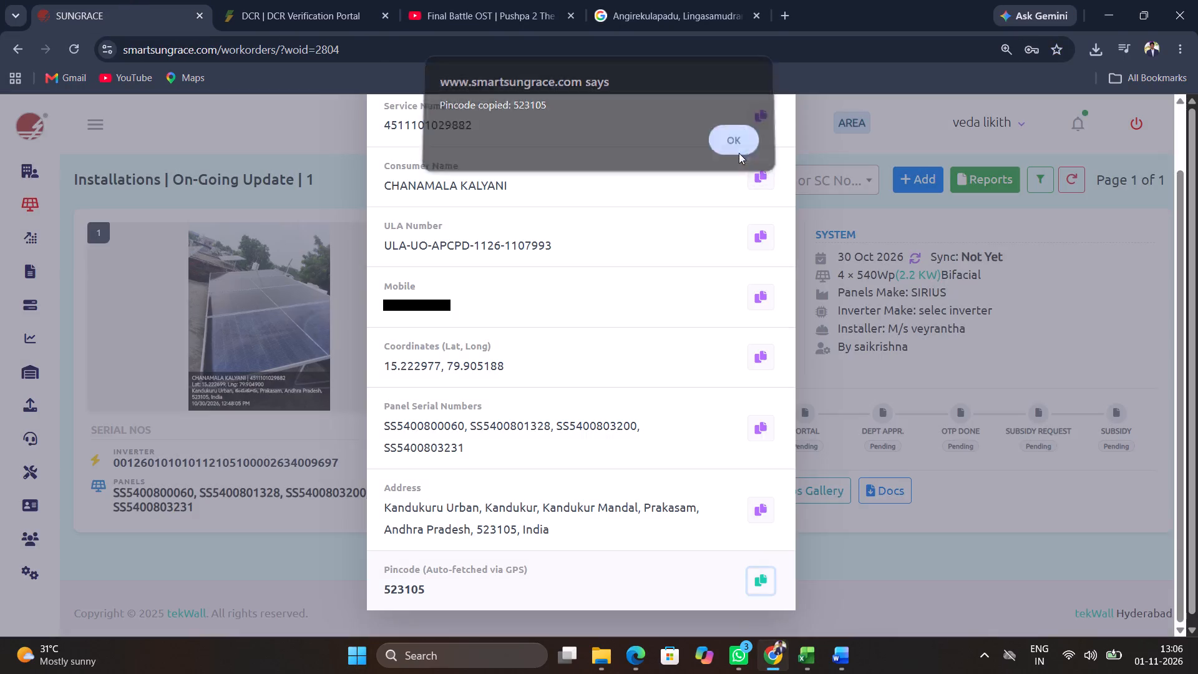
pyautogui.click(767, 109)
pyautogui.click(281, 0)
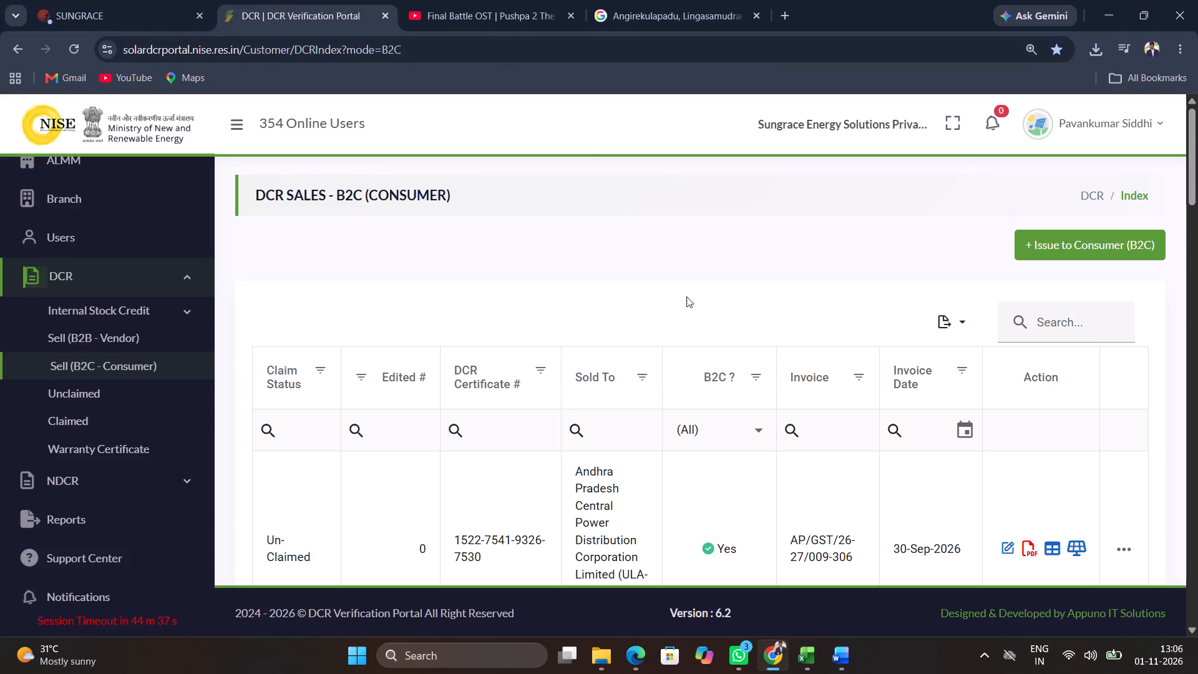
pyautogui.click(1032, 550)
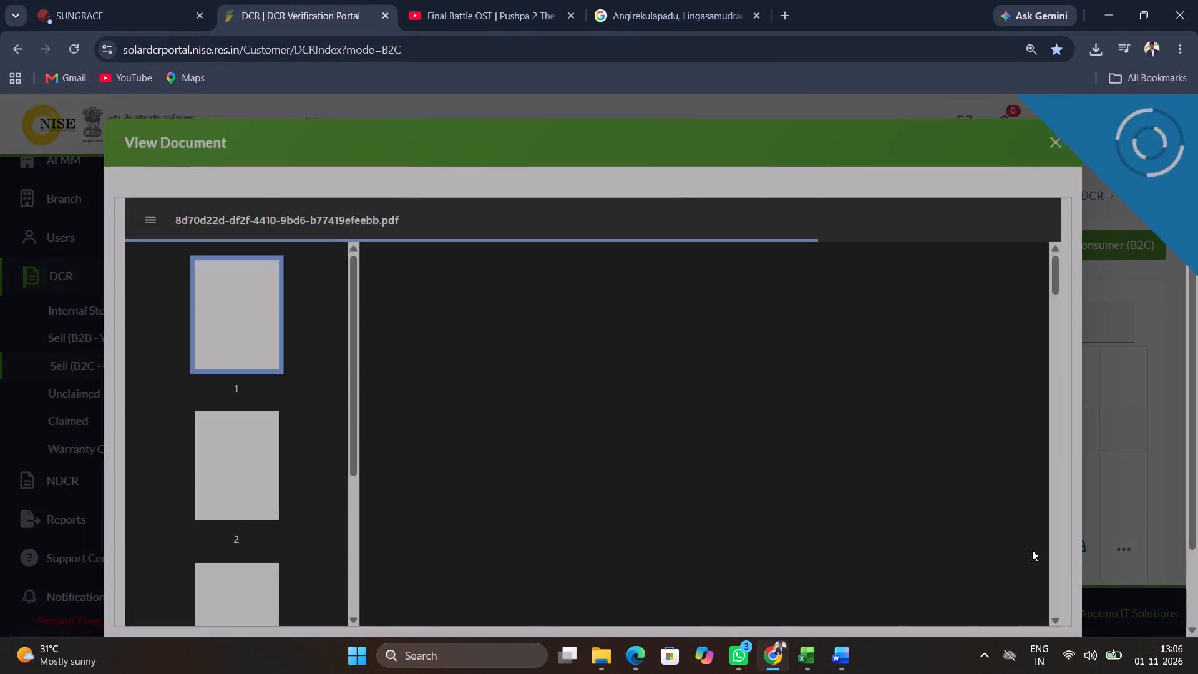
pyautogui.click(972, 224)
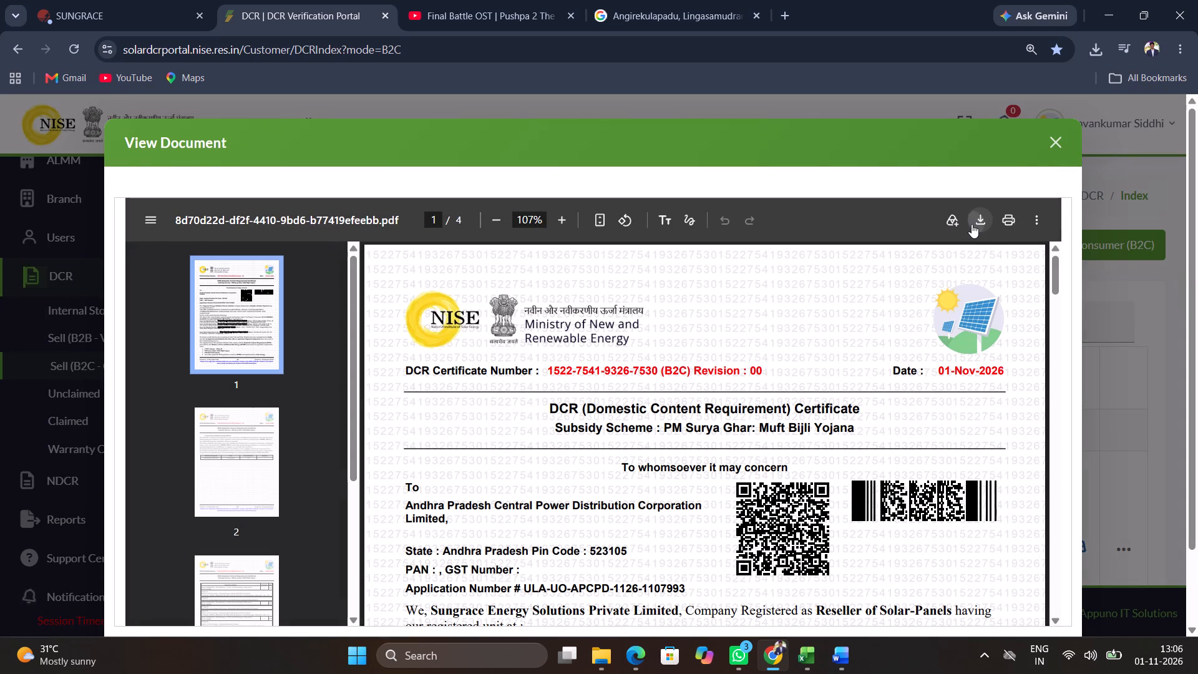
pyautogui.hotkey('ctrl', 'v')
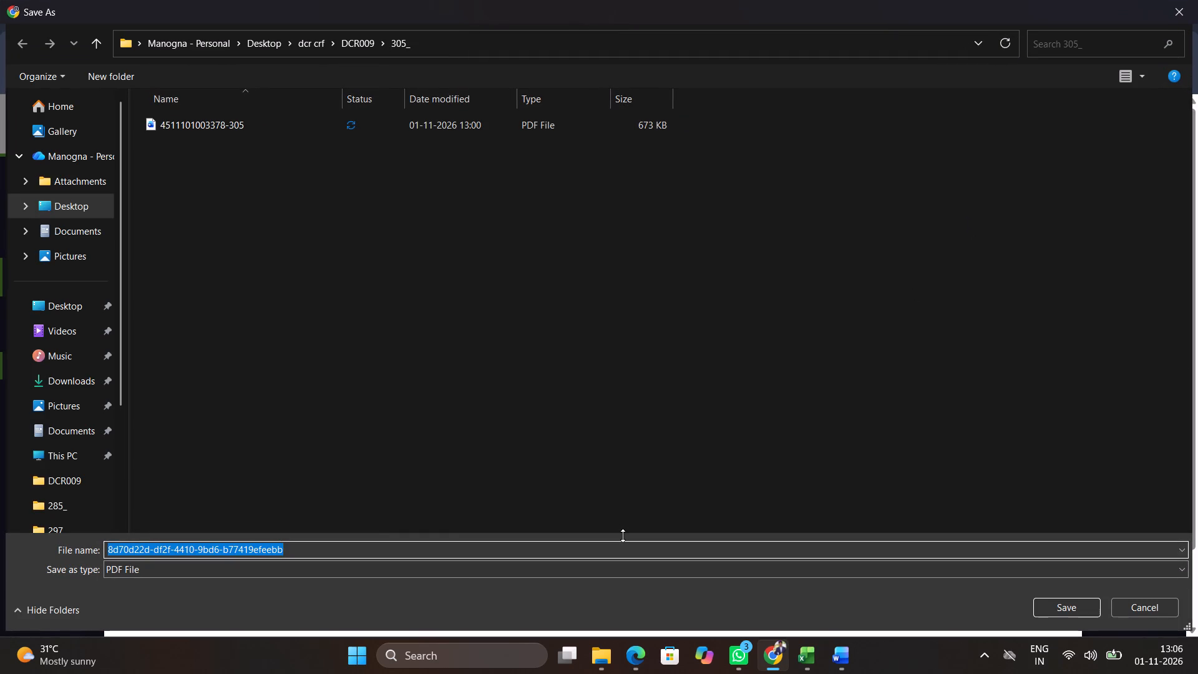
pyautogui.press('-')
pyautogui.write('306')
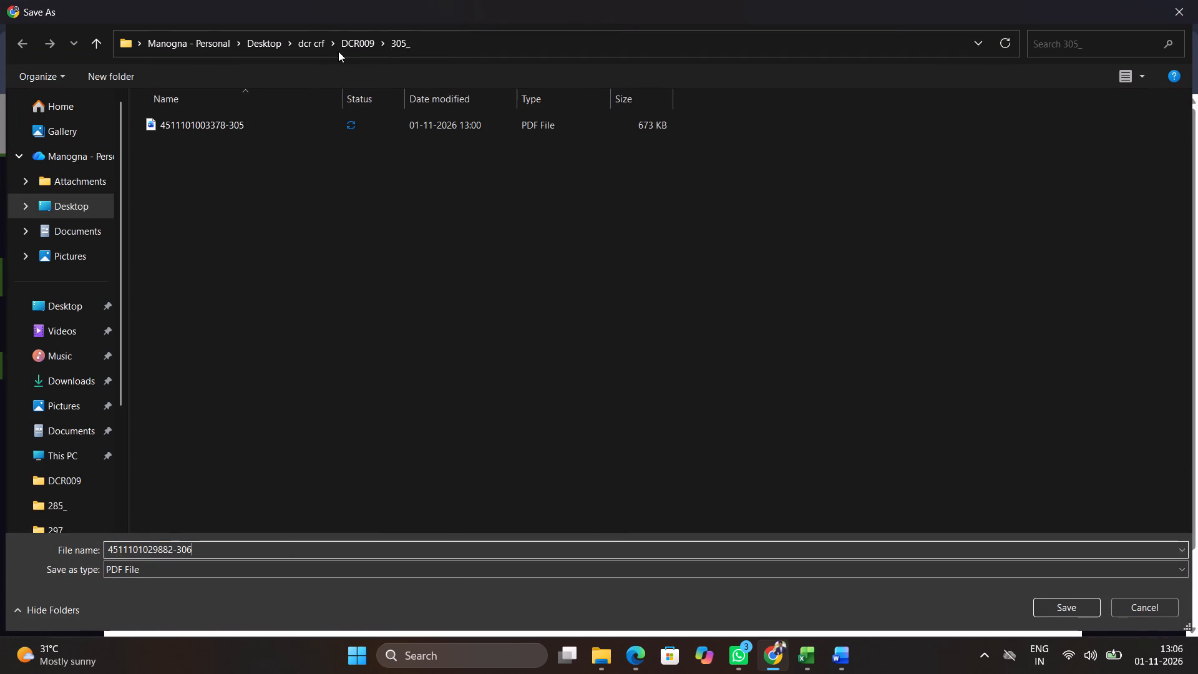
# Save the named certificate PDF in the 306_ folder inside DCR009.
pyautogui.click(355, 38)
pyautogui.scroll(-9, 235, 446)
pyautogui.scroll(-16, 286, 361)
pyautogui.scroll(-8, 291, 339)
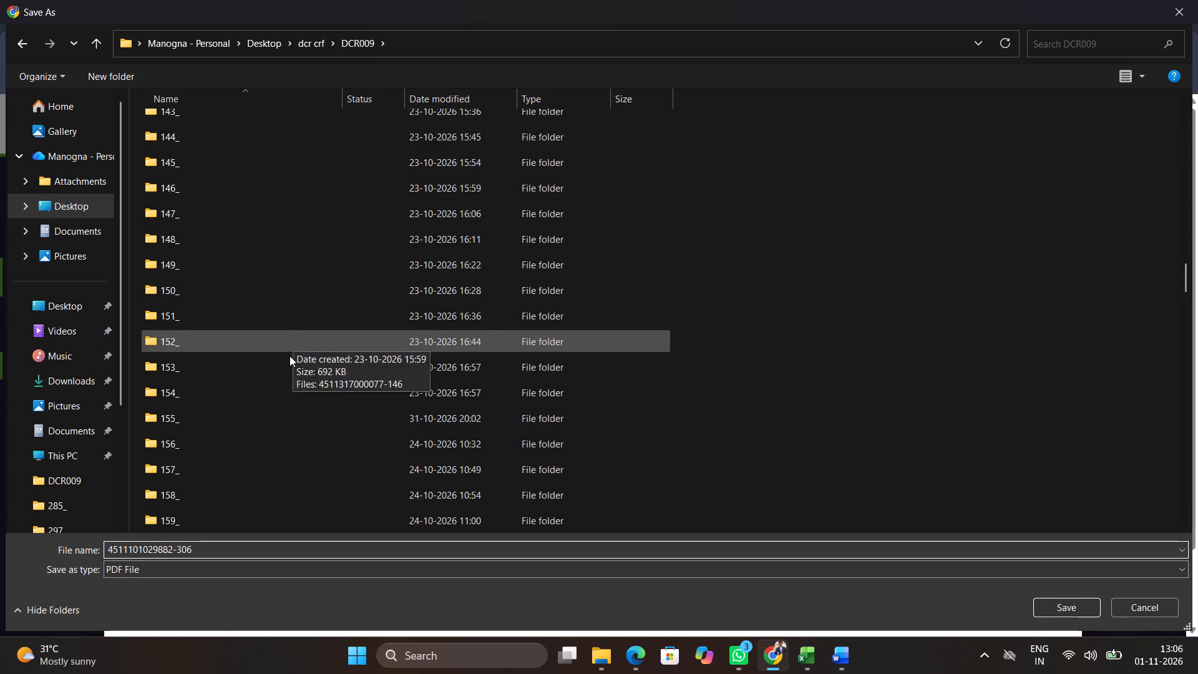
pyautogui.scroll(-20, 290, 356)
pyautogui.scroll(-11, 290, 356)
pyautogui.scroll(-16, 265, 393)
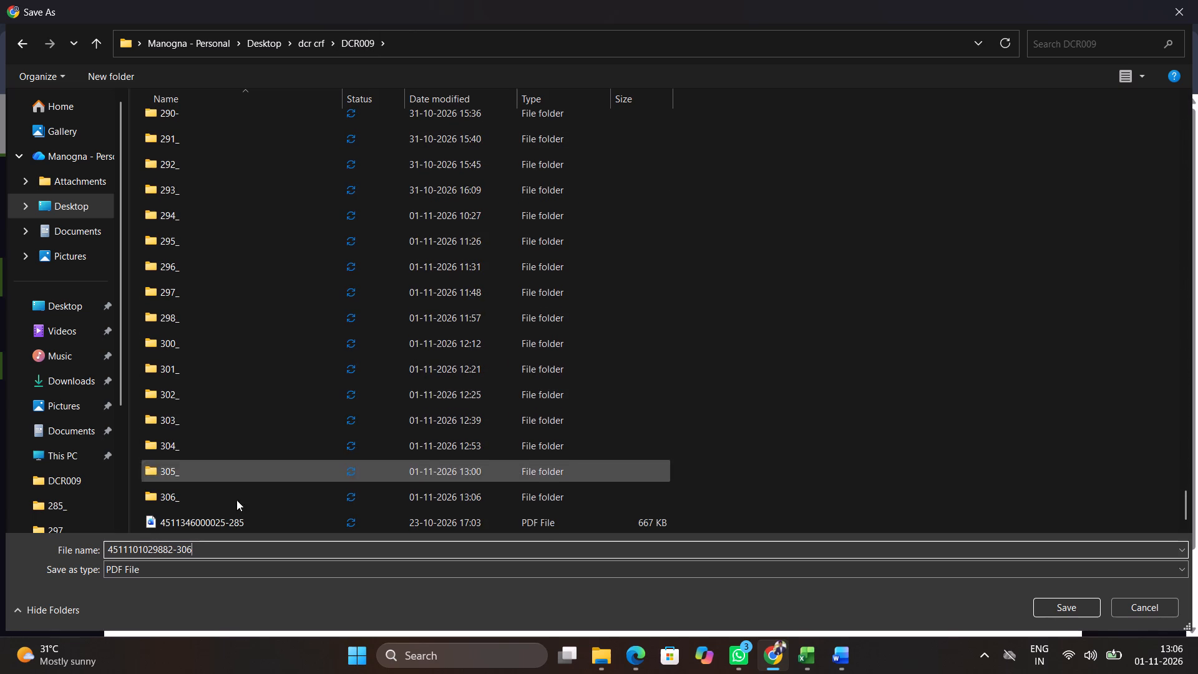
pyautogui.doubleClick(241, 496)
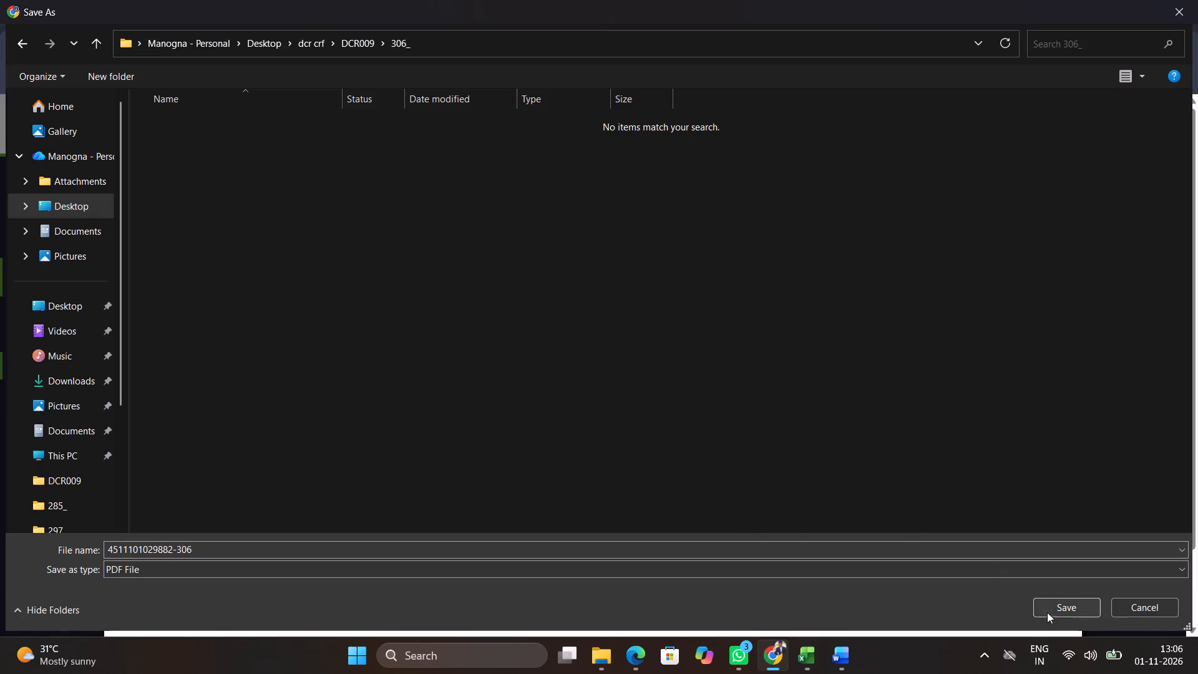
pyautogui.click(1047, 612)
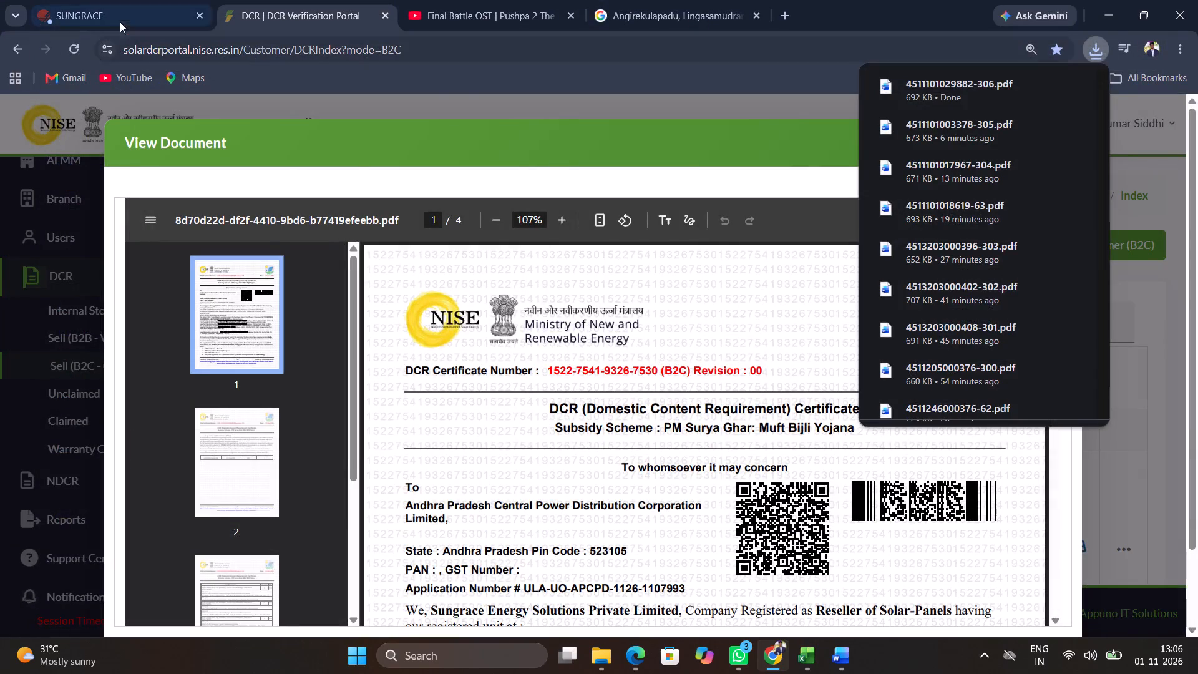
# In the SUNGRACE installation's Project Stage form, attach the certificate PDF from folder 306_ as the Dcr upload and submit.
pyautogui.click(119, 16)
pyautogui.click(731, 149)
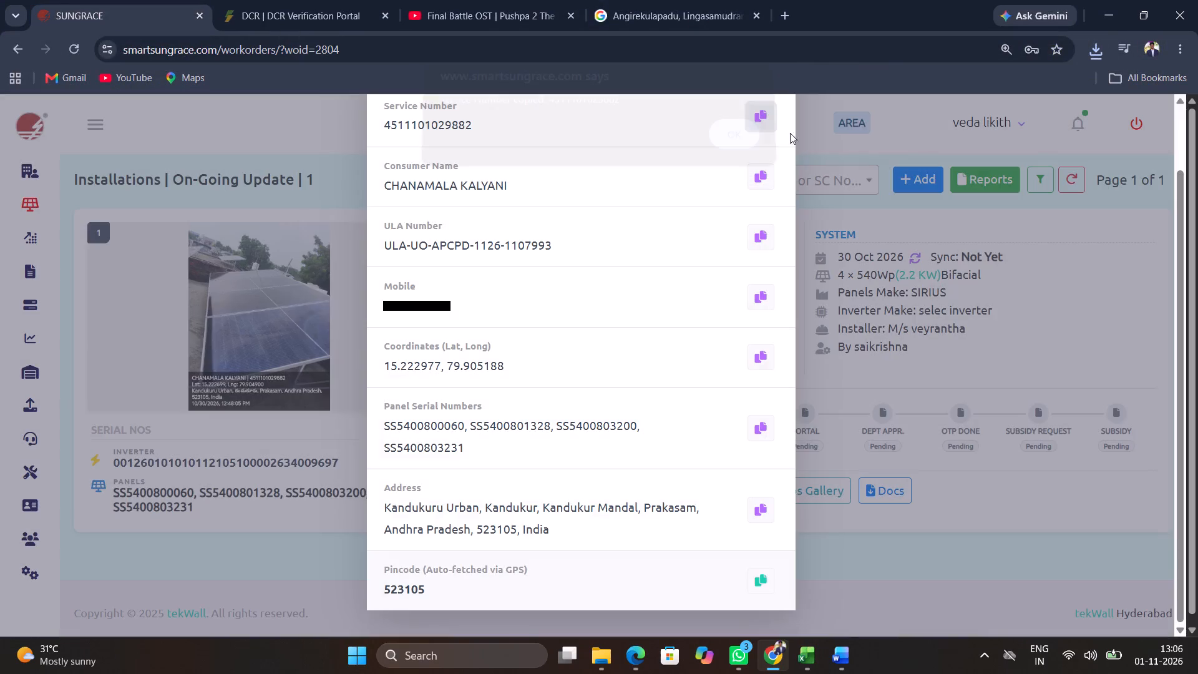
pyautogui.click(835, 135)
pyautogui.click(674, 489)
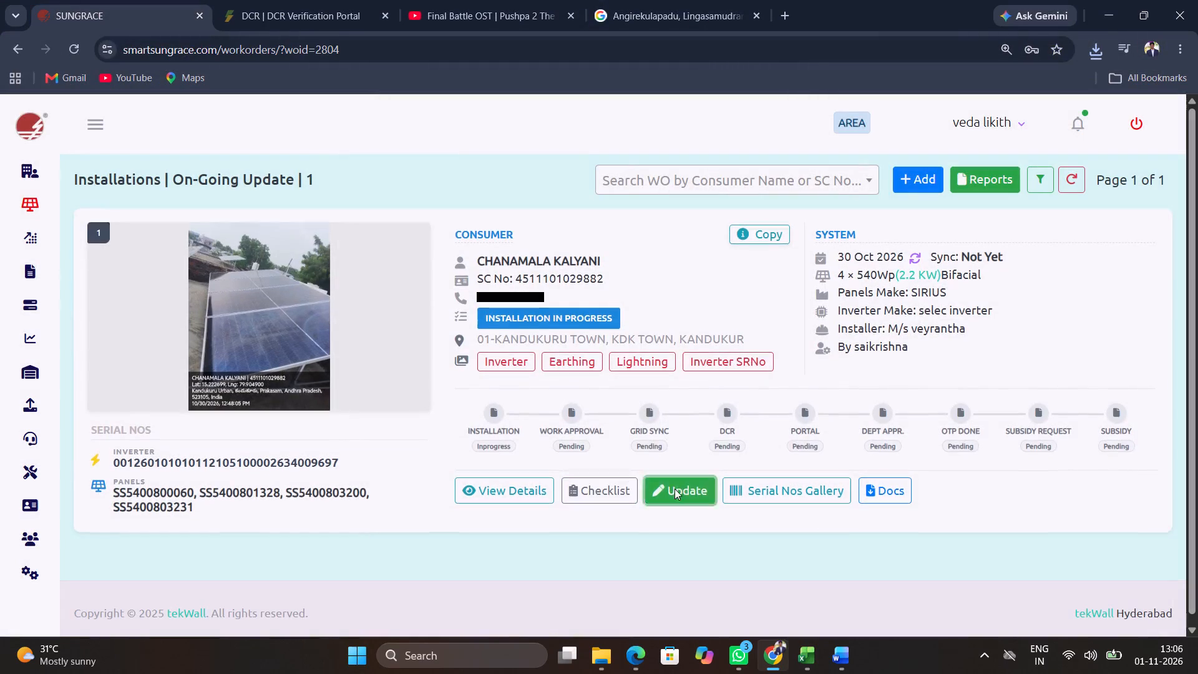
pyautogui.click(536, 446)
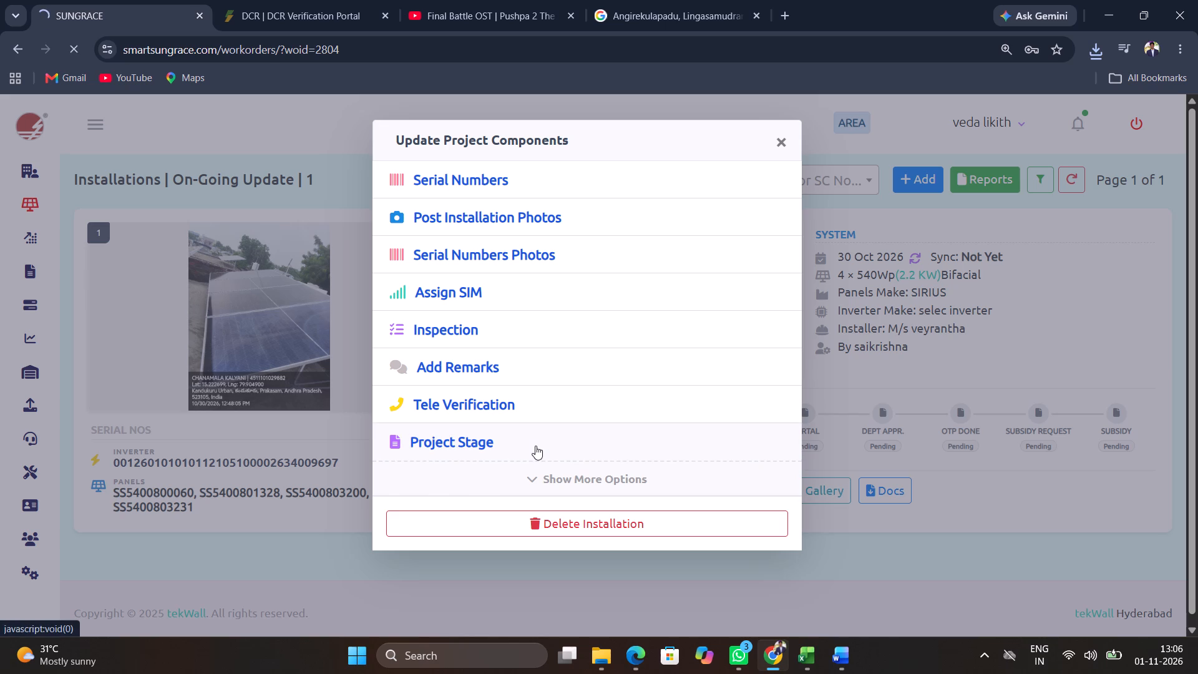
pyautogui.scroll(-5, 467, 346)
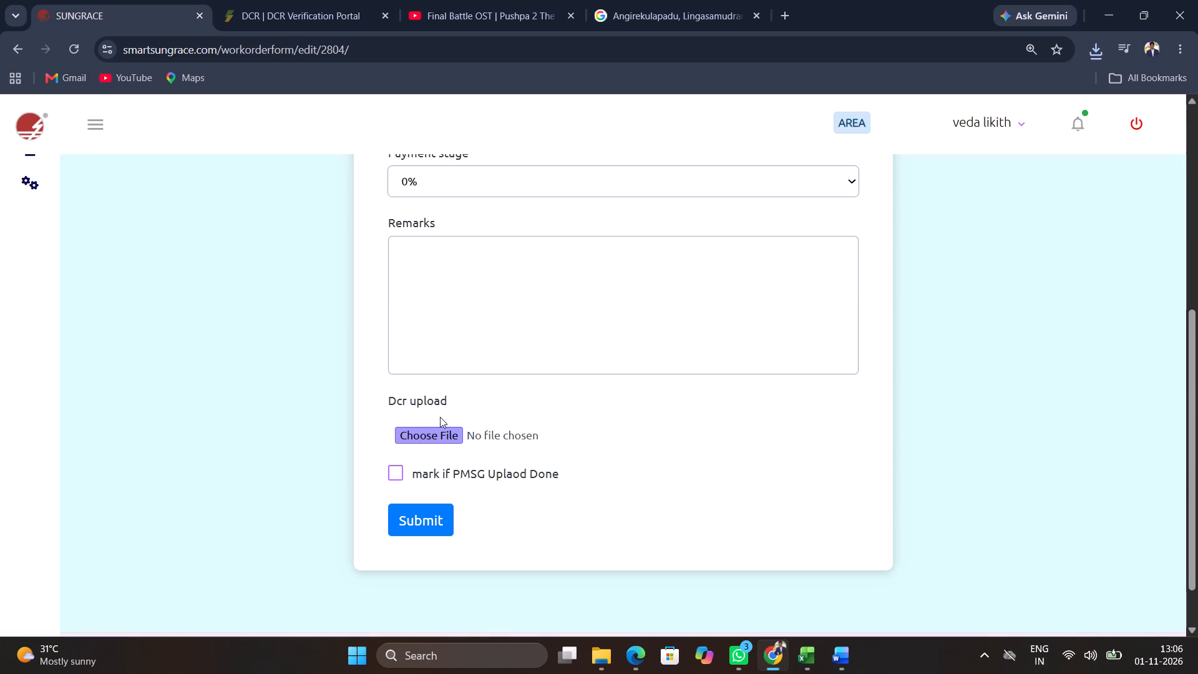
pyautogui.click(439, 431)
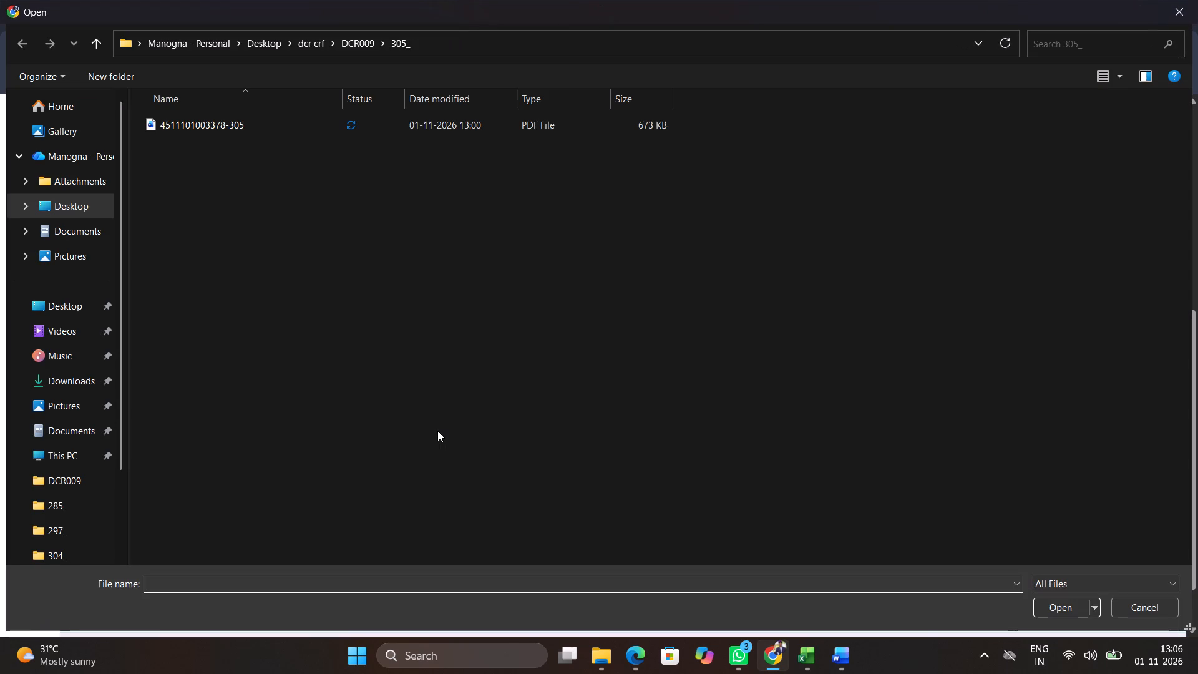
pyautogui.click(359, 39)
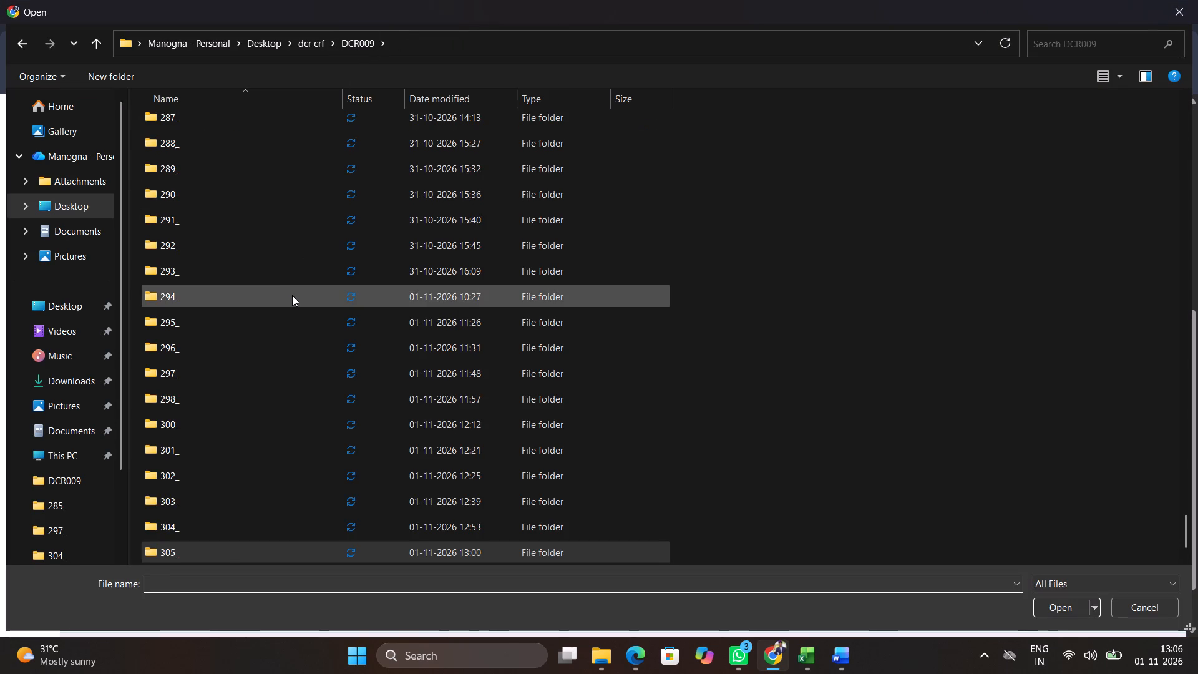
pyautogui.scroll(-2, 292, 295)
pyautogui.doubleClick(238, 531)
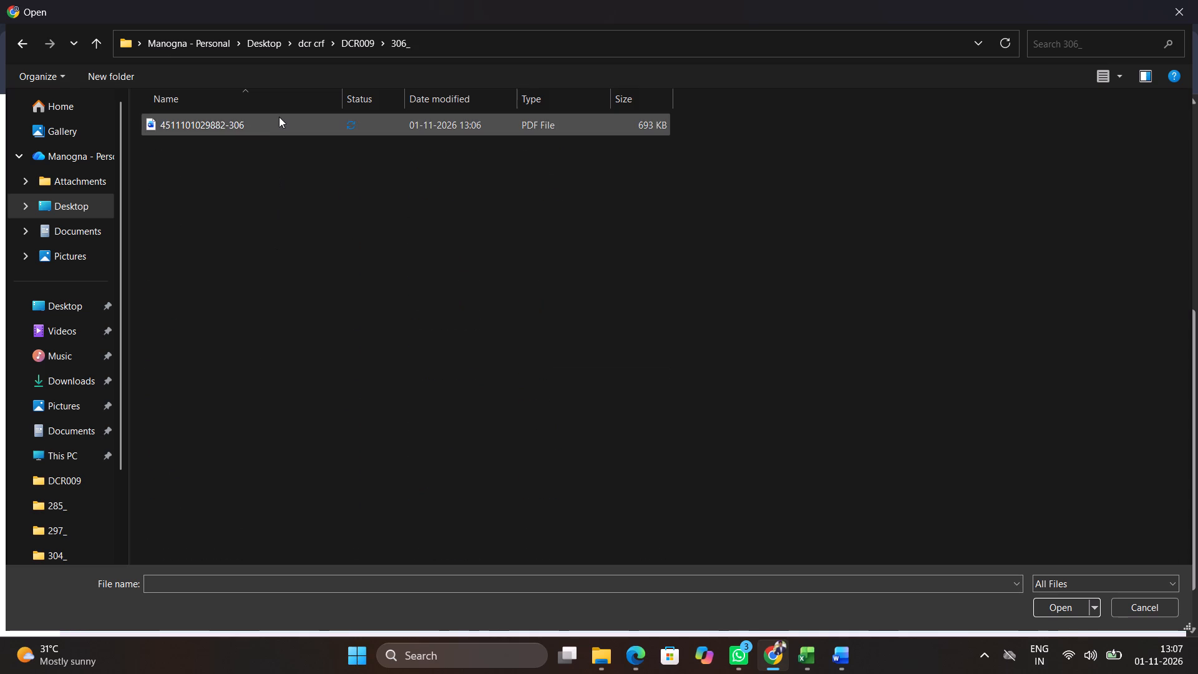
pyautogui.doubleClick(278, 115)
pyautogui.click(431, 517)
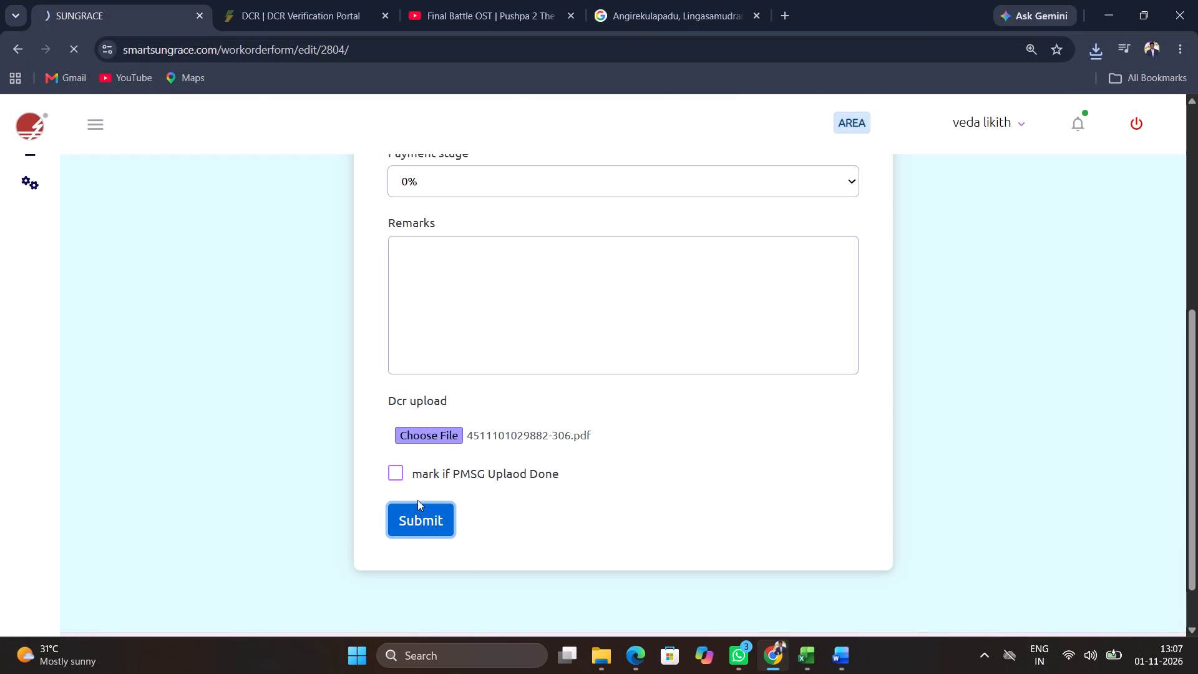
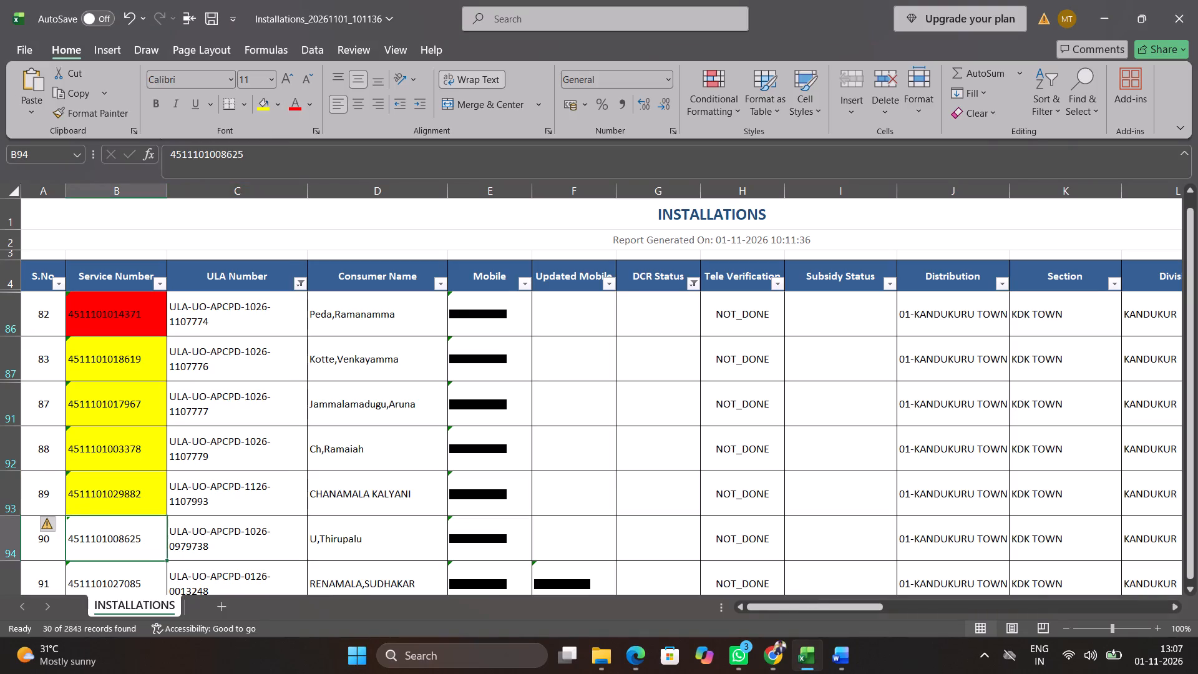
# Copy the service number of S.No 90 in Excel and look up its installation in SUNGRACE.
pyautogui.hotkey('ctrl', 'c')
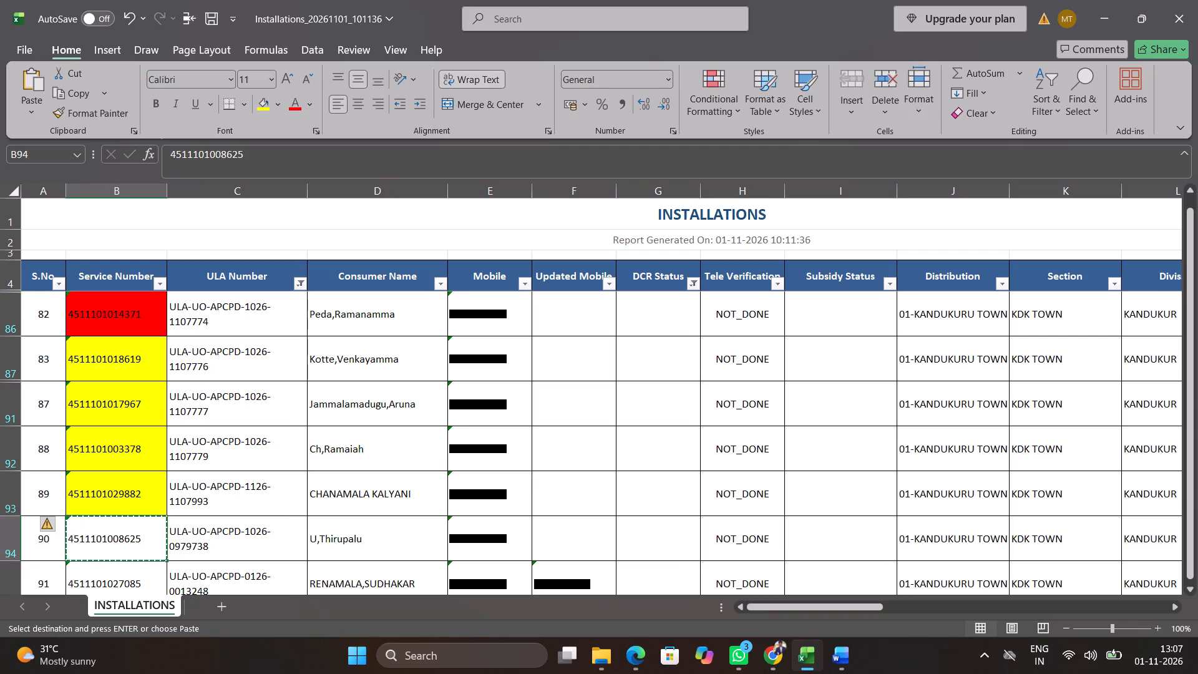
pyautogui.click(754, 565)
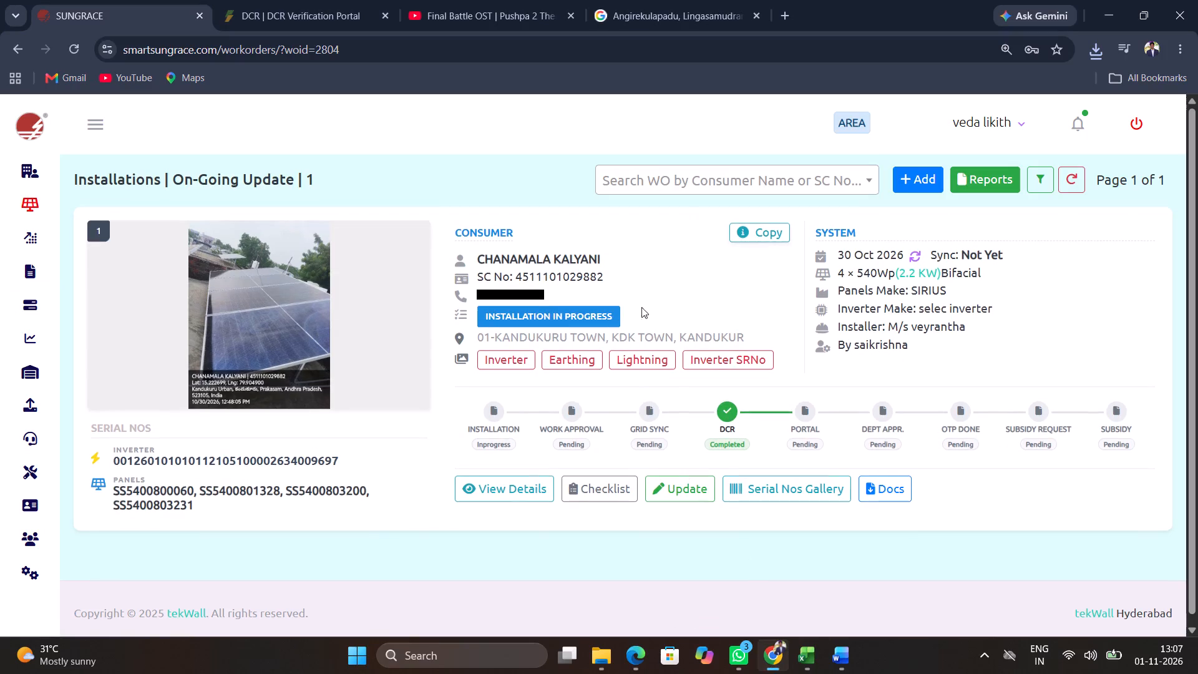
pyautogui.click(675, 180)
pyautogui.hotkey('ctrl', 'v')
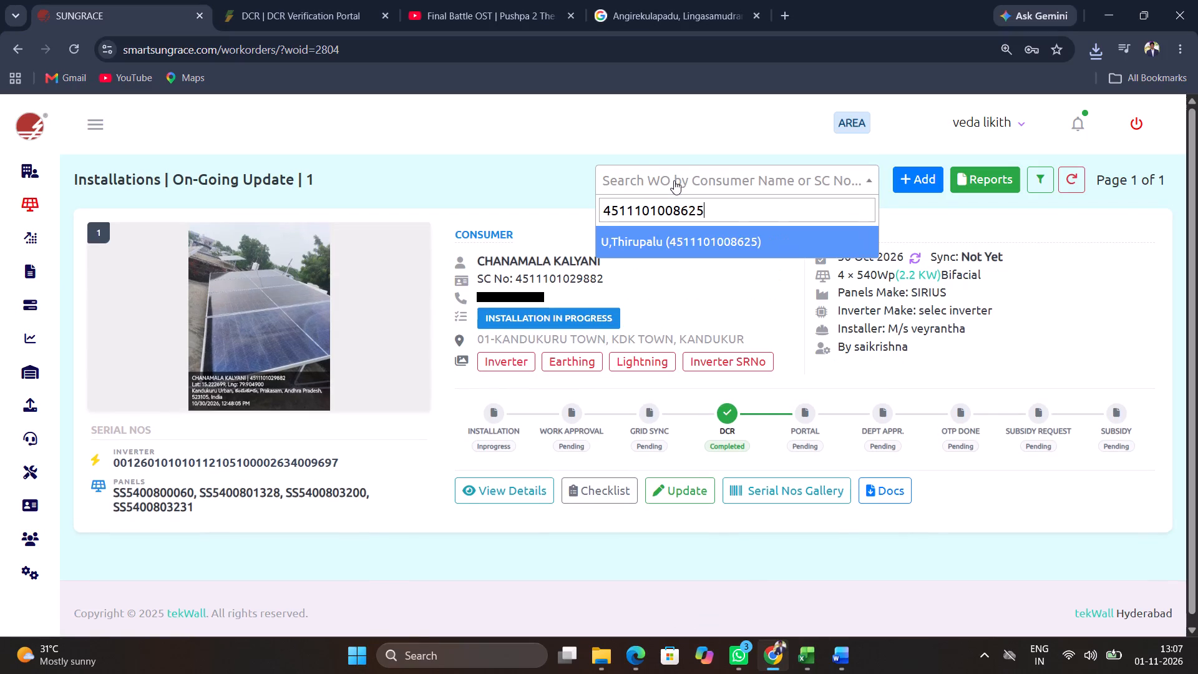
pyautogui.press('Return')
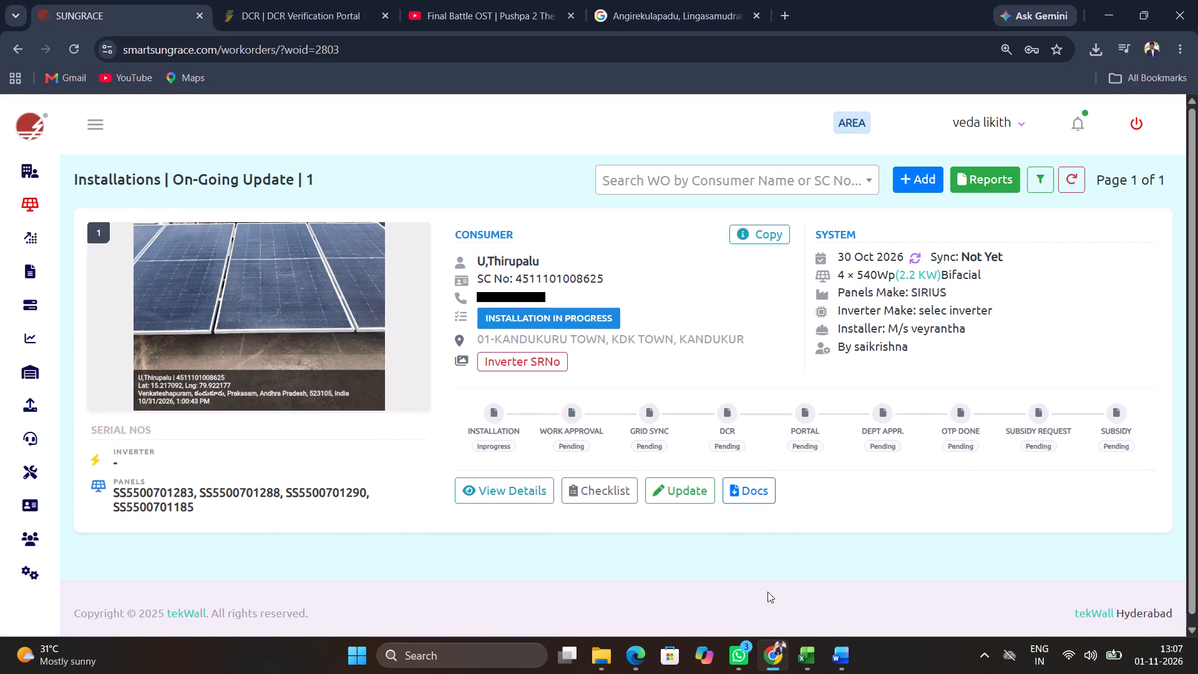
# In Excel, fill the service number cell of S.No 90 with orange.
pyautogui.click(807, 593)
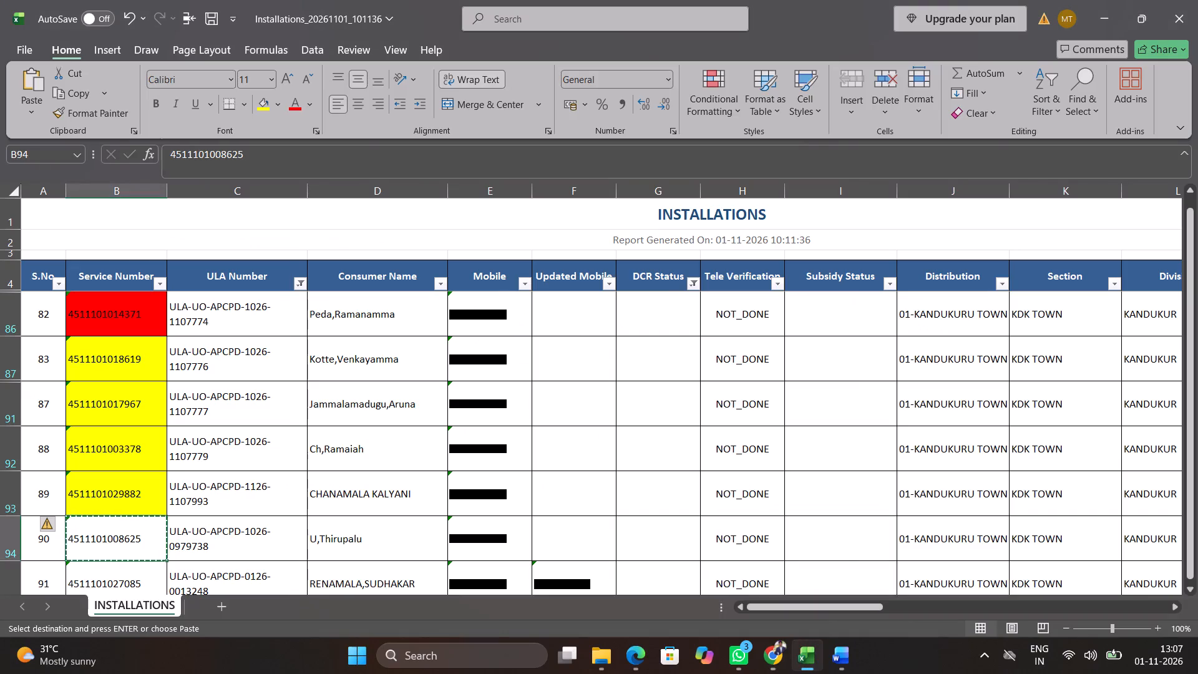
pyautogui.click(280, 107)
pyautogui.click(304, 339)
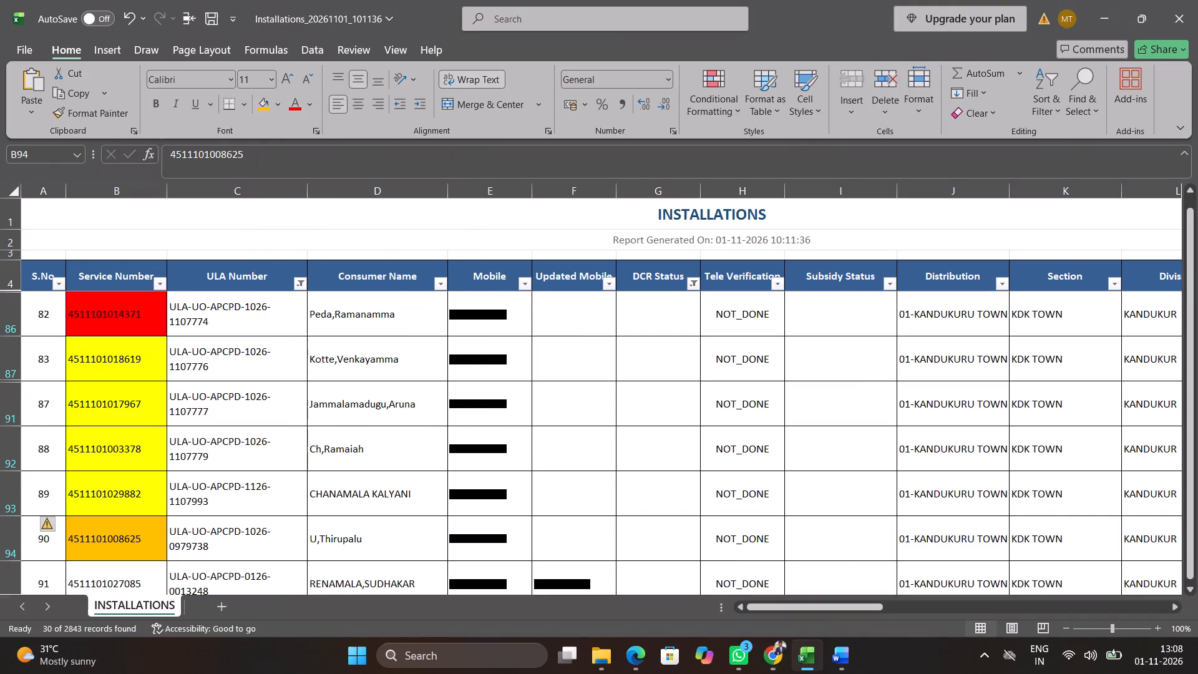
# Copy the service number of S.No 91 in Excel and look up its installation in SUNGRACE.
pyautogui.press('Down')
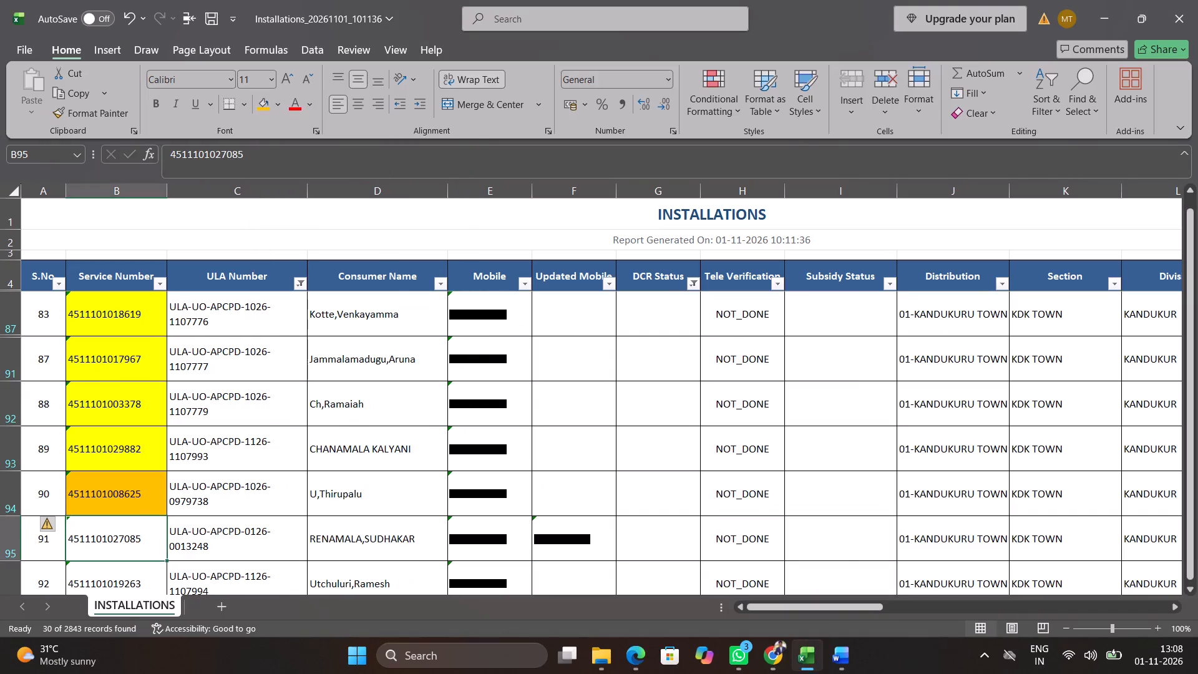
pyautogui.hotkey('ctrl', 'c')
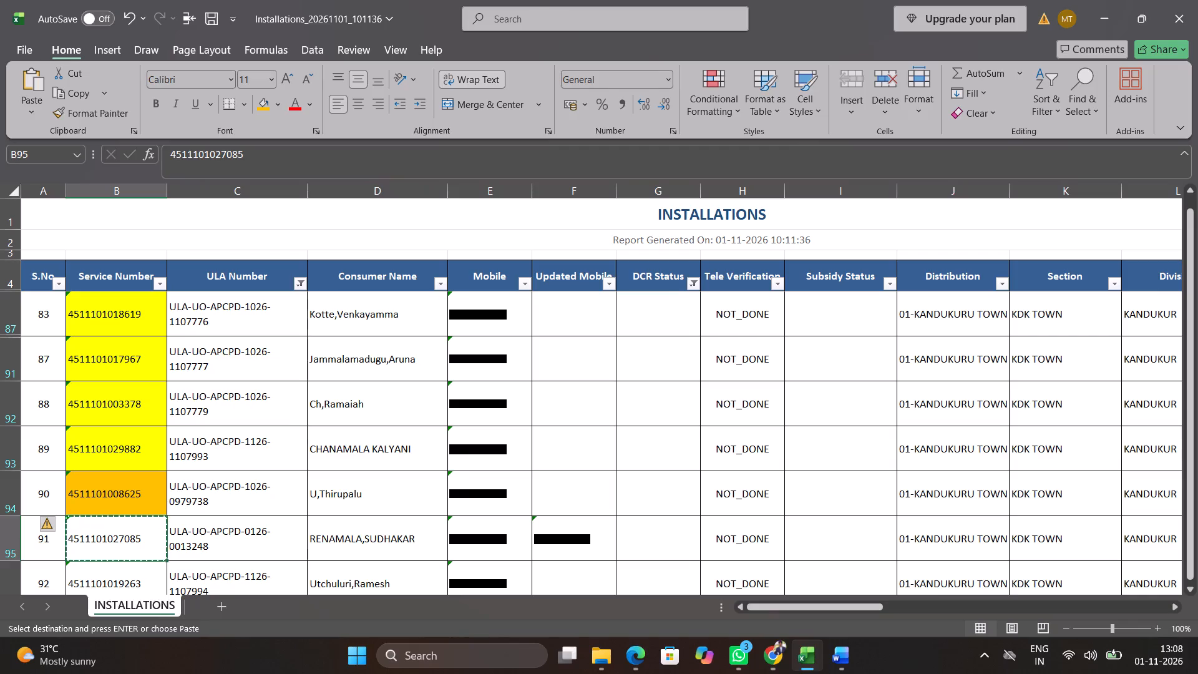
pyautogui.click(782, 596)
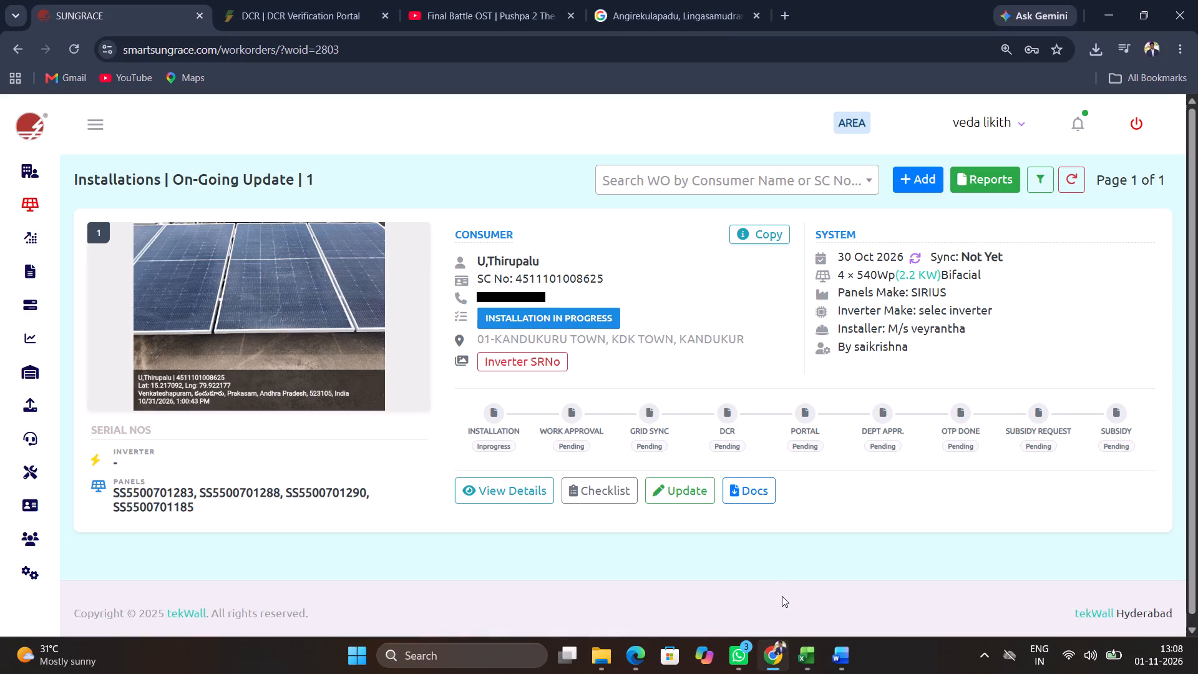
pyautogui.click(711, 179)
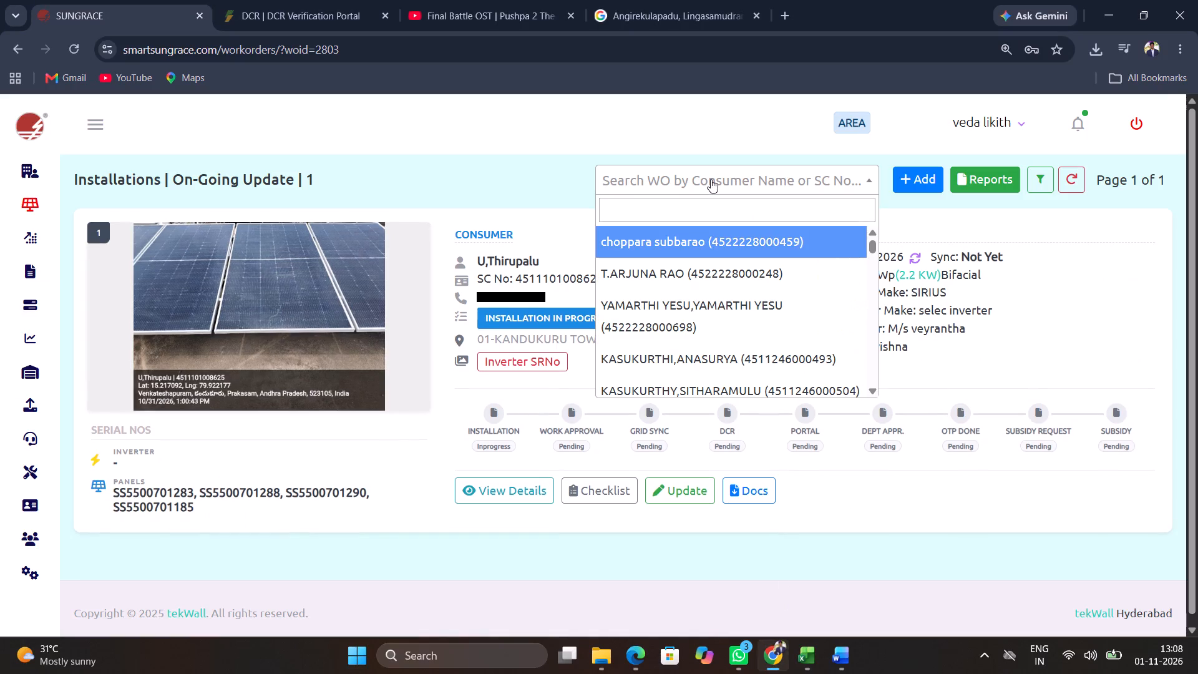
pyautogui.hotkey('ctrl', 'v')
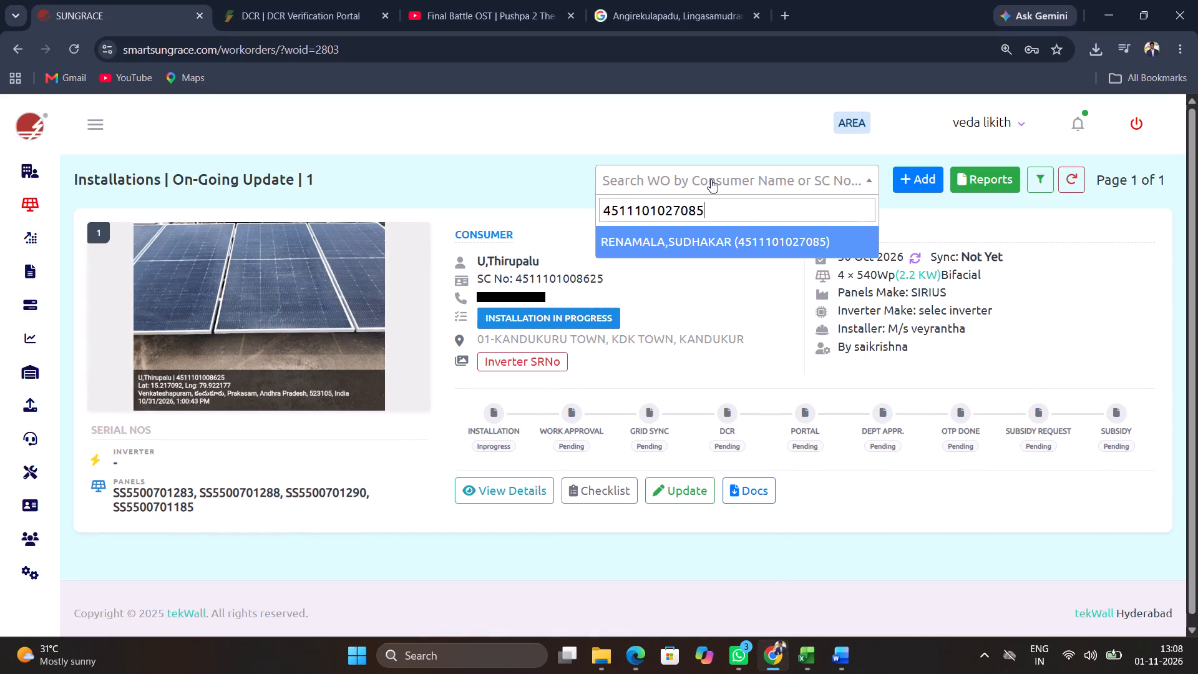
pyautogui.press('Return')
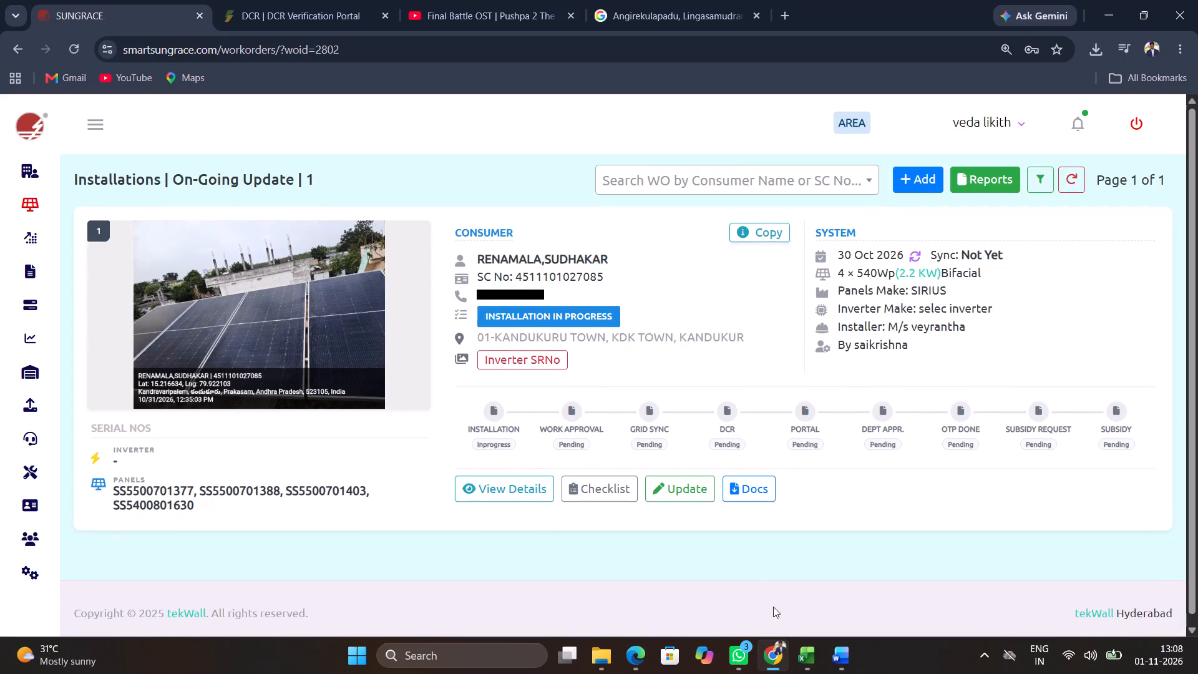
# In the Excel INSTALLATIONS sheet, filter the Inverter Serial Numbers column to exclude blanks.
pyautogui.click(822, 590)
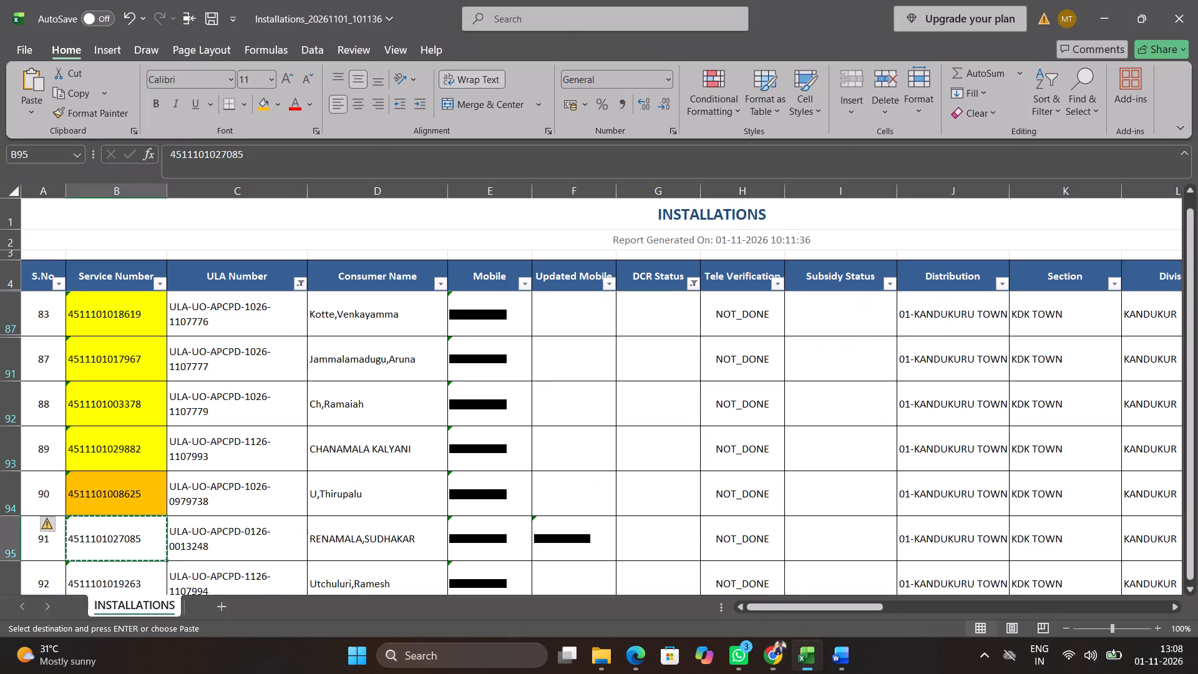
pyautogui.moveTo(805, 611); pyautogui.dragTo(970, 613)
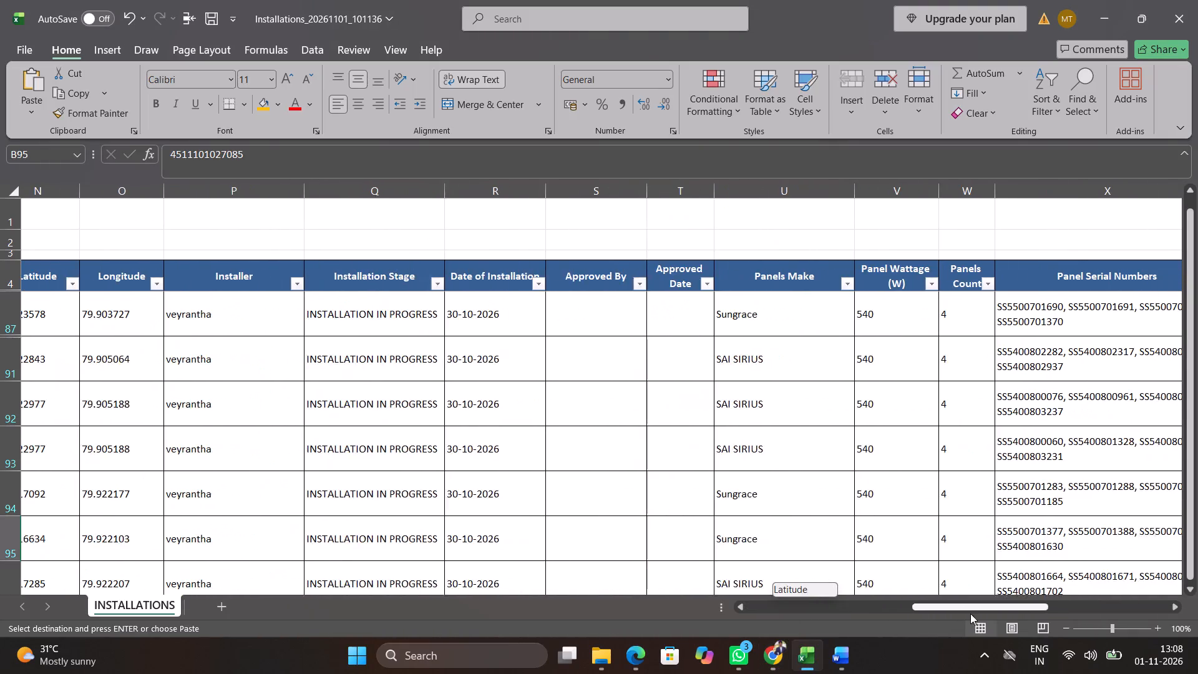
pyautogui.moveTo(970, 613); pyautogui.dragTo(1029, 613)
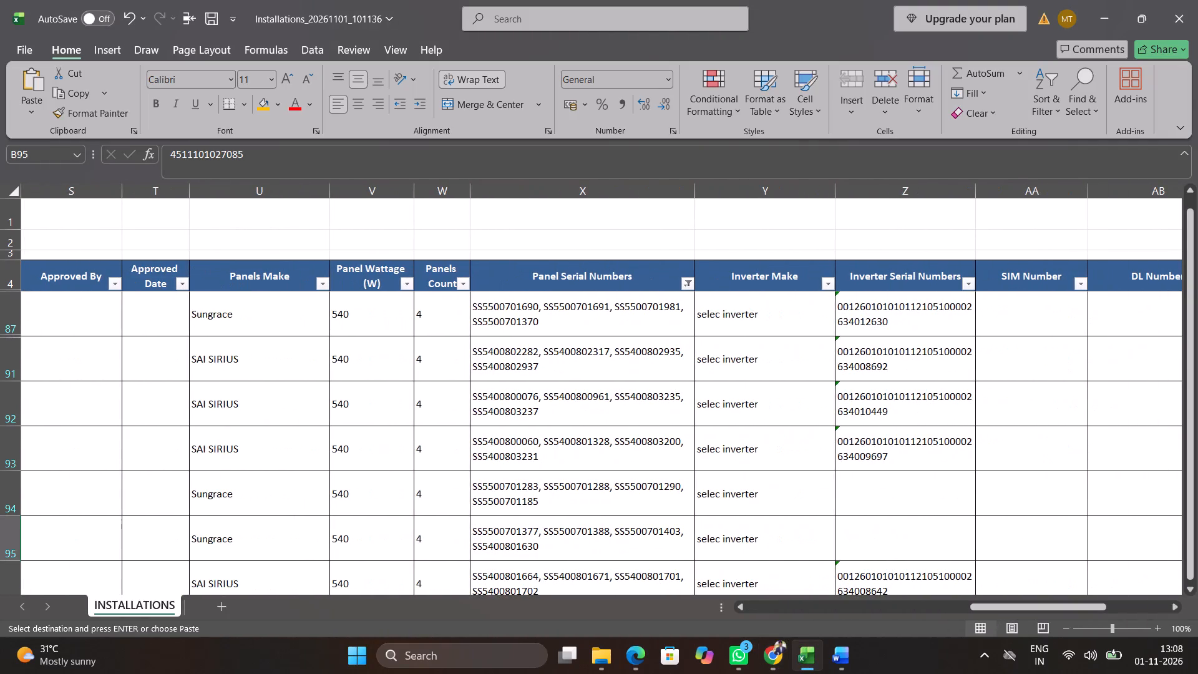
pyautogui.click(968, 282)
pyautogui.scroll(-9, 1043, 487)
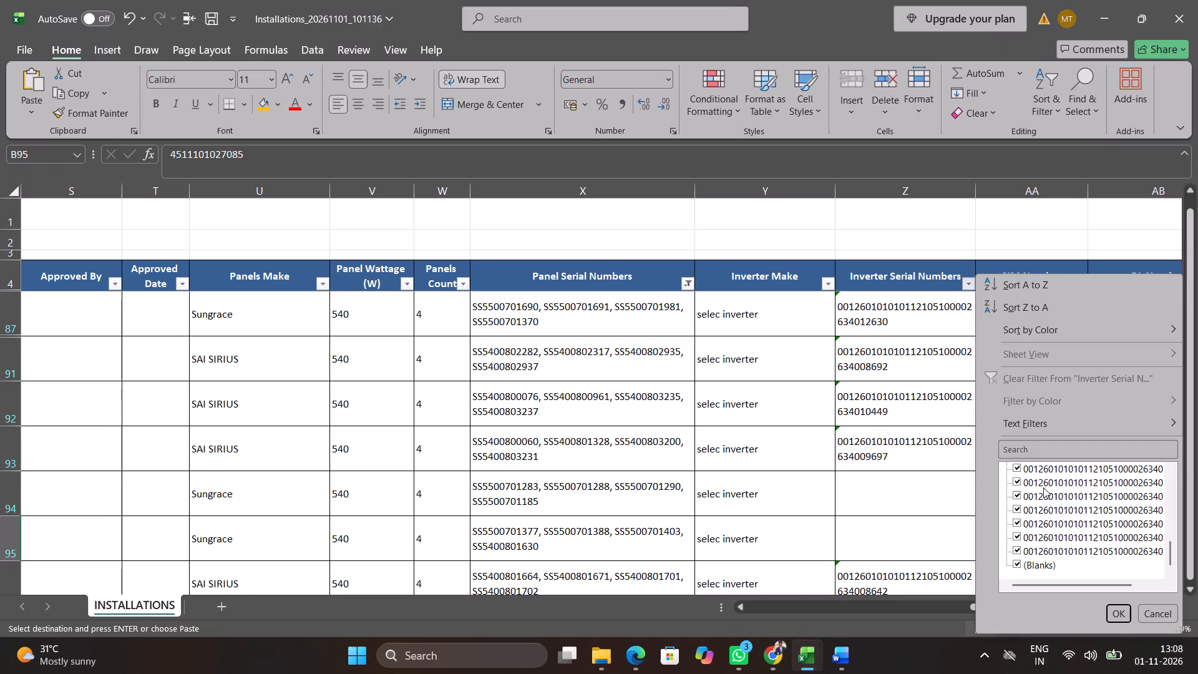
pyautogui.scroll(-4, 1043, 487)
pyautogui.click(1026, 564)
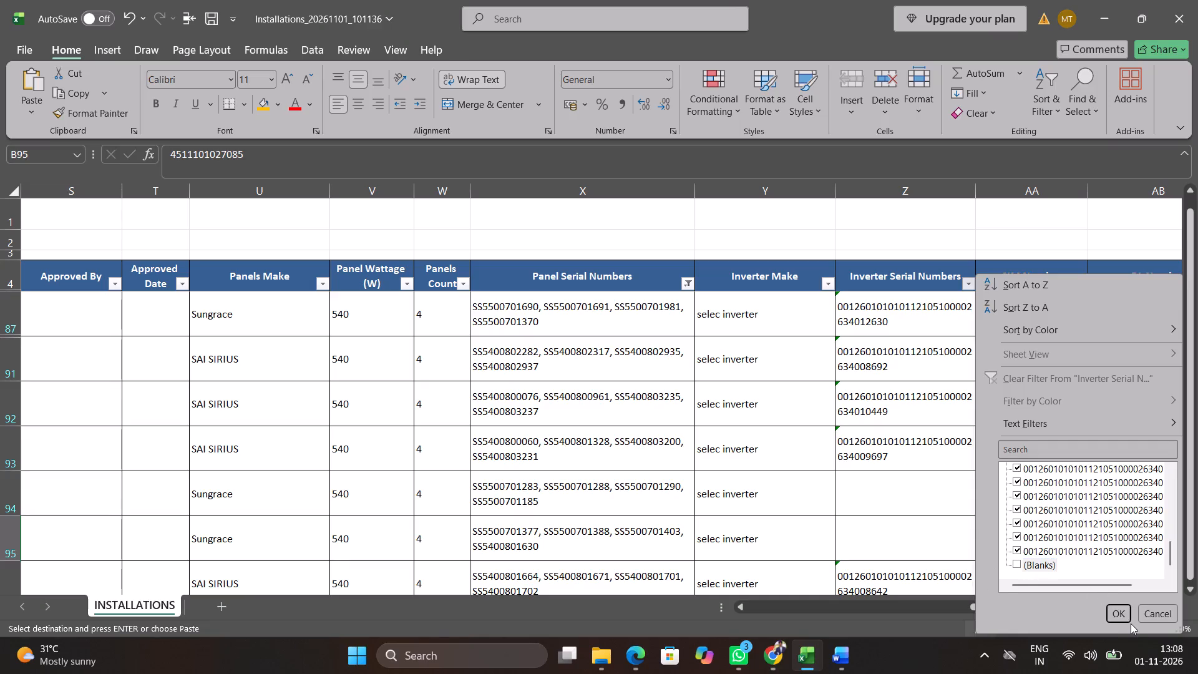
pyautogui.click(1123, 613)
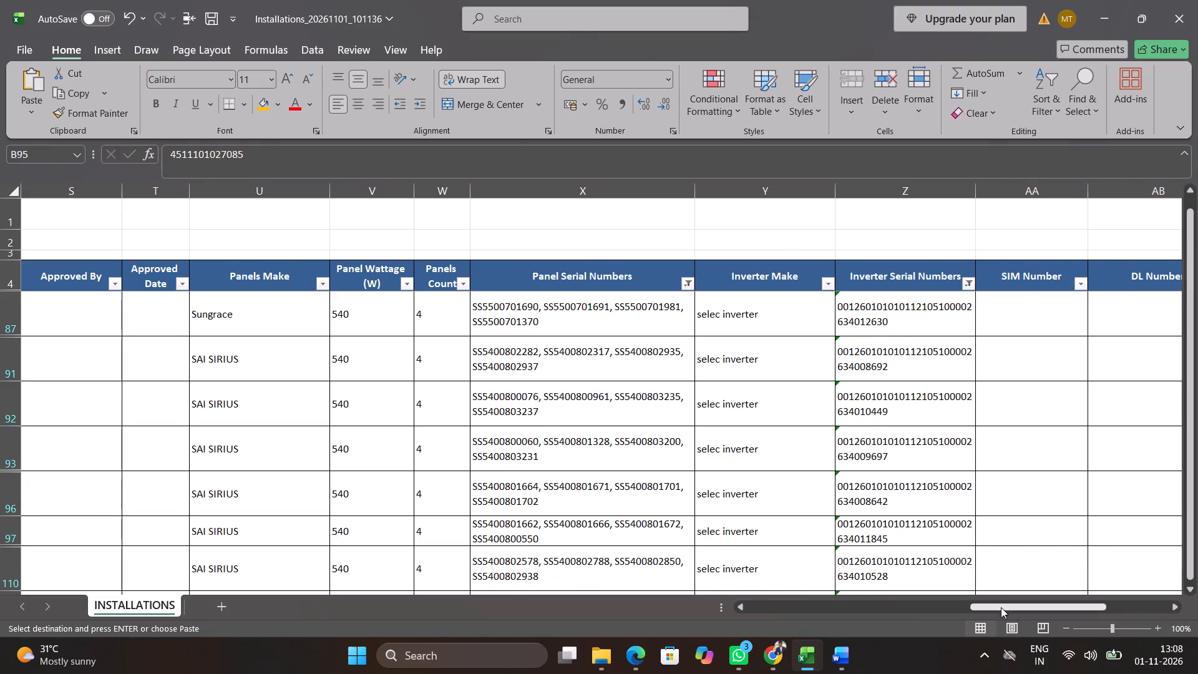
# Copy the service number of S.No 92 from the filtered list and open its installation in SUNGRACE.
pyautogui.moveTo(1001, 607); pyautogui.dragTo(698, 607)
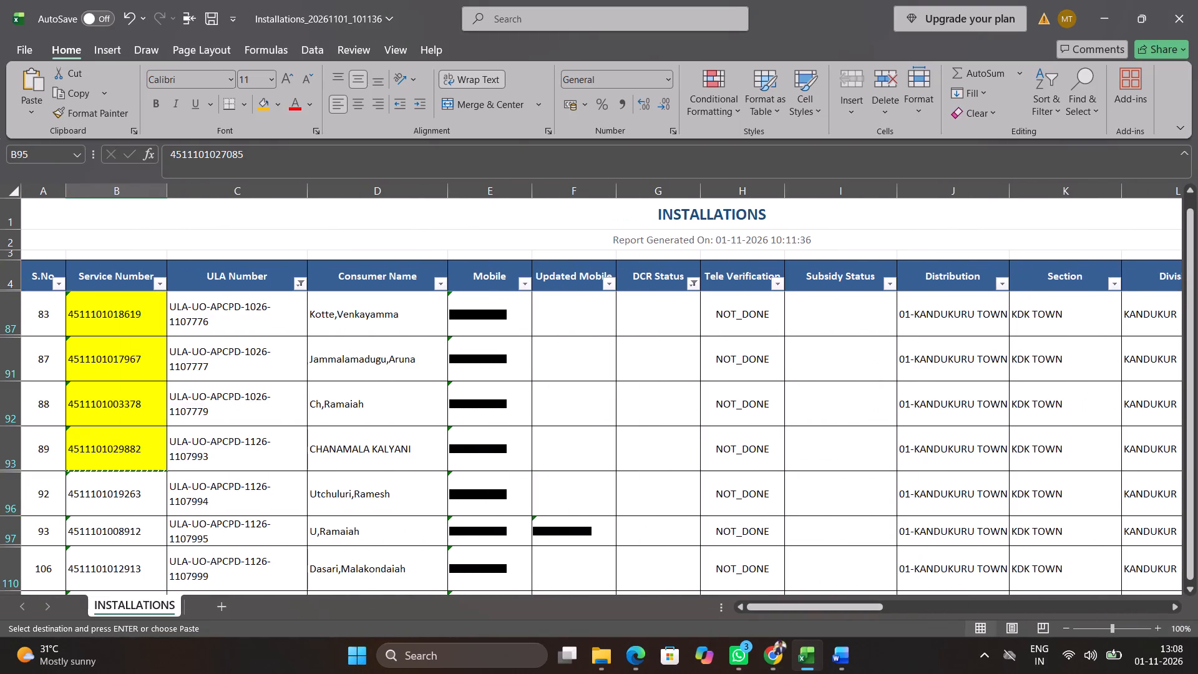
pyautogui.scroll(-5, 301, 413)
pyautogui.scroll(2, 301, 413)
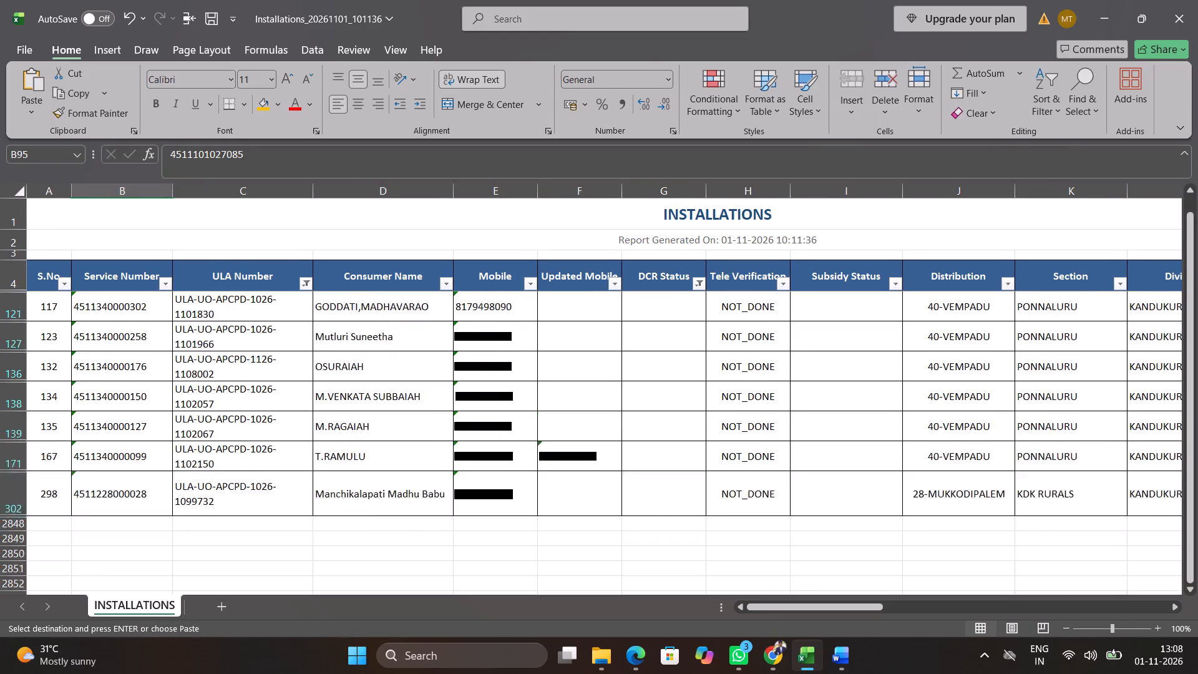
pyautogui.scroll(2, 301, 413)
pyautogui.click(132, 354)
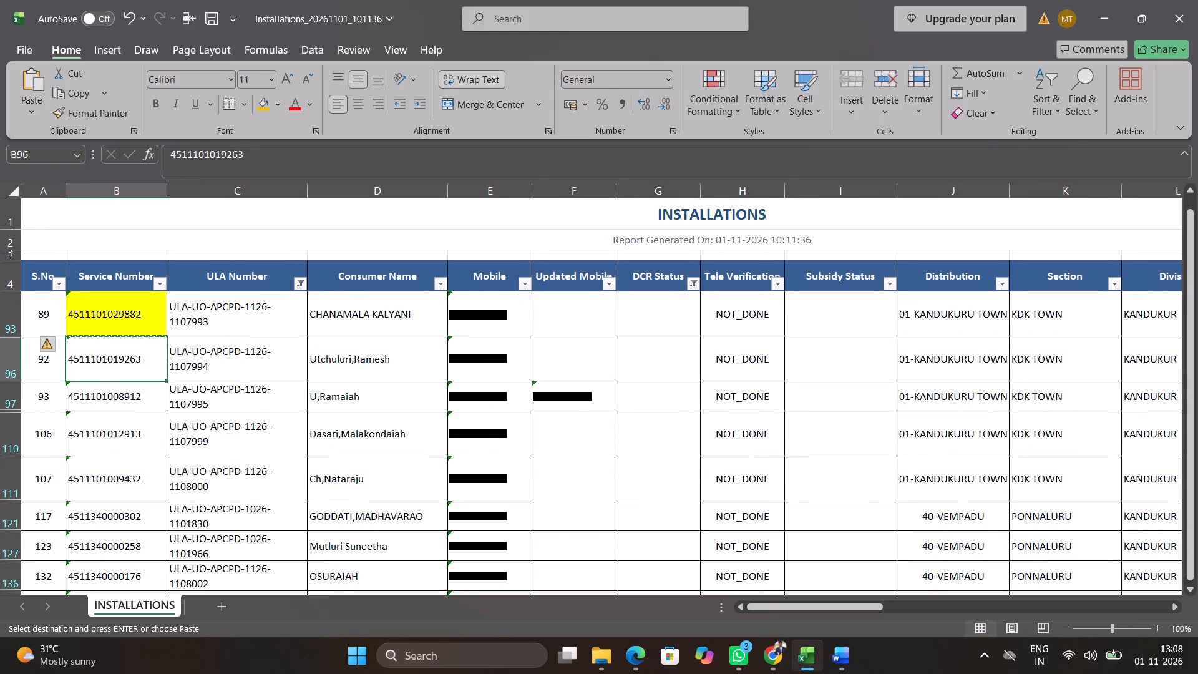
pyautogui.hotkey('ctrl', 'c')
pyautogui.scroll(1, 132, 354)
pyautogui.scroll(-2, 483, 403)
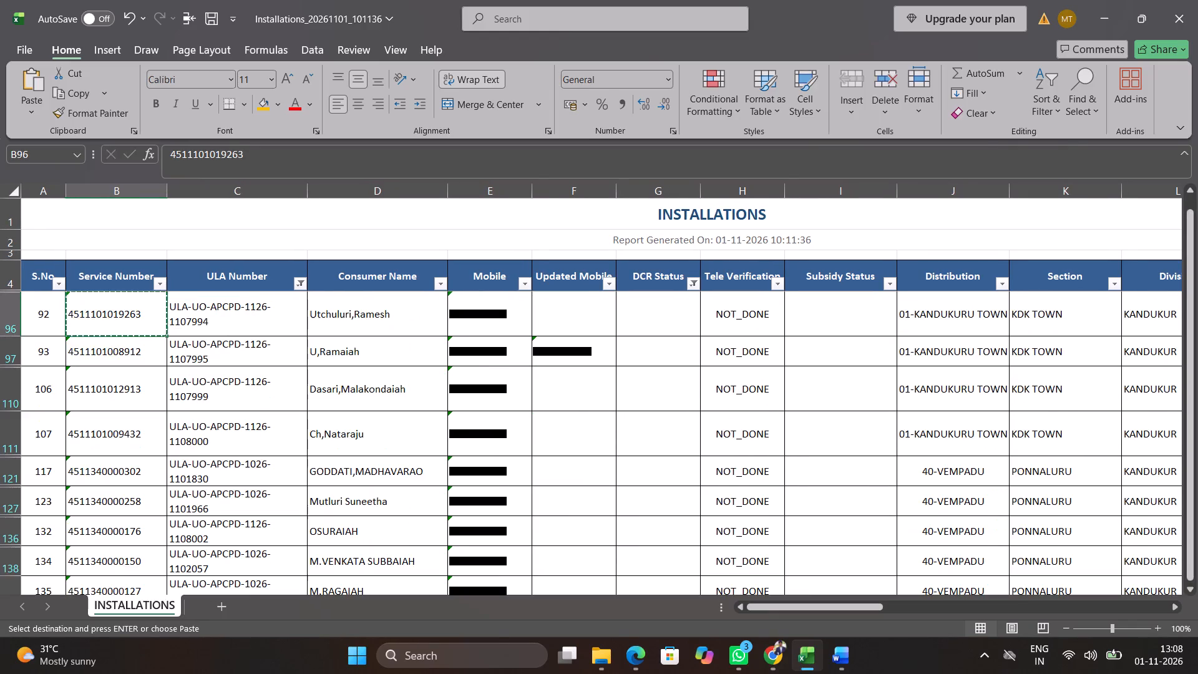
pyautogui.scroll(1, 483, 403)
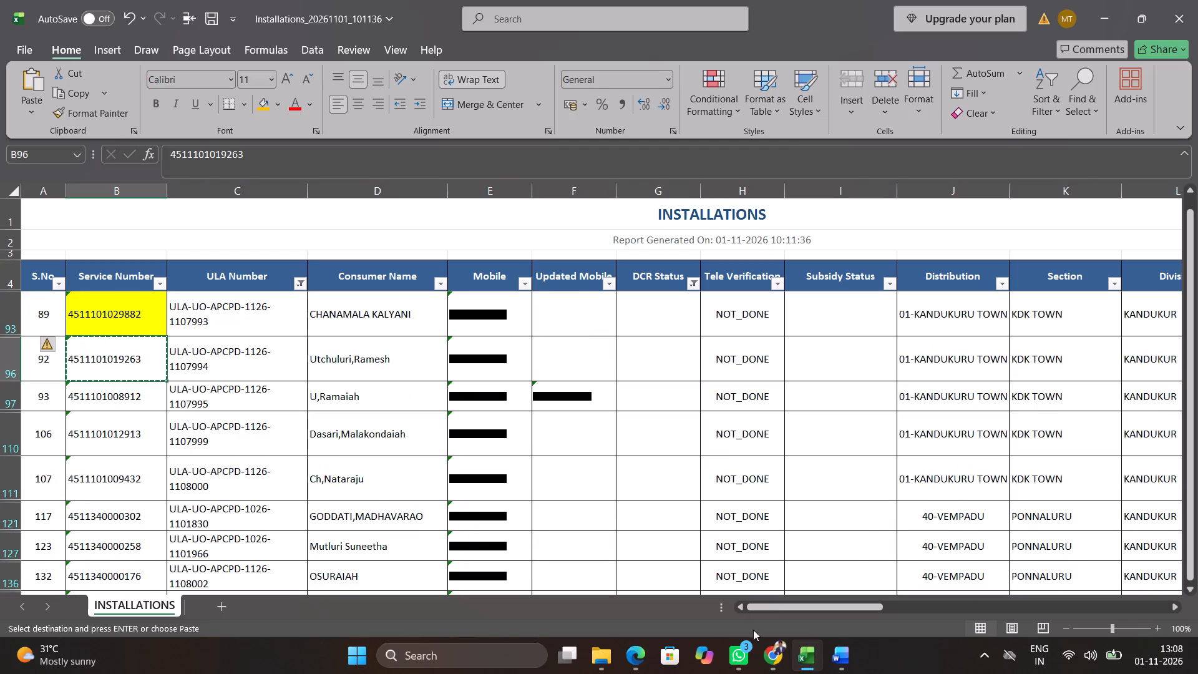
pyautogui.click(762, 596)
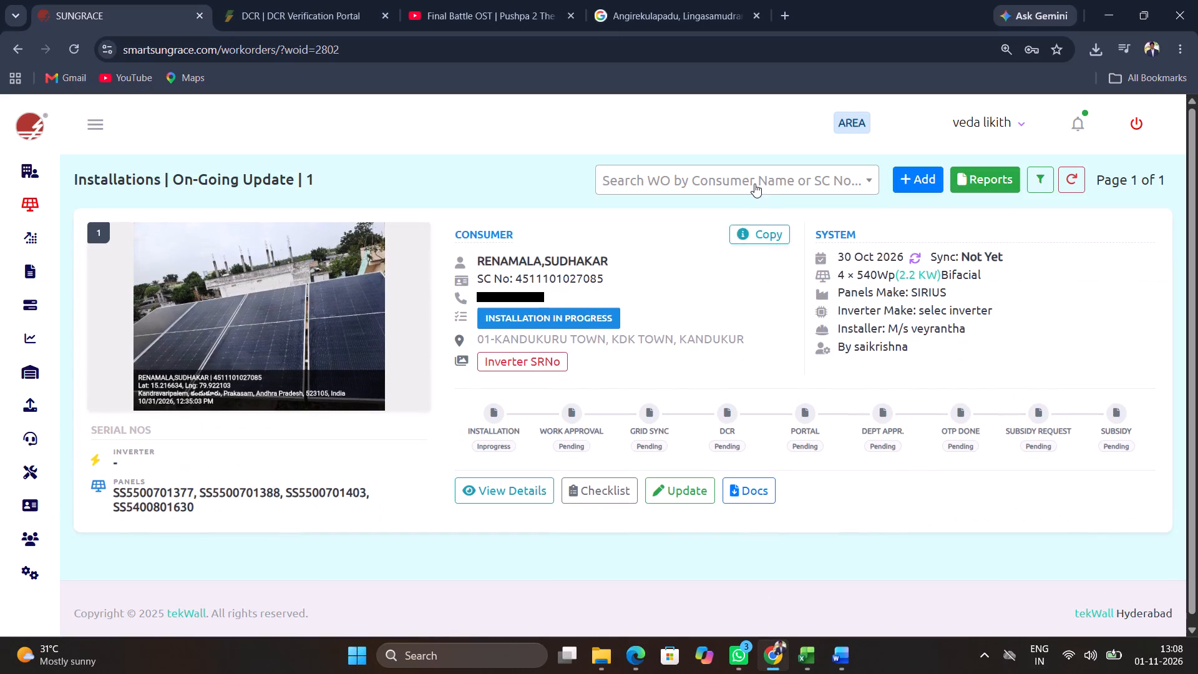
pyautogui.click(754, 181)
pyautogui.hotkey('ctrl', 'v')
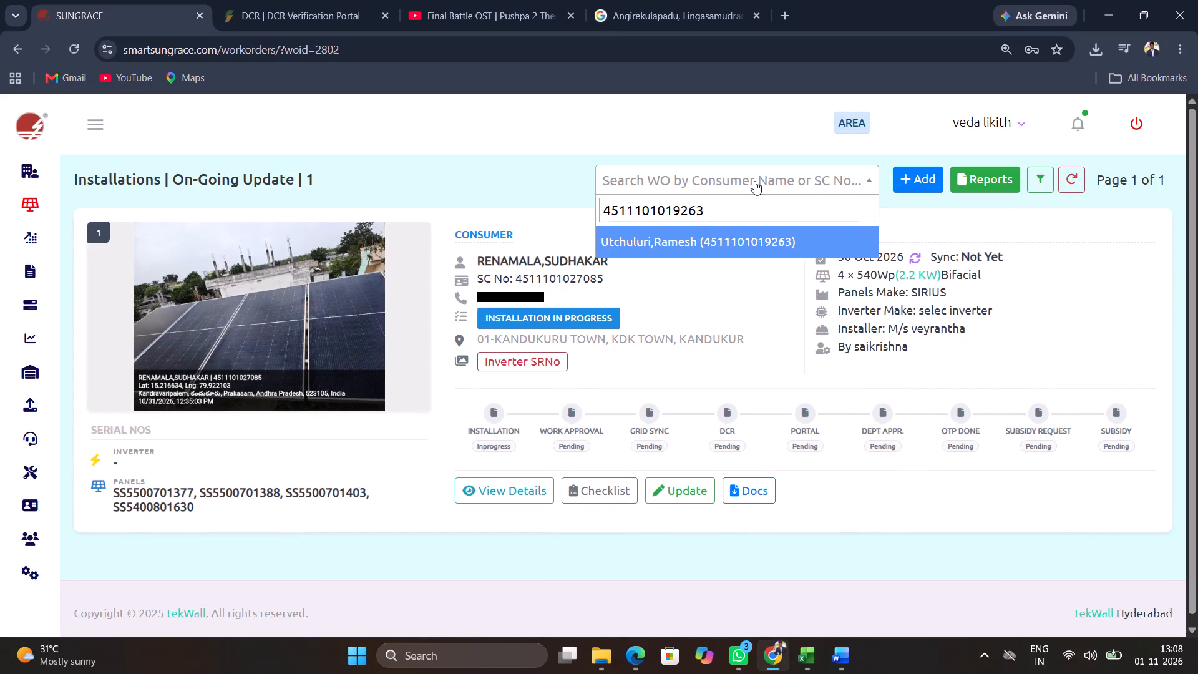
pyautogui.hotkey('ctrl', 'Return')
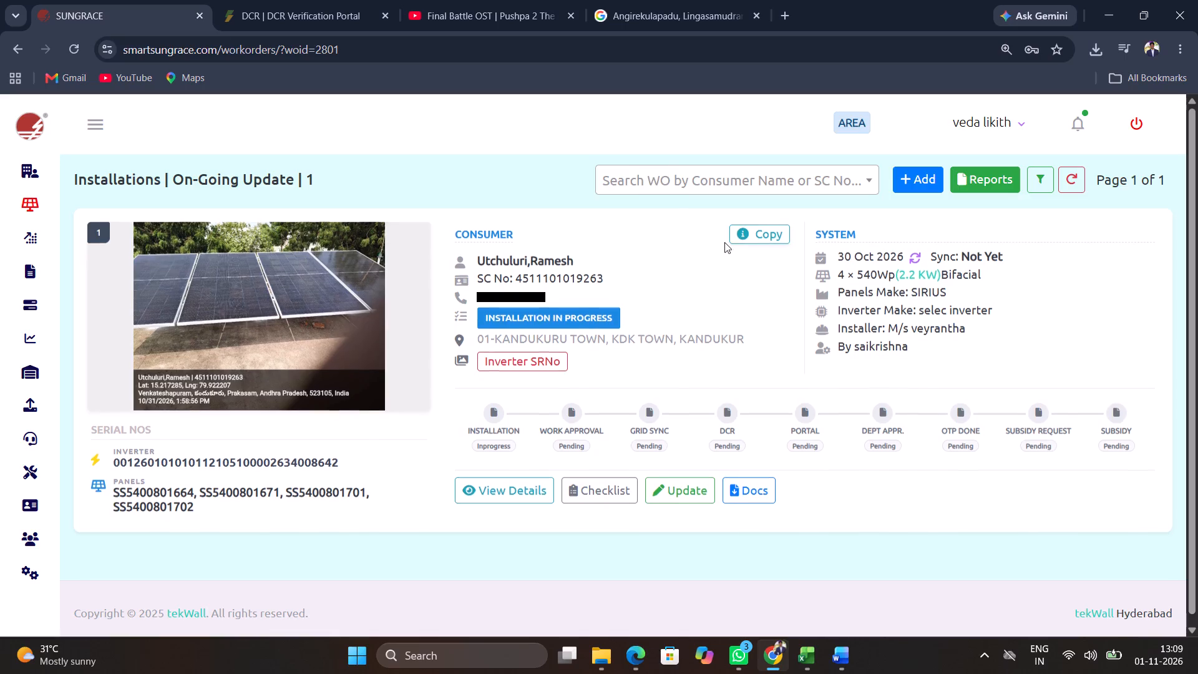
# Copy the installation's ULA number from SUNGRACE and enter it as Consumer Application Number in a new B2C issue form on the DCR portal.
pyautogui.keyDown('ctrl'); pyautogui.click(746, 236); pyautogui.keyUp('ctrl')
pyautogui.keyDown('ctrl'); pyautogui.click(754, 310); pyautogui.keyUp('ctrl')
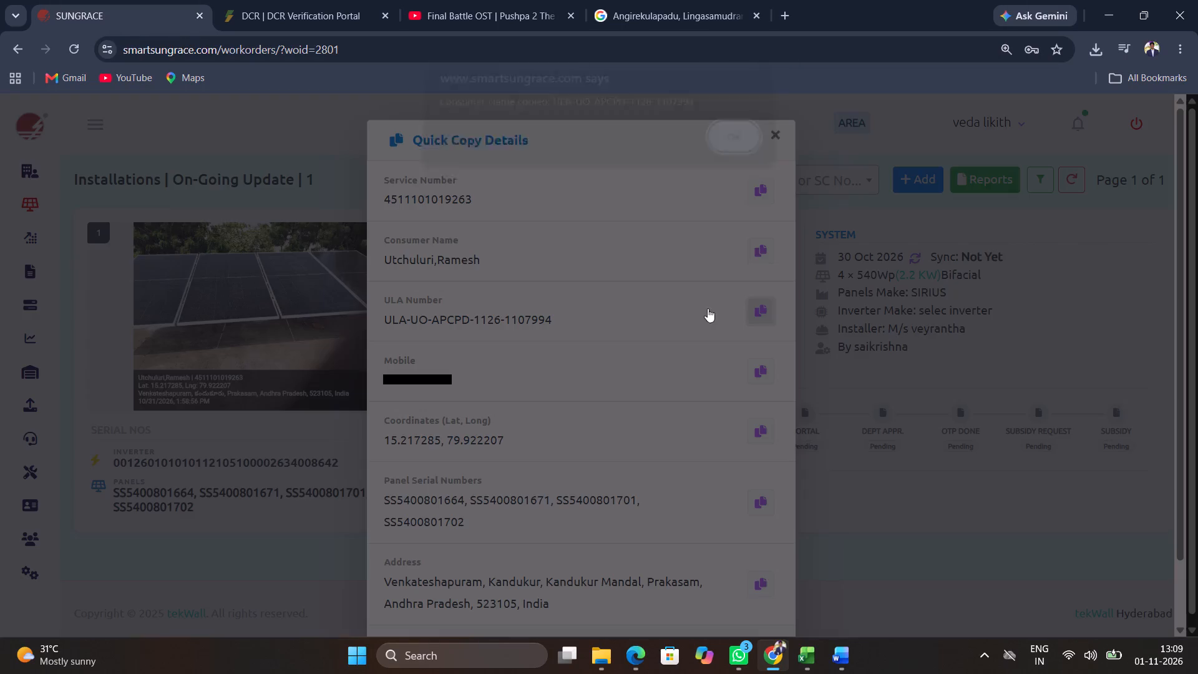
pyautogui.keyDown('ctrl'); pyautogui.click(350, 3); pyautogui.keyUp('ctrl')
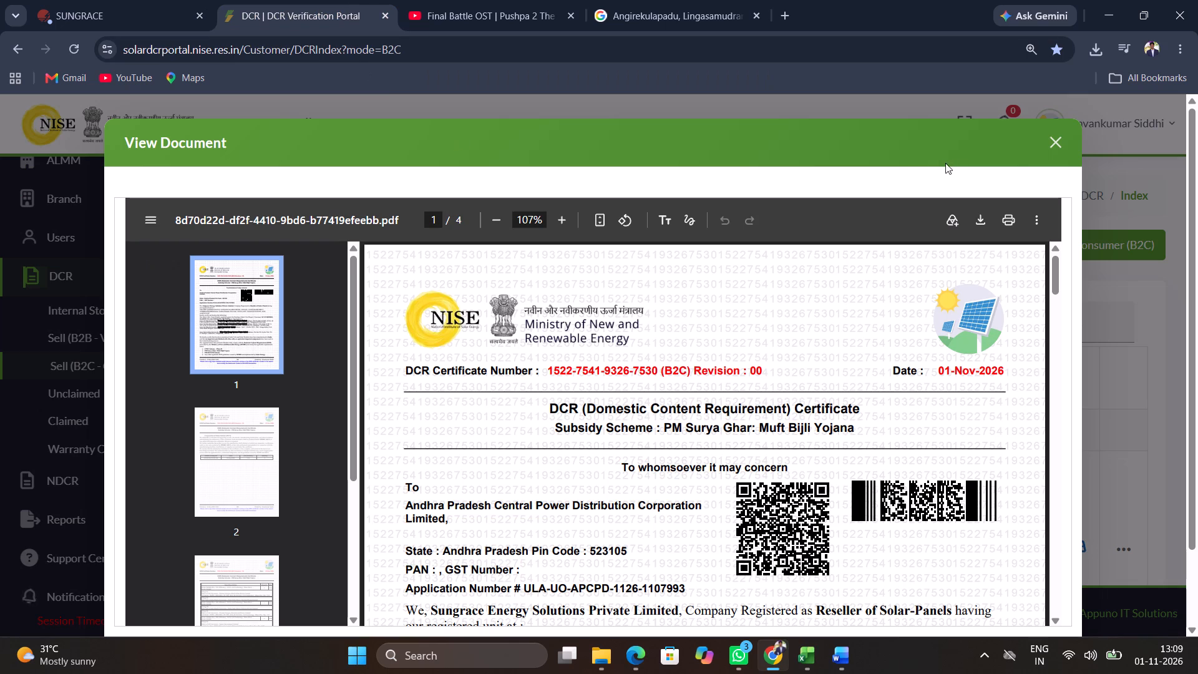
pyautogui.keyDown('ctrl'); pyautogui.click(1054, 141); pyautogui.keyUp('ctrl')
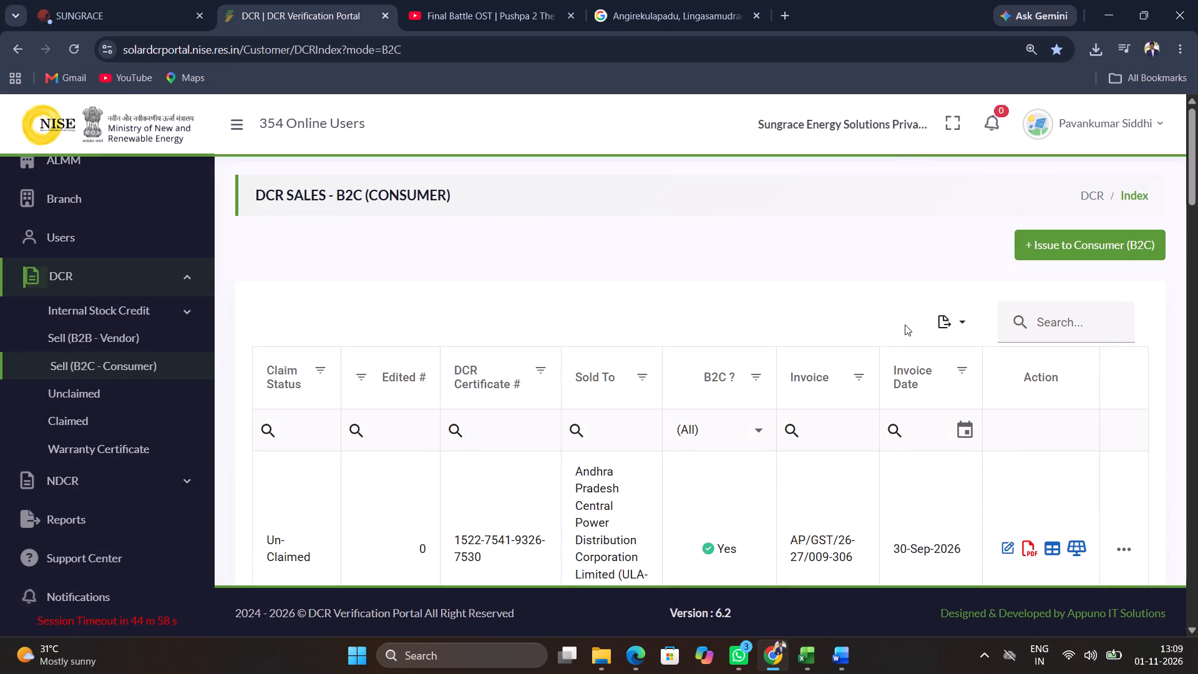
pyautogui.keyDown('ctrl'); pyautogui.scroll(2, 905, 325); pyautogui.keyUp('ctrl')
pyautogui.keyDown('ctrl'); pyautogui.click(1113, 244); pyautogui.keyUp('ctrl')
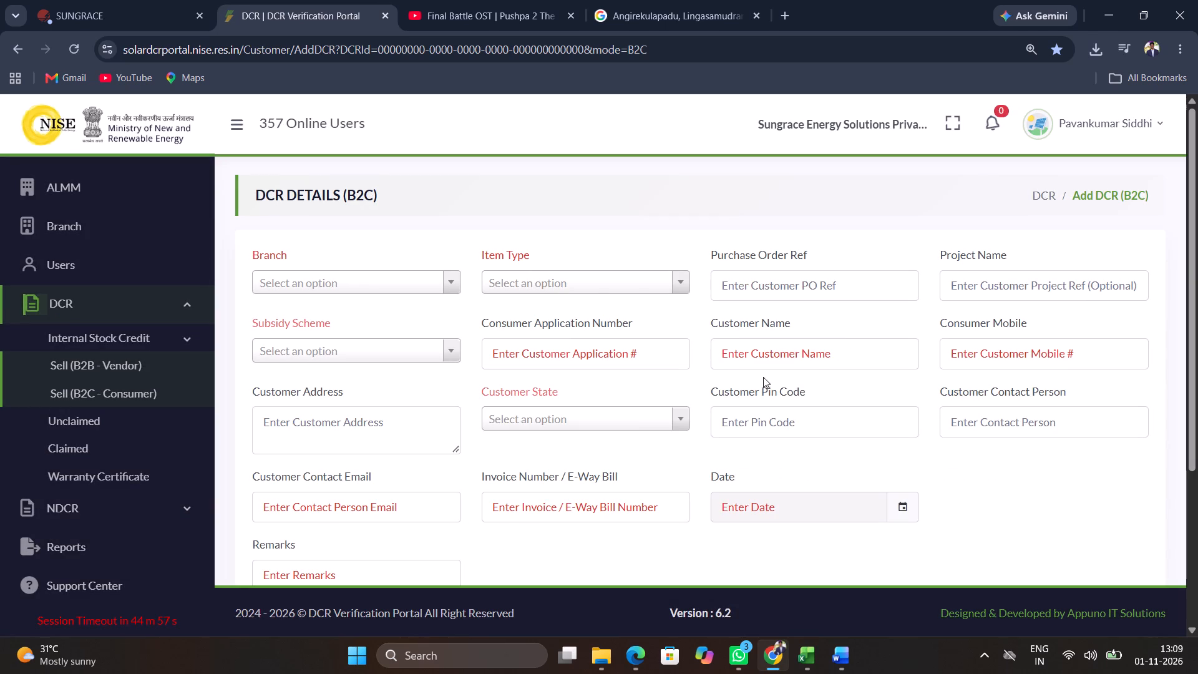
pyautogui.keyDown('ctrl'); pyautogui.click(655, 363); pyautogui.keyUp('ctrl')
pyautogui.hotkey('ctrl', 'v')
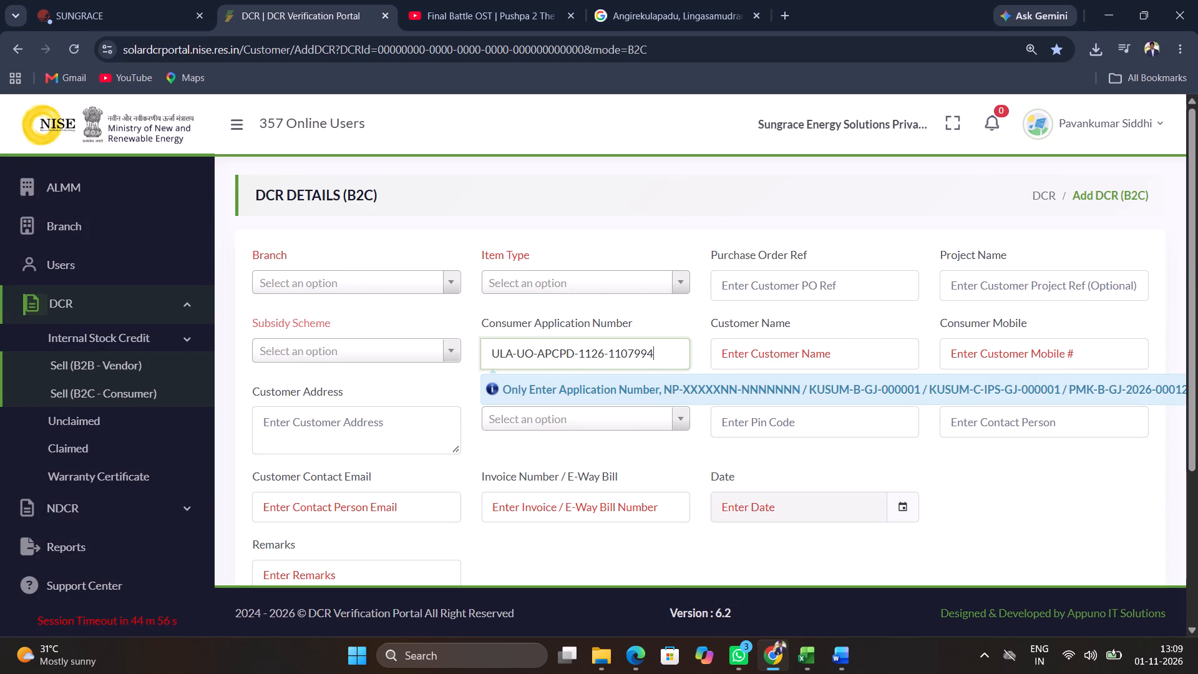
# Set the form's branch to the Andhra Pradesh one, subsidy scheme to PM Surya Ghar: Muft Bijli Yojana and item type to Solar Panels.
pyautogui.click(401, 290)
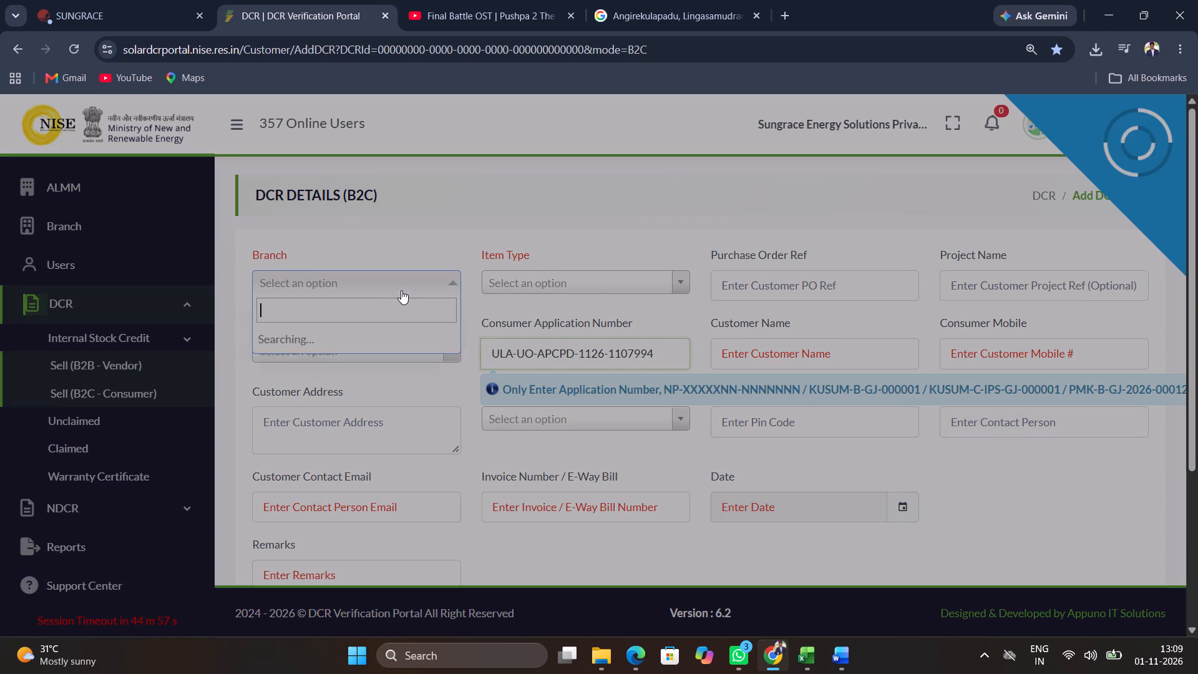
pyautogui.moveTo(387, 334); pyautogui.dragTo(387, 341)
pyautogui.moveTo(386, 343); pyautogui.dragTo(386, 350)
pyautogui.click(369, 483)
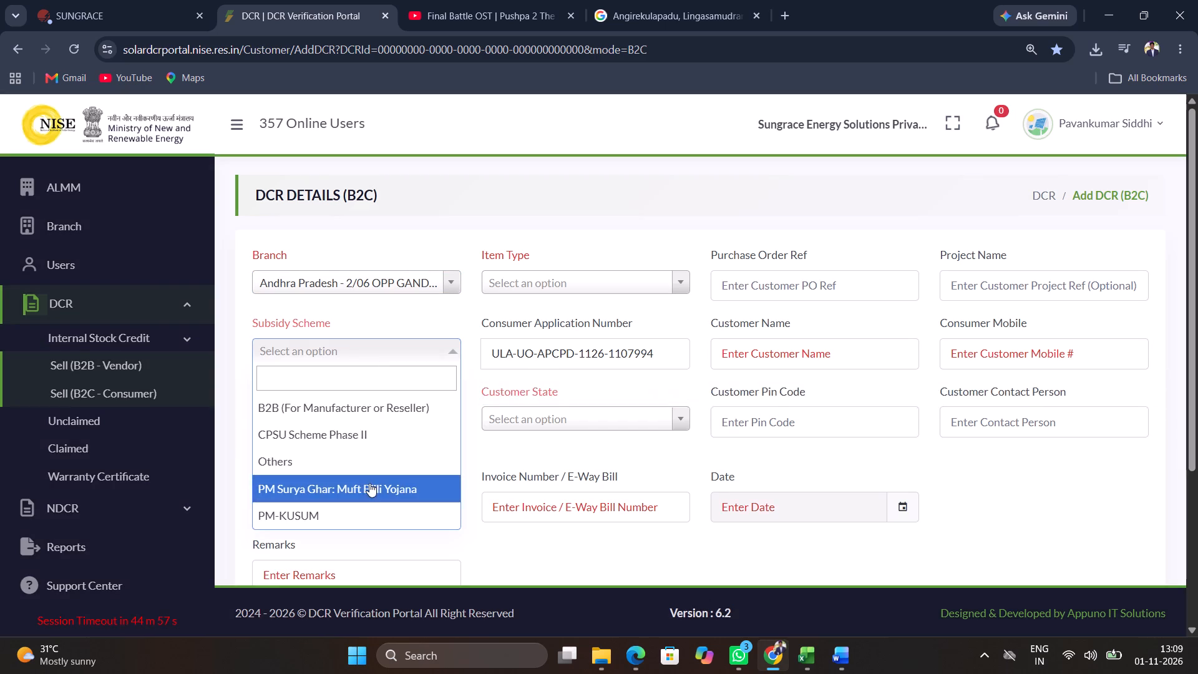
pyautogui.click(505, 284)
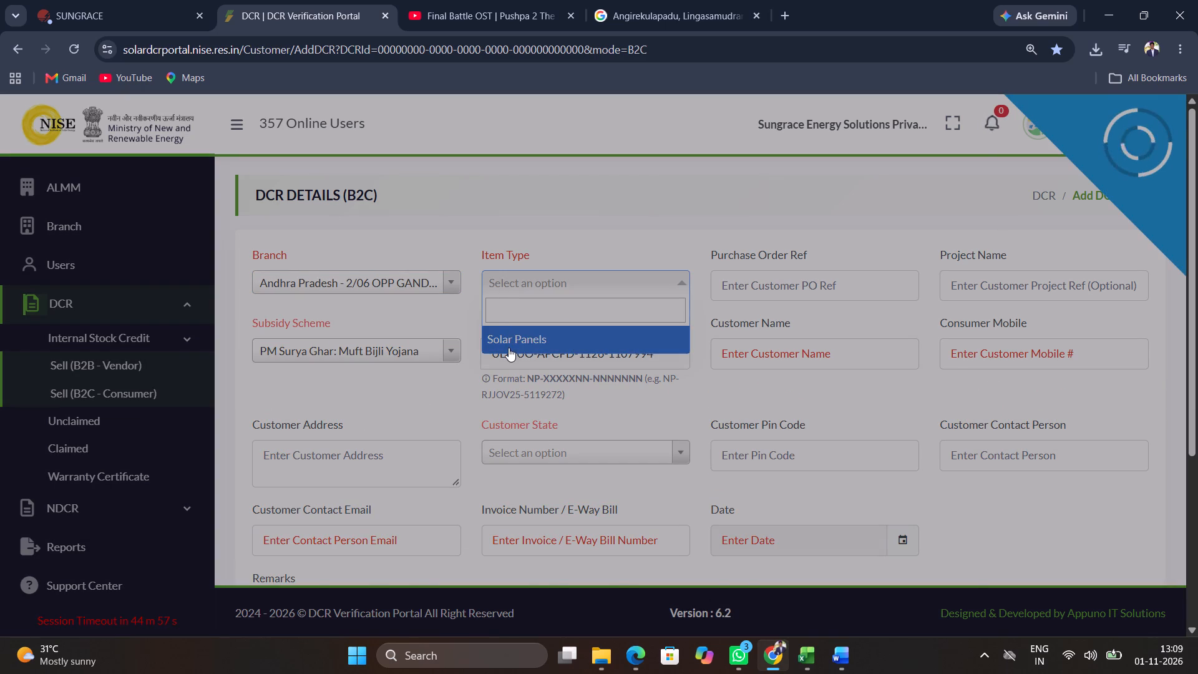
pyautogui.click(510, 344)
pyautogui.click(756, 353)
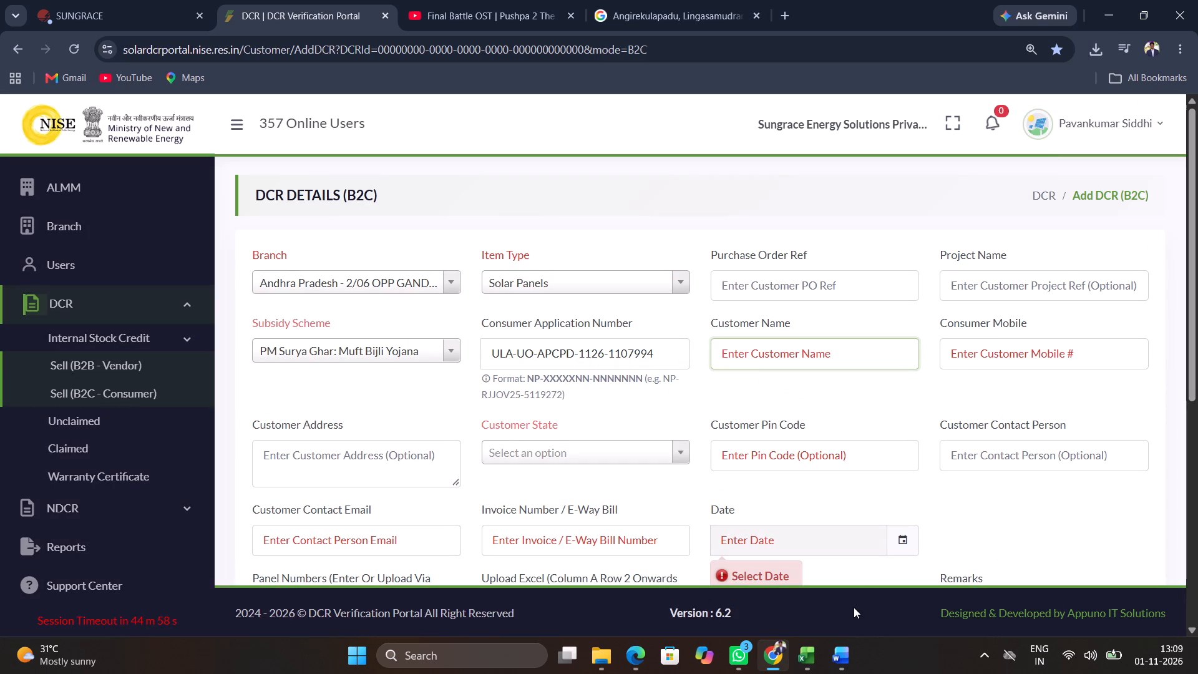
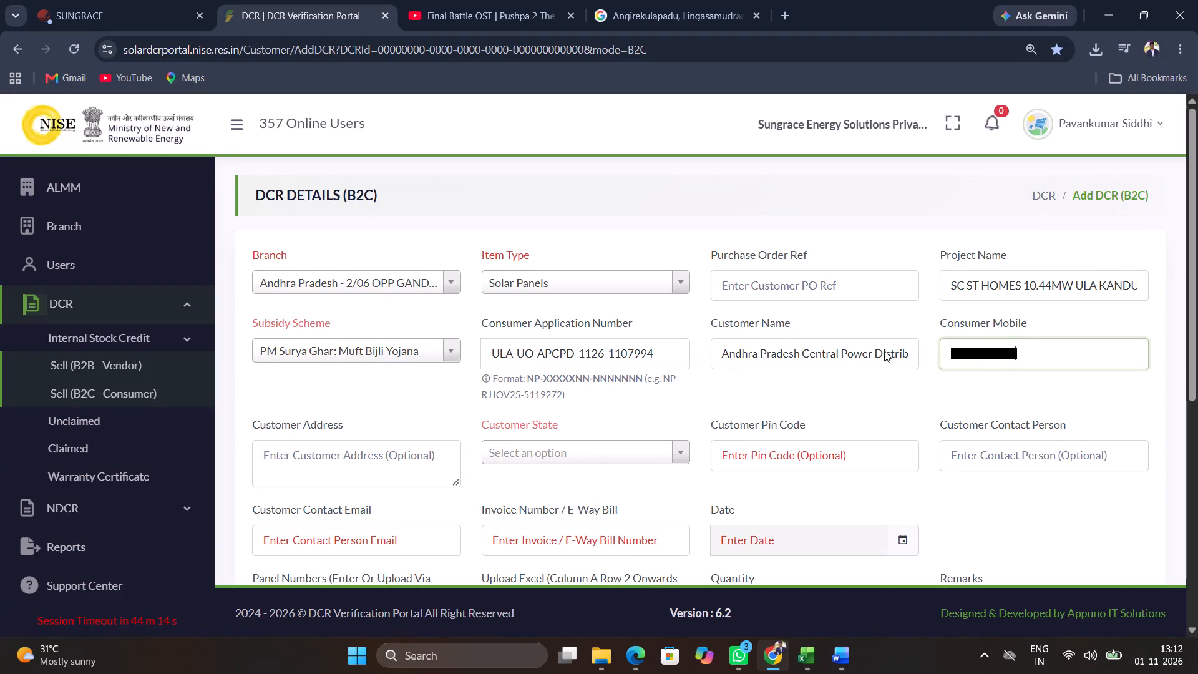
# Set the DCR form's Customer State to Andhra Pradesh (37).
pyautogui.click(558, 451)
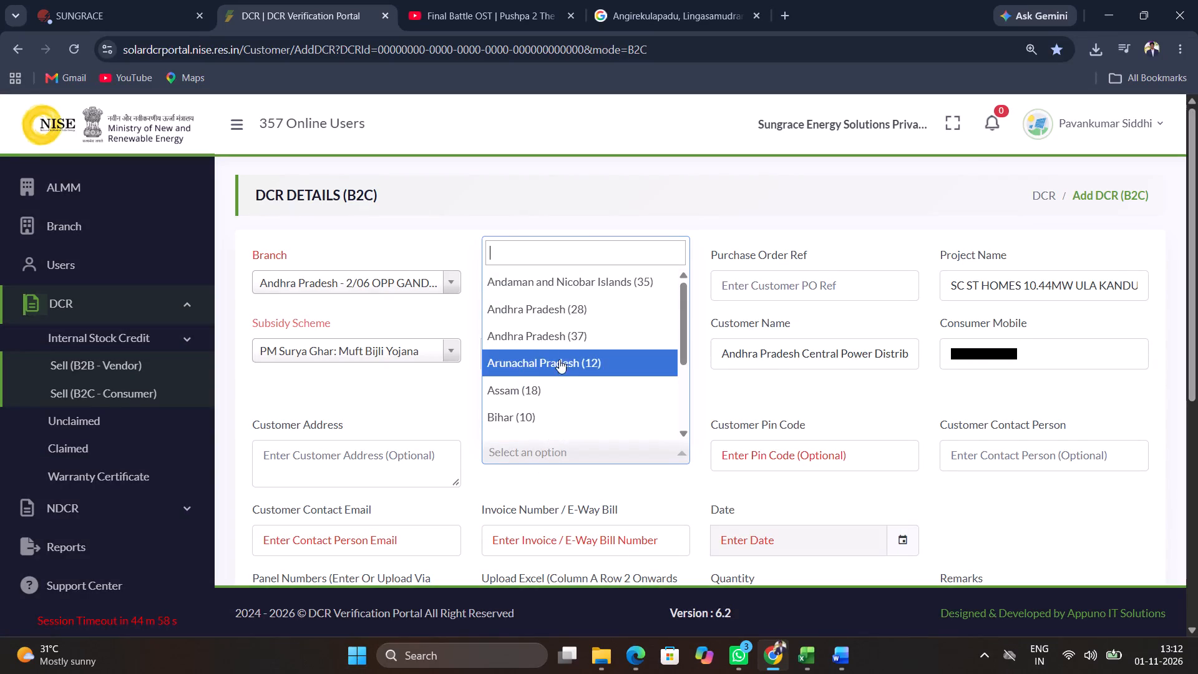
pyautogui.click(569, 338)
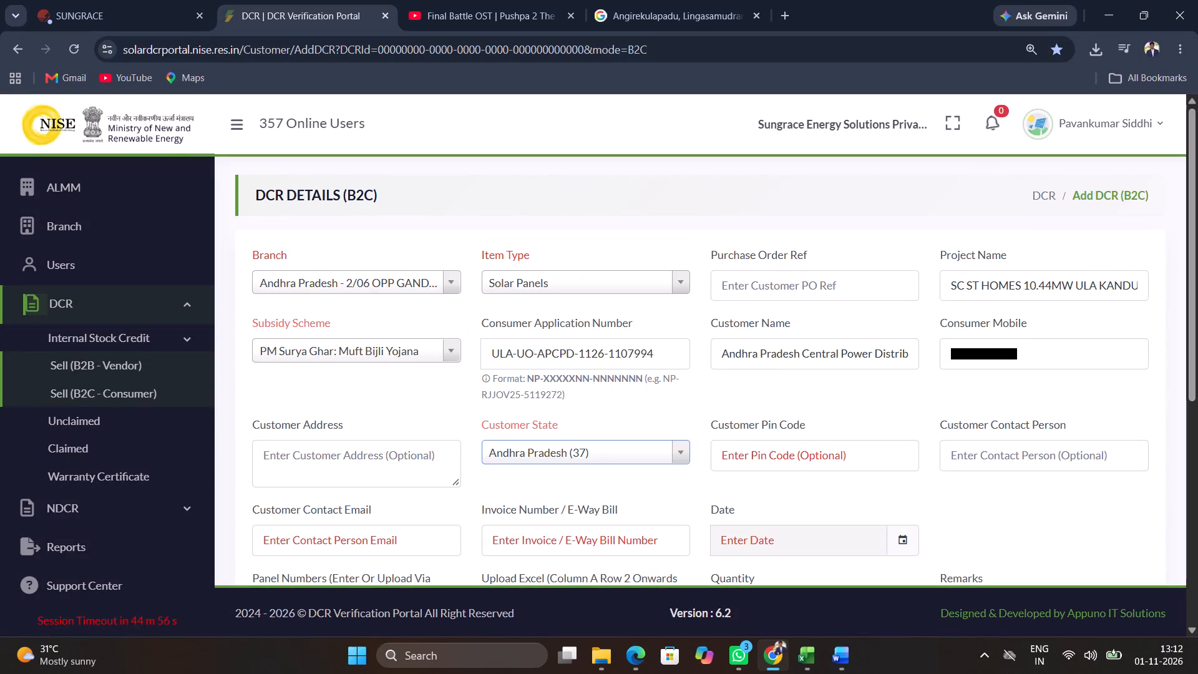
# Copy the contact email from the Word details document into the DCR form's Customer Contact Email.
pyautogui.scroll(-2, 569, 338)
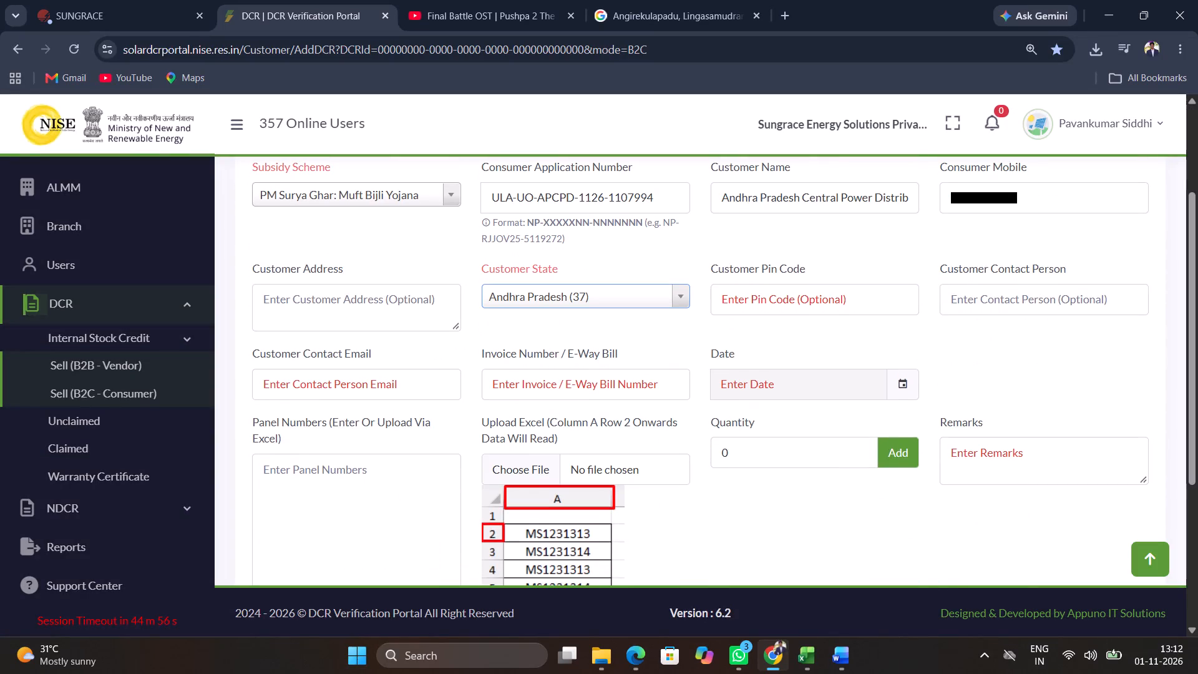
pyautogui.click(402, 397)
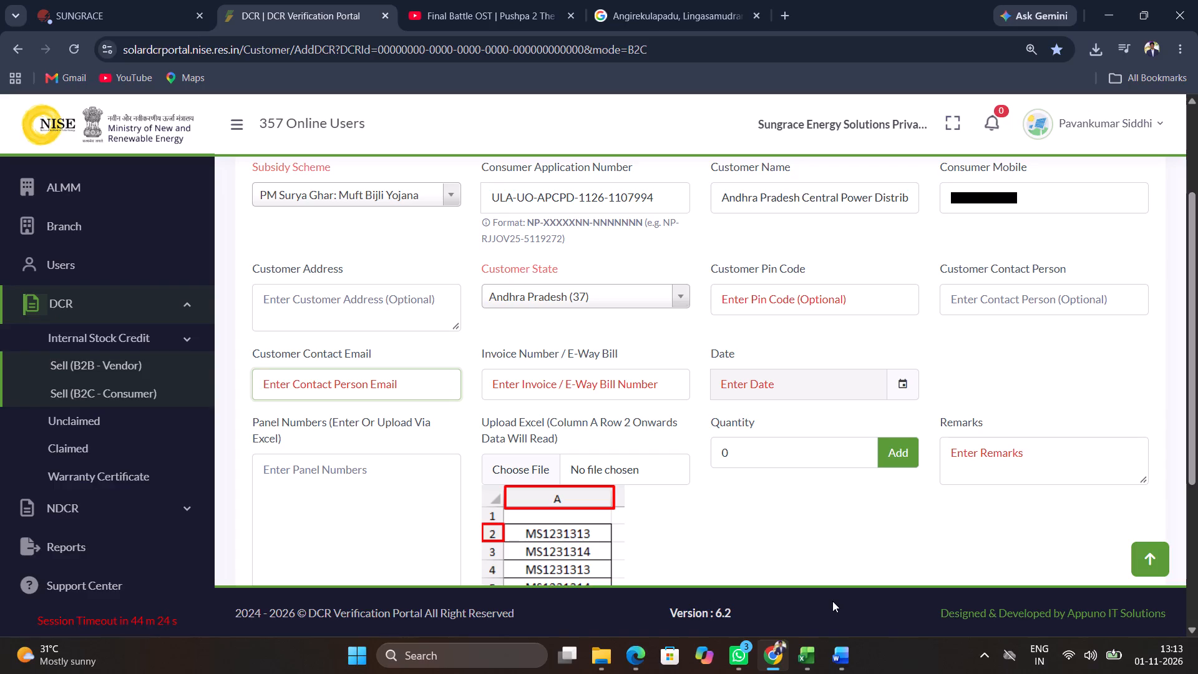
pyautogui.click(832, 655)
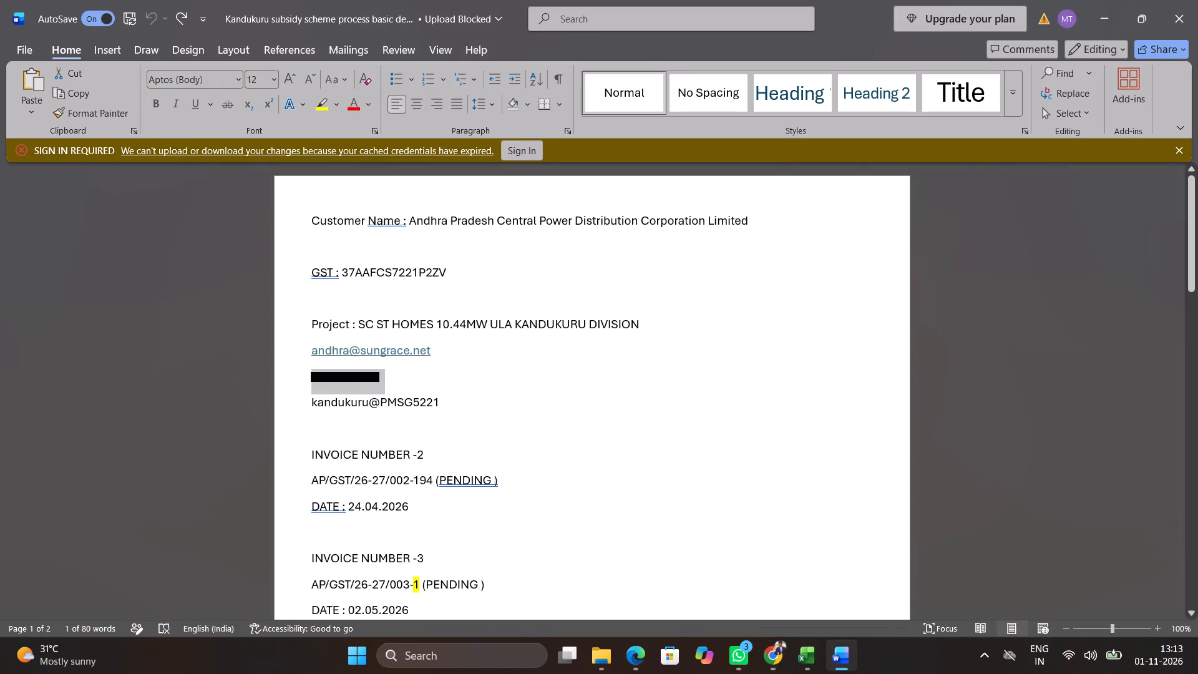
# Copy the contact email from the Word details document into the DCR form's Customer Contact Email.
pyautogui.moveTo(437, 353); pyautogui.dragTo(327, 354)
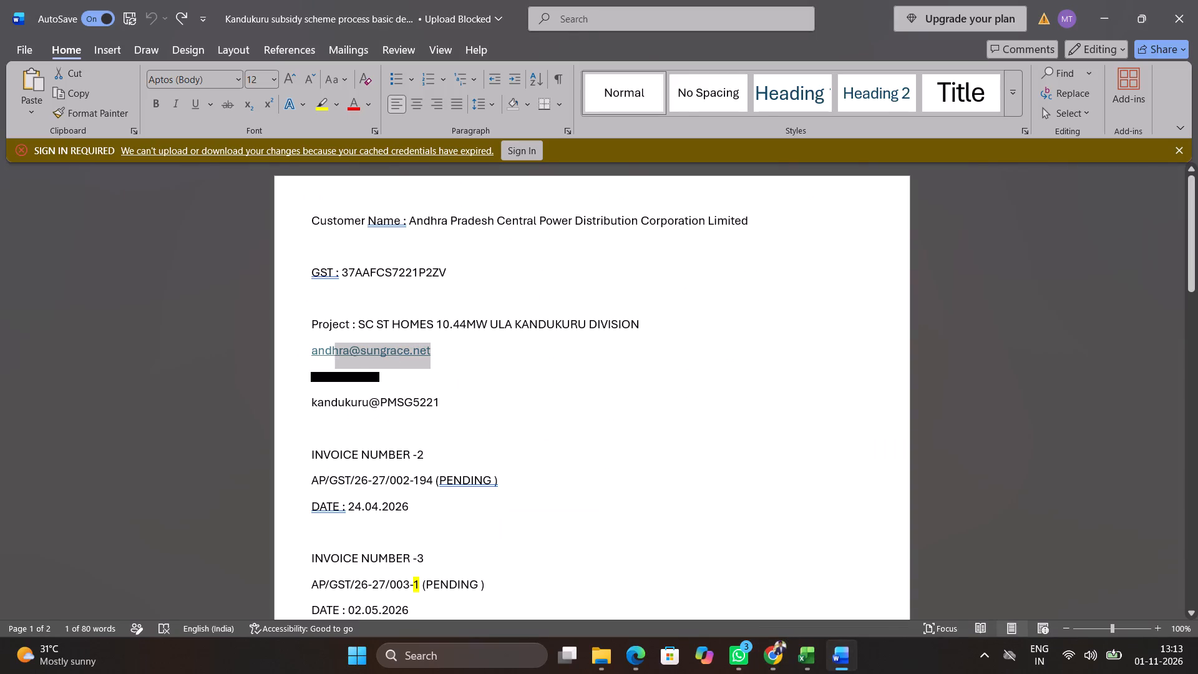
pyautogui.moveTo(327, 354); pyautogui.dragTo(308, 354)
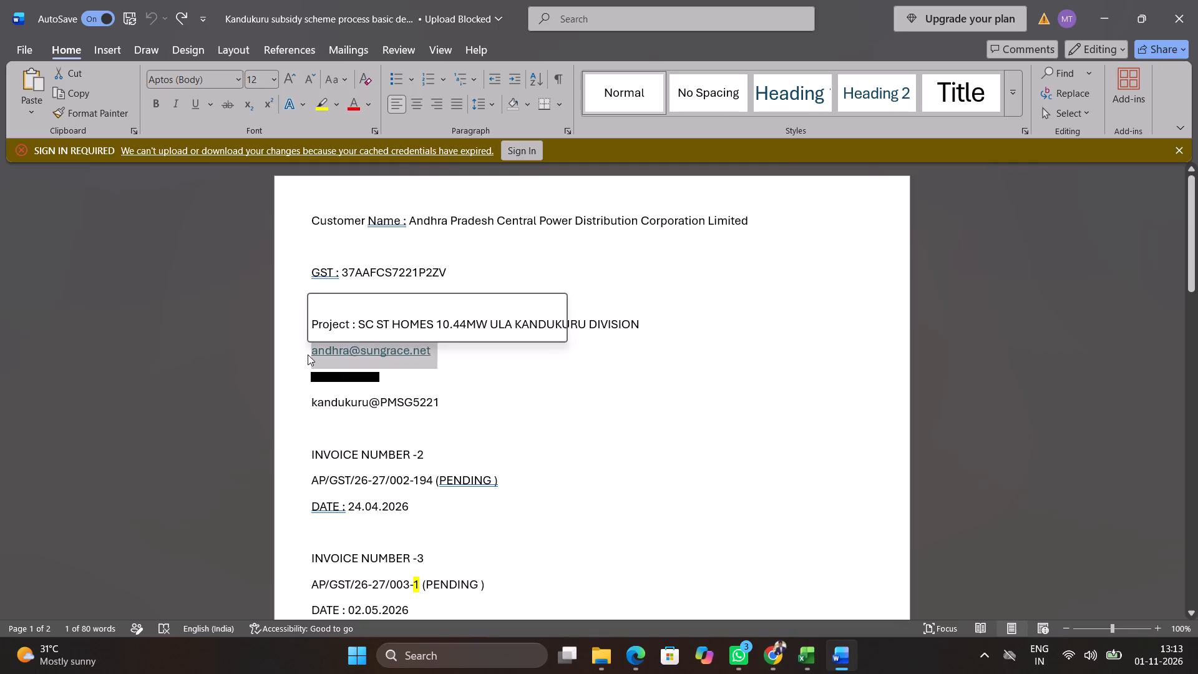
pyautogui.hotkey('ctrl', 'c')
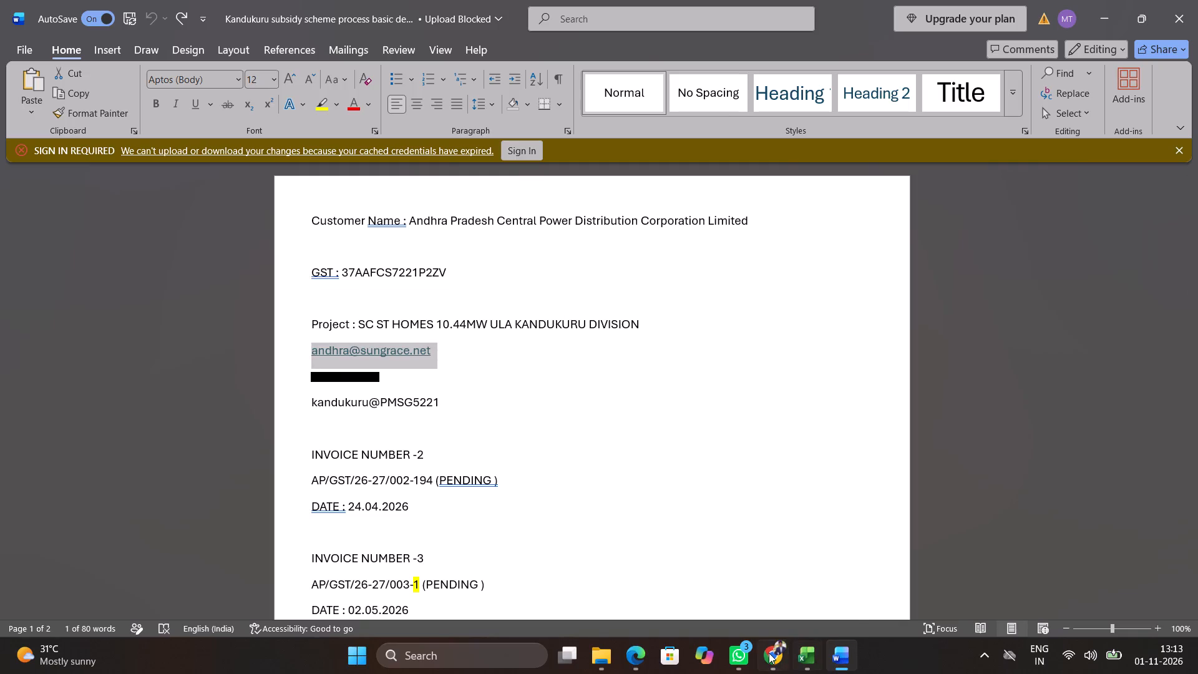
pyautogui.click(754, 597)
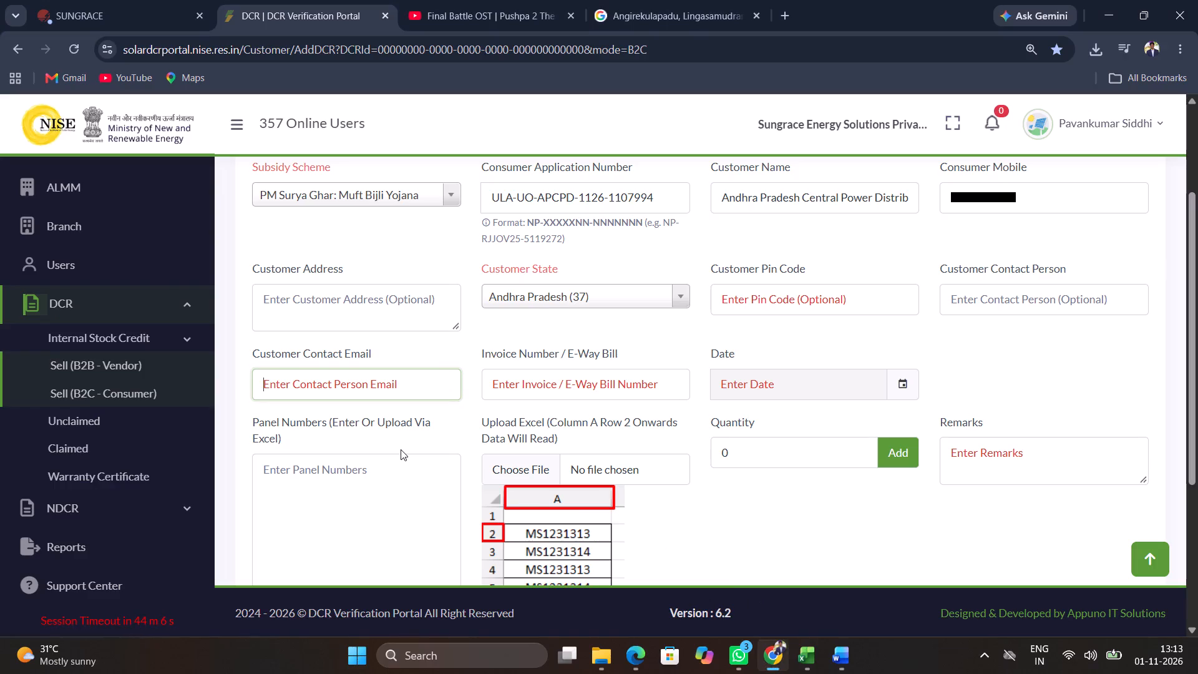
pyautogui.hotkey('ctrl', 'v')
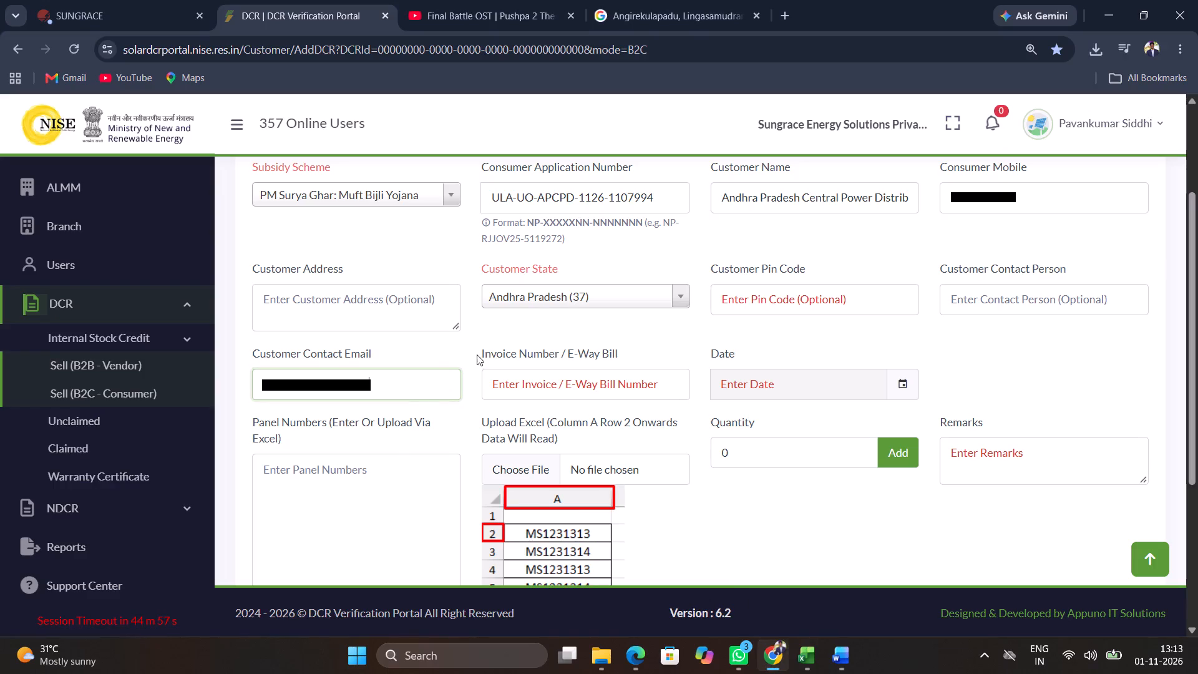
# Copy invoice 9's number AP/GST/26-27/009- from the Word details document for the DCR form's Invoice Number / E-Way Bill.
pyautogui.click(515, 380)
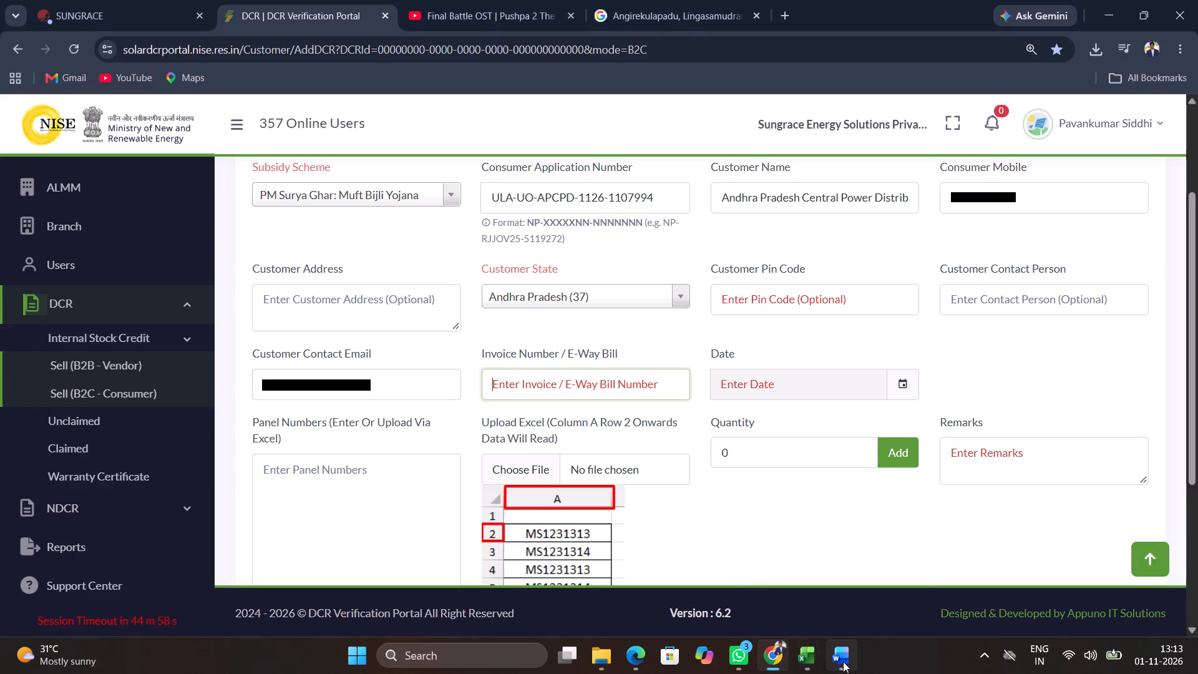
pyautogui.click(814, 605)
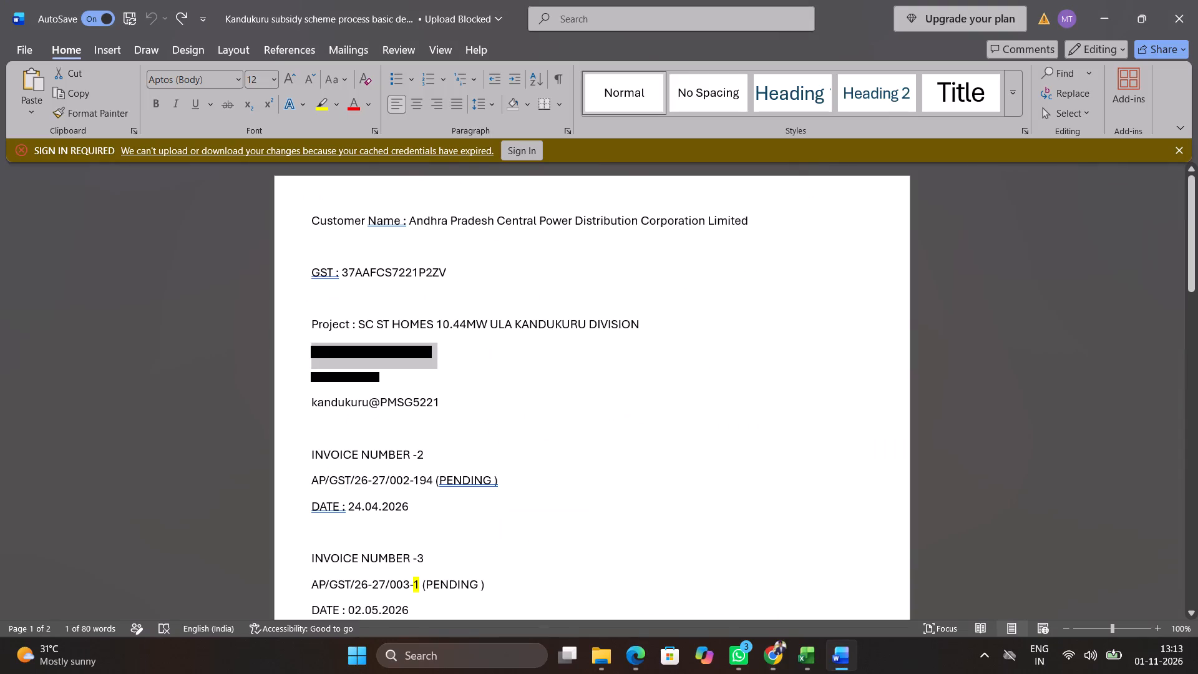
pyautogui.scroll(-5, 583, 440)
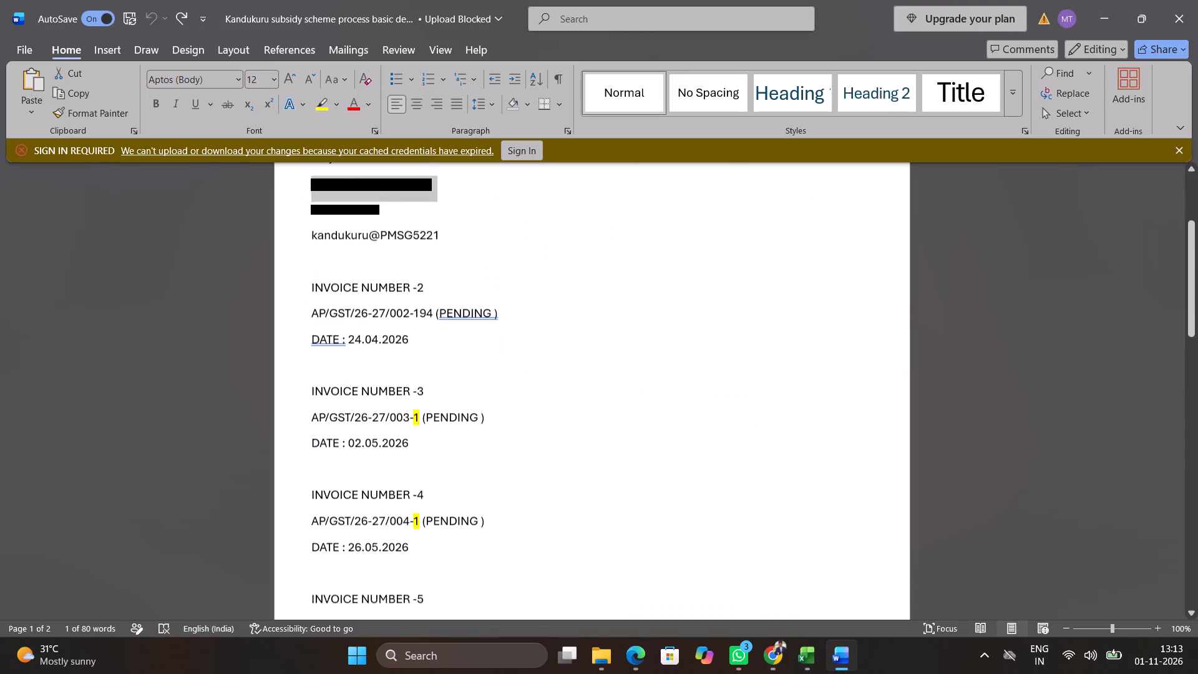
pyautogui.scroll(-10, 421, 414)
pyautogui.moveTo(419, 383); pyautogui.dragTo(384, 395)
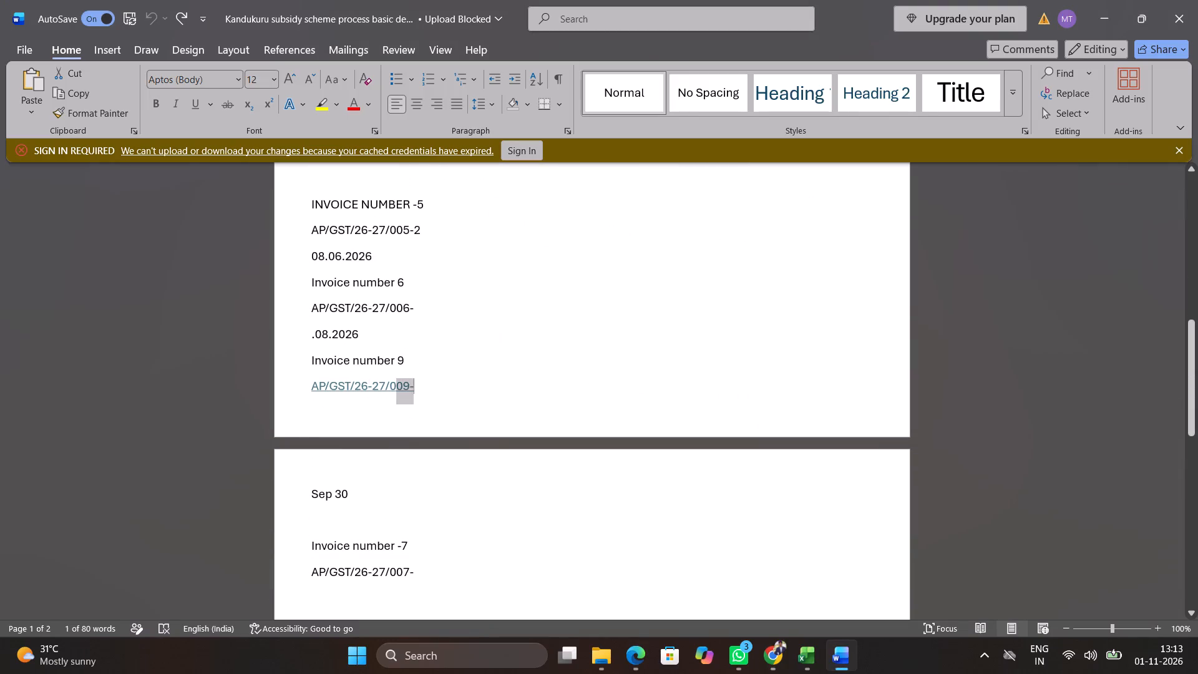
pyautogui.moveTo(384, 395); pyautogui.dragTo(298, 400)
pyautogui.hotkey('ctrl', 'c')
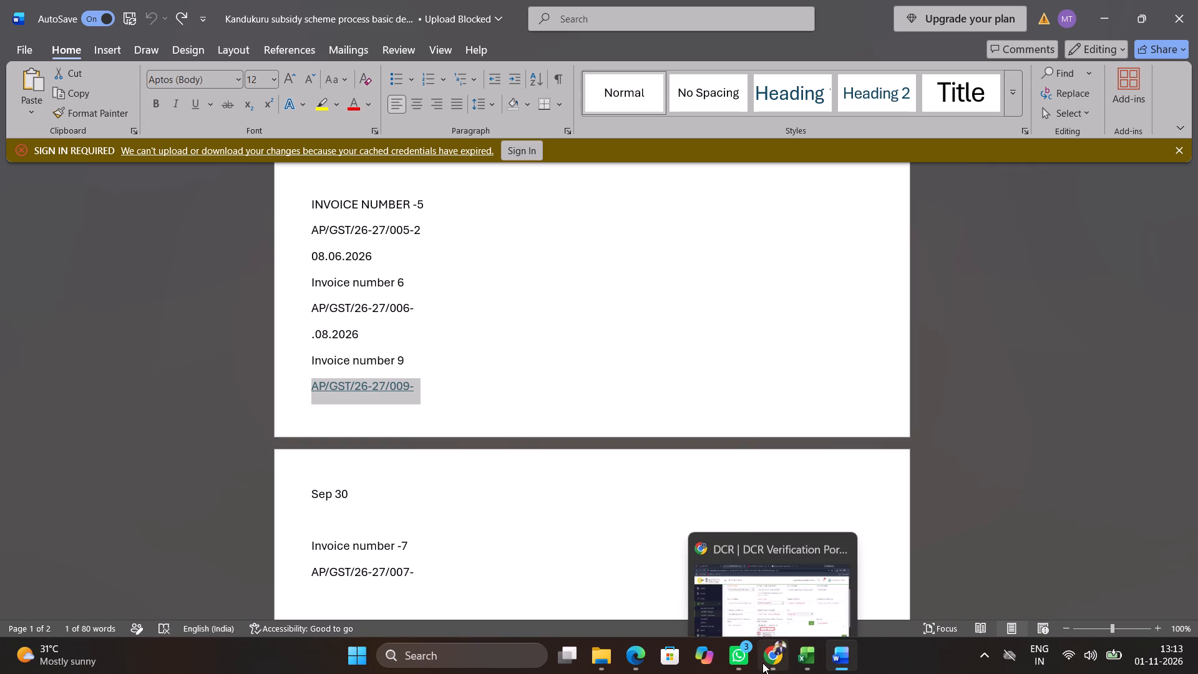
pyautogui.click(751, 585)
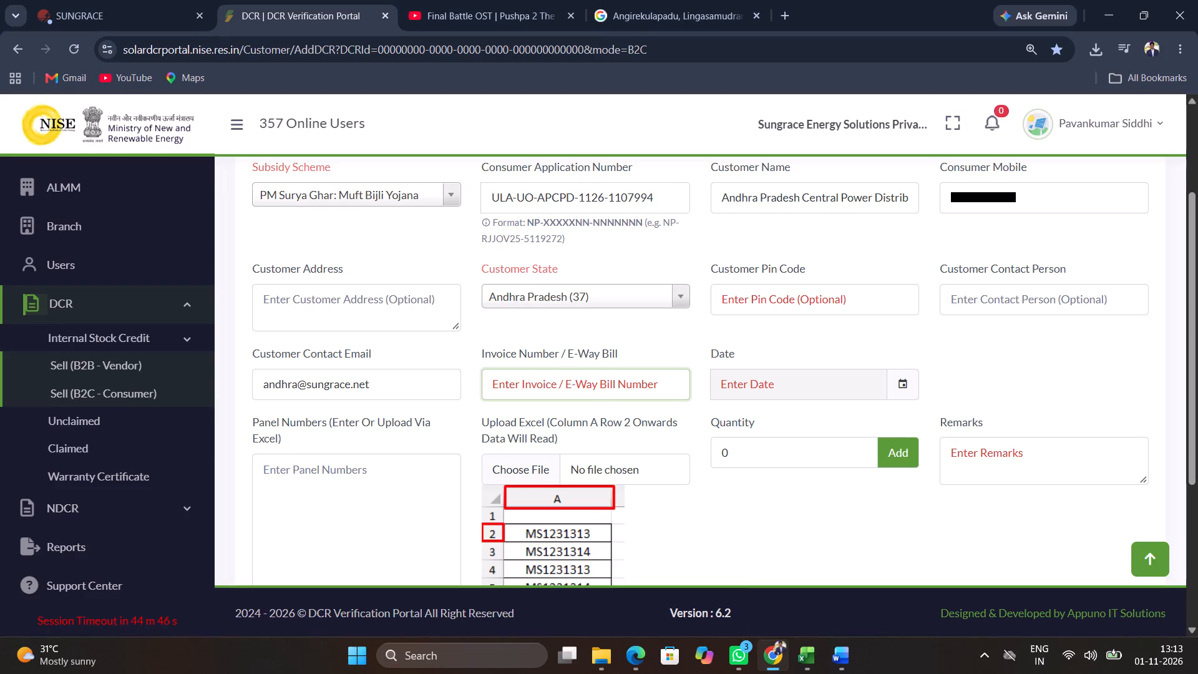
# Enter AP/GST/26-27/009-307 as the Invoice Number / E-Way Bill, pasting the copied prefix and adding 307.
pyautogui.hotkey('ctrl', 'v')
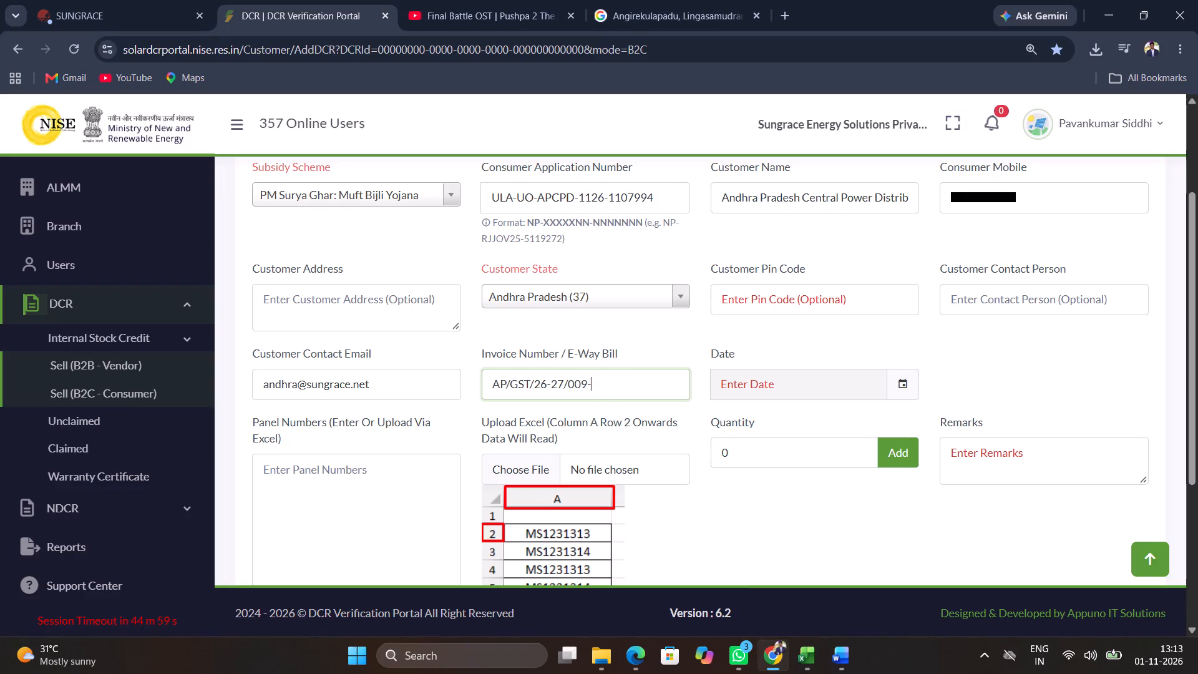
pyautogui.write('30')
pyautogui.press('7')
# Set the invoice date to 30-Sep-2026.
pyautogui.click(777, 385)
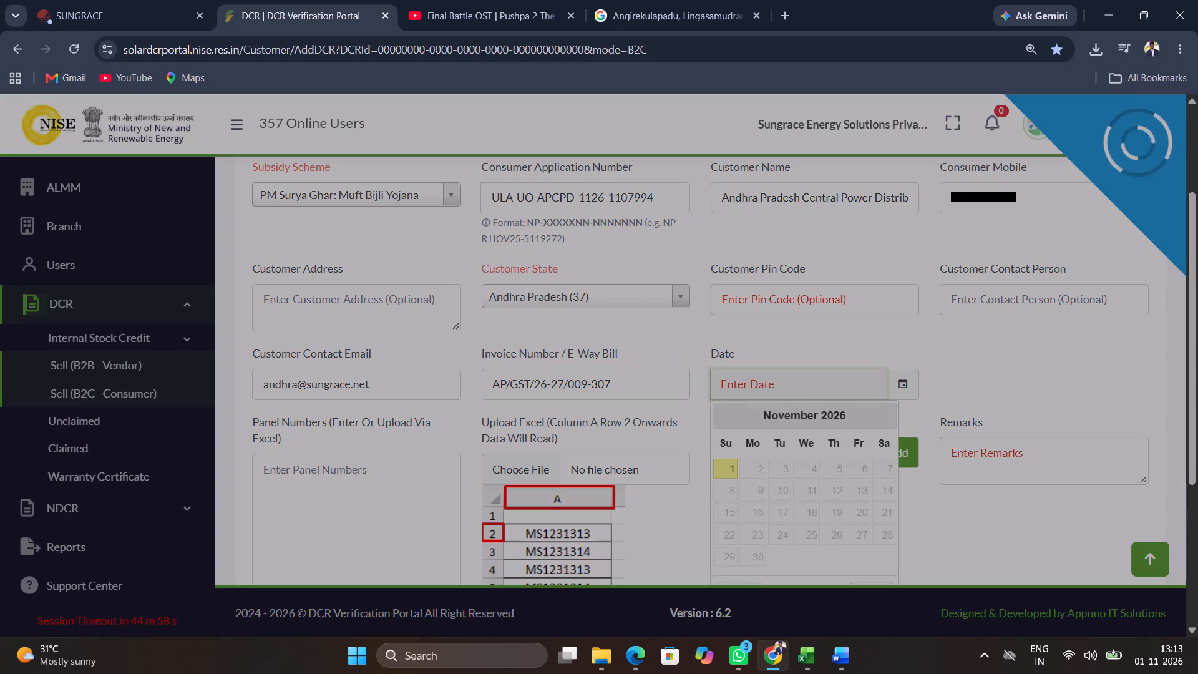
pyautogui.click(724, 413)
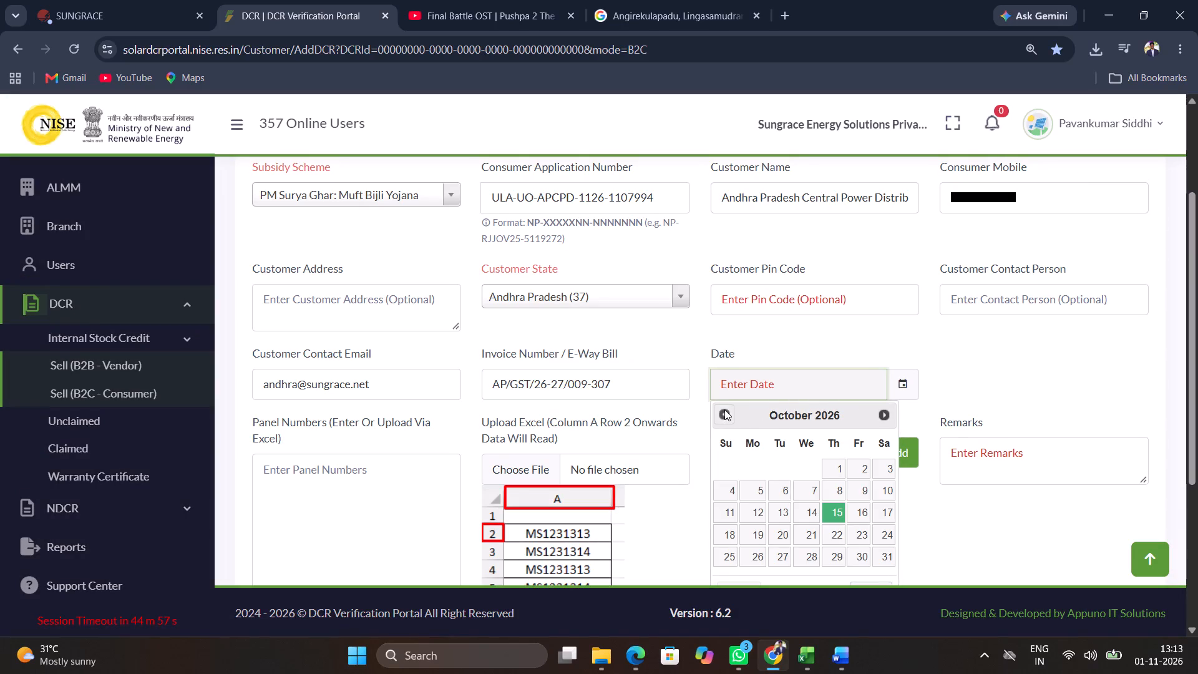
pyautogui.click(724, 409)
pyautogui.click(807, 557)
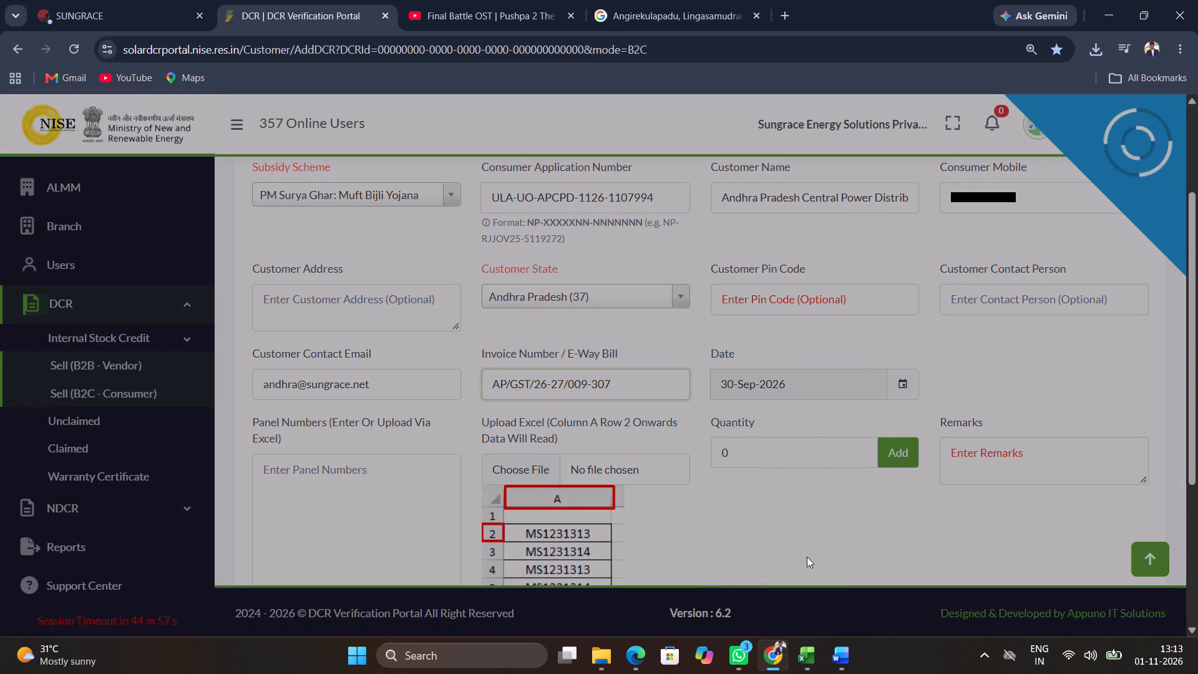
# Copy the four panel serial numbers from the SUNGRACE Quick Copy Details into the DCR form's Panel Numbers.
pyautogui.scroll(-2, 688, 386)
pyautogui.click(377, 384)
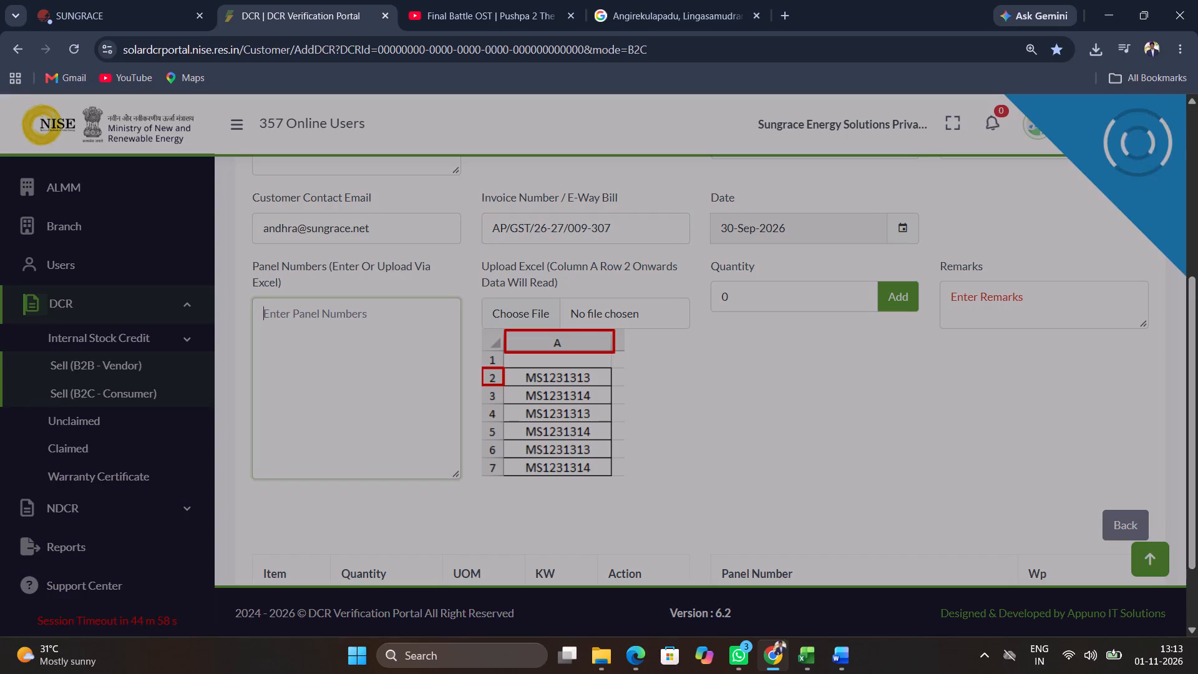
pyautogui.click(67, 0)
pyautogui.click(738, 151)
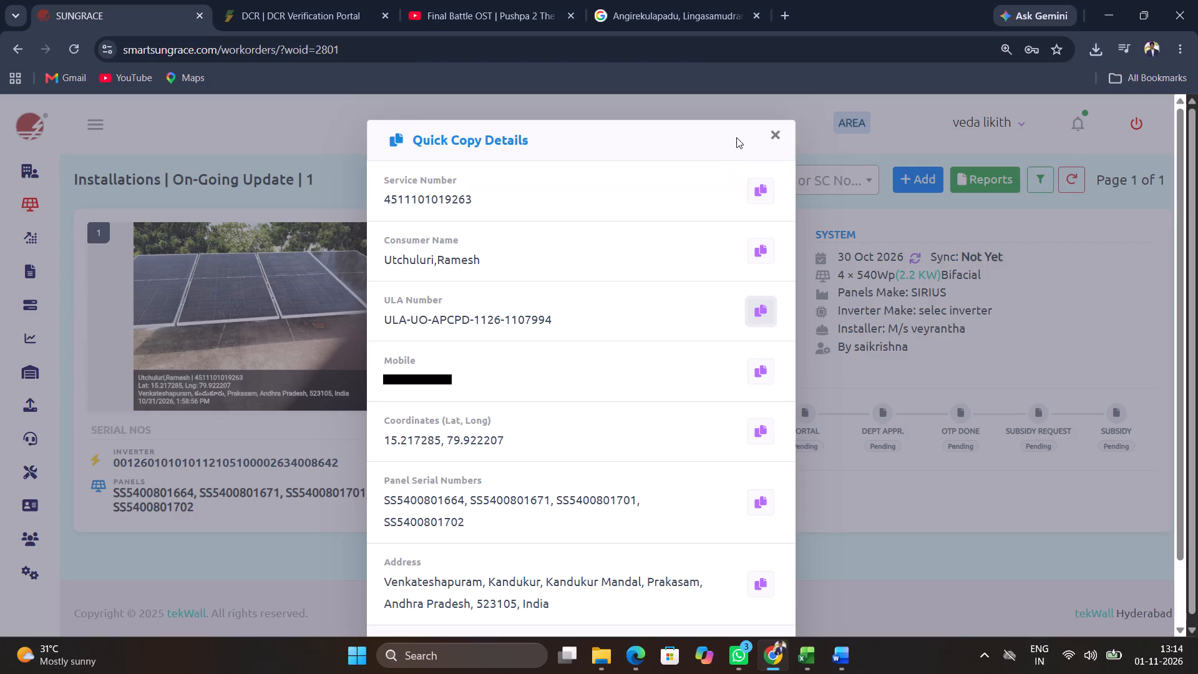
pyautogui.click(749, 502)
pyautogui.click(347, 0)
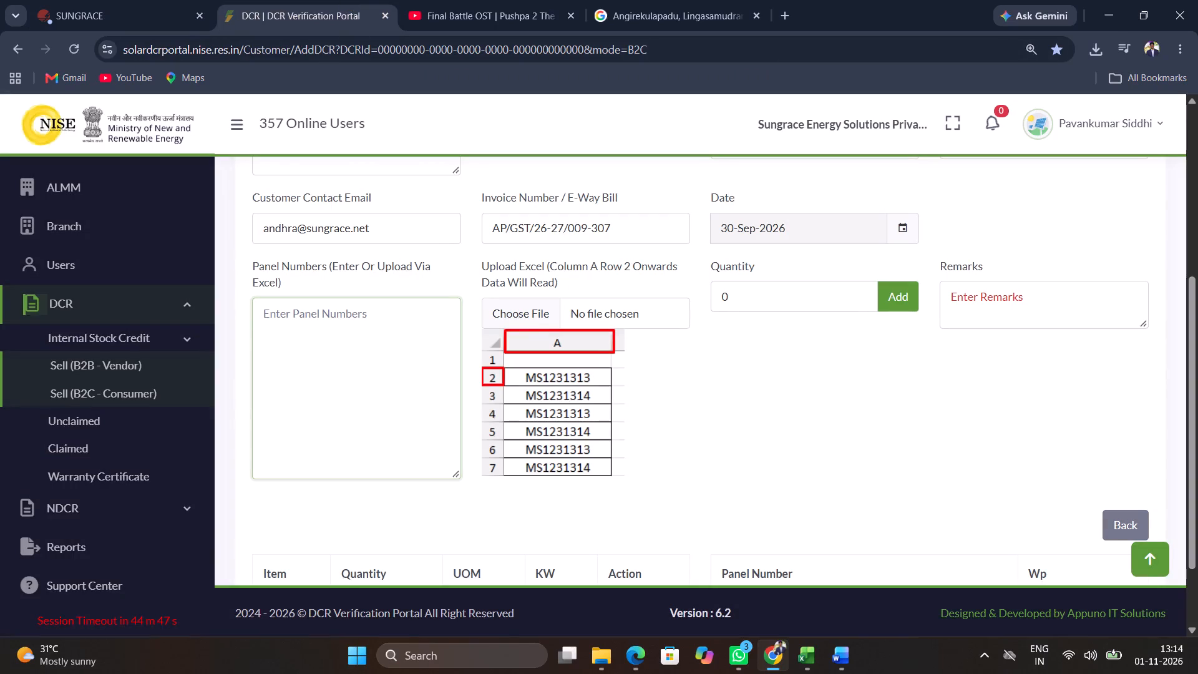
pyautogui.hotkey('ctrl', 'v')
pyautogui.press('Left')
pyautogui.press('Left')
pyautogui.press('Left')
pyautogui.press('Left')
pyautogui.press('Left')
pyautogui.press('Left')
pyautogui.press('Left')
pyautogui.press('Left')
pyautogui.press('Left')
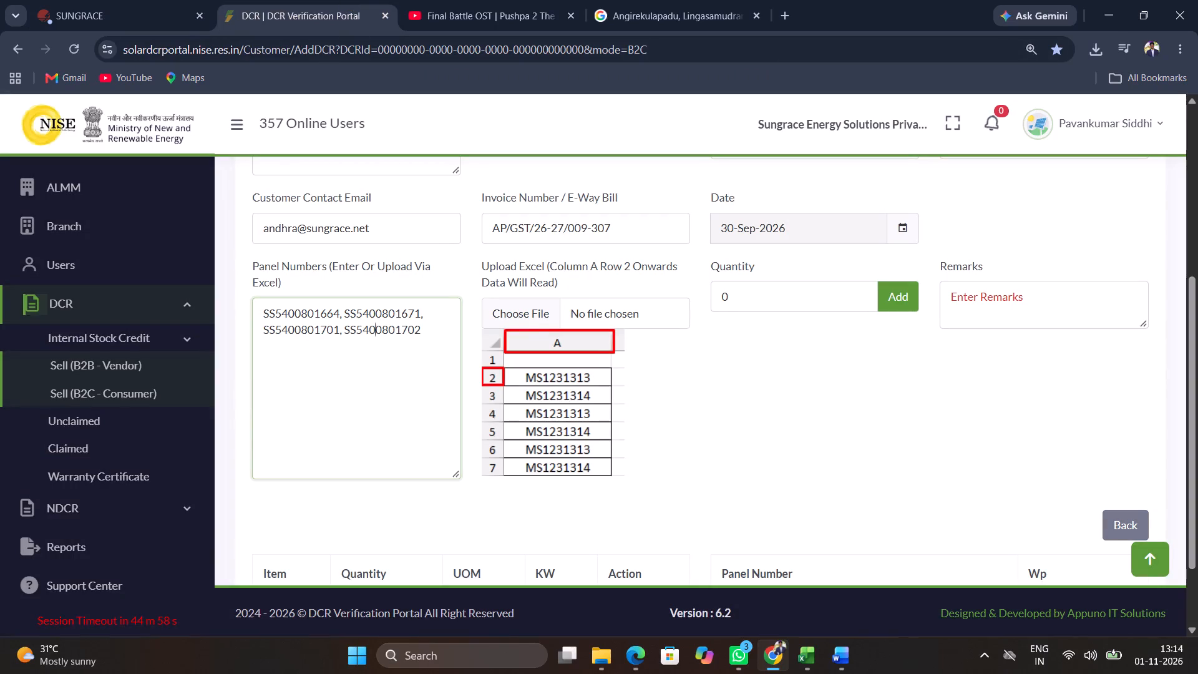
pyautogui.press('Left')
pyautogui.press('Left')
pyautogui.press('Left')
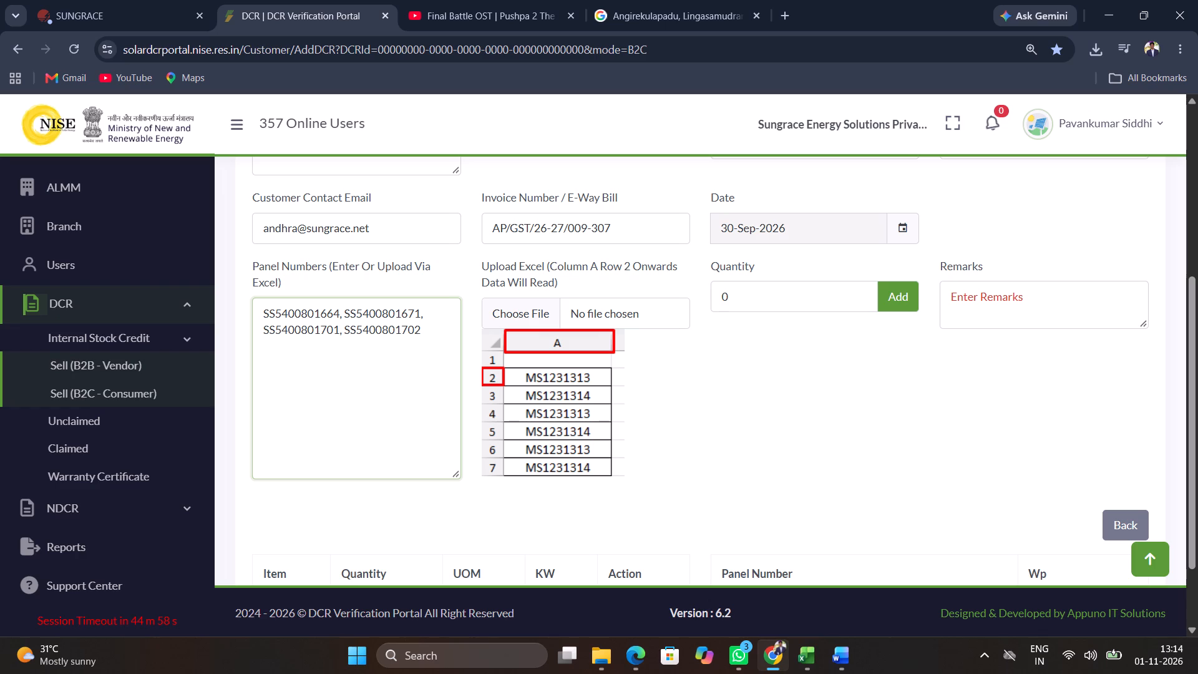
pyautogui.press('BackSpace')
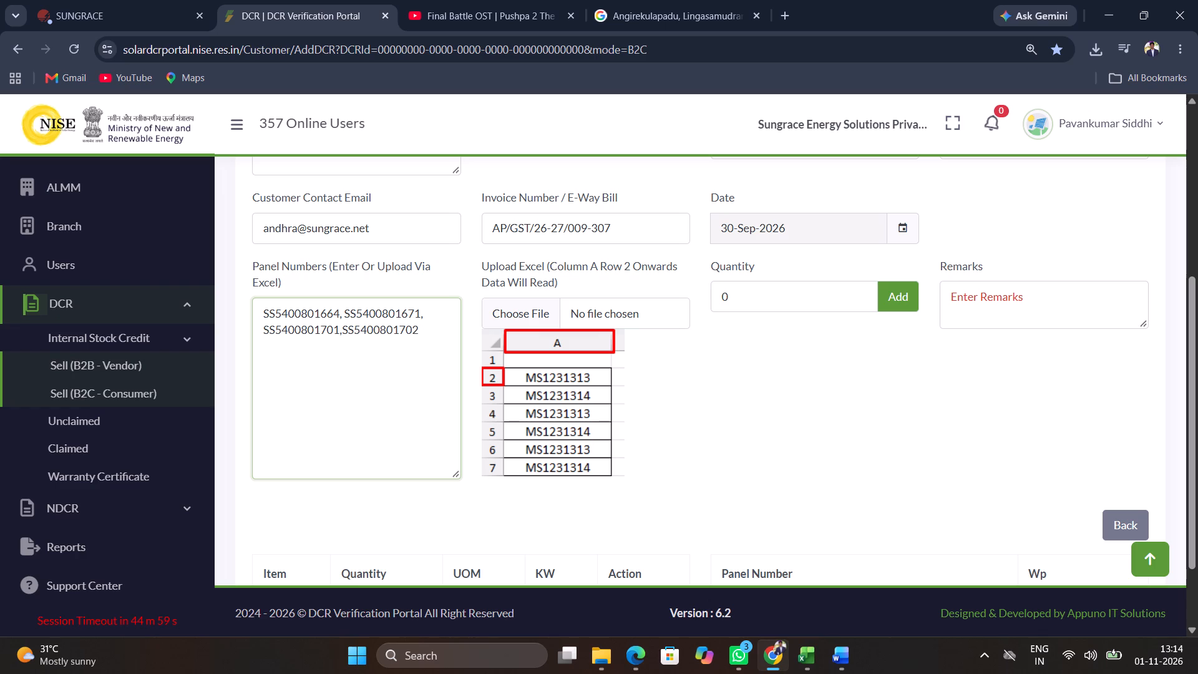
pyautogui.press('BackSpace')
pyautogui.press('Return')
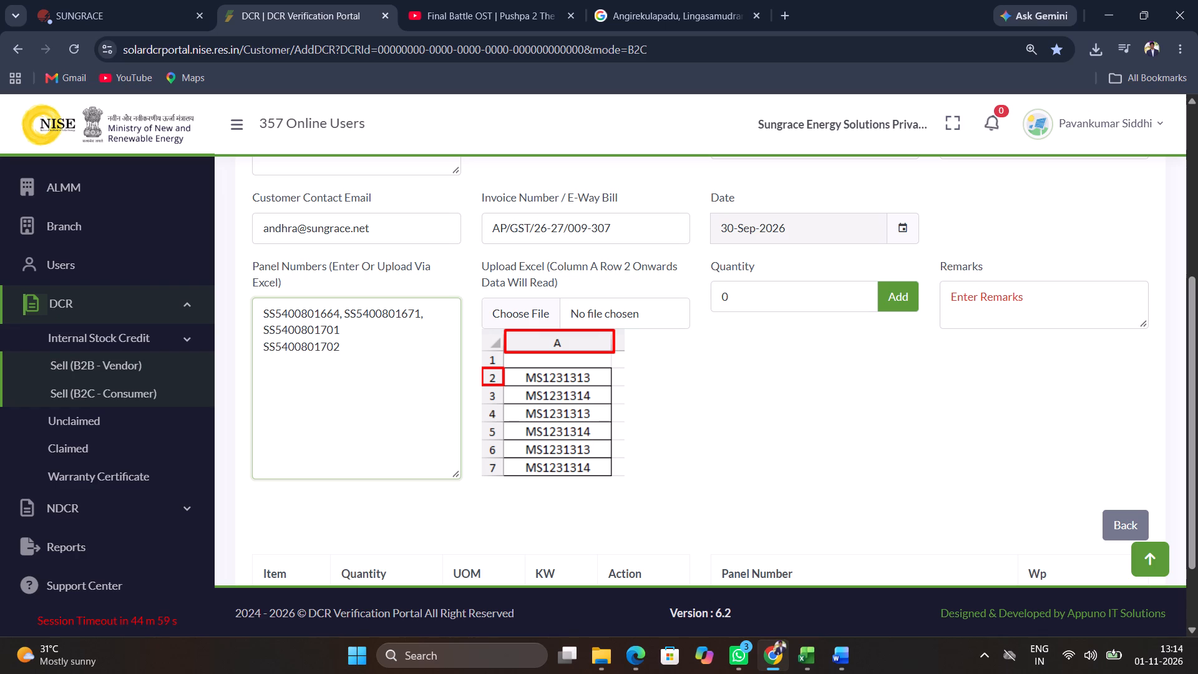
pyautogui.press('Up')
pyautogui.press('Up')
pyautogui.press('Right')
pyautogui.press('Right')
pyautogui.press('Right')
pyautogui.press('Right')
pyautogui.press('Right')
pyautogui.press('Right')
pyautogui.press('Right')
pyautogui.press('Right')
pyautogui.press('Right')
pyautogui.press('Right')
pyautogui.press('Right')
pyautogui.press('Right')
pyautogui.press('Right')
pyautogui.press('Right')
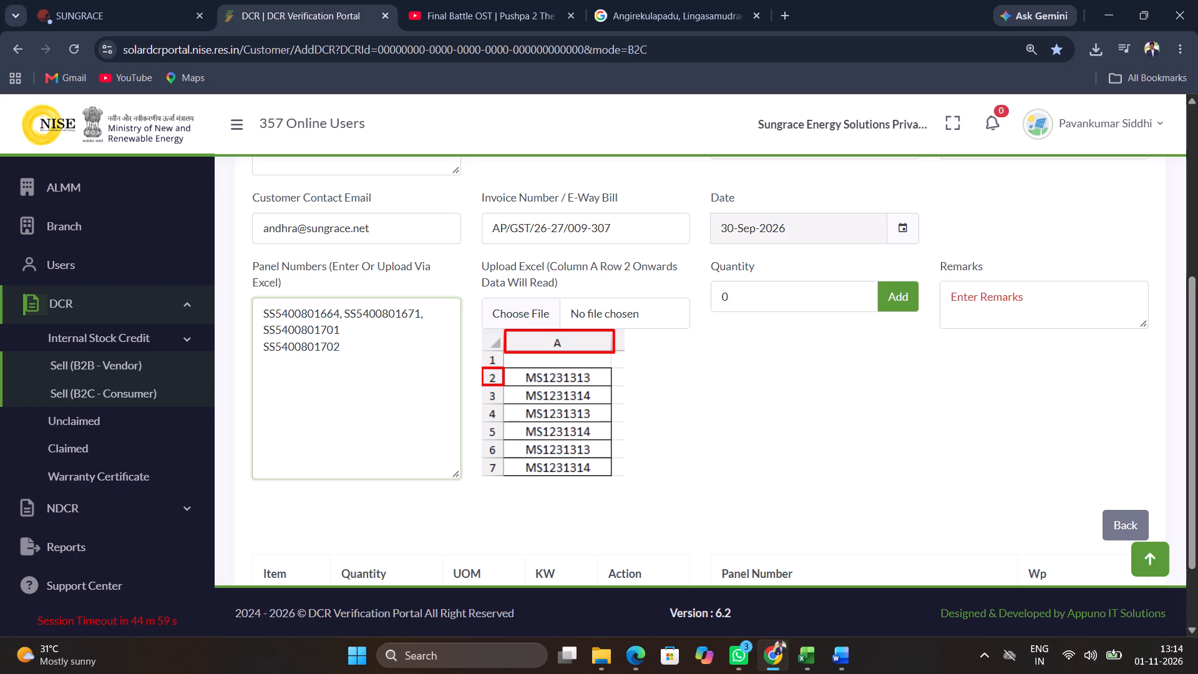
pyautogui.press('BackSpace')
pyautogui.press('BackSpace')
pyautogui.press('Return')
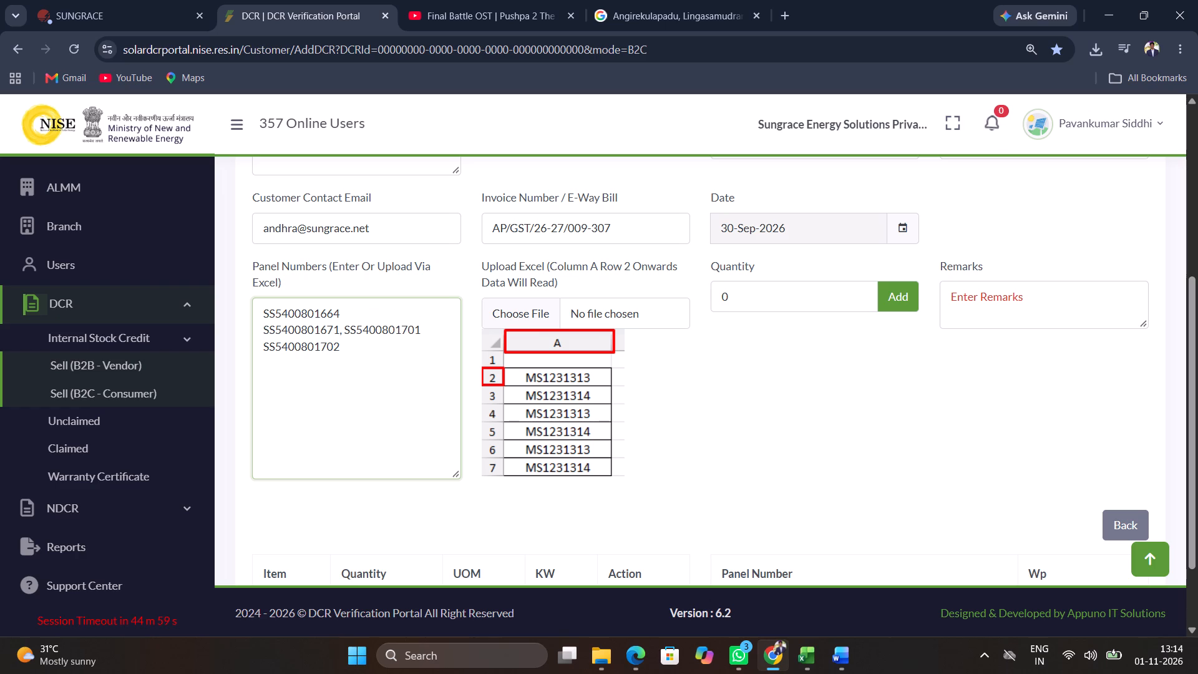
pyautogui.press('Right')
pyautogui.press('Right')
pyautogui.press('Right')
pyautogui.press('Right')
pyautogui.press('Right')
pyautogui.press('Right')
pyautogui.press('Right')
pyautogui.press('Right')
pyautogui.press('Right')
pyautogui.press('Right')
pyautogui.press('Right')
pyautogui.press('Right')
pyautogui.press('Right')
pyautogui.press('Right')
pyautogui.press('BackSpace')
pyautogui.press('BackSpace')
pyautogui.press('Return')
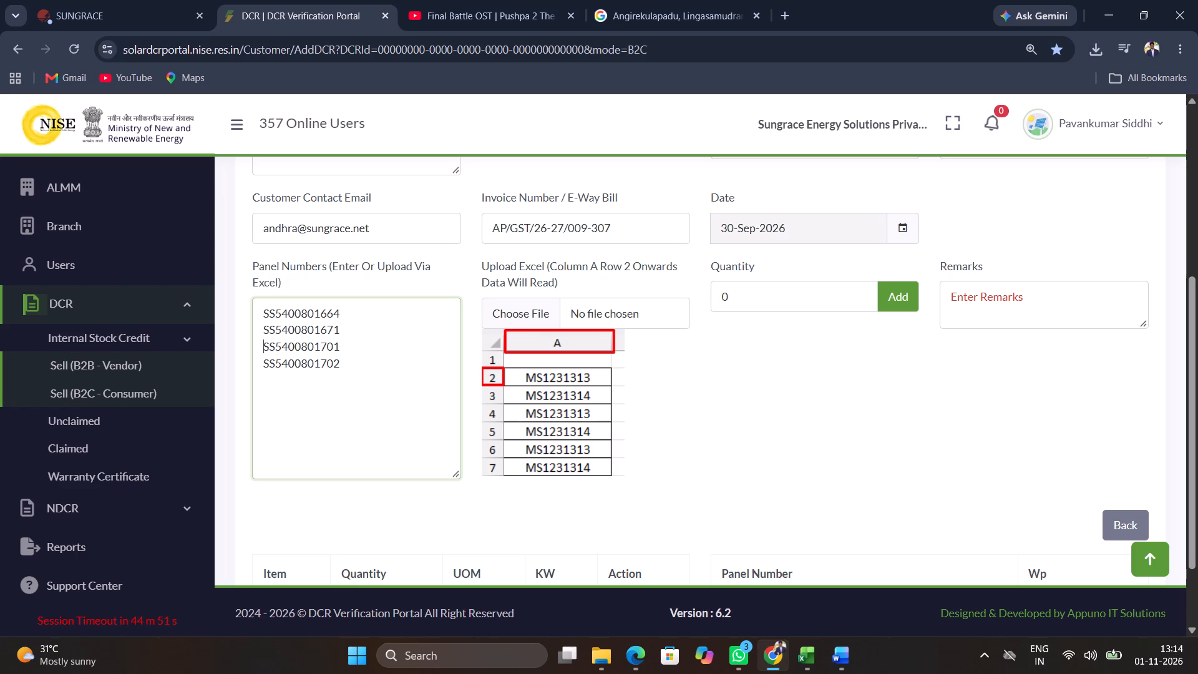
# Set the Quantity to 4 and add the panels to the DCR entry.
pyautogui.click(765, 305)
pyautogui.scroll(3, 765, 305)
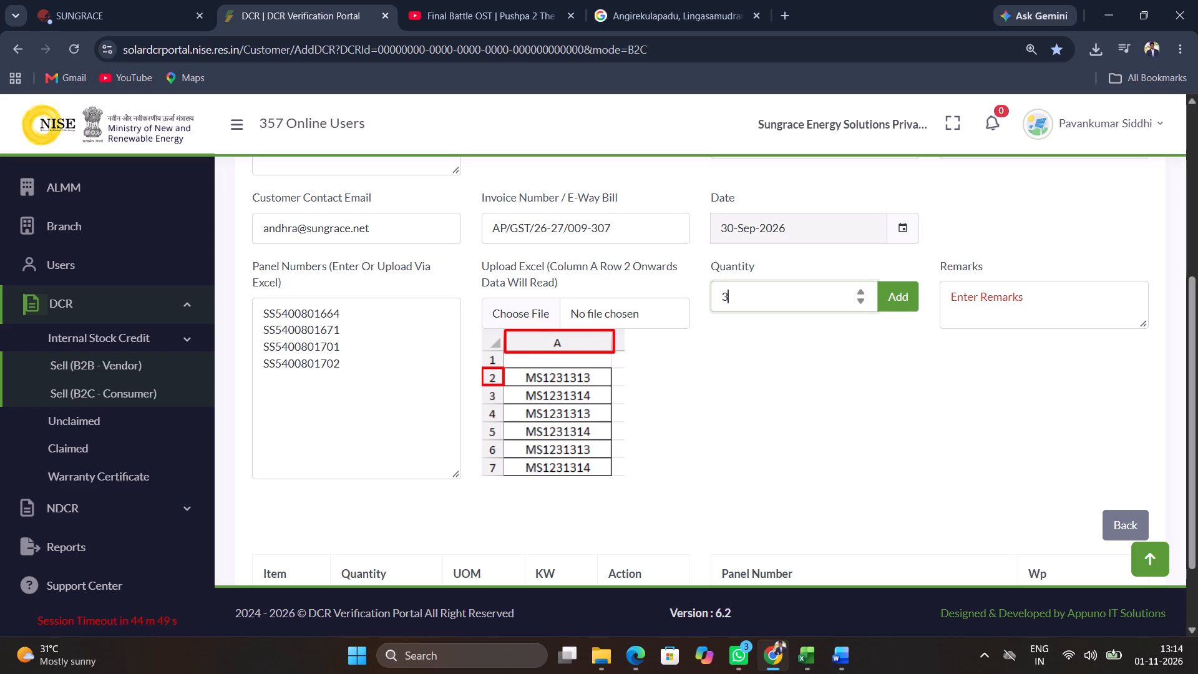
pyautogui.scroll(1, 765, 305)
pyautogui.click(893, 296)
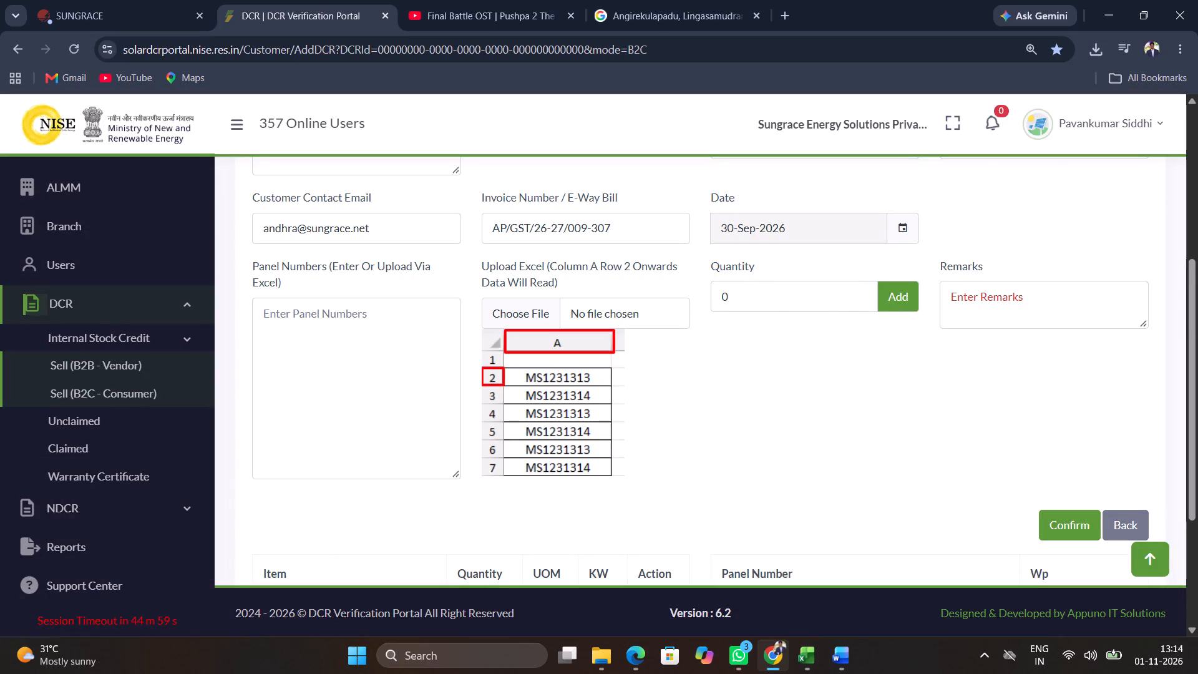
# Copy the installation address from the SUNGRACE Quick Copy Details into the DCR form's Remarks.
pyautogui.click(1031, 303)
pyautogui.moveTo(176, 0); pyautogui.dragTo(183, 14)
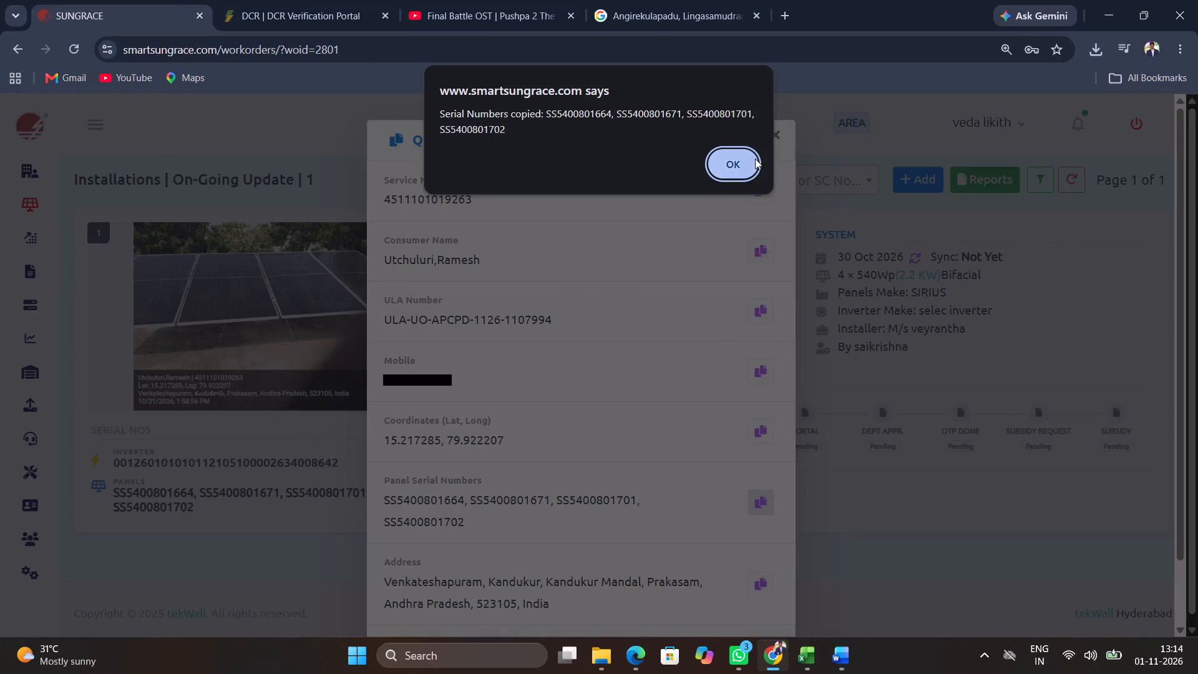
pyautogui.click(755, 159)
pyautogui.click(748, 589)
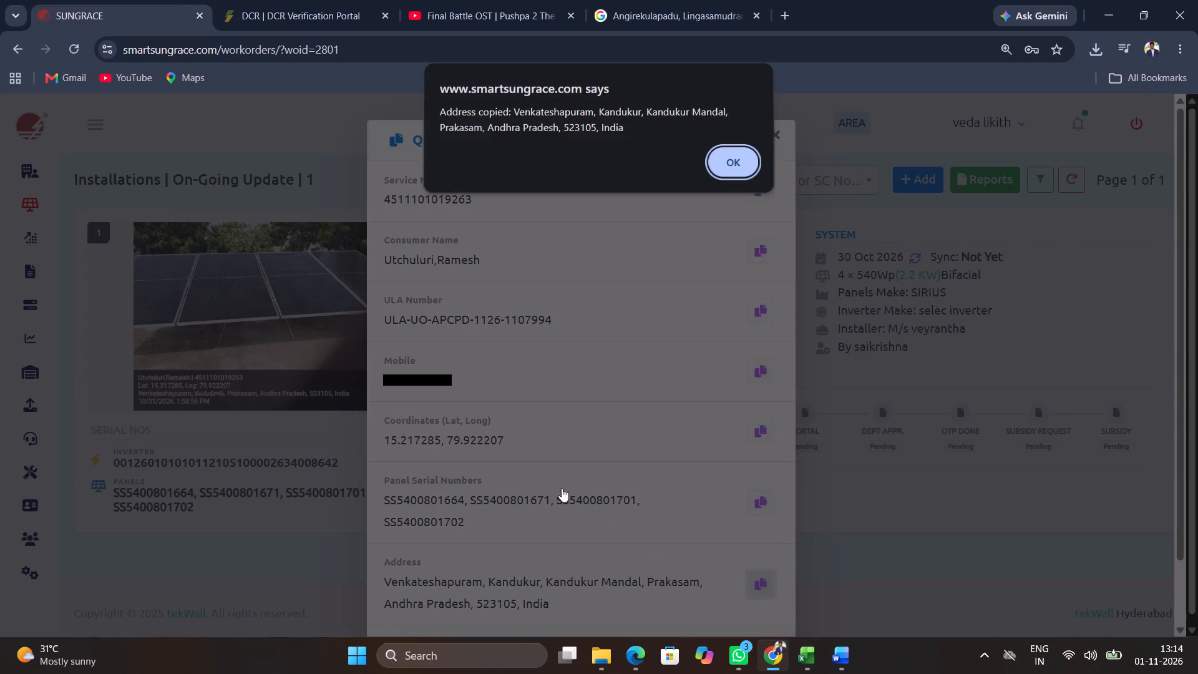
pyautogui.click(320, 0)
pyautogui.click(1023, 328)
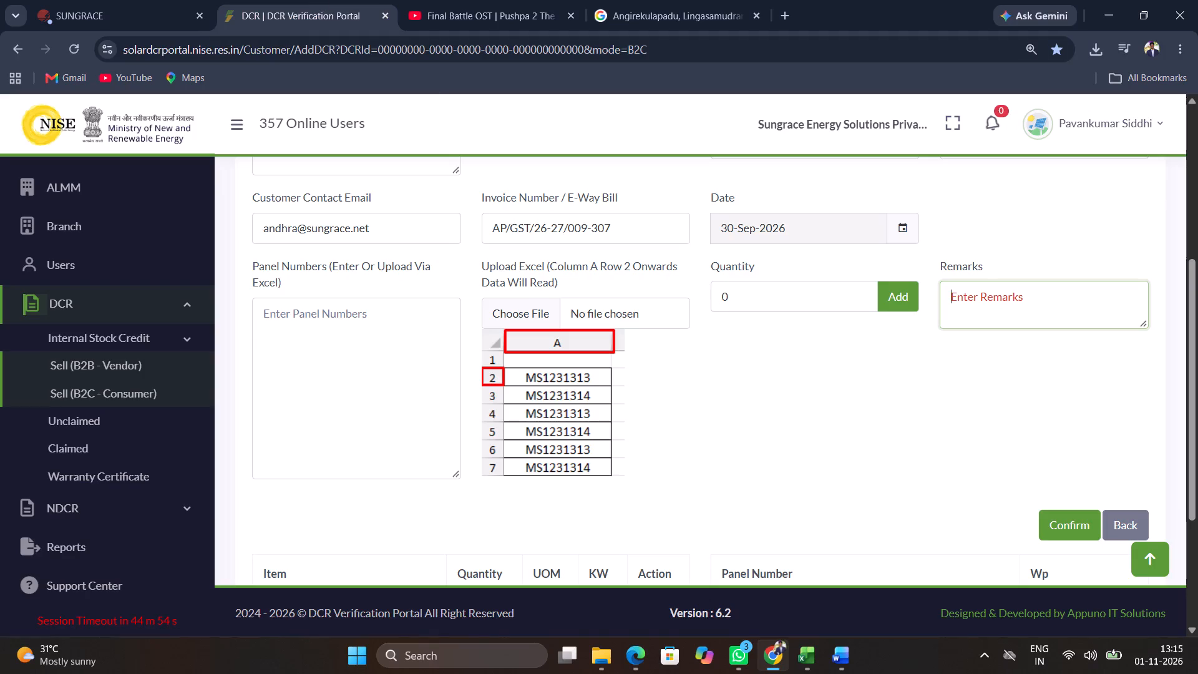
pyautogui.hotkey('ctrl', 'v')
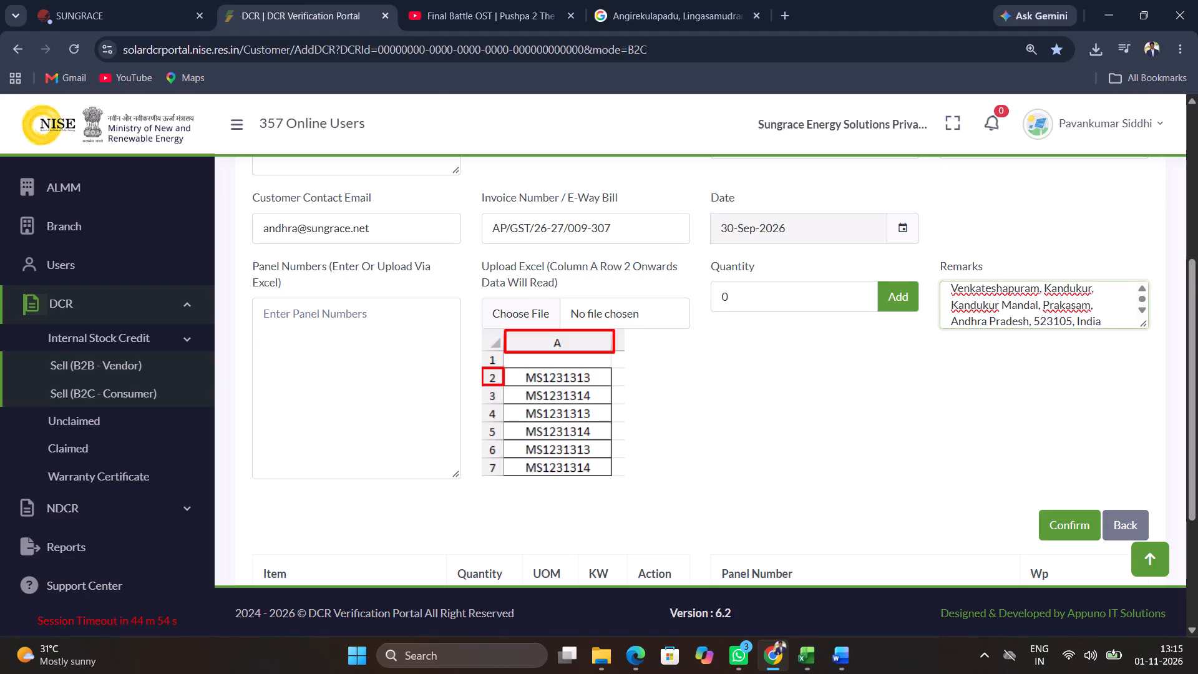
# Copy the pincode from the SUNGRACE Quick Copy Details into the DCR form's Customer Pin Code.
pyautogui.scroll(2, 812, 205)
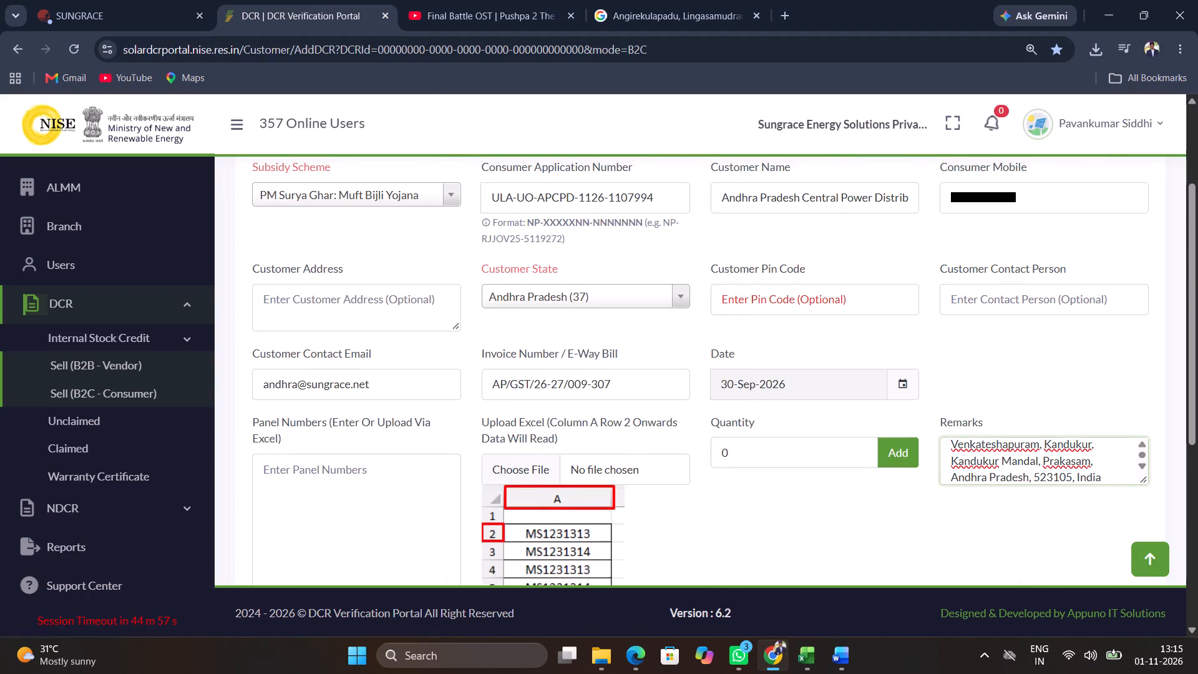
pyautogui.click(809, 300)
pyautogui.click(143, 16)
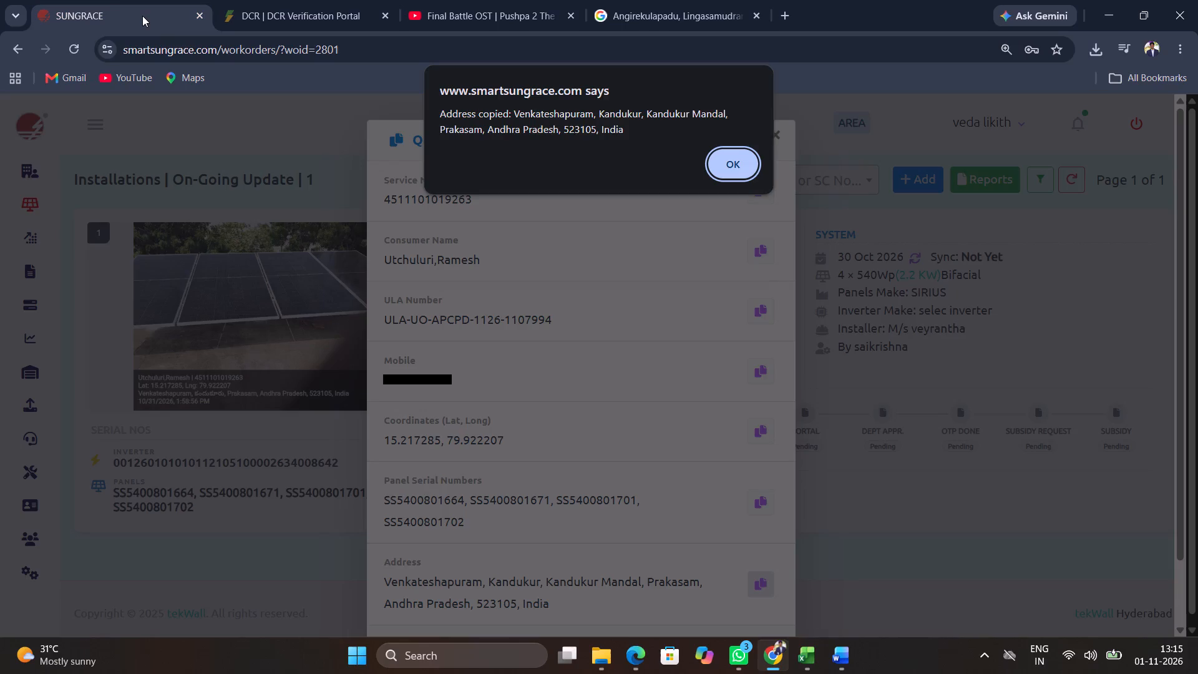
pyautogui.click(743, 166)
pyautogui.scroll(-5, 743, 166)
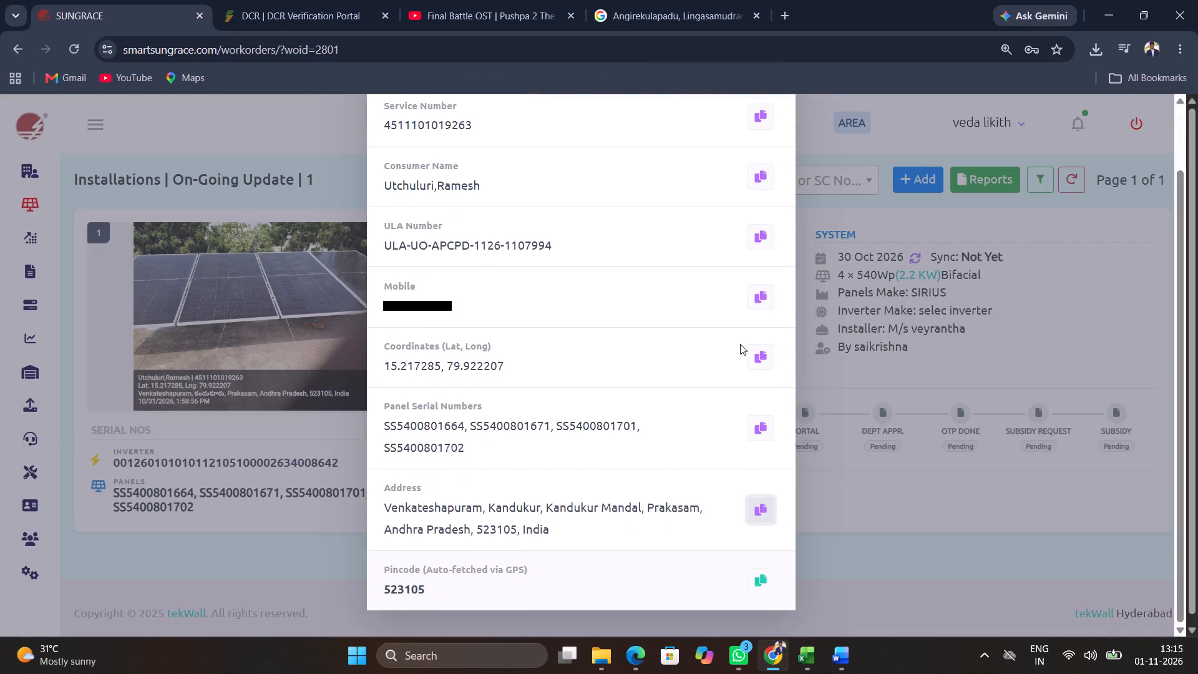
pyautogui.click(759, 570)
pyautogui.click(264, 0)
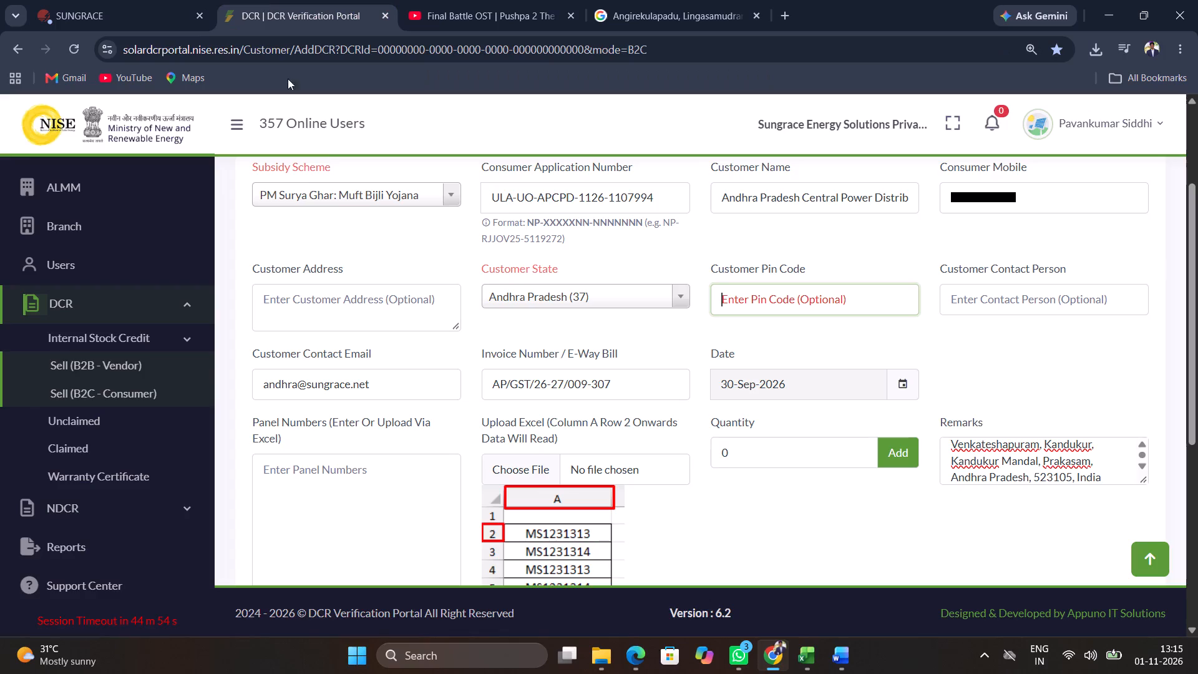
pyautogui.hotkey('ctrl', 'v')
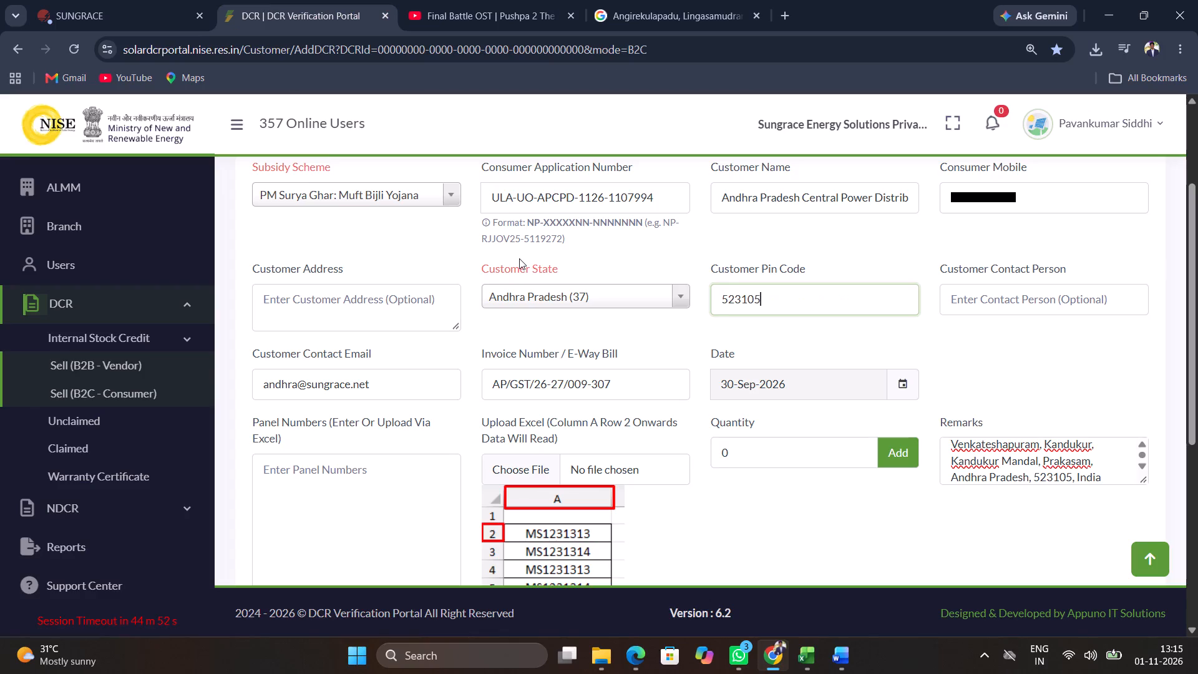
# Confirm the completed B2C DCR entry for invoice AP/GST/26-27/009-307.
pyautogui.scroll(-4, 502, 236)
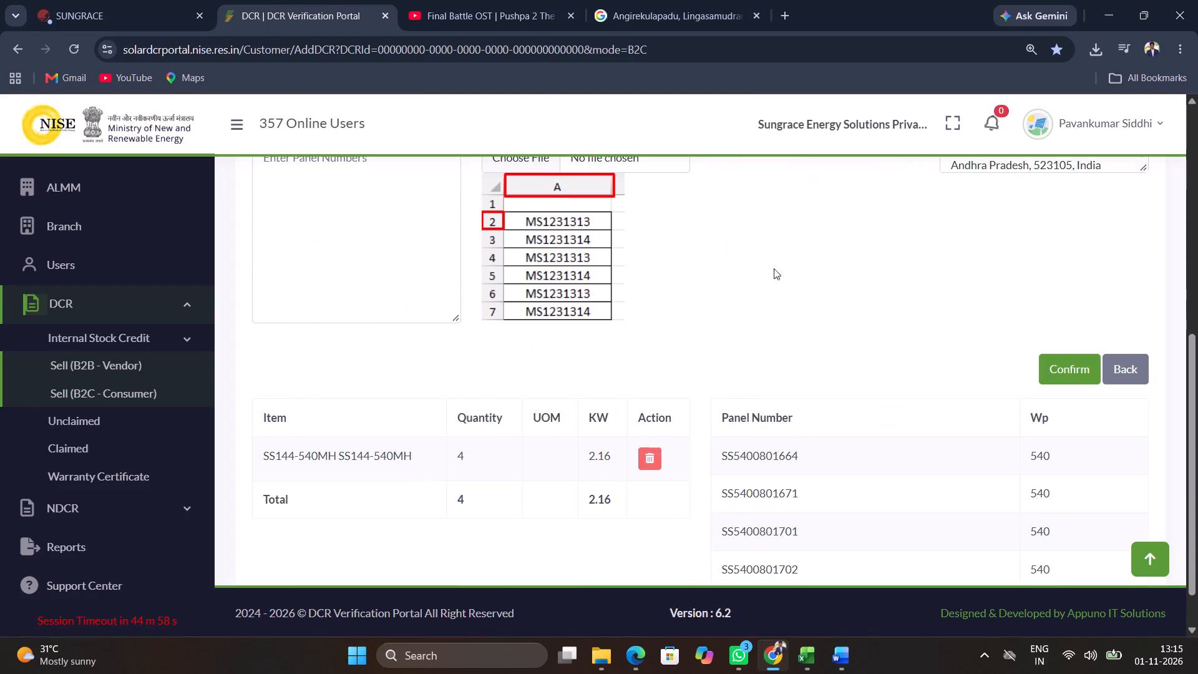
pyautogui.click(1058, 374)
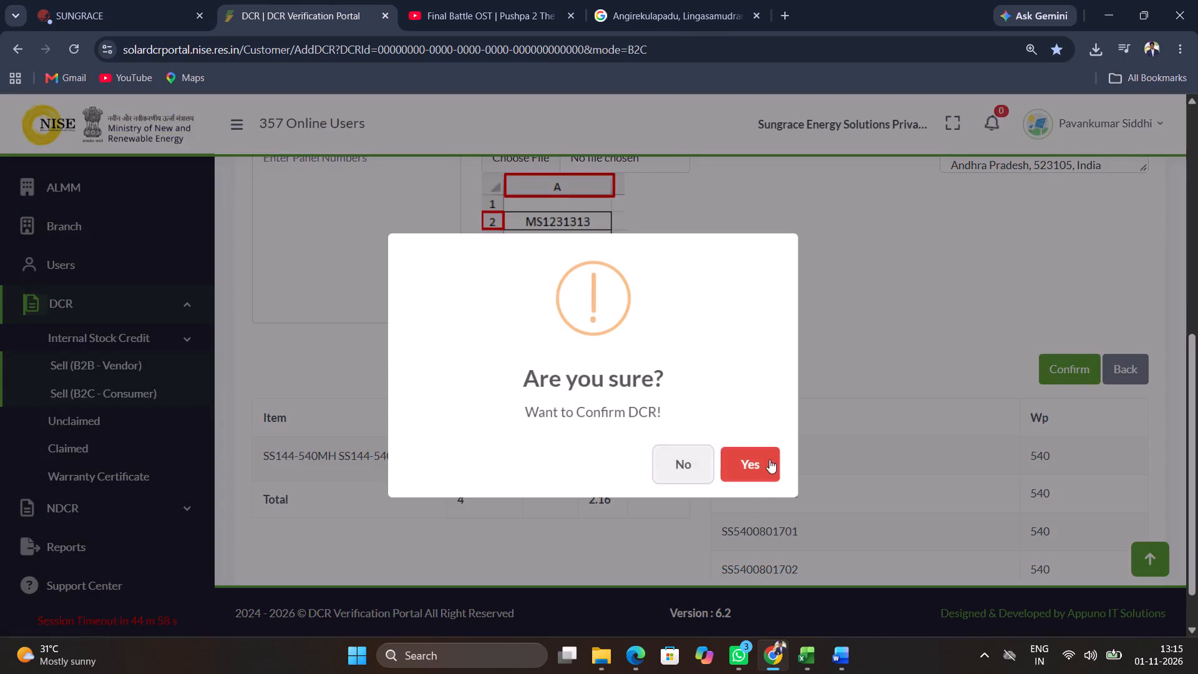
pyautogui.click(769, 460)
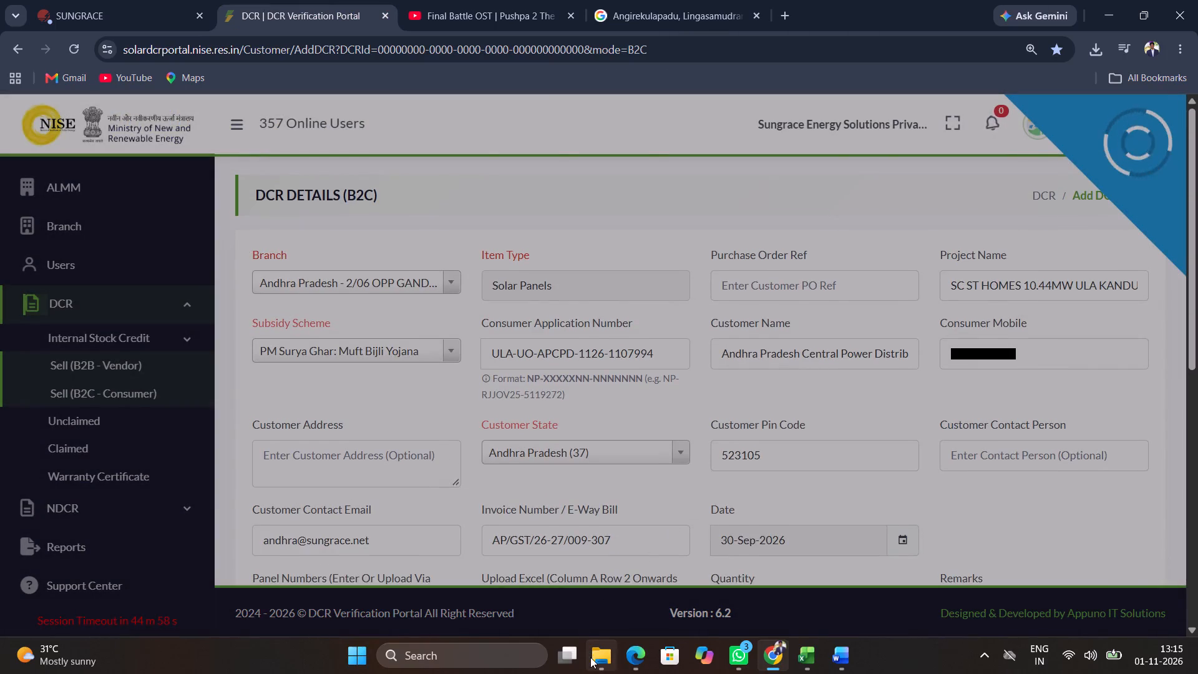
# Create a folder named 307_ inside the DCR009 folder in File Explorer.
pyautogui.click(589, 602)
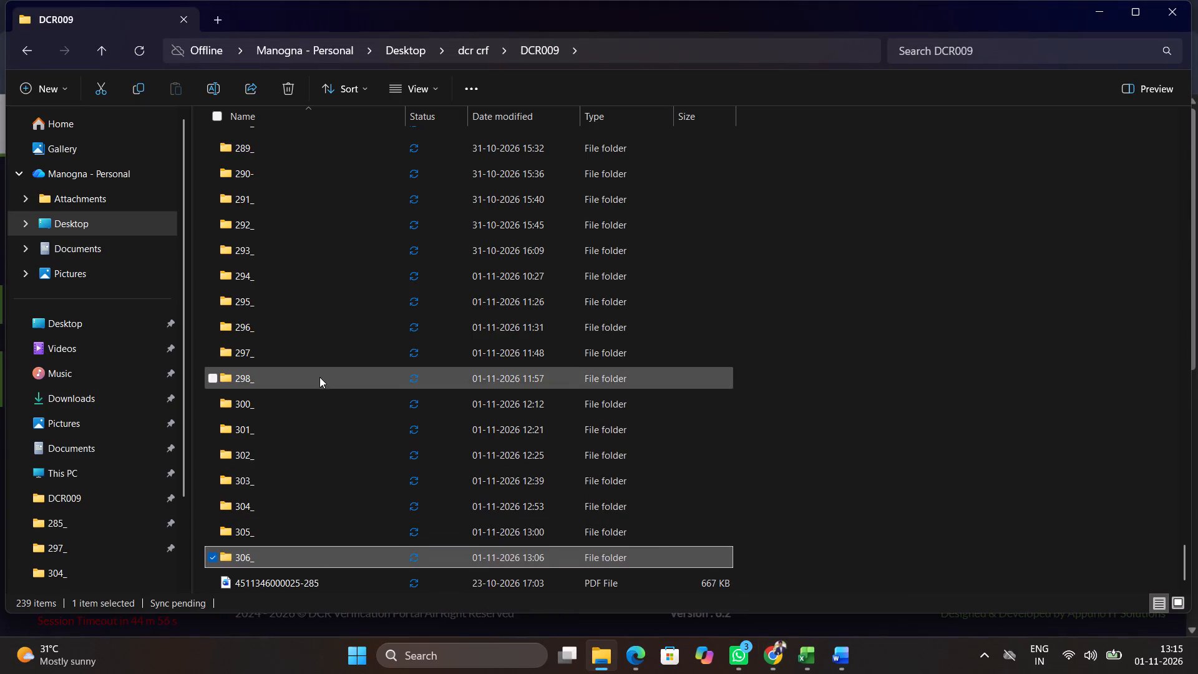
pyautogui.click(29, 87)
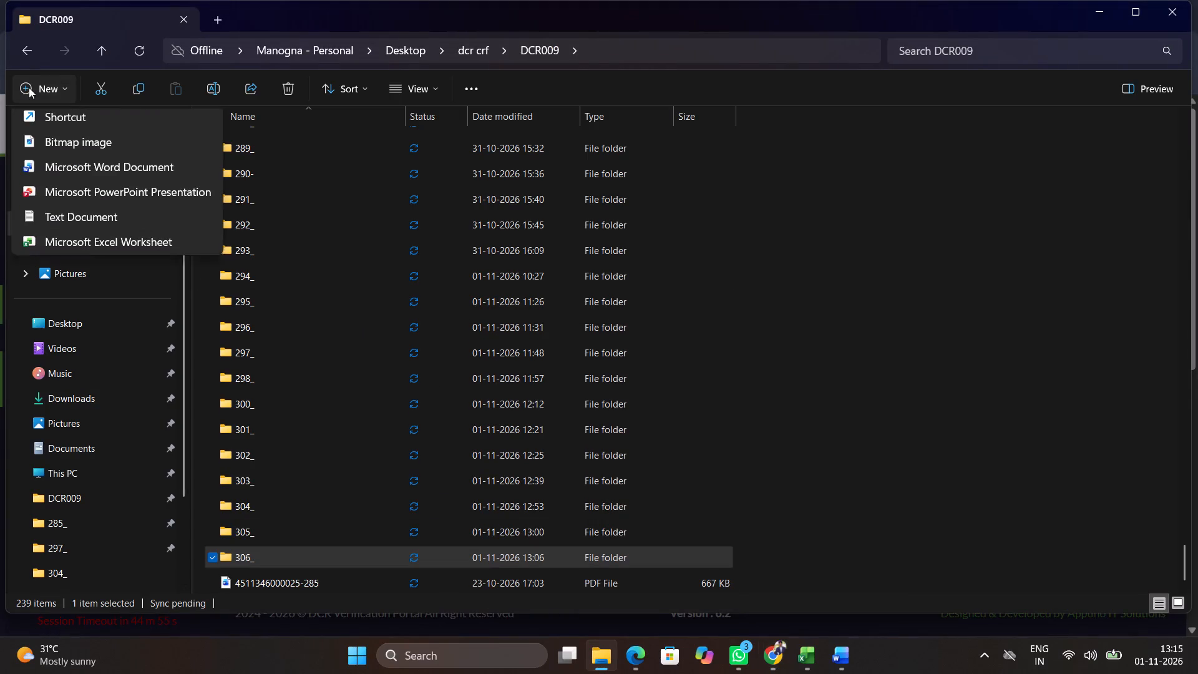
pyautogui.click(52, 129)
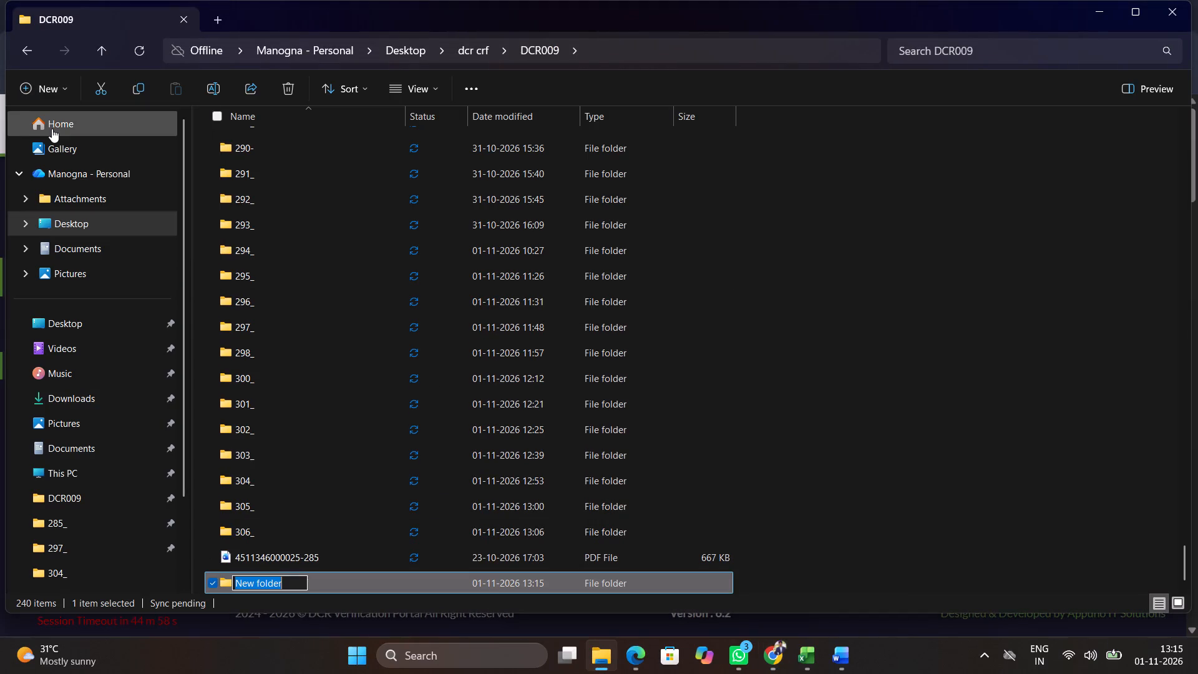
pyautogui.write('307')
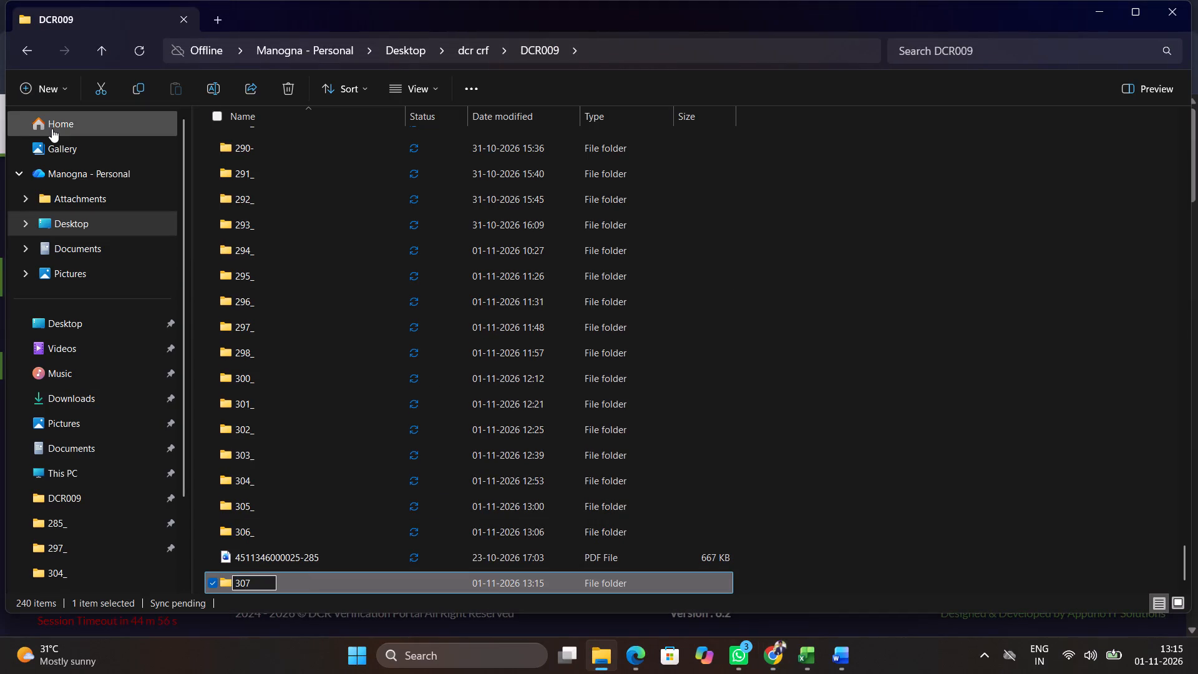
pyautogui.hotkey('shift', '_')
pyautogui.press('Return')
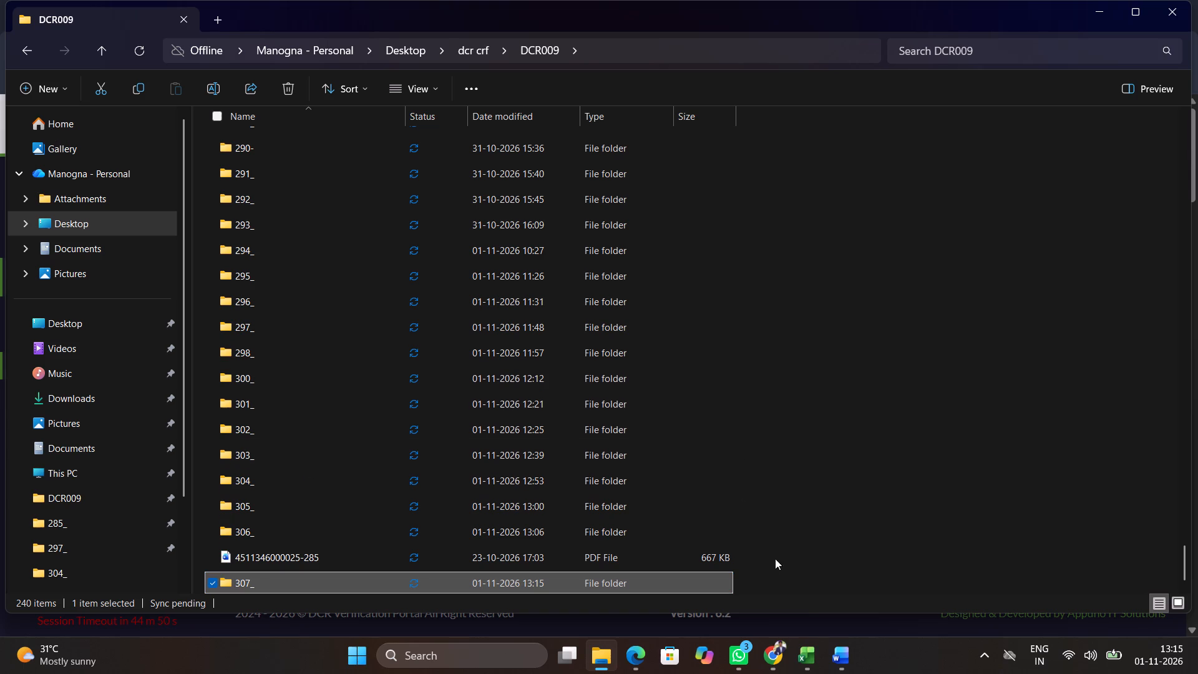
# Save invoice 009-307's DCR certificate PDF in DCR009's 307_ folder, named with the service number copied from SUNGRACE followed by -307.
pyautogui.click(761, 578)
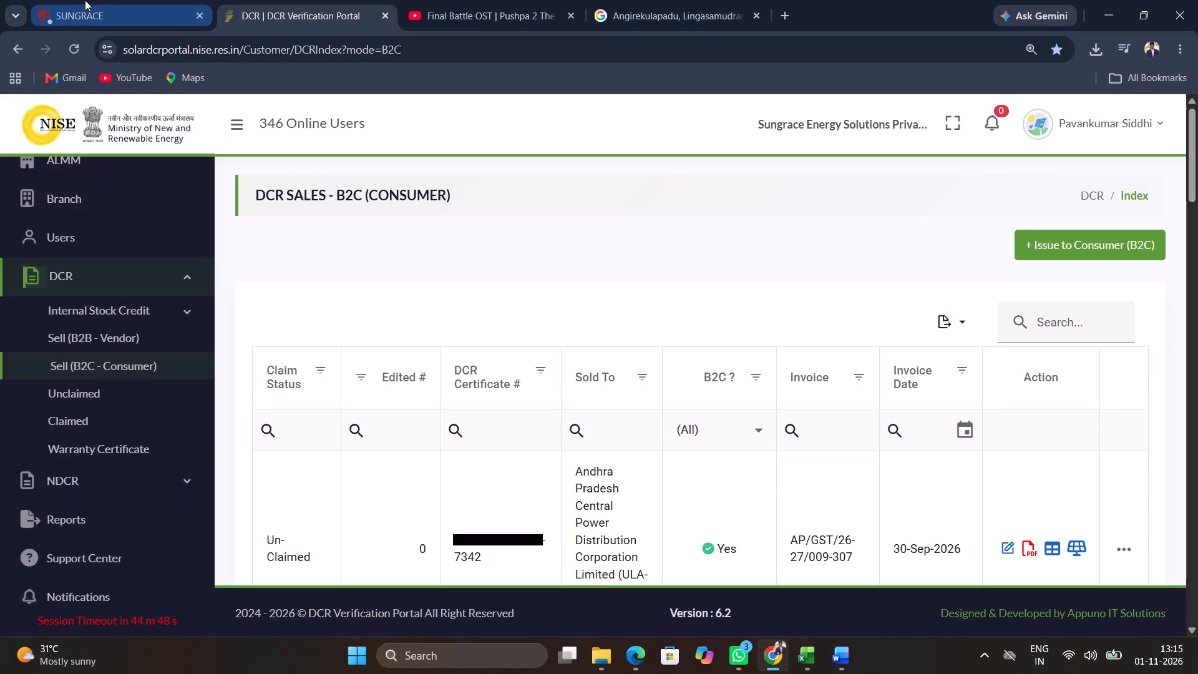
pyautogui.click(90, 6)
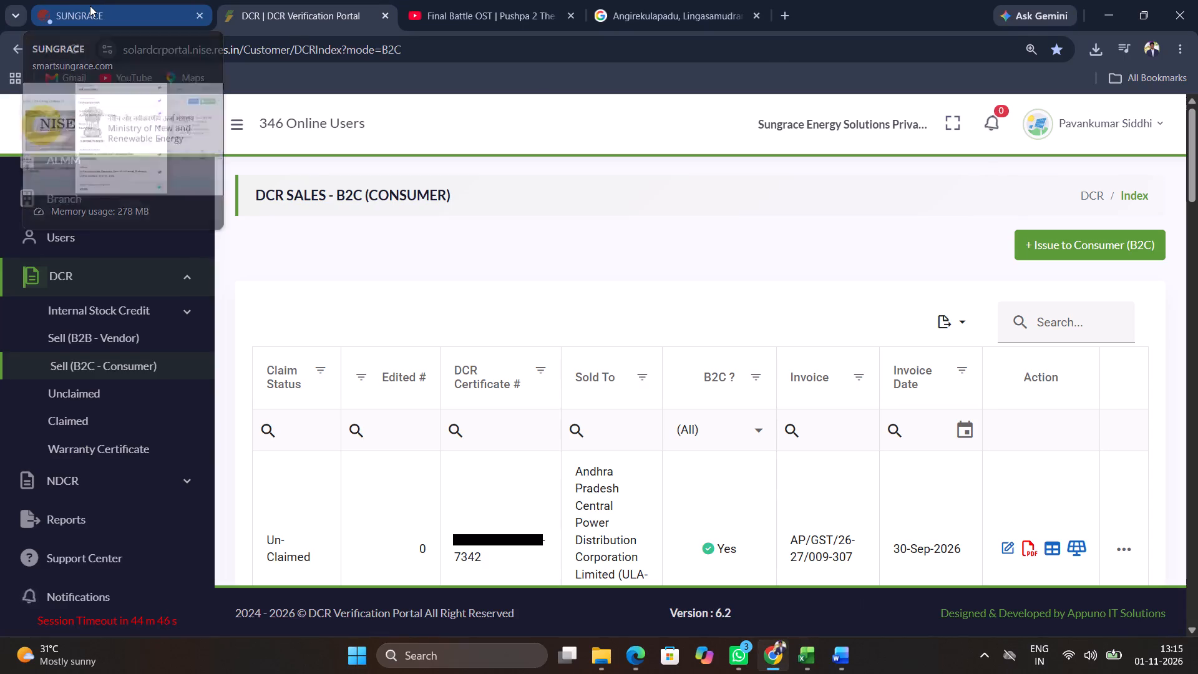
pyautogui.click(749, 159)
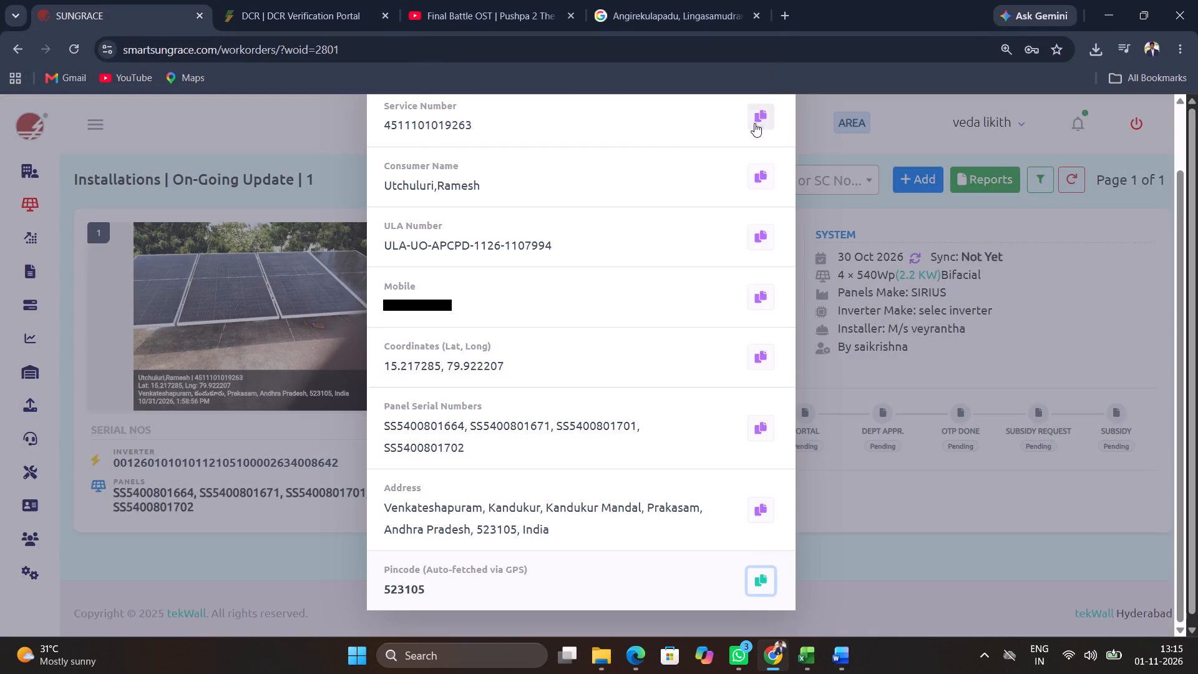
pyautogui.click(754, 123)
pyautogui.click(349, 0)
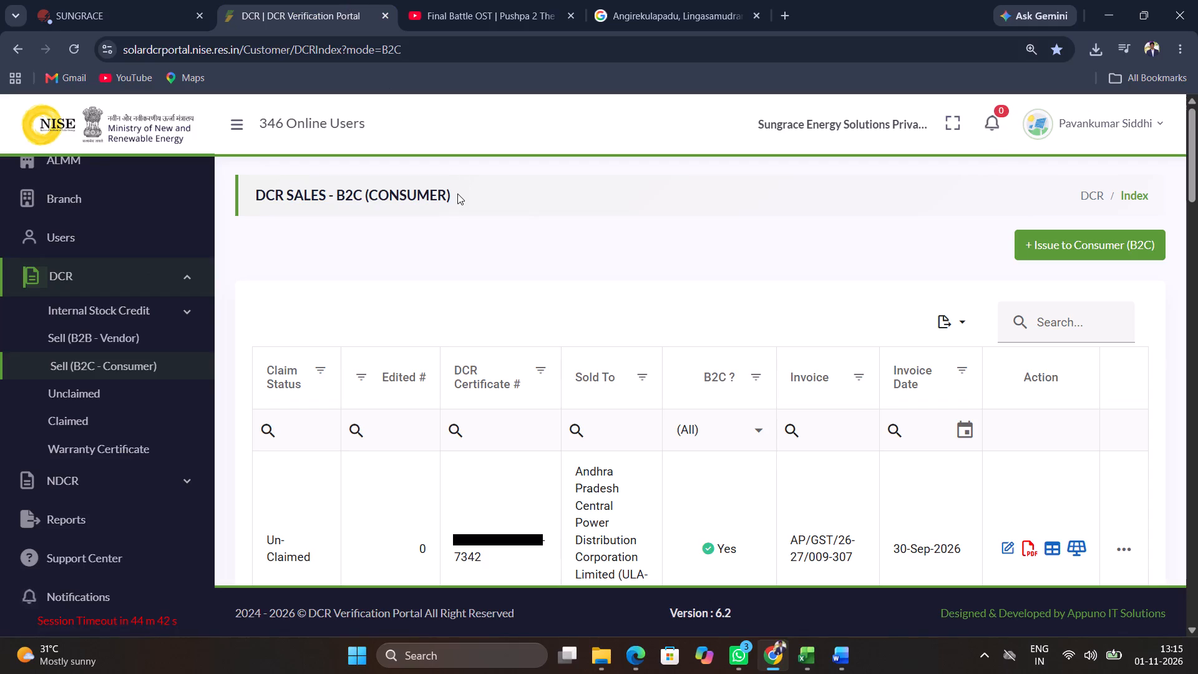
pyautogui.click(1033, 545)
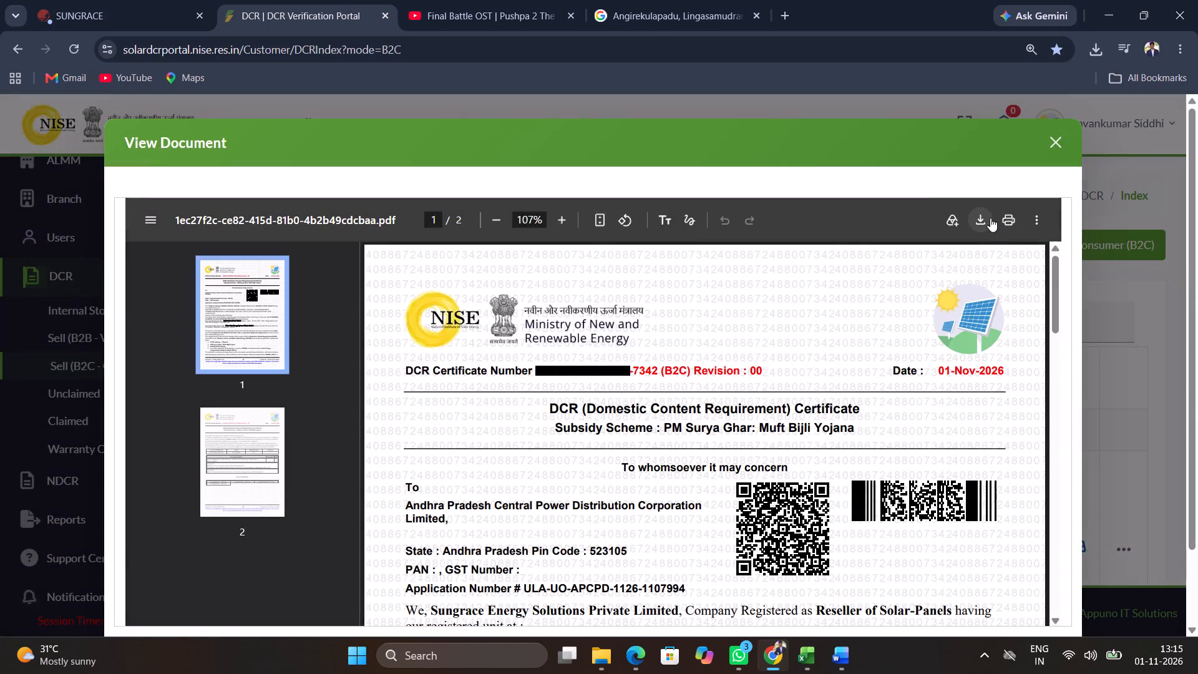
pyautogui.click(983, 215)
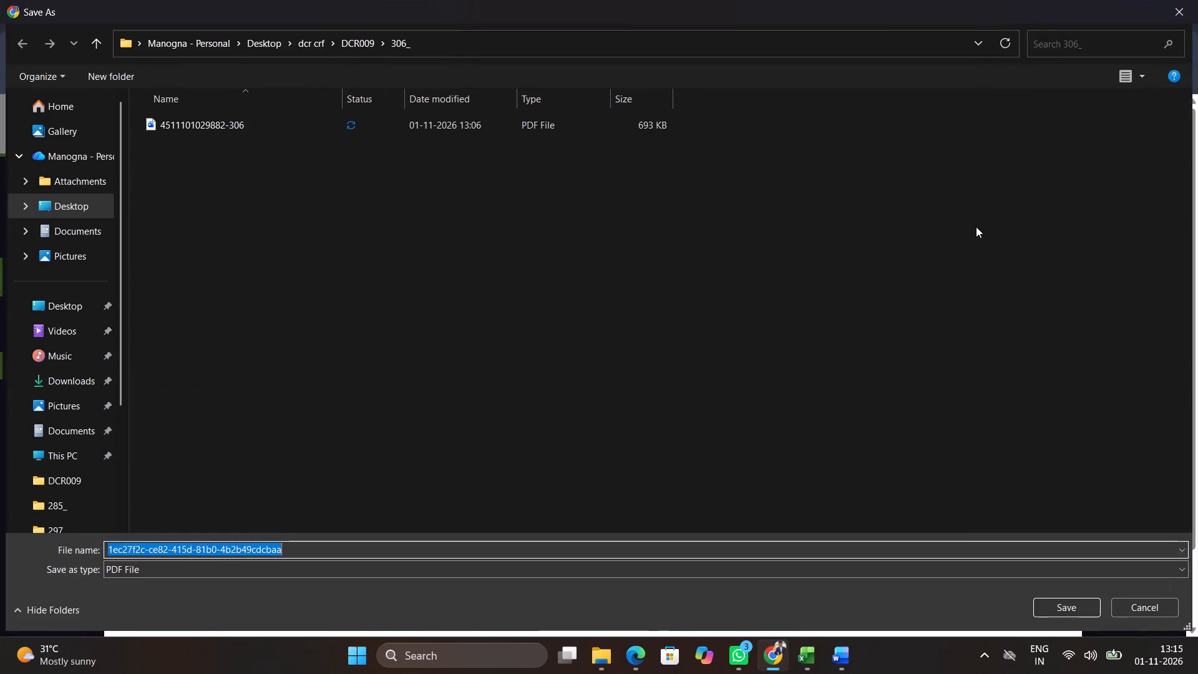
pyautogui.hotkey('ctrl', 'v')
pyautogui.press('-')
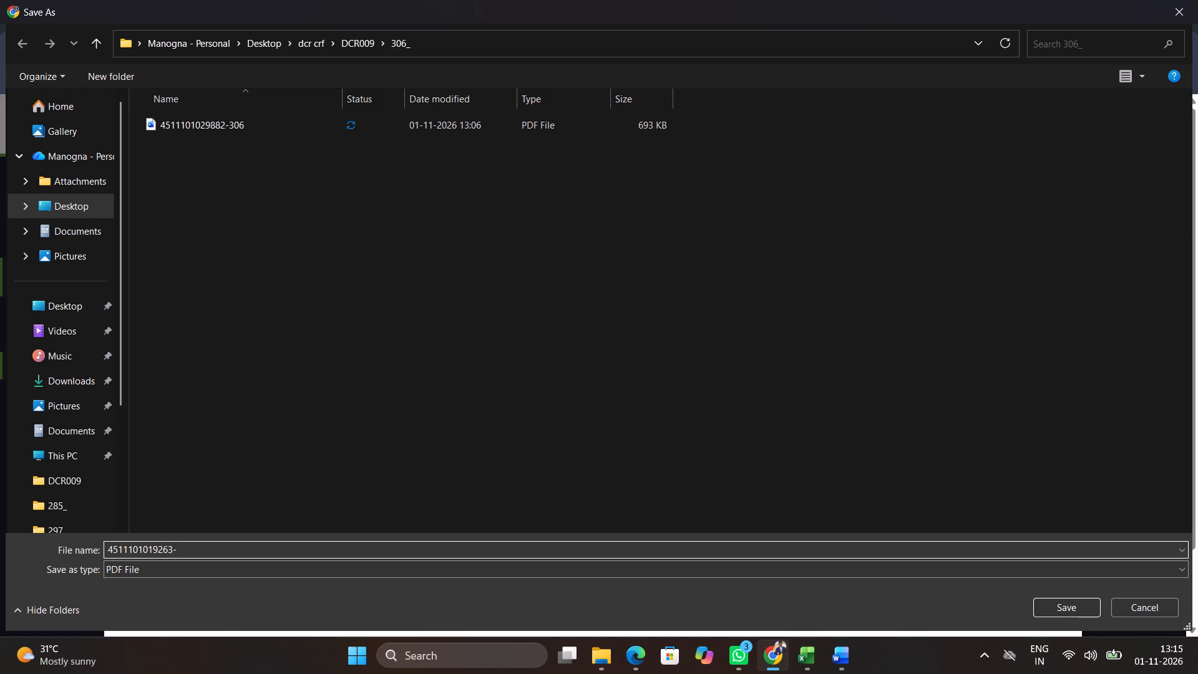
pyautogui.write('307')
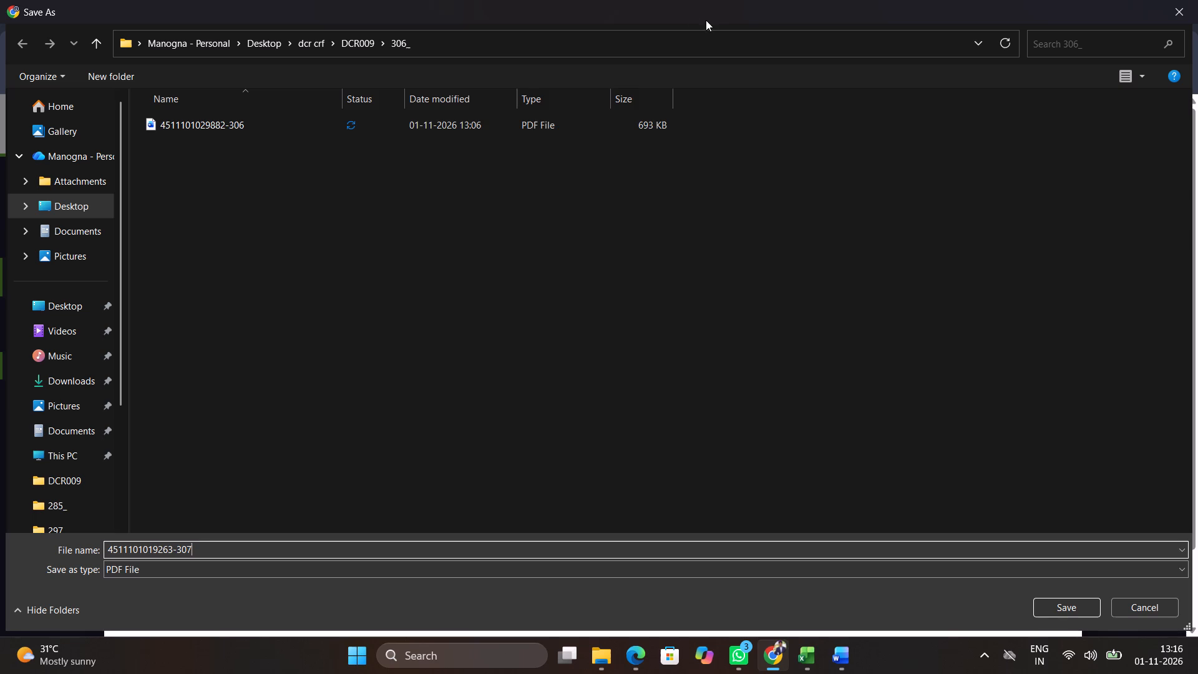
pyautogui.click(368, 34)
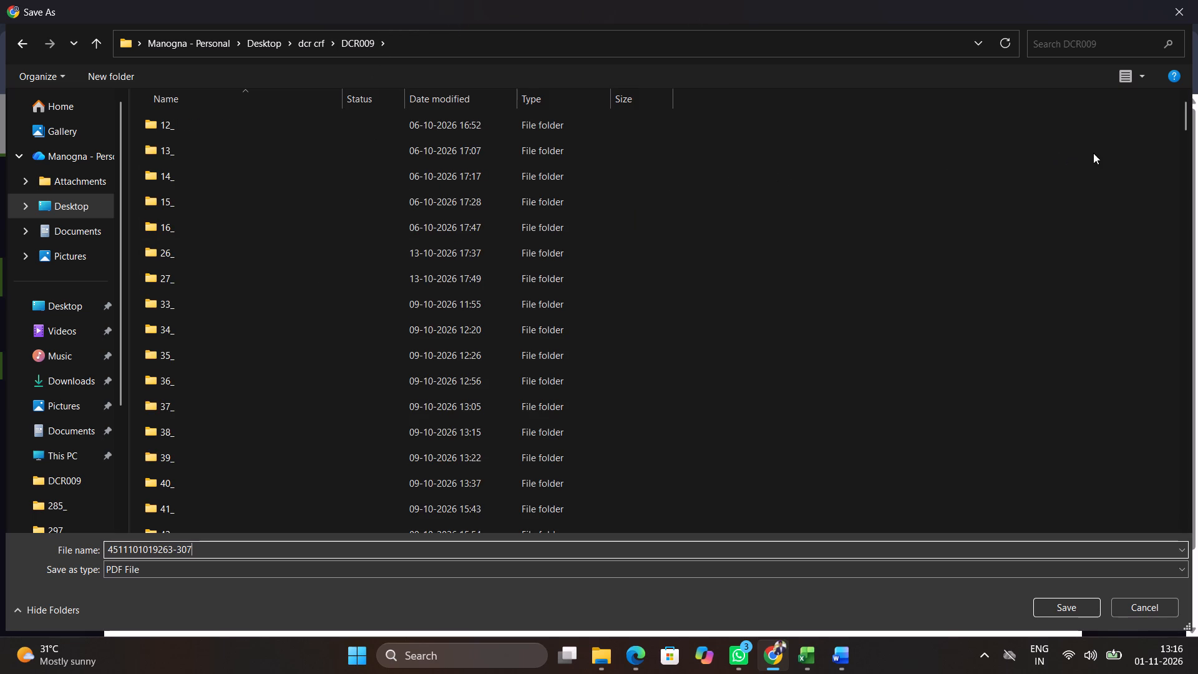
pyautogui.moveTo(1181, 123); pyautogui.dragTo(1190, 427)
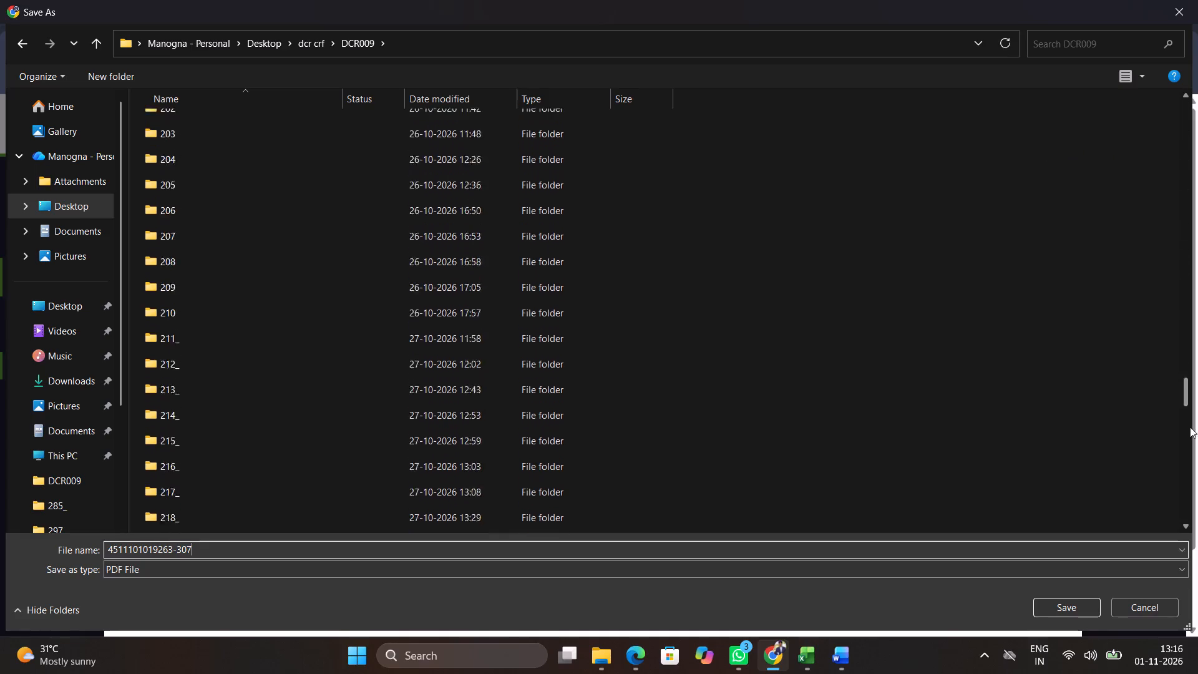
pyautogui.moveTo(1190, 427); pyautogui.dragTo(1182, 515)
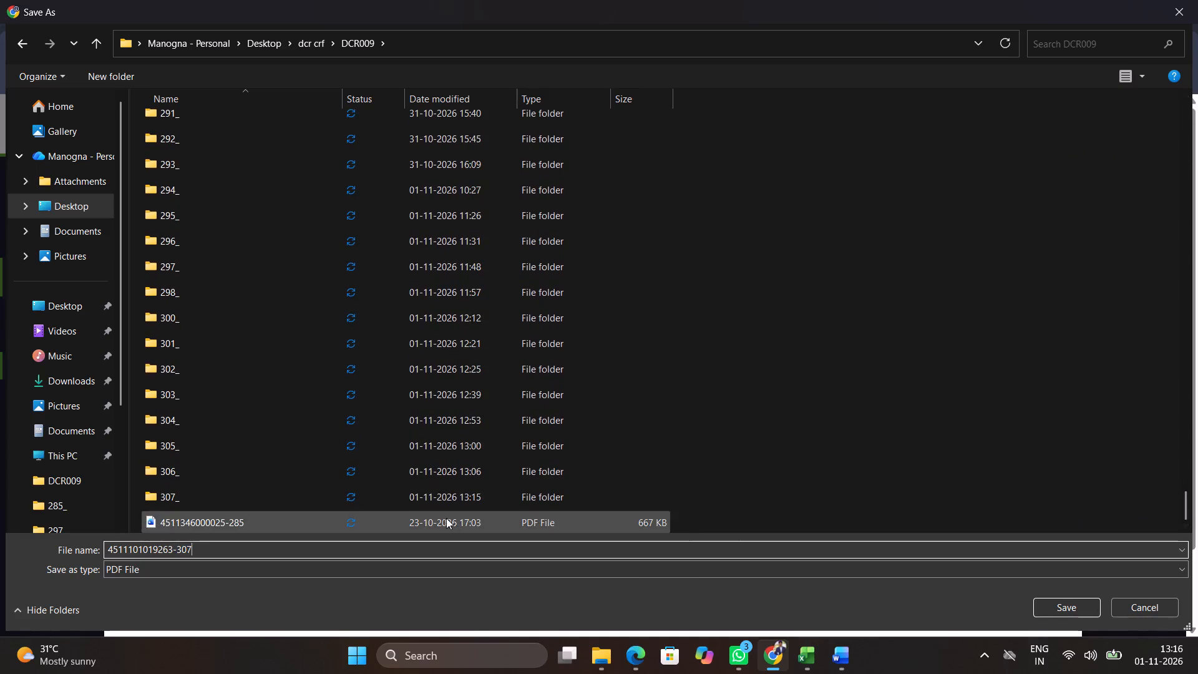
pyautogui.doubleClick(282, 497)
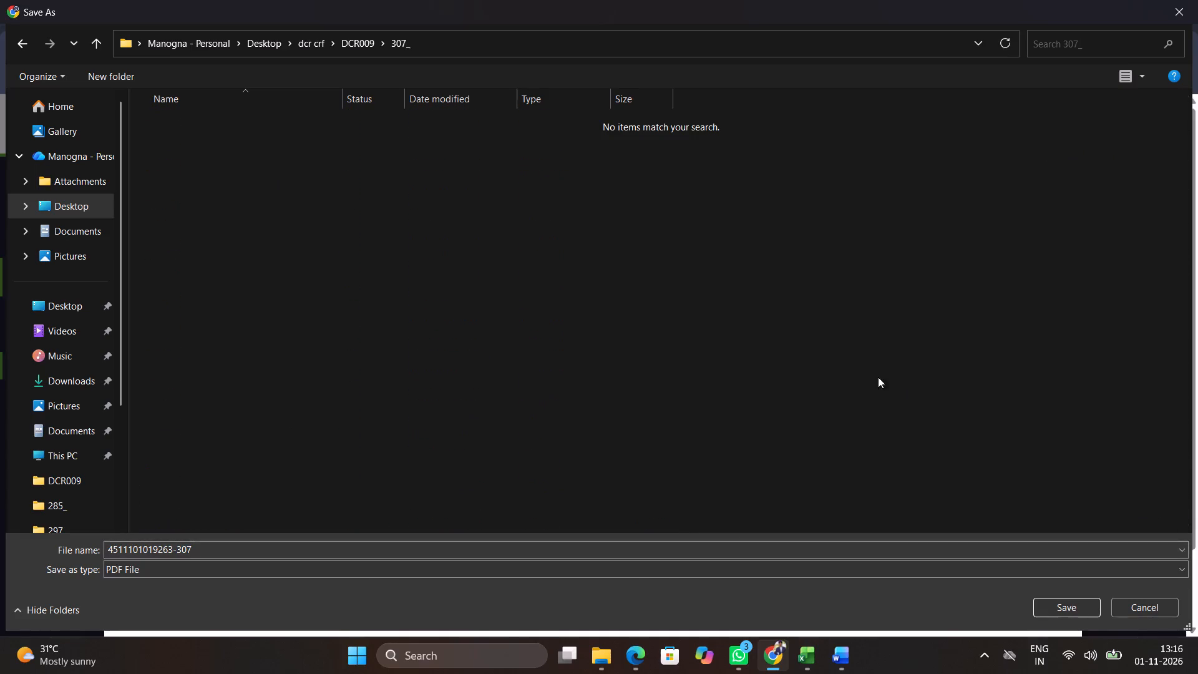
pyautogui.click(1057, 612)
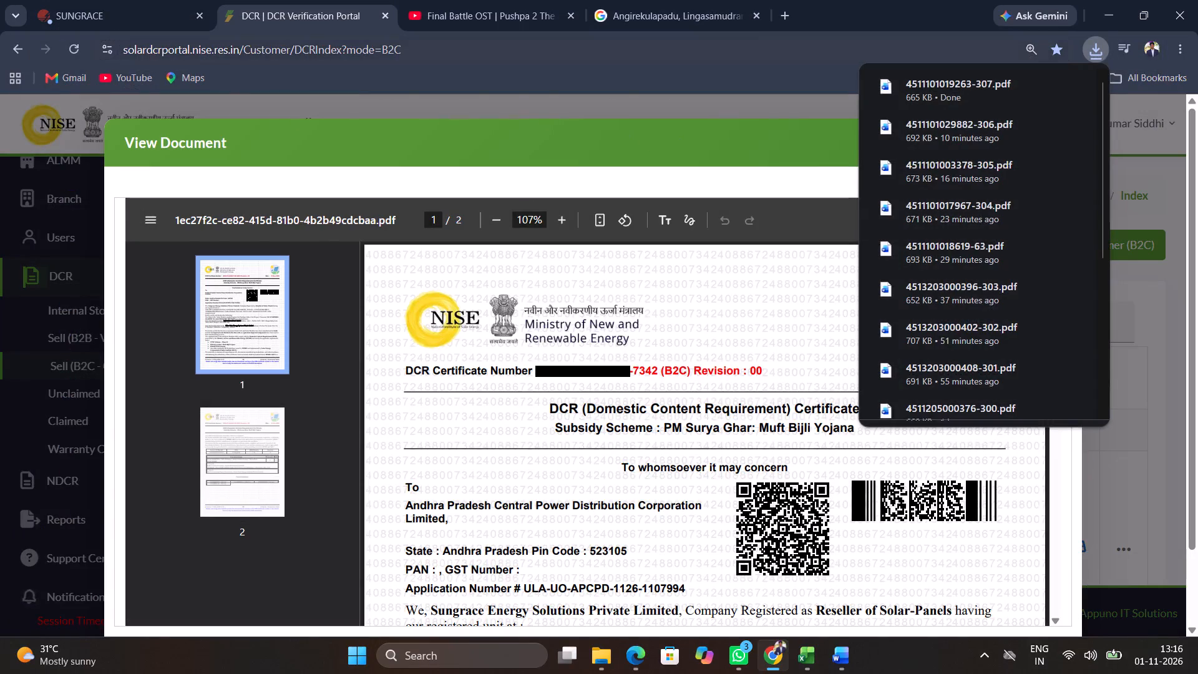
# Upload the saved PDF ending in -307 from folder 307_ as the installation's DCR file in its SUNGRACE project stage form and submit it.
pyautogui.click(104, 0)
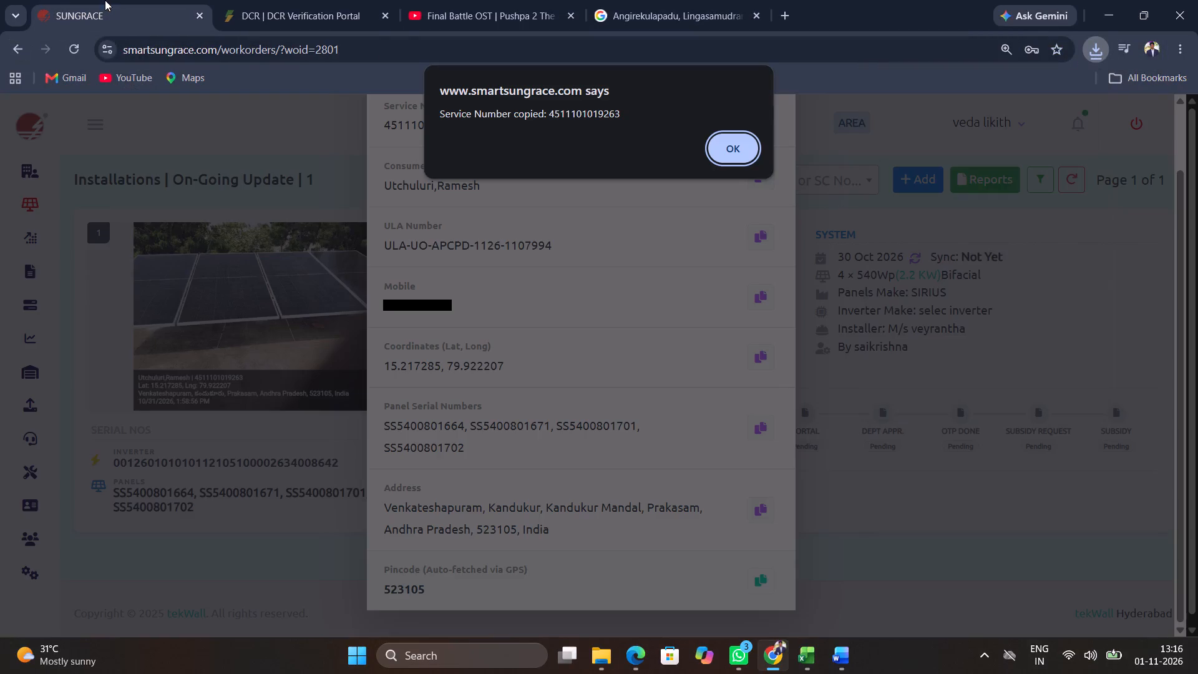
pyautogui.click(732, 153)
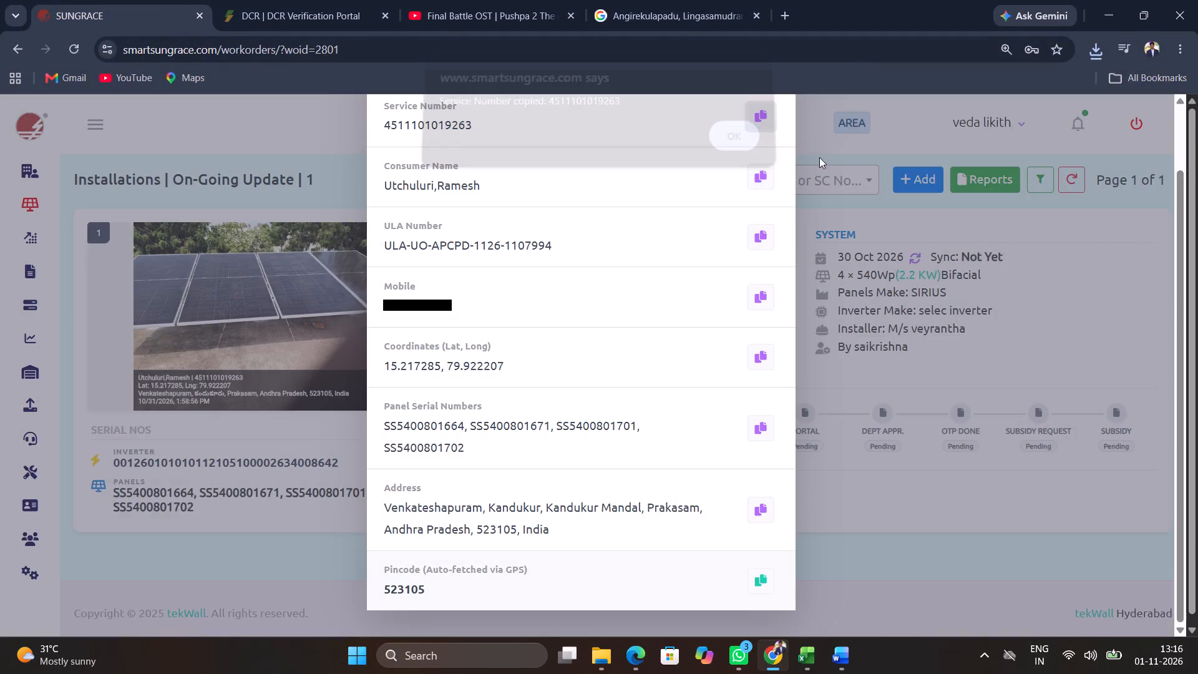
pyautogui.click(819, 157)
pyautogui.click(675, 492)
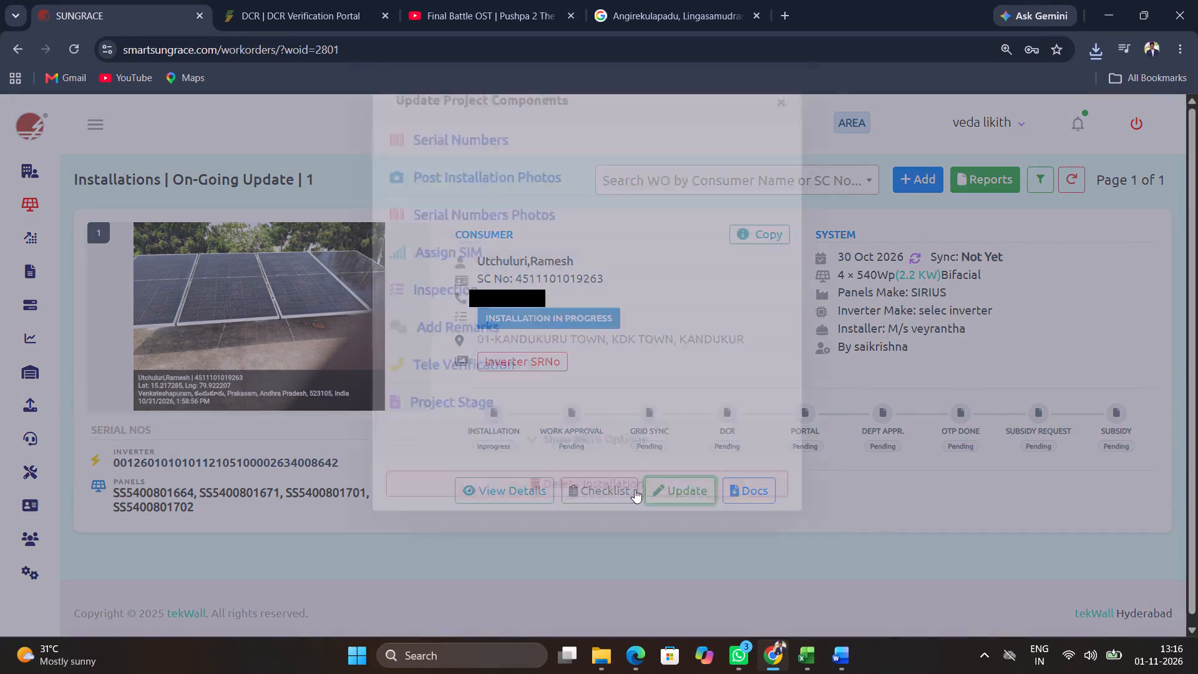
pyautogui.click(487, 432)
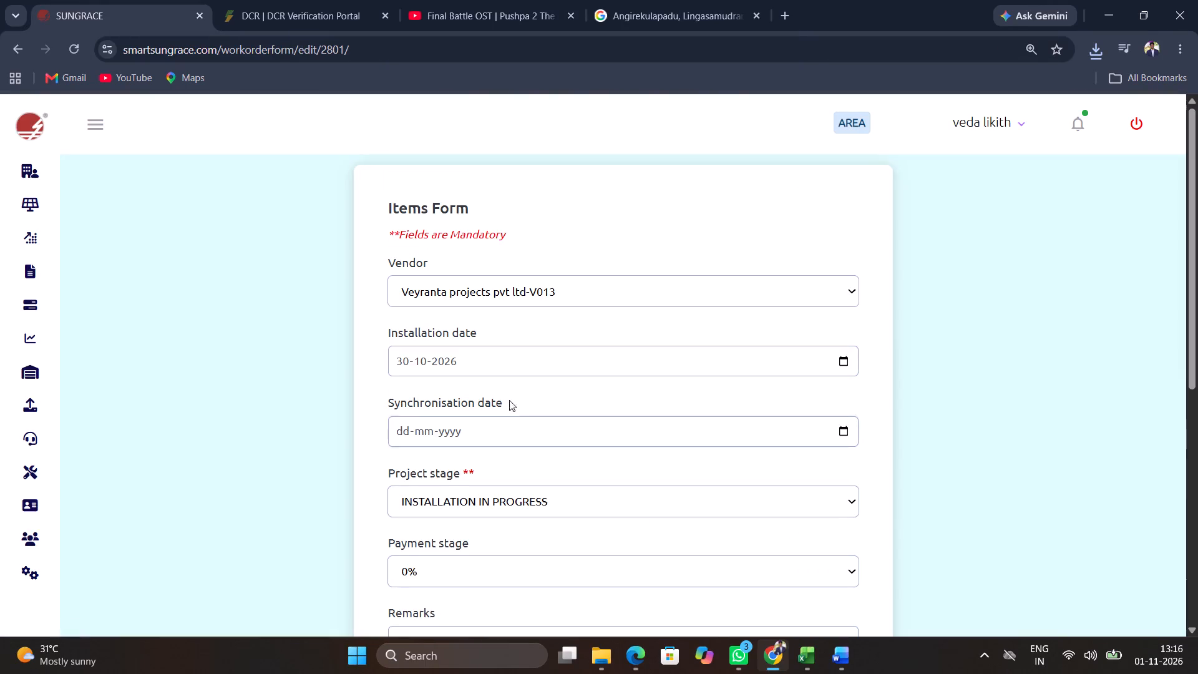
pyautogui.scroll(-4, 504, 366)
pyautogui.click(451, 512)
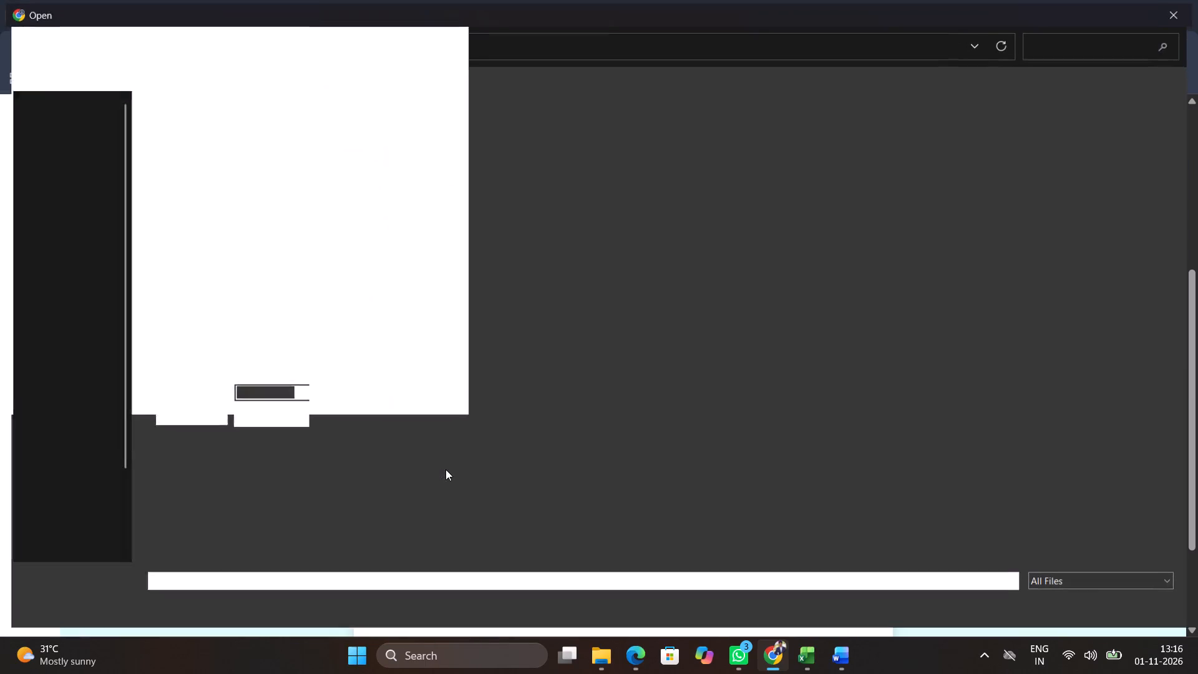
pyautogui.click(368, 39)
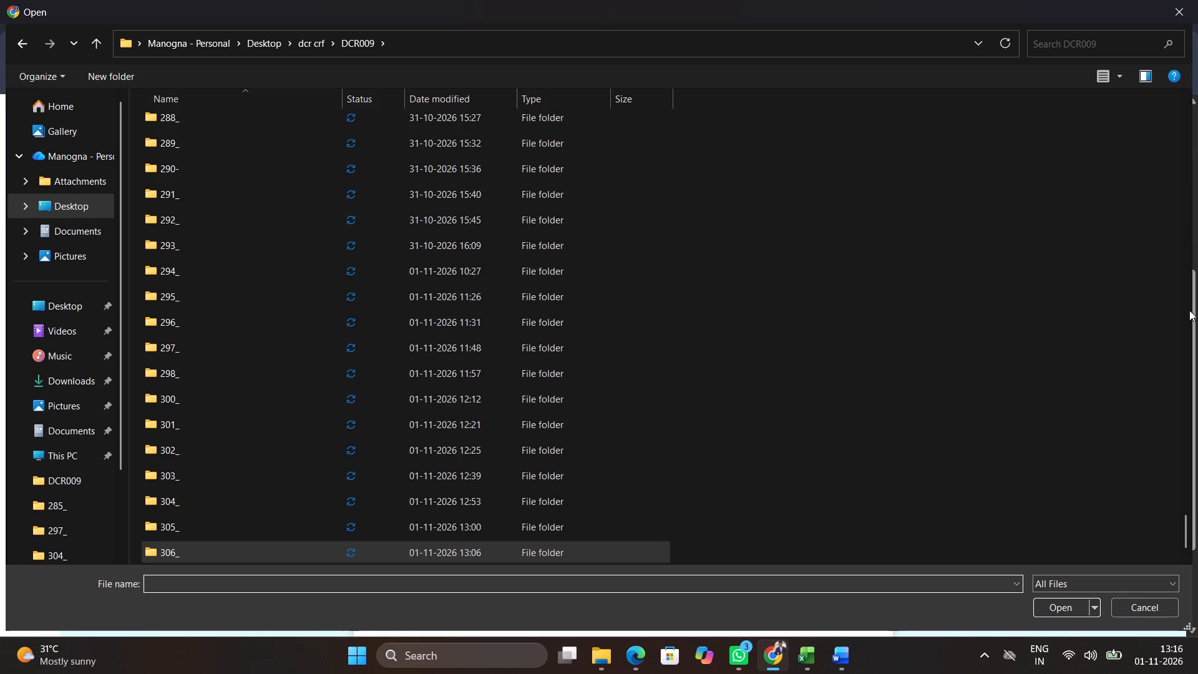
pyautogui.scroll(-3, 344, 477)
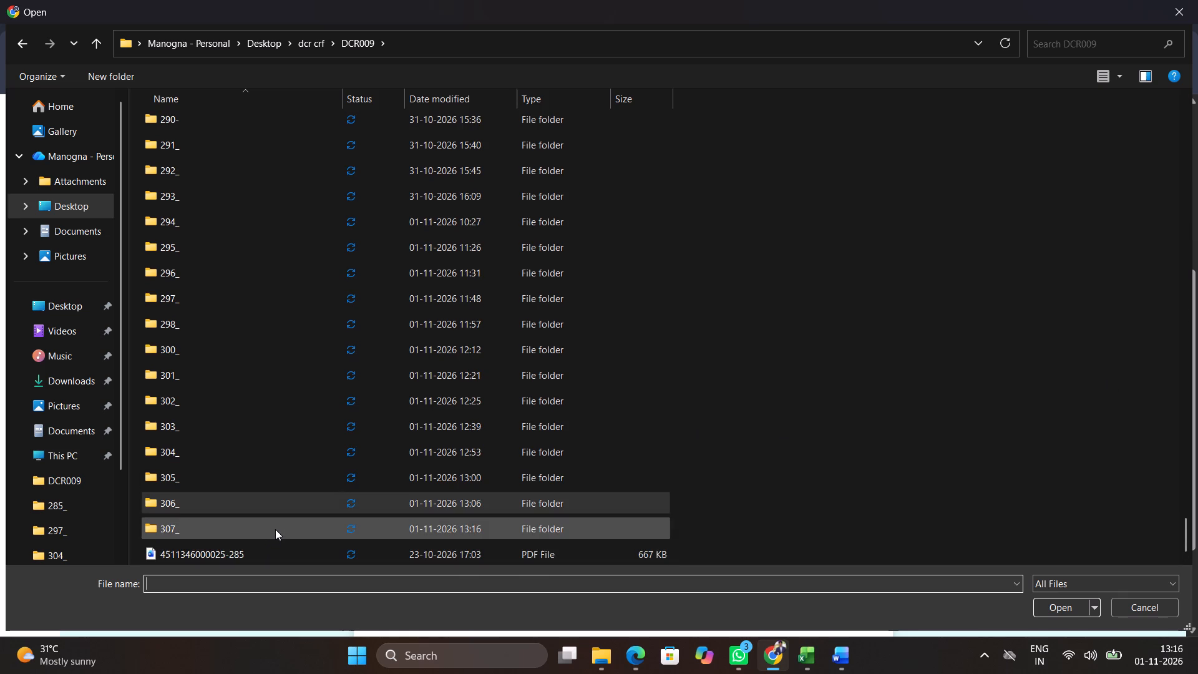
pyautogui.doubleClick(275, 529)
pyautogui.doubleClick(239, 124)
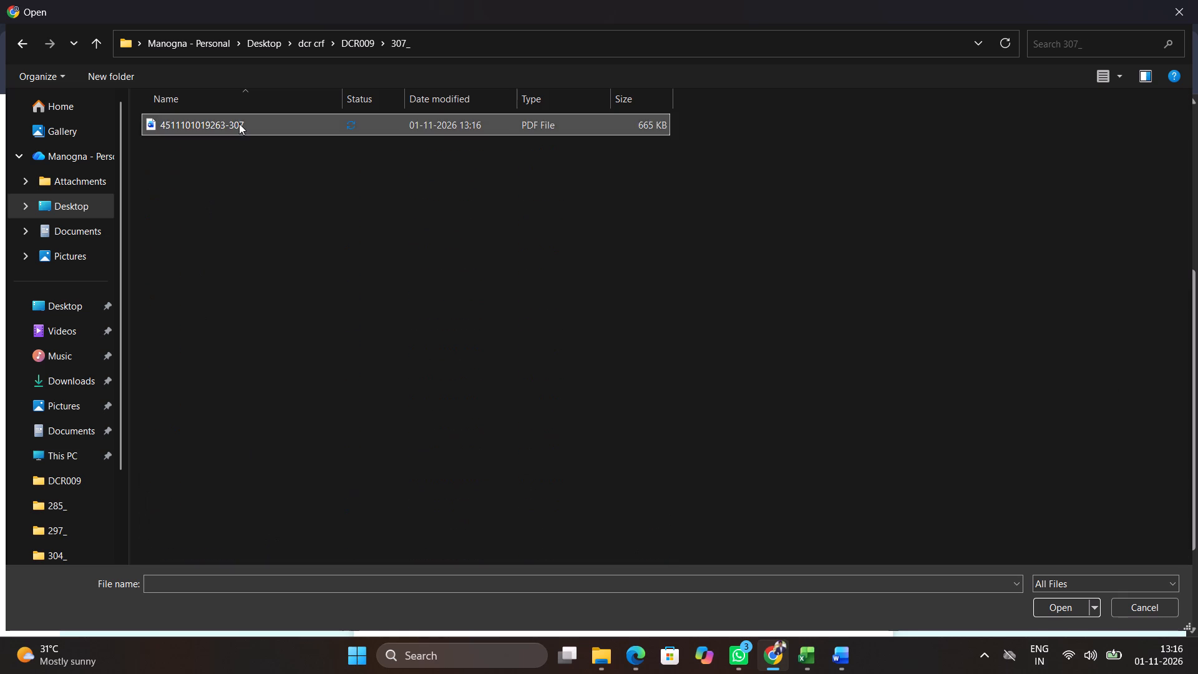
pyautogui.click(427, 599)
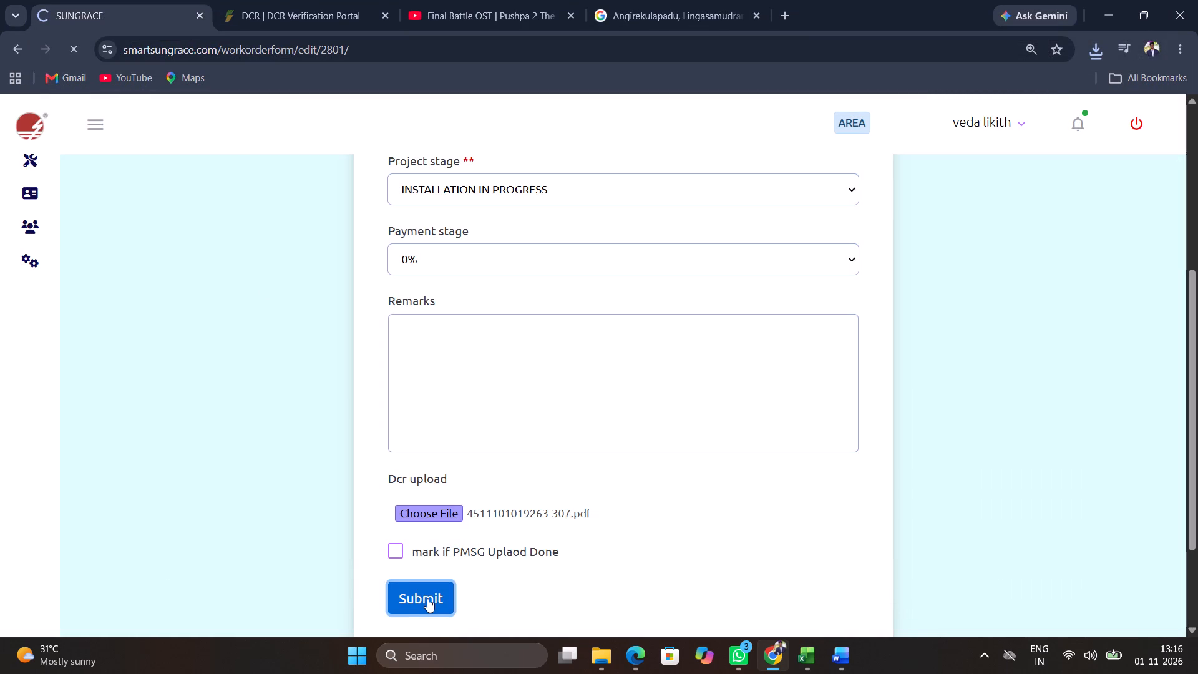
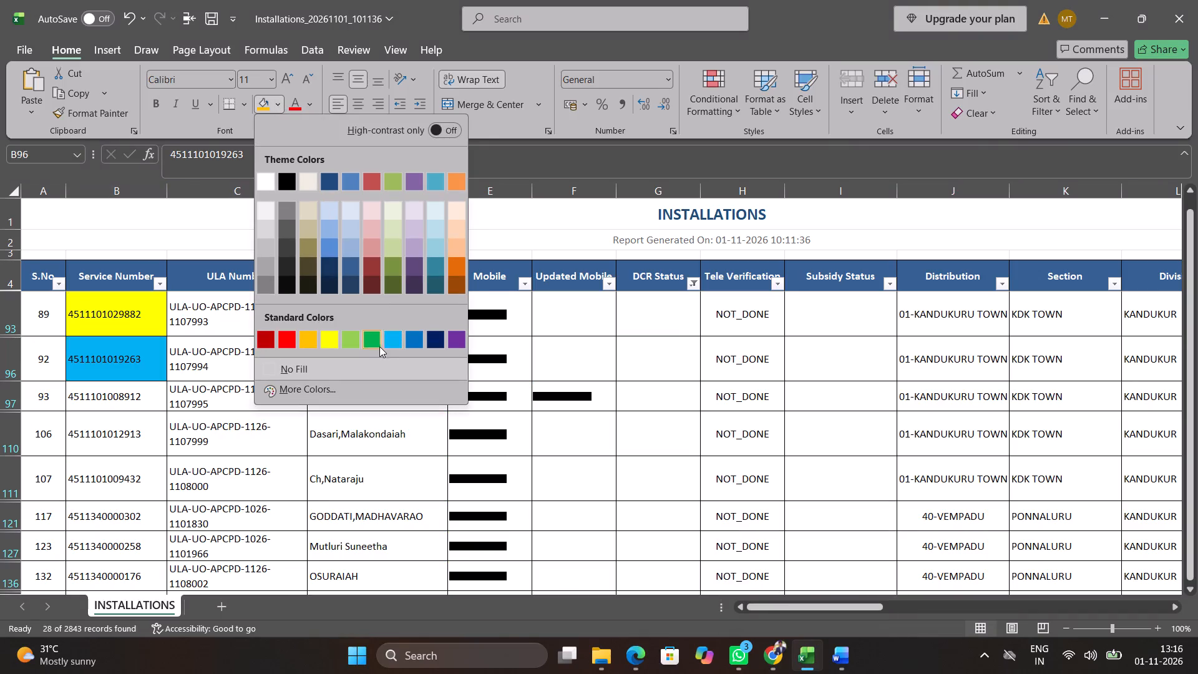
# Fill the service number cell in row 96 with yellow.
pyautogui.click(321, 335)
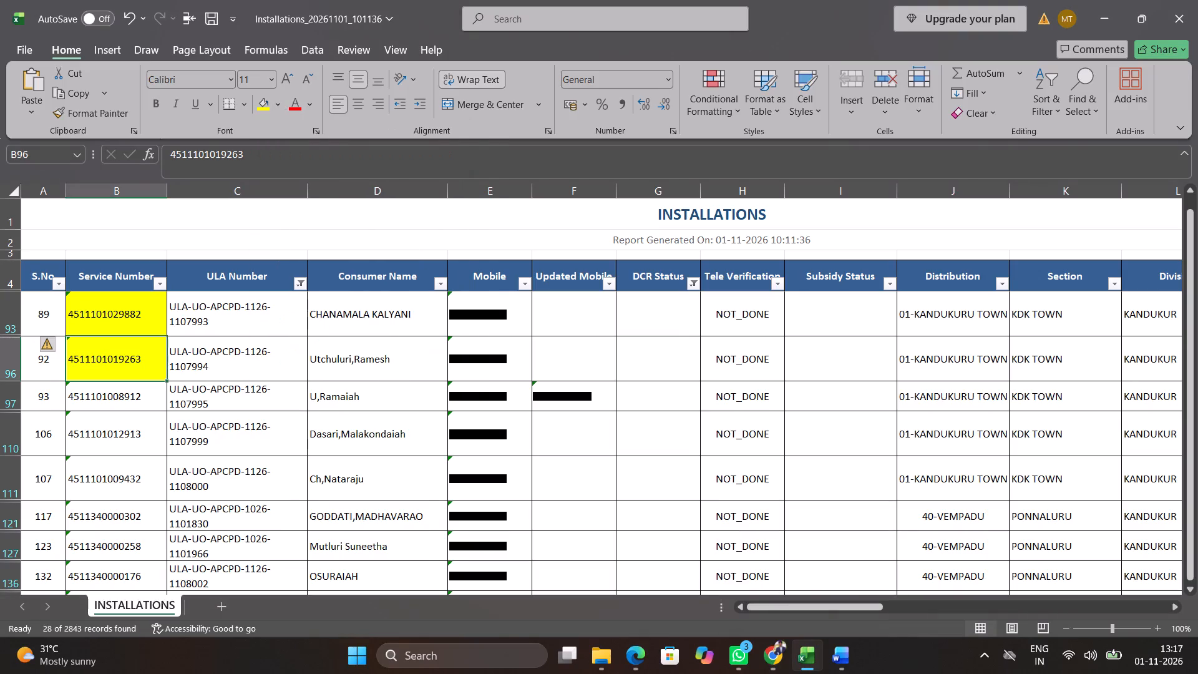
# Copy the service number from row 97 and open its work order in the SUNGRACE installations page in Chrome.
pyautogui.press('Down')
pyautogui.hotkey('ctrl', 'c')
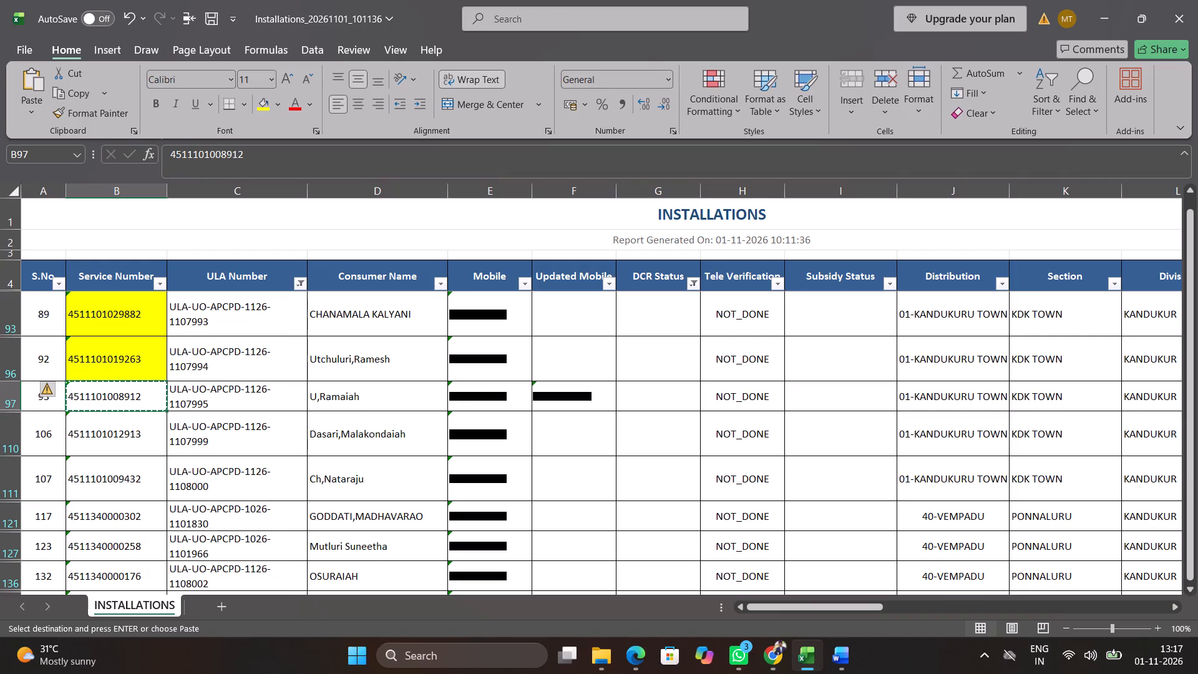
pyautogui.click(774, 654)
pyautogui.click(721, 174)
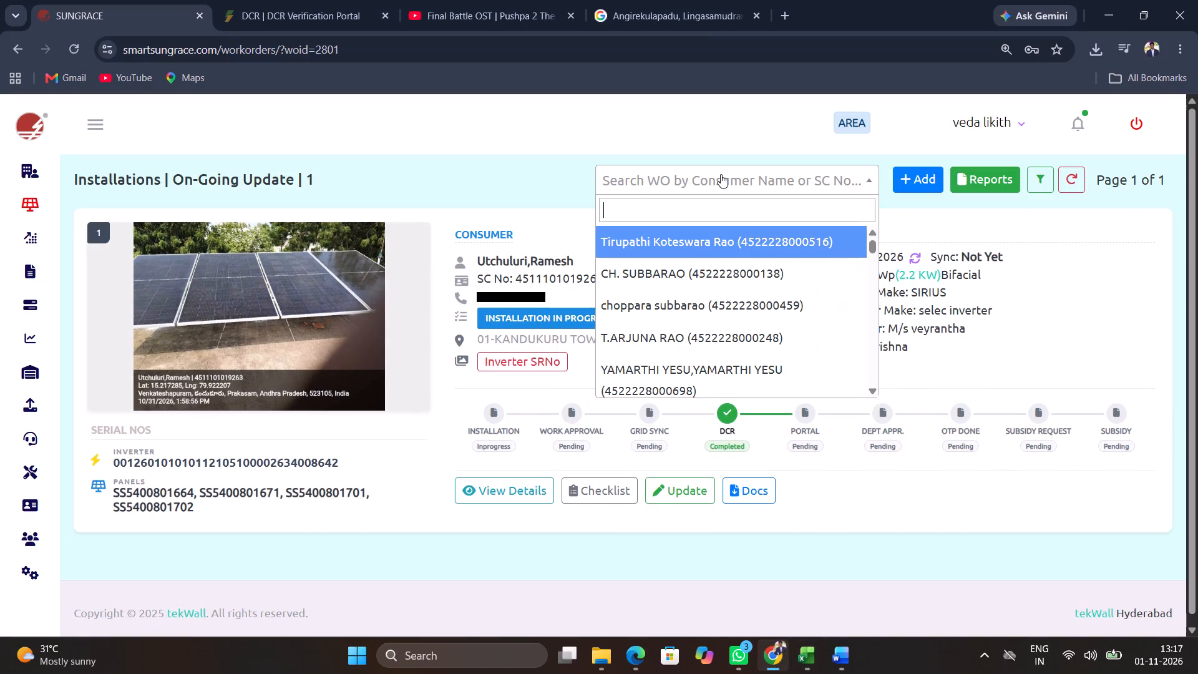
pyautogui.hotkey('ctrl', 'v')
pyautogui.press('Return')
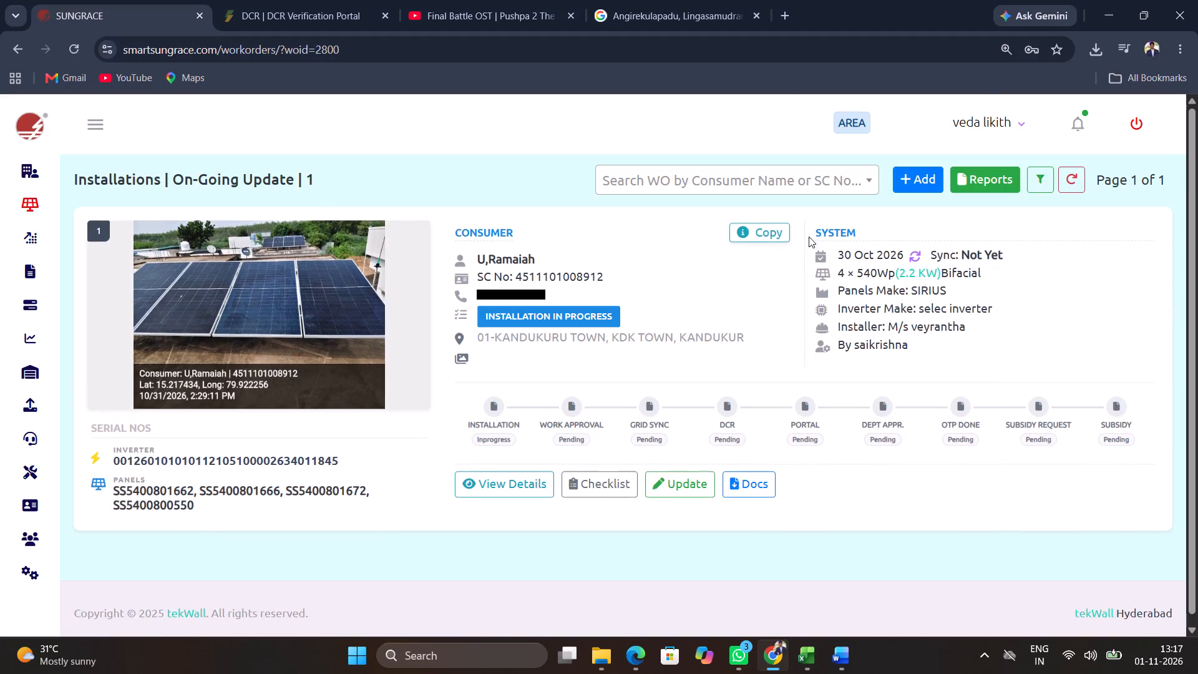
# Copy the work order's ULA number and enter it as the consumer application number of a new B2C entry in the DCR Verification Portal.
pyautogui.click(767, 228)
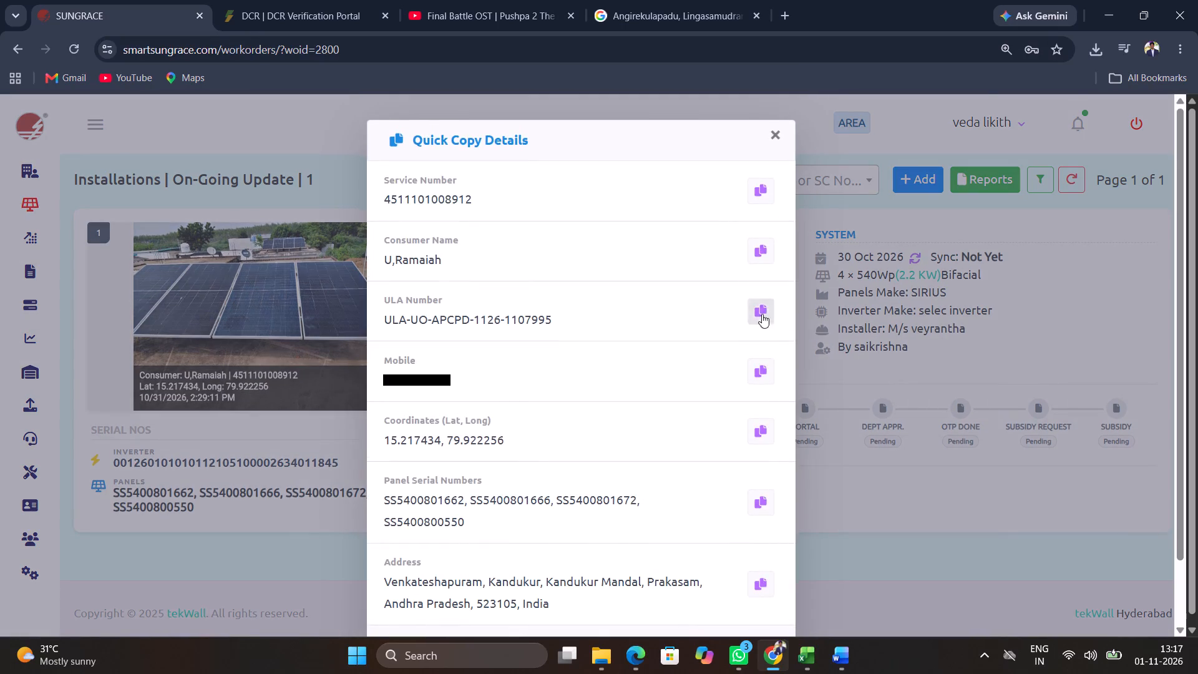
pyautogui.click(762, 314)
pyautogui.click(280, 0)
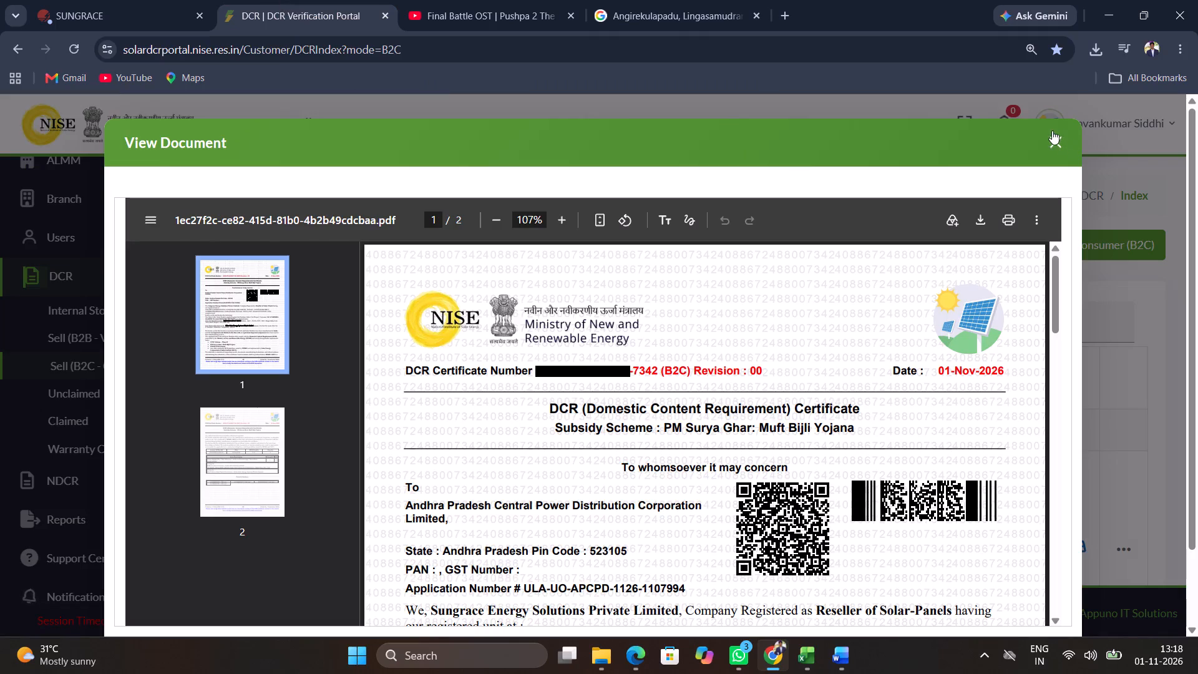
pyautogui.click(1051, 130)
pyautogui.click(1047, 237)
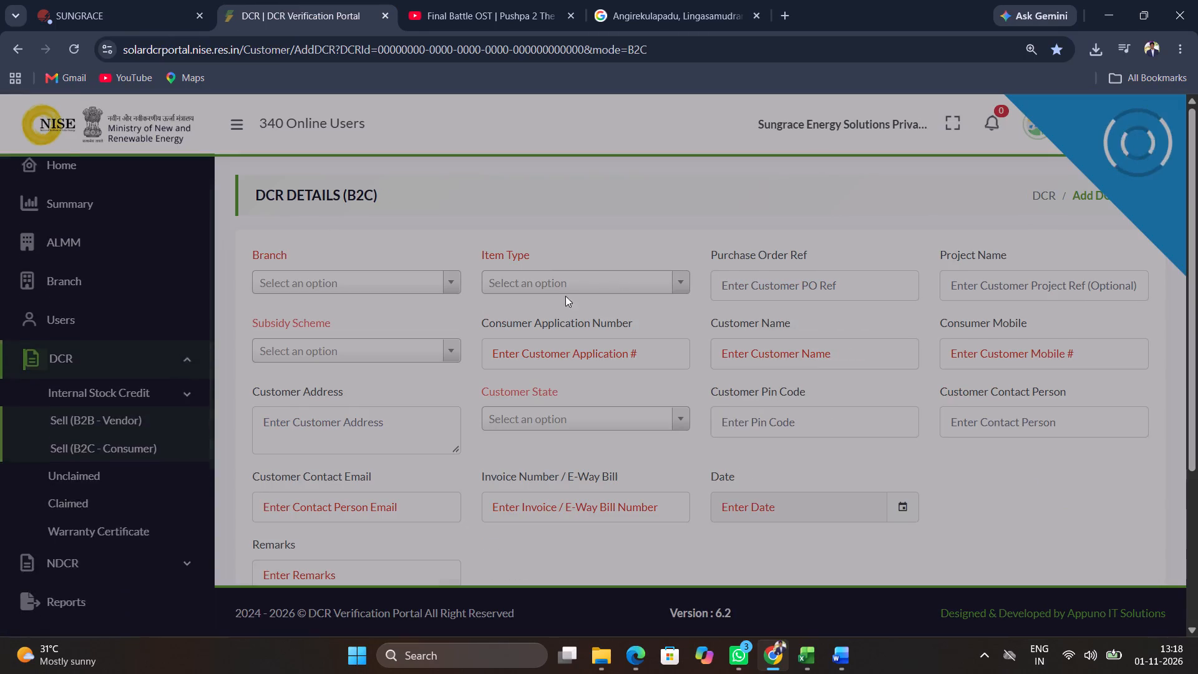
pyautogui.click(547, 362)
pyautogui.hotkey('ctrl', 'v')
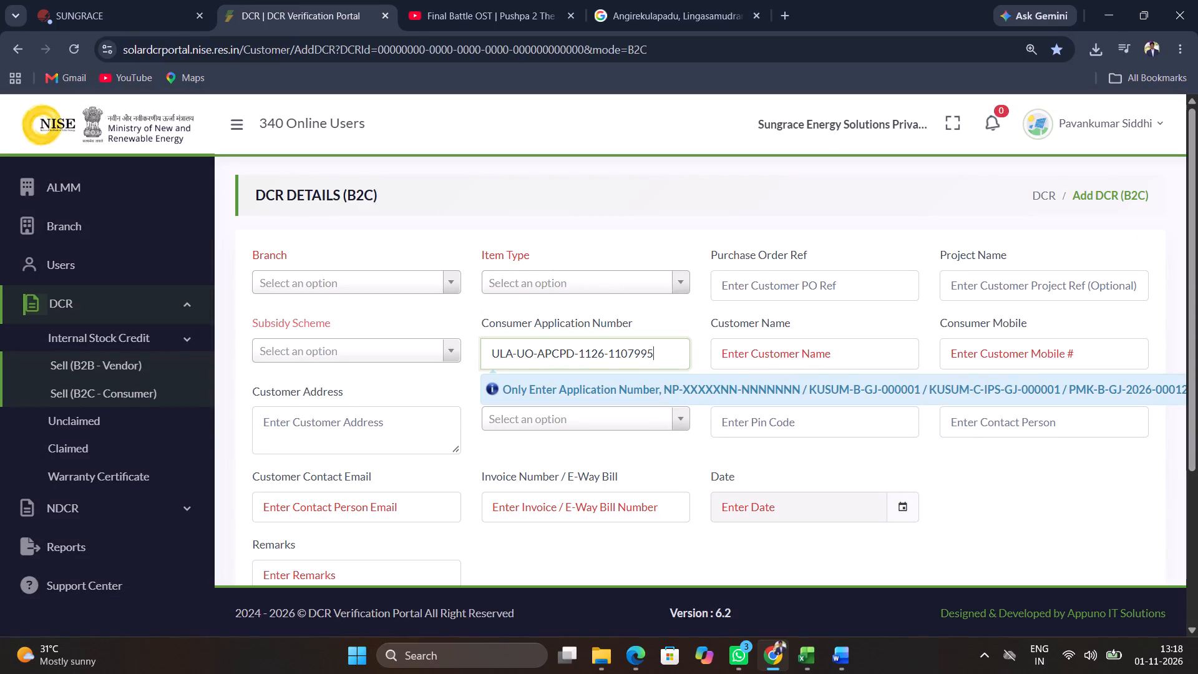
# Set the branch to Andhra Pradesh, the subsidy scheme to PM Surya Ghar: Muft Bijli Yojana, and the item type to Solar Panels.
pyautogui.click(396, 280)
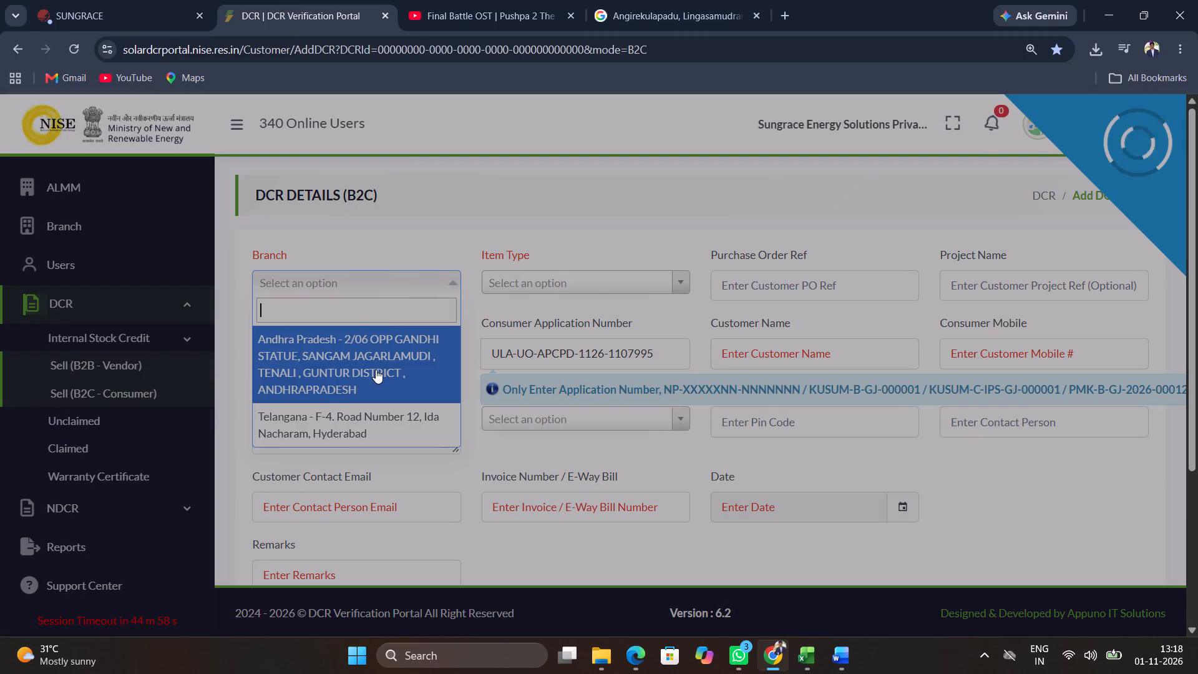
pyautogui.click(376, 369)
pyautogui.click(373, 362)
pyautogui.click(339, 492)
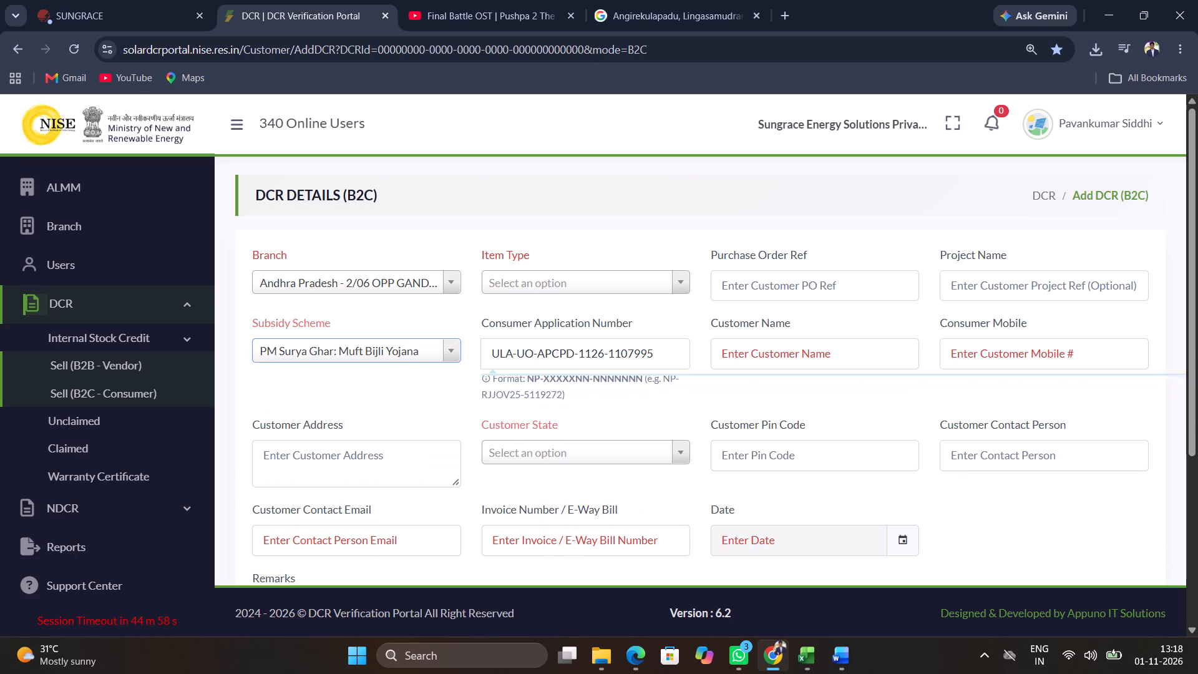
pyautogui.click(566, 285)
pyautogui.click(564, 345)
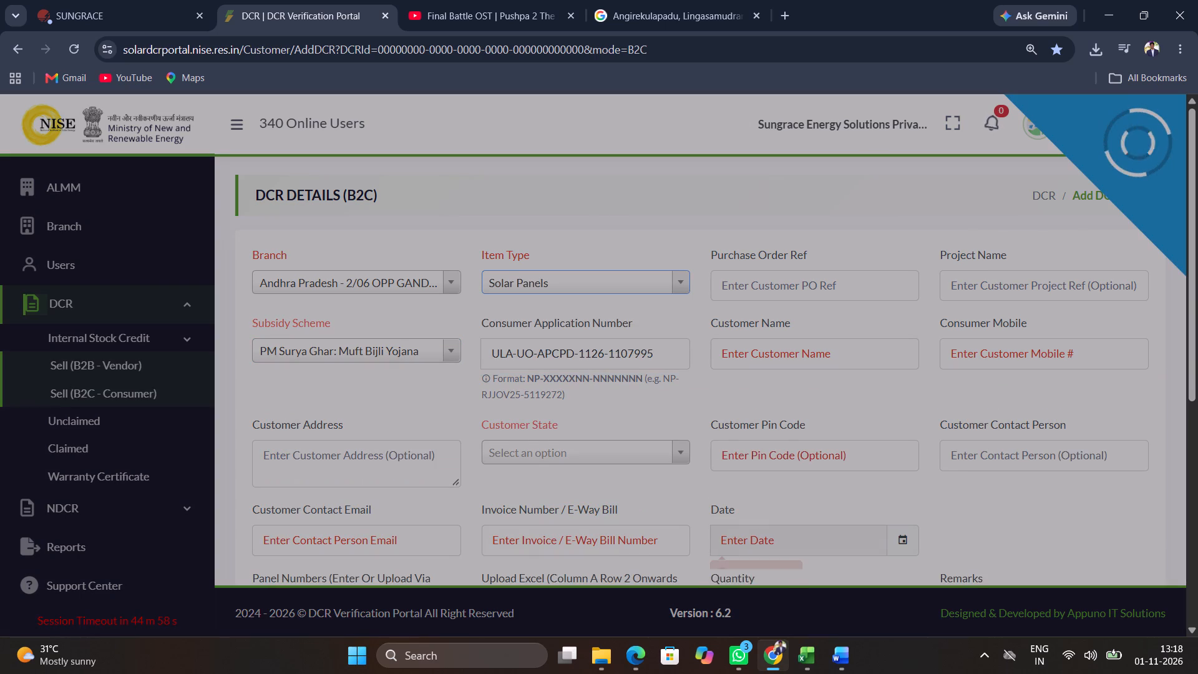
pyautogui.click(770, 360)
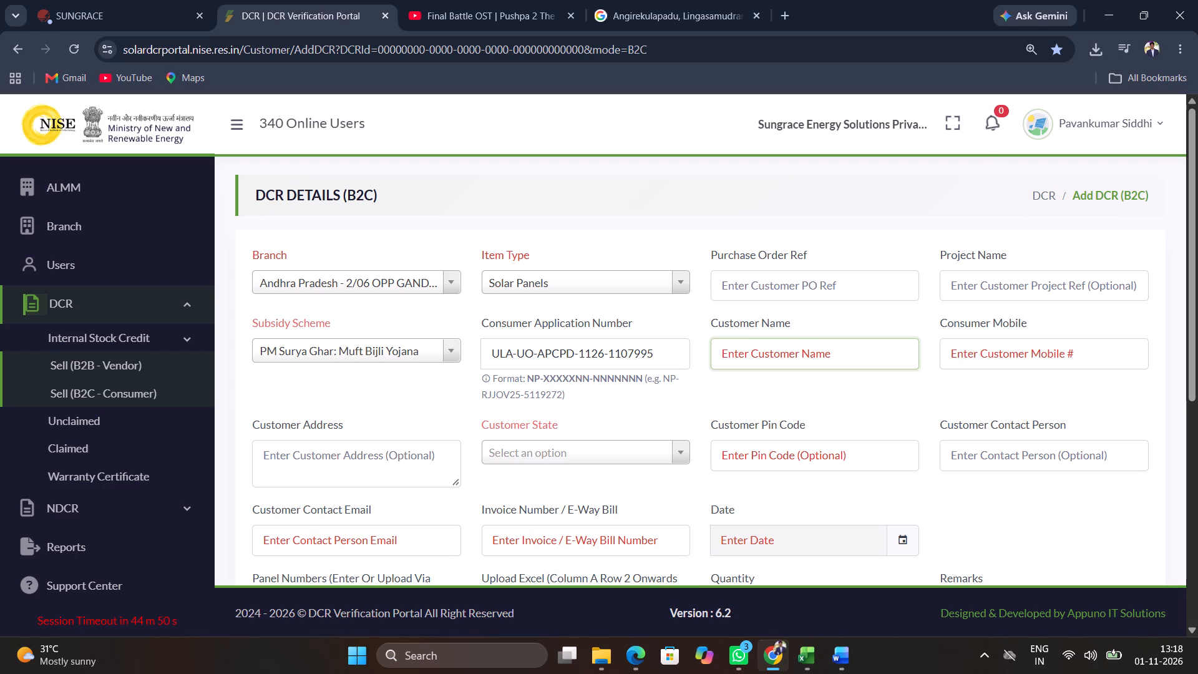
pyautogui.click(826, 353)
pyautogui.click(806, 563)
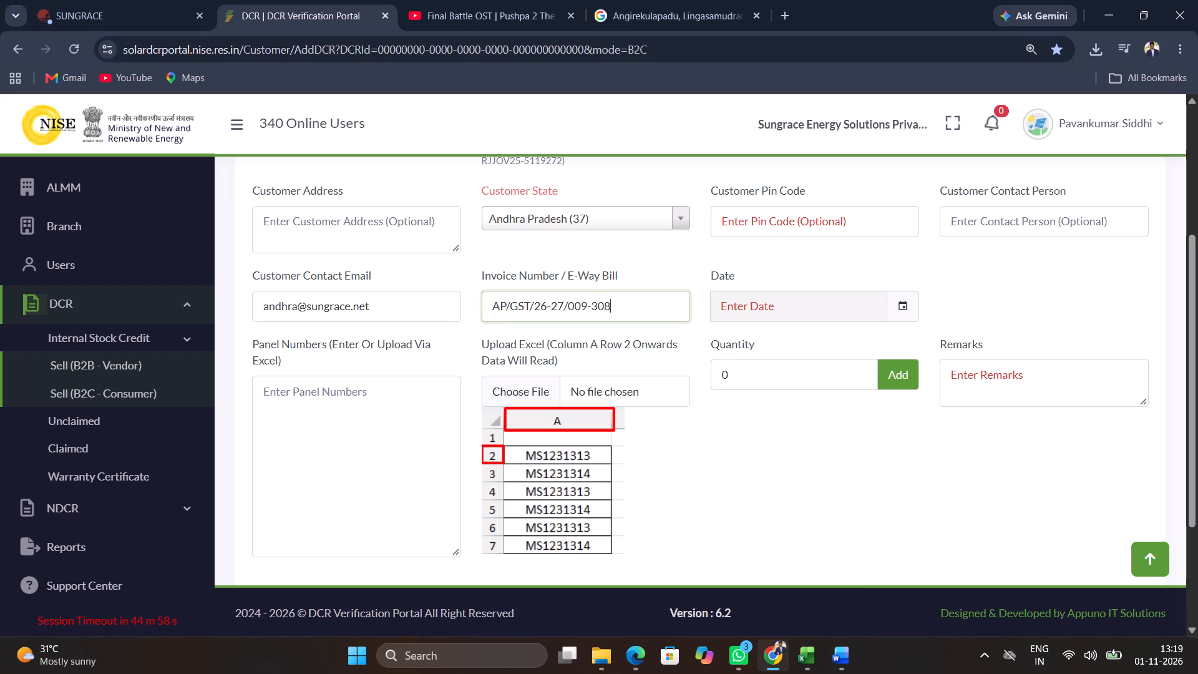
# Set the invoice date to 30-Sep-2026.
pyautogui.click(767, 296)
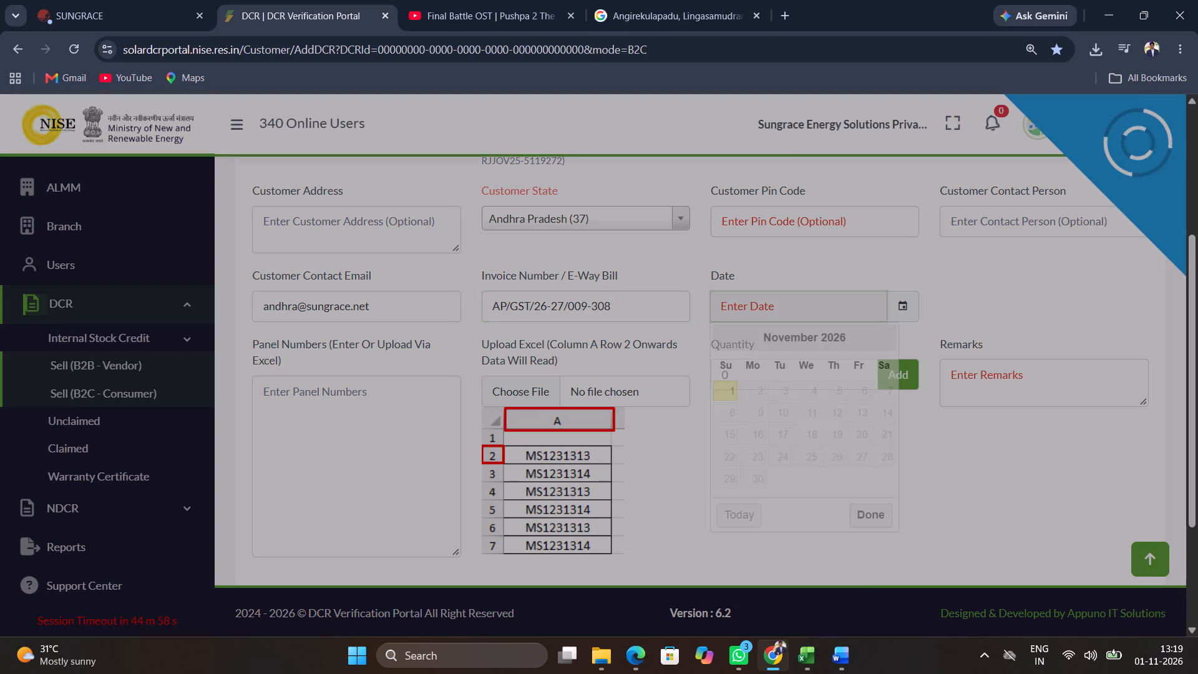
pyautogui.moveTo(726, 340); pyautogui.dragTo(721, 348)
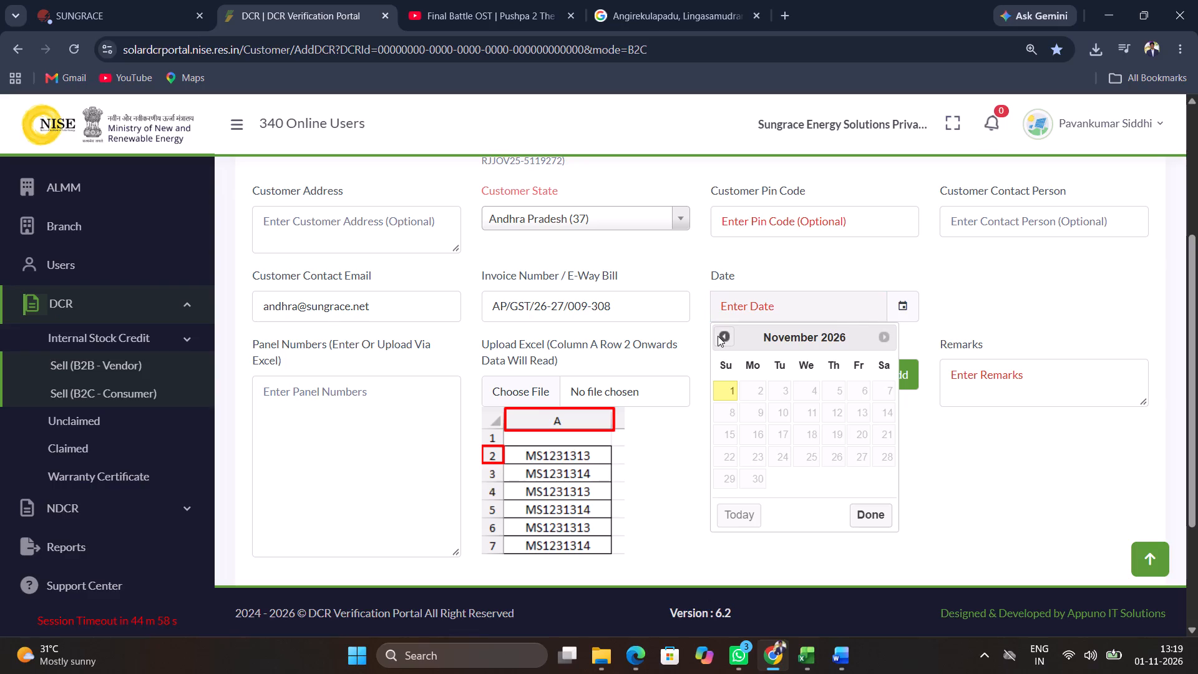
pyautogui.click(718, 336)
pyautogui.click(718, 336)
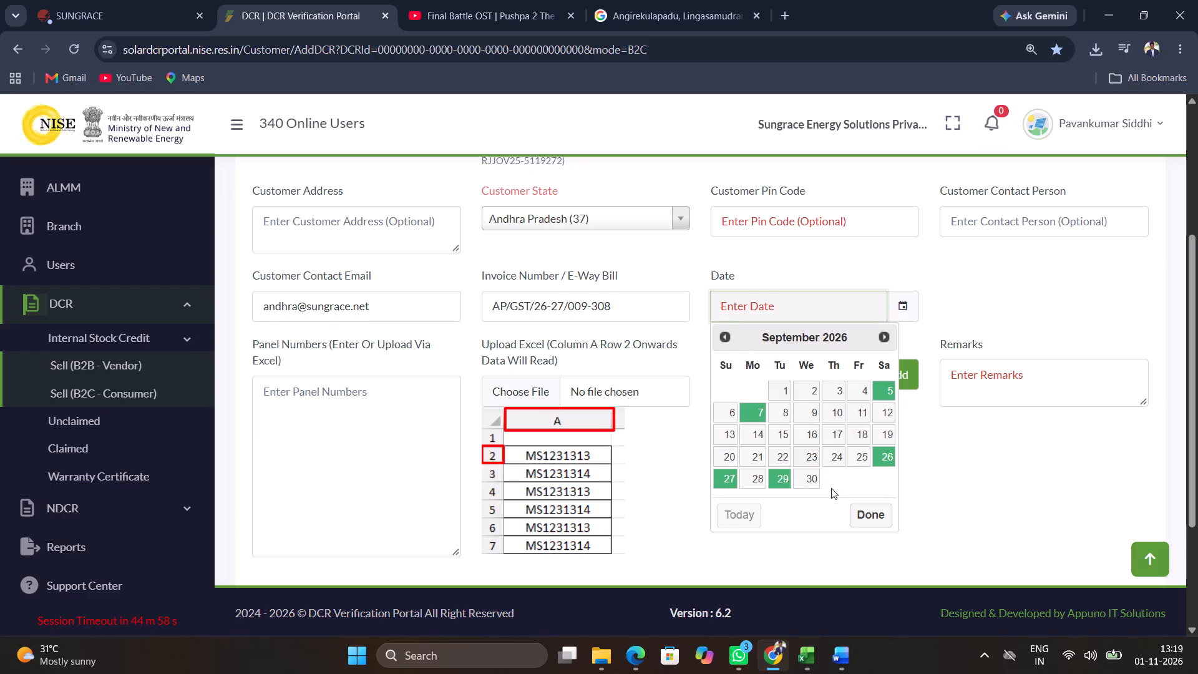
pyautogui.click(807, 479)
# Copy the panel serial numbers from the SUNGRACE work order's Quick Copy Details into the DCR form's Panel Numbers.
pyautogui.click(333, 449)
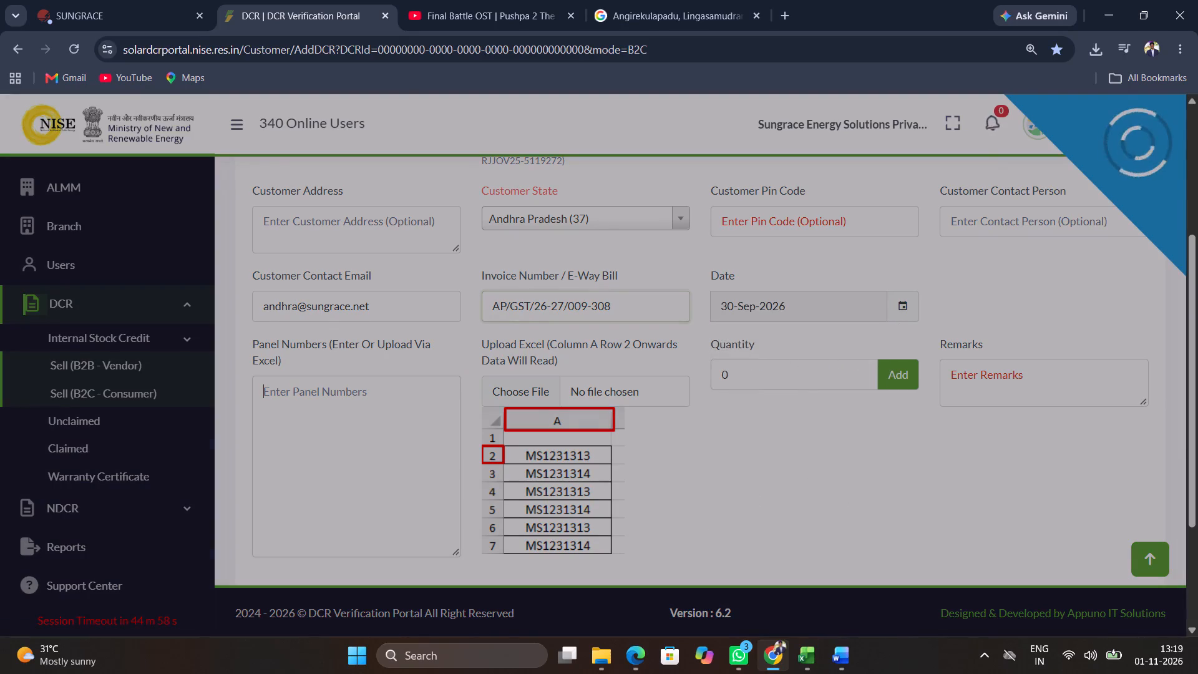
pyautogui.click(85, 0)
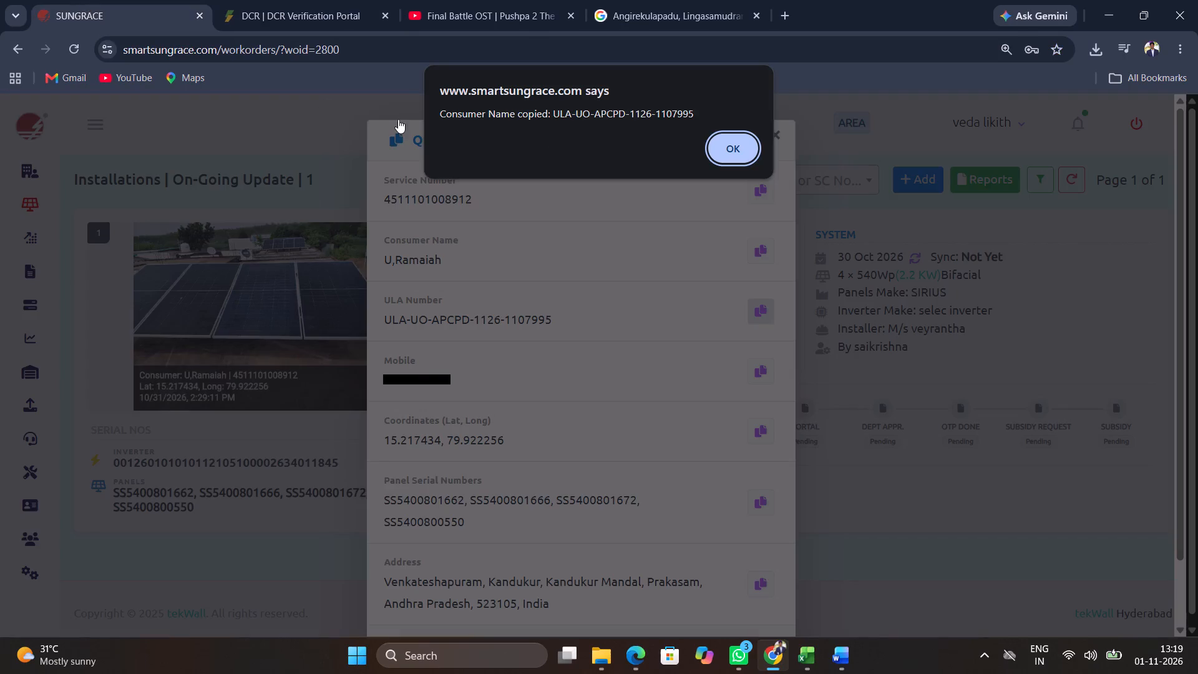
pyautogui.click(728, 139)
pyautogui.click(759, 504)
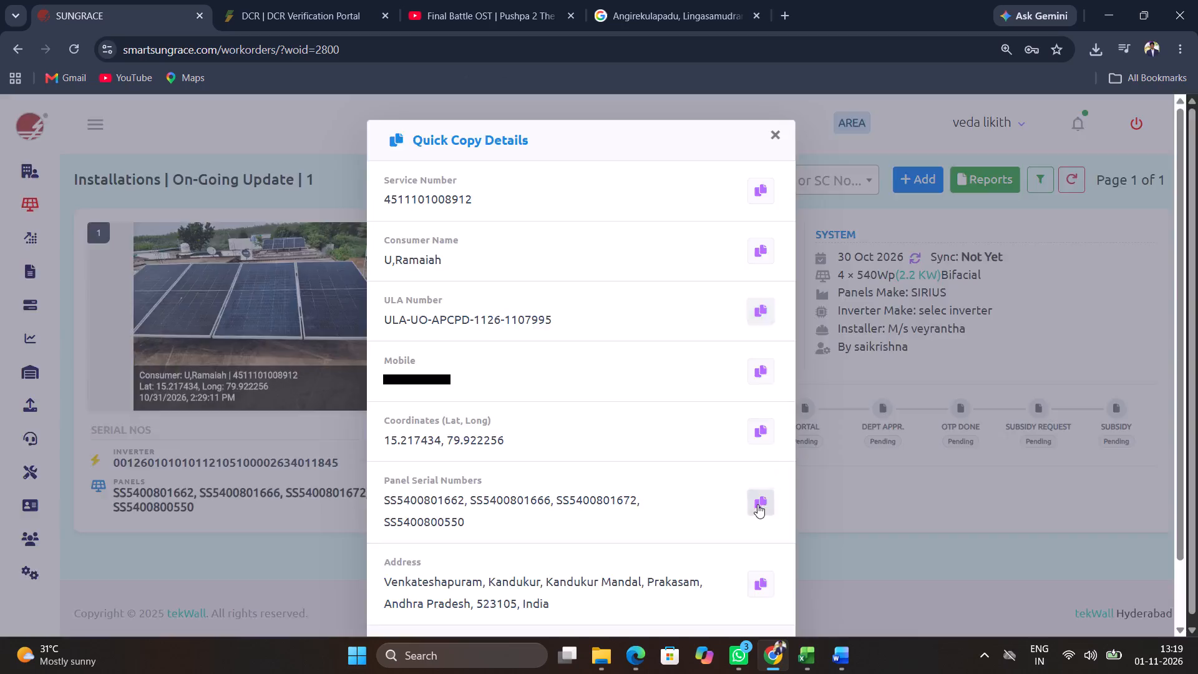
pyautogui.click(229, 1)
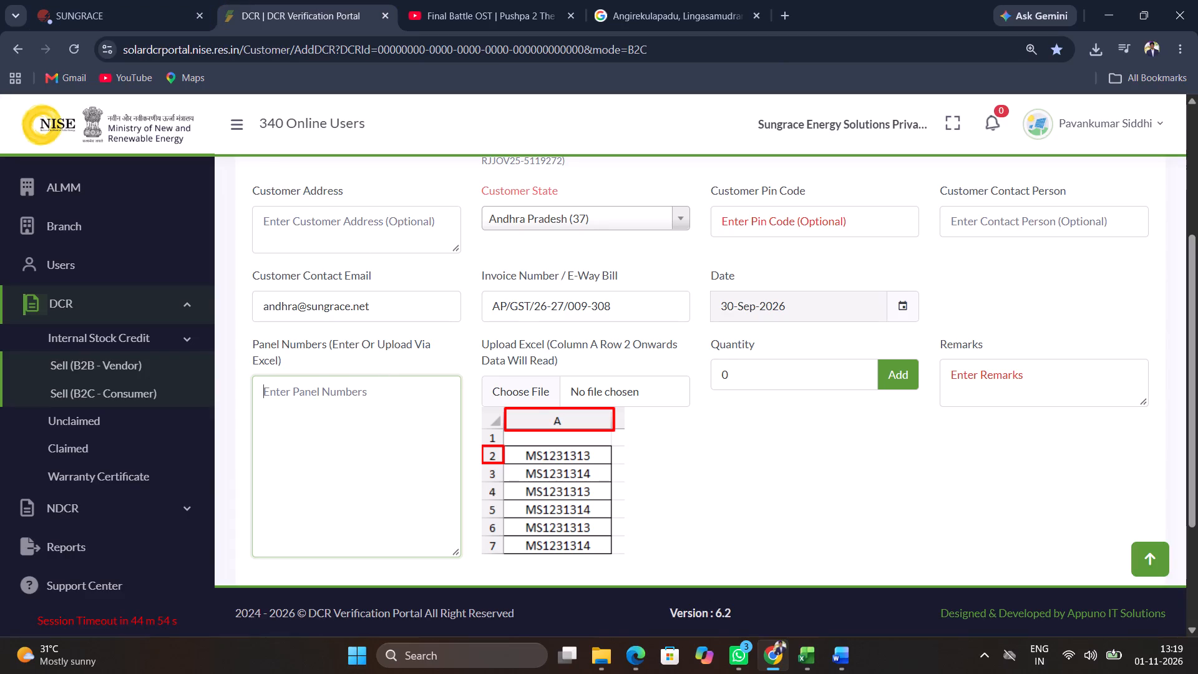
pyautogui.hotkey('ctrl', 'v')
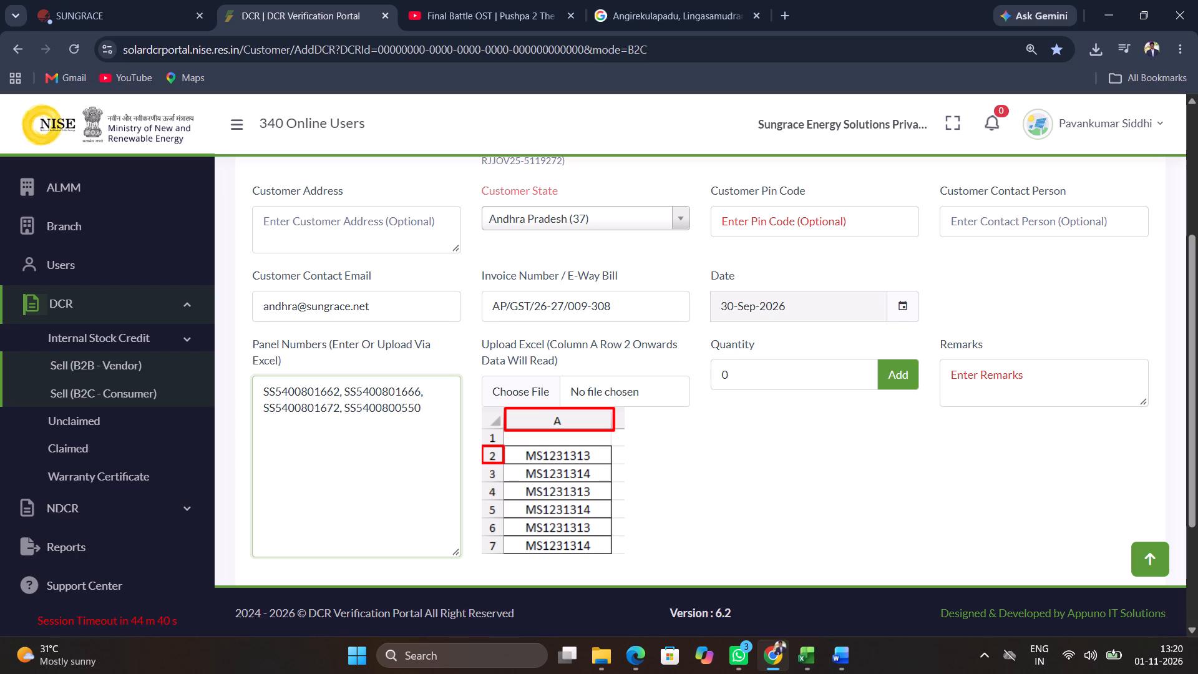
pyautogui.press('Left')
pyautogui.press('Left')
pyautogui.press('Left')
pyautogui.press('Left')
pyautogui.press('Left')
pyautogui.press('Left')
pyautogui.press('Left')
pyautogui.press('Left')
pyautogui.press('Left')
pyautogui.press('Left')
pyautogui.press('Left')
pyautogui.press('Left')
pyautogui.press('Left')
pyautogui.press('Right')
pyautogui.press('BackSpace')
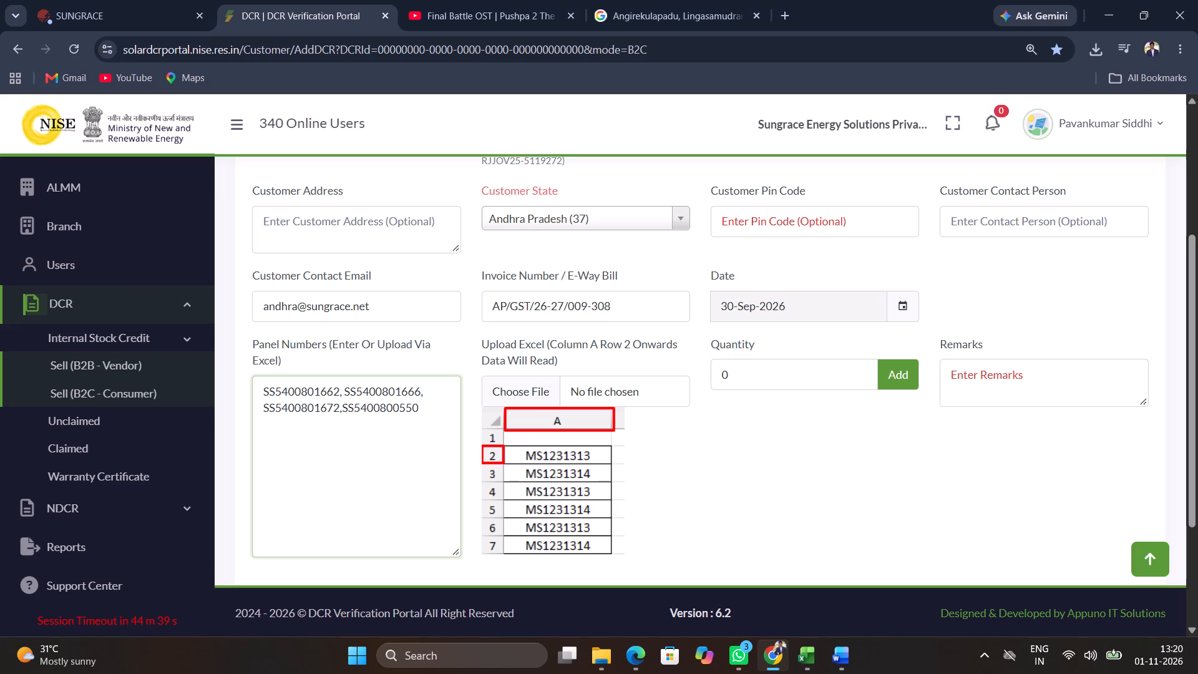
pyautogui.press('BackSpace')
pyautogui.press('Return')
pyautogui.press('Up')
pyautogui.press('Up')
pyautogui.press('Up')
pyautogui.press('Up')
pyautogui.press('Up')
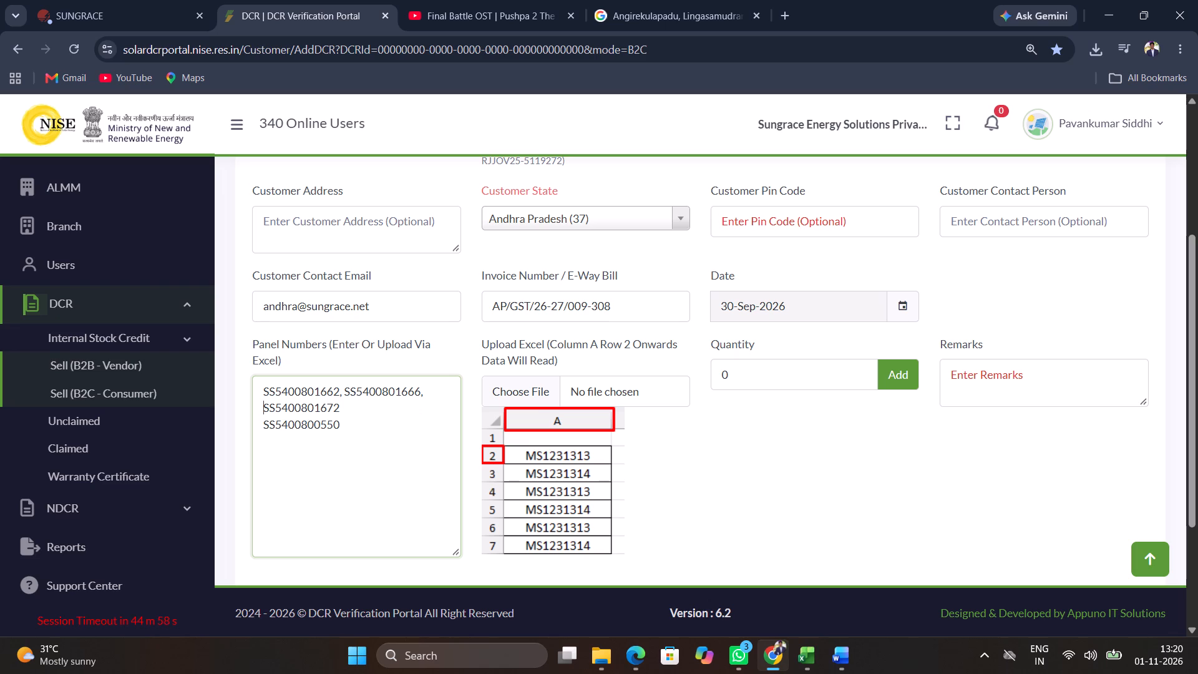
pyautogui.press('Right')
pyautogui.press('Right')
pyautogui.press('Right')
pyautogui.press('Right')
pyautogui.press('Right')
pyautogui.press('Right')
pyautogui.press('Right')
pyautogui.press('Right')
pyautogui.press('Right')
pyautogui.press('Right')
pyautogui.press('Right')
pyautogui.press('Right')
pyautogui.press('Right')
pyautogui.press('Right')
pyautogui.press('BackSpace')
pyautogui.press('BackSpace')
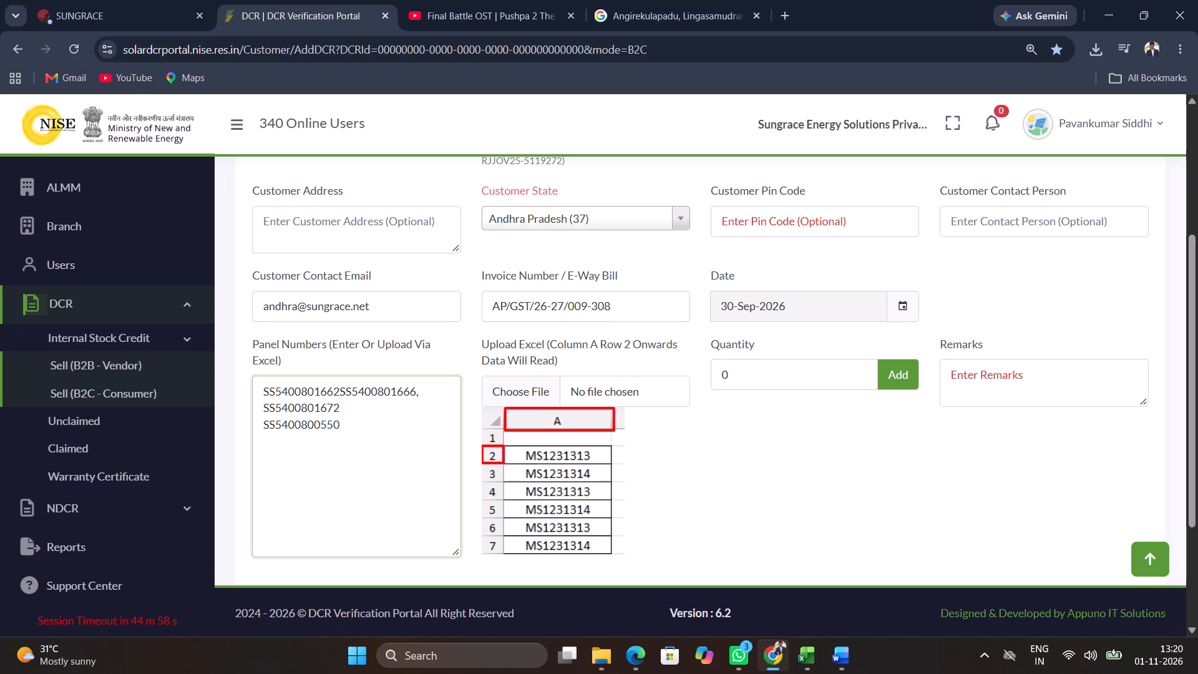
pyautogui.press('Return')
pyautogui.press('Right')
pyautogui.press('Right')
pyautogui.press('Right')
pyautogui.press('Right')
pyautogui.press('Right')
pyautogui.press('Right')
pyautogui.press('Right')
pyautogui.press('Right')
pyautogui.press('Right')
pyautogui.press('Right')
pyautogui.press('Right')
pyautogui.press('Right')
pyautogui.press('Right')
pyautogui.press('Right')
pyautogui.press('Right')
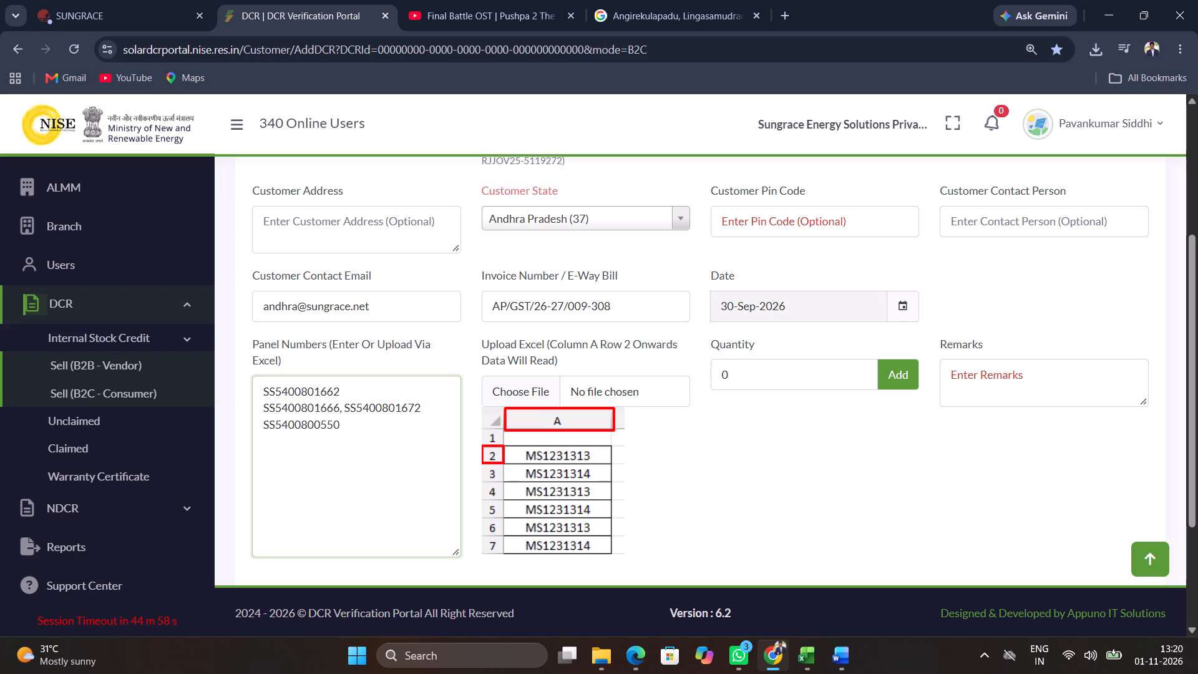
pyautogui.press('Left')
pyautogui.press('BackSpace')
pyautogui.press('BackSpace')
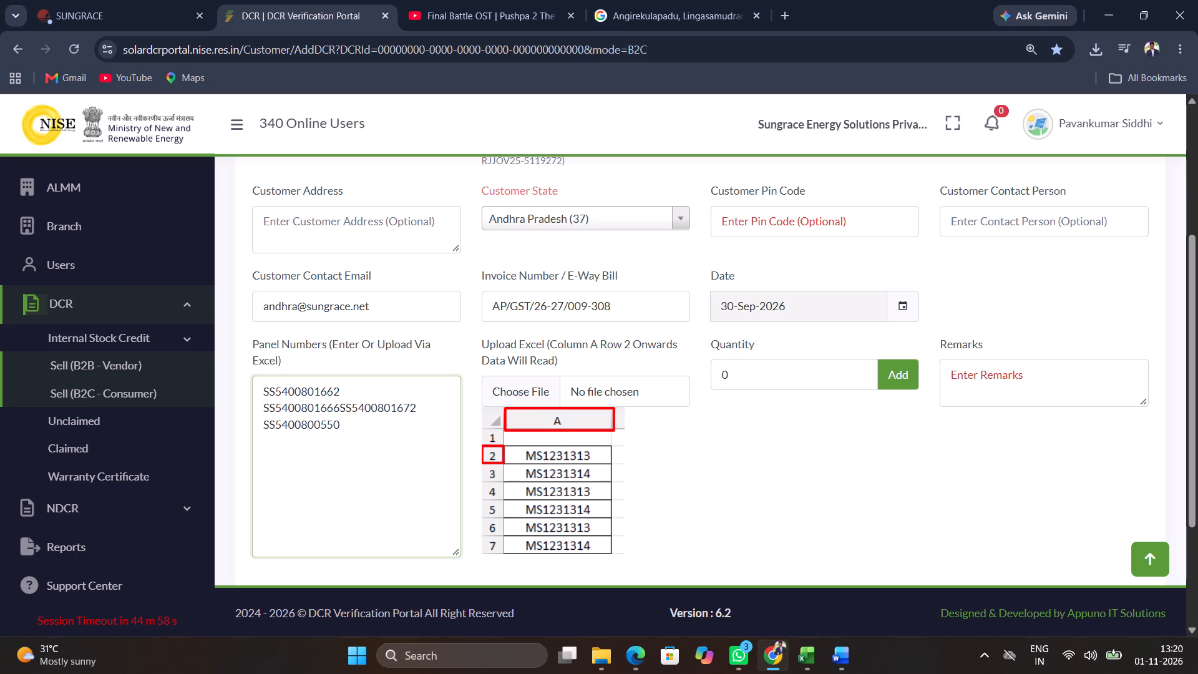
pyautogui.press('Return')
# Set the quantity to 4 and add the listed panels to the DCR entry.
pyautogui.click(753, 367)
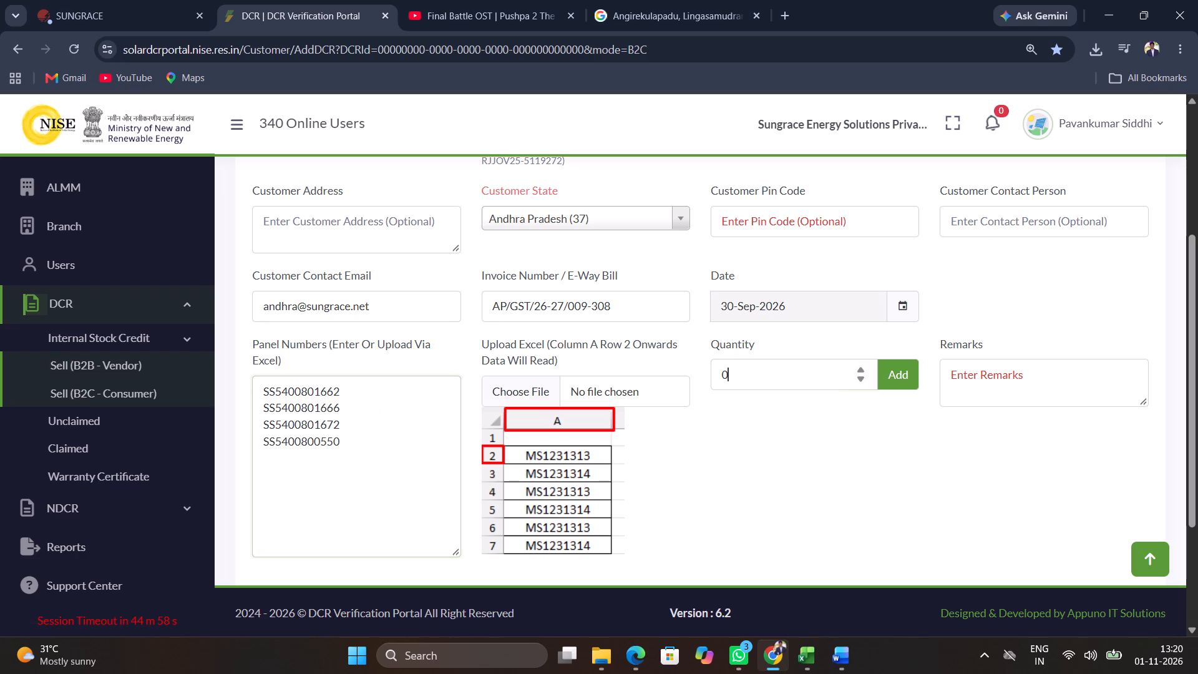
pyautogui.scroll(4, 754, 367)
pyautogui.click(897, 380)
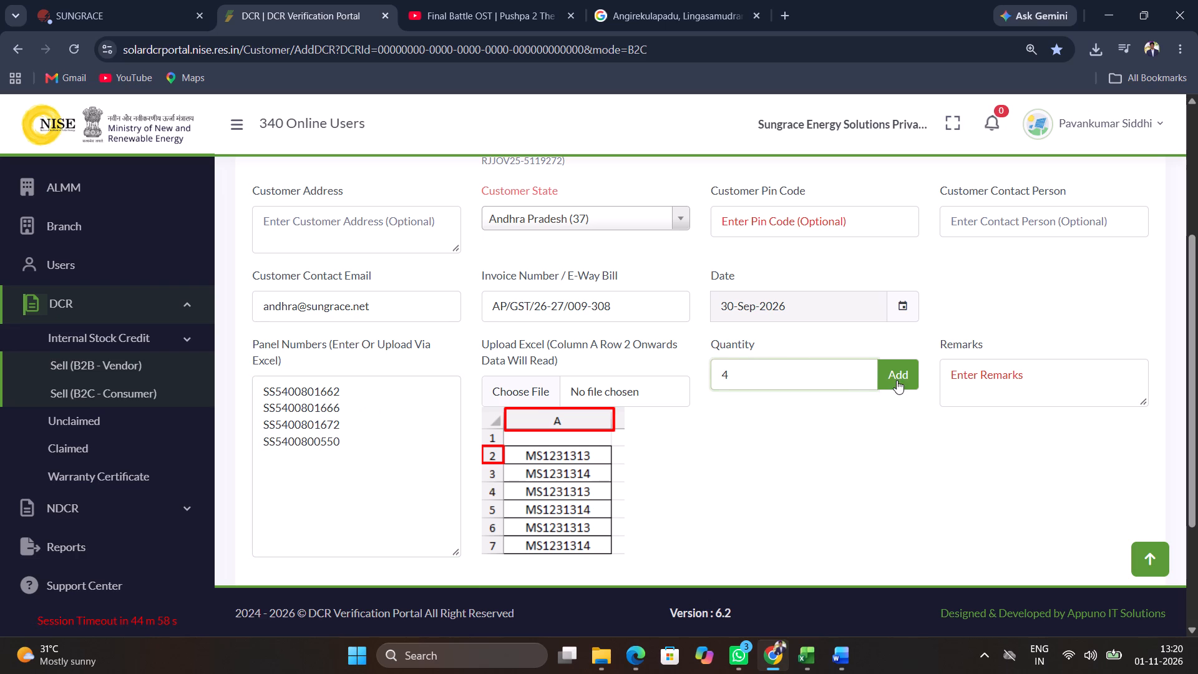
# Copy the installation address from the SUNGRACE Quick Copy Details into the DCR form's Remarks.
pyautogui.moveTo(1026, 378); pyautogui.dragTo(1012, 399)
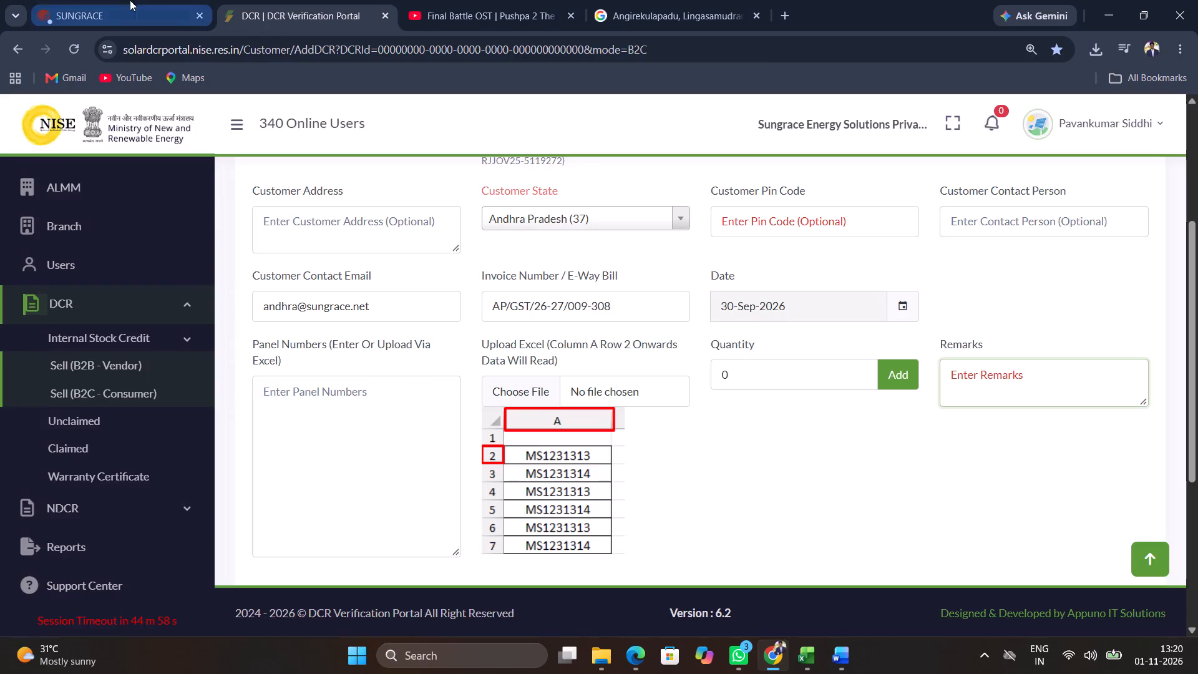
pyautogui.click(130, 0)
pyautogui.click(742, 173)
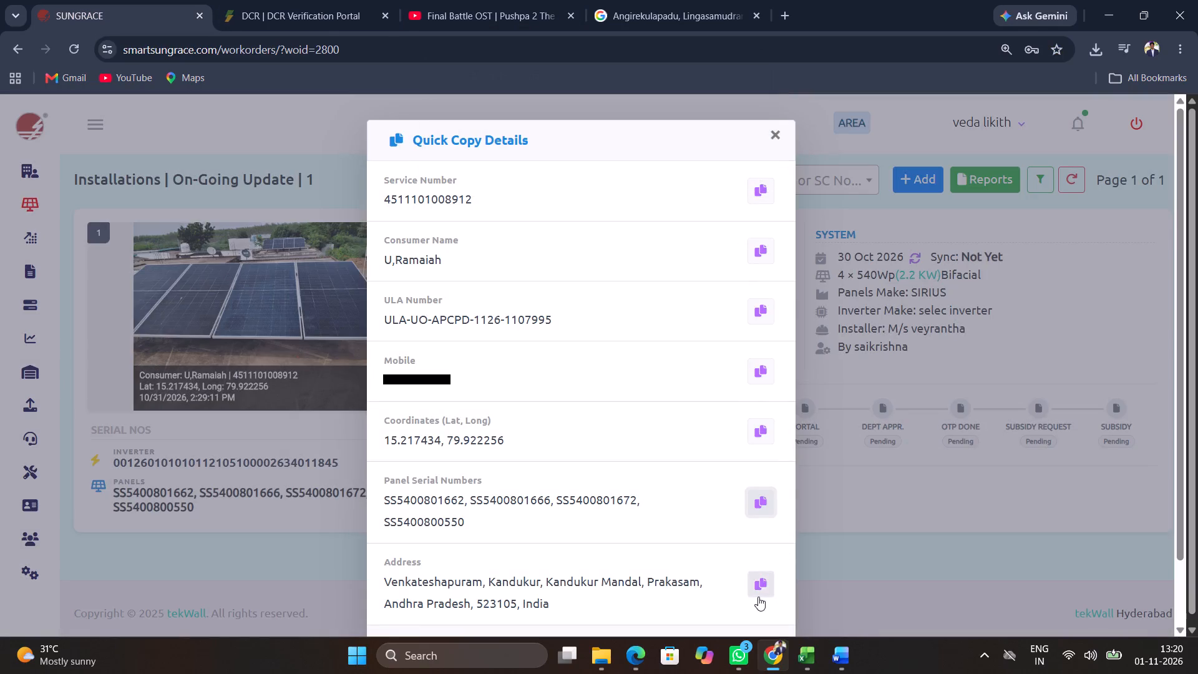
pyautogui.click(754, 597)
pyautogui.click(319, 13)
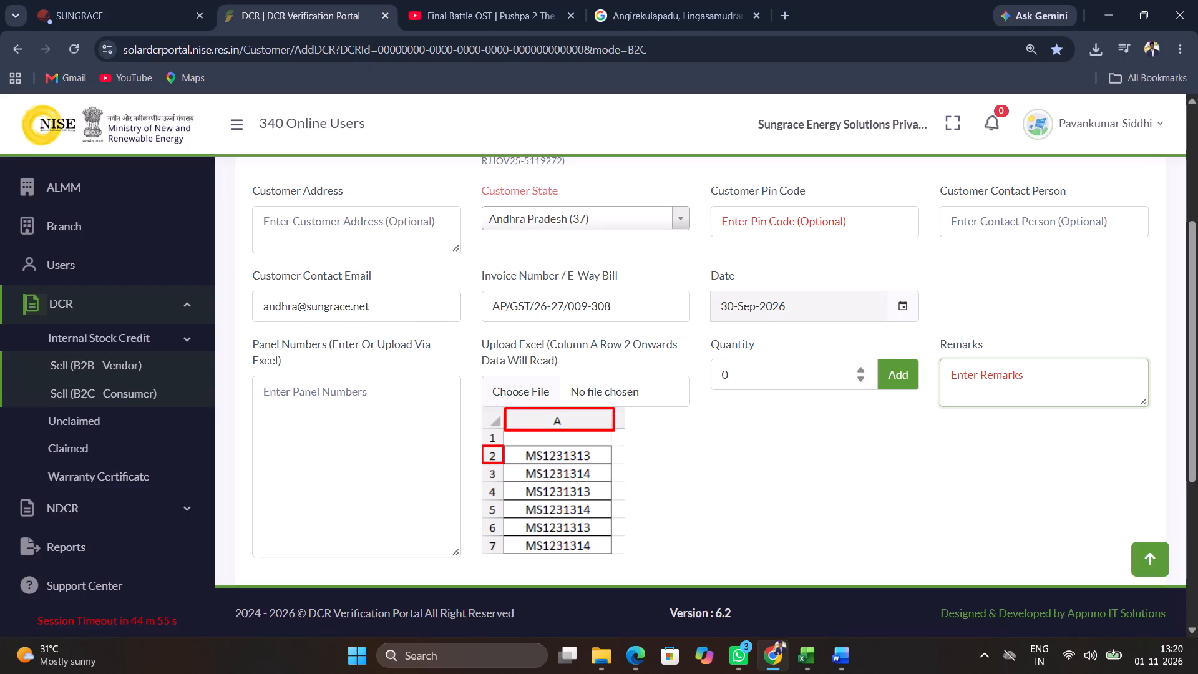
pyautogui.hotkey('ctrl', 'v')
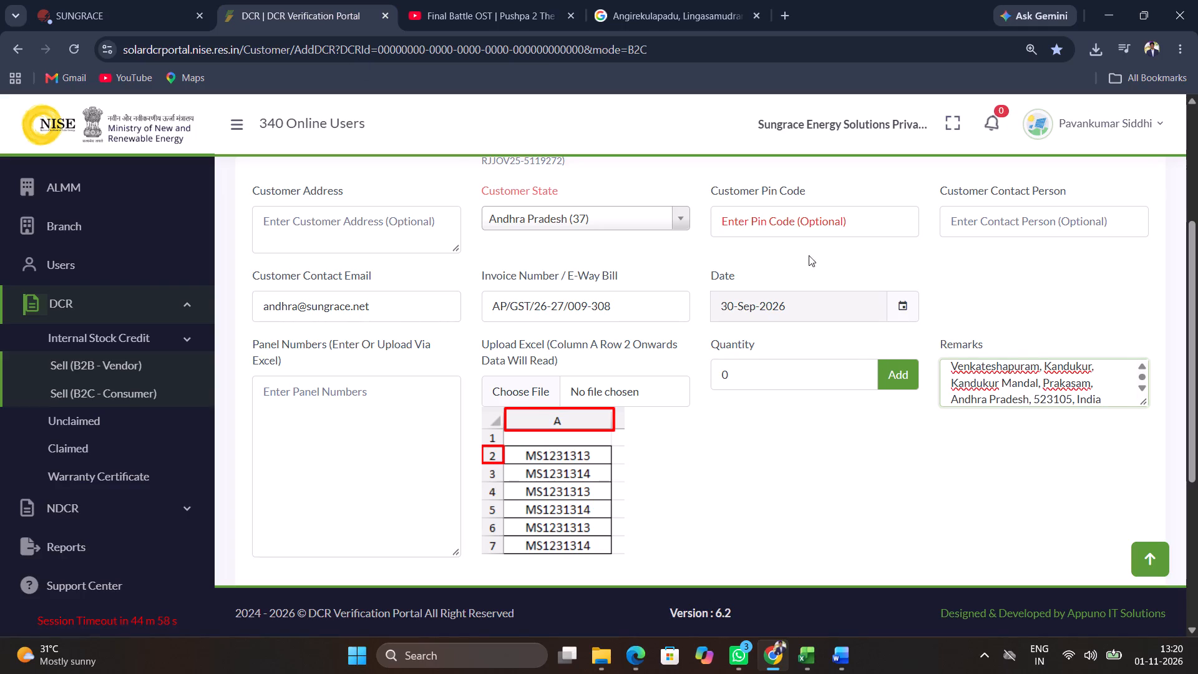
# Copy the pincode from the SUNGRACE Quick Copy Details into the DCR form's Customer Pin Code.
pyautogui.click(811, 212)
pyautogui.click(161, 0)
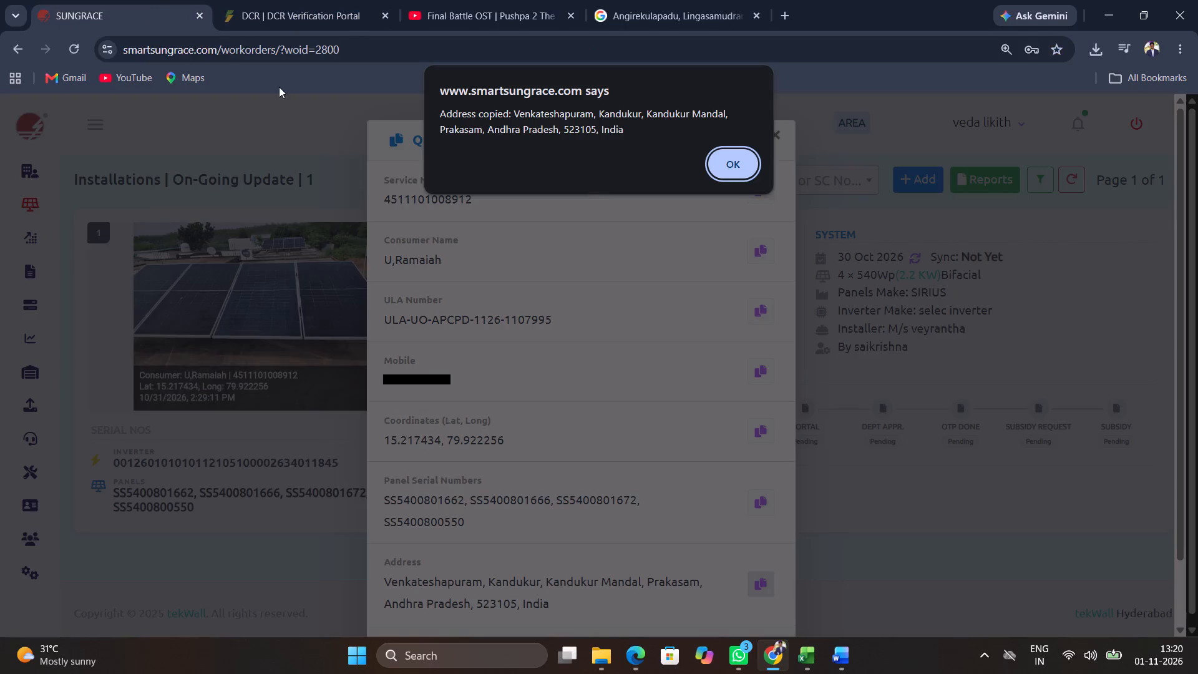
pyautogui.click(739, 170)
pyautogui.scroll(-3, 707, 275)
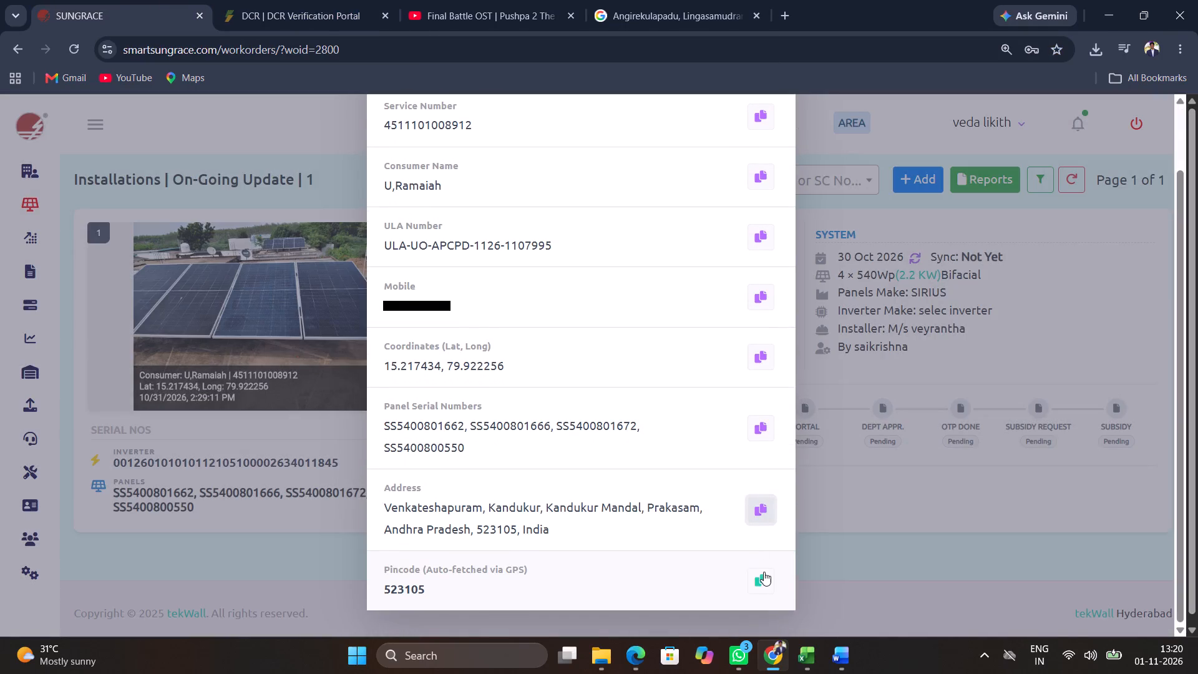
pyautogui.click(764, 572)
pyautogui.click(306, 0)
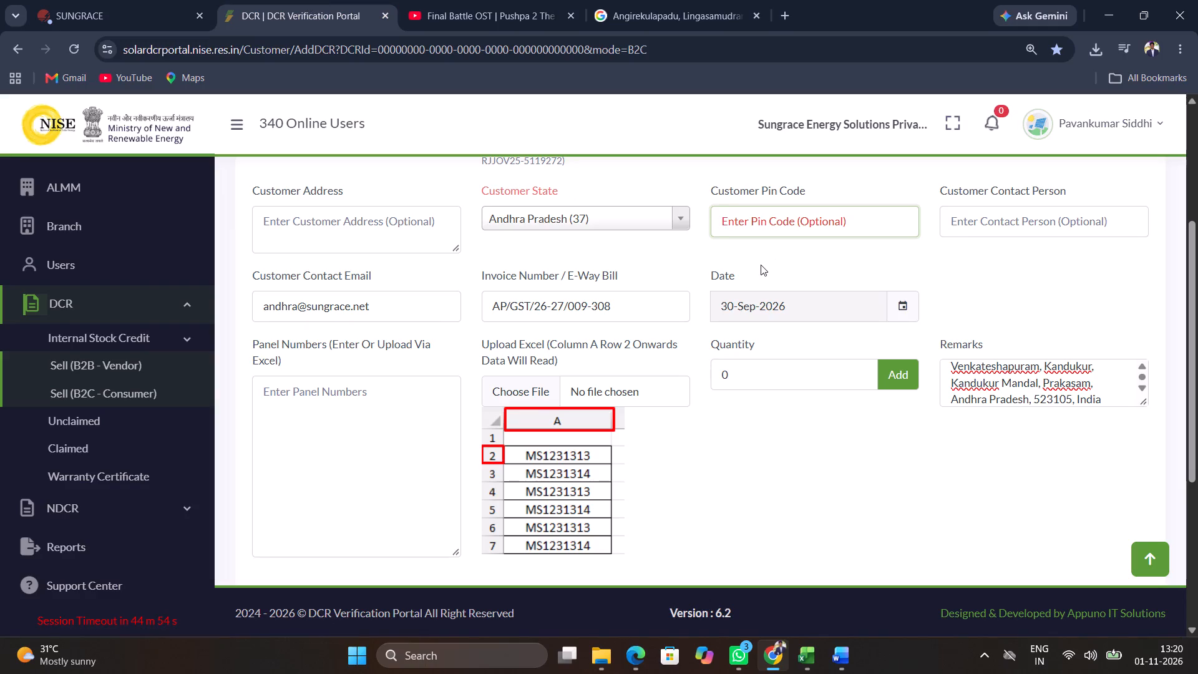
pyautogui.hotkey('ctrl', 'v')
# Submit the completed B2C DCR entry and confirm it.
pyautogui.scroll(-5, 782, 279)
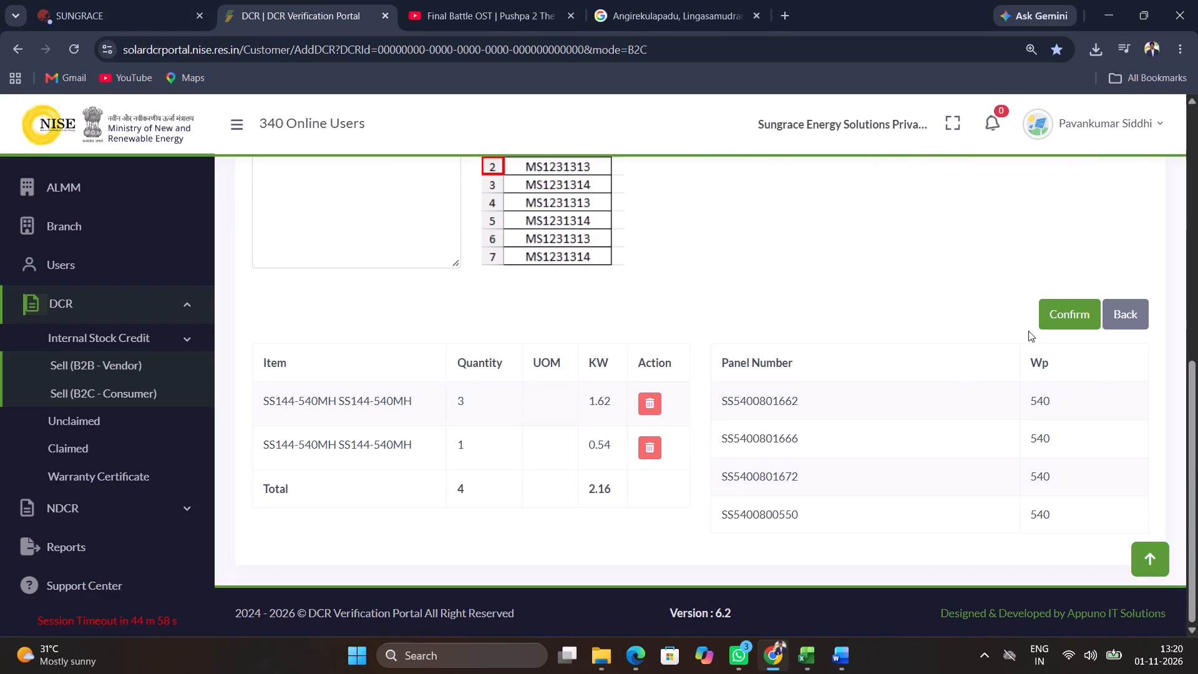
pyautogui.click(1044, 317)
pyautogui.click(787, 473)
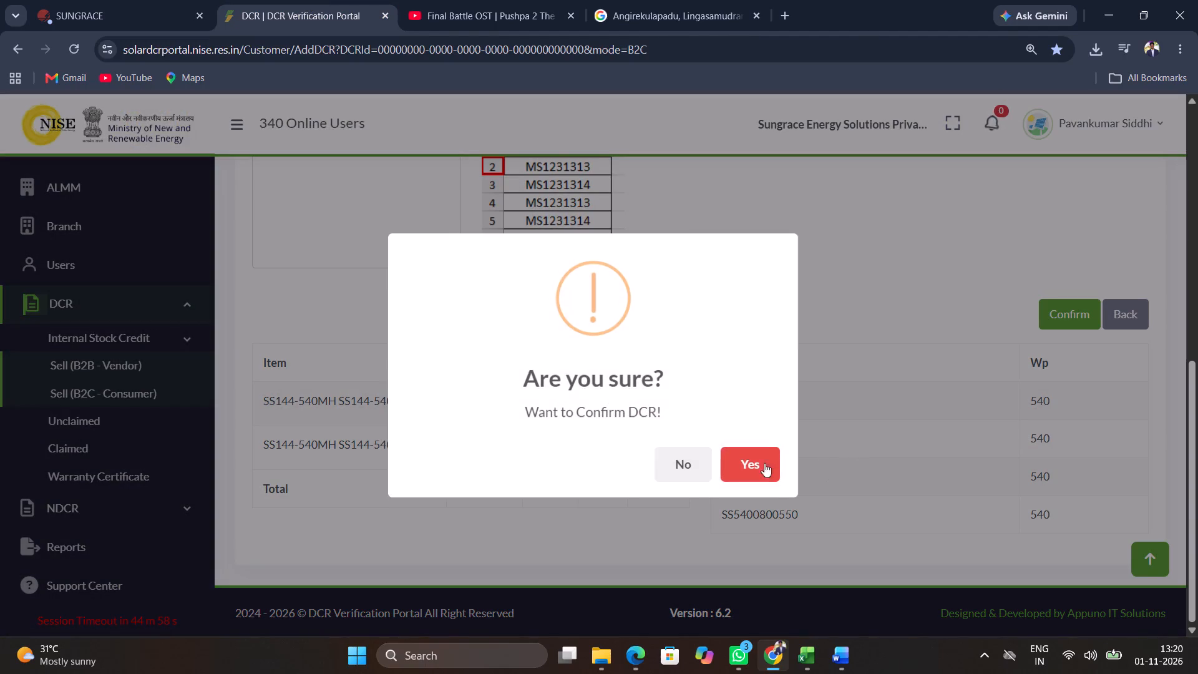
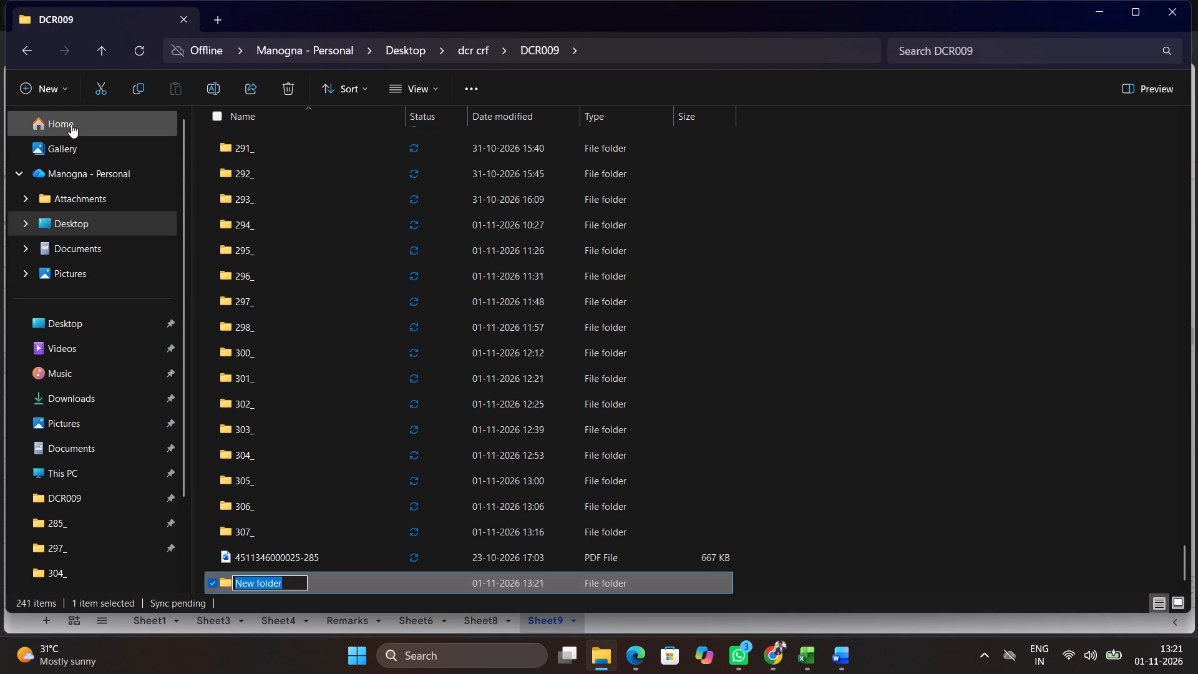
# Name the new folder in DCR009 308_.
pyautogui.write('308')
pyautogui.hotkey('shift', '_')
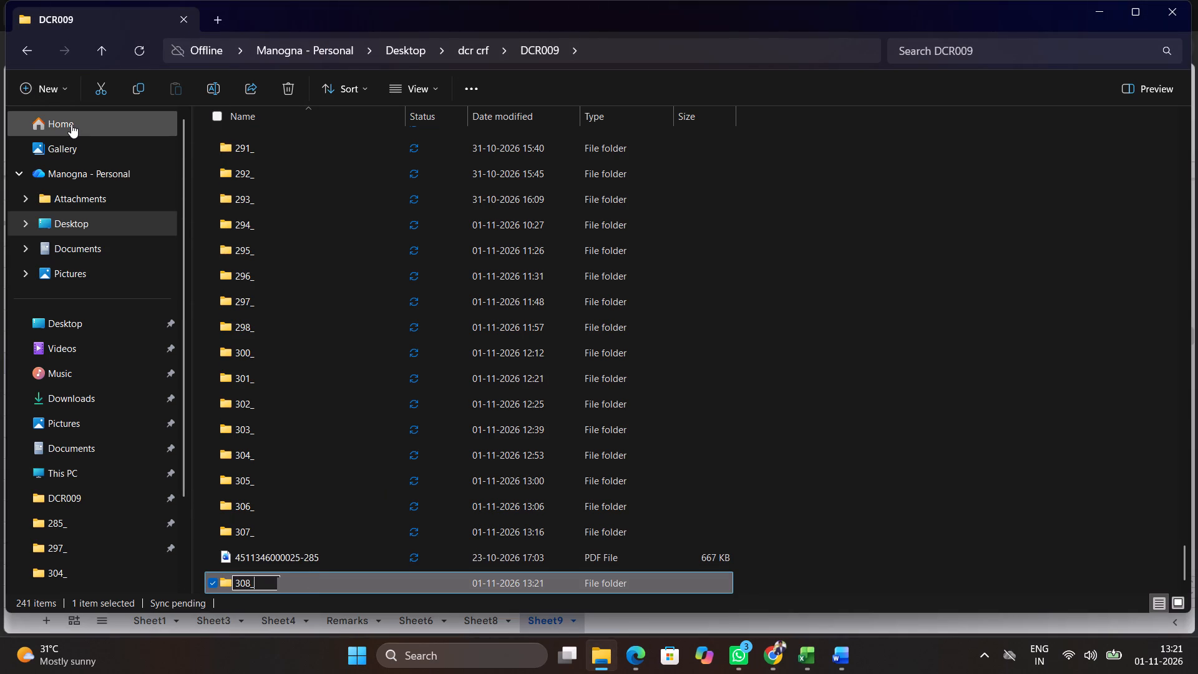
pyautogui.press('Return')
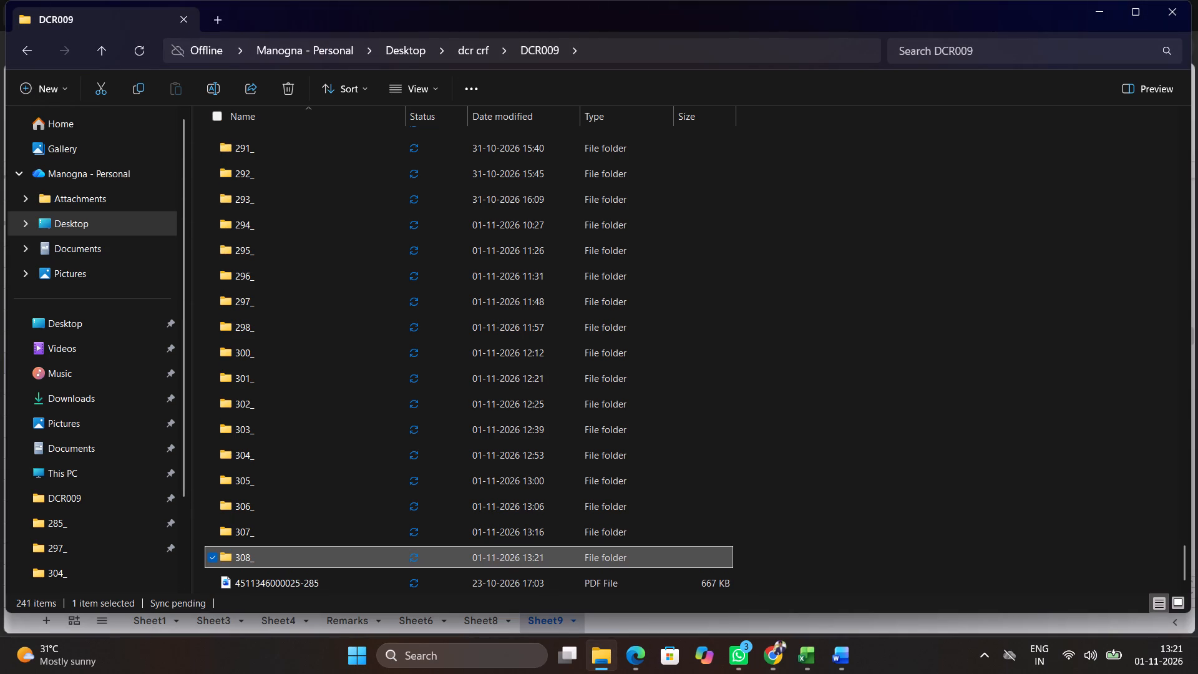
# Close the SUNGRACE Quick Copy Details and open the DCR certificate PDF for invoice AP/GST/26-27/009-308 in the DCR Verification Portal.
pyautogui.click(766, 587)
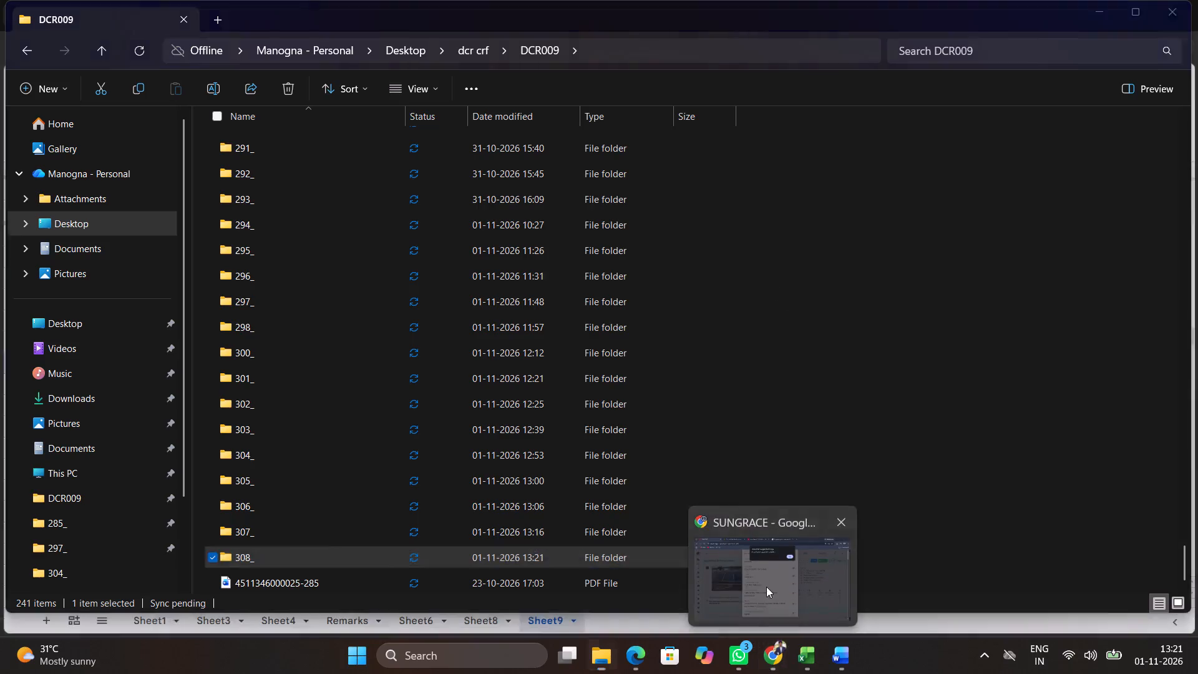
pyautogui.click(738, 154)
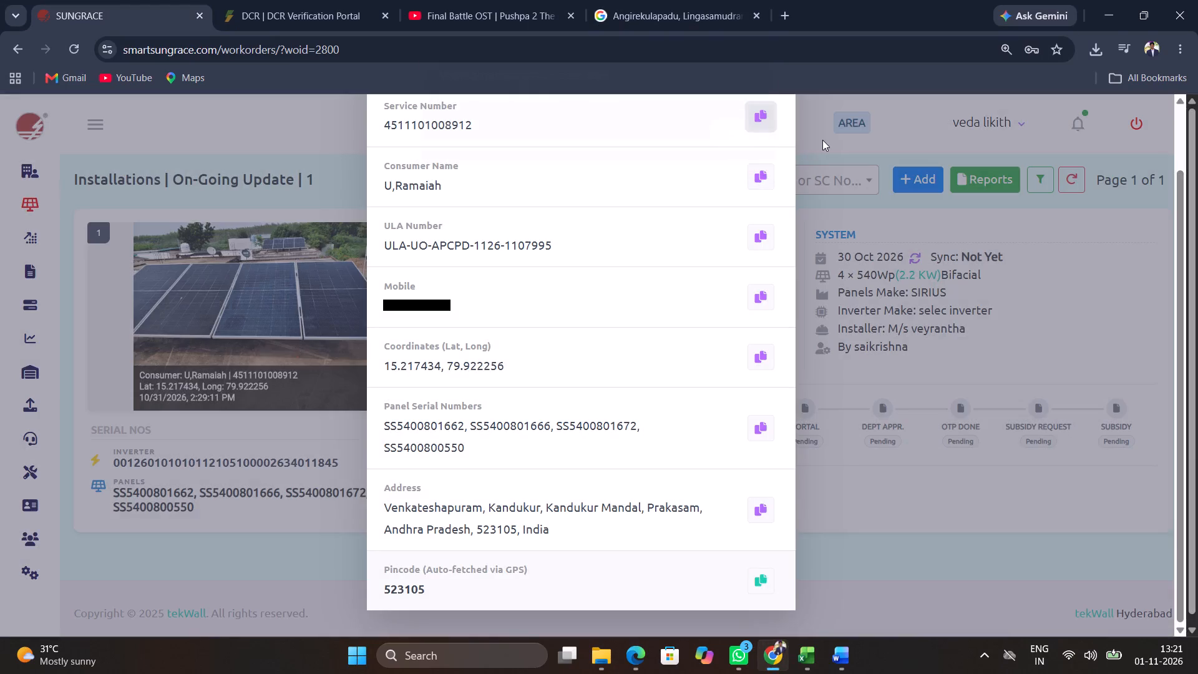
pyautogui.click(822, 140)
pyautogui.click(255, 0)
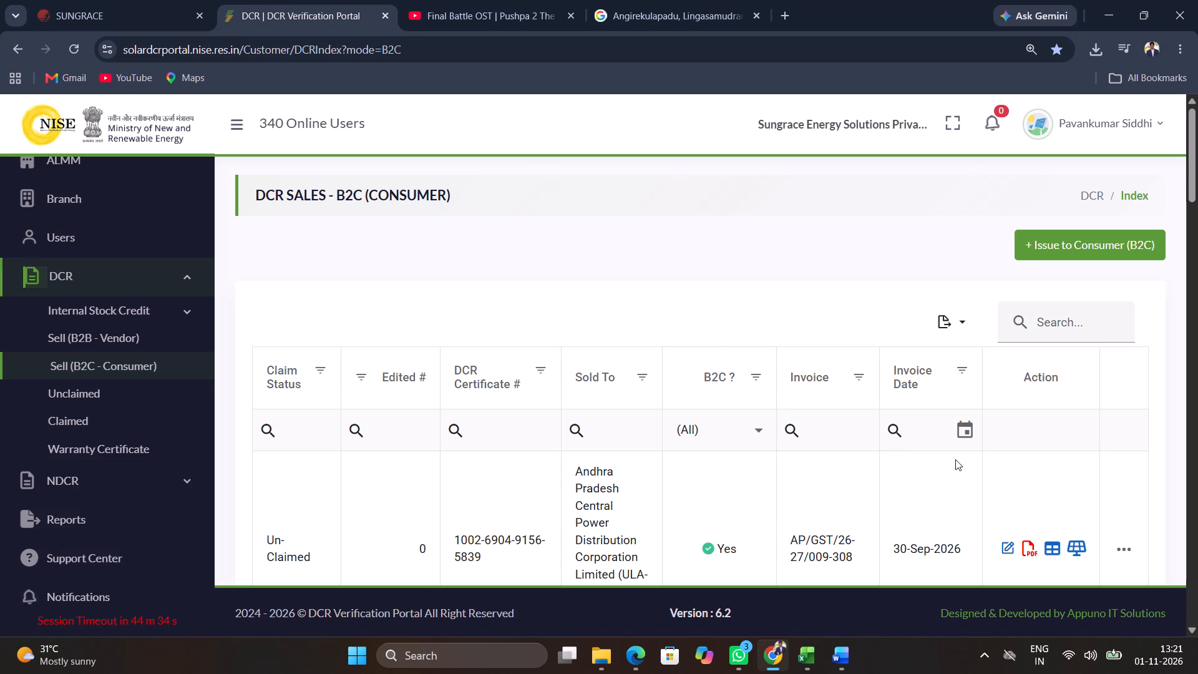
pyautogui.click(1035, 544)
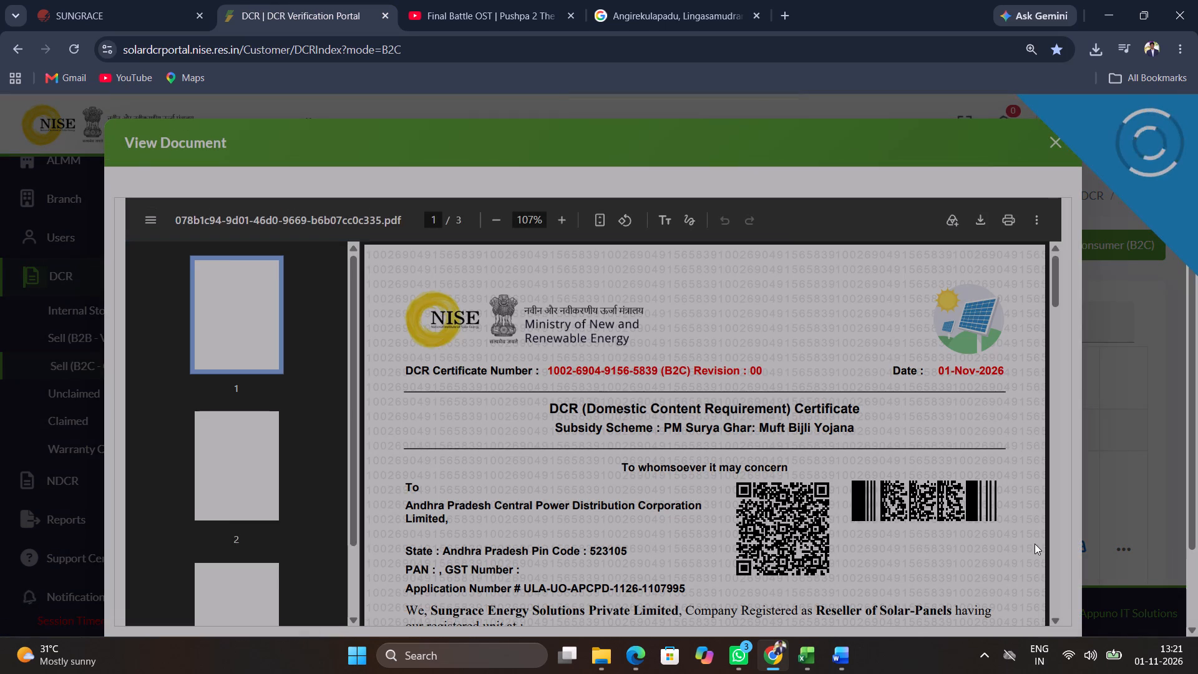
# Download the certificate PDF into the DCR009 subfolder 308_, named with the copied service number followed by -308.
pyautogui.click(988, 218)
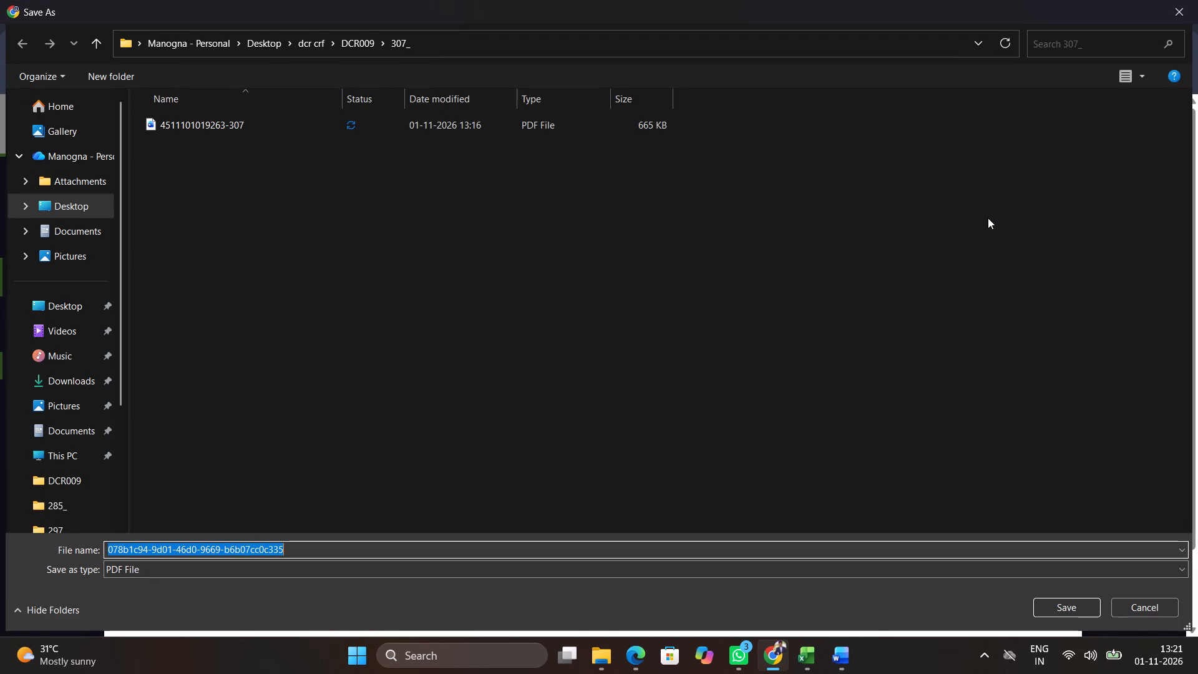
pyautogui.hotkey('ctrl', 'v')
pyautogui.write('-308')
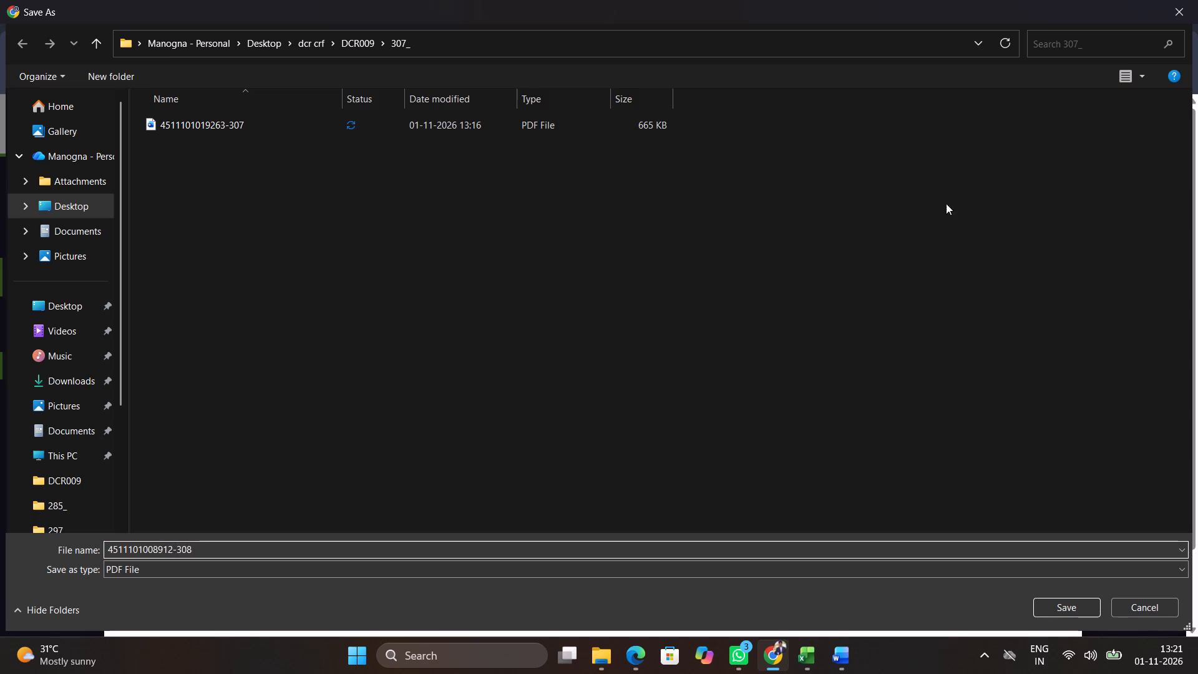
pyautogui.click(356, 41)
pyautogui.scroll(-10, 349, 339)
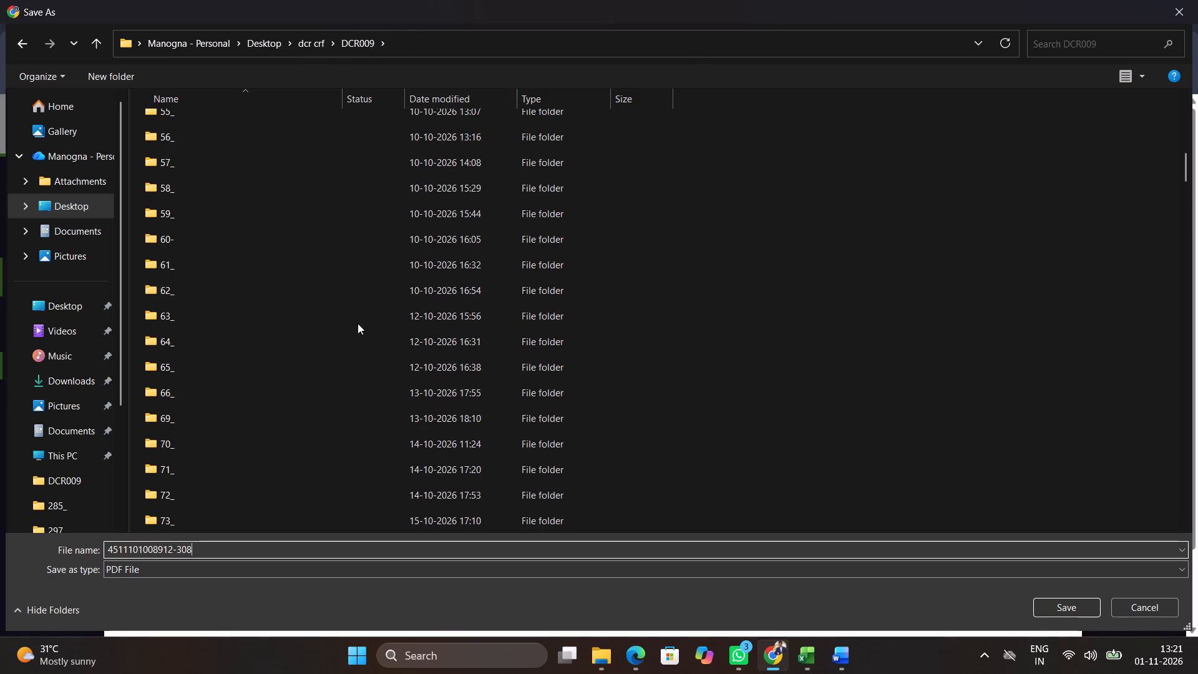
pyautogui.scroll(-17, 358, 323)
pyautogui.scroll(-11, 351, 300)
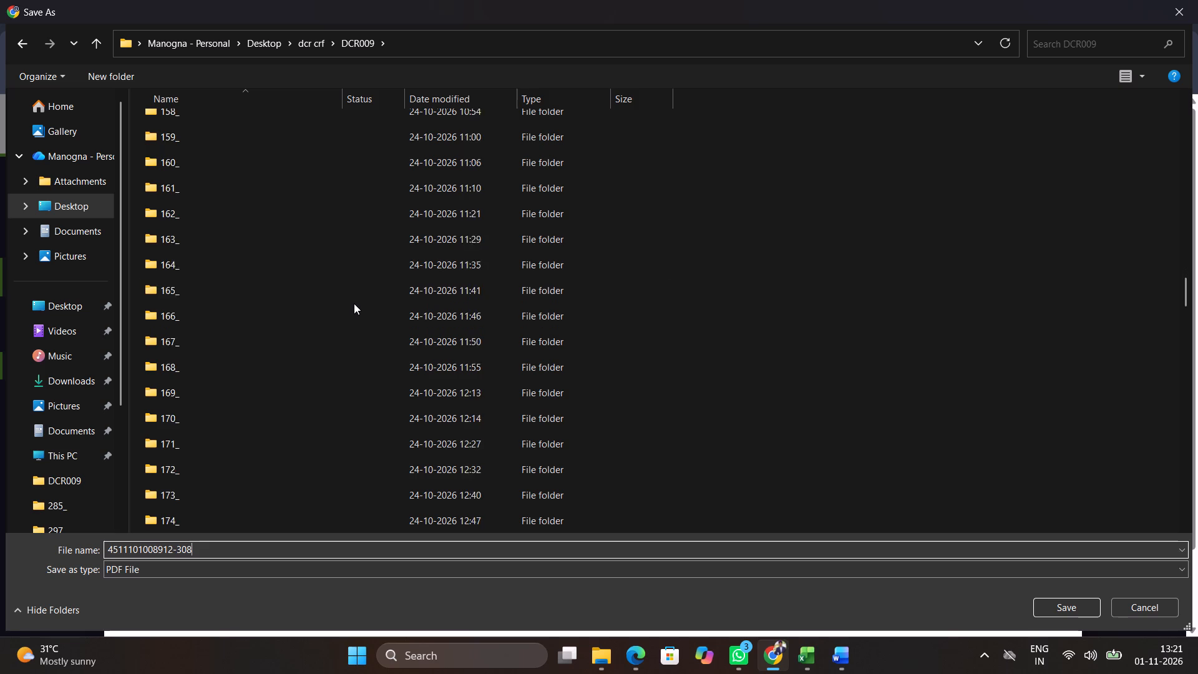
pyautogui.scroll(-5, 355, 303)
pyautogui.scroll(-17, 355, 303)
pyautogui.scroll(-6, 355, 305)
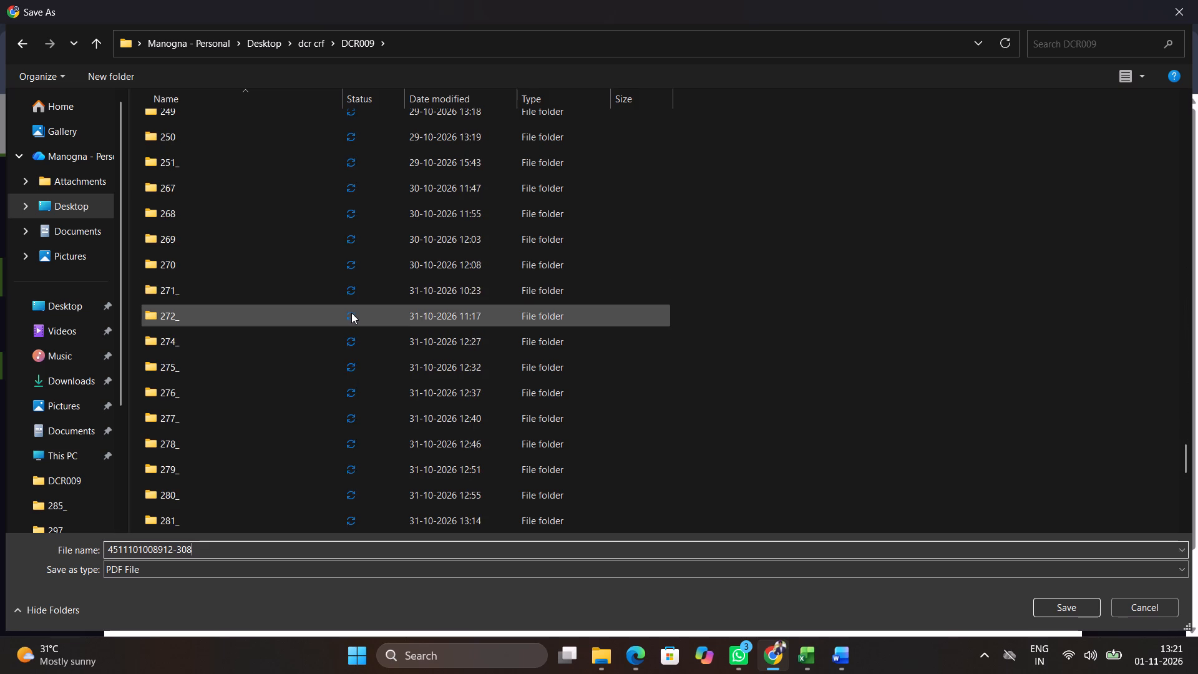
pyautogui.scroll(-17, 351, 313)
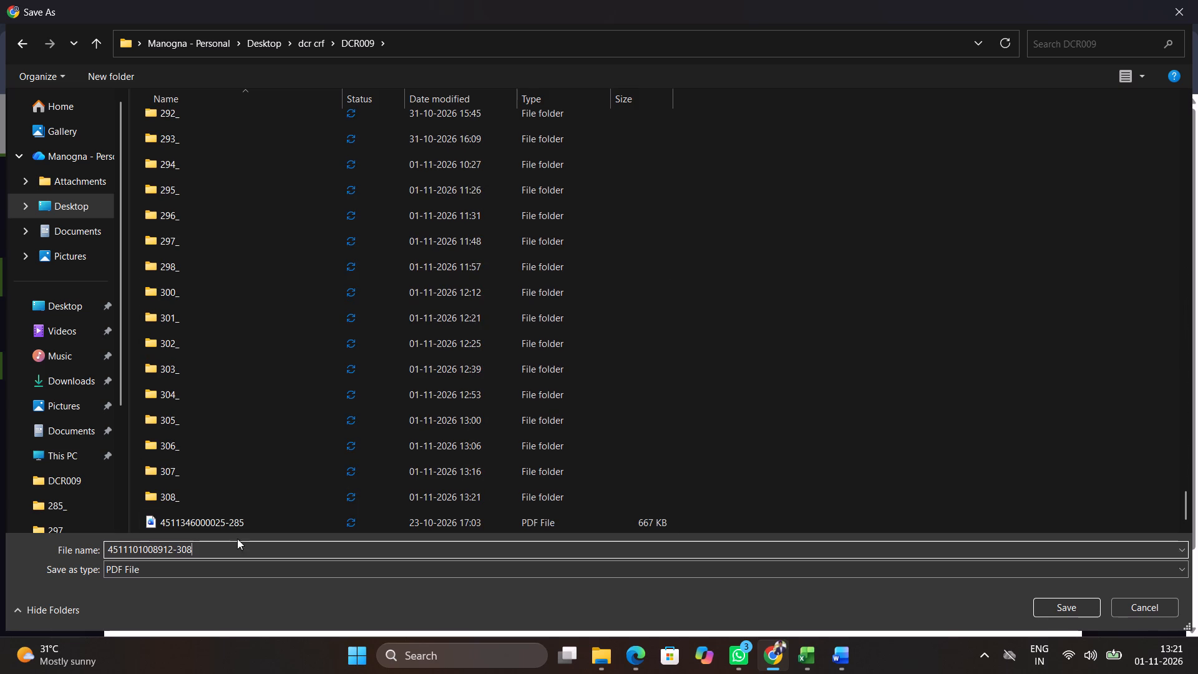
pyautogui.doubleClick(264, 500)
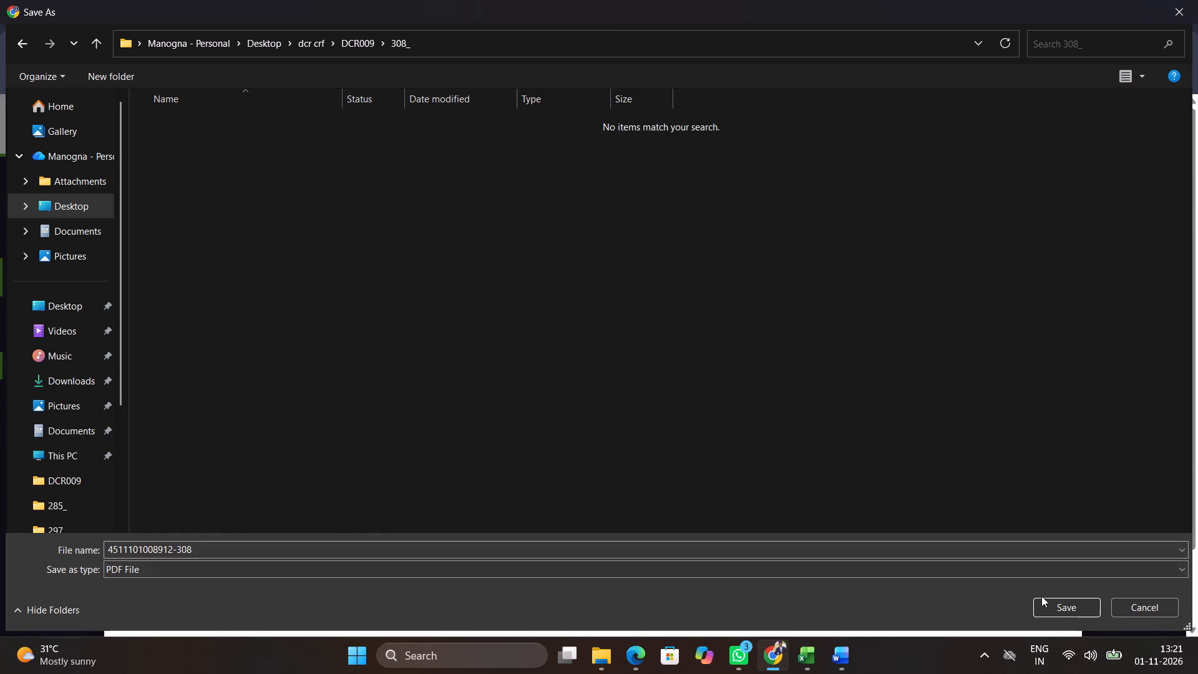
pyautogui.click(1044, 601)
# Upload the saved -308 certificate PDF as the Dcr upload in the SUNGRACE work order's update form and submit it.
pyautogui.click(119, 0)
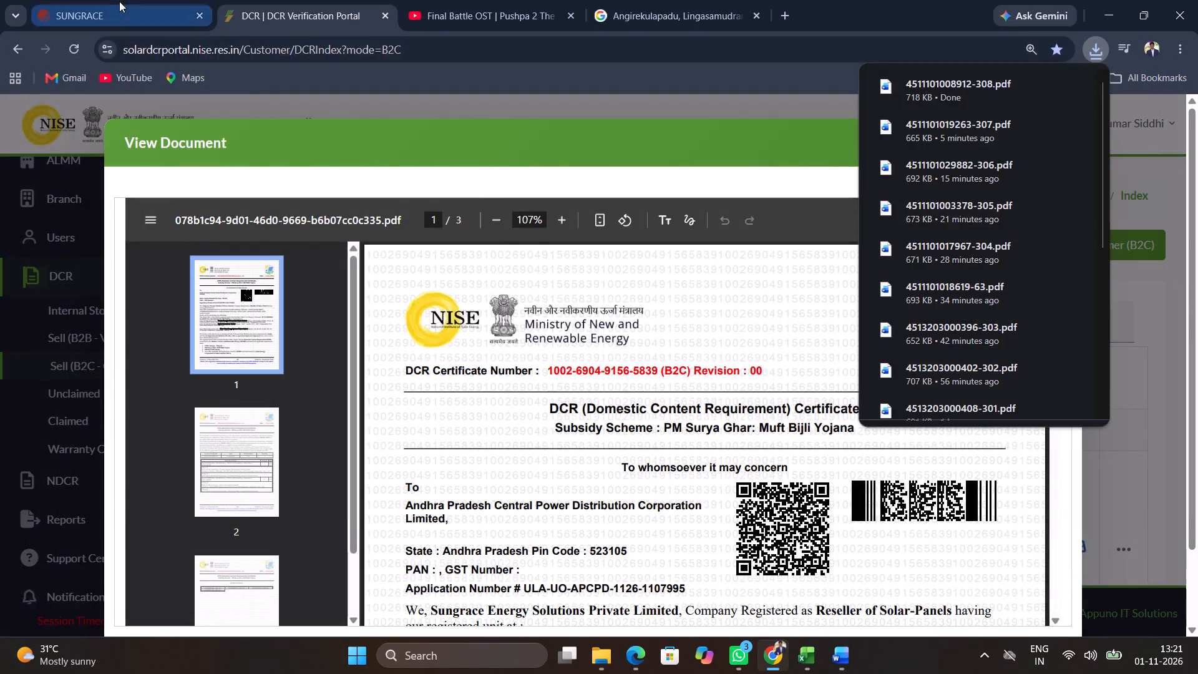
pyautogui.click(694, 494)
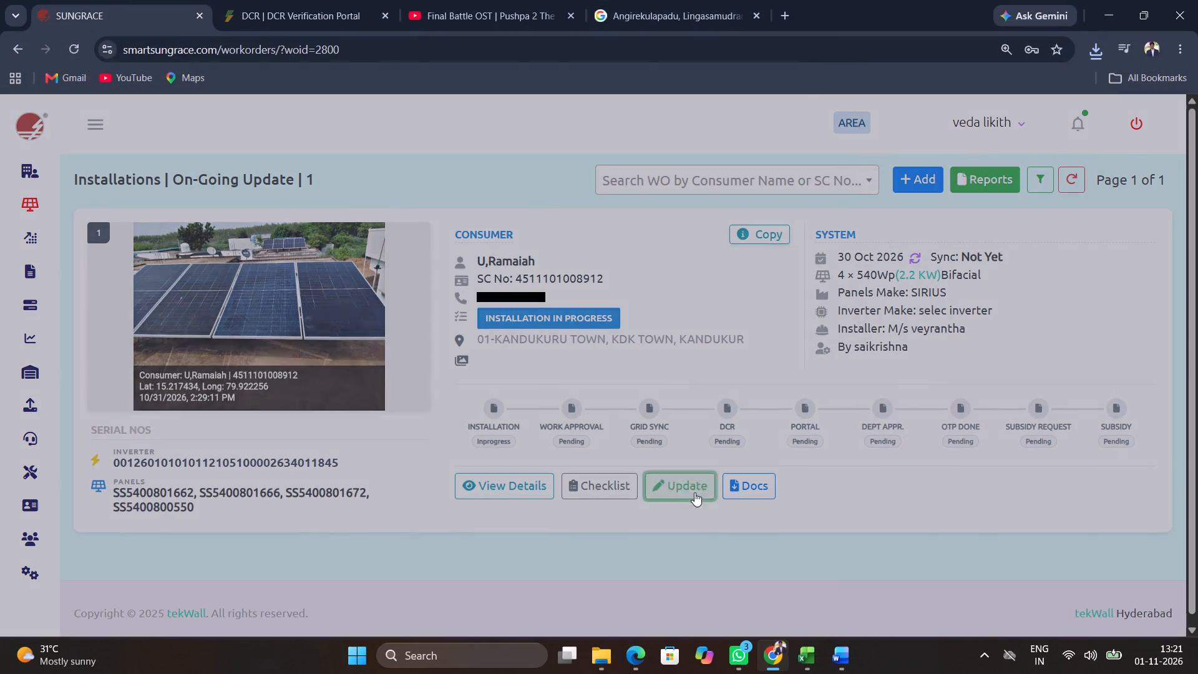
pyautogui.click(547, 442)
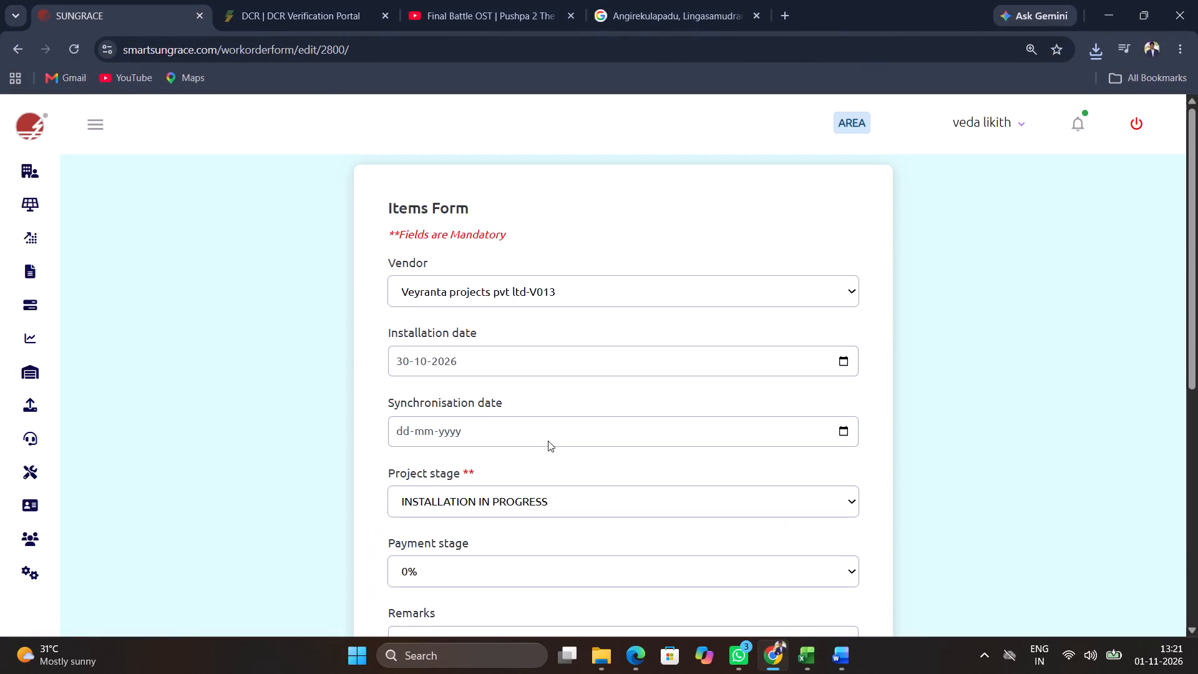
pyautogui.scroll(-8, 499, 356)
pyautogui.click(420, 373)
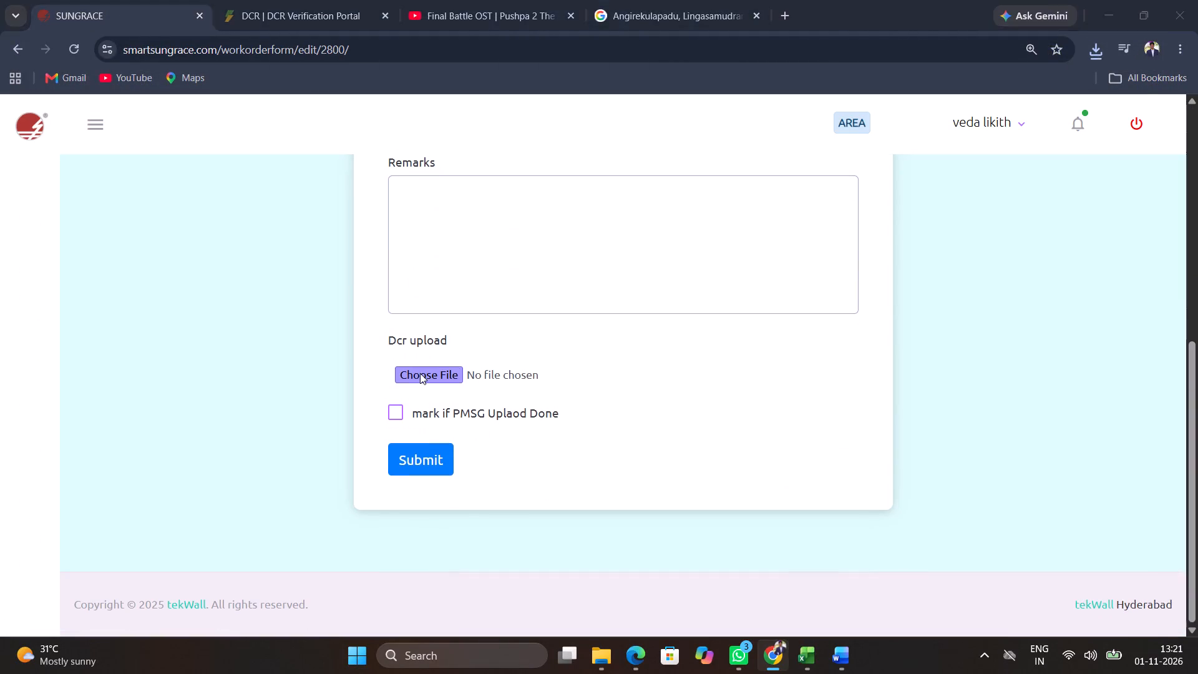
pyautogui.moveTo(342, 41); pyautogui.dragTo(350, 42)
pyautogui.scroll(-4, 243, 444)
pyautogui.doubleClick(259, 525)
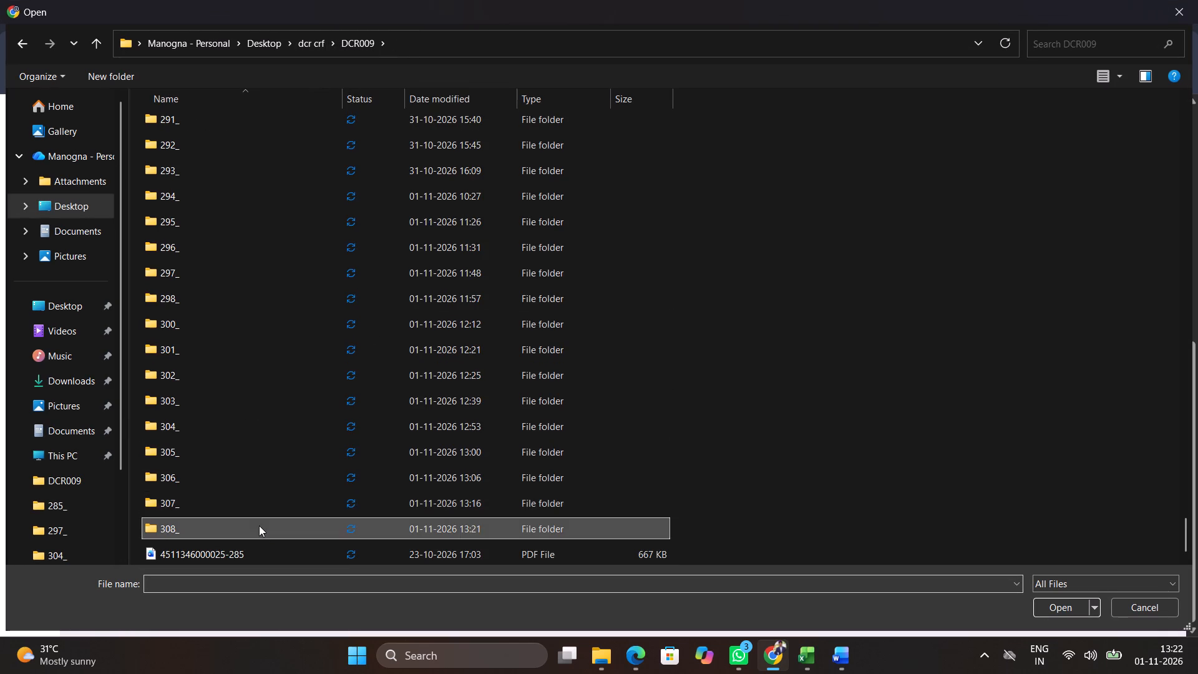
pyautogui.doubleClick(193, 132)
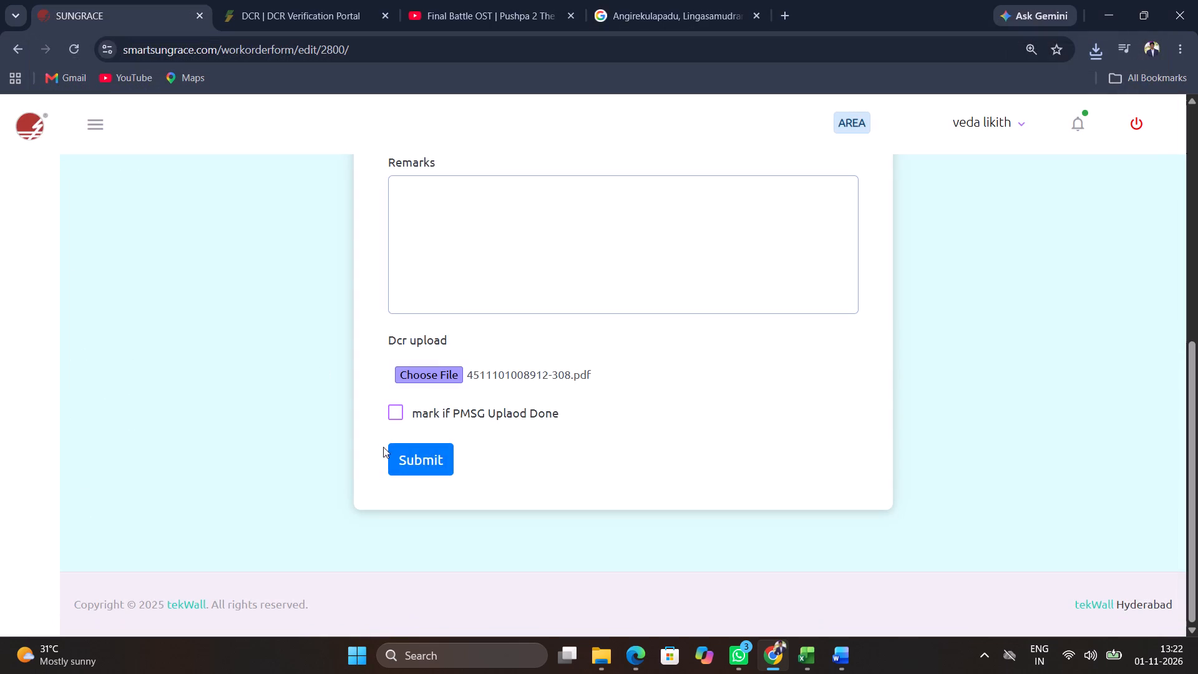
pyautogui.click(399, 455)
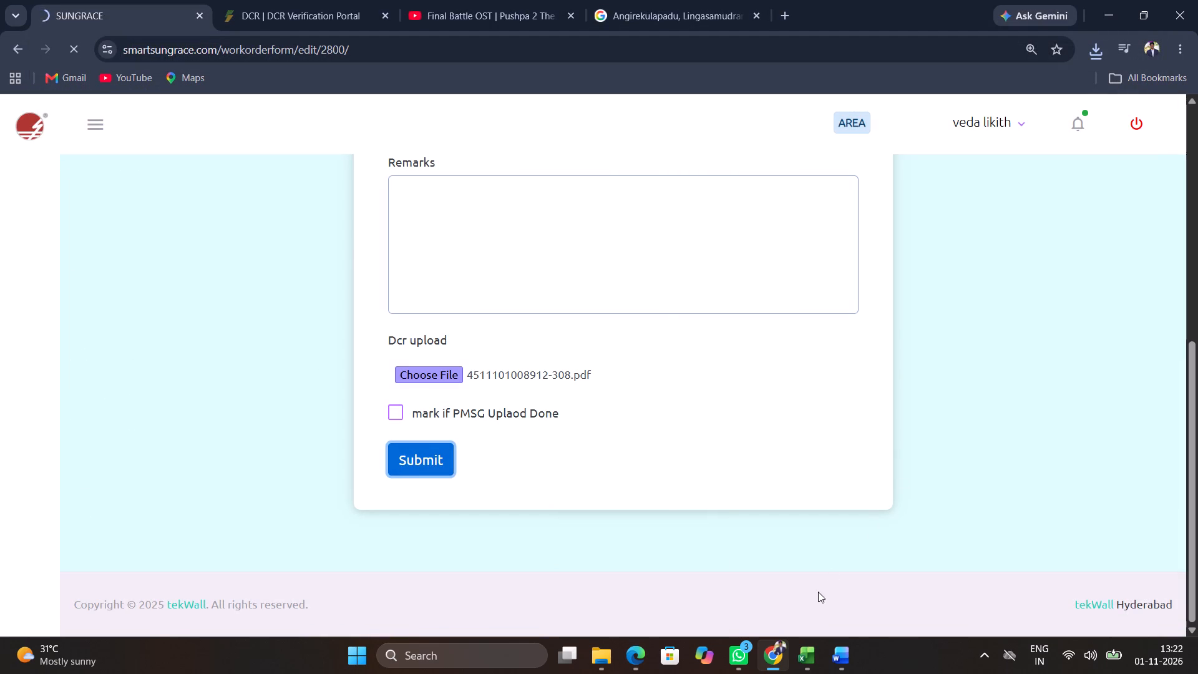
# Fill the processed service number in row 97 of the Excel INSTALLATIONS sheet with yellow.
pyautogui.click(835, 595)
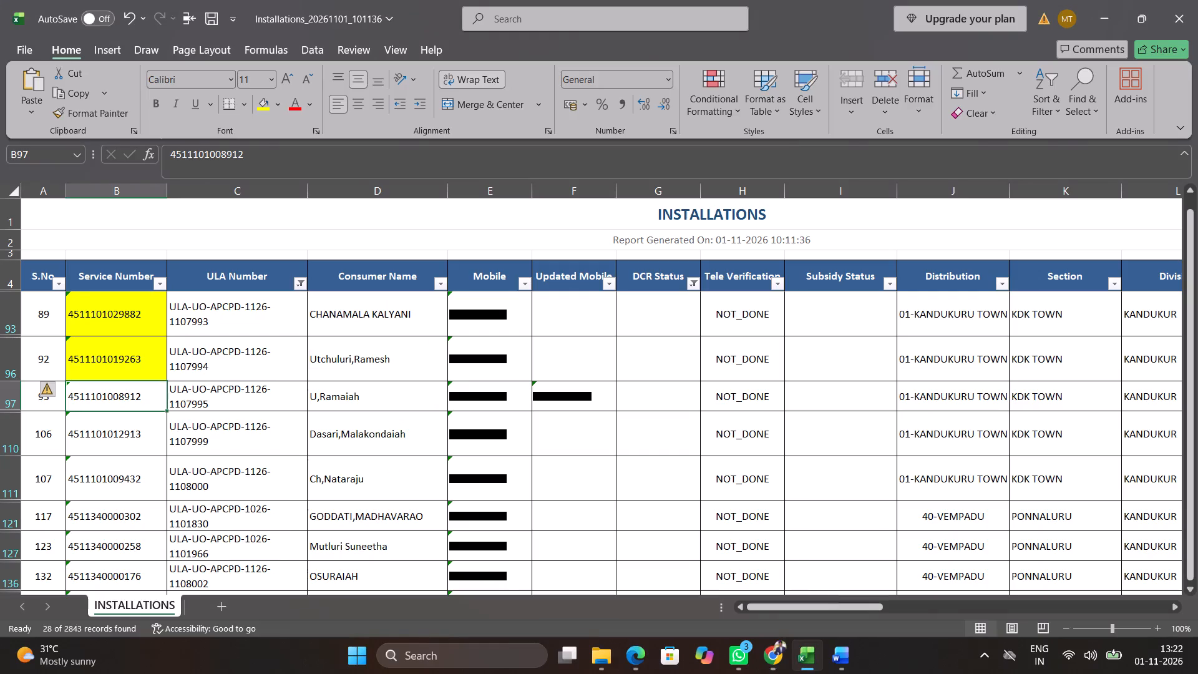
pyautogui.click(258, 102)
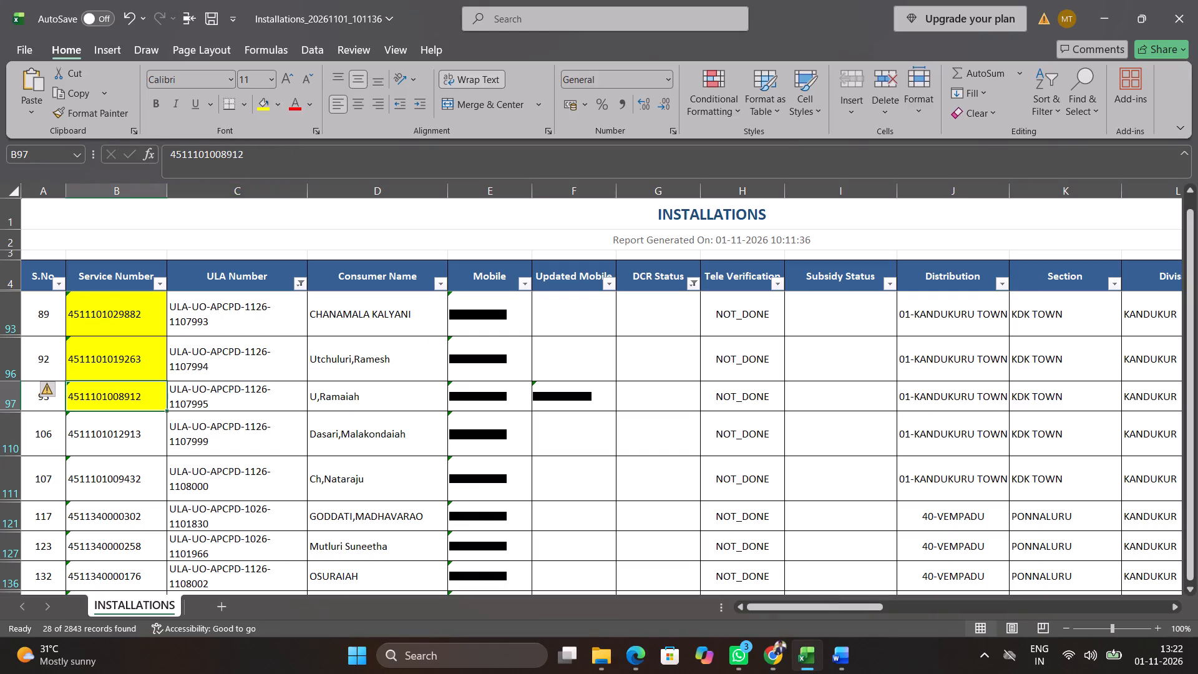
# Copy the service number from row 110 of the Excel sheet and open its matching work order in SUNGRACE.
pyautogui.press('Down')
pyautogui.hotkey('ctrl', 'c')
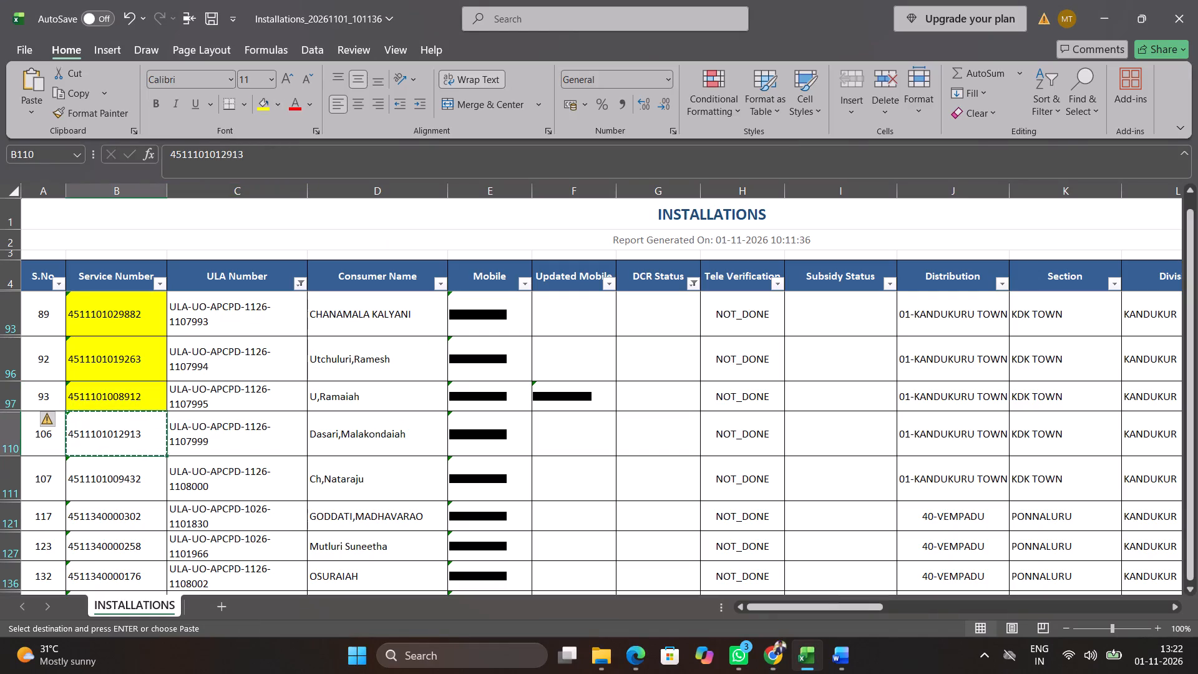
pyautogui.click(775, 658)
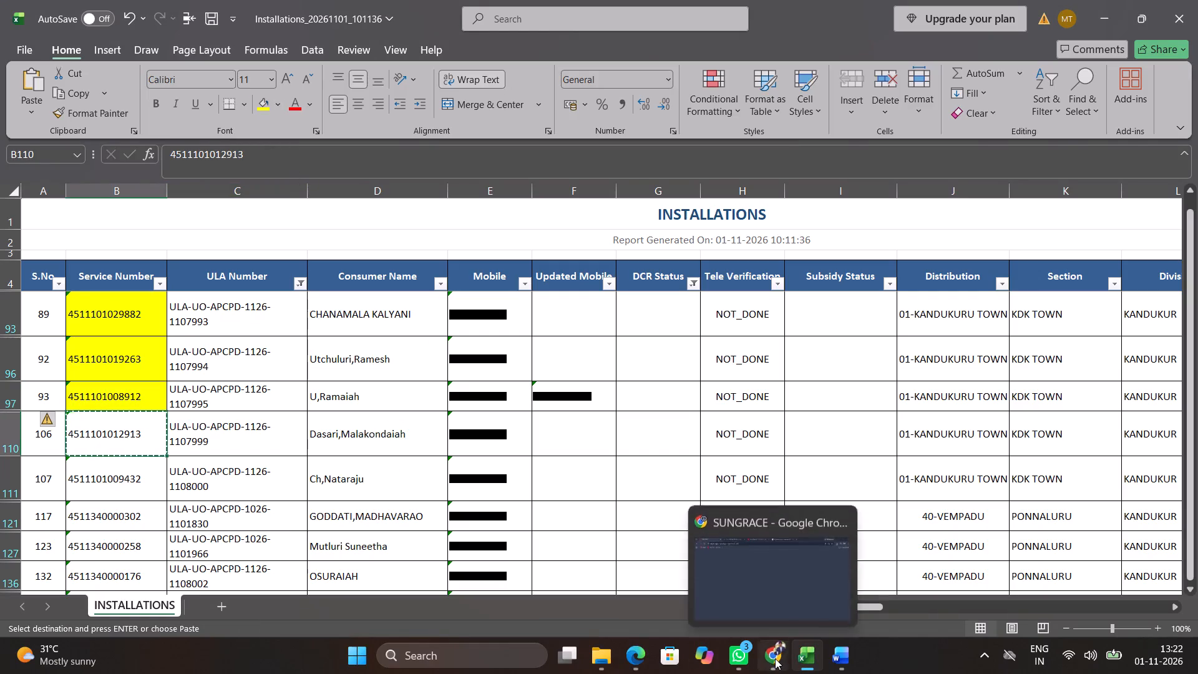
pyautogui.click(636, 182)
pyautogui.hotkey('ctrl', 'v')
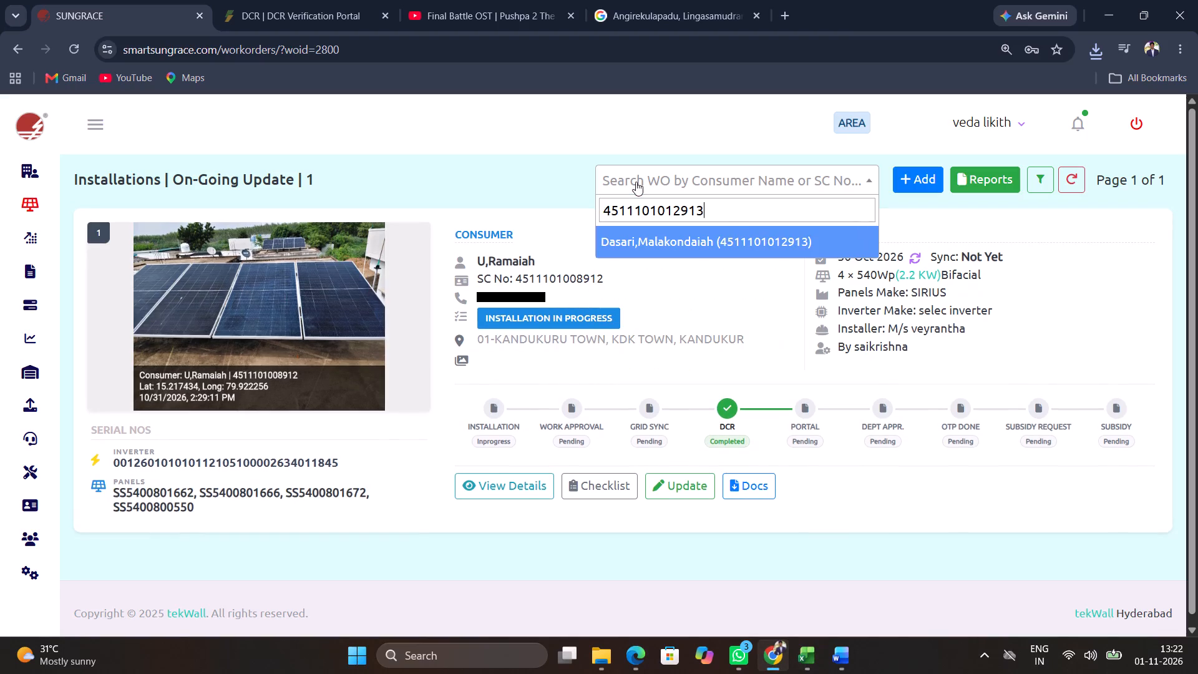
pyautogui.click(697, 246)
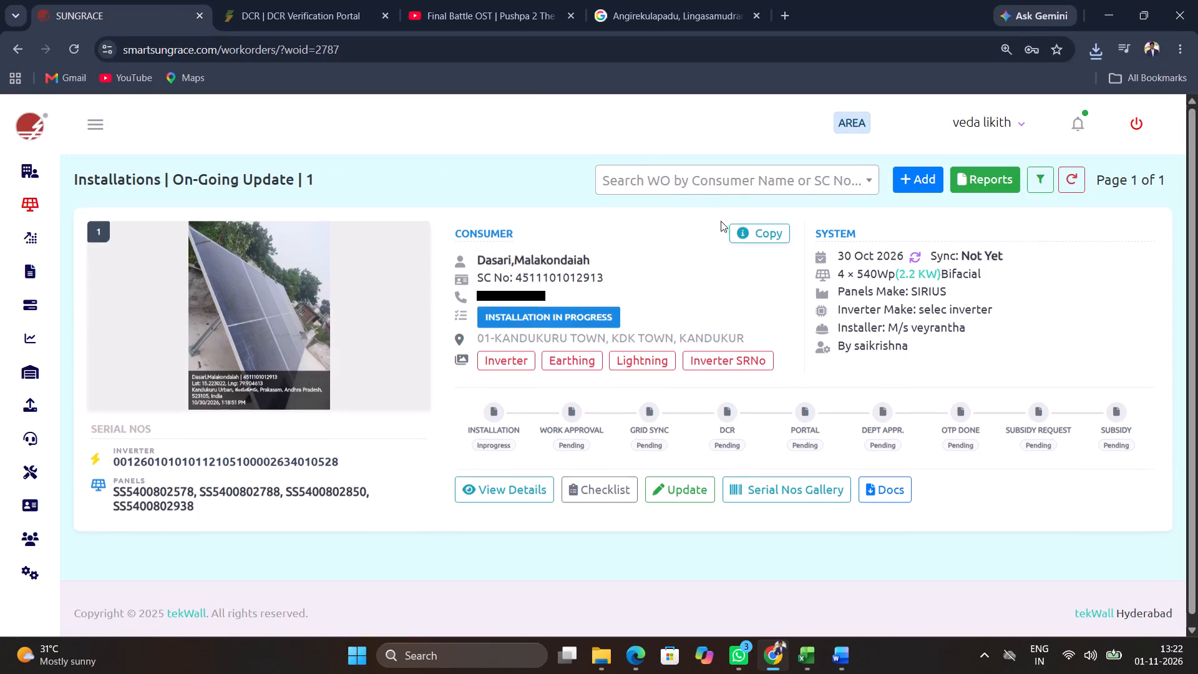
# Copy the work order's ULA number into the Consumer Application Number of a new B2C DCR entry in the DCR Verification Portal.
pyautogui.click(748, 240)
pyautogui.click(766, 304)
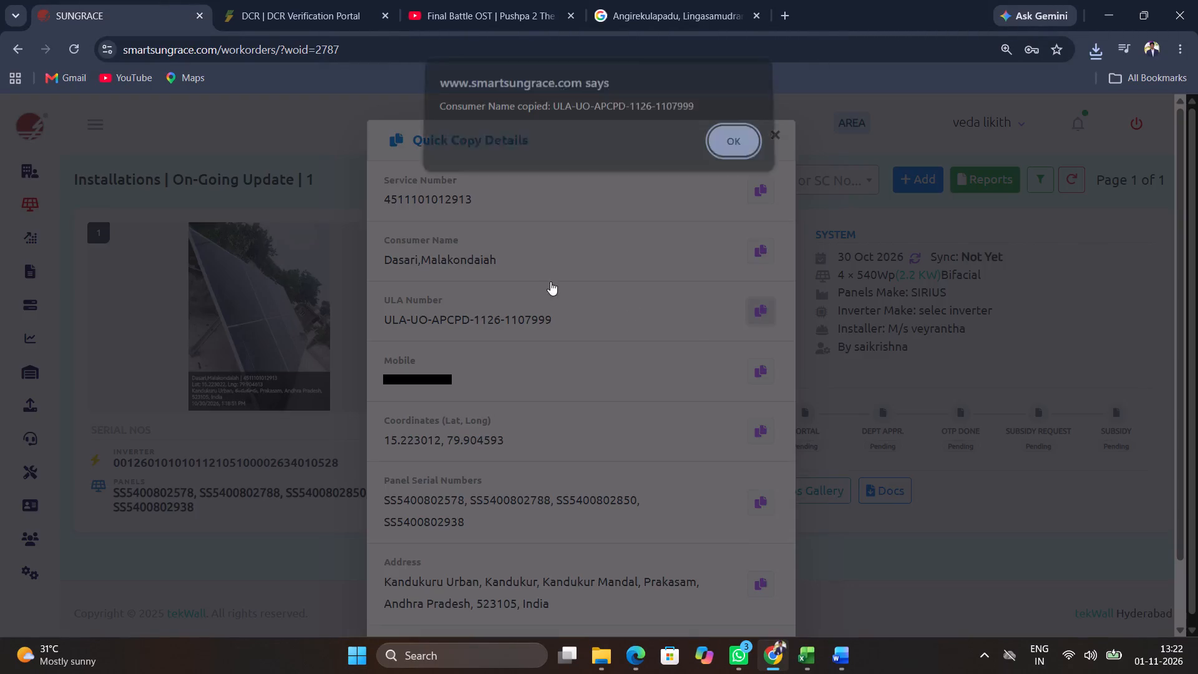
pyautogui.click(269, 0)
pyautogui.doubleClick(1059, 139)
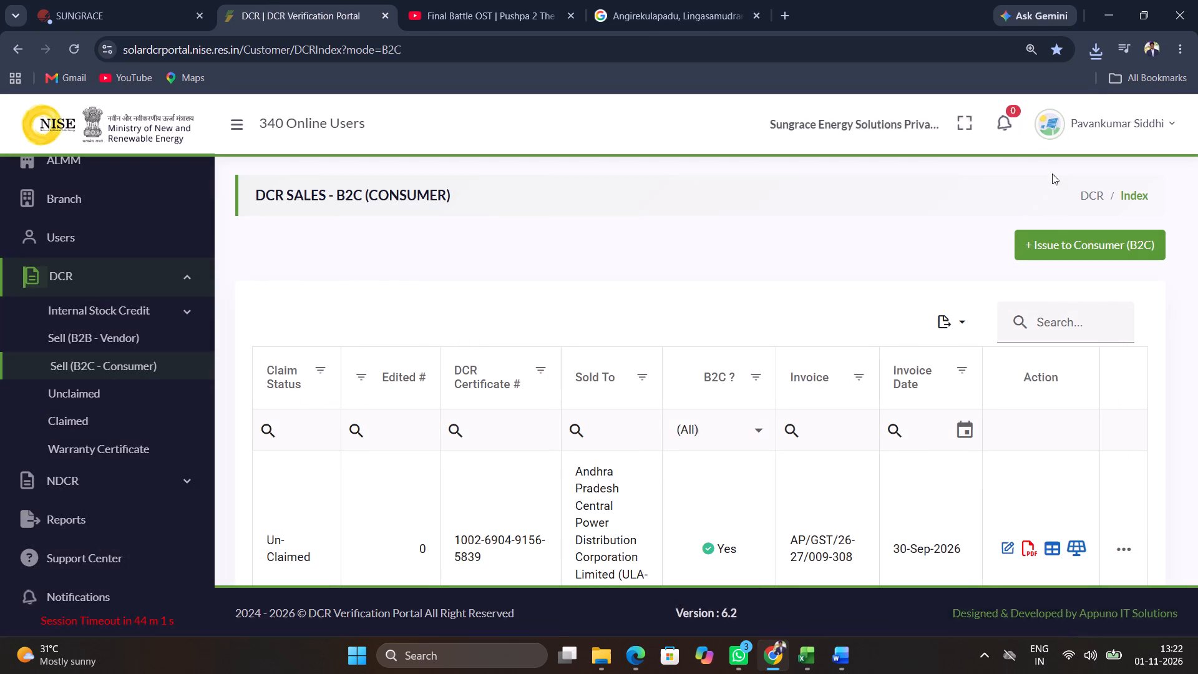
pyautogui.click(1033, 247)
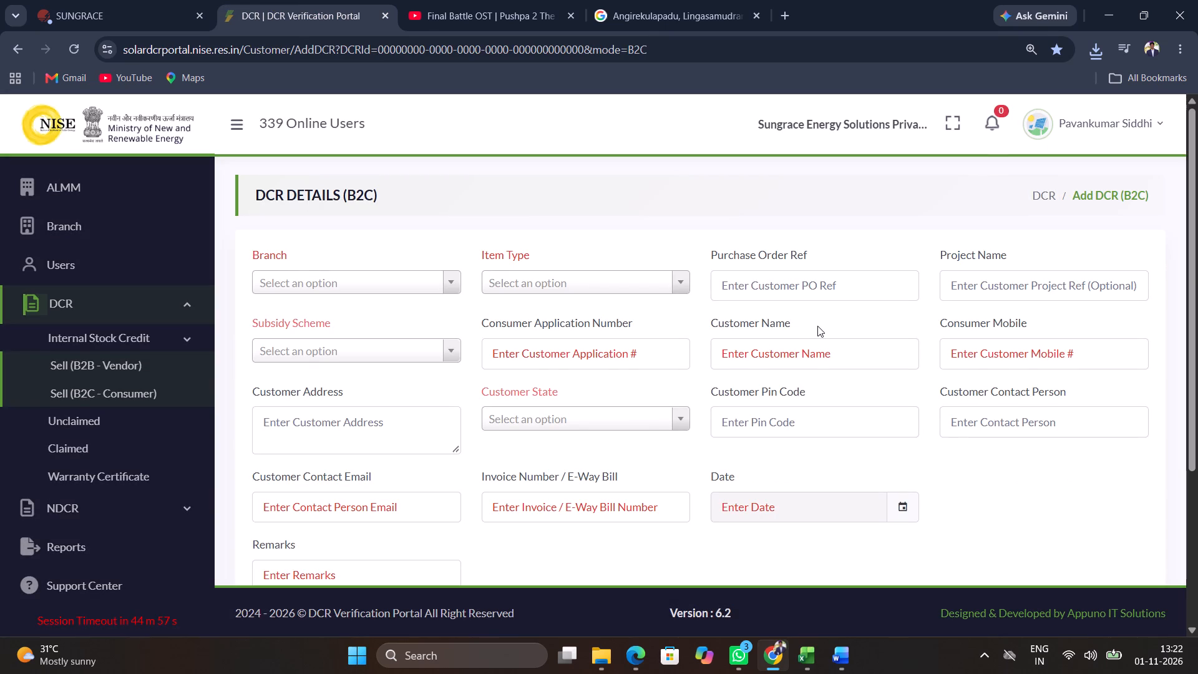
pyautogui.click(598, 358)
pyautogui.hotkey('ctrl', 'v')
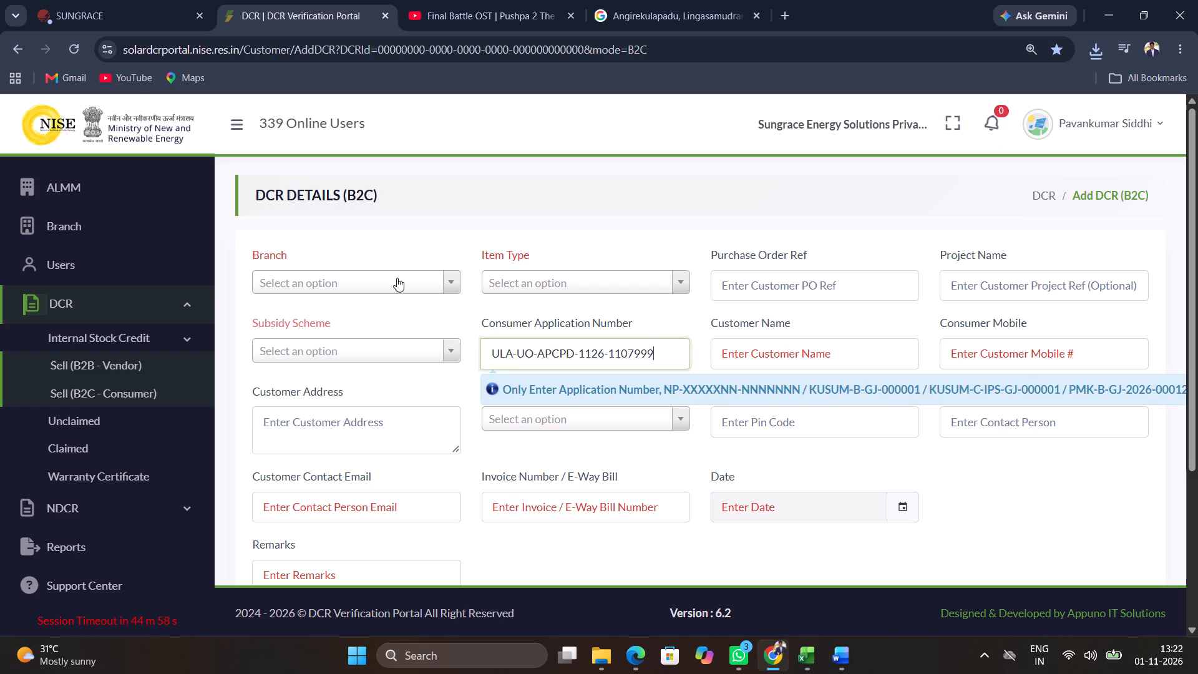
# Set the DCR entry's branch to Andhra Pradesh, subsidy scheme to PM Surya Ghar: Muft Bijli Yojana, and item type to Solar Panels.
pyautogui.click(396, 278)
pyautogui.click(366, 373)
pyautogui.click(357, 349)
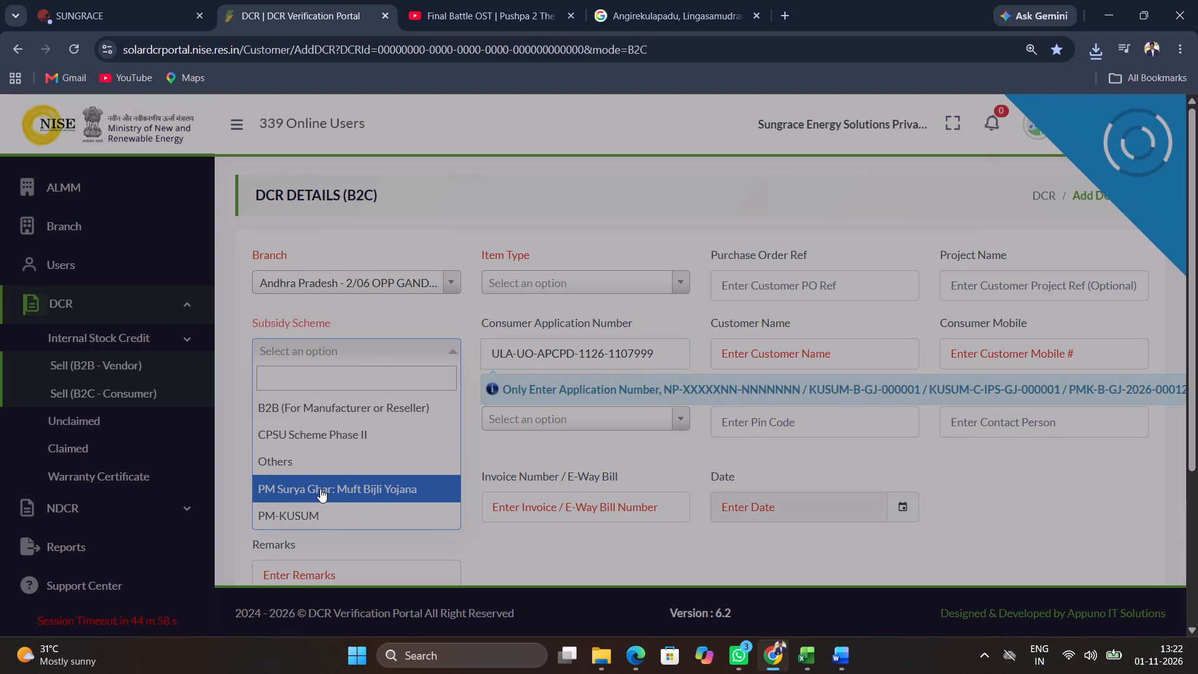
pyautogui.click(320, 489)
pyautogui.click(593, 280)
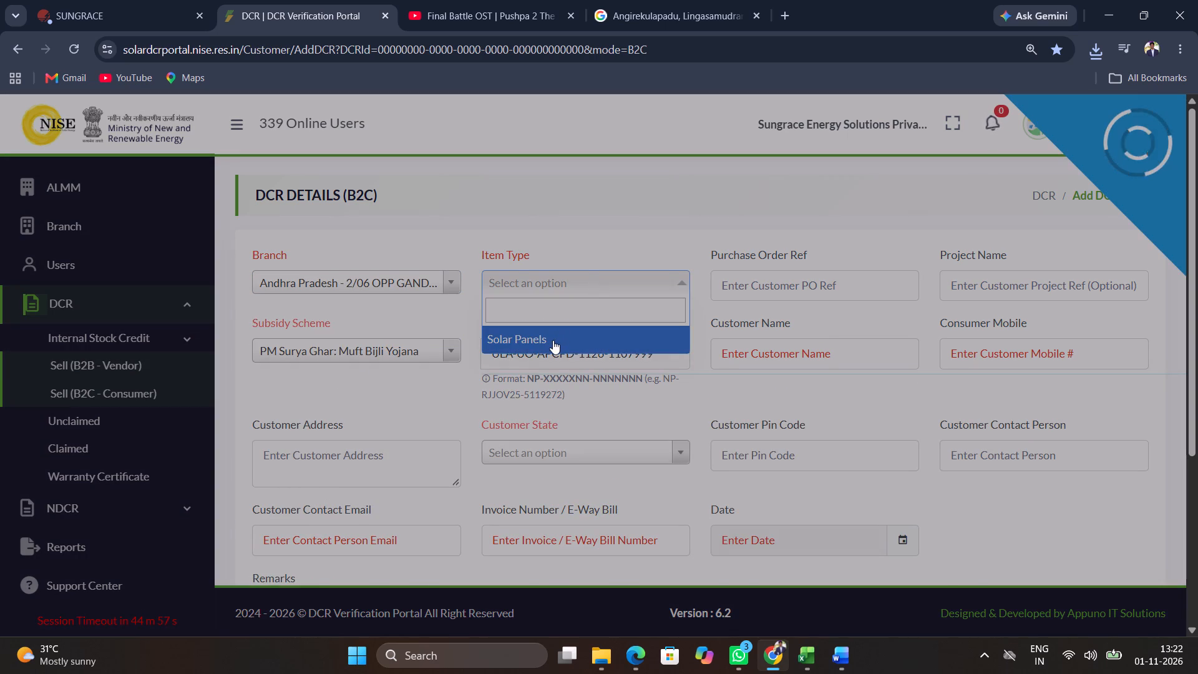
pyautogui.click(553, 340)
# Copy the customer name Andhra Pradesh Central Power Distribution Corporation Limited from the Word document into the DCR entry's Customer Name.
pyautogui.click(759, 353)
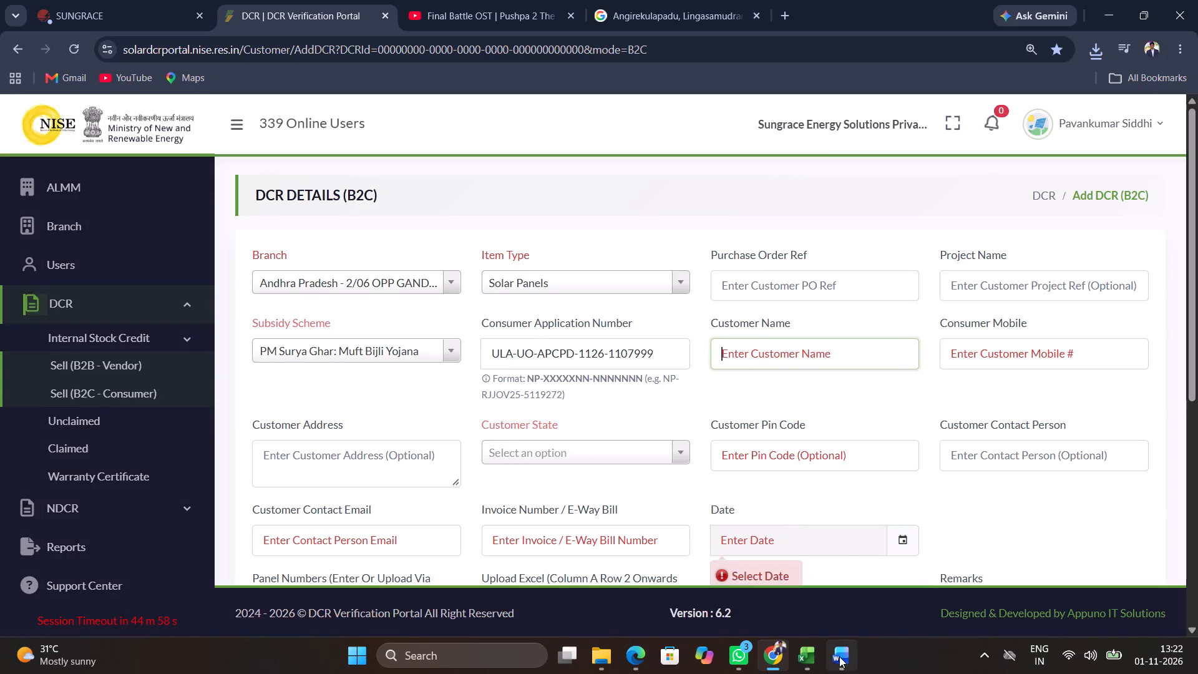
pyautogui.click(820, 614)
pyautogui.scroll(3, 538, 464)
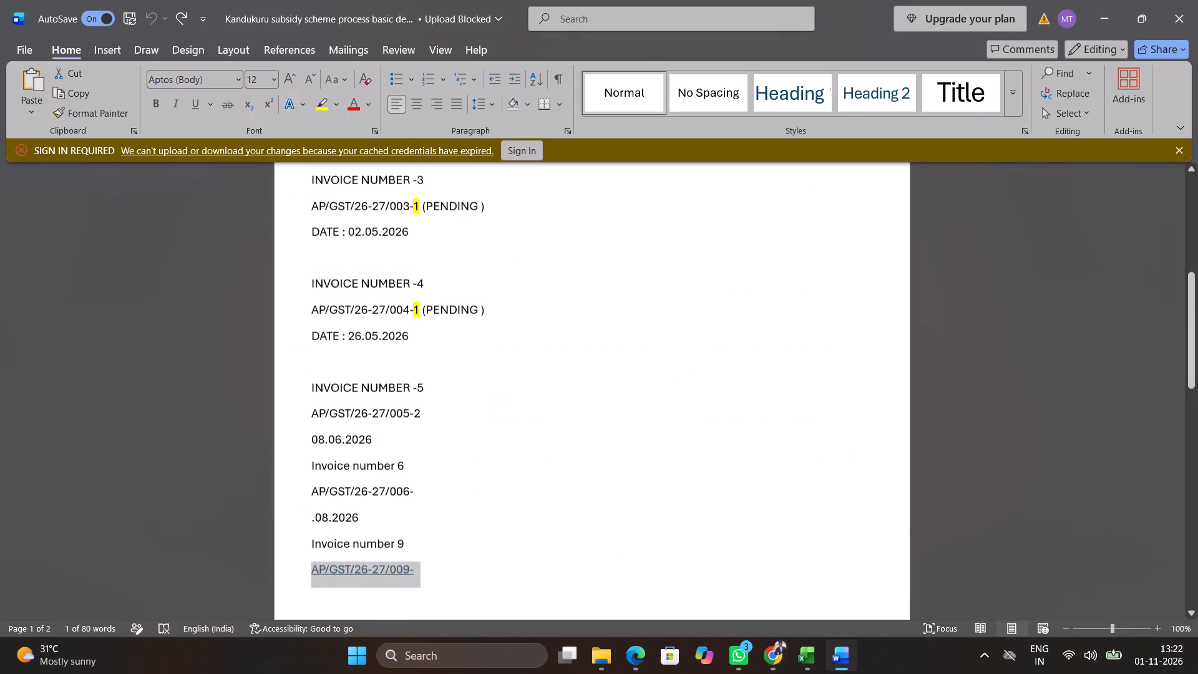
pyautogui.scroll(5, 538, 464)
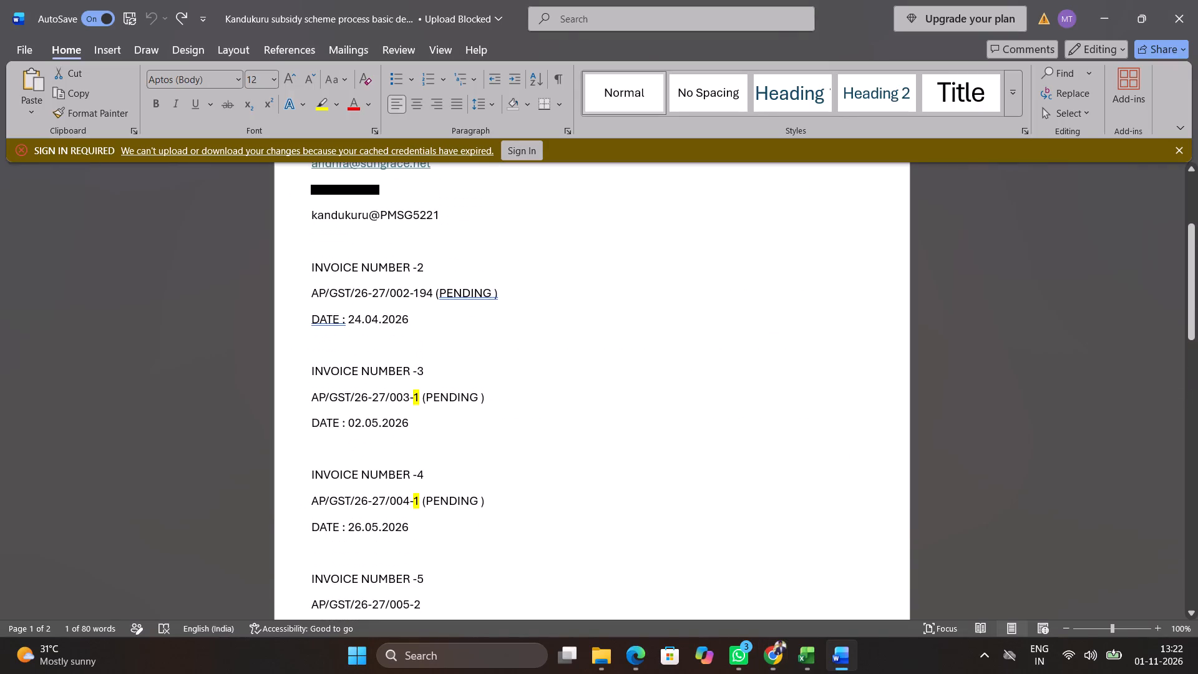
pyautogui.scroll(4, 538, 464)
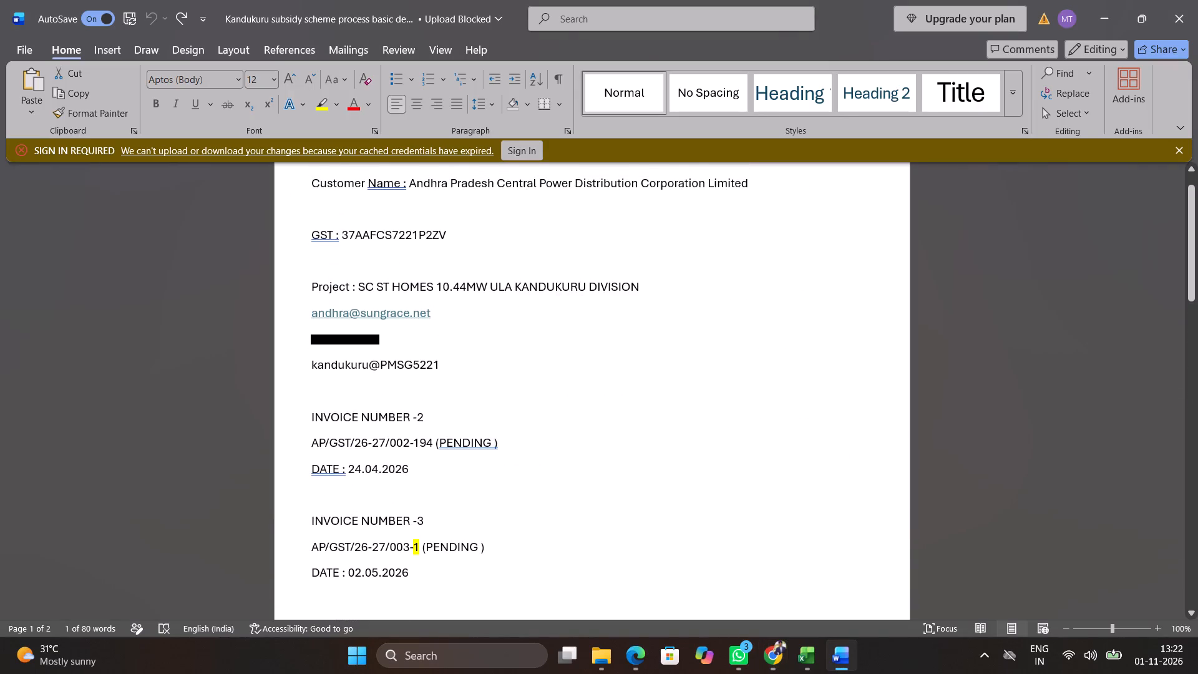
pyautogui.moveTo(415, 187); pyautogui.dragTo(766, 197)
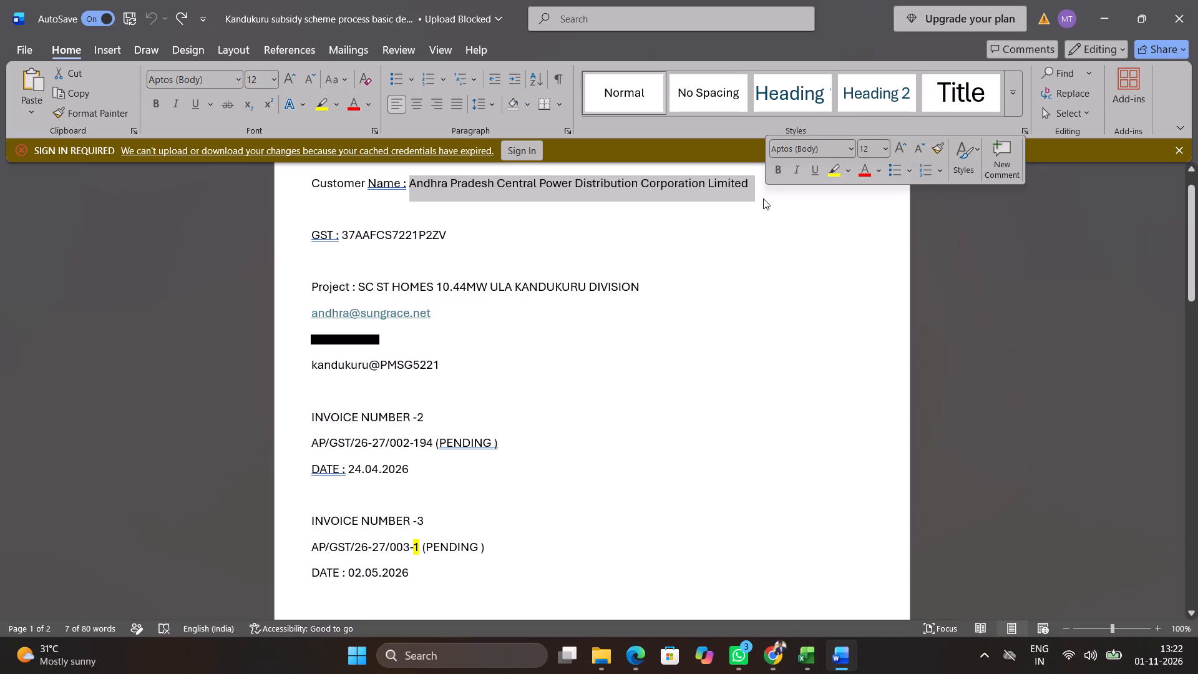
pyautogui.hotkey('ctrl', 'c')
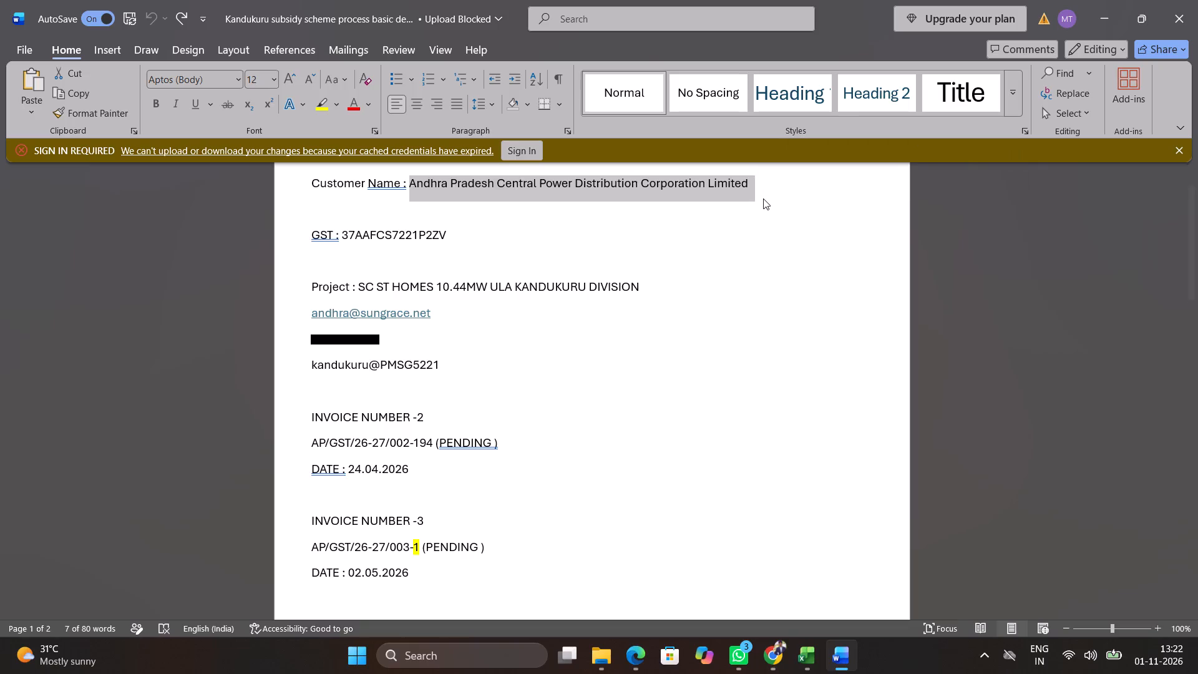
pyautogui.click(772, 585)
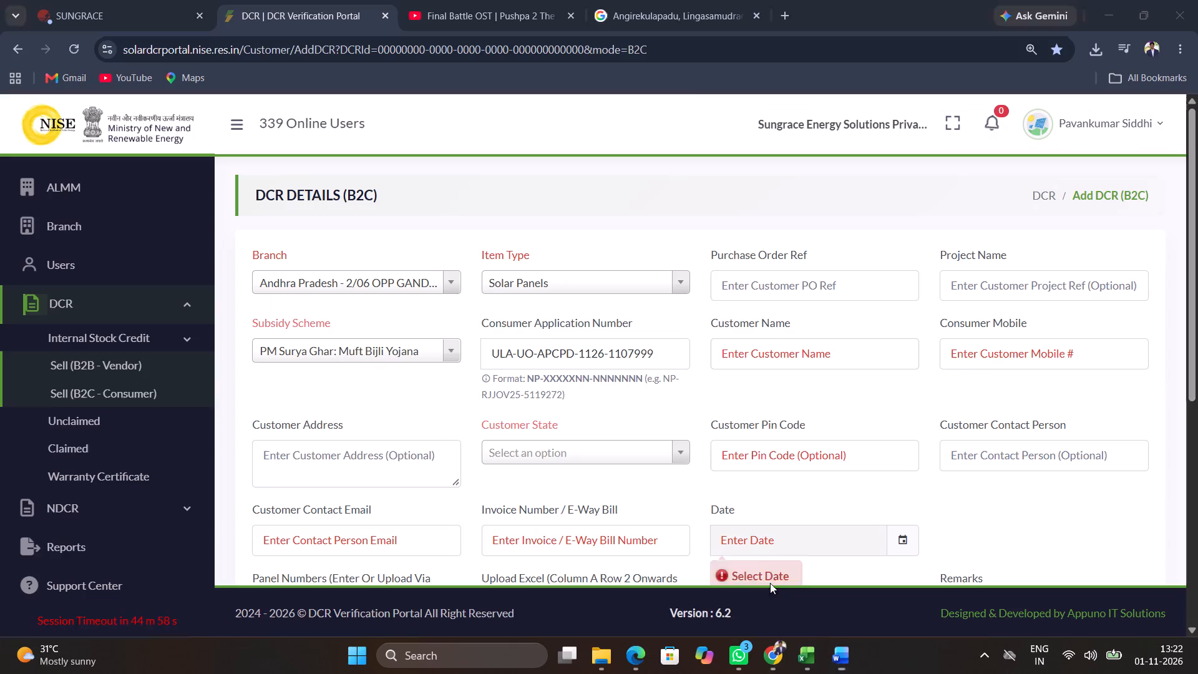
pyautogui.hotkey('ctrl', 'v')
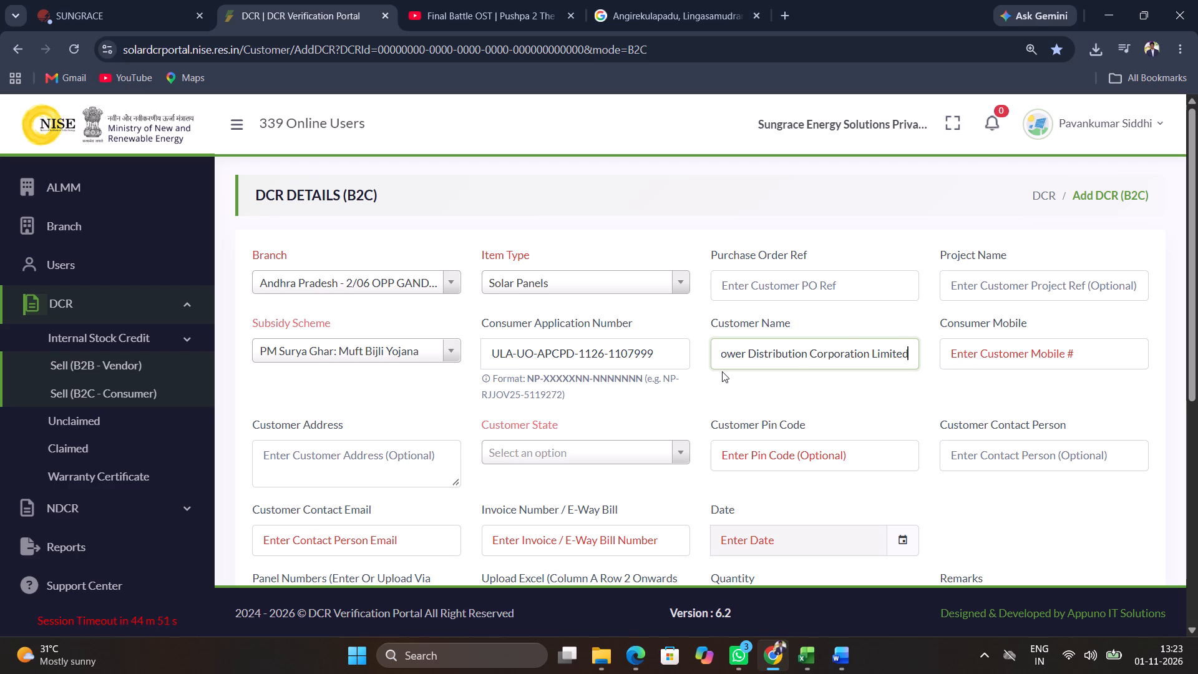
pyautogui.click(980, 290)
pyautogui.click(842, 583)
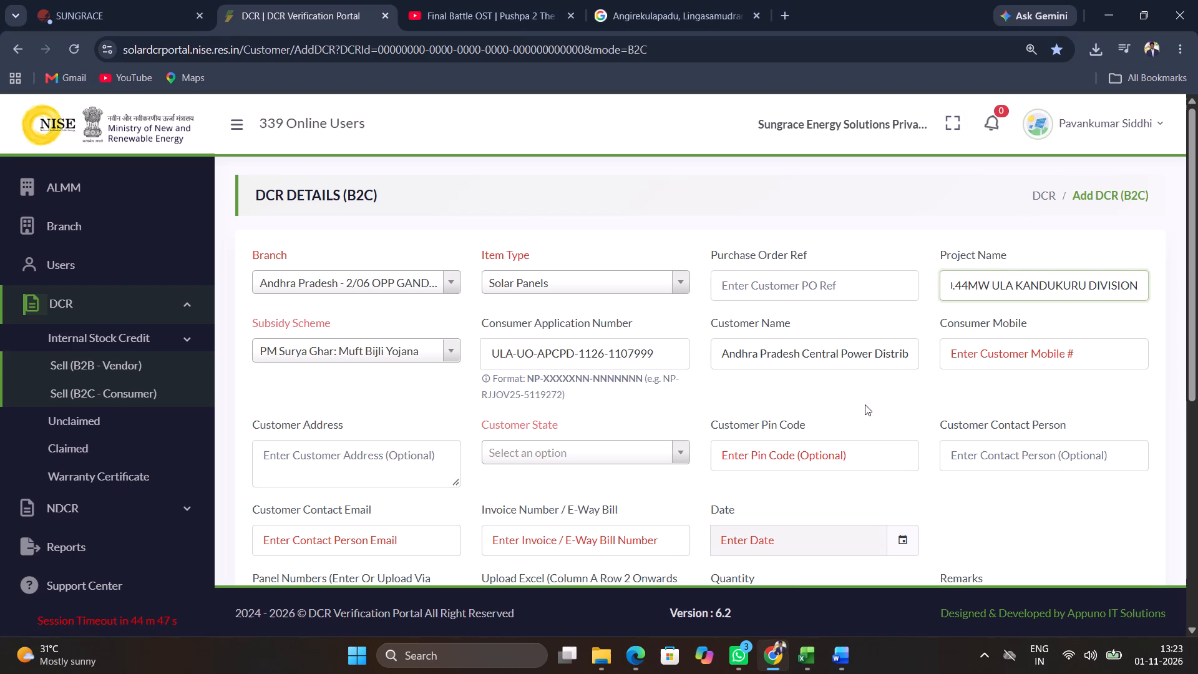
# Copy the mobile number from the Word document into the DCR entry's Consumer Mobile.
pyautogui.click(983, 351)
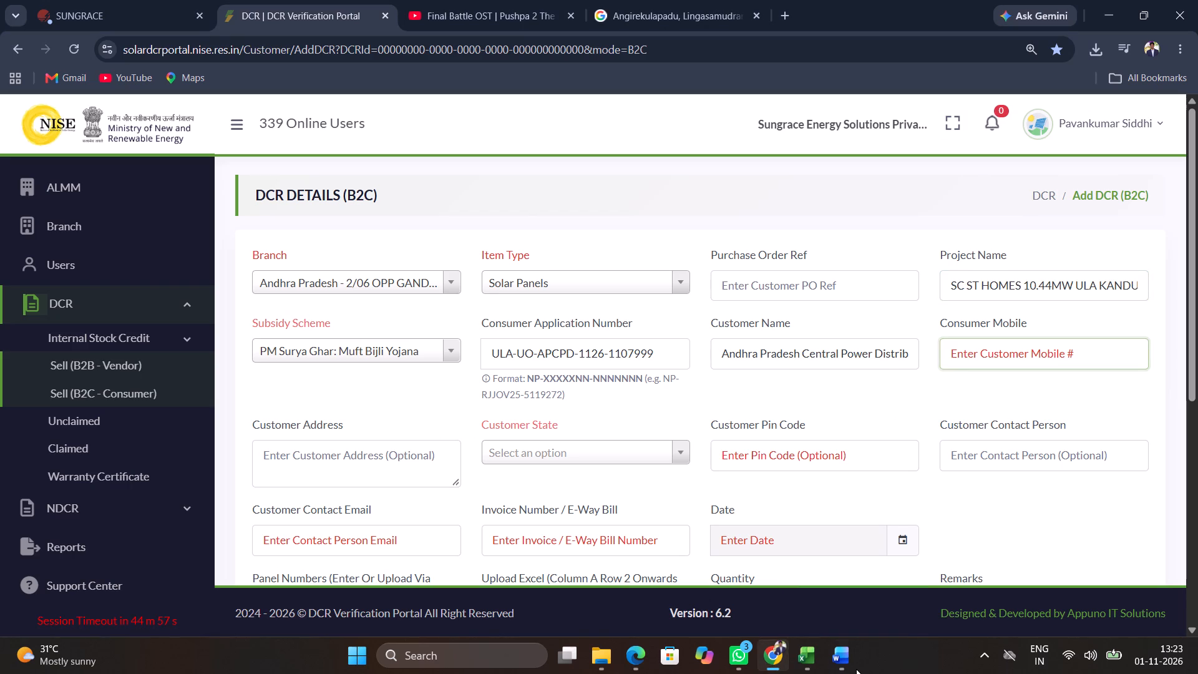
pyautogui.click(820, 612)
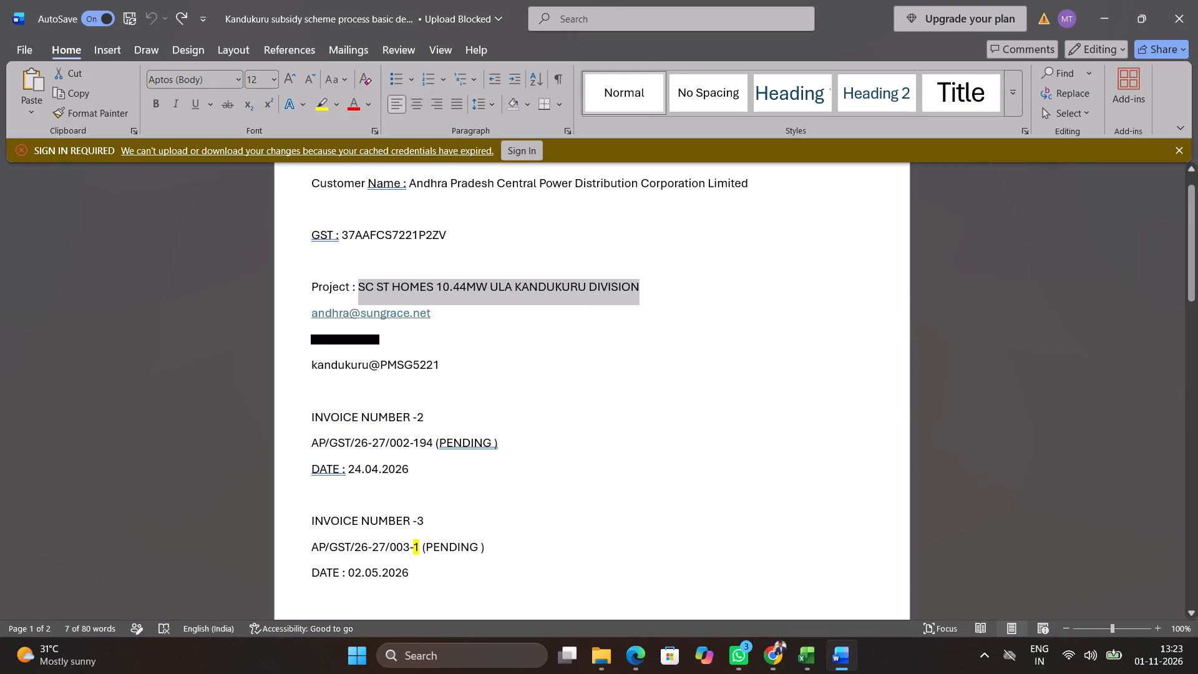
pyautogui.moveTo(388, 334); pyautogui.dragTo(308, 336)
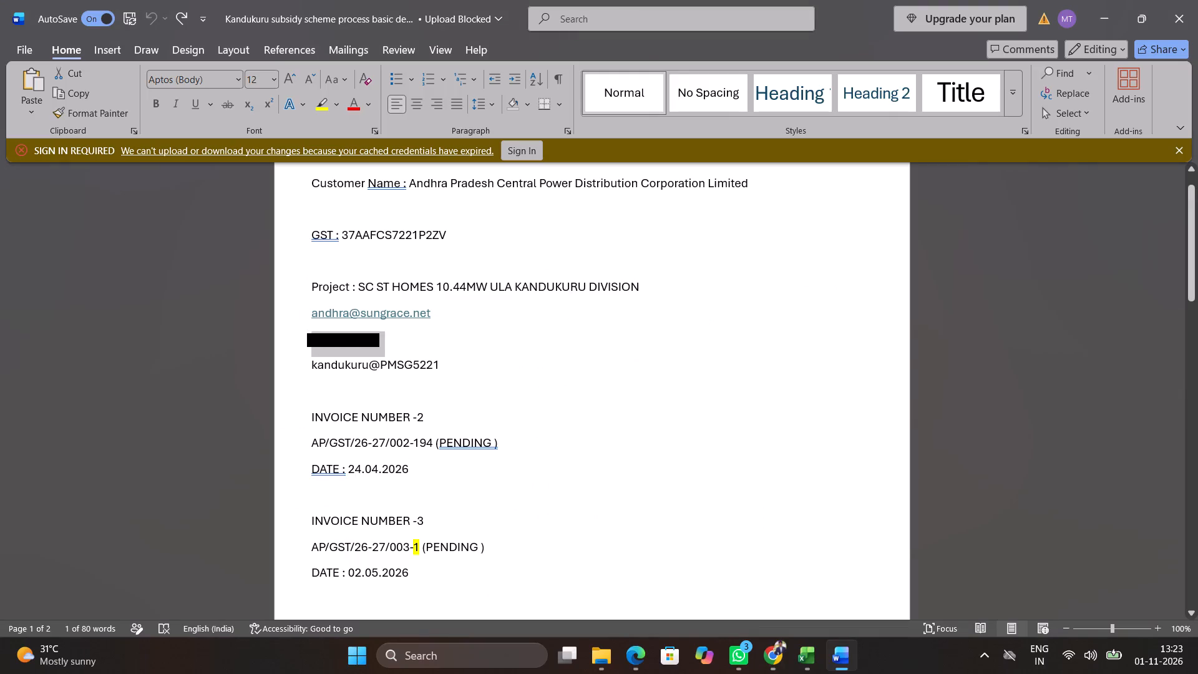
pyautogui.hotkey('ctrl', 'c')
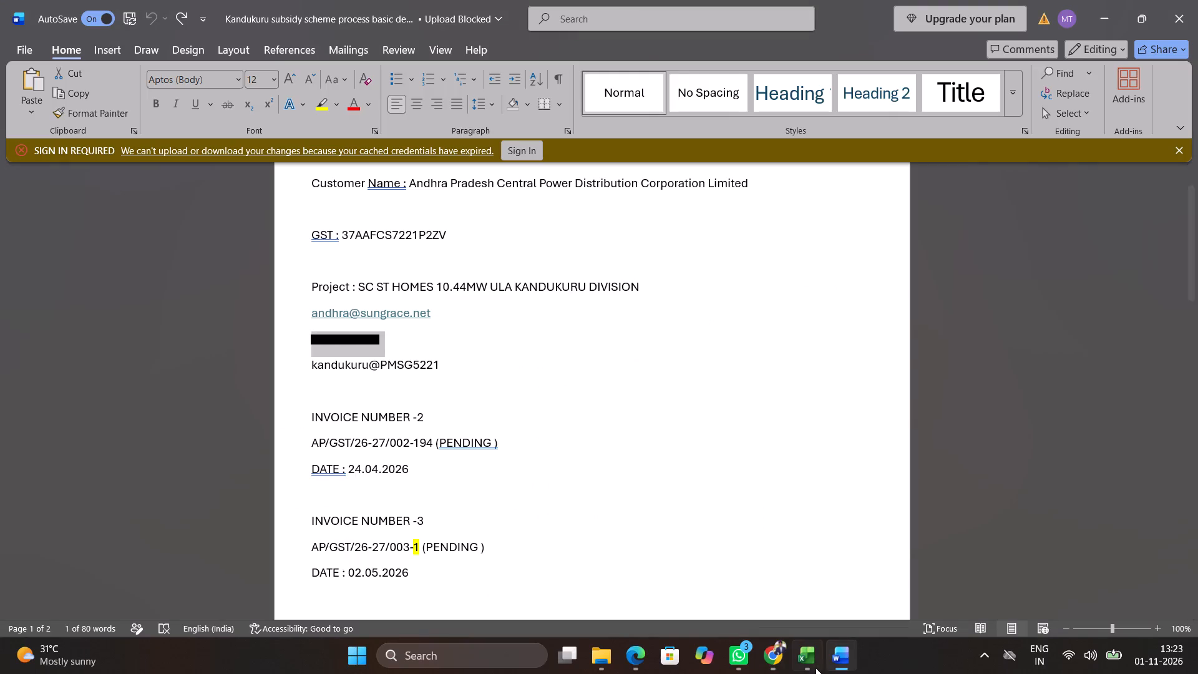
pyautogui.click(795, 567)
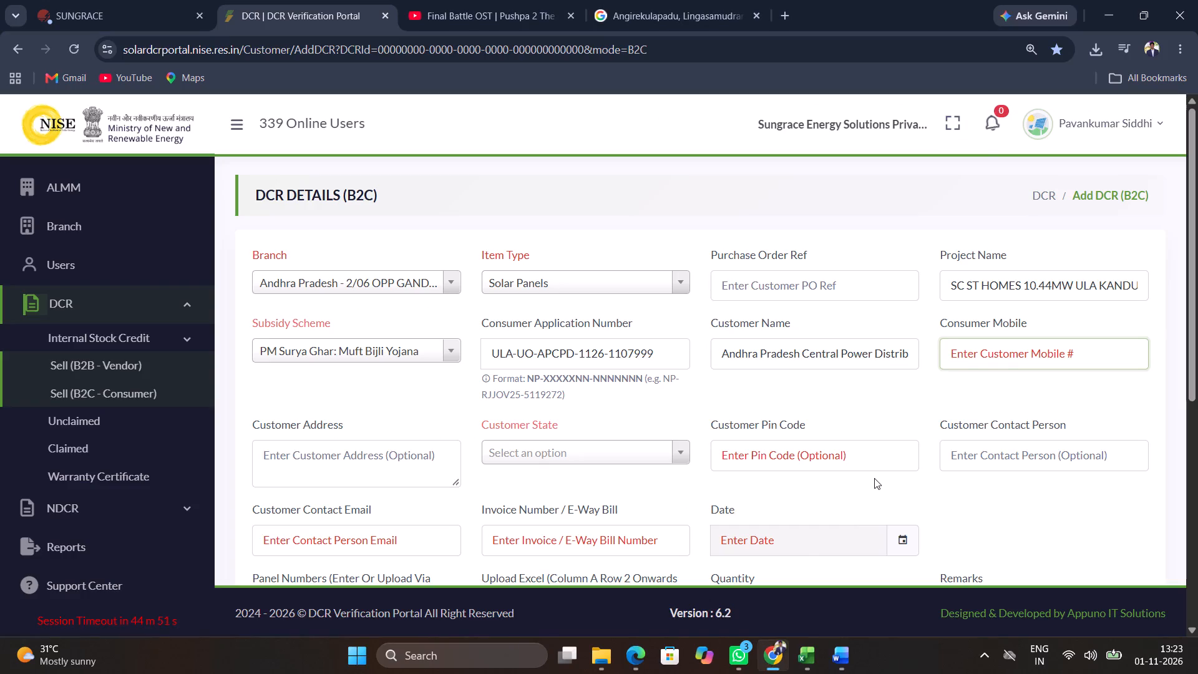
pyautogui.hotkey('ctrl', 'v')
pyautogui.keyDown('ctrl'); pyautogui.click(874, 478); pyautogui.keyUp('ctrl')
# Set the DCR entry's customer state to Andhra Pradesh (37).
pyautogui.scroll(-2, 880, 427)
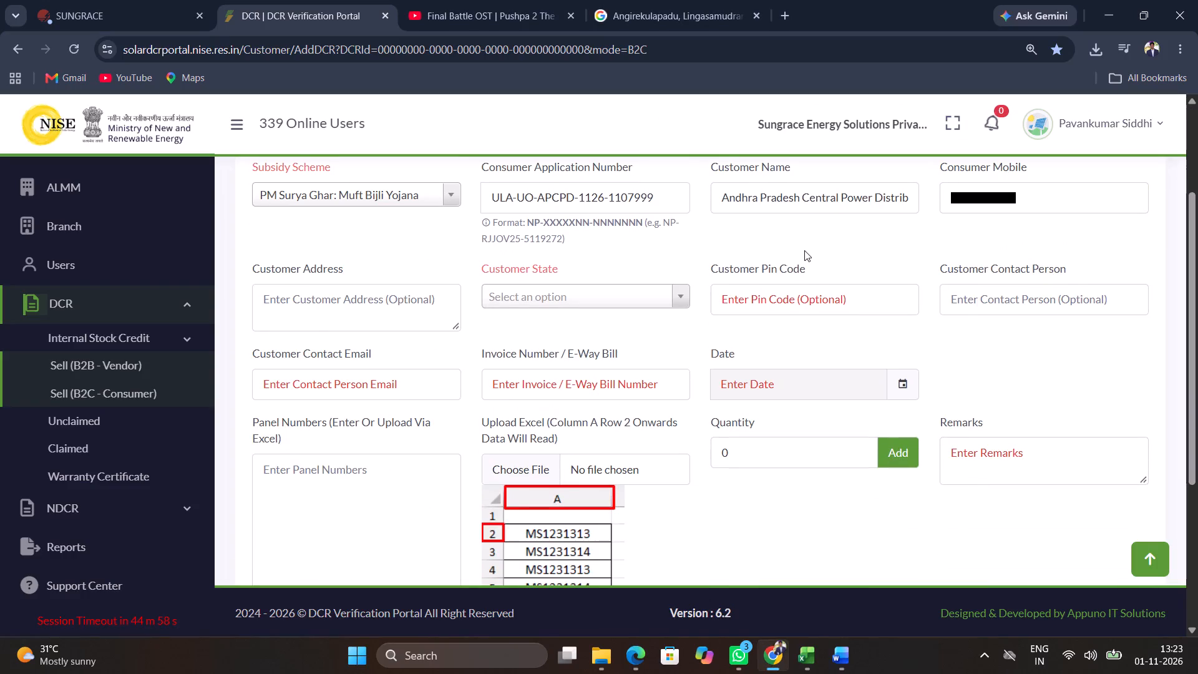
pyautogui.click(597, 302)
pyautogui.click(531, 418)
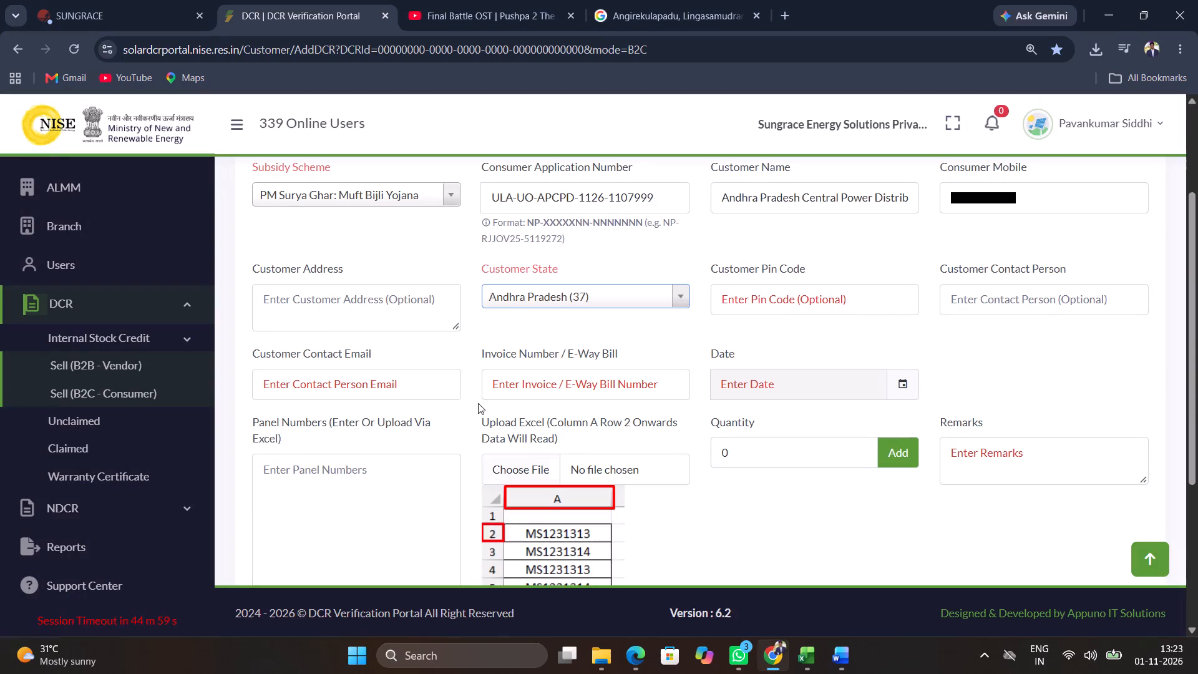
# Copy the contact email from the Word document for the DCR entry's Customer Contact Email, undoing any accidental overwrite in the document.
pyautogui.click(437, 391)
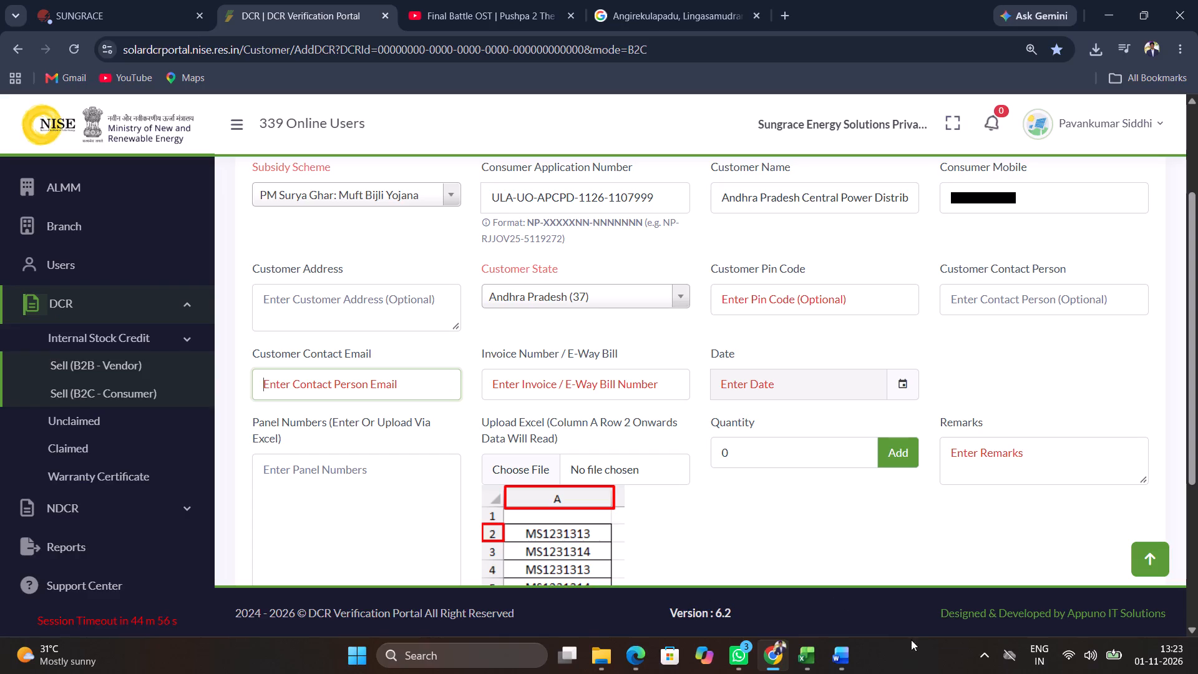
pyautogui.click(815, 586)
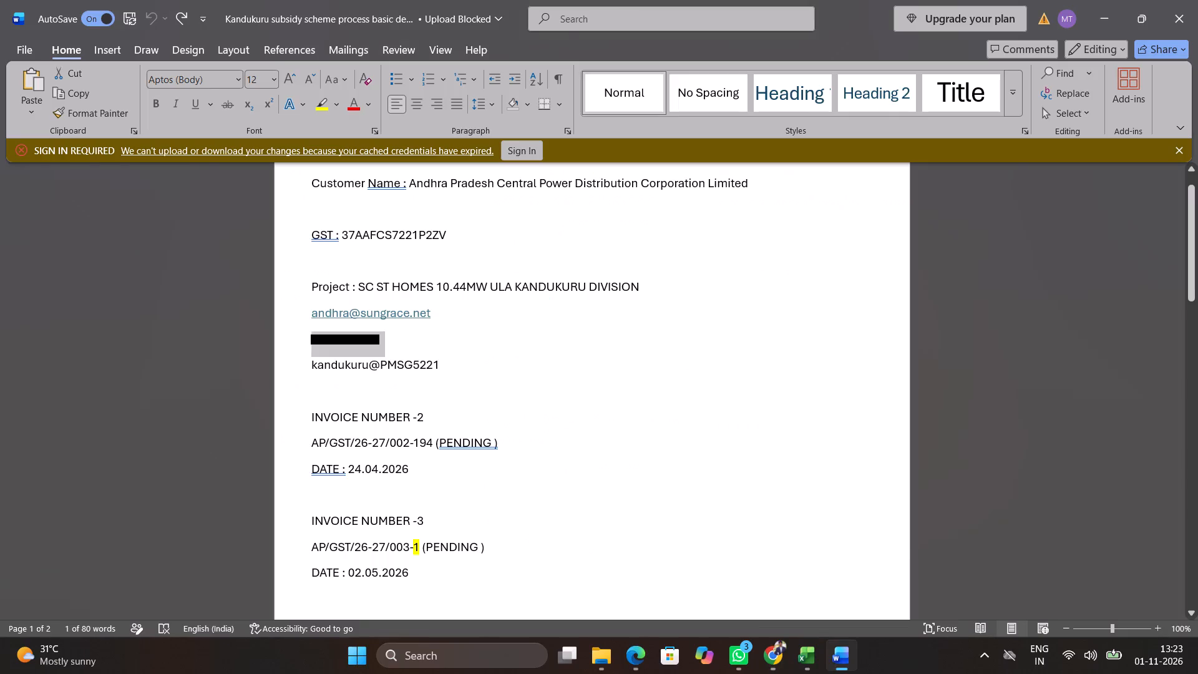
pyautogui.moveTo(446, 318); pyautogui.dragTo(296, 308)
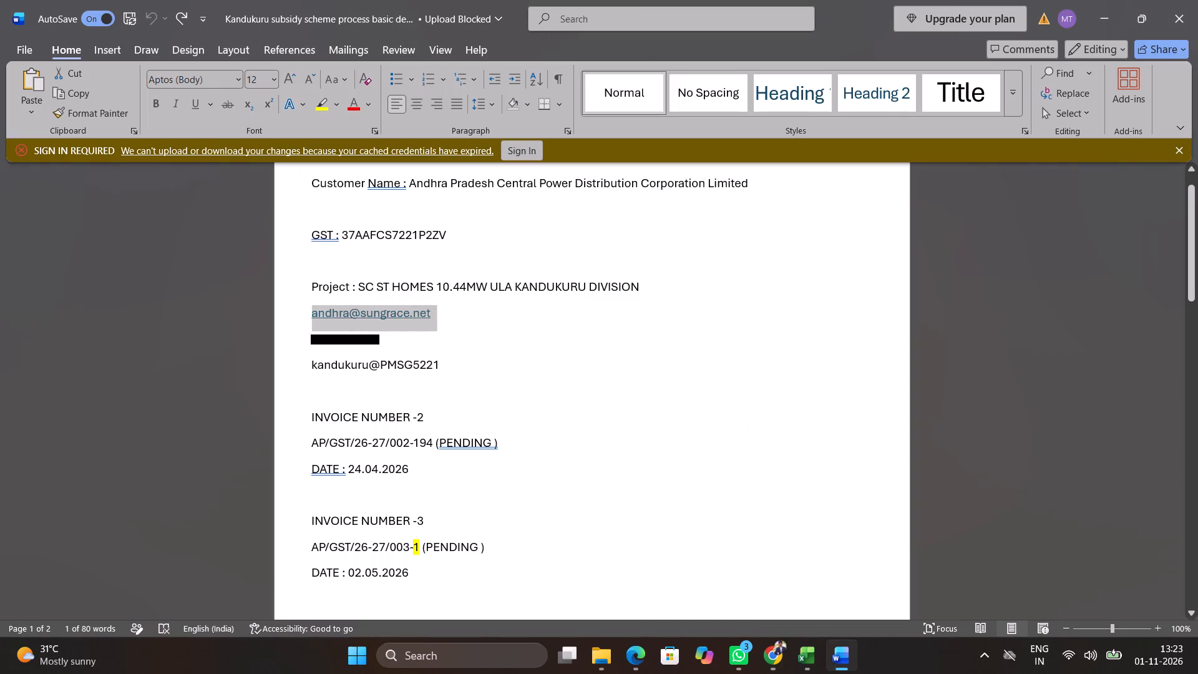
pyautogui.moveTo(296, 308); pyautogui.dragTo(271, 306)
pyautogui.write('cc')
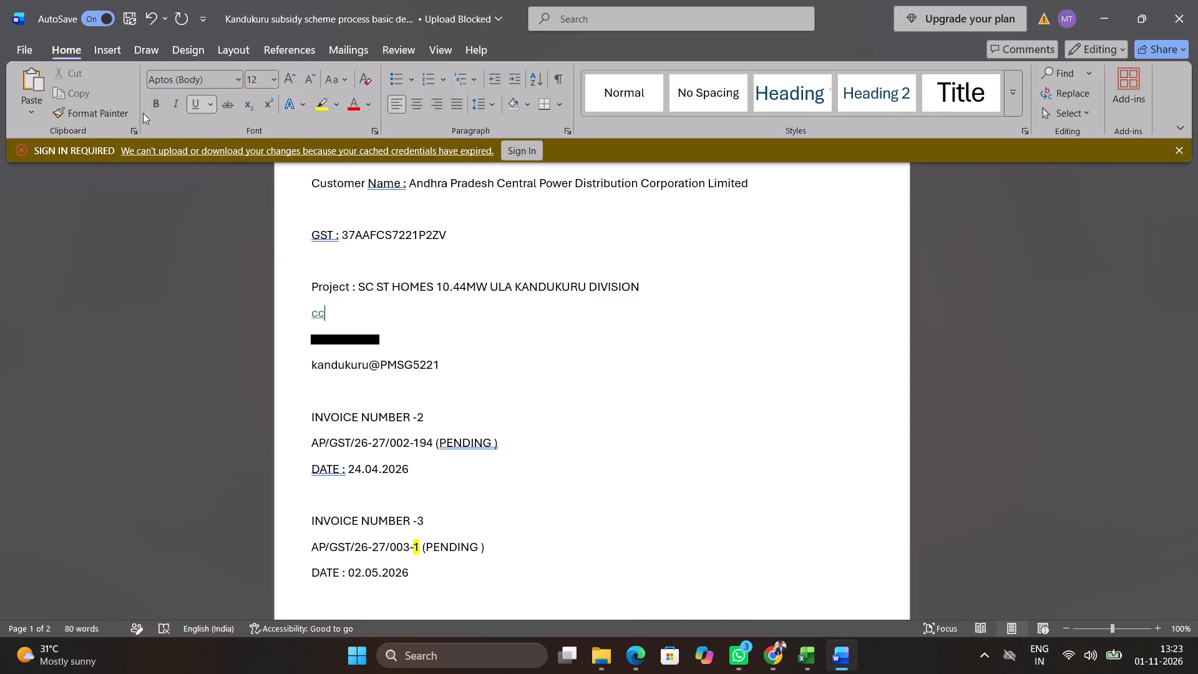
pyautogui.click(158, 12)
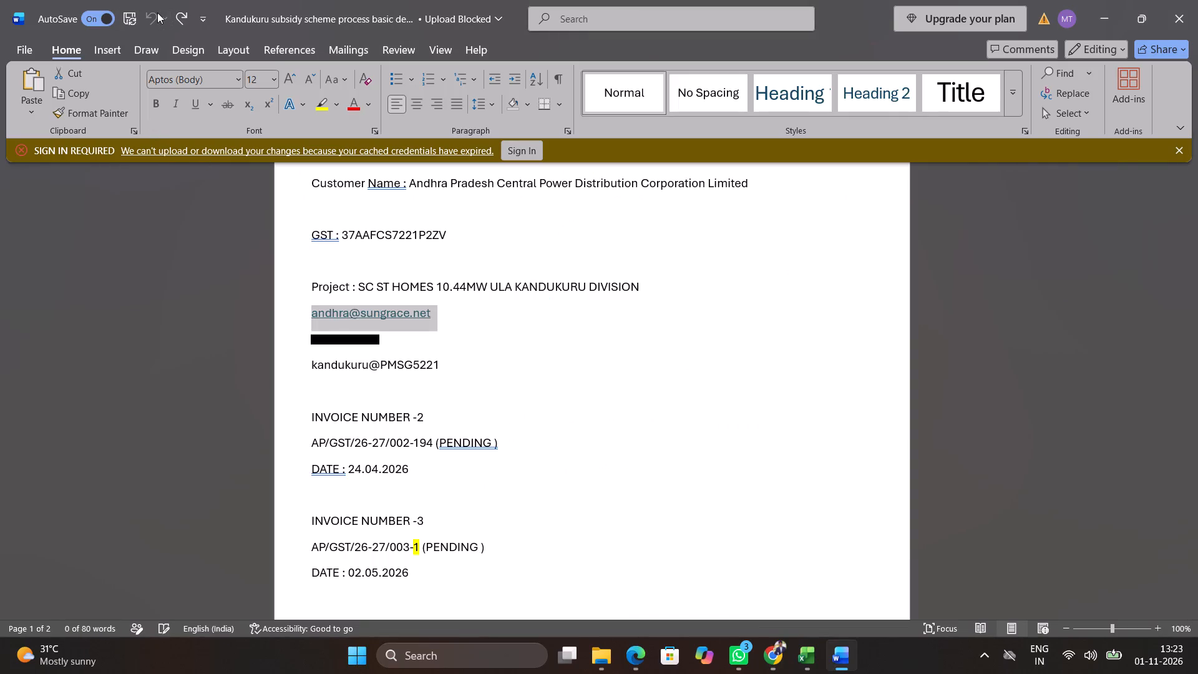
pyautogui.hotkey('ctrl', 'c')
# Switch back to the DCR entry in Chrome and paste the copied contact email into Customer Contact Email.
pyautogui.click(780, 605)
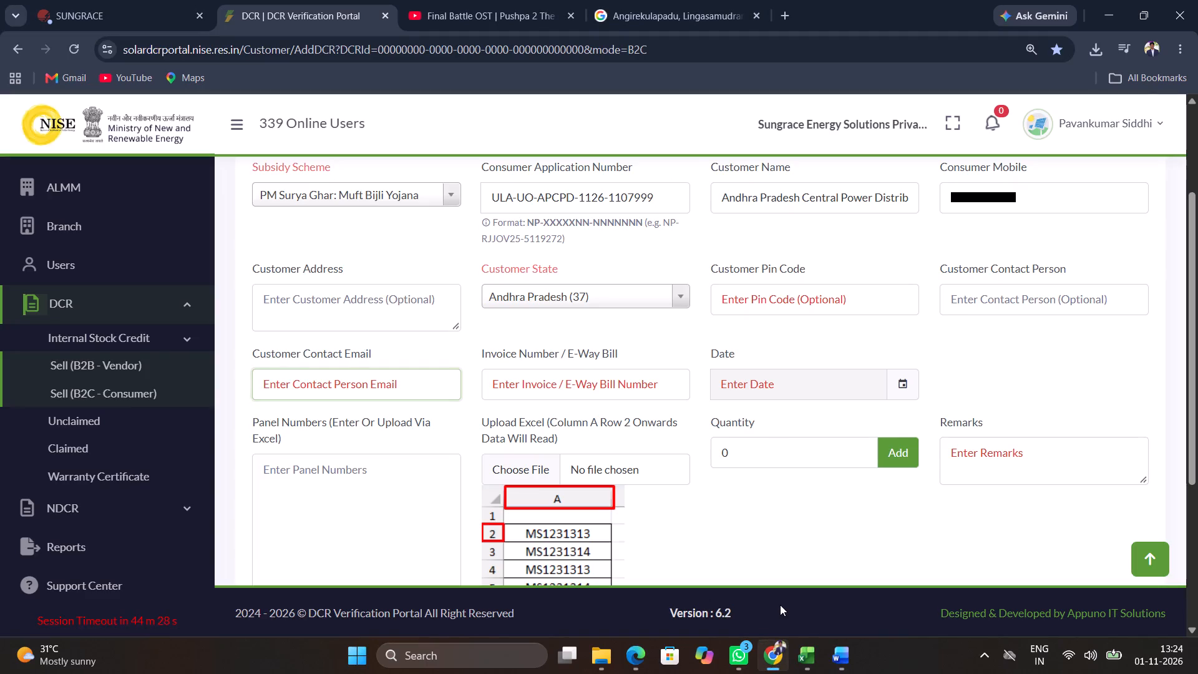
pyautogui.hotkey('ctrl', 'v')
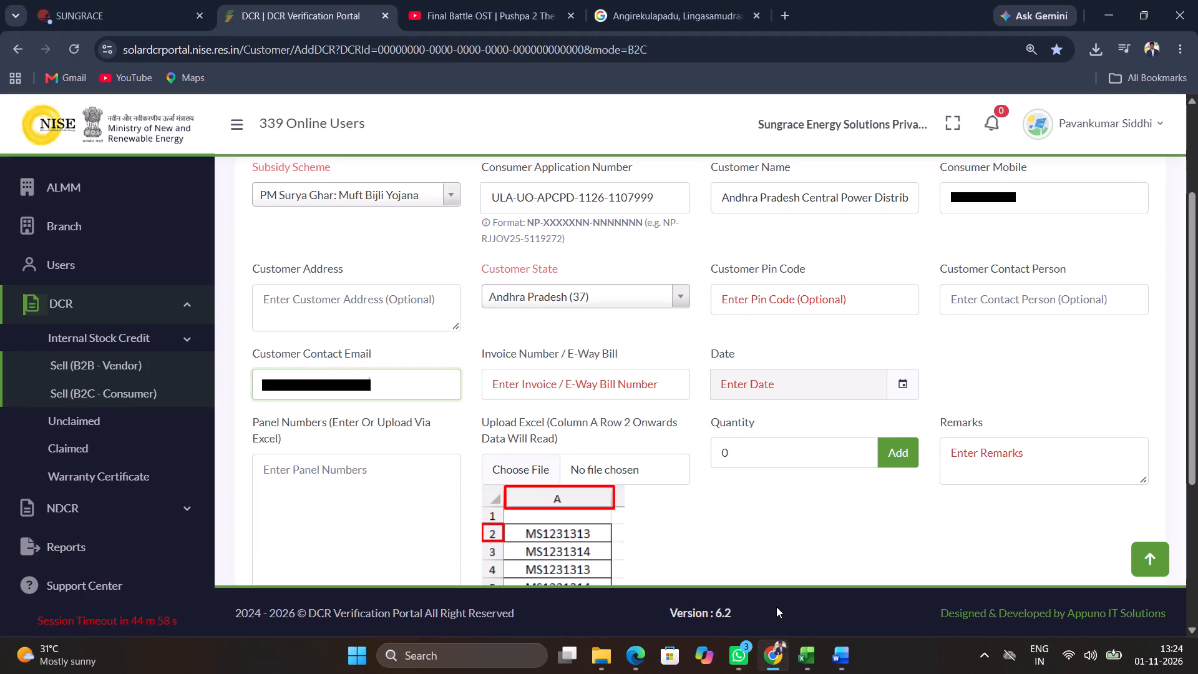
# Copy the invoice 9 number prefix AP/GST/26-27/009- from the Word document for the DCR entry's Invoice Number / E-Way Bill.
pyautogui.click(603, 379)
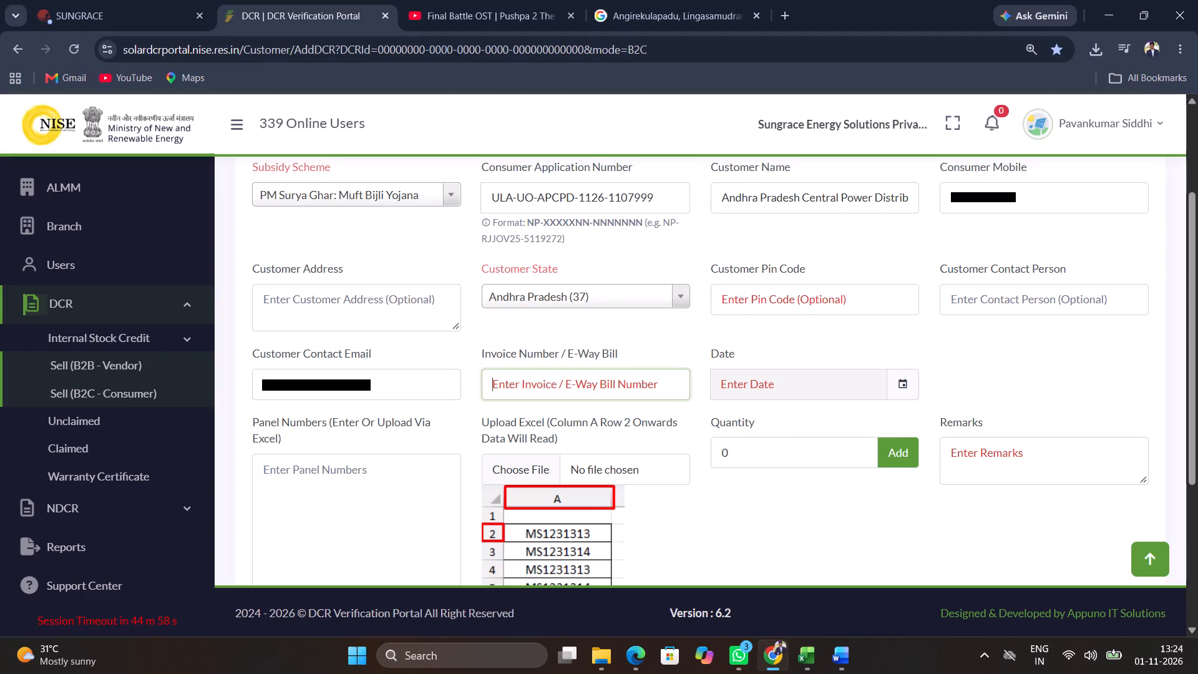
pyautogui.click(835, 588)
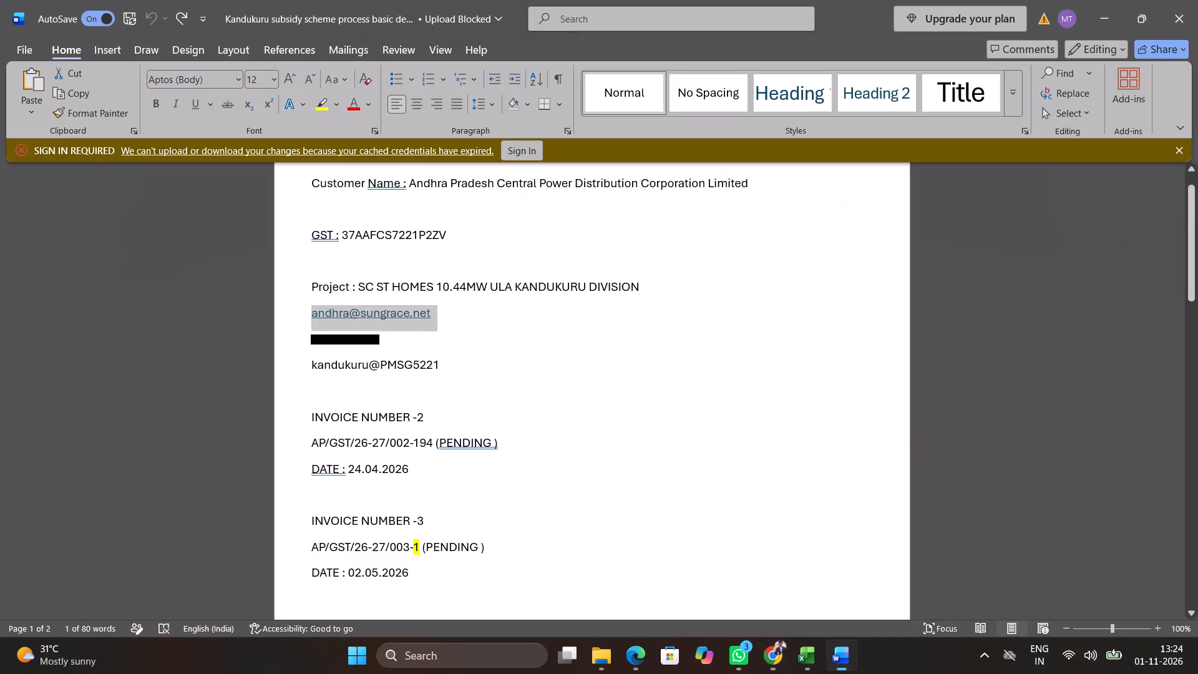
pyautogui.scroll(-10, 501, 381)
pyautogui.scroll(-1, 450, 498)
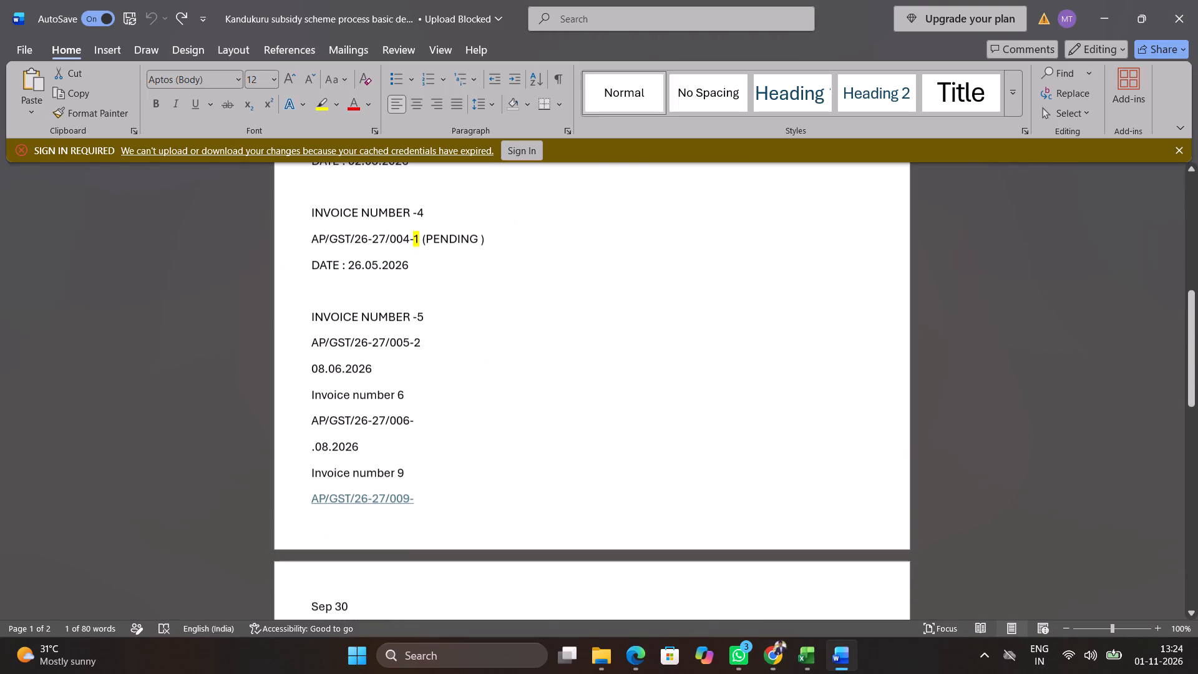
pyautogui.moveTo(447, 487); pyautogui.dragTo(446, 521)
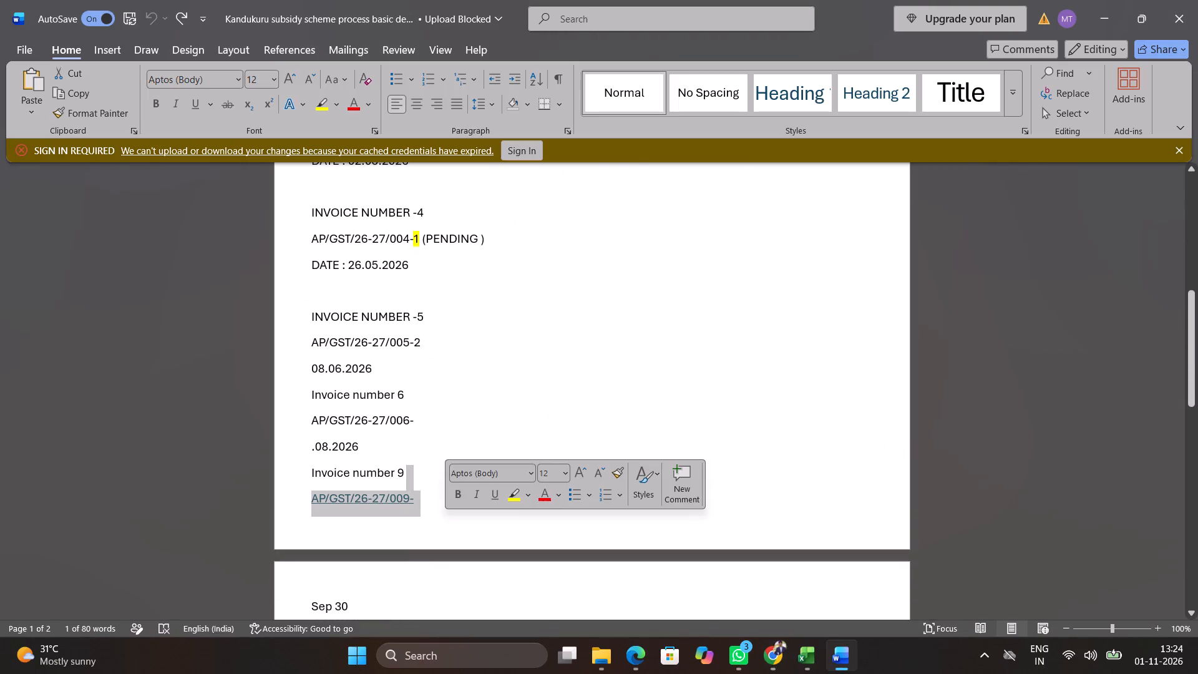
pyautogui.hotkey('ctrl', 'c')
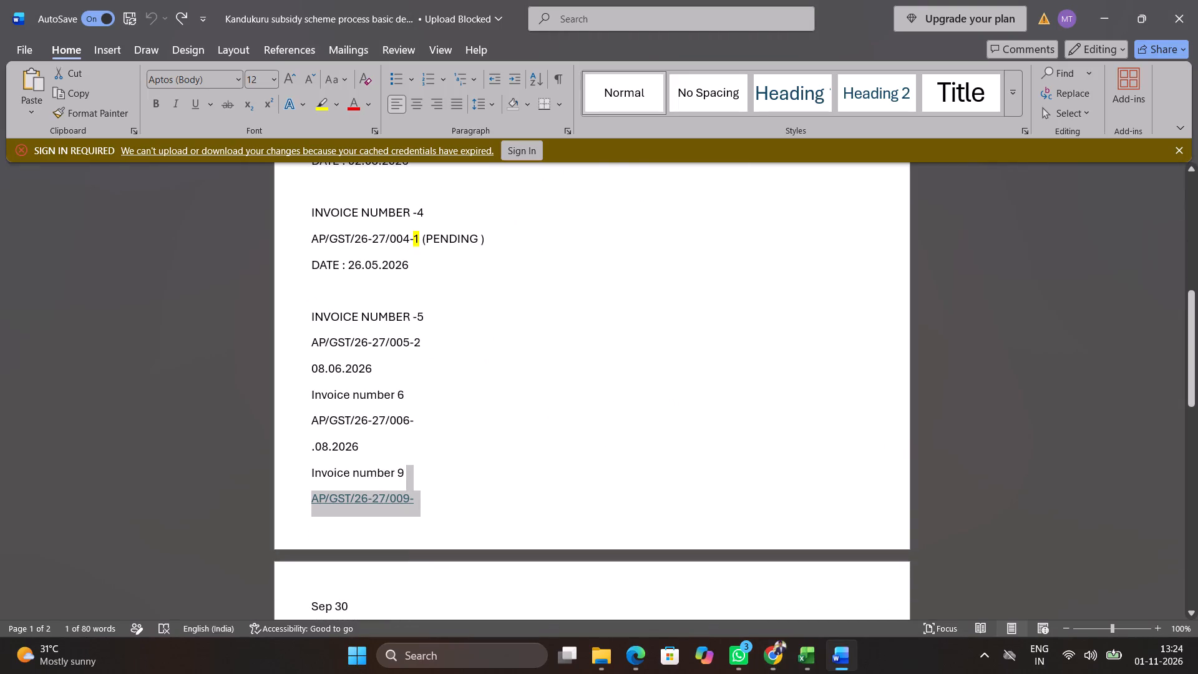
pyautogui.click(772, 589)
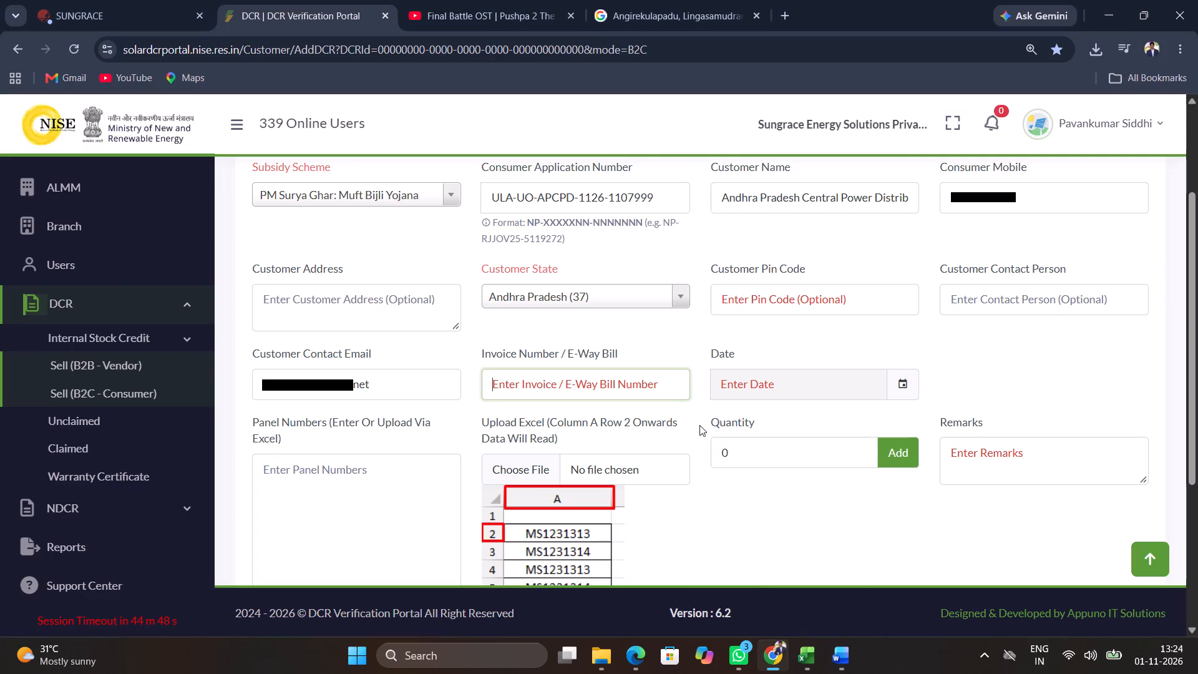
# Enter AP/GST/26-27/009-309 as the DCR entry's invoice number, using the copied invoice prefix without a leading space.
pyautogui.hotkey('ctrl', 'v')
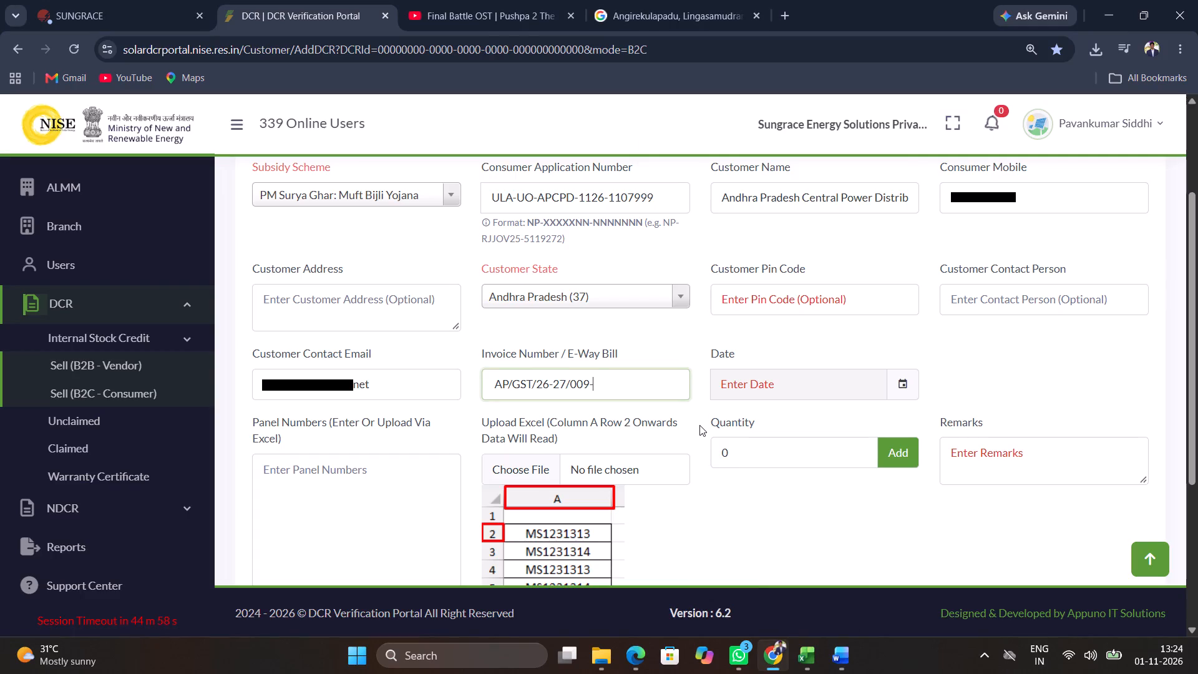
pyautogui.write('309')
pyautogui.press('9')
pyautogui.press('Right')
pyautogui.press('Right')
pyautogui.press('Left')
pyautogui.press('Left')
pyautogui.press('Left')
pyautogui.press('Left')
pyautogui.press('Left')
pyautogui.press('Left')
pyautogui.press('Left')
pyautogui.press('Left')
pyautogui.press('Left')
pyautogui.press('Left')
pyautogui.press('Left')
pyautogui.press('Left')
pyautogui.press('Left')
pyautogui.press('Left')
pyautogui.press('Left')
pyautogui.press('Left')
pyautogui.press('Left')
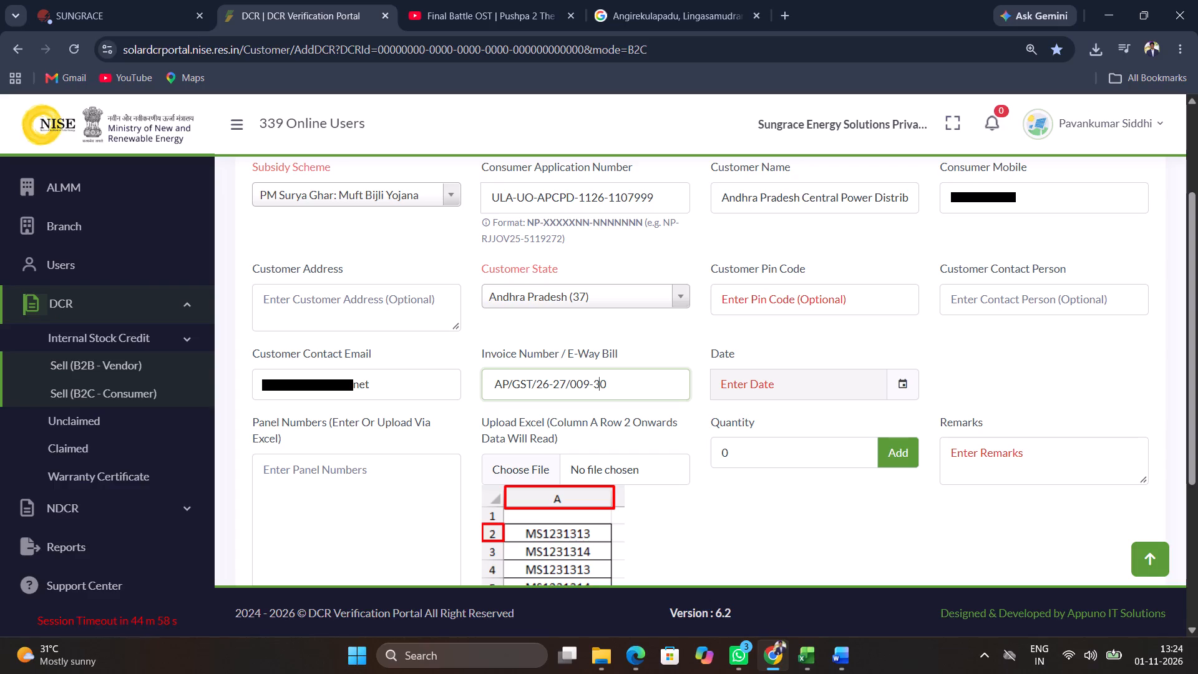
pyautogui.press('Left')
pyautogui.press('Left')
pyautogui.press('BackSpace')
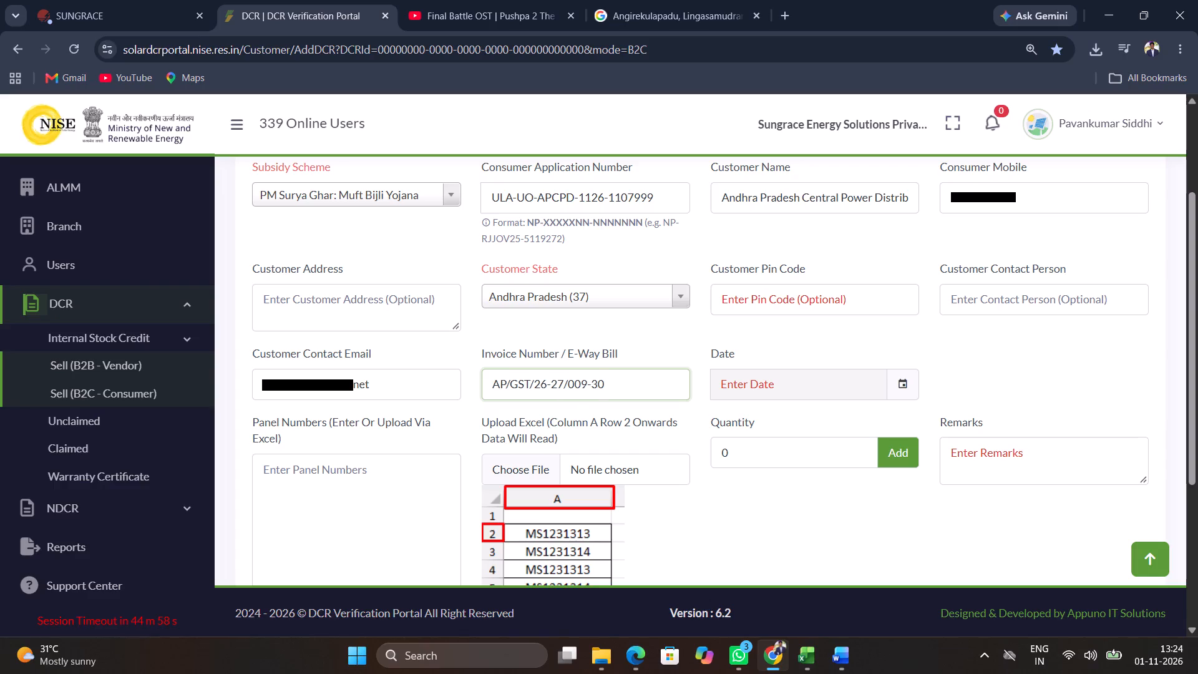
pyautogui.press('Right')
pyautogui.press('Right')
pyautogui.press('Right')
pyautogui.press('Right')
pyautogui.press('Right')
pyautogui.press('Right')
pyautogui.press('Right')
pyautogui.press('Right')
pyautogui.press('Right')
pyautogui.press('Right')
pyautogui.press('Right')
pyautogui.press('Right')
pyautogui.press('Right')
pyautogui.press('Right')
pyautogui.press('Right')
pyautogui.press('Right')
pyautogui.press('Right')
pyautogui.press('Right')
pyautogui.press('Right')
pyautogui.press('Right')
pyautogui.press('9')
# Set the DCR entry's invoice date to 30-Sep-2026.
pyautogui.click(799, 383)
pyautogui.click(717, 409)
pyautogui.click(717, 412)
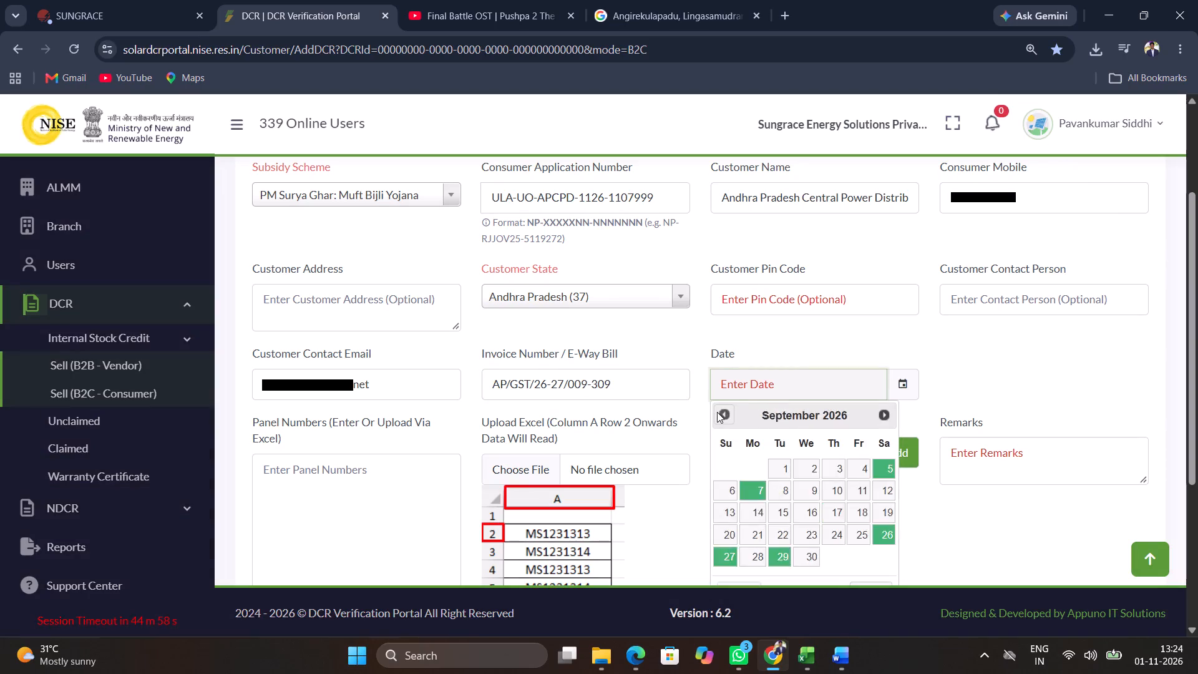
pyautogui.click(819, 554)
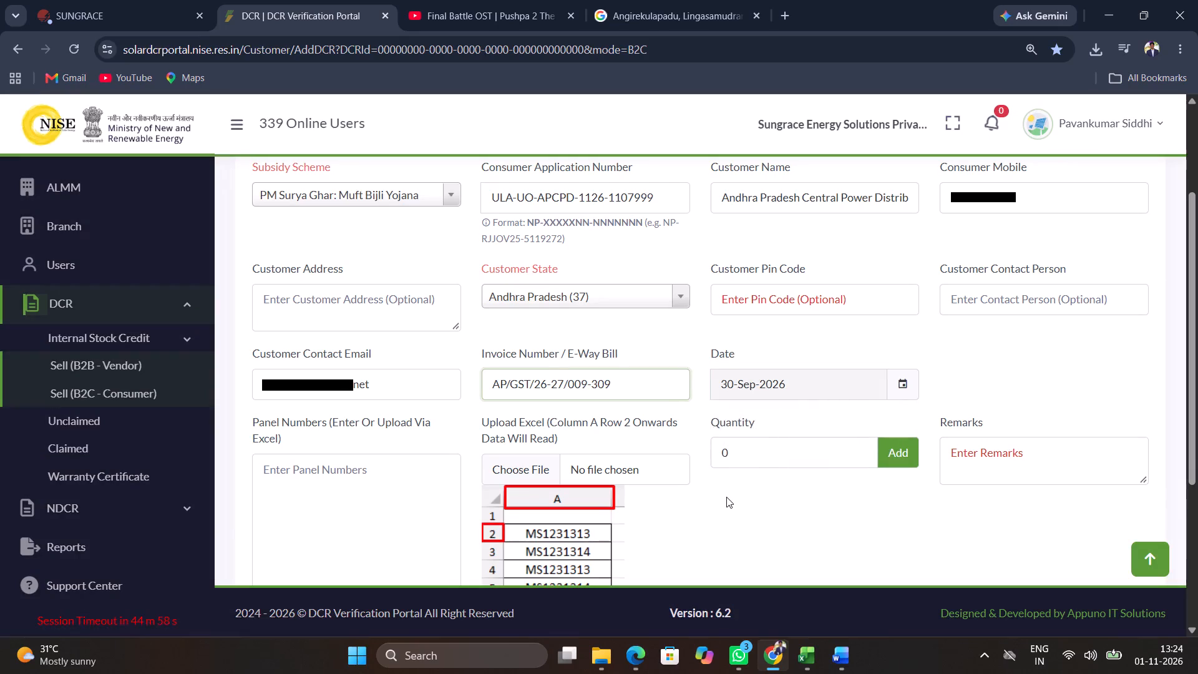
# Copy the installation's address from SUNGRACE's Quick Copy Details into the DCR entry's Remarks.
pyautogui.scroll(-2, 635, 476)
pyautogui.click(269, 410)
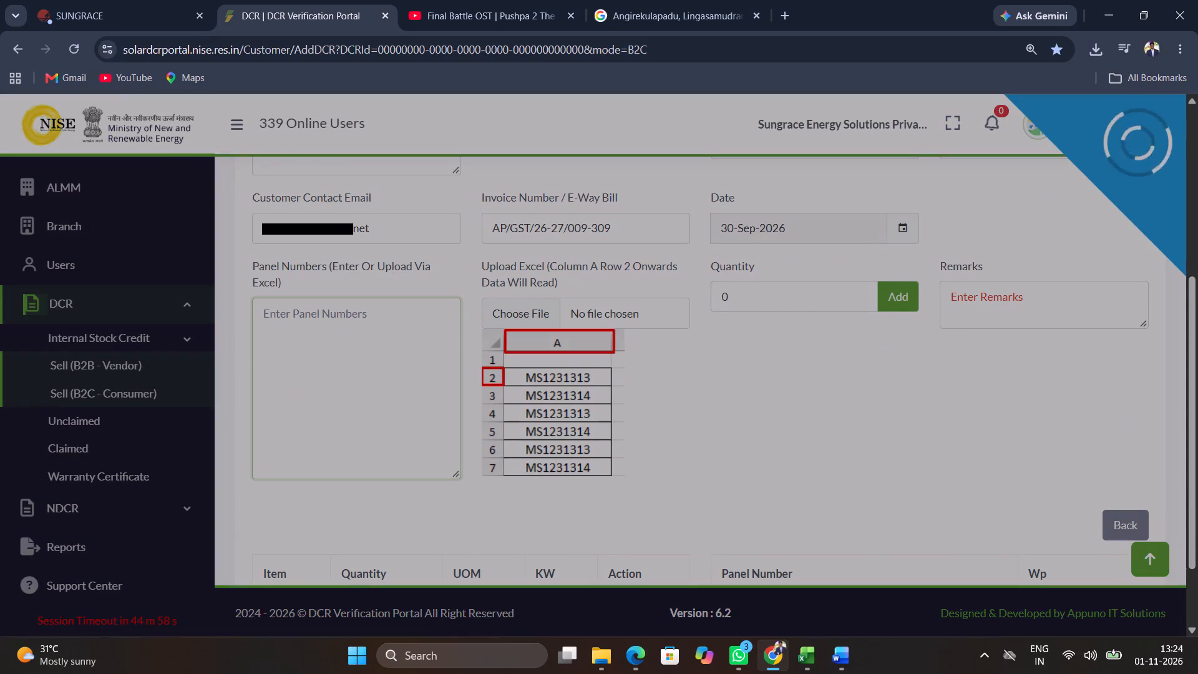
pyautogui.click(106, 0)
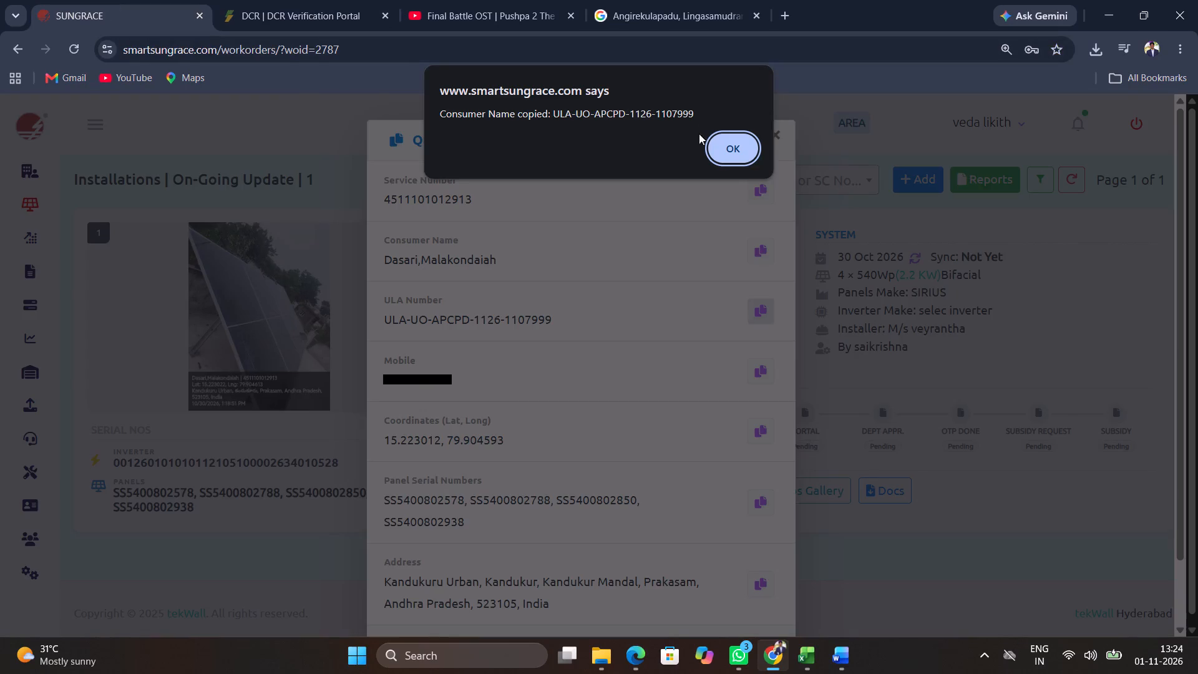
pyautogui.click(740, 152)
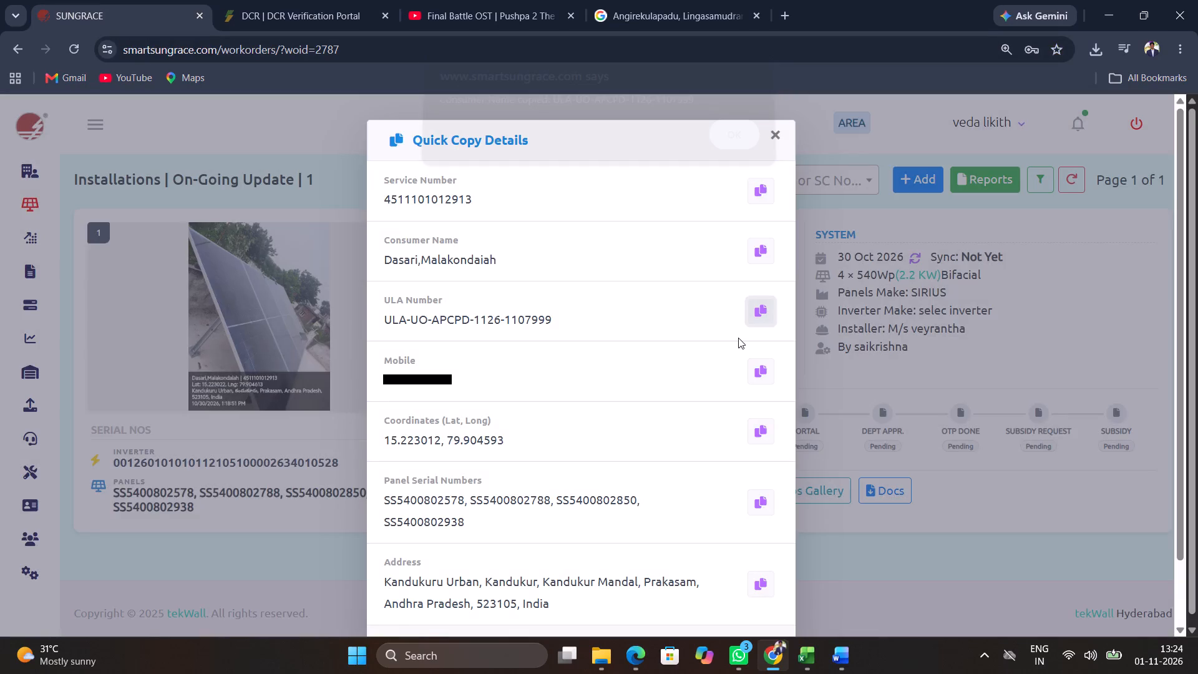
pyautogui.click(759, 583)
pyautogui.click(287, 0)
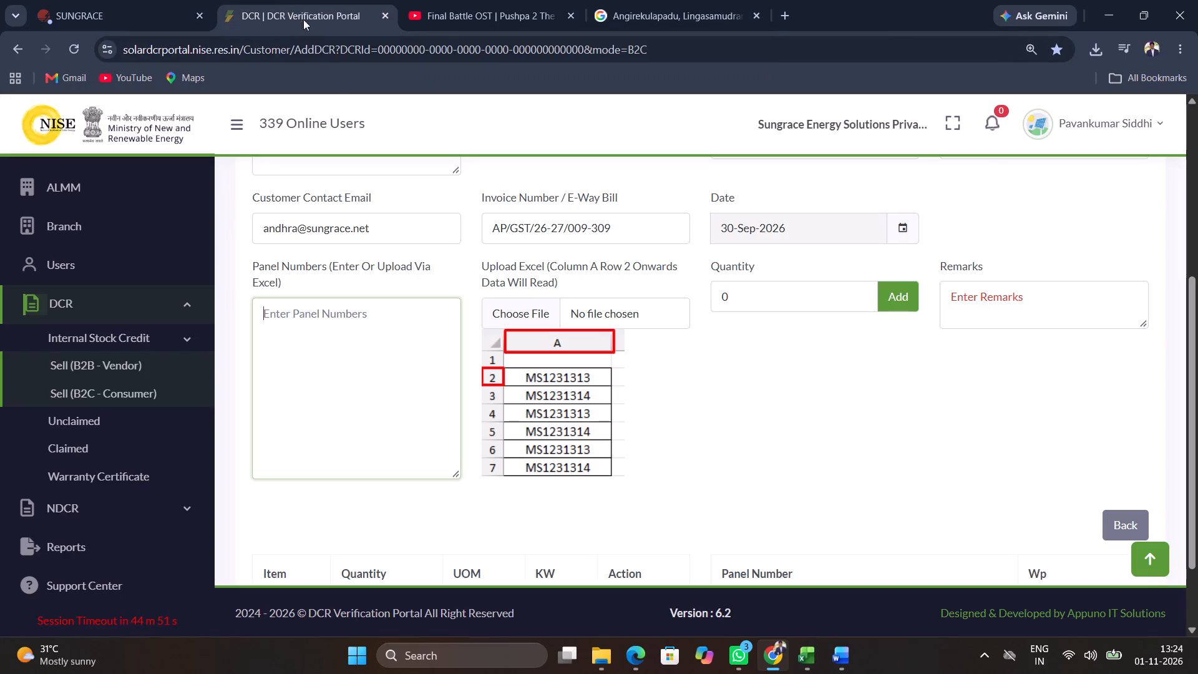
pyautogui.click(1031, 309)
pyautogui.hotkey('ctrl', 'v')
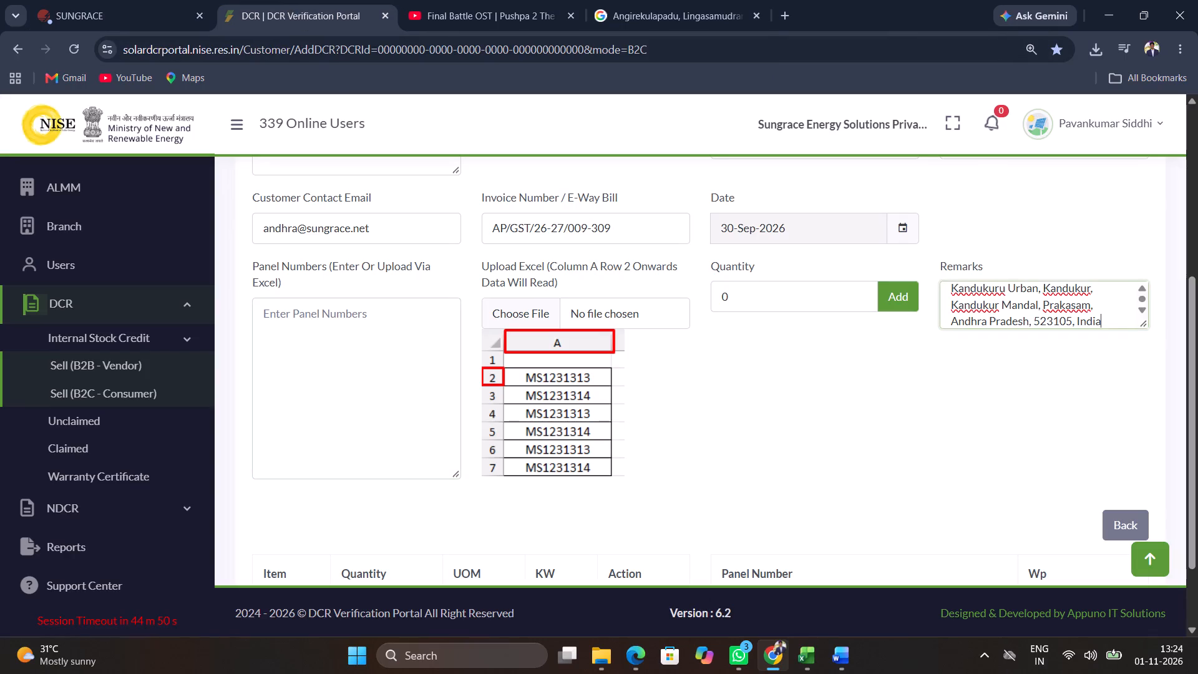
# Copy the panel serial numbers from SUNGRACE's Quick Copy Details into the DCR entry's Panel Numbers.
pyautogui.click(411, 393)
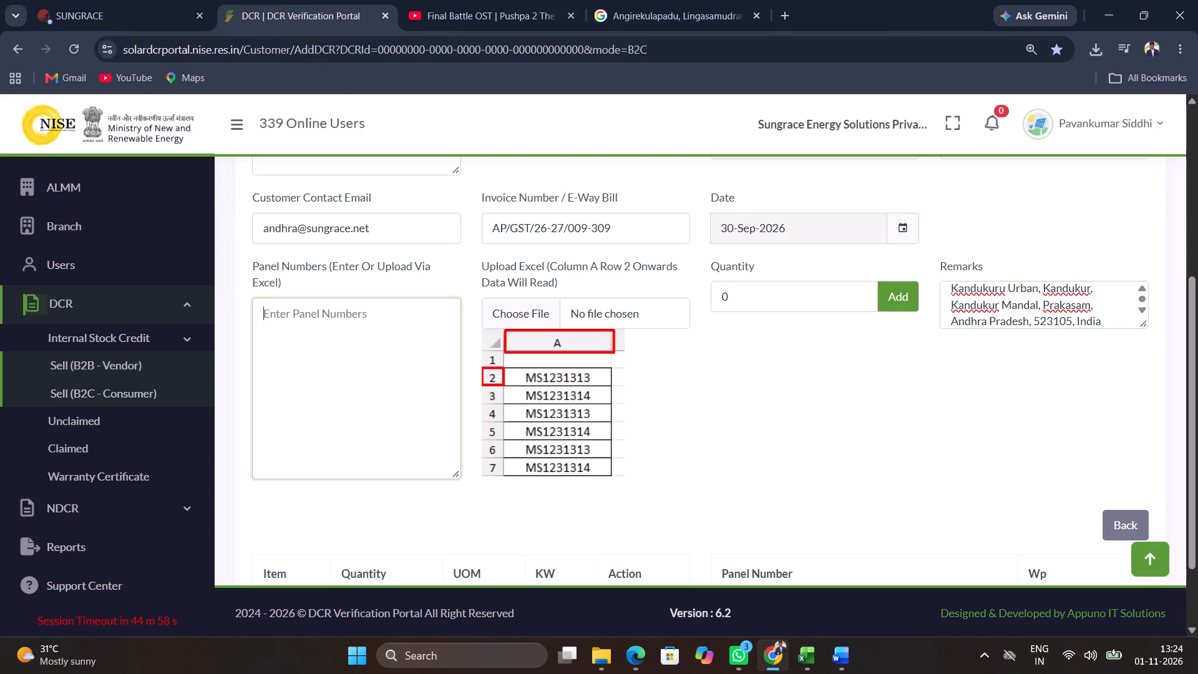
pyautogui.click(162, 0)
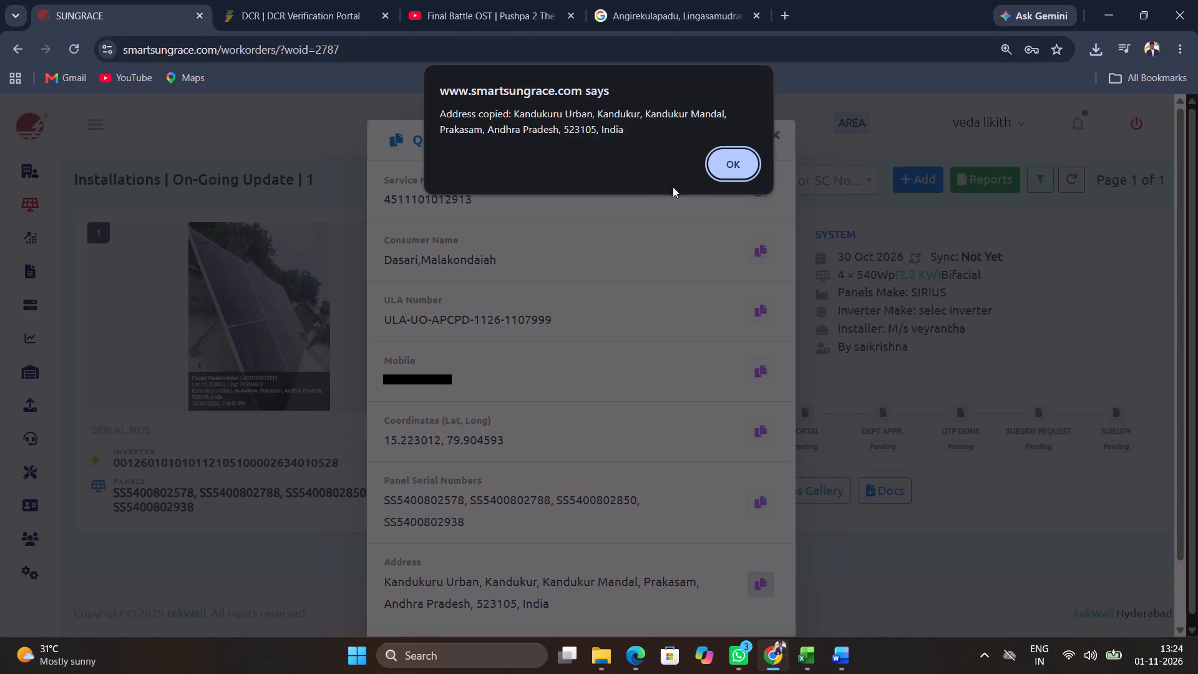
pyautogui.click(752, 174)
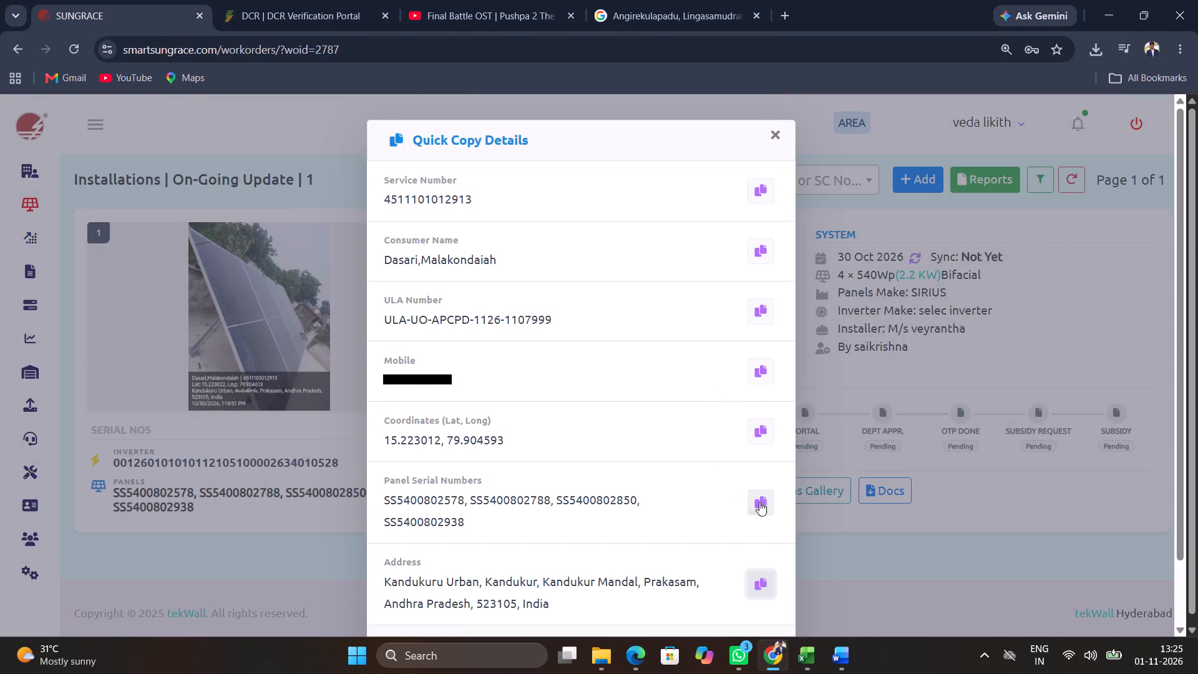
pyautogui.click(760, 502)
pyautogui.moveTo(188, 0); pyautogui.dragTo(248, 23)
pyautogui.moveTo(258, 24); pyautogui.dragTo(279, 22)
pyautogui.click(279, 22)
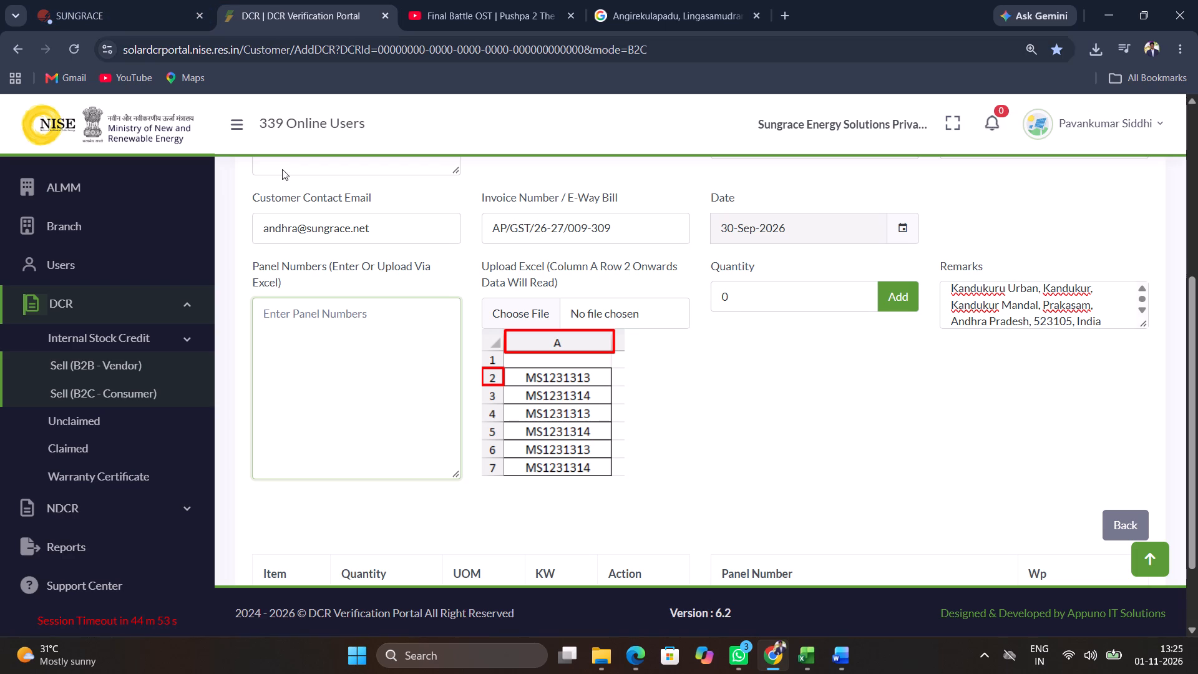
pyautogui.click(291, 436)
pyautogui.hotkey('ctrl', 'v')
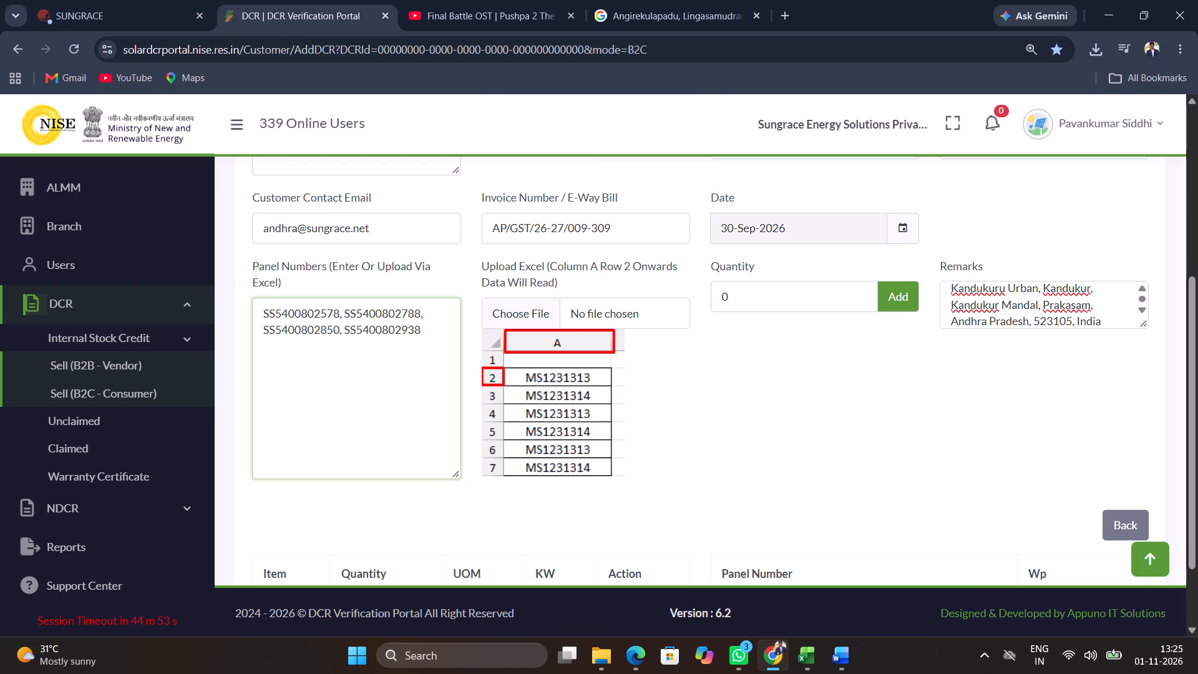
# Reformat the pasted panel numbers so each of the four serials is on its own line, without commas or spaces.
pyautogui.press('Left')
pyautogui.press('Left')
pyautogui.press('Left')
pyautogui.press('Left')
pyautogui.press('Left')
pyautogui.press('Left')
pyautogui.press('Left')
pyautogui.press('Left')
pyautogui.press('Left')
pyautogui.press('Left')
pyautogui.press('Left')
pyautogui.press('Left')
pyautogui.press('BackSpace')
pyautogui.press('BackSpace')
pyautogui.press('Return')
pyautogui.press('Up')
pyautogui.press('Up')
pyautogui.press('Up')
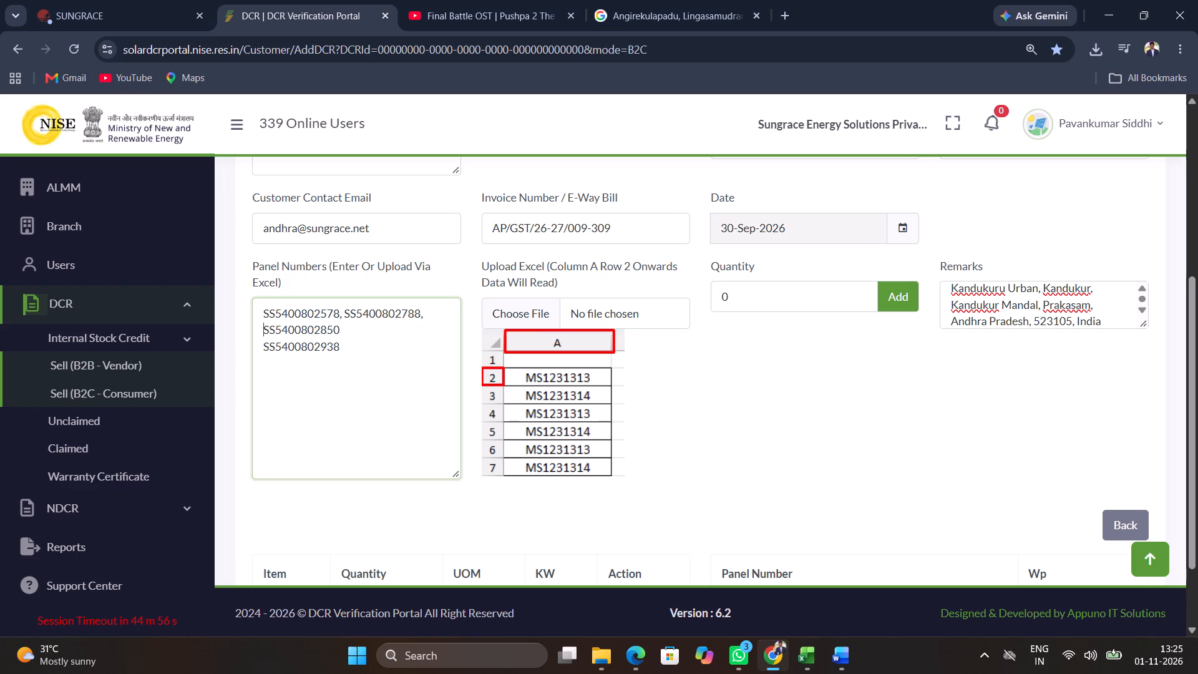
pyautogui.press('Right')
pyautogui.press('Right')
pyautogui.press('Right')
pyautogui.press('Right')
pyautogui.press('Right')
pyautogui.press('Right')
pyautogui.press('Right')
pyautogui.press('Right')
pyautogui.press('Right')
pyautogui.press('Right')
pyautogui.press('Right')
pyautogui.press('Right')
pyautogui.press('Right')
pyautogui.press('Right')
pyautogui.press('BackSpace')
pyautogui.press('BackSpace')
pyautogui.press('Return')
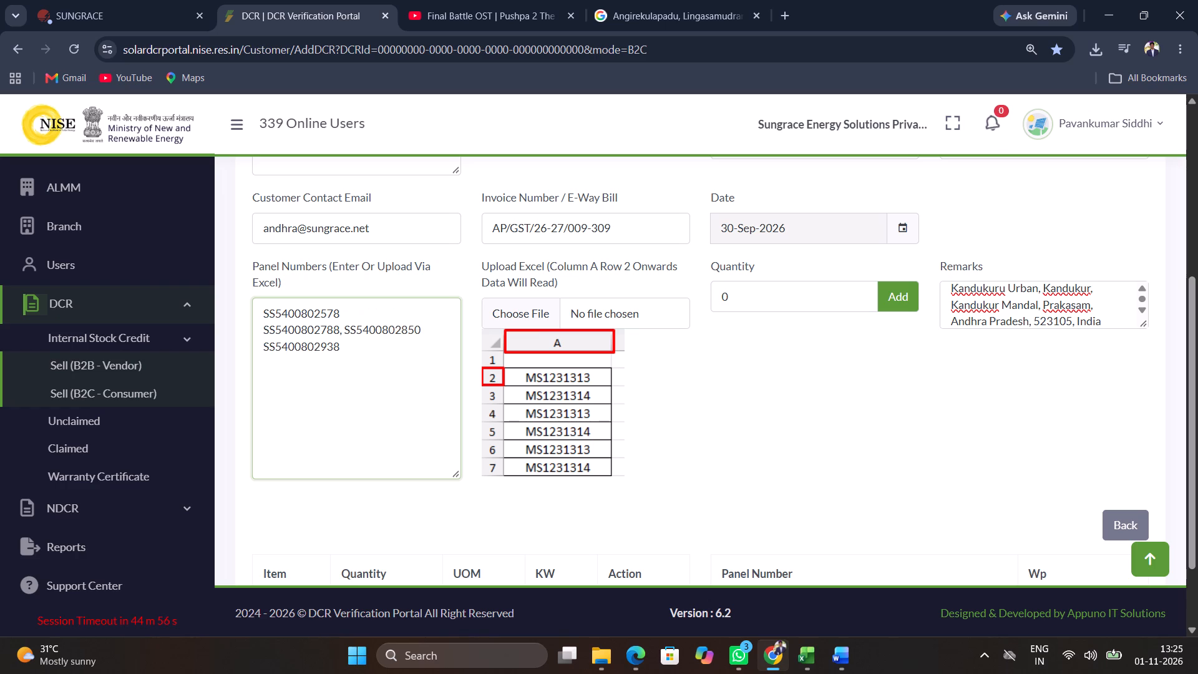
pyautogui.press('Right')
pyautogui.press('Right')
pyautogui.press('Right')
pyautogui.press('Right')
pyautogui.press('Right')
pyautogui.press('Right')
pyautogui.press('Right')
pyautogui.press('Right')
pyautogui.press('Right')
pyautogui.press('Right')
pyautogui.press('Right')
pyautogui.press('Right')
pyautogui.press('Right')
pyautogui.press('Right')
pyautogui.press('BackSpace')
pyautogui.press('BackSpace')
pyautogui.press('Return')
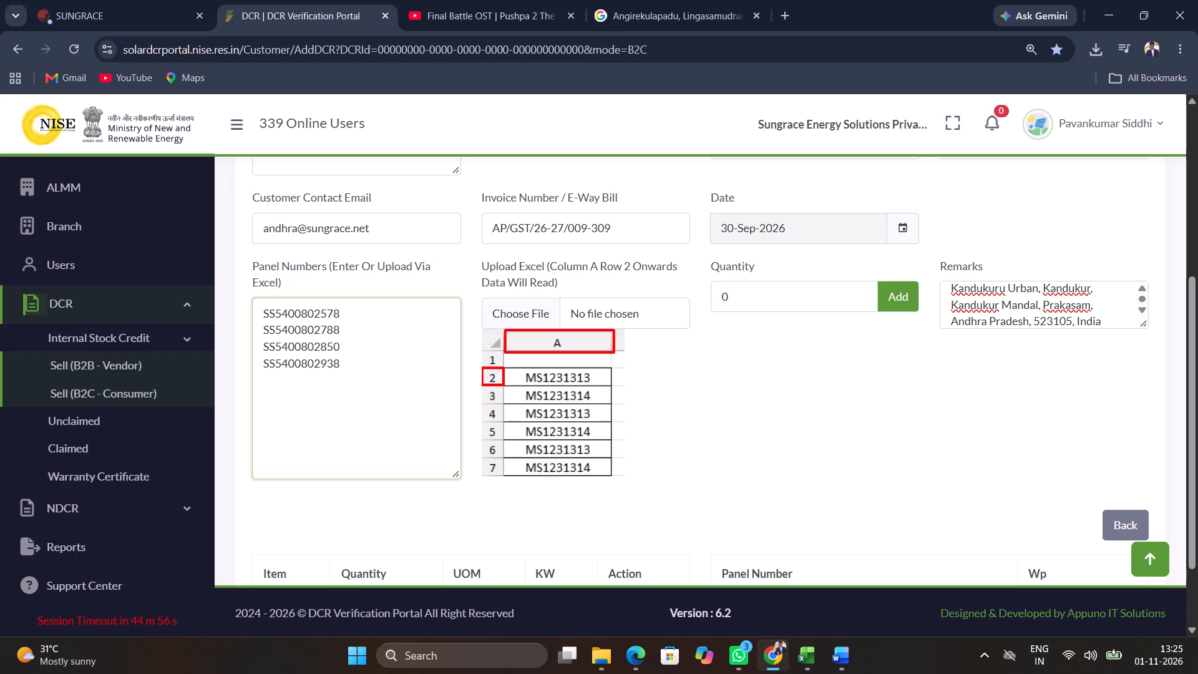
# Set the panel quantity to 4 and add the panels to the DCR entry.
pyautogui.click(760, 304)
pyautogui.scroll(1, 759, 303)
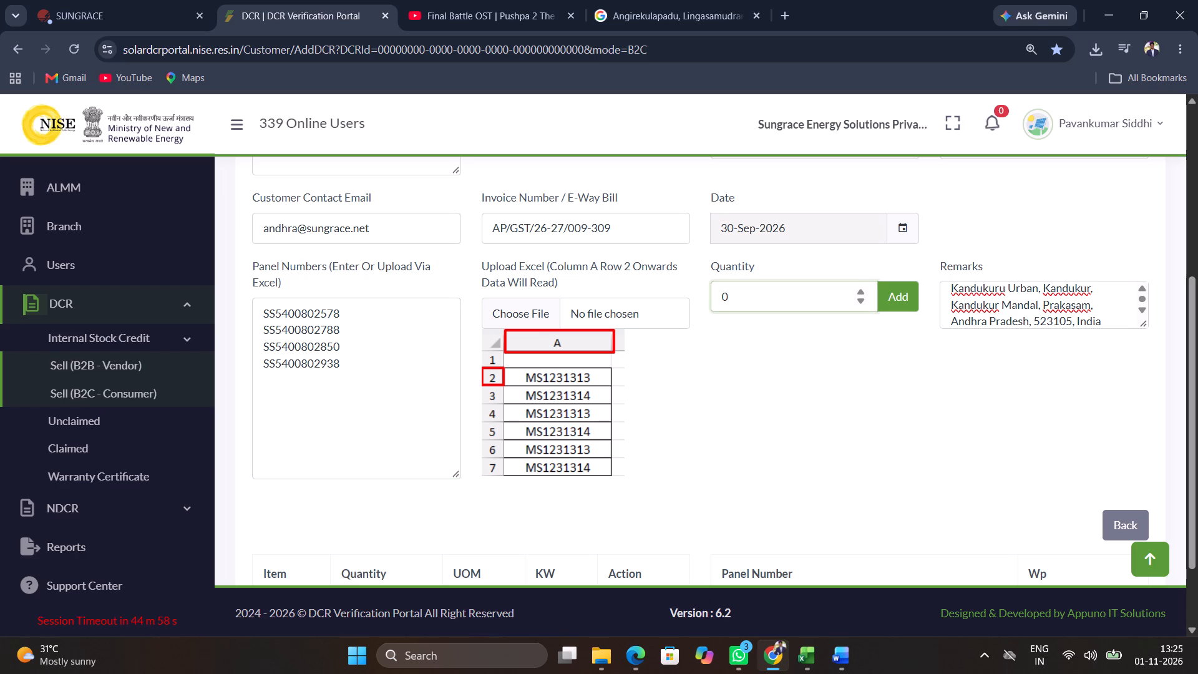
pyautogui.scroll(4, 759, 303)
pyautogui.scroll(-1, 767, 296)
pyautogui.click(894, 293)
# Copy the auto-fetched pincode from SUNGRACE's Quick Copy Details into the DCR entry's Customer Pin Code.
pyautogui.scroll(-1, 864, 327)
pyautogui.scroll(3, 803, 379)
pyautogui.doubleClick(735, 310)
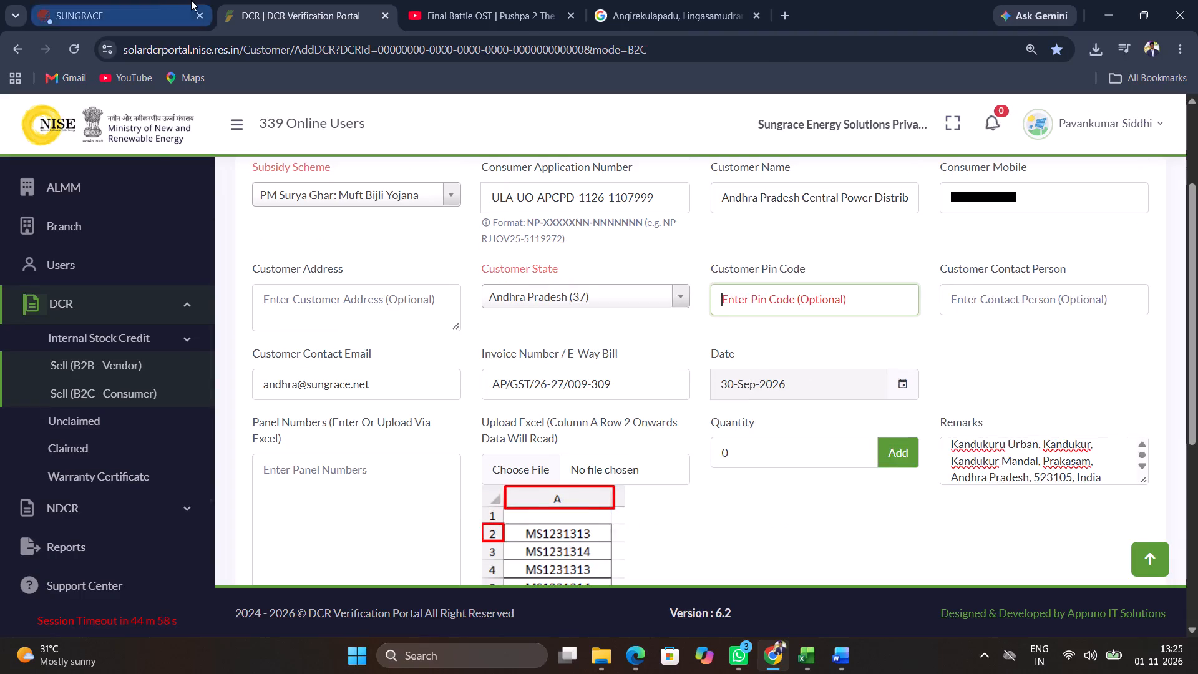
pyautogui.click(191, 0)
pyautogui.click(729, 160)
pyautogui.scroll(-3, 714, 384)
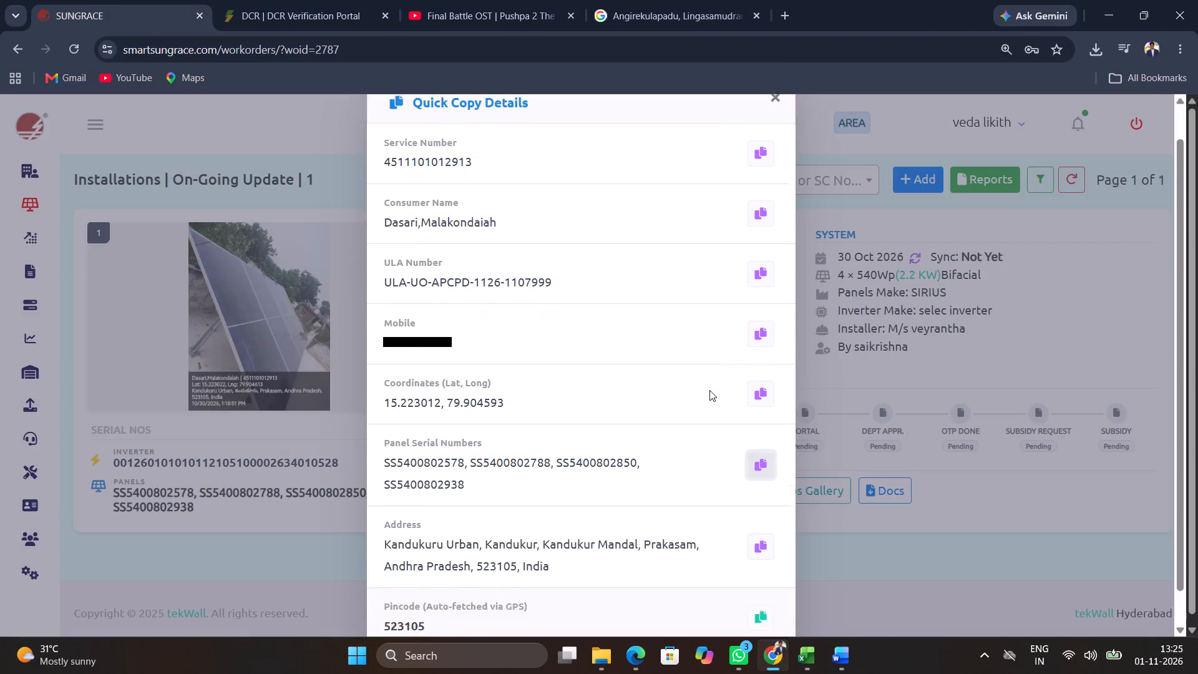
pyautogui.click(761, 582)
pyautogui.click(278, 0)
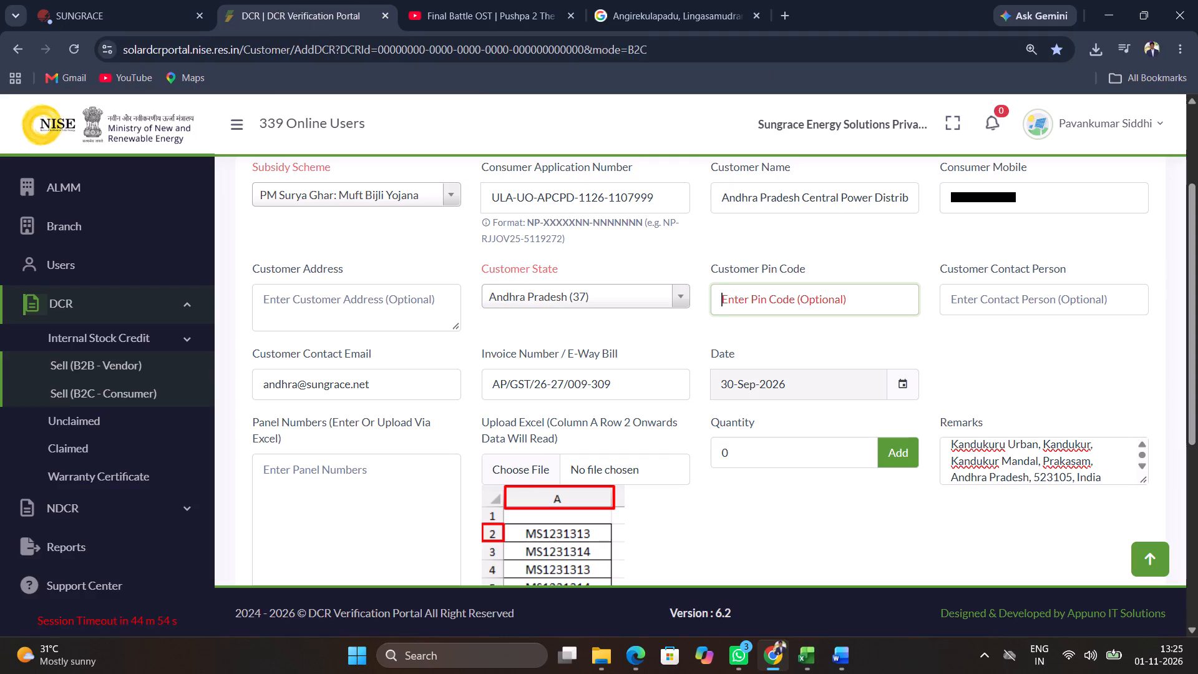
pyautogui.hotkey('ctrl', 'v')
# Submit the completed B2C DCR entry and accept the confirmation.
pyautogui.scroll(-3, 670, 270)
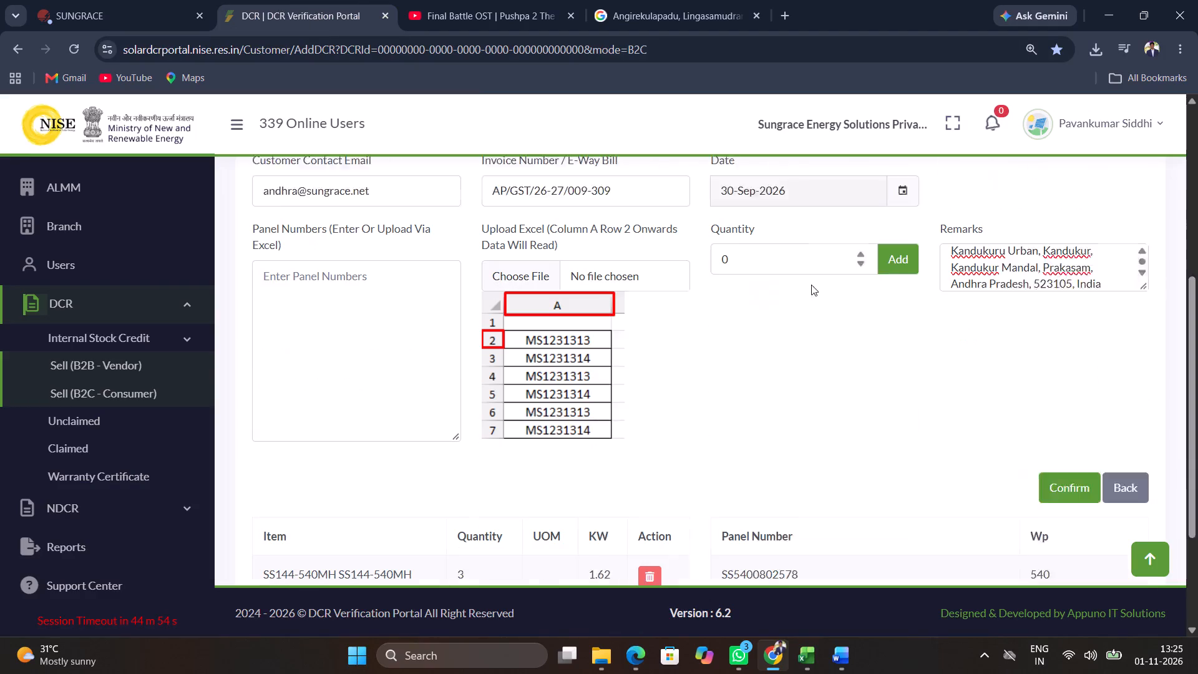
pyautogui.click(1071, 452)
pyautogui.click(771, 469)
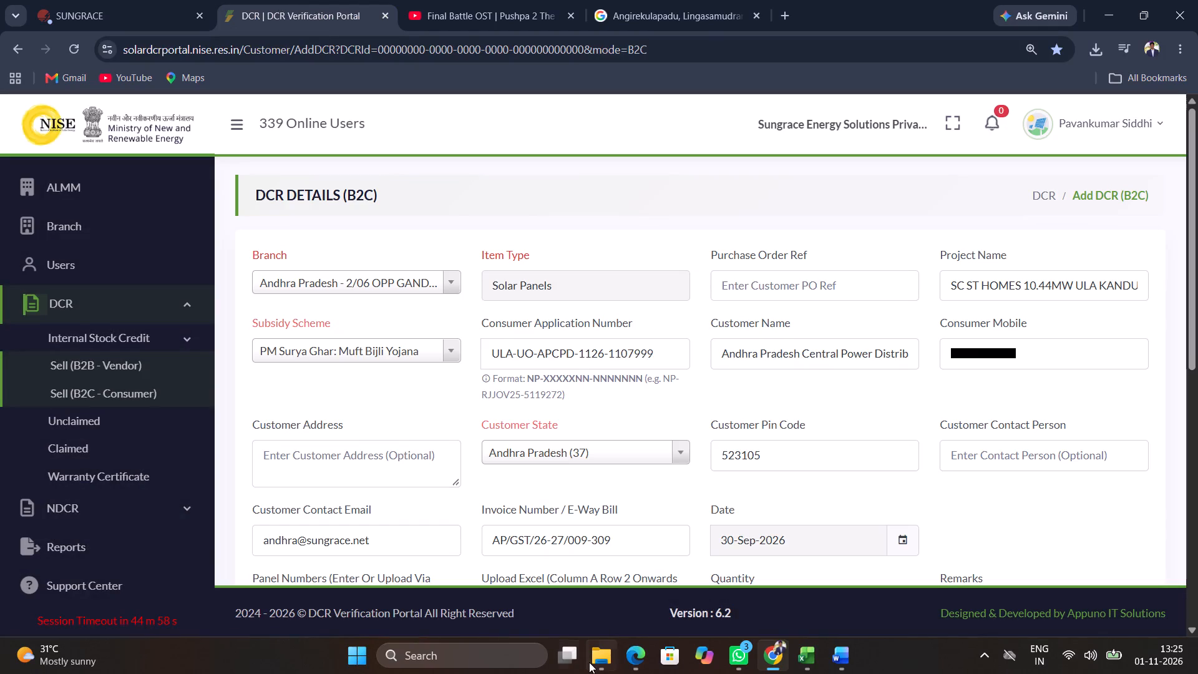
# Switch to File Explorer and create a folder named 309_ inside DCR009.
pyautogui.click(605, 587)
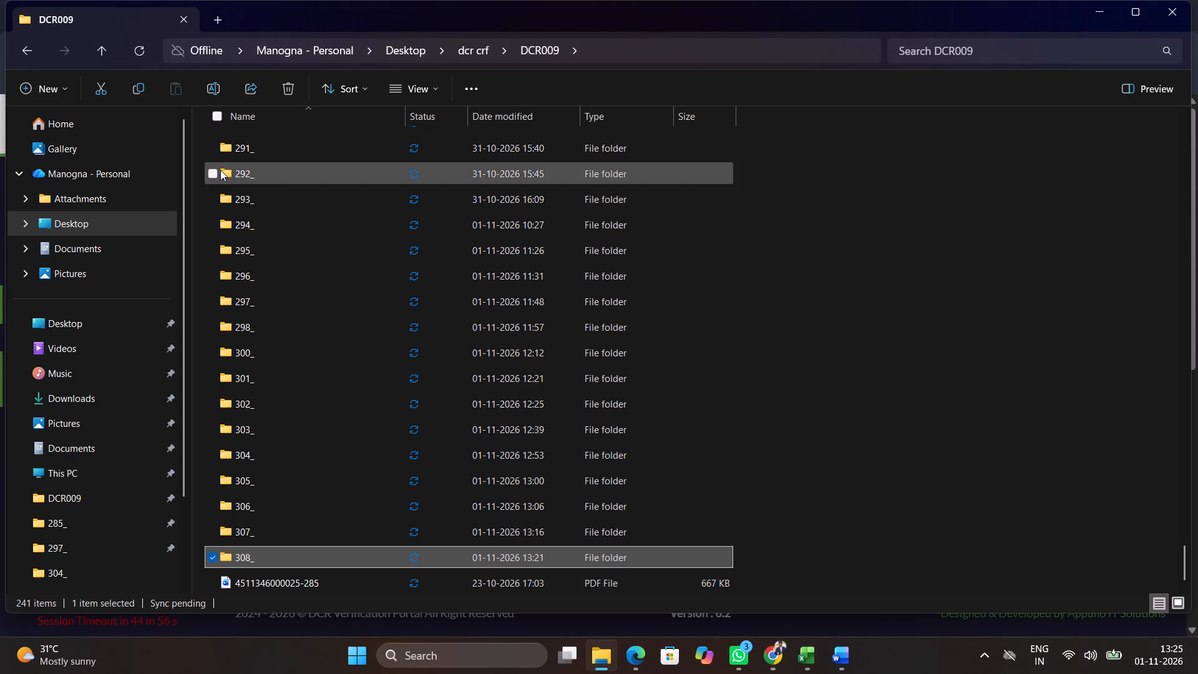
pyautogui.click(45, 86)
pyautogui.click(34, 124)
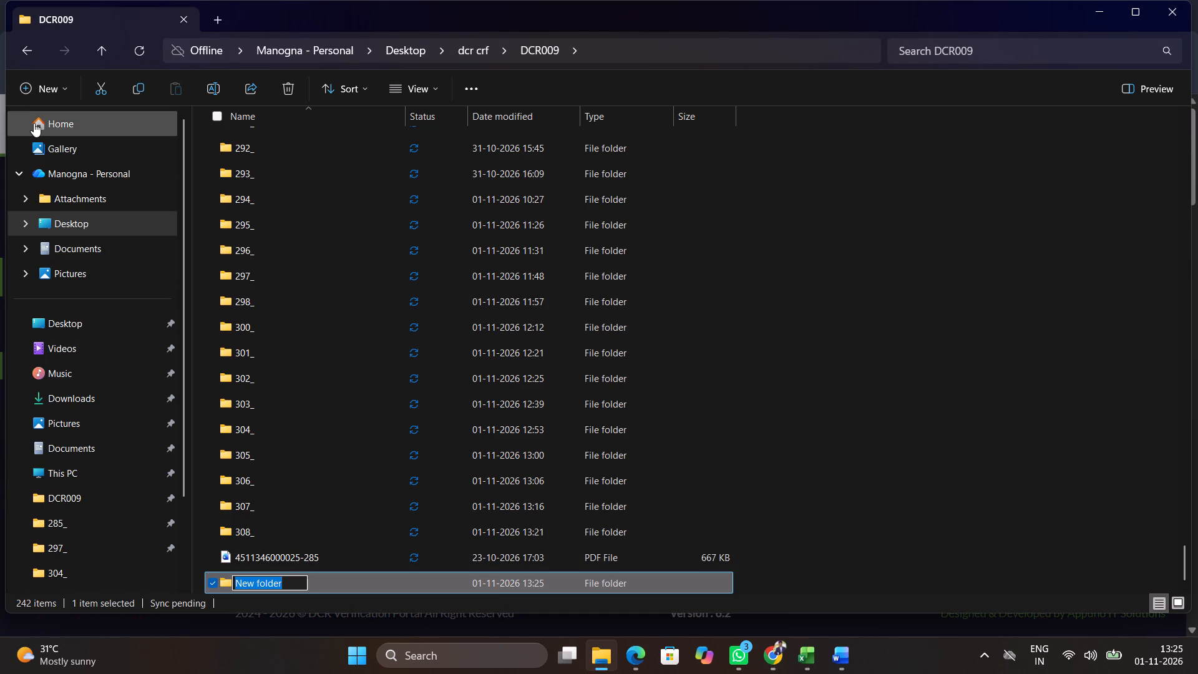
pyautogui.write('309')
pyautogui.hotkey('shift', '_')
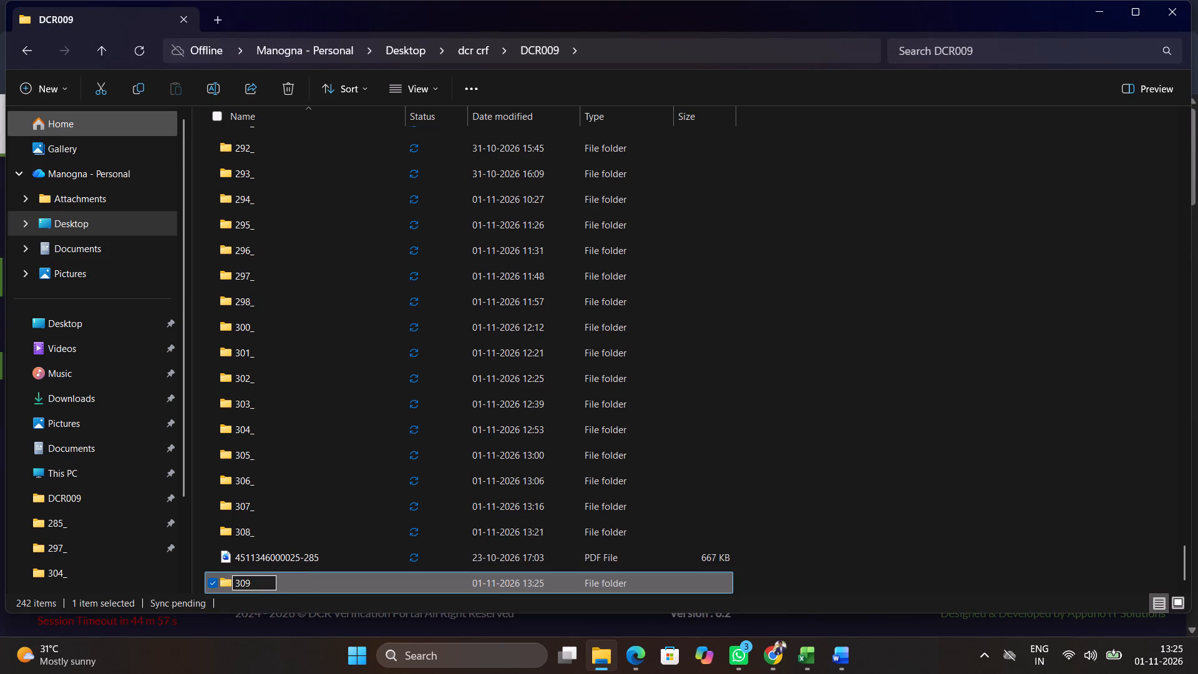
pyautogui.press('Return')
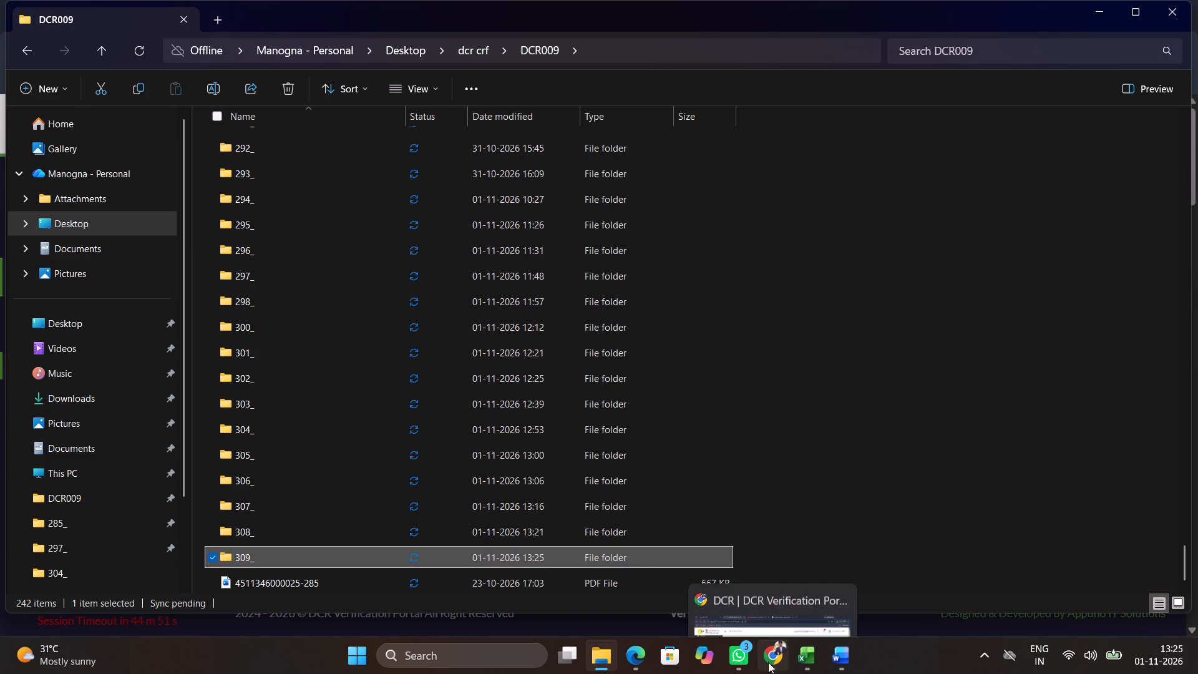
# Switch back to the browser and copy the service number from SUNGRACE's Quick Copy Details.
pyautogui.click(769, 602)
pyautogui.click(122, 9)
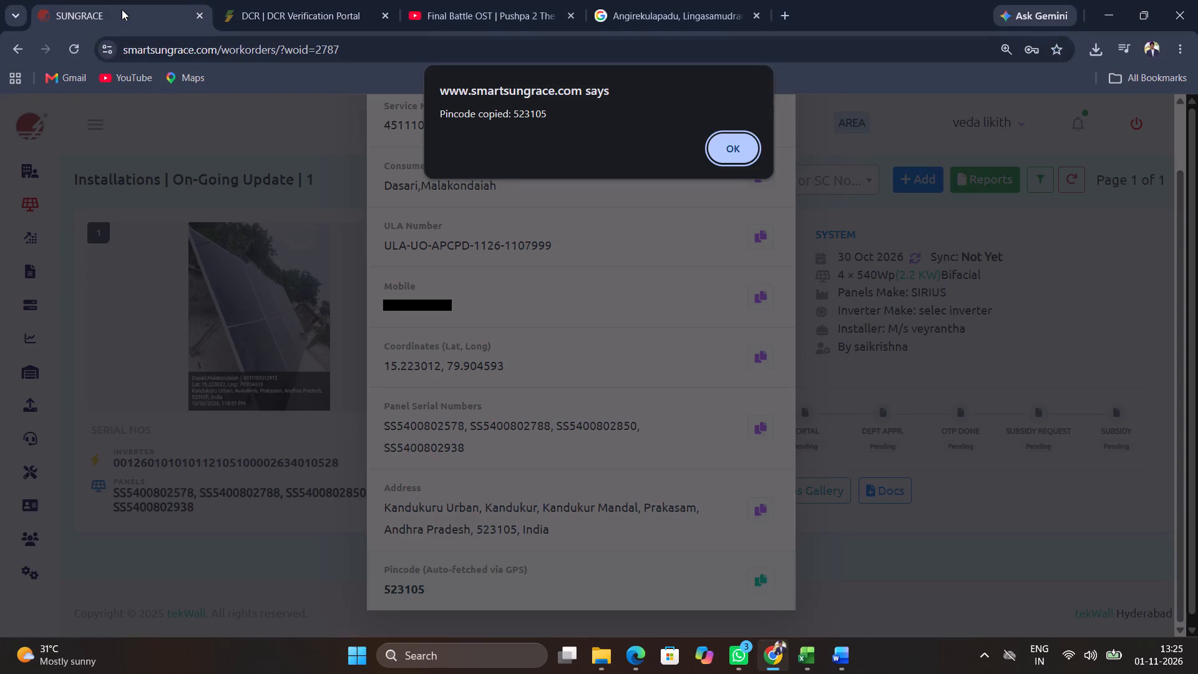
pyautogui.click(743, 138)
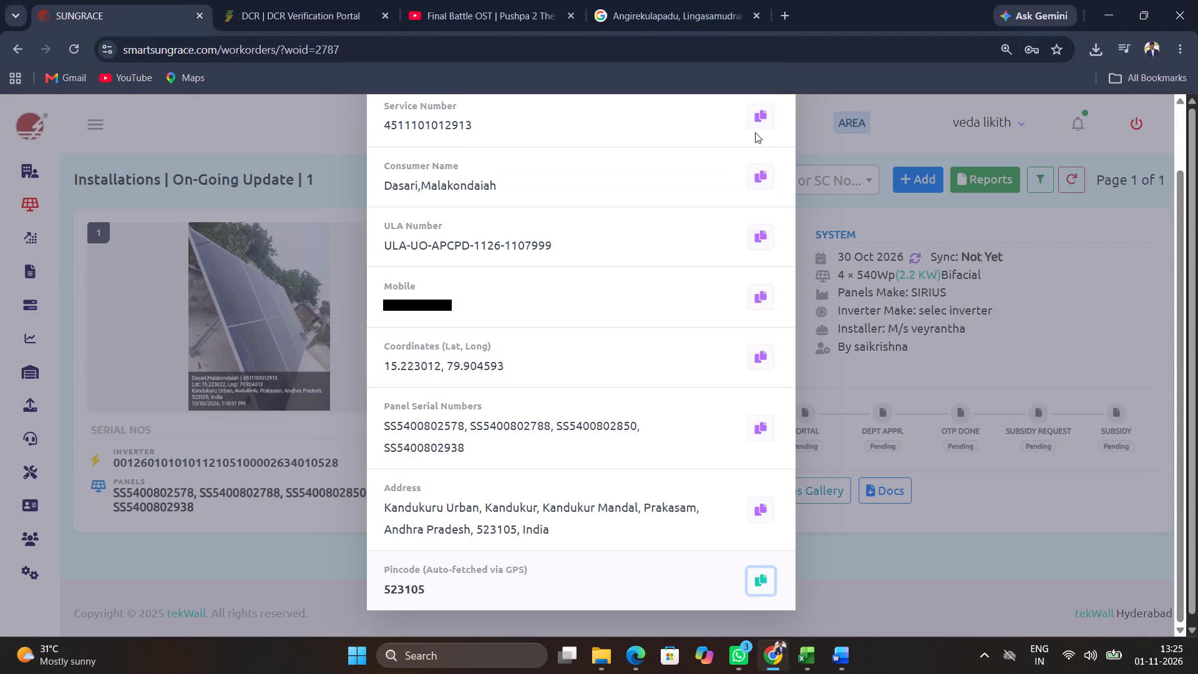
pyautogui.click(757, 112)
# Download the newest B2C entry's DCR certificate PDF into DCR009's 309_ folder, named with the copied service number followed by -309.
pyautogui.click(316, 7)
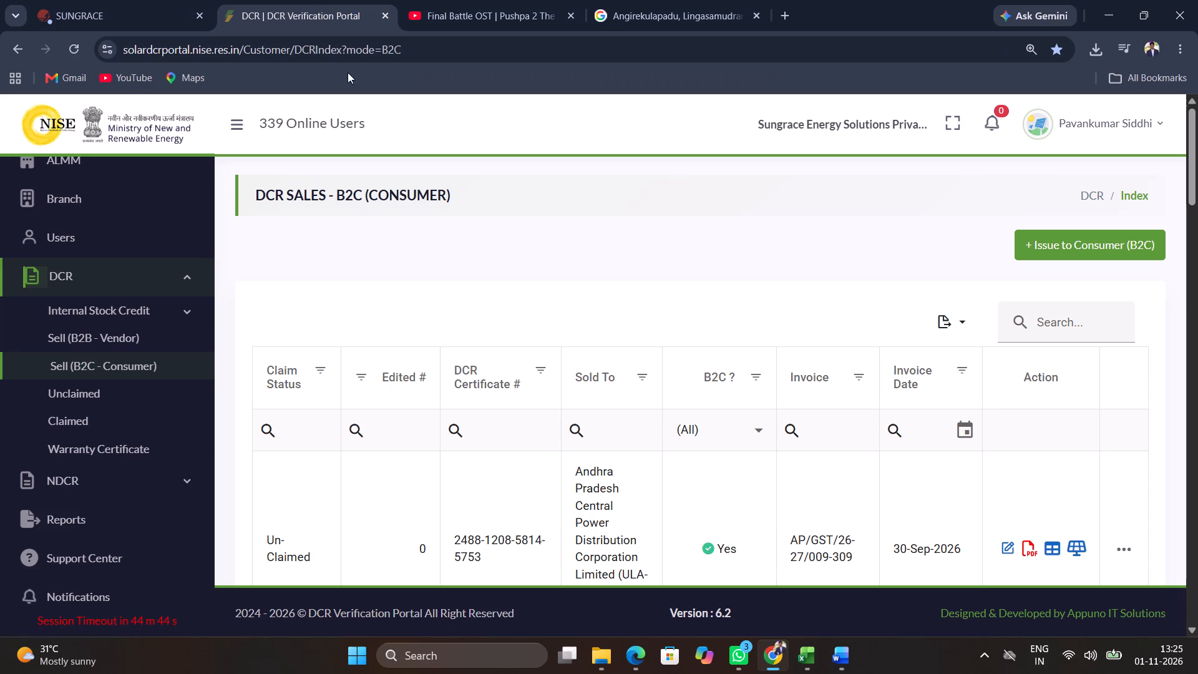
pyautogui.click(1030, 542)
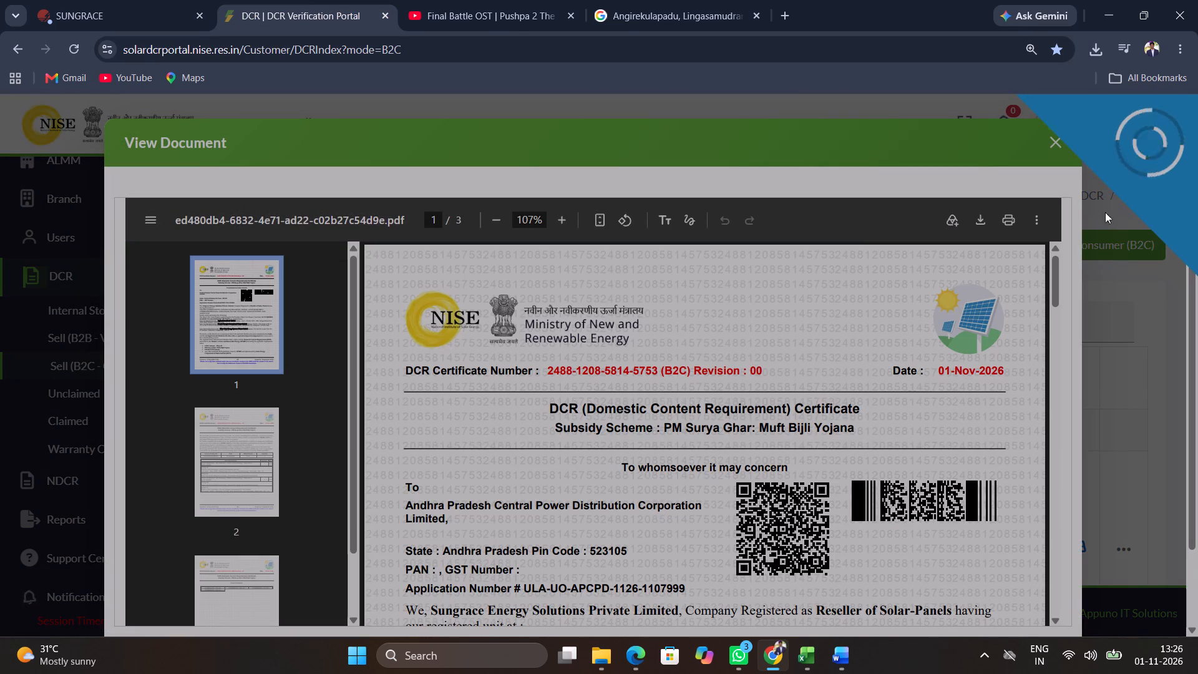
pyautogui.click(983, 222)
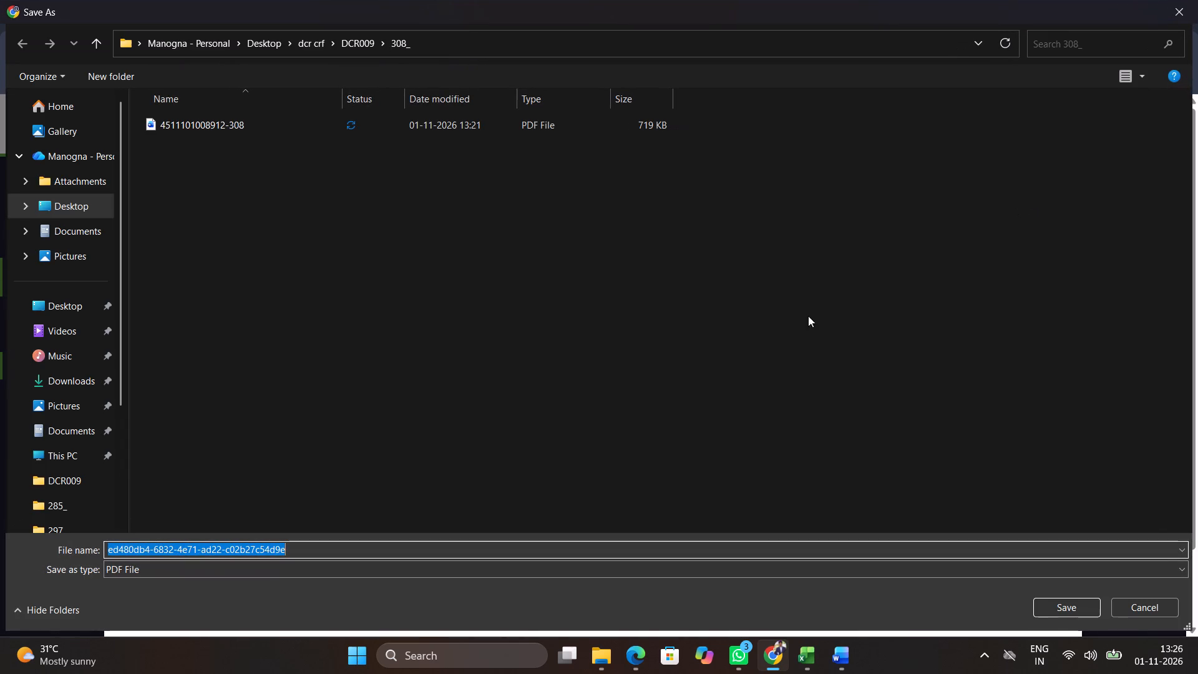
pyautogui.hotkey('ctrl', 'v')
pyautogui.press('-')
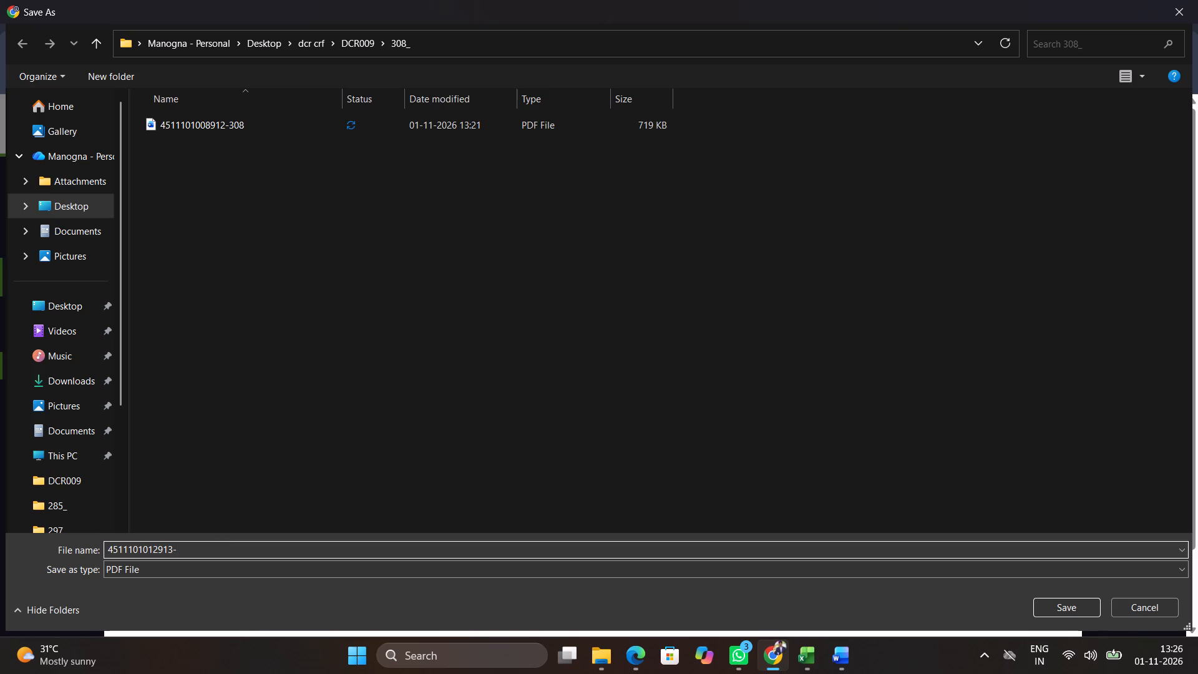
pyautogui.write('309')
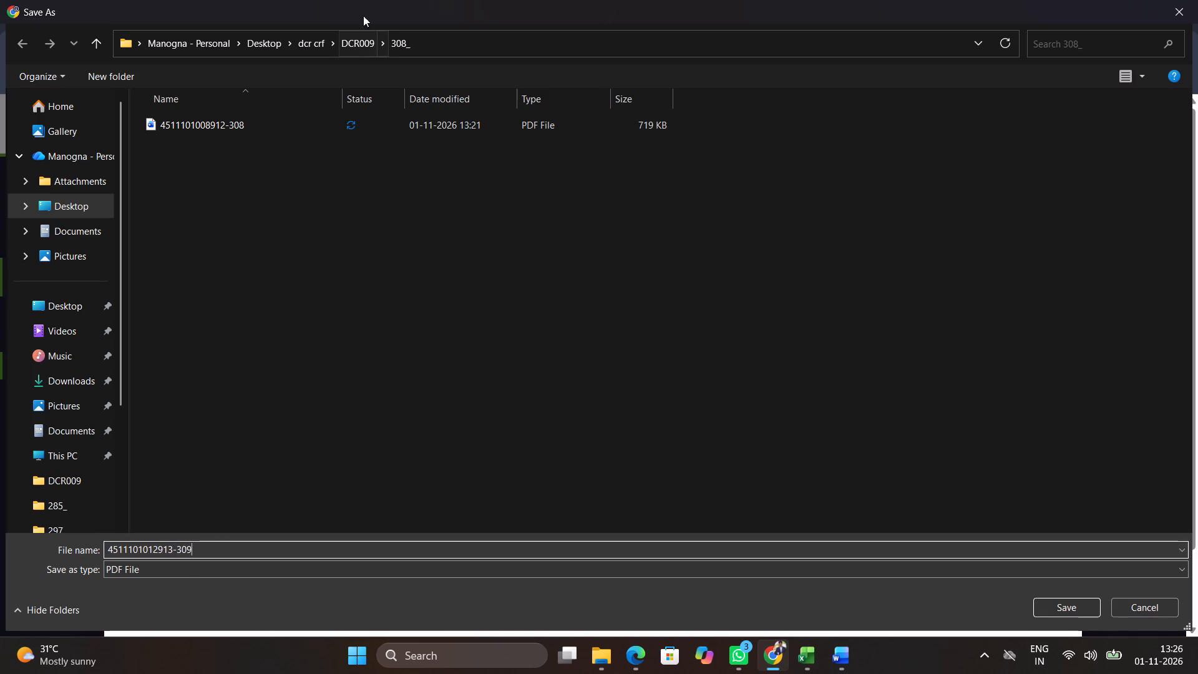
pyautogui.click(359, 36)
pyautogui.scroll(-5, 450, 261)
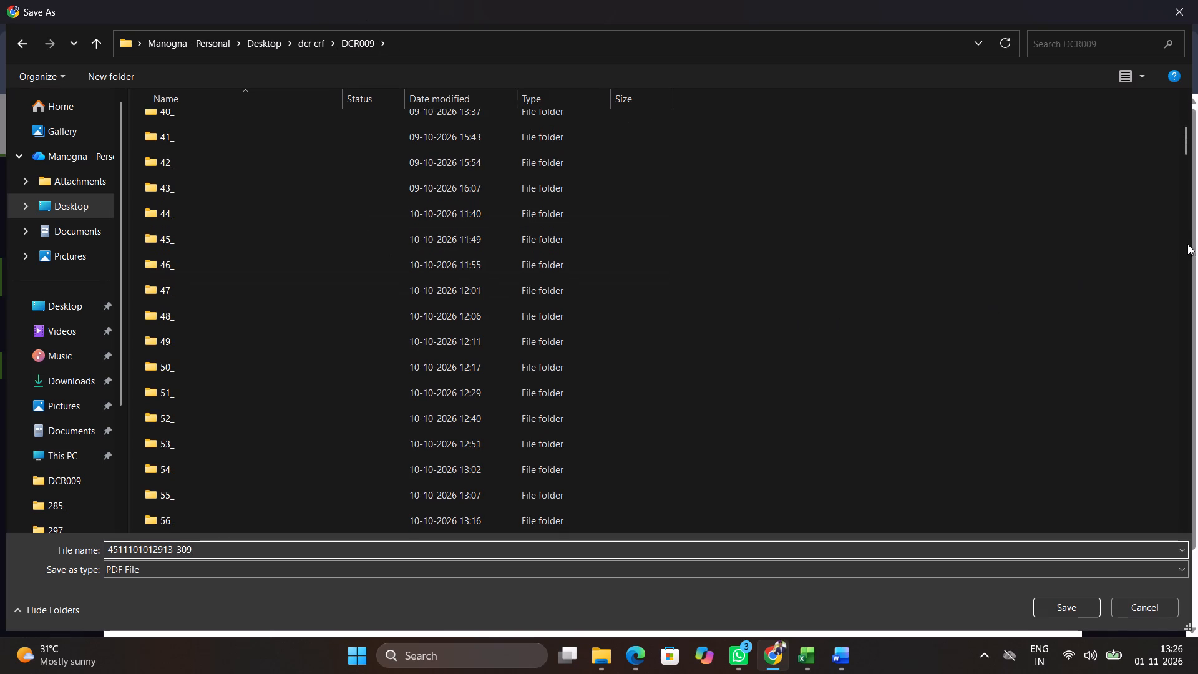
pyautogui.moveTo(1189, 147); pyautogui.dragTo(1166, 539)
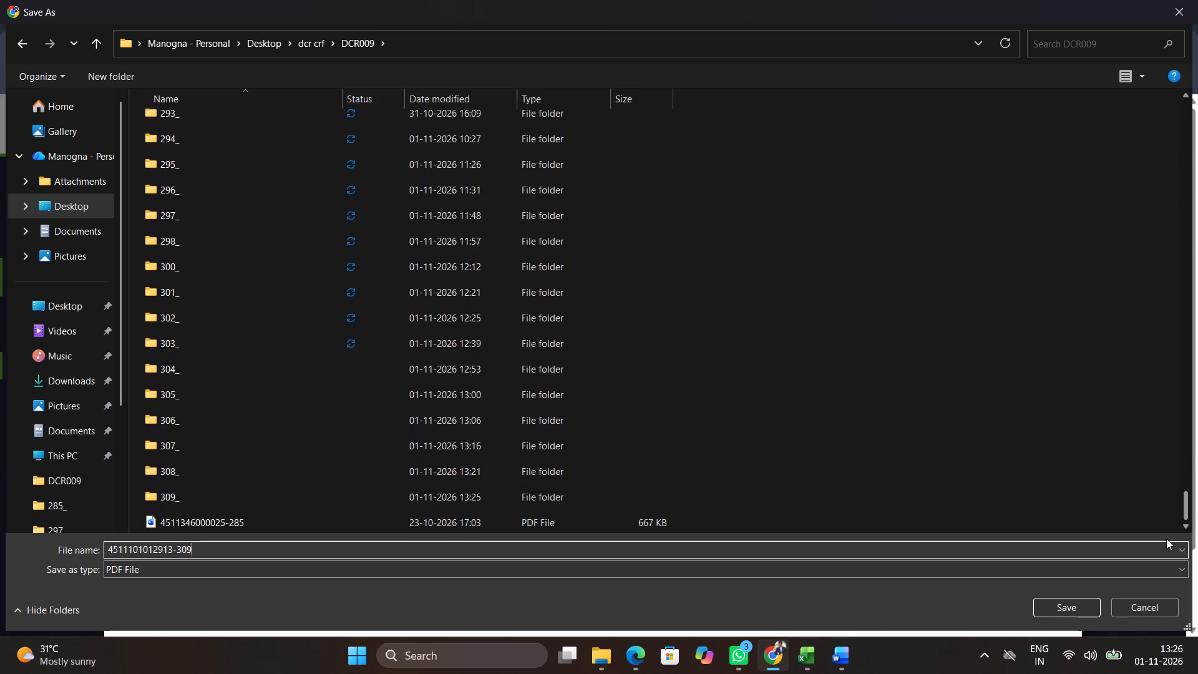
pyautogui.moveTo(1166, 539); pyautogui.dragTo(1166, 542)
pyautogui.doubleClick(246, 499)
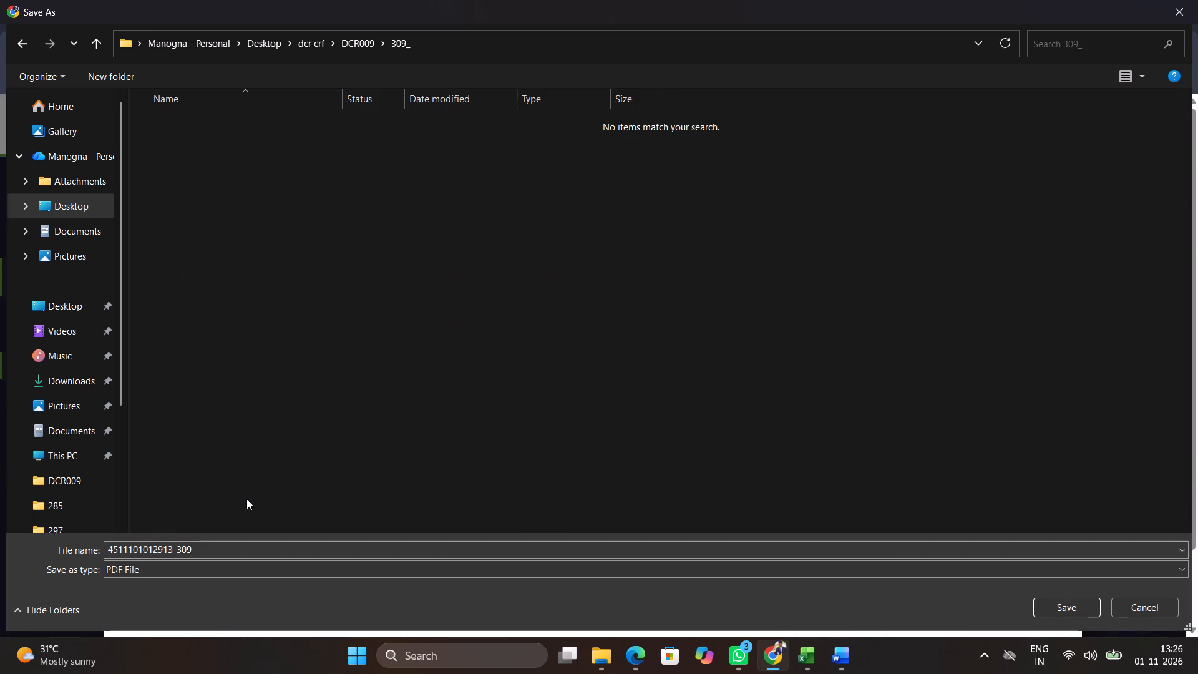
pyautogui.click(1076, 607)
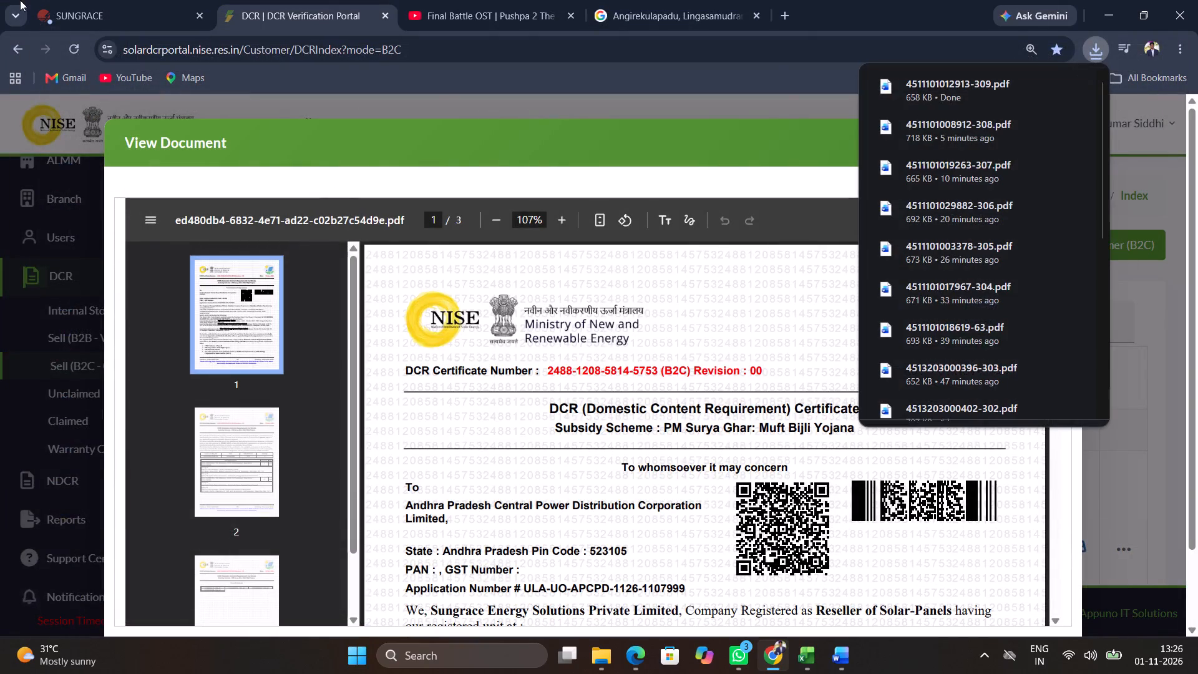
# Return to SUNGRACE, close the Quick Copy Details, and open the installation's Project Stage update form.
pyautogui.click(83, 1)
pyautogui.click(750, 144)
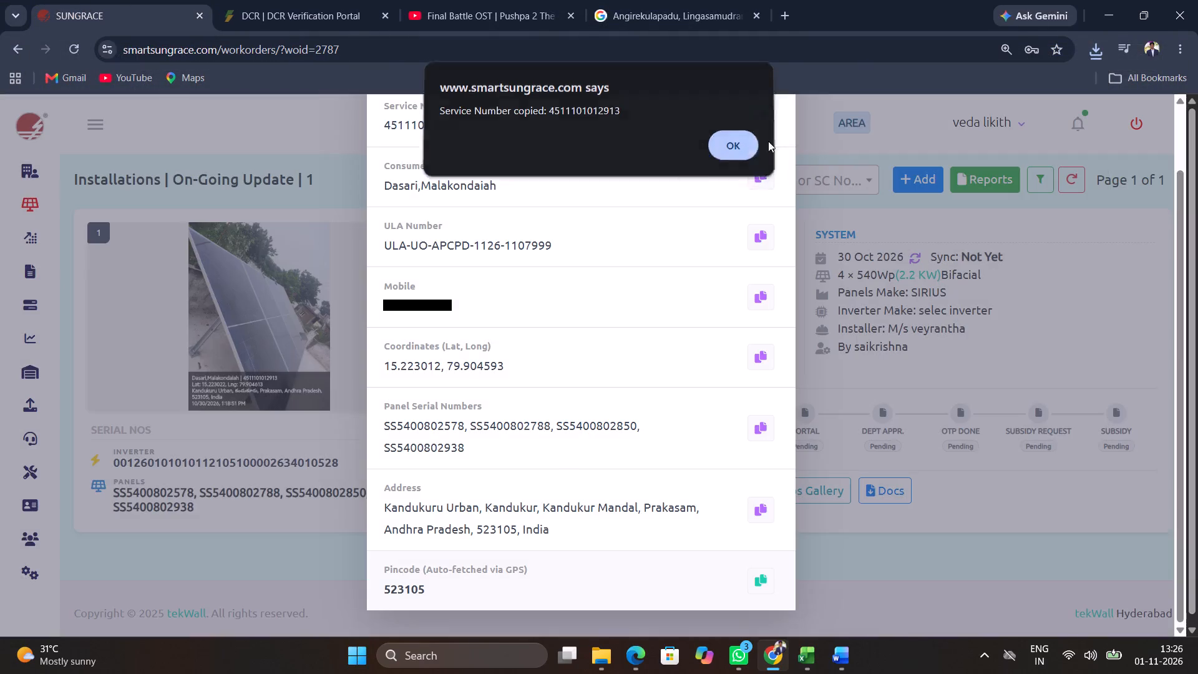
pyautogui.click(792, 141)
pyautogui.click(805, 143)
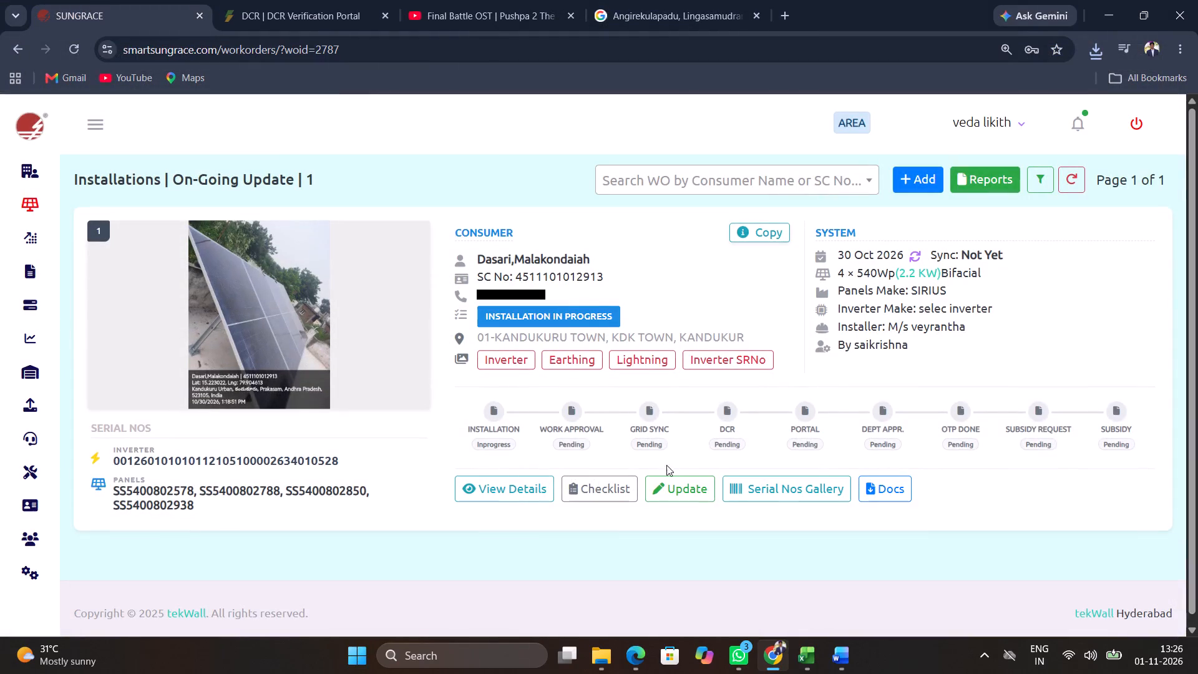
pyautogui.click(668, 468)
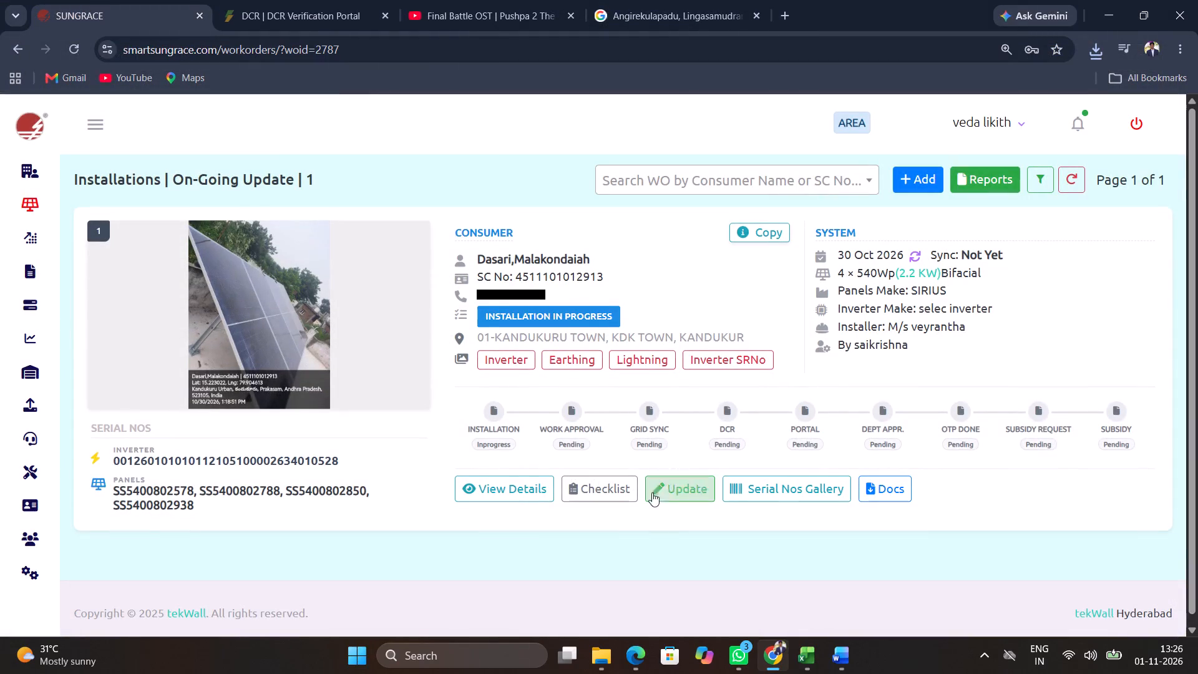
pyautogui.click(653, 486)
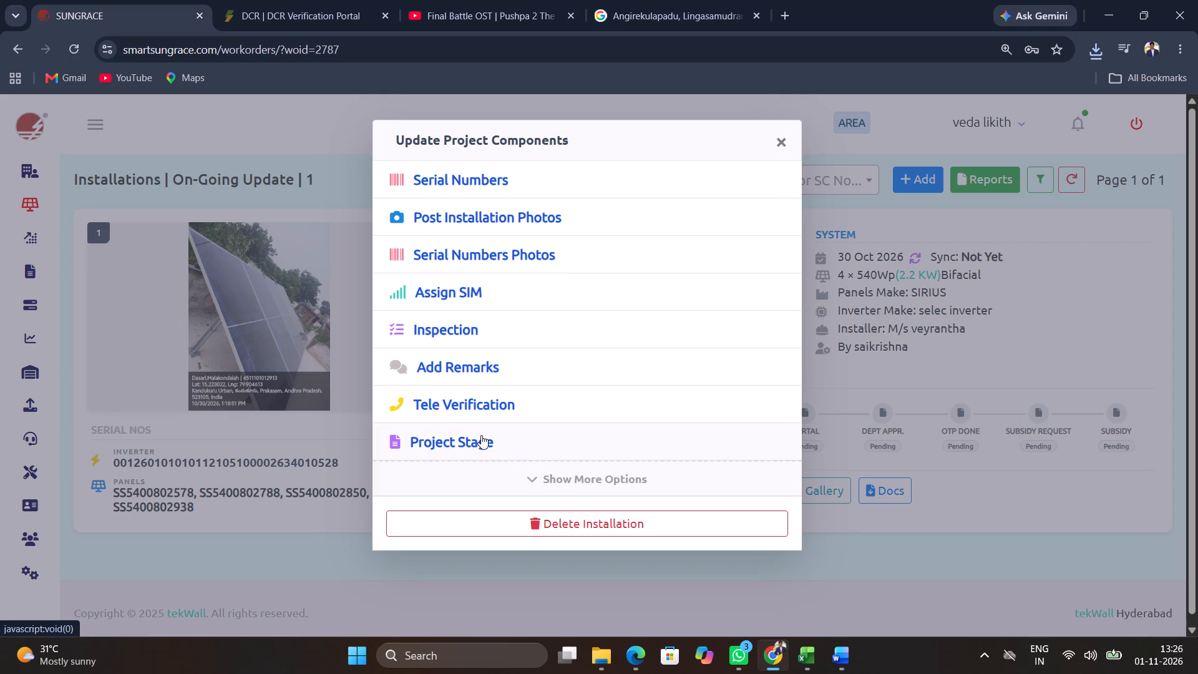
pyautogui.click(481, 435)
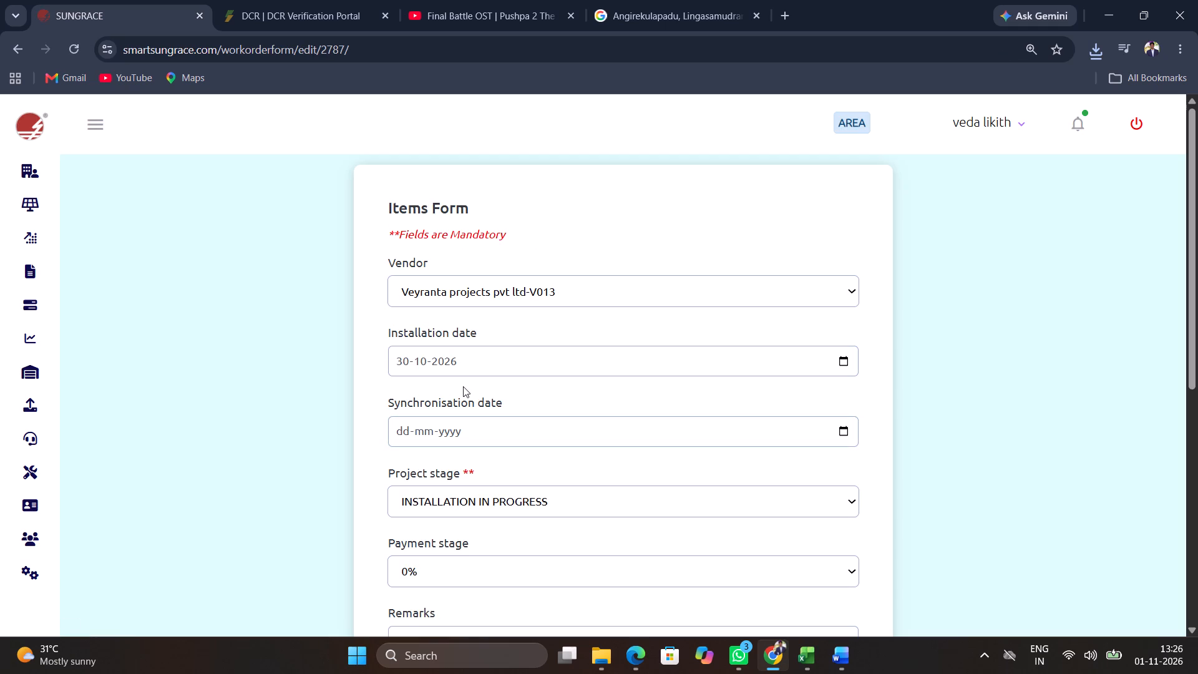
# Attach the certificate PDF from the 309_ folder as the Dcr upload and submit the form.
pyautogui.scroll(-4, 420, 344)
pyautogui.click(425, 515)
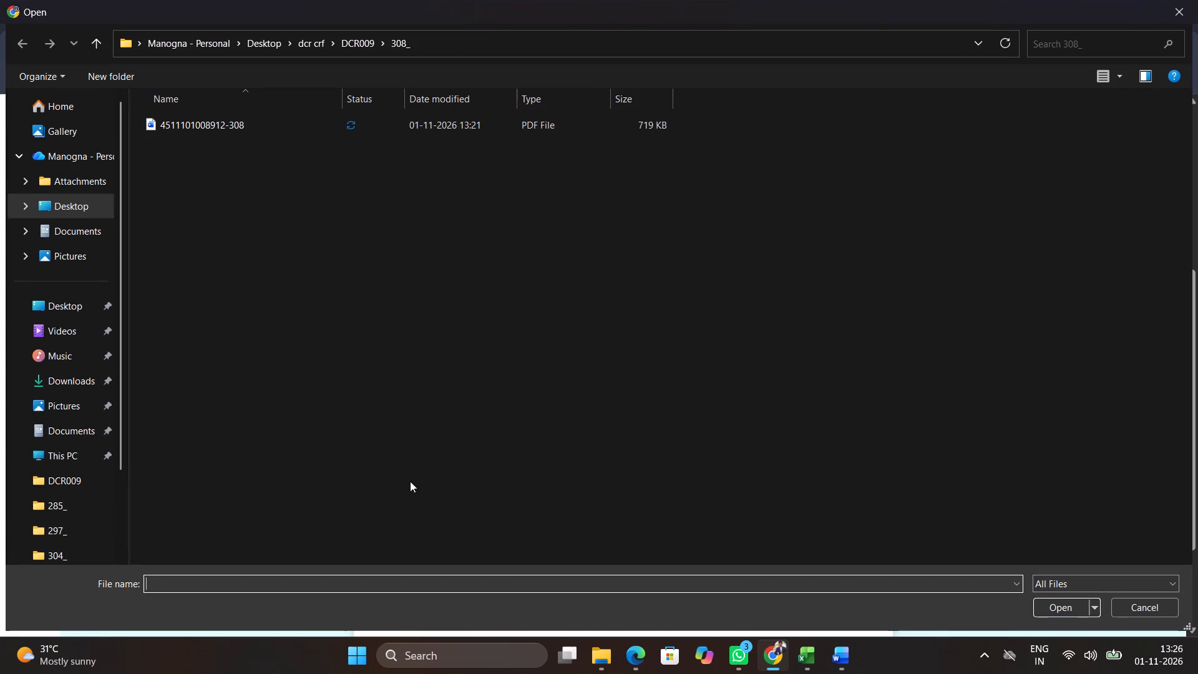
pyautogui.click(348, 39)
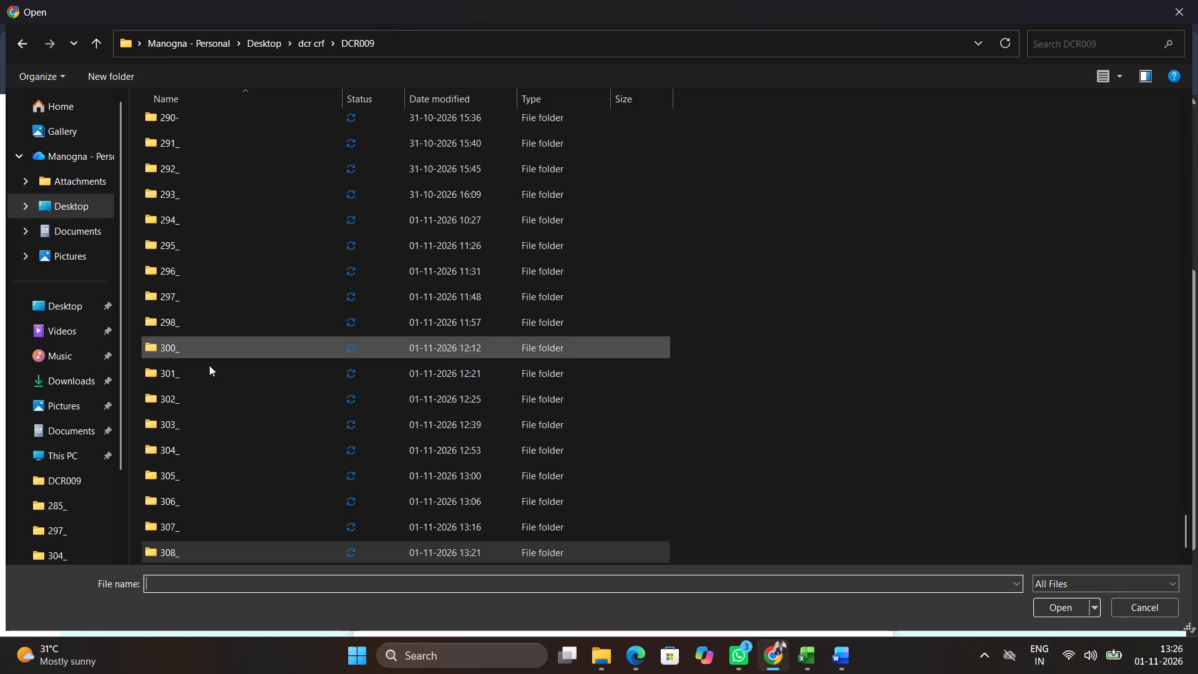
pyautogui.scroll(-4, 283, 378)
pyautogui.doubleClick(209, 525)
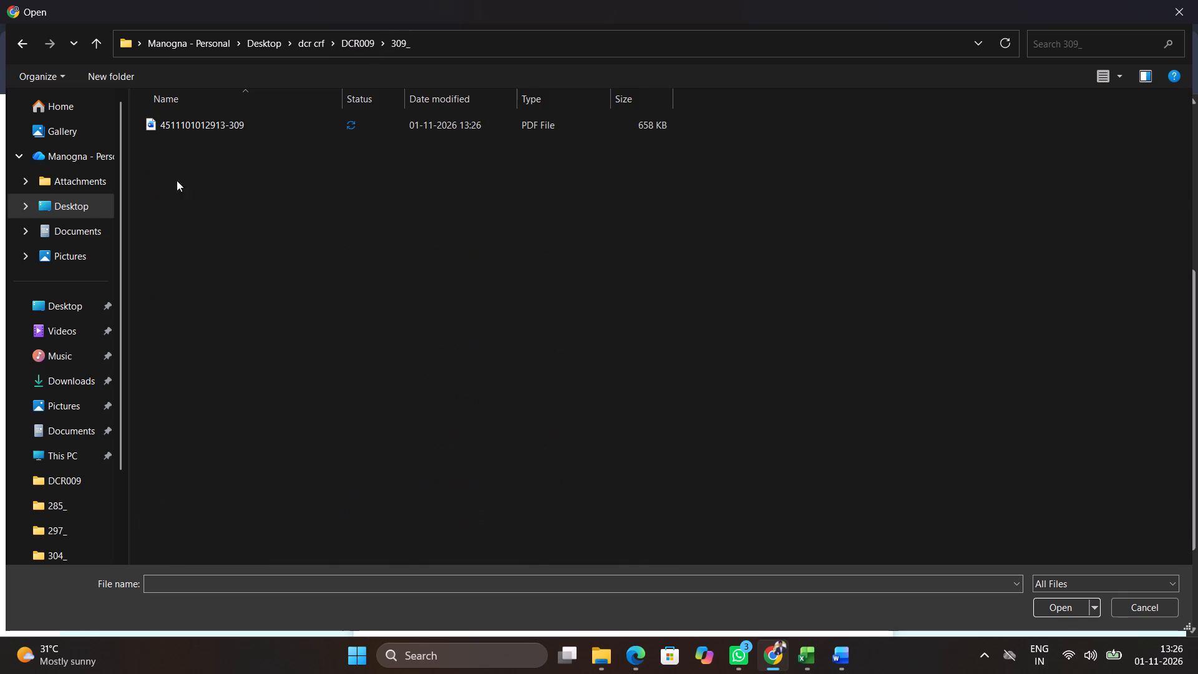
pyautogui.doubleClick(211, 120)
pyautogui.click(420, 582)
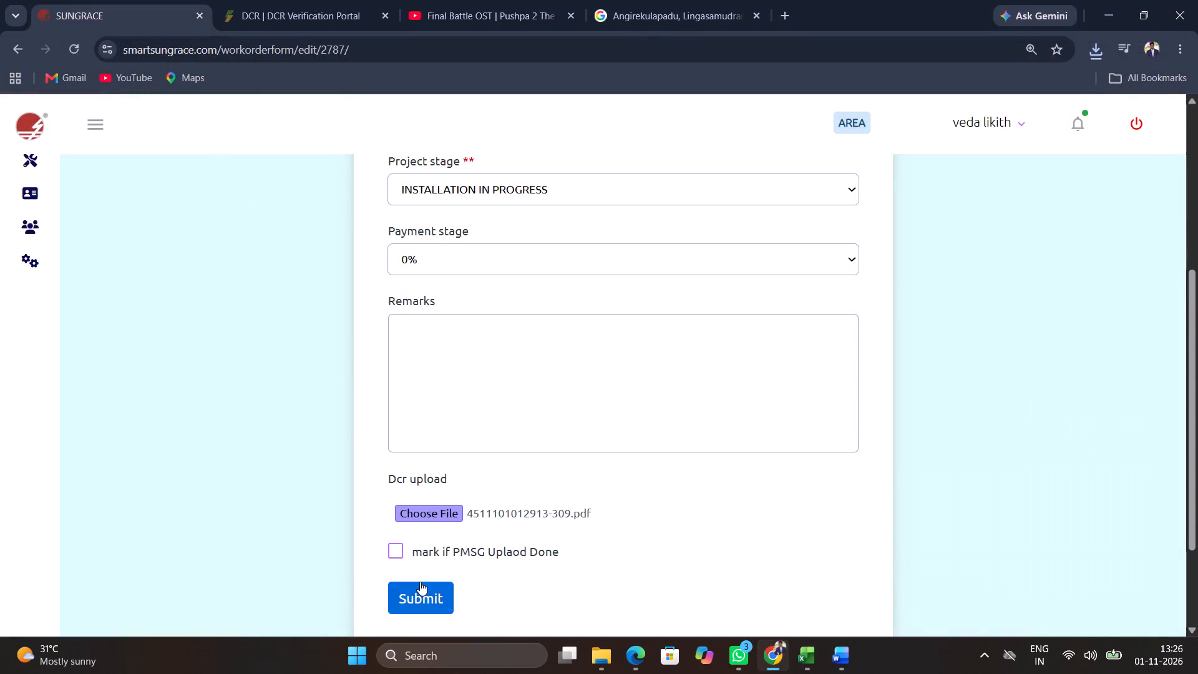
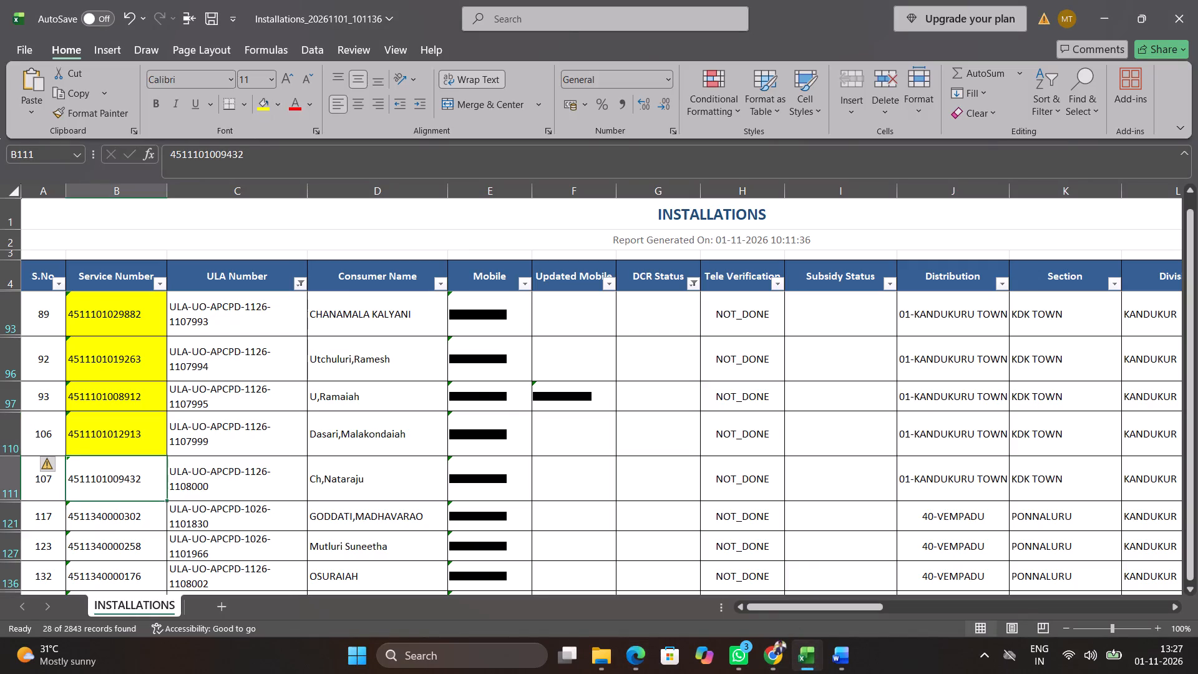
# Copy the service number of S.No 107 in the spreadsheet, switch to the browser, and look up its installation in SUNGRACE.
pyautogui.hotkey('ctrl', 'c')
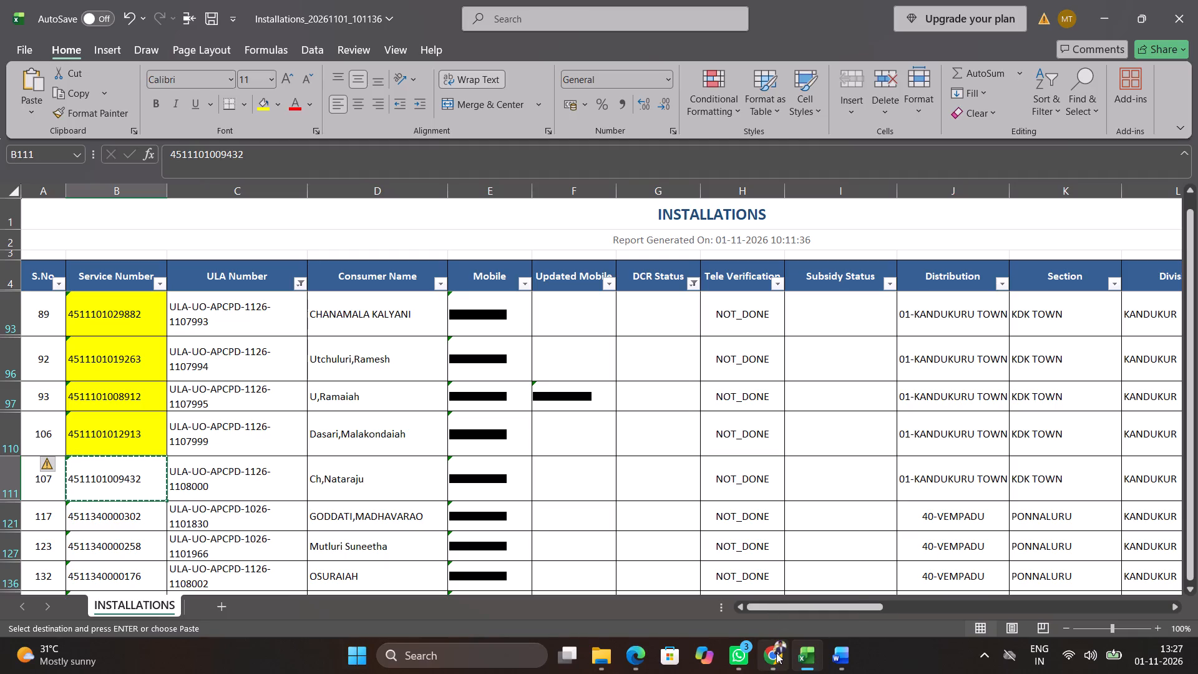
pyautogui.click(784, 608)
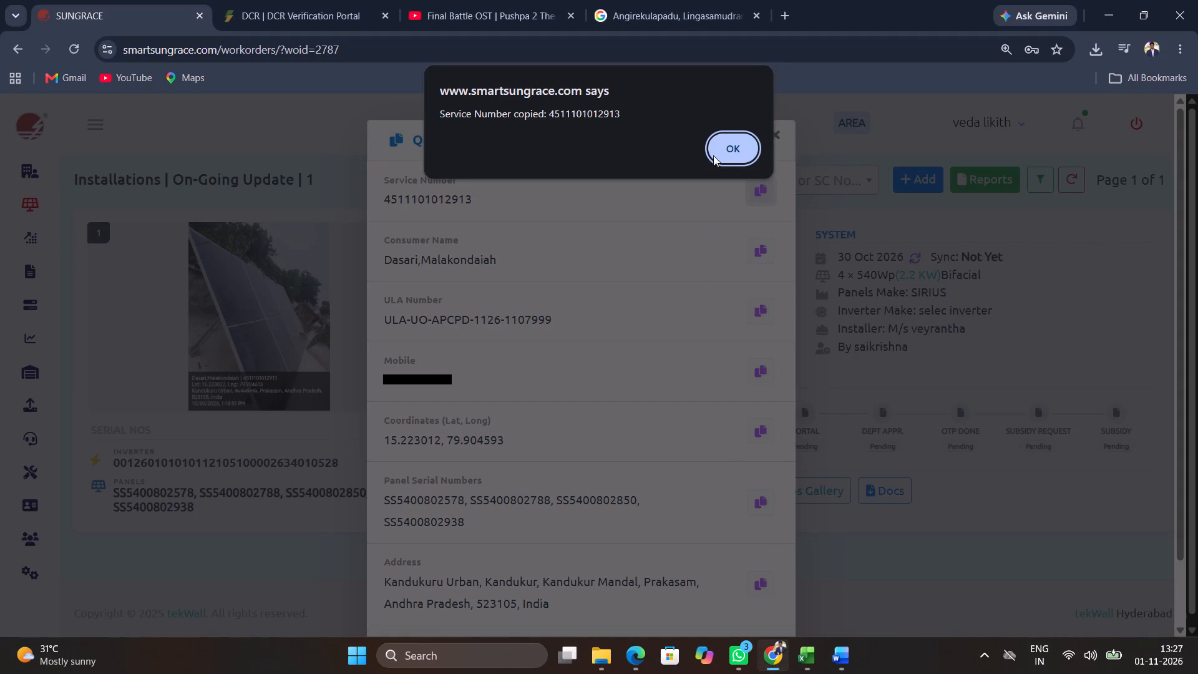
pyautogui.click(727, 140)
pyautogui.click(832, 238)
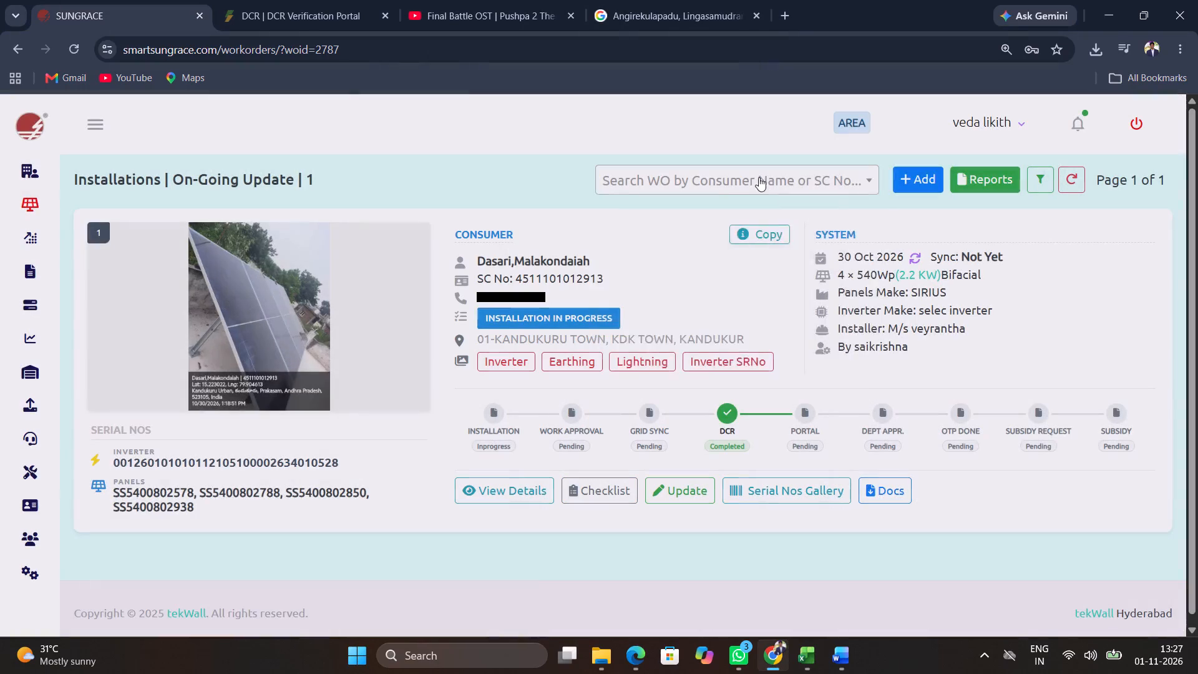
pyautogui.click(759, 177)
pyautogui.hotkey('ctrl', 'v')
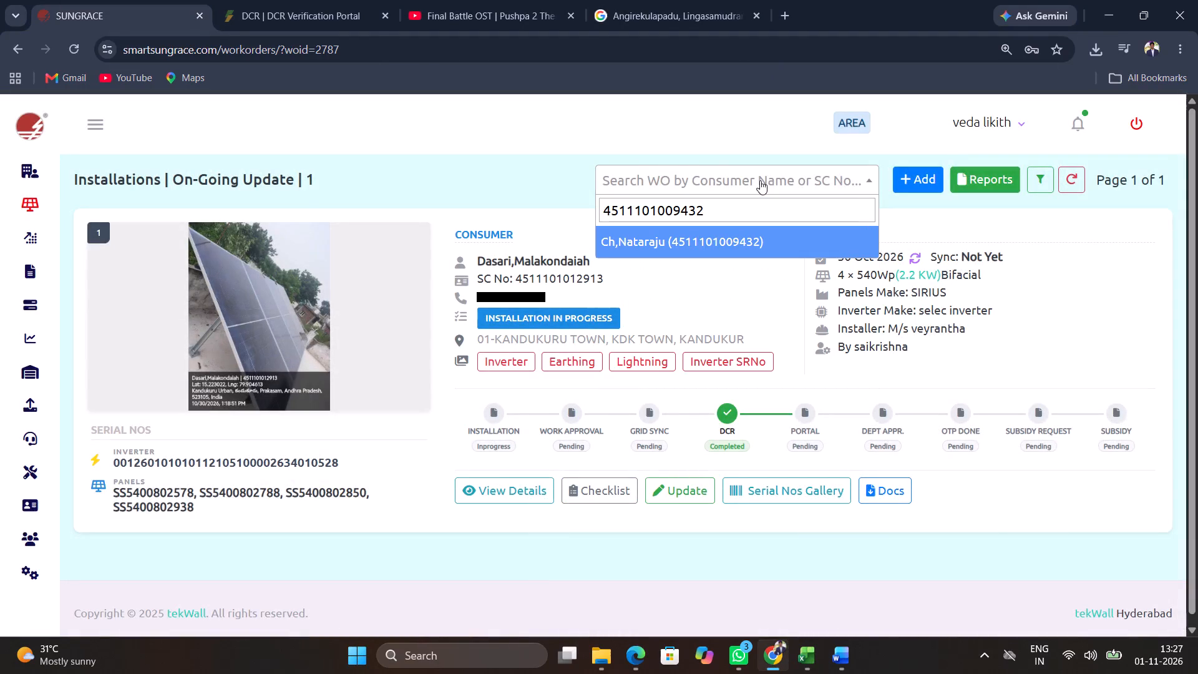
pyautogui.press('Return')
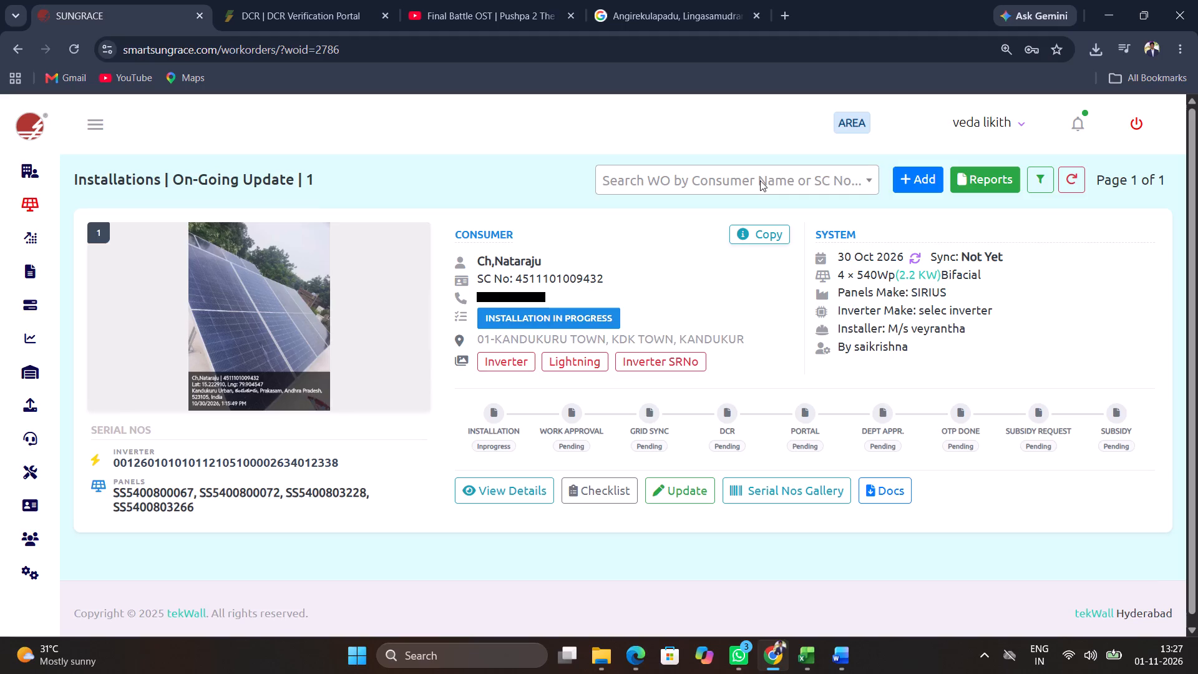
# Open the installation's Quick Copy Details and copy its ULA number.
pyautogui.click(761, 242)
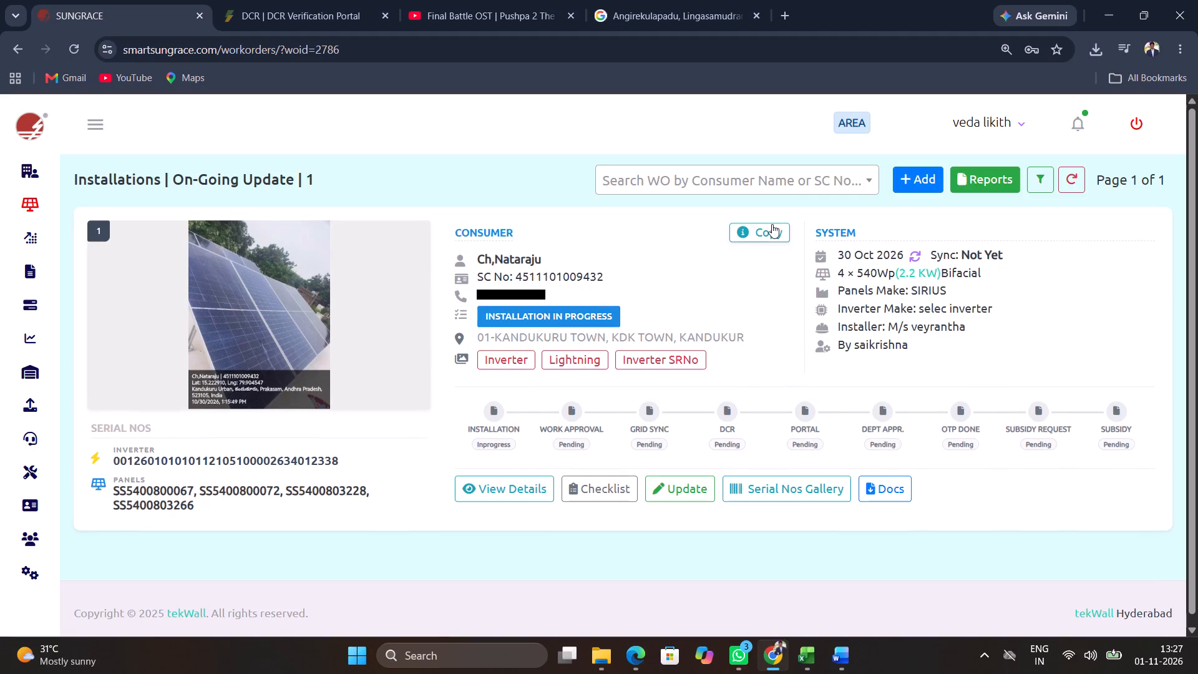
pyautogui.click(774, 220)
pyautogui.click(740, 230)
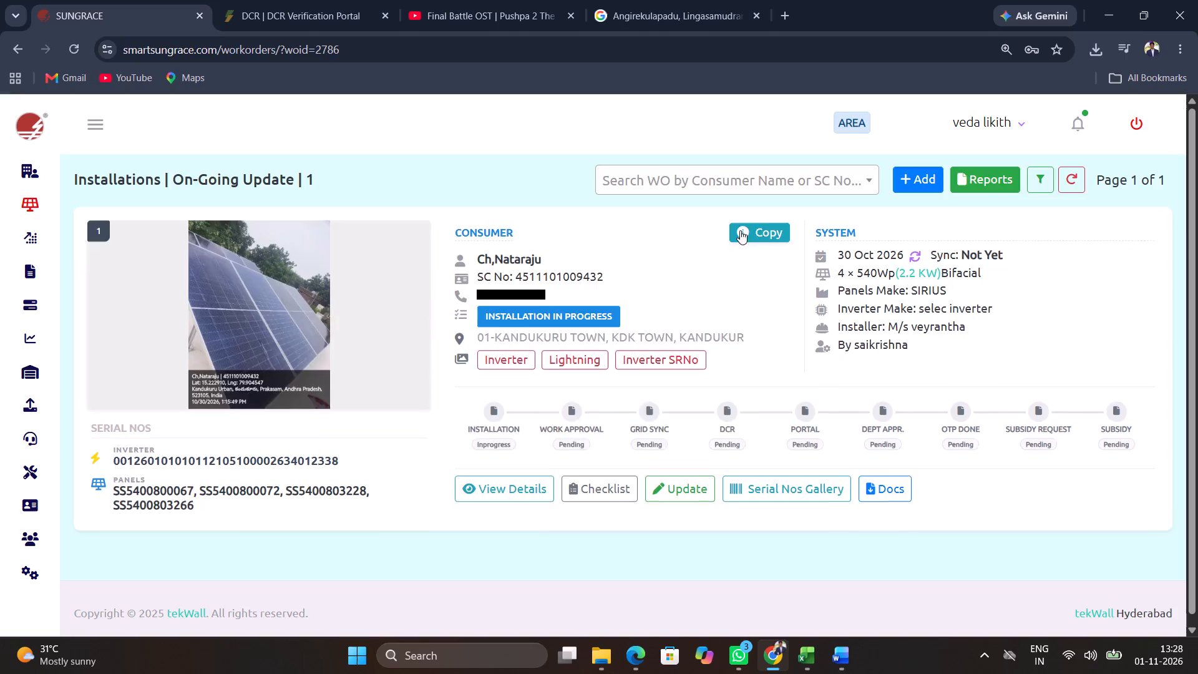
pyautogui.click(764, 306)
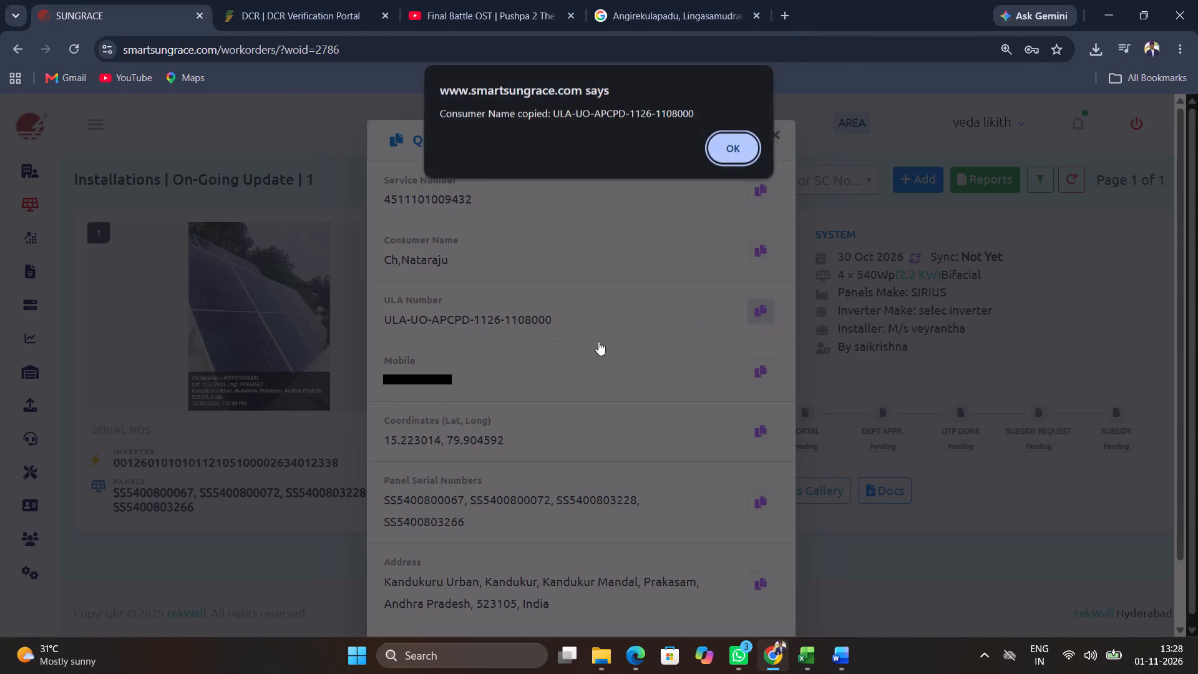
# In the DCR portal, close the viewed certificate, start a new B2C entry, and enter the copied ULA number as Consumer Application Number.
pyautogui.click(265, 0)
pyautogui.click(1050, 140)
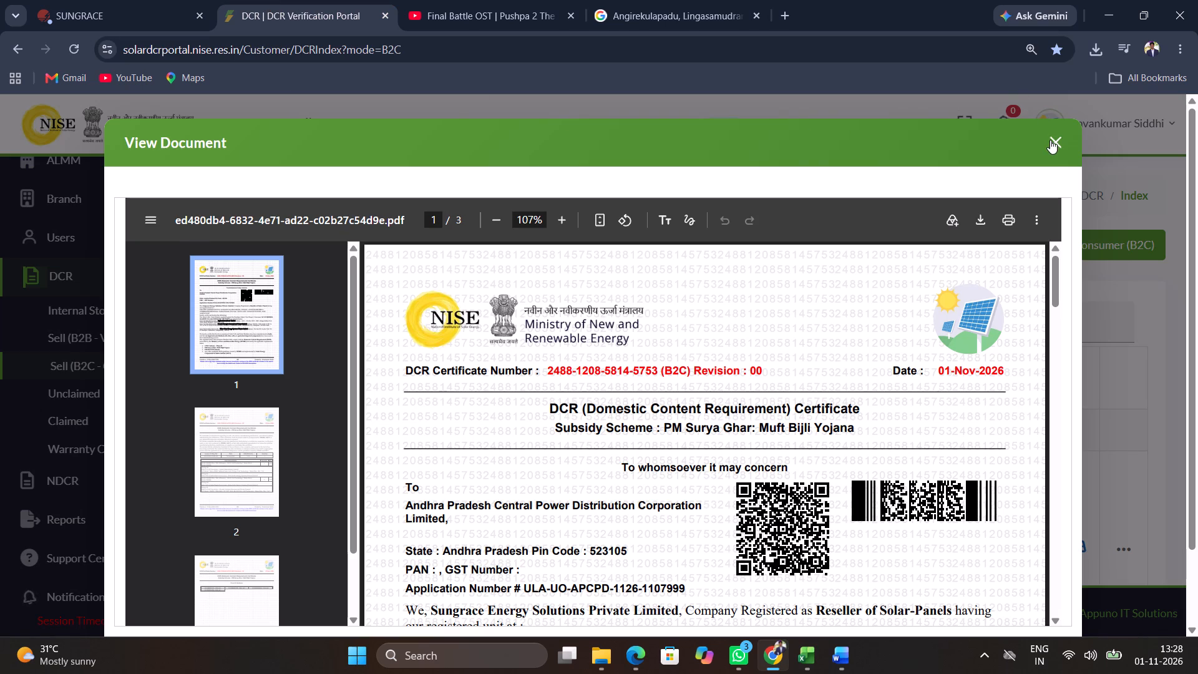
pyautogui.click(1020, 241)
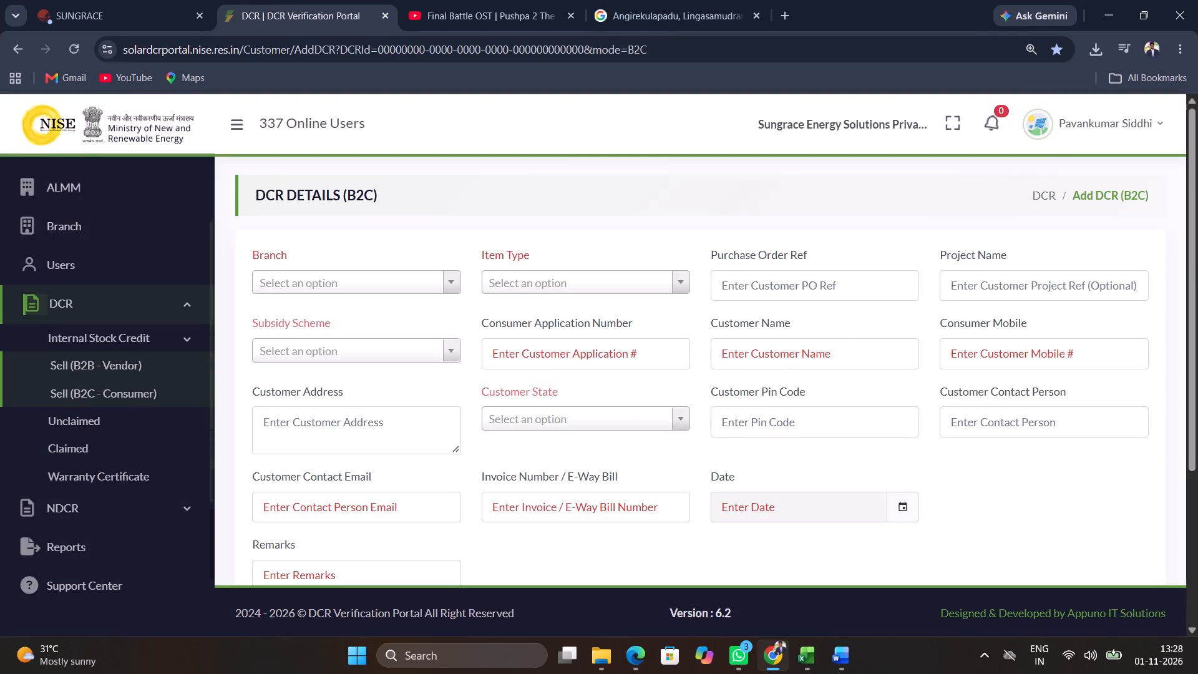
pyautogui.click(610, 356)
pyautogui.hotkey('ctrl', 'v')
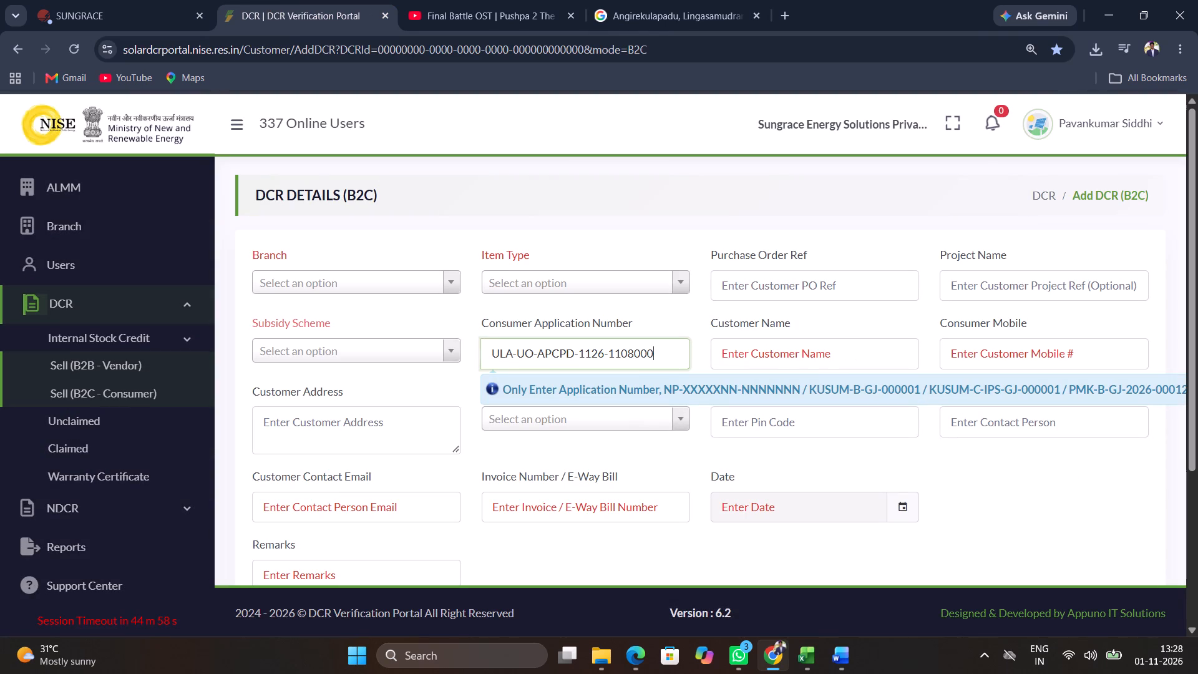
# Set the branch to Andhra Pradesh, the subsidy scheme to PM Surya Ghar: Muft Bijli Yojana, and the item type to Solar Panels.
pyautogui.click(346, 283)
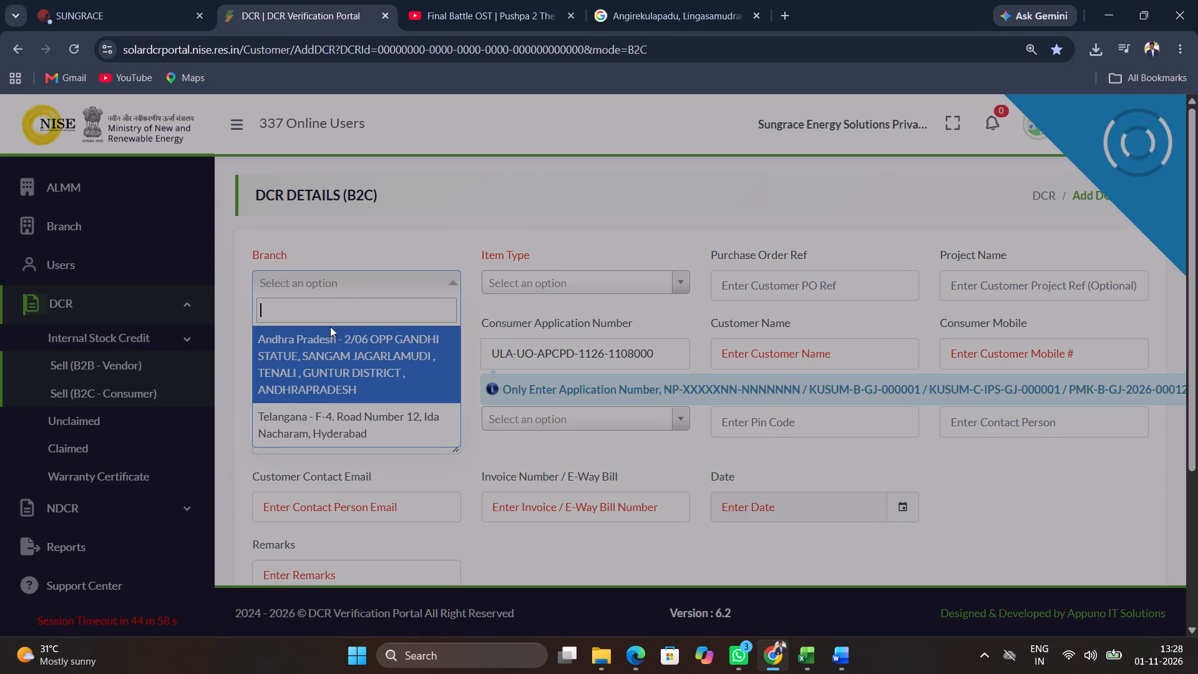
pyautogui.click(328, 343)
pyautogui.moveTo(328, 347); pyautogui.dragTo(328, 353)
pyautogui.click(345, 485)
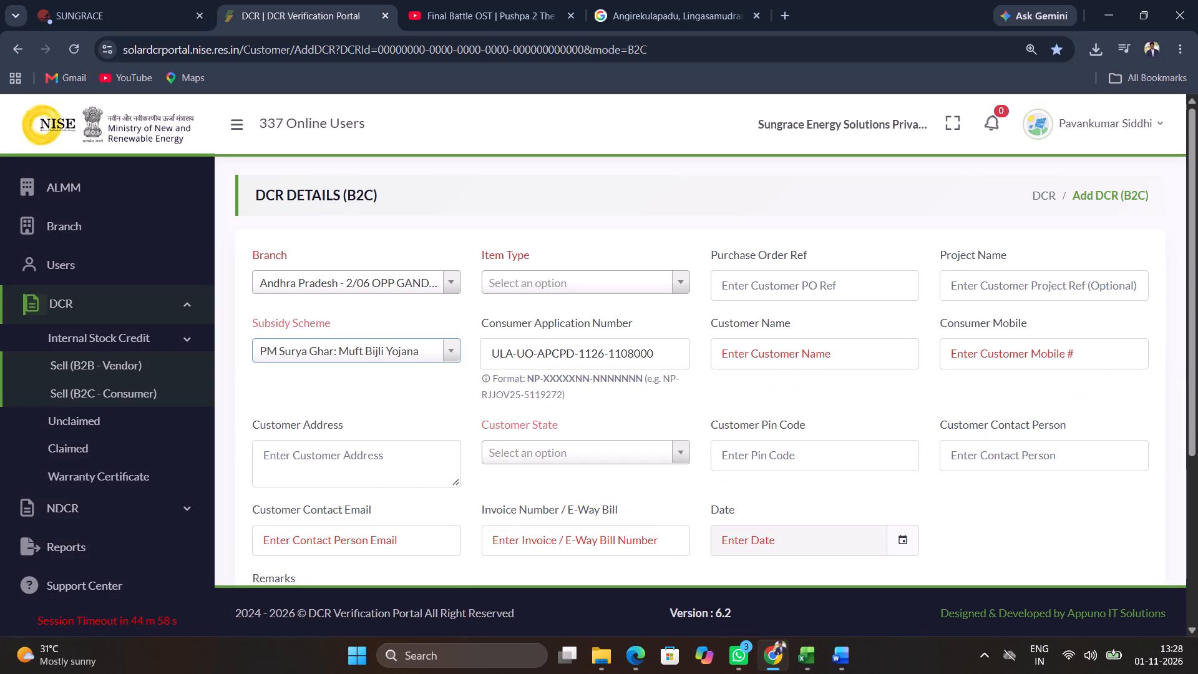
pyautogui.click(550, 287)
pyautogui.click(543, 339)
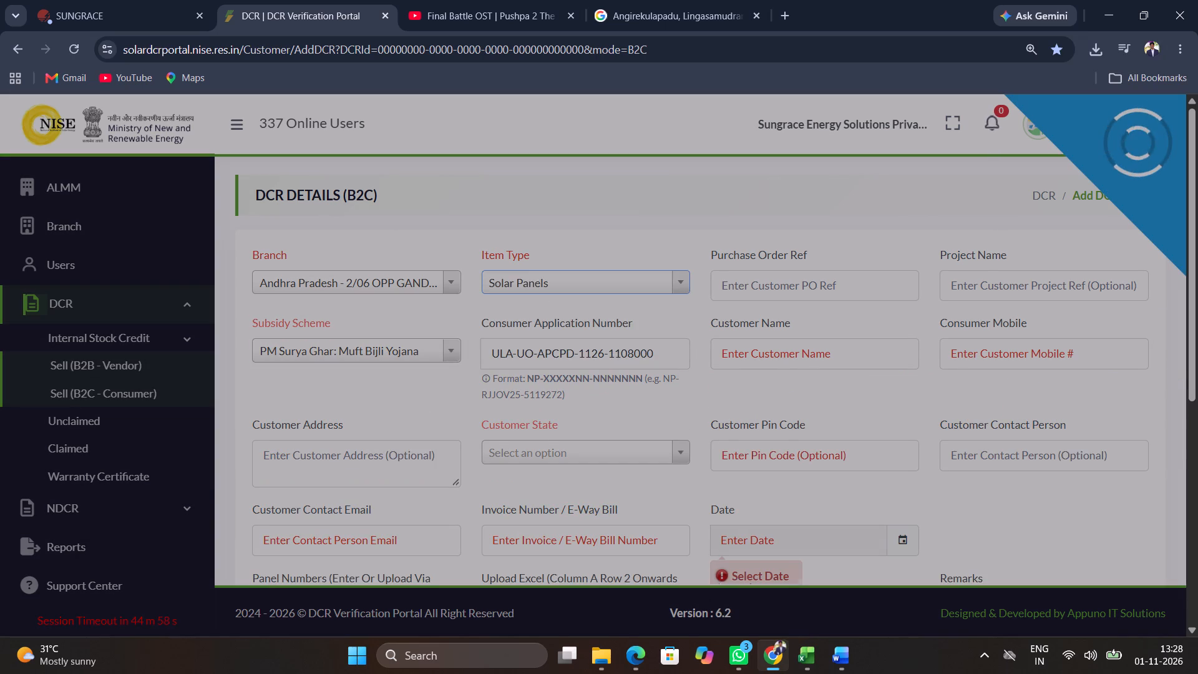
pyautogui.click(762, 353)
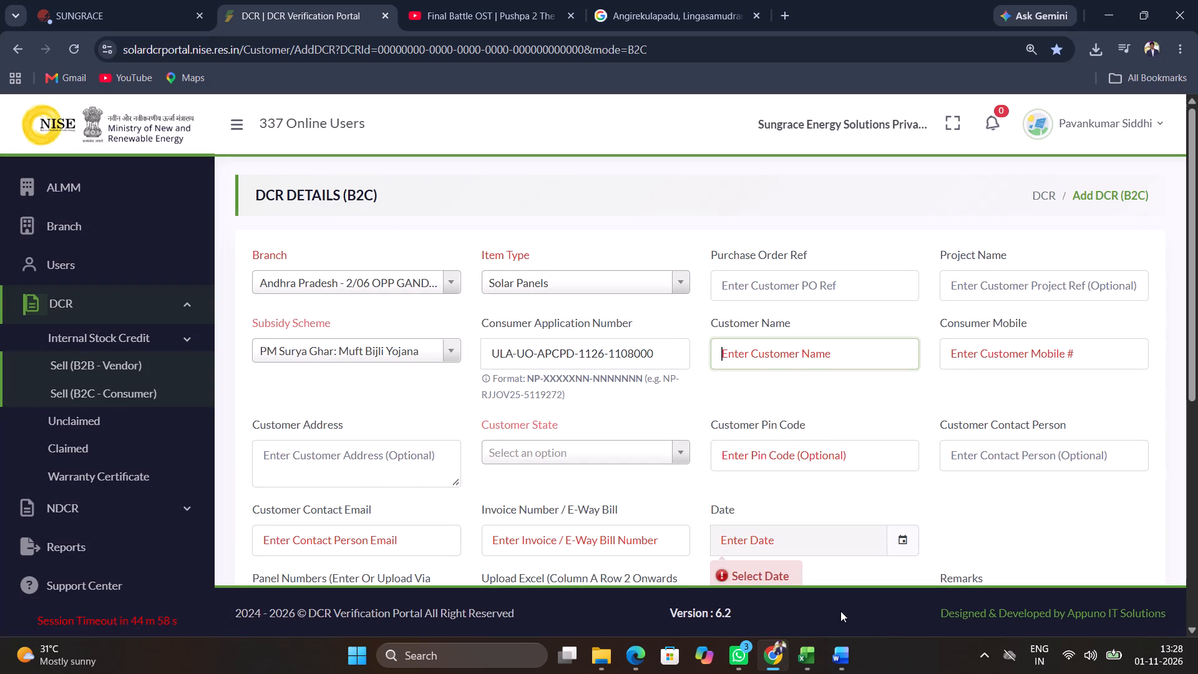
pyautogui.click(848, 577)
pyautogui.scroll(4, 451, 301)
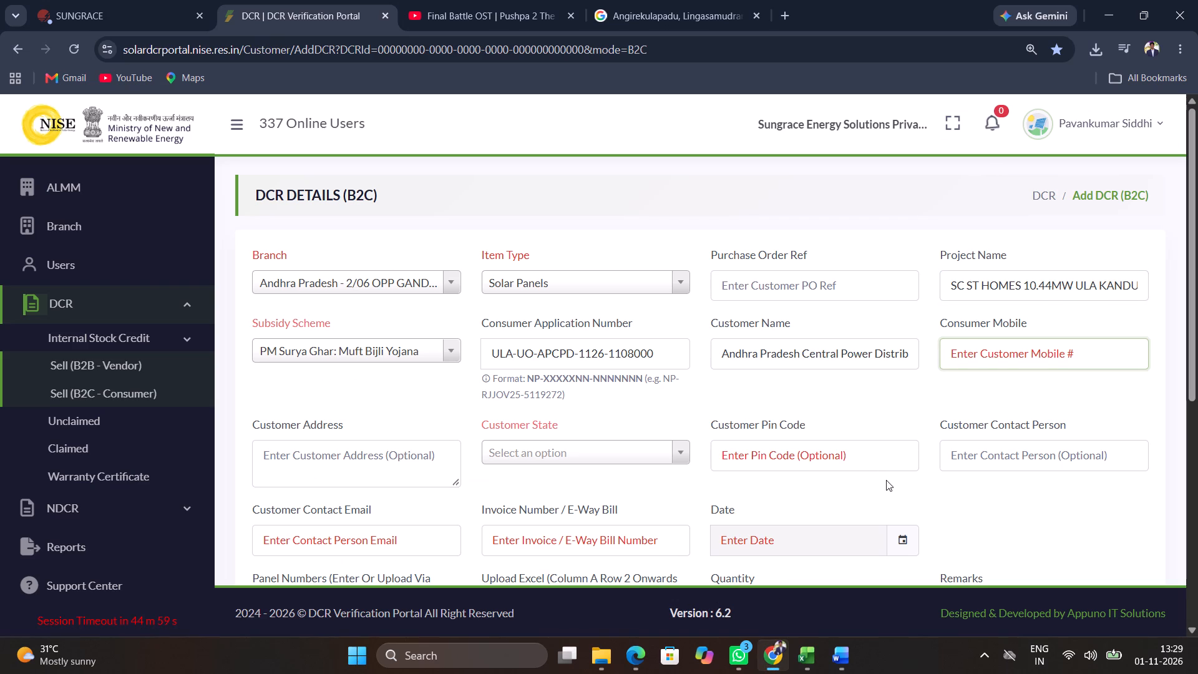
pyautogui.click(840, 655)
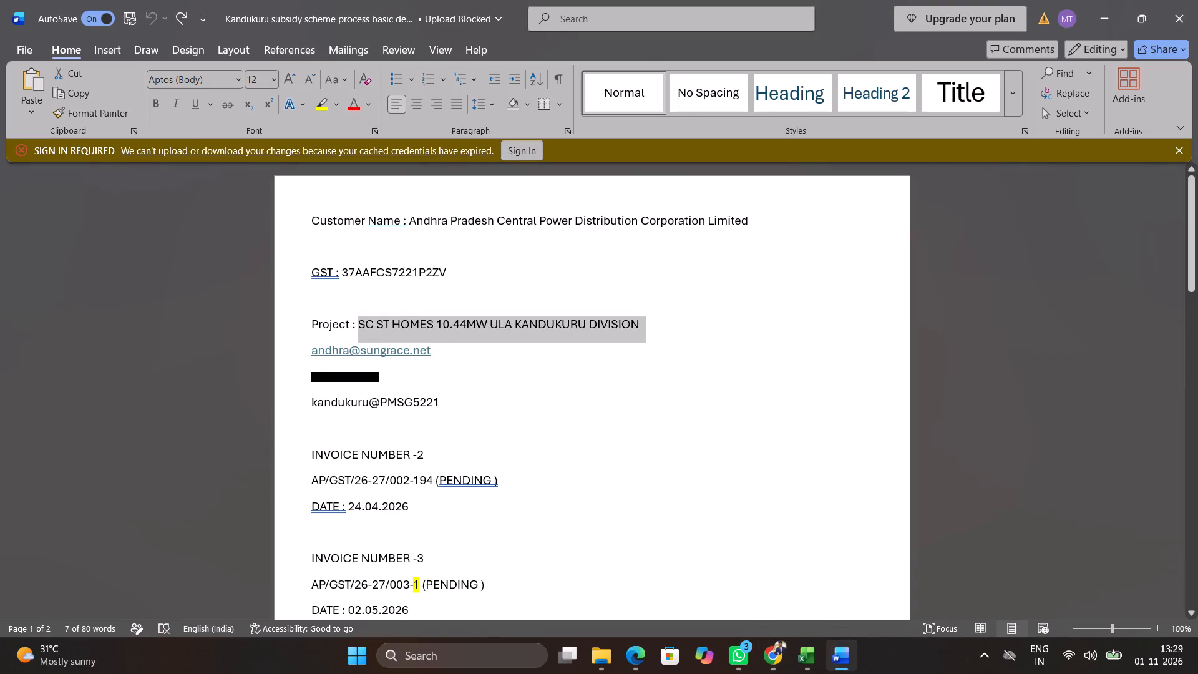
pyautogui.moveTo(396, 381); pyautogui.dragTo(294, 375)
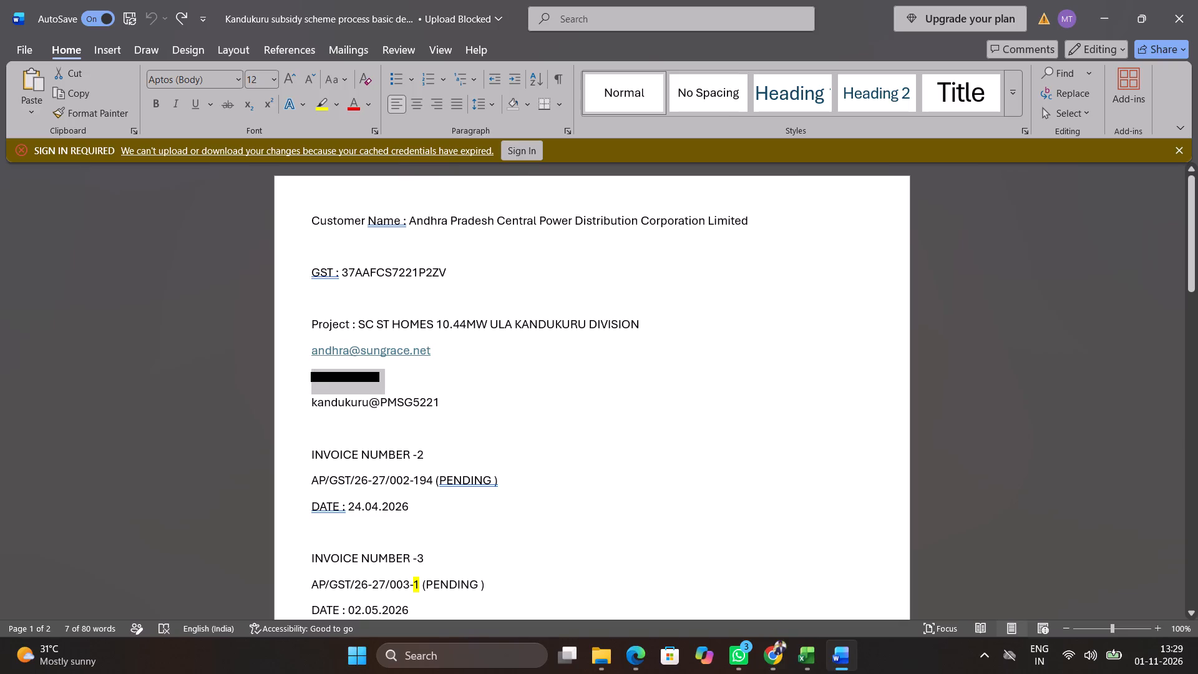
pyautogui.moveTo(294, 375); pyautogui.dragTo(293, 375)
pyautogui.click(292, 375)
pyautogui.hotkey('ctrl', 'c')
pyautogui.hotkey('ctrl', 'space')
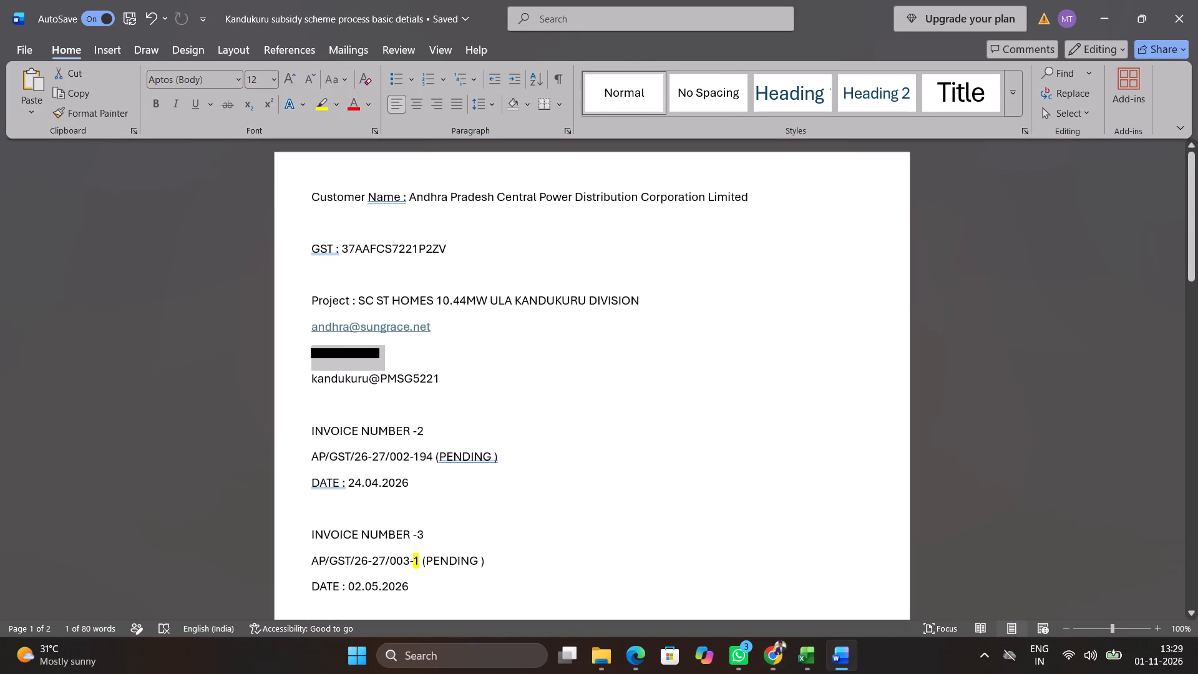
pyautogui.click(771, 587)
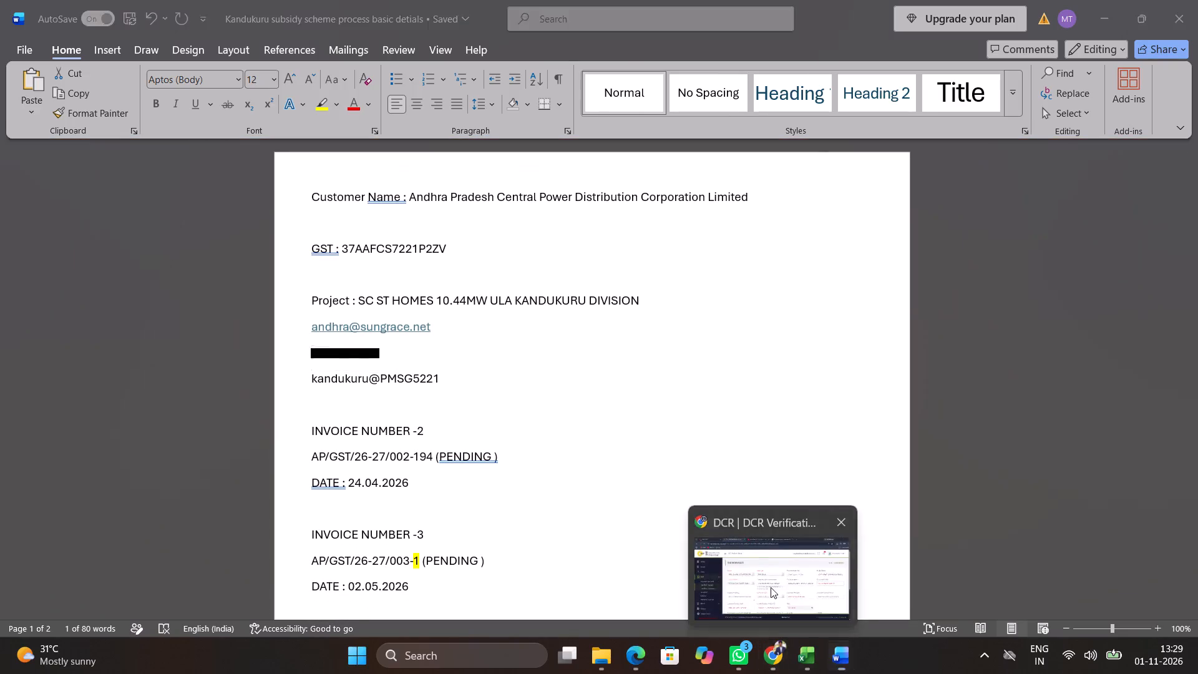
pyautogui.hotkey('ctrl', 'v')
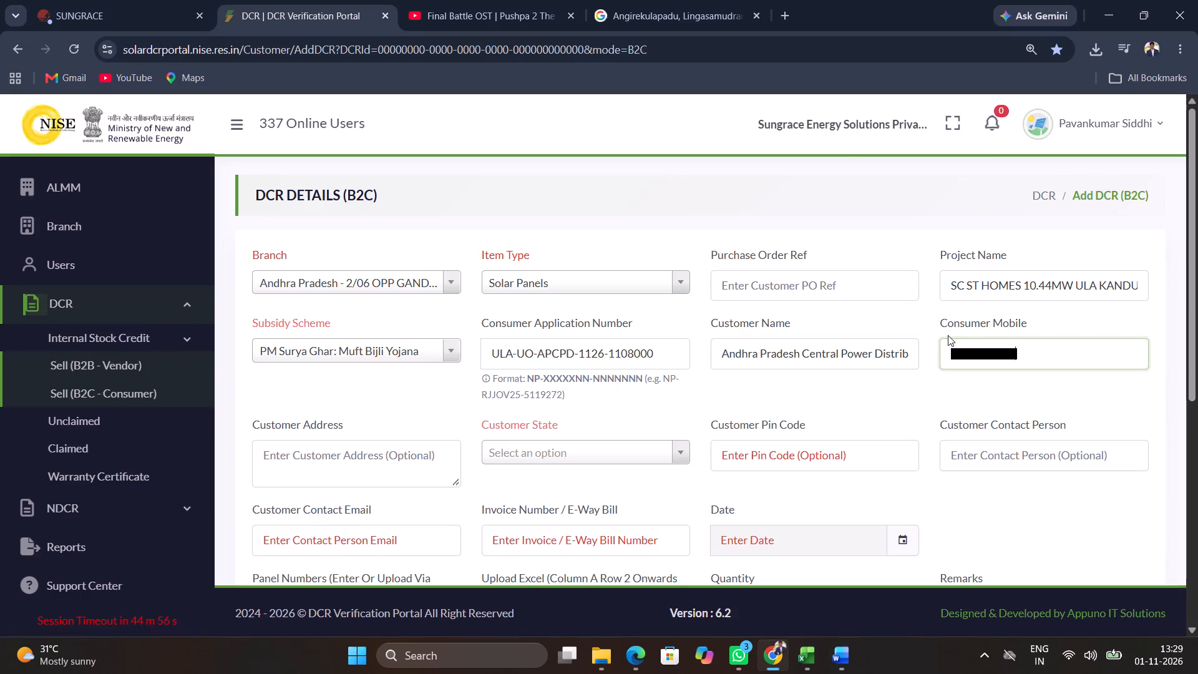
# Set the customer state to Andhra Pradesh (37).
pyautogui.click(549, 451)
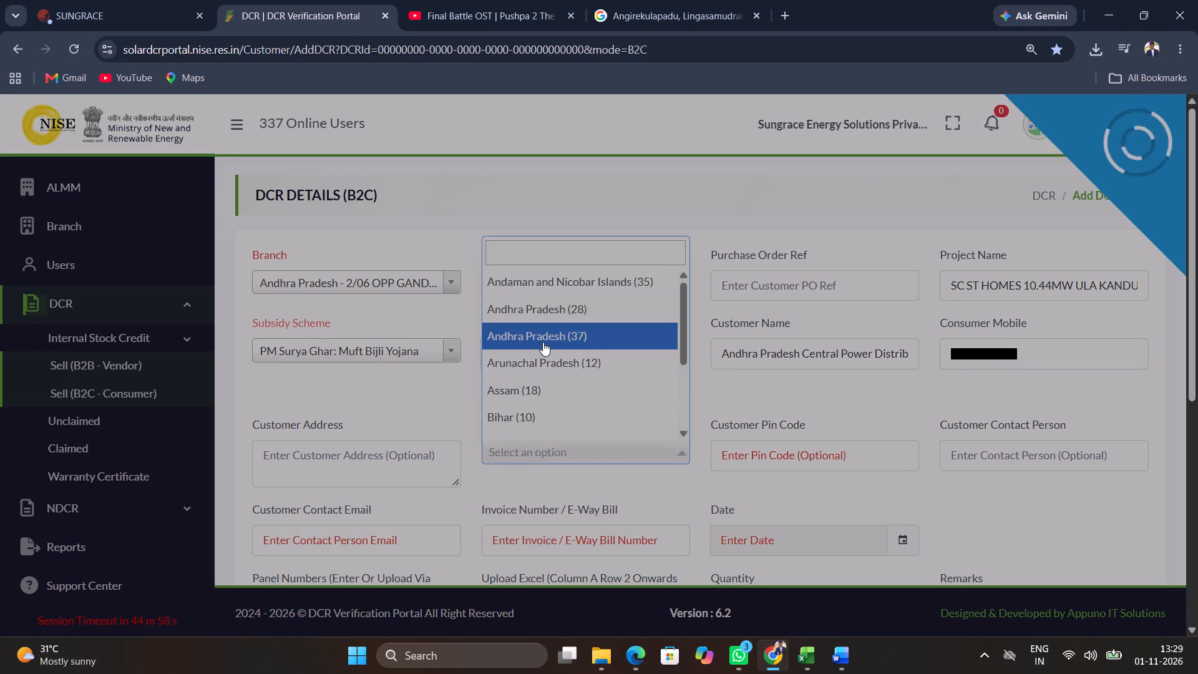
pyautogui.click(543, 342)
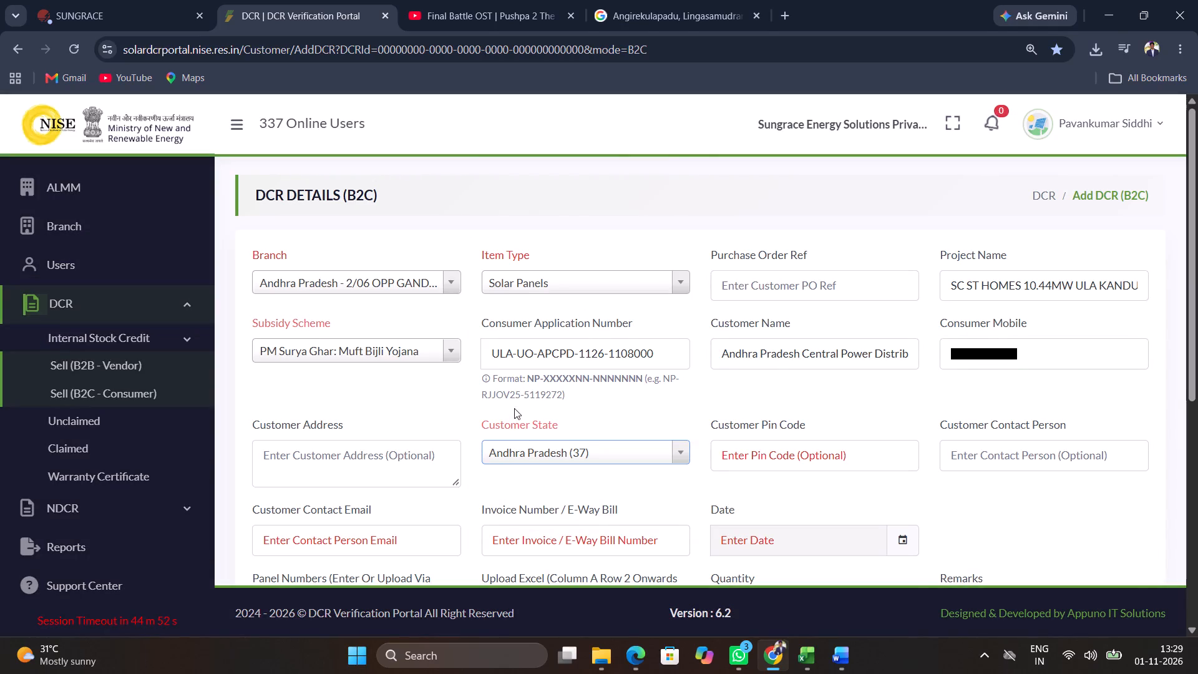
# Fill Customer Contact Email with the e-mail address copied from the Word details document.
pyautogui.scroll(-2, 514, 408)
pyautogui.click(429, 378)
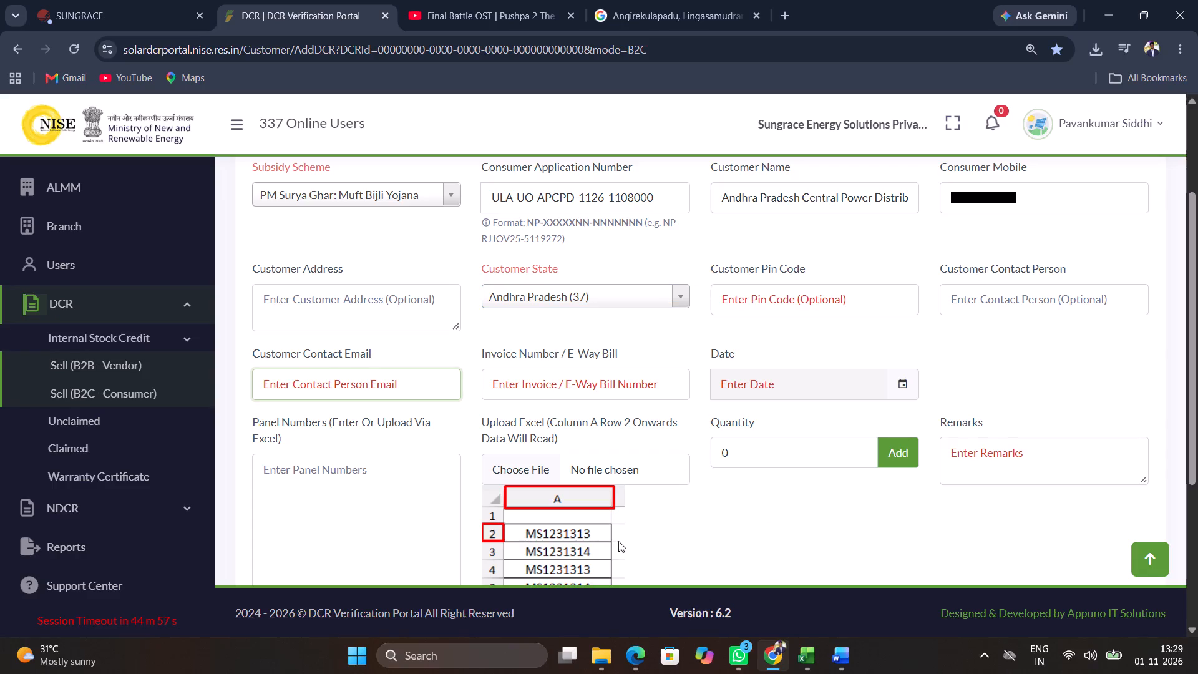
pyautogui.click(811, 582)
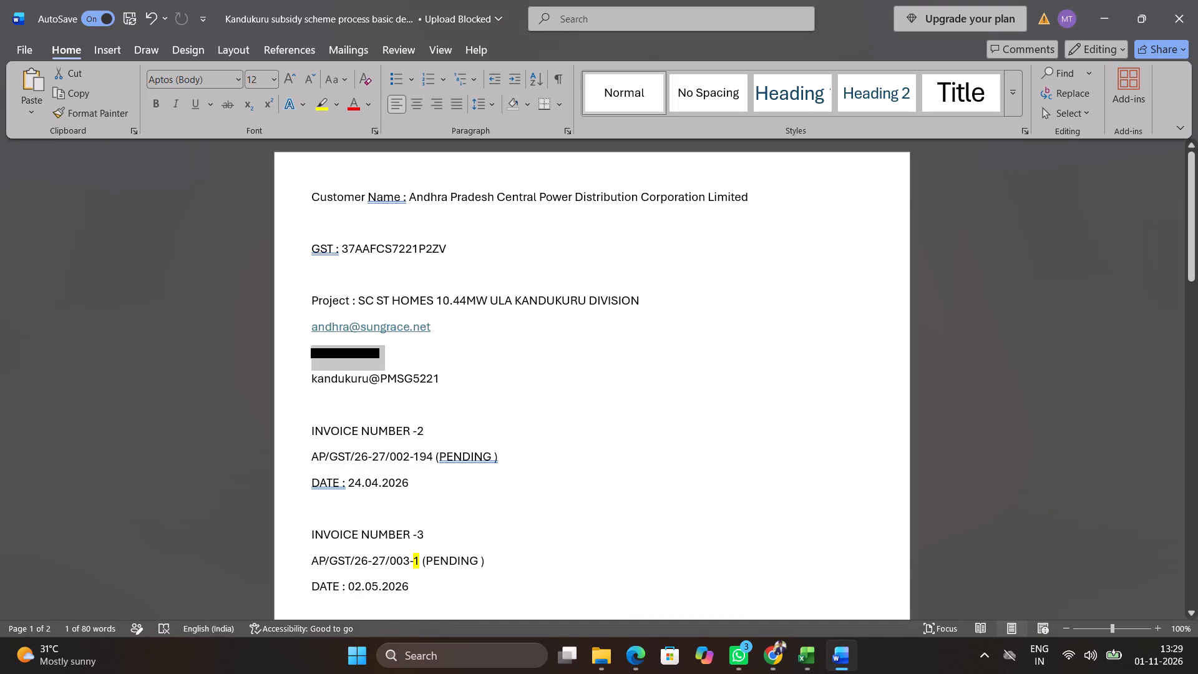
pyautogui.moveTo(479, 328); pyautogui.dragTo(329, 332)
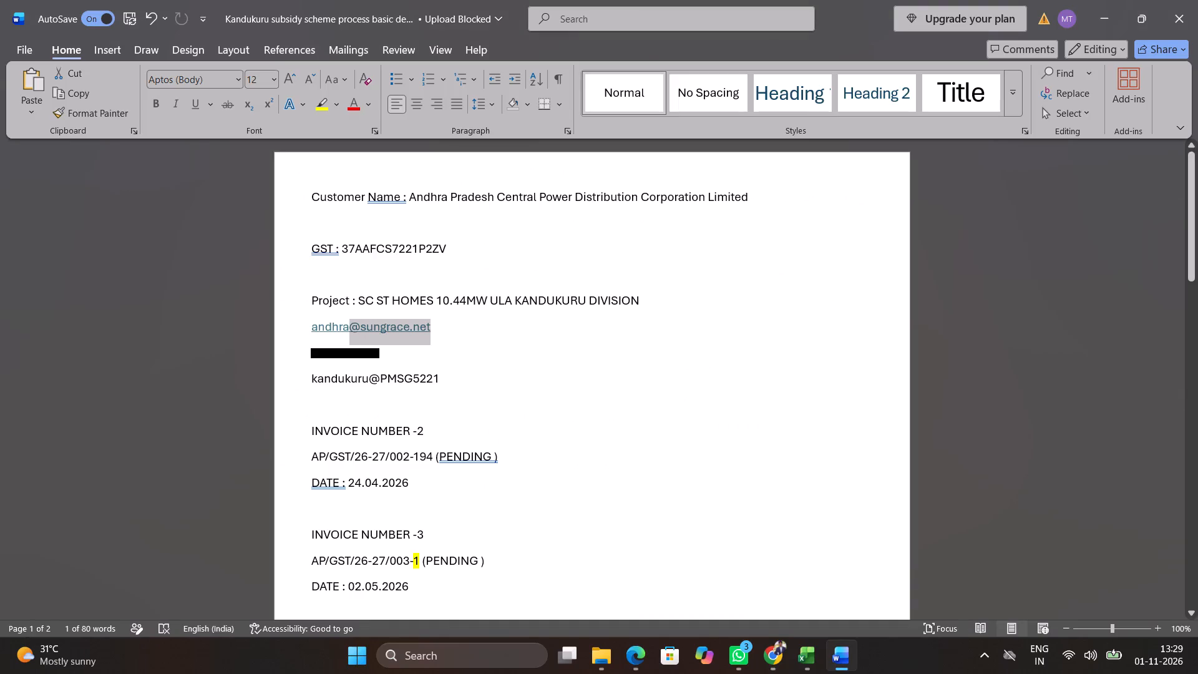
pyautogui.moveTo(329, 332); pyautogui.dragTo(285, 335)
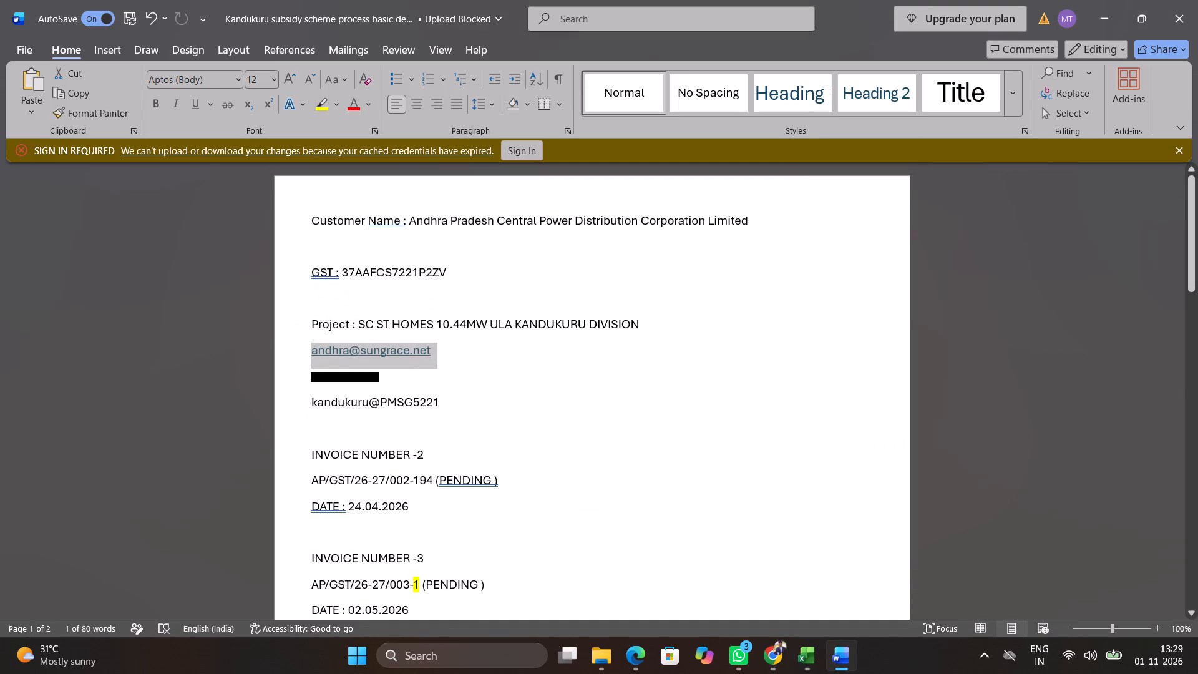
pyautogui.hotkey('ctrl', 'c')
pyautogui.click(779, 587)
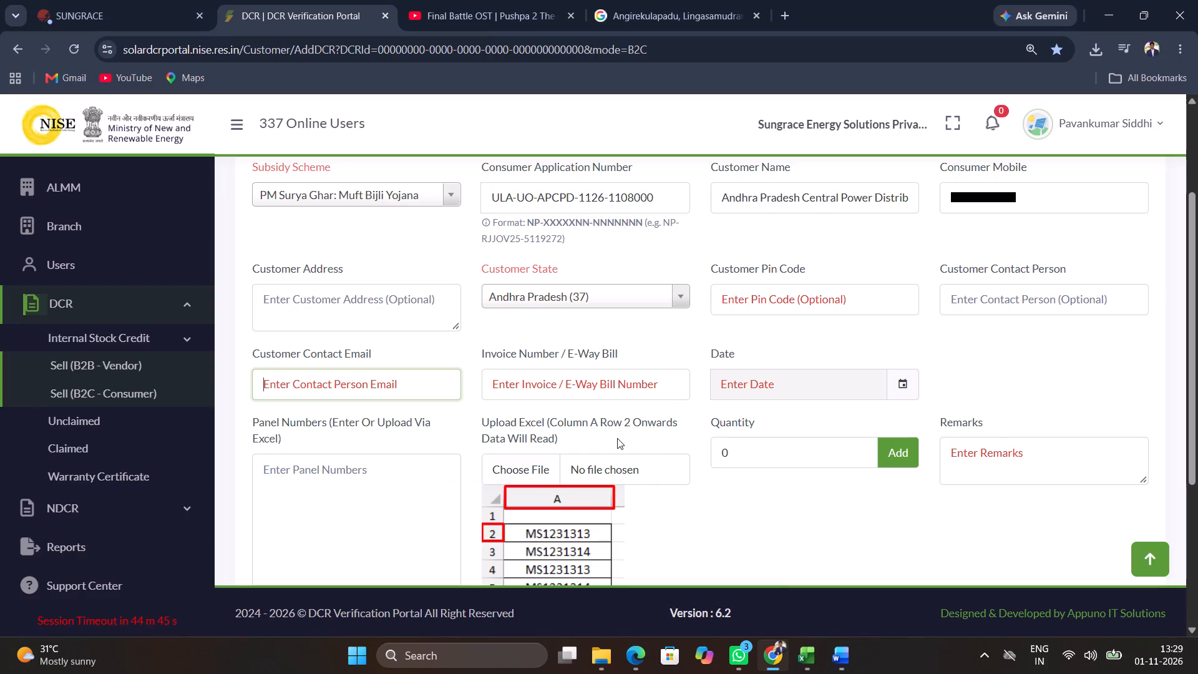
pyautogui.hotkey('ctrl', 'v')
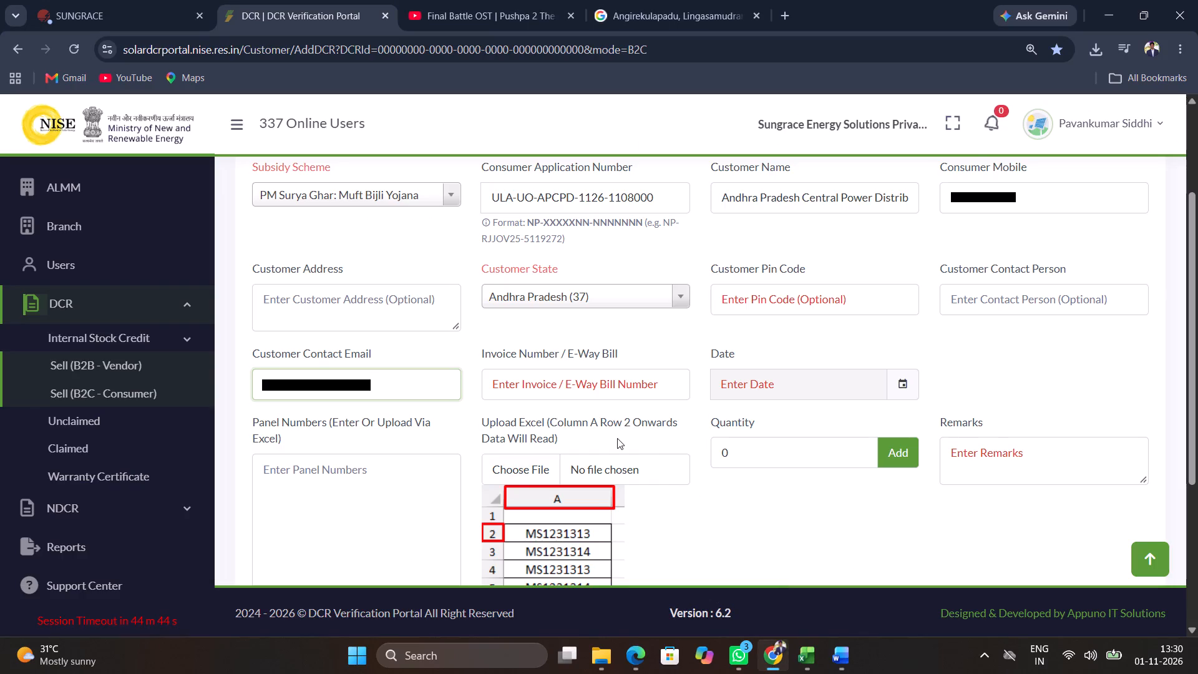
# Fill the invoice number as AP/GST/26-27/009-310, copying the invoice number 9 prefix from the Word document and adding 310.
pyautogui.click(583, 391)
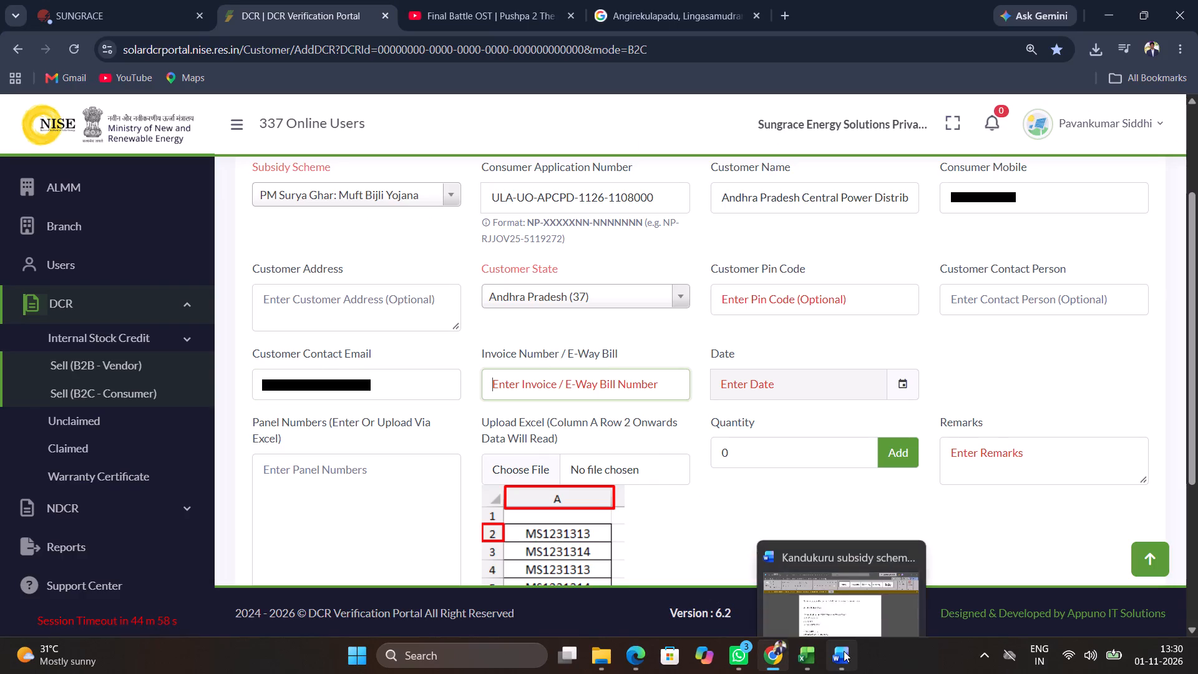
pyautogui.click(830, 592)
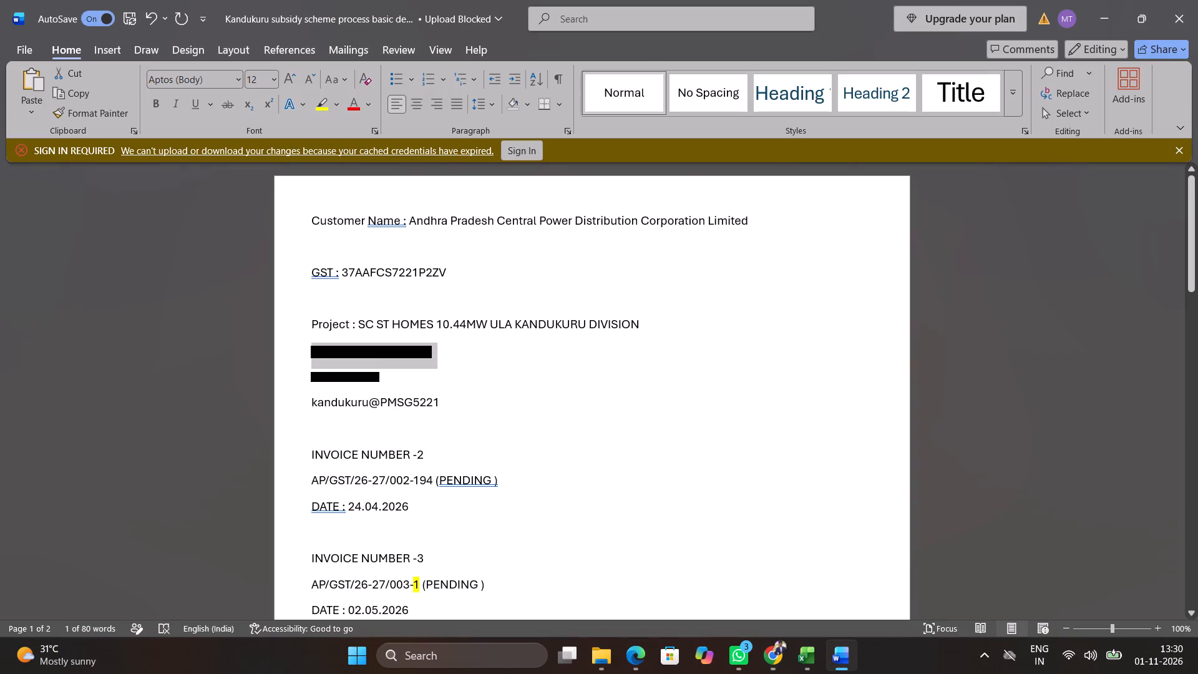
pyautogui.scroll(-2, 595, 337)
pyautogui.scroll(-13, 500, 368)
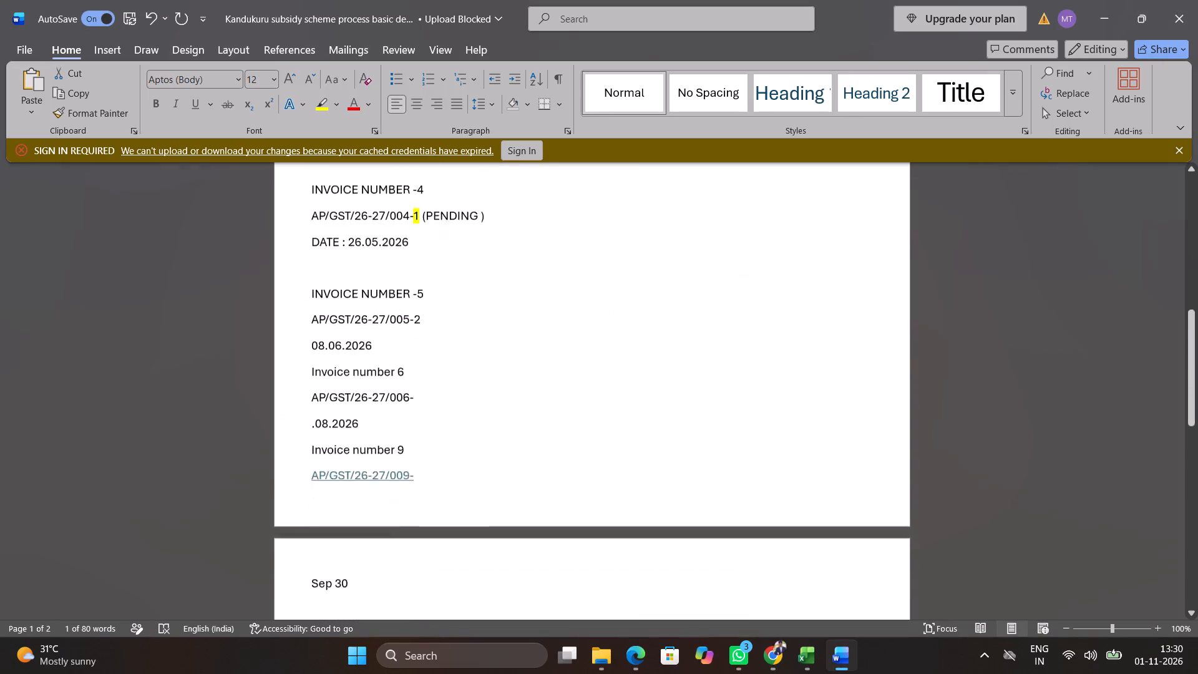
pyautogui.moveTo(432, 386); pyautogui.dragTo(292, 383)
pyautogui.hotkey('ctrl', 'c')
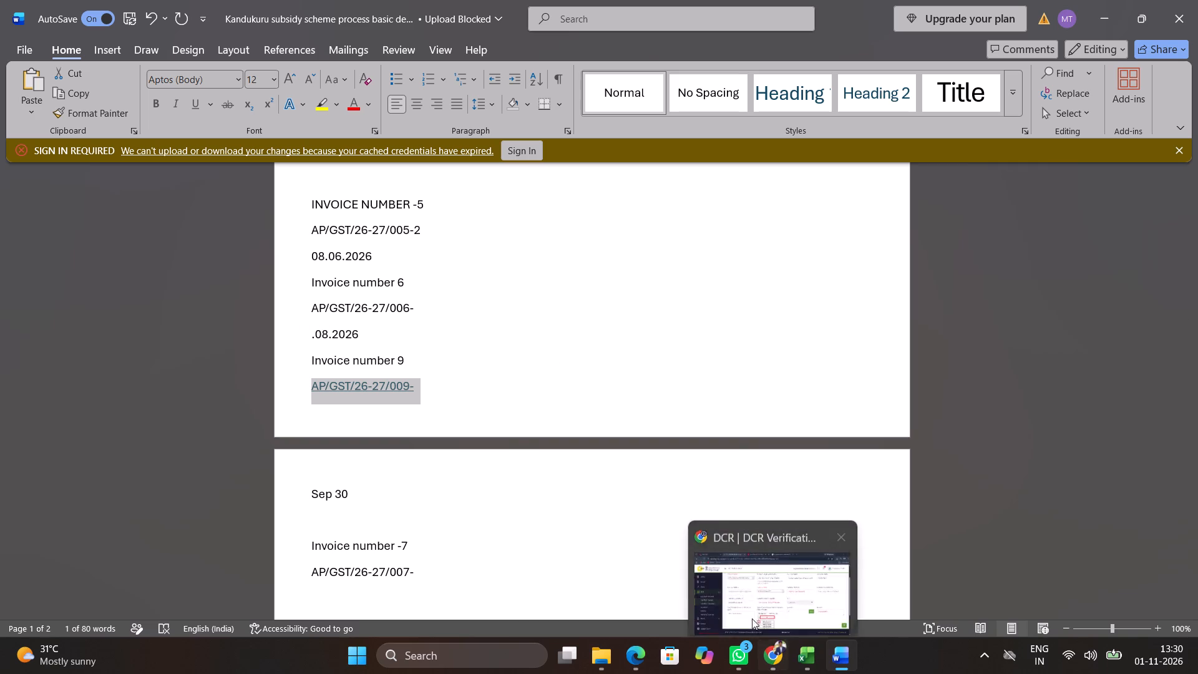
pyautogui.click(739, 572)
pyautogui.hotkey('ctrl', 'v')
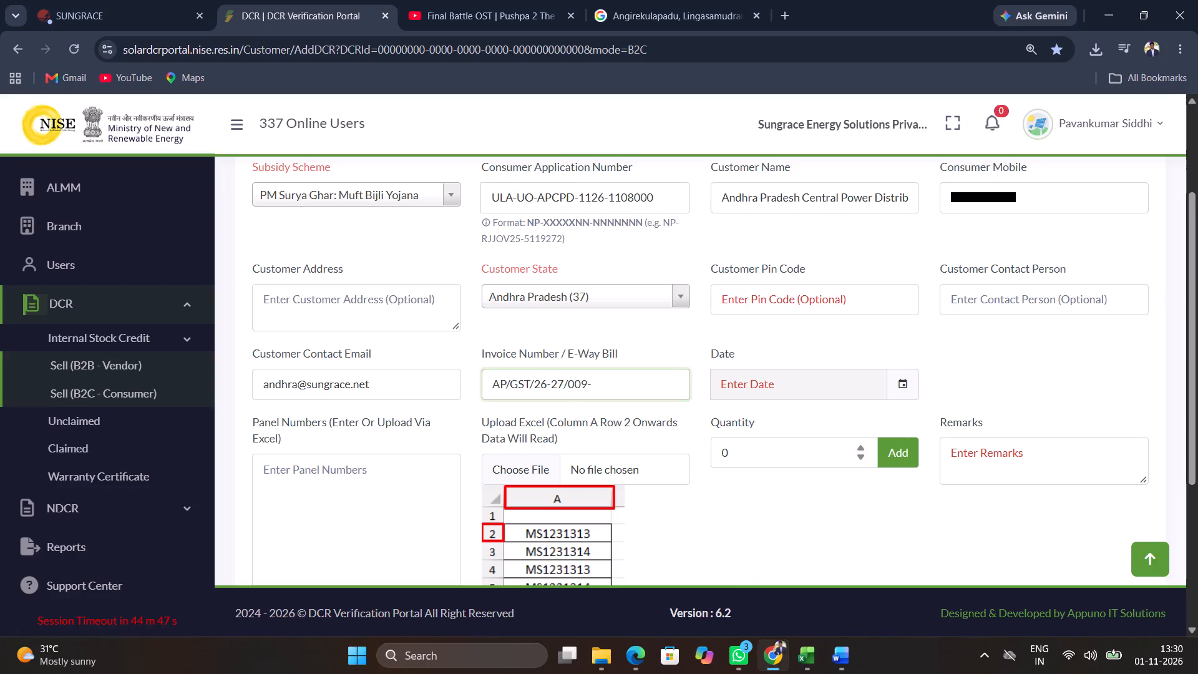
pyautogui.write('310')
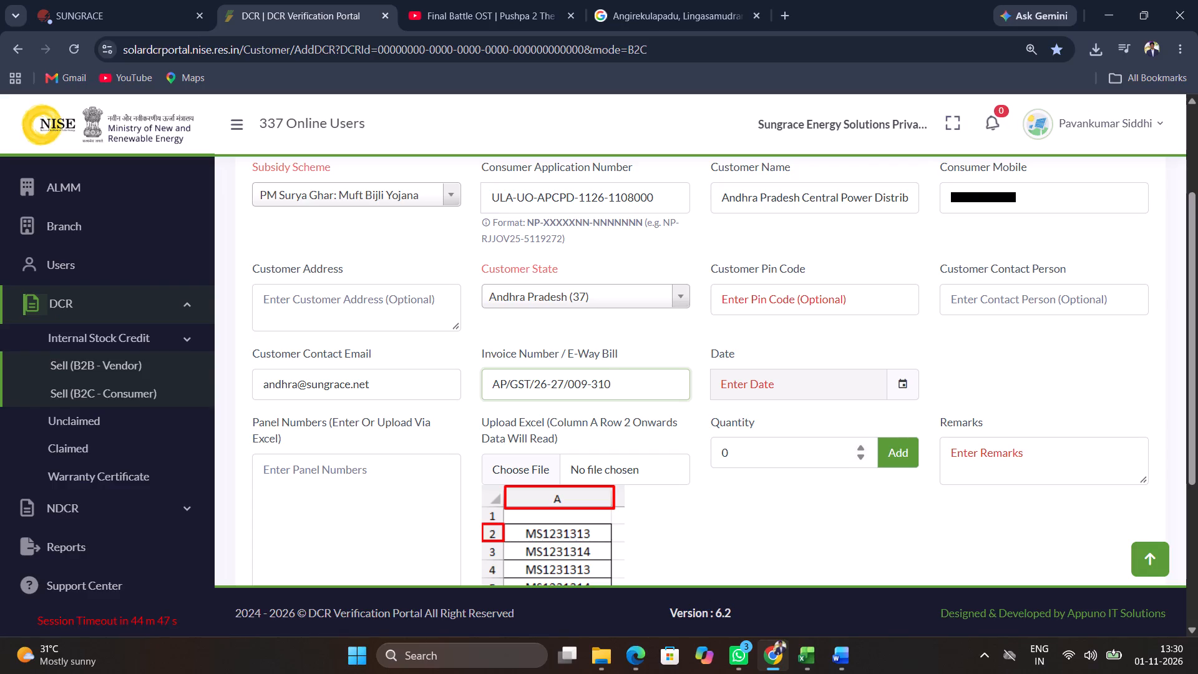
# Set the invoice date to 30-Sep-2026.
pyautogui.click(747, 384)
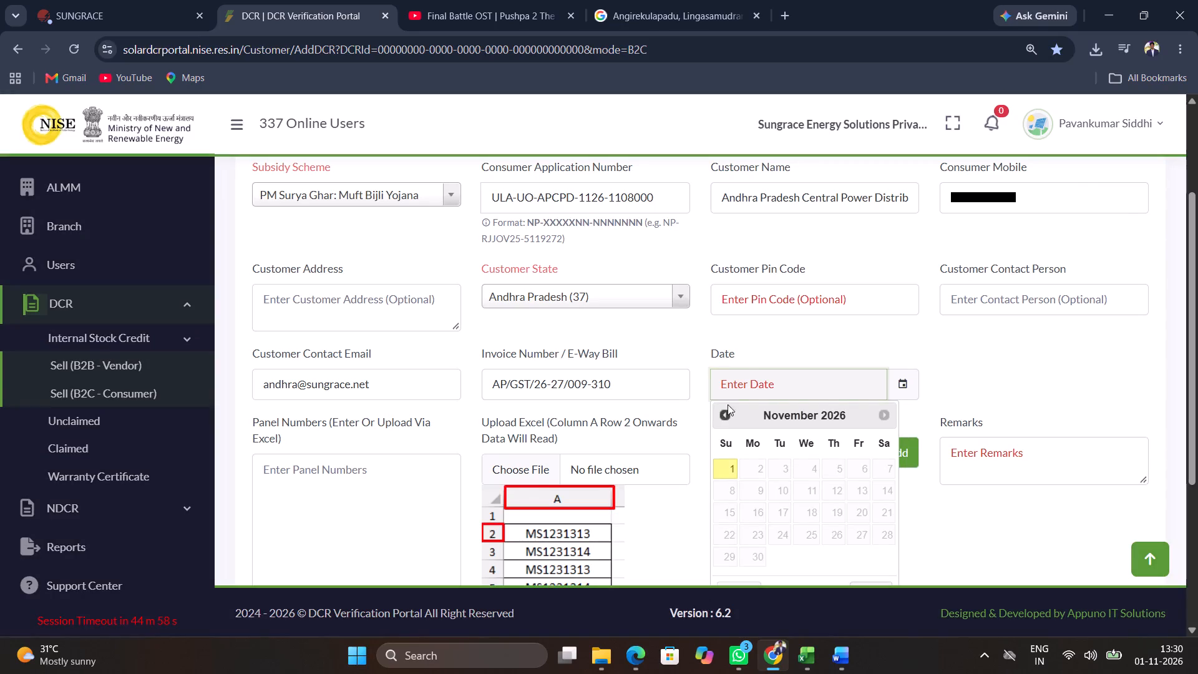
pyautogui.click(726, 411)
pyautogui.click(719, 410)
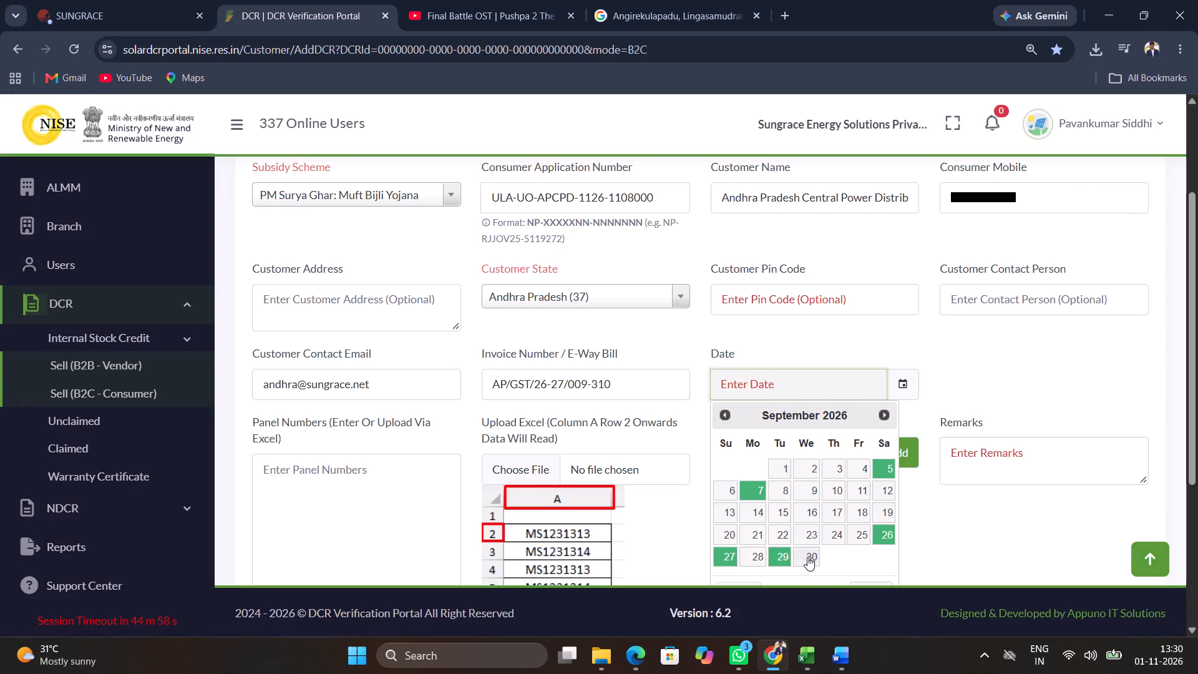
pyautogui.click(807, 557)
# Fill Panel Numbers with the four panel serial numbers copied from the installation's Quick Copy Details in SUNGRACE.
pyautogui.click(401, 469)
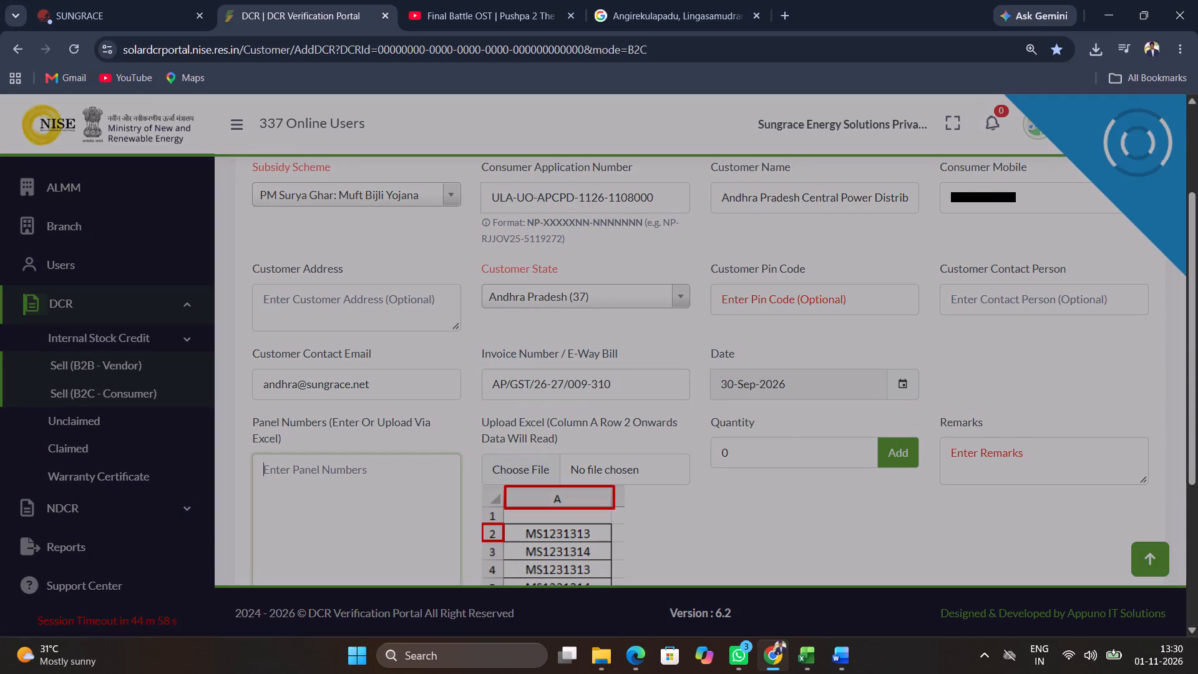
pyautogui.click(74, 0)
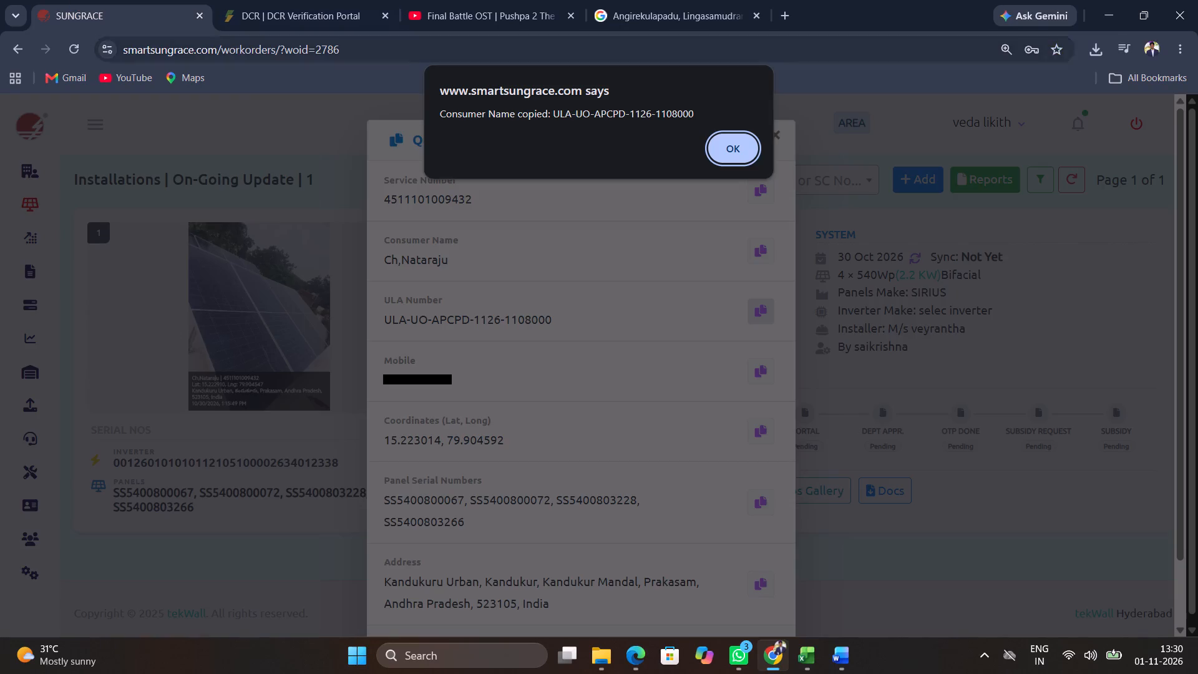
pyautogui.moveTo(736, 146); pyautogui.dragTo(721, 158)
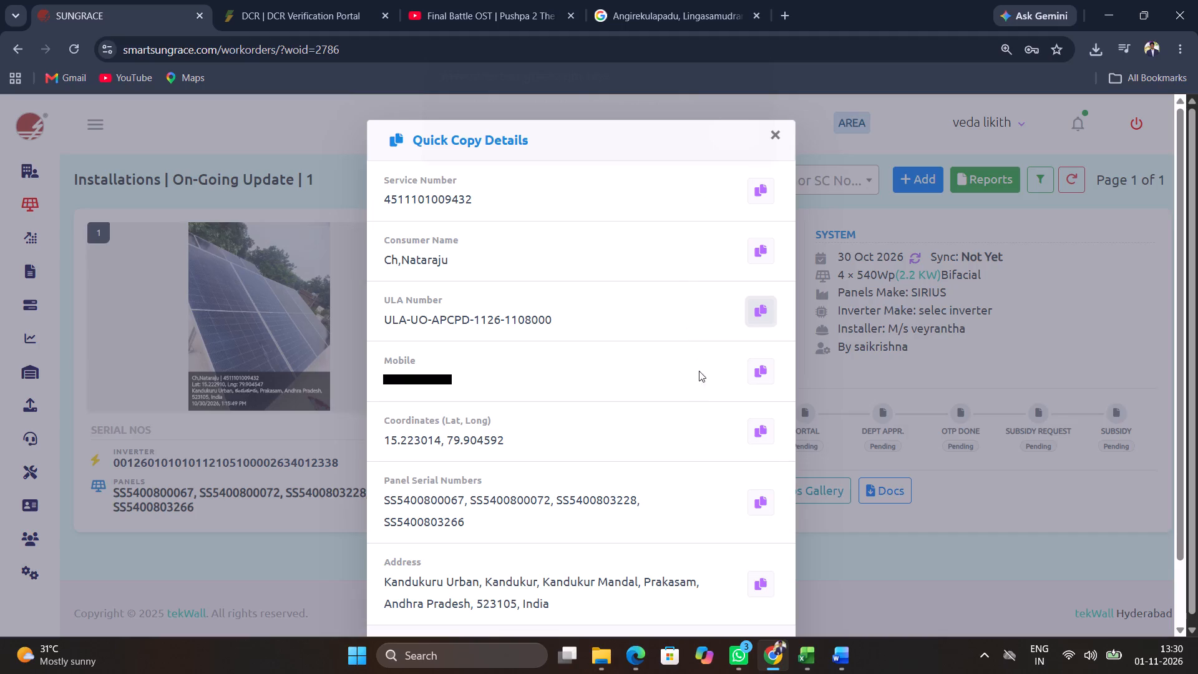
pyautogui.moveTo(740, 491); pyautogui.dragTo(750, 497)
pyautogui.click(753, 512)
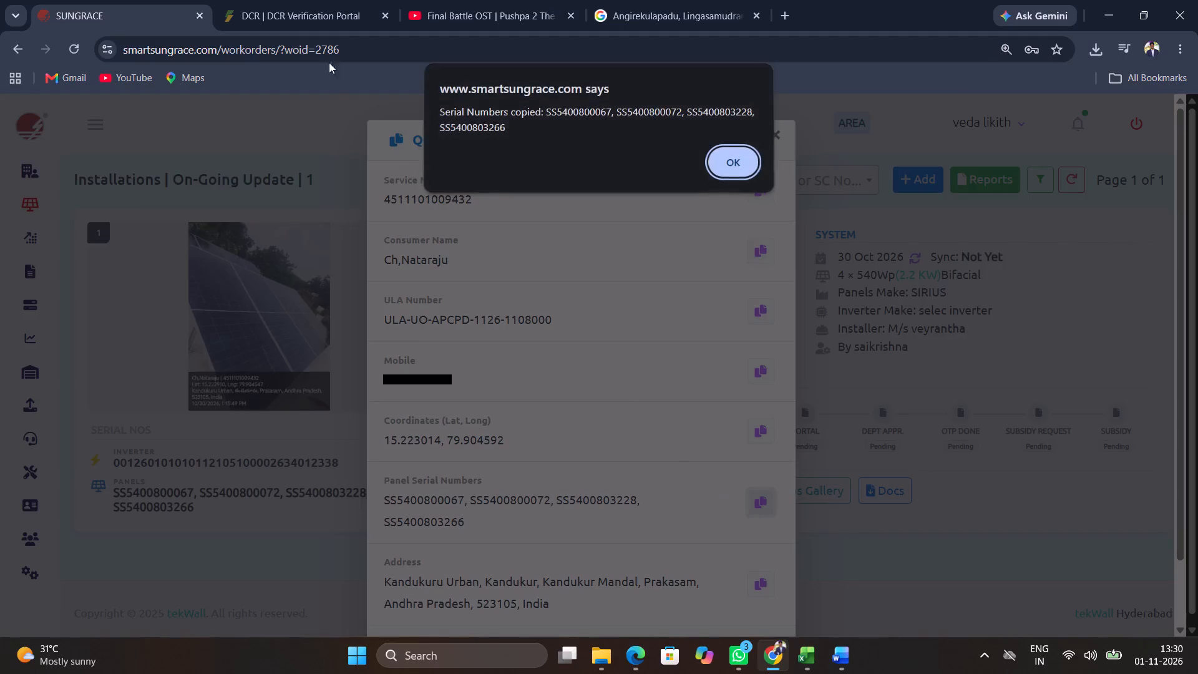
pyautogui.click(313, 17)
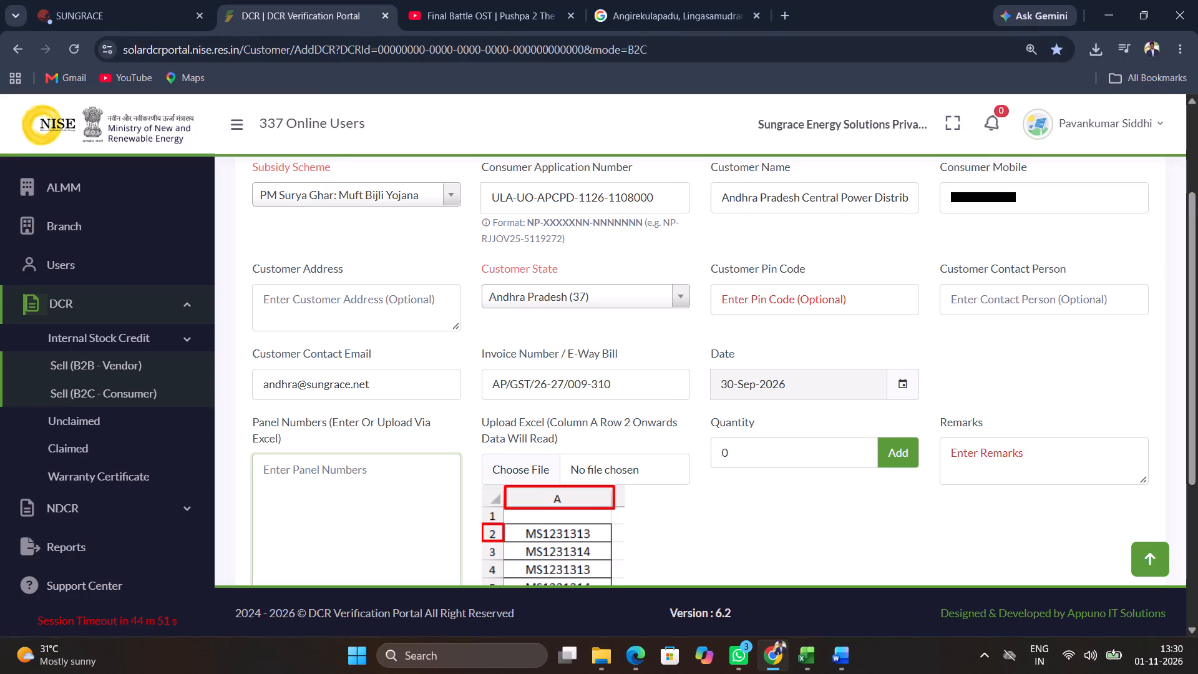
pyautogui.hotkey('ctrl', 'v')
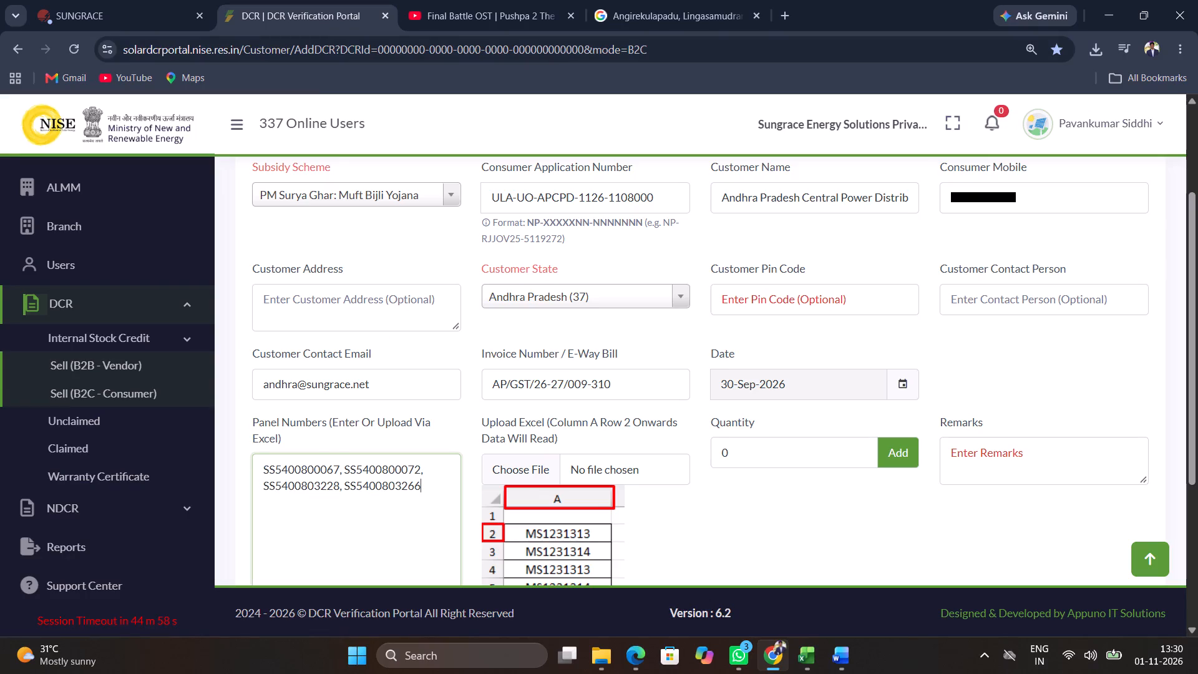
# Put each of the four panel serial numbers on its own line, removing the commas and spaces between them.
pyautogui.press('Left')
pyautogui.press('Left')
pyautogui.press('Left')
pyautogui.press('Left')
pyautogui.press('Left')
pyautogui.press('Left')
pyautogui.press('Left')
pyautogui.press('Left')
pyautogui.press('Left')
pyautogui.press('Left')
pyautogui.press('Left')
pyautogui.press('Left')
pyautogui.press('BackSpace')
pyautogui.press('BackSpace')
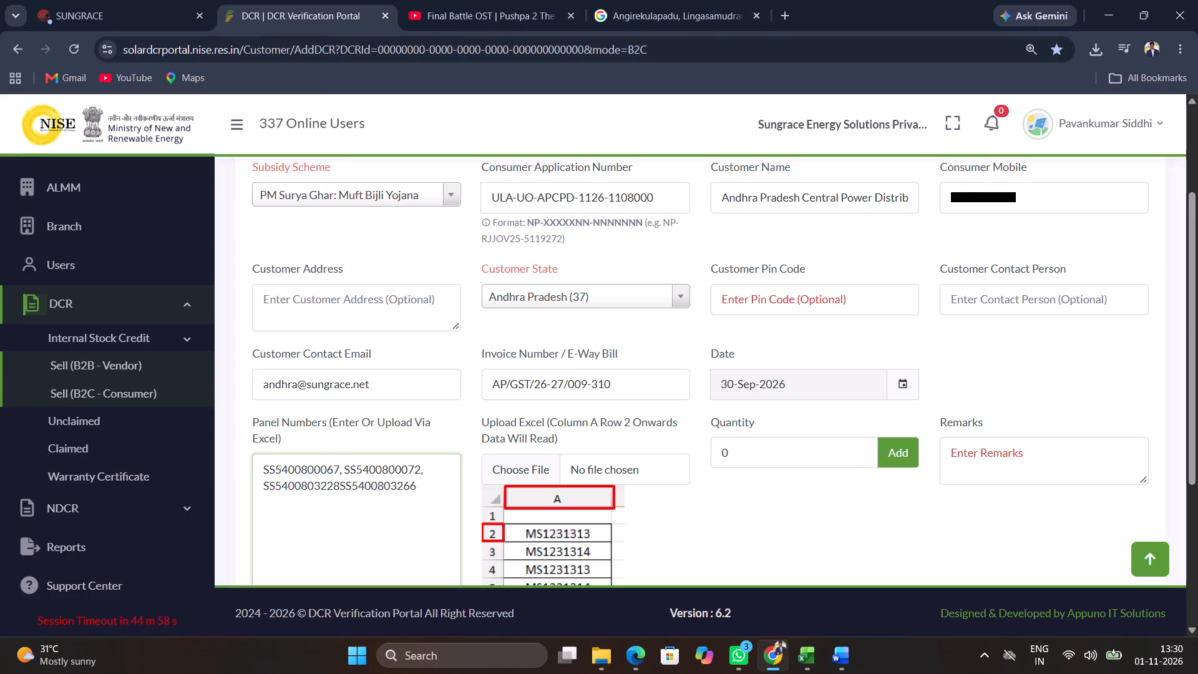
pyautogui.press('Return')
pyautogui.press('Up')
pyautogui.press('Up')
pyautogui.press('Right')
pyautogui.press('Right')
pyautogui.press('Right')
pyautogui.press('Right')
pyautogui.press('Right')
pyautogui.press('Right')
pyautogui.press('Right')
pyautogui.press('Right')
pyautogui.press('Right')
pyautogui.press('Right')
pyautogui.press('Right')
pyautogui.press('Right')
pyautogui.press('Right')
pyautogui.press('Right')
pyautogui.press('Right')
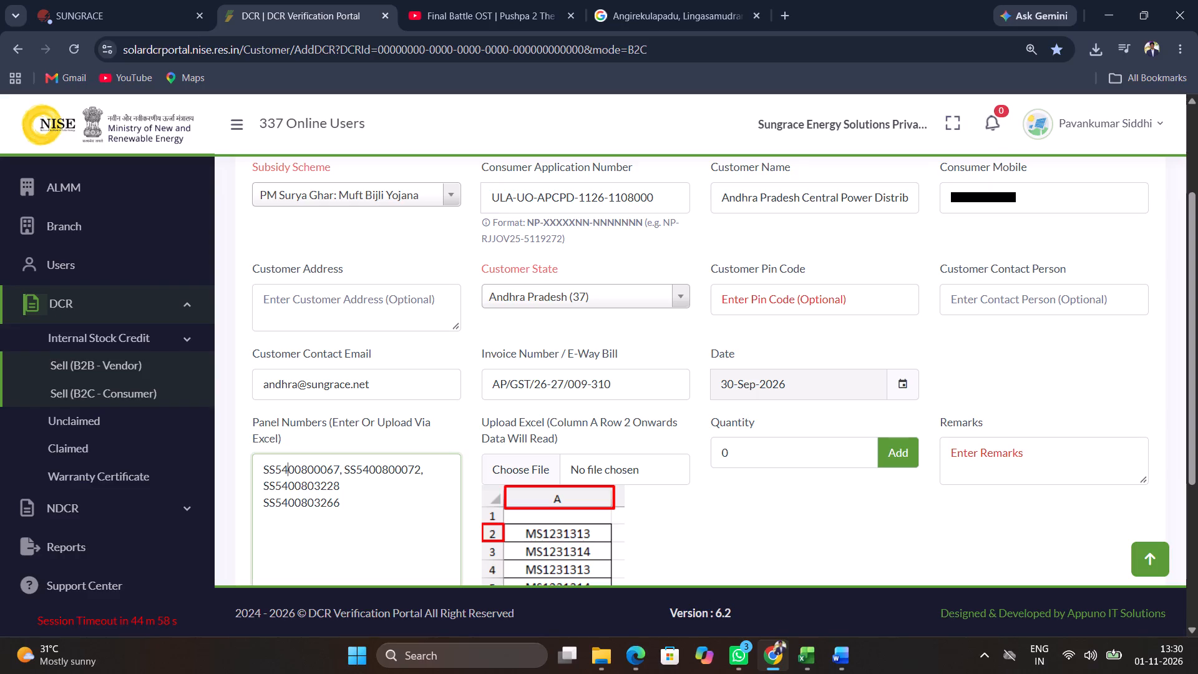
pyautogui.press('Left')
pyautogui.press('BackSpace')
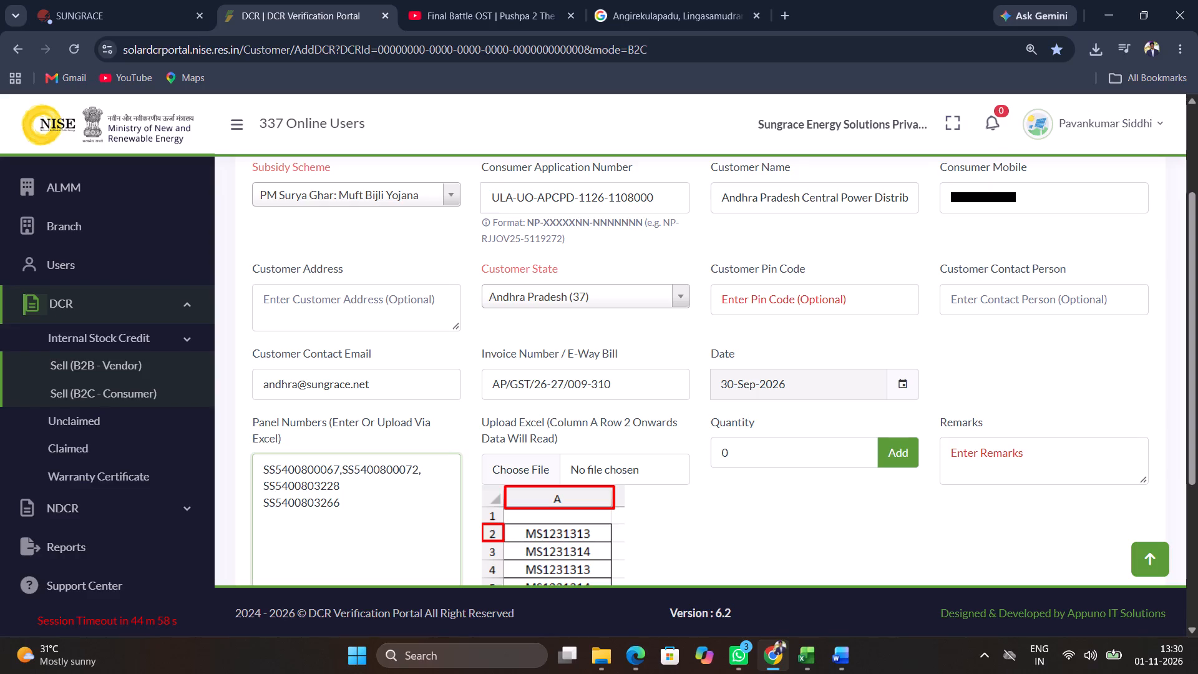
pyautogui.press('BackSpace')
pyautogui.press('Return')
pyautogui.press('Right')
pyautogui.press('Right')
pyautogui.press('Right')
pyautogui.press('Right')
pyautogui.press('Right')
pyautogui.press('Right')
pyautogui.press('Right')
pyautogui.press('Right')
pyautogui.press('Right')
pyautogui.press('Right')
pyautogui.press('Right')
pyautogui.press('Right')
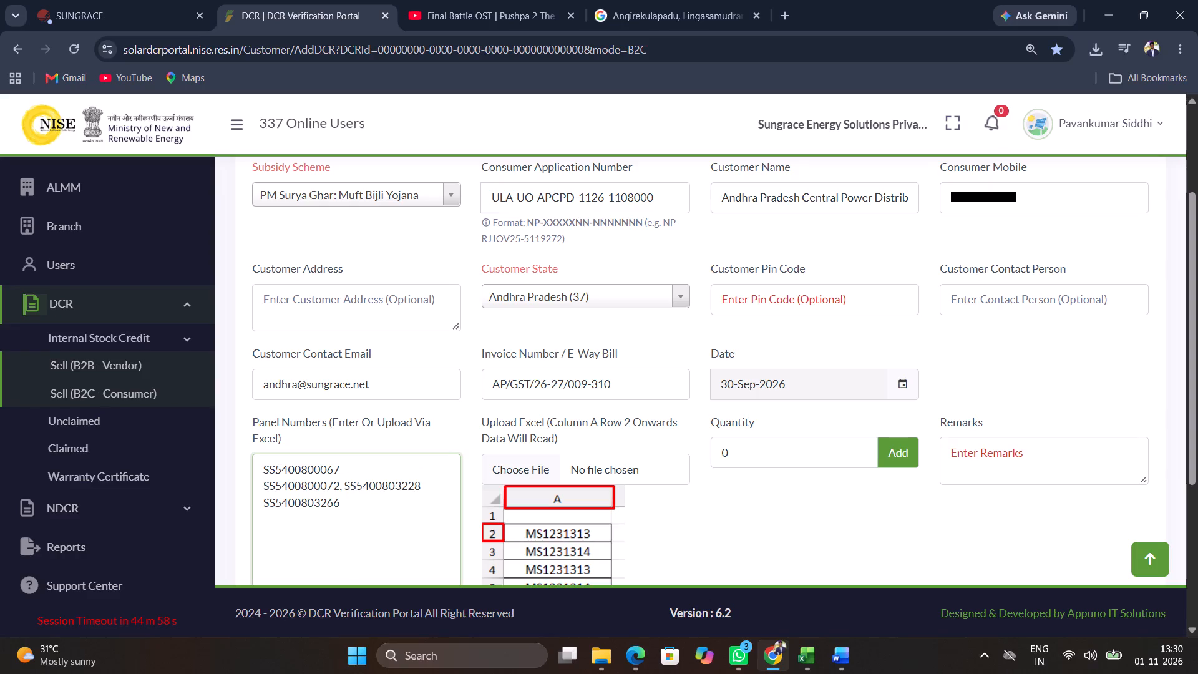
pyautogui.press('Right')
pyautogui.press('Right')
pyautogui.press('BackSpace')
pyautogui.press('BackSpace')
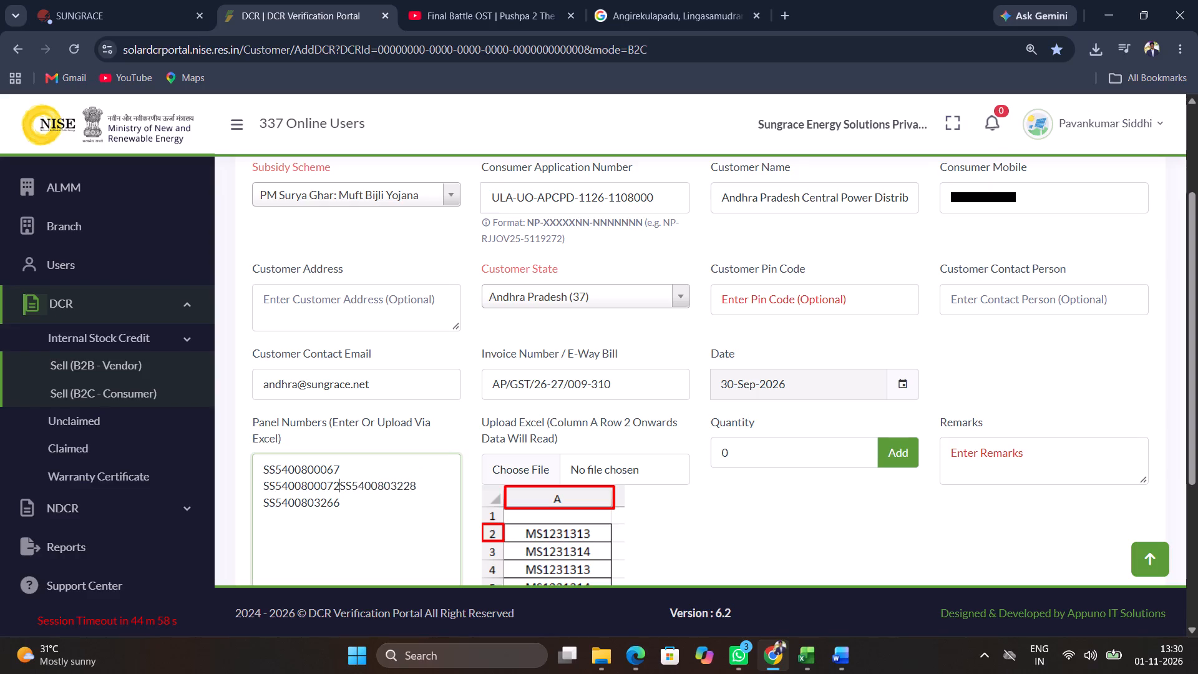
pyautogui.press('\\')
pyautogui.press('Return')
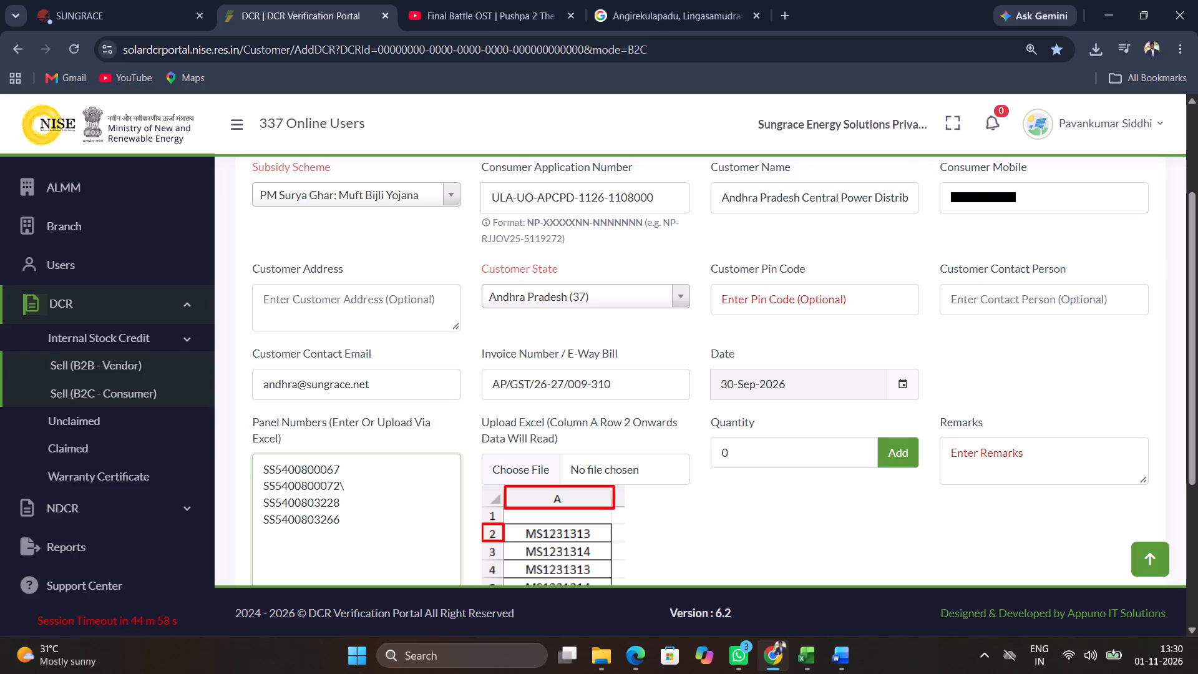
pyautogui.press('BackSpace')
pyautogui.press('BackSpace')
pyautogui.press('Return')
# Set the quantity to 4 and add the listed panels to the DCR entry.
pyautogui.click(748, 462)
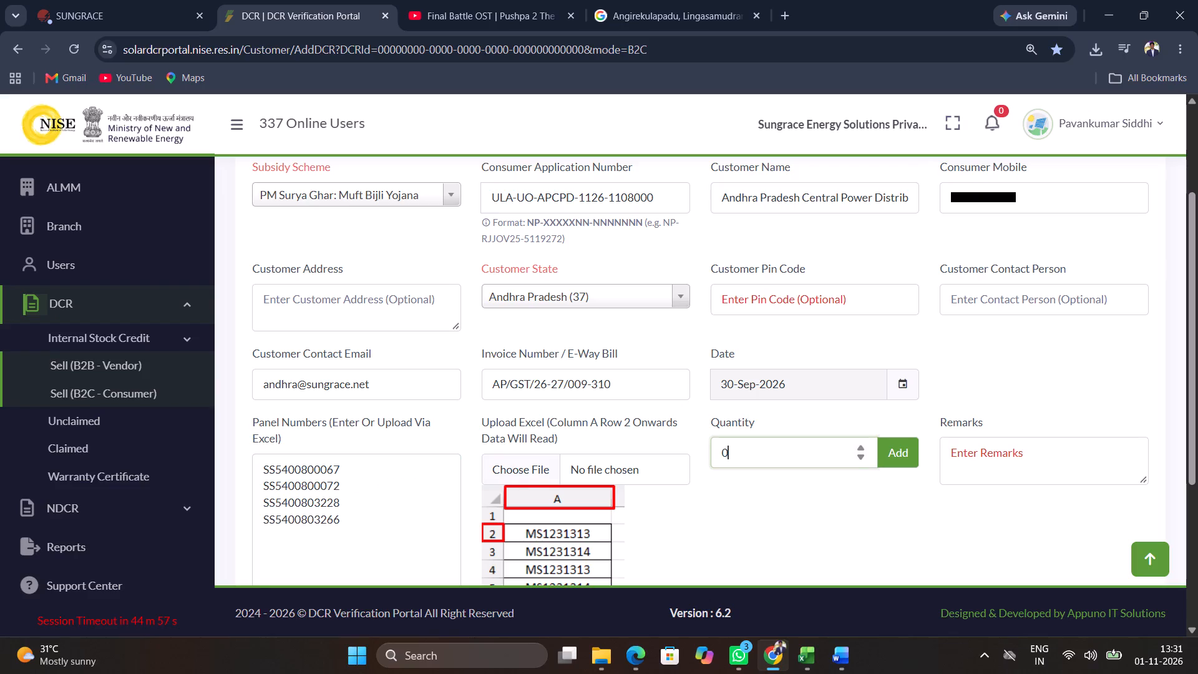
pyautogui.scroll(4, 748, 462)
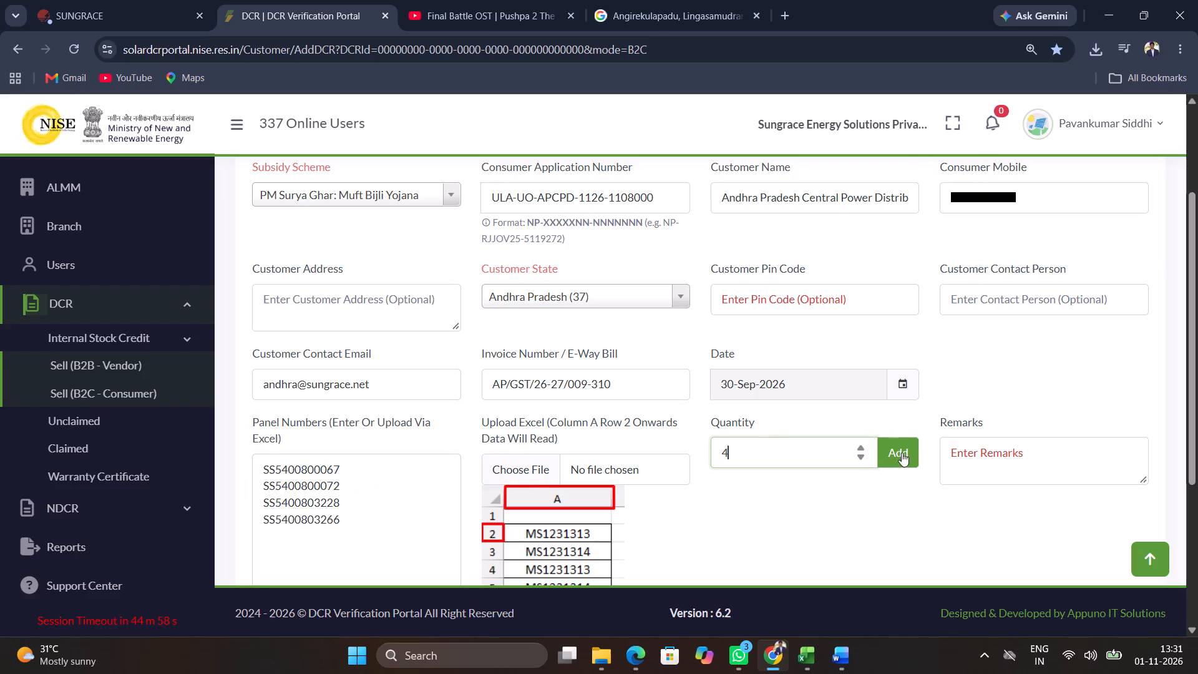
pyautogui.click(902, 452)
# Fill Remarks with the installation address copied from the Quick Copy Details in SUNGRACE.
pyautogui.click(990, 469)
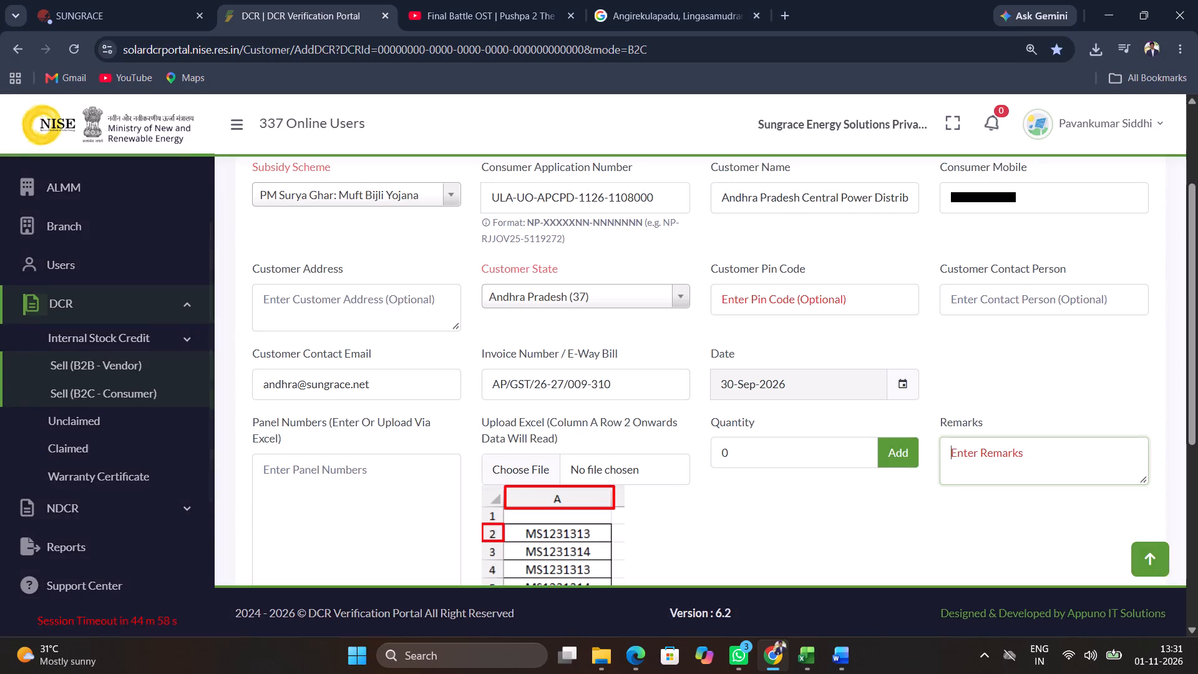
pyautogui.click(152, 0)
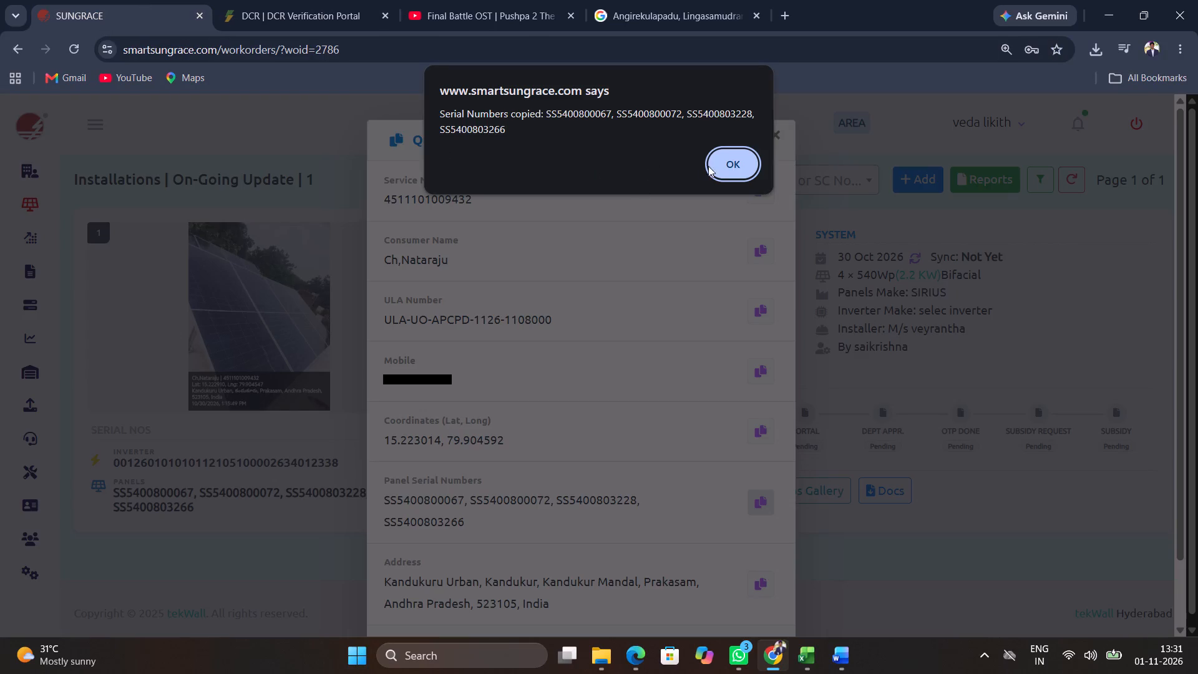
pyautogui.click(731, 168)
pyautogui.click(770, 586)
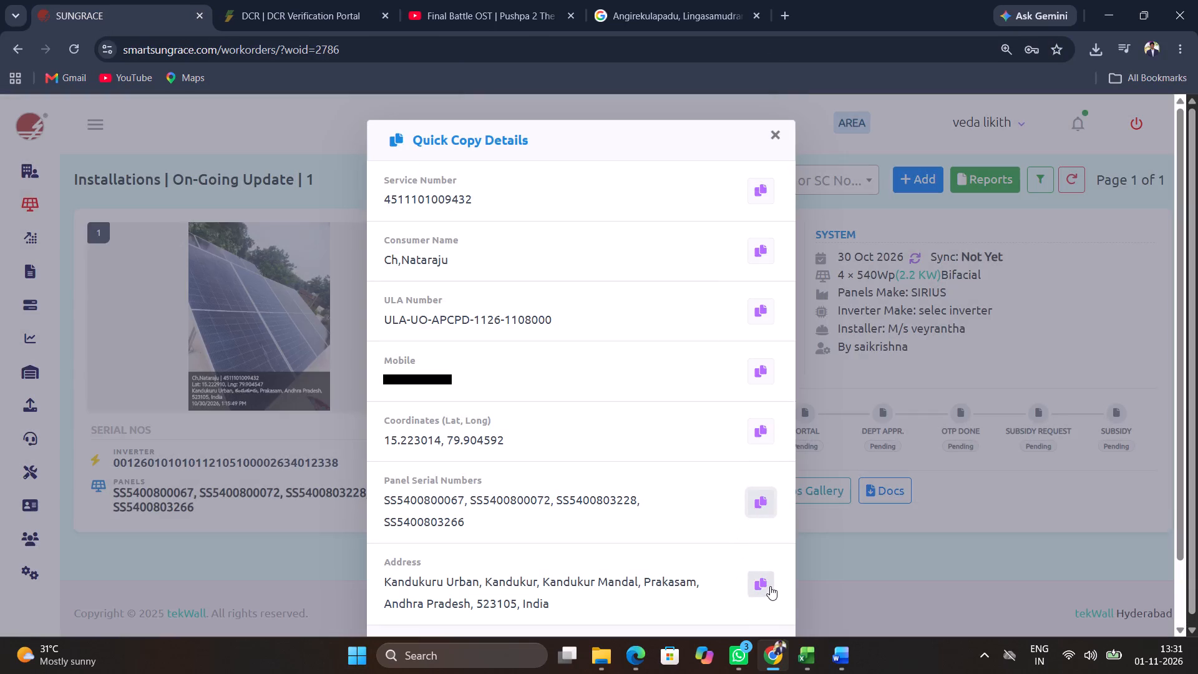
pyautogui.click(271, 0)
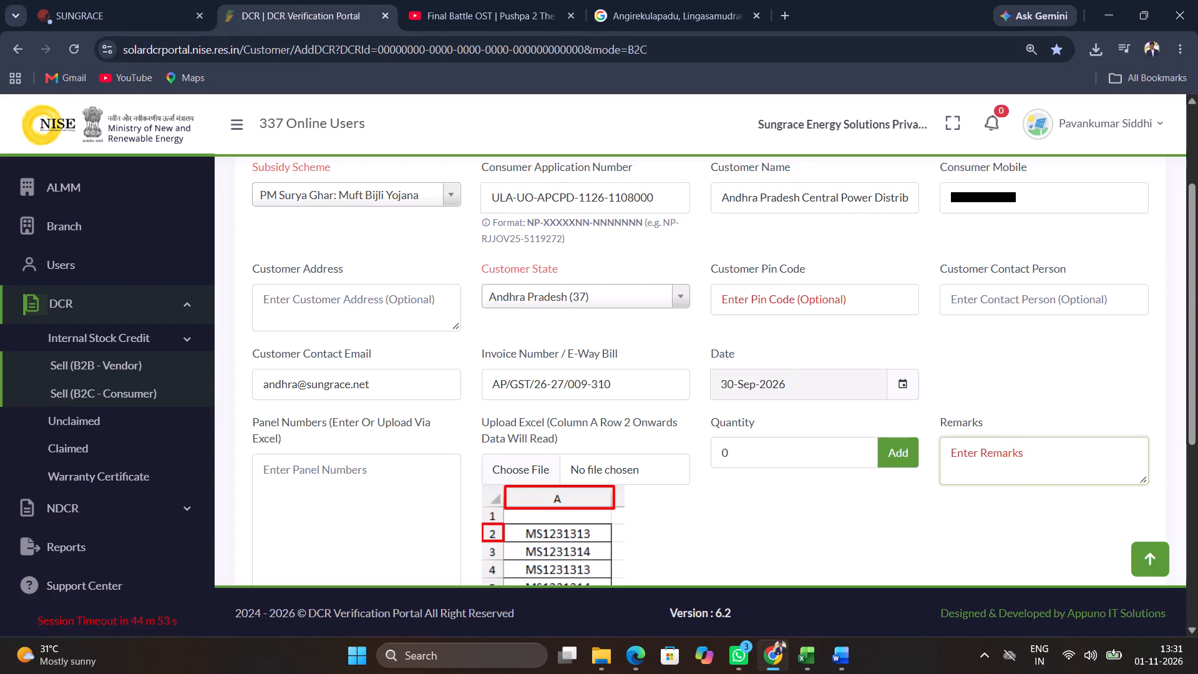
pyautogui.hotkey('ctrl', 'v')
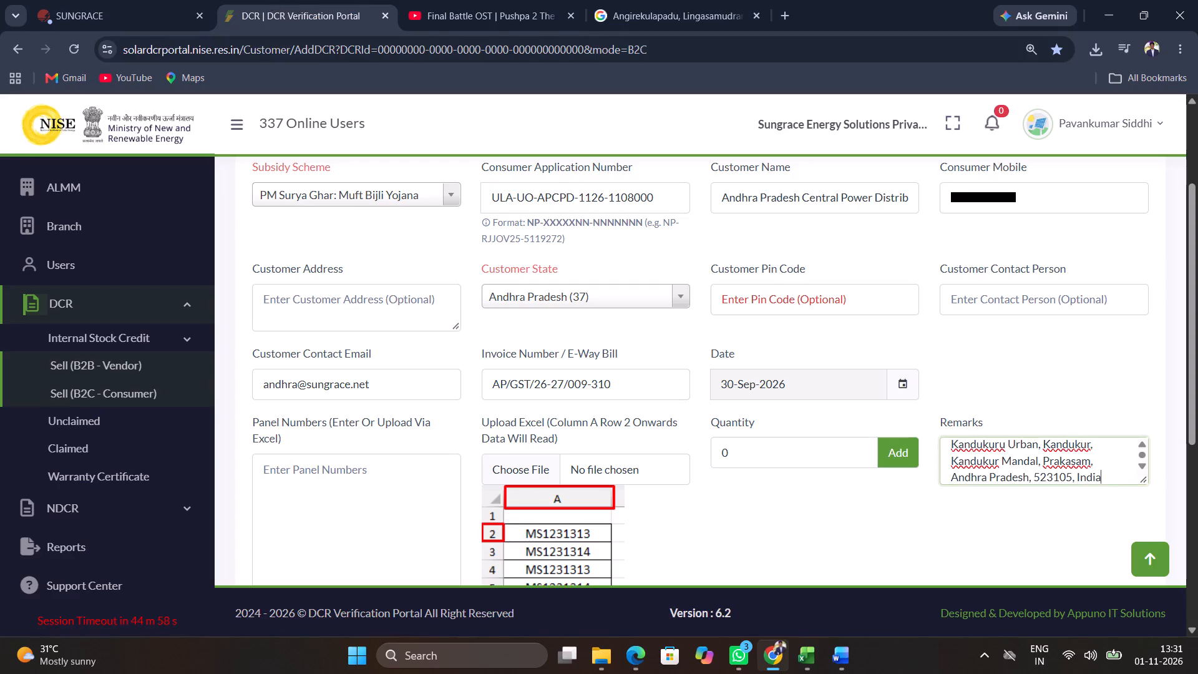
# Fill Customer Pin Code with the GPS-fetched pincode copied from the Quick Copy Details in SUNGRACE.
pyautogui.click(840, 300)
pyautogui.click(134, 5)
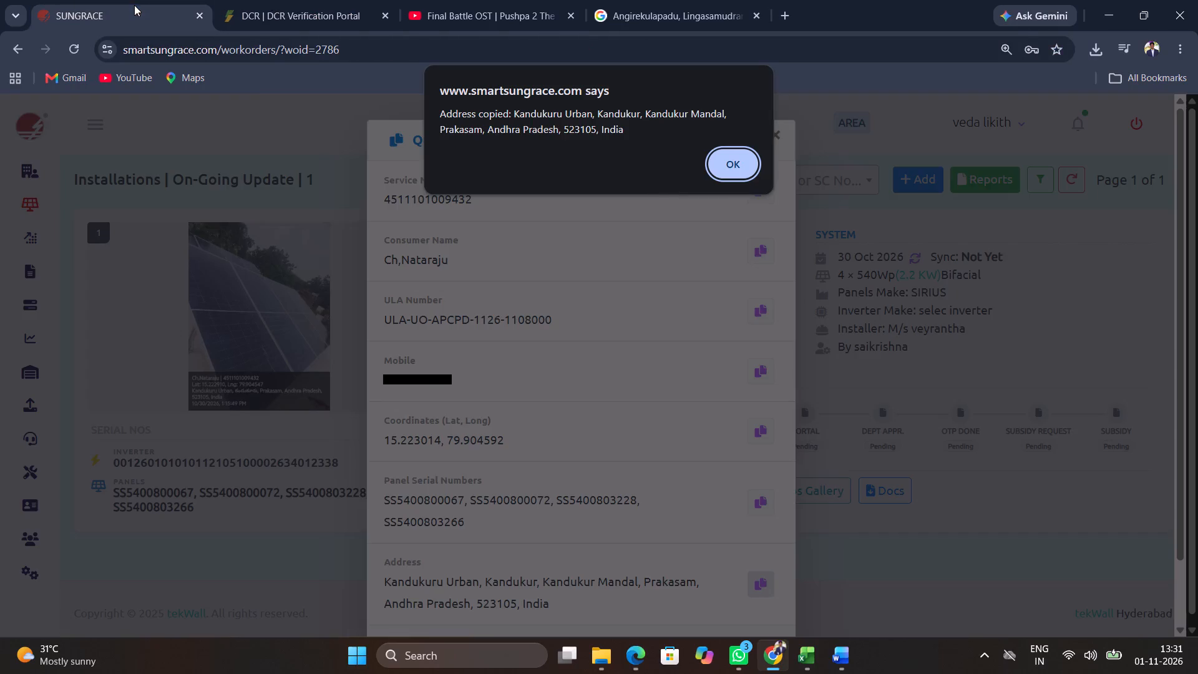
pyautogui.click(724, 170)
pyautogui.scroll(-3, 620, 310)
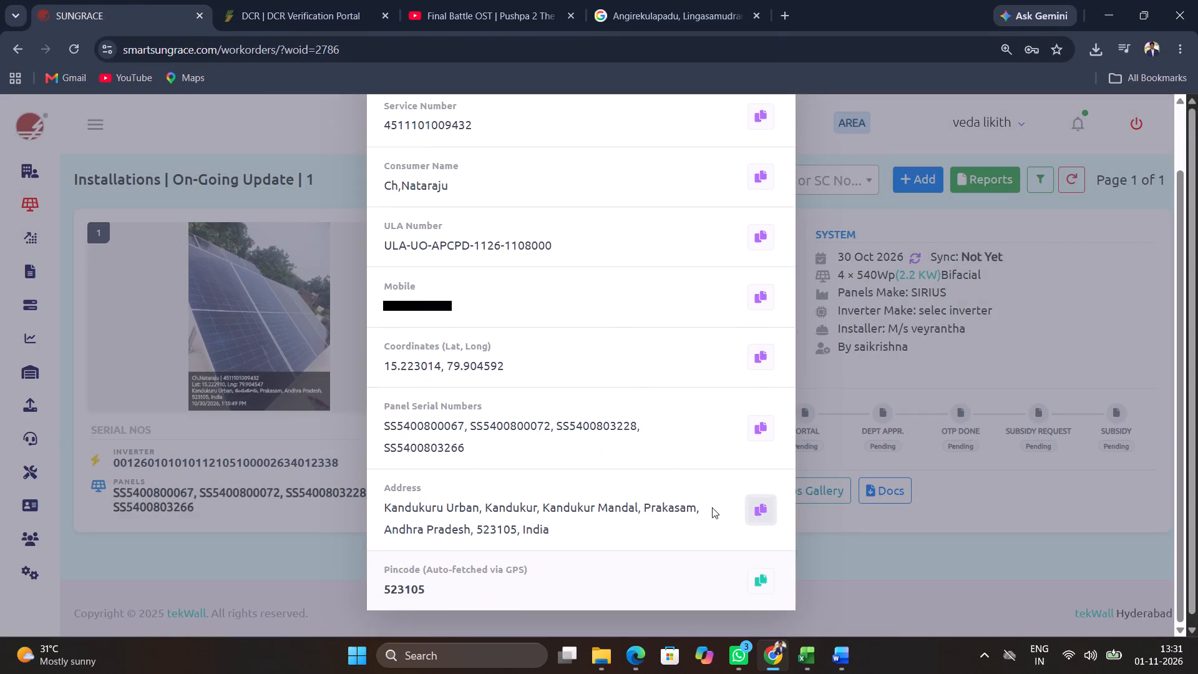
pyautogui.click(761, 592)
pyautogui.click(266, 0)
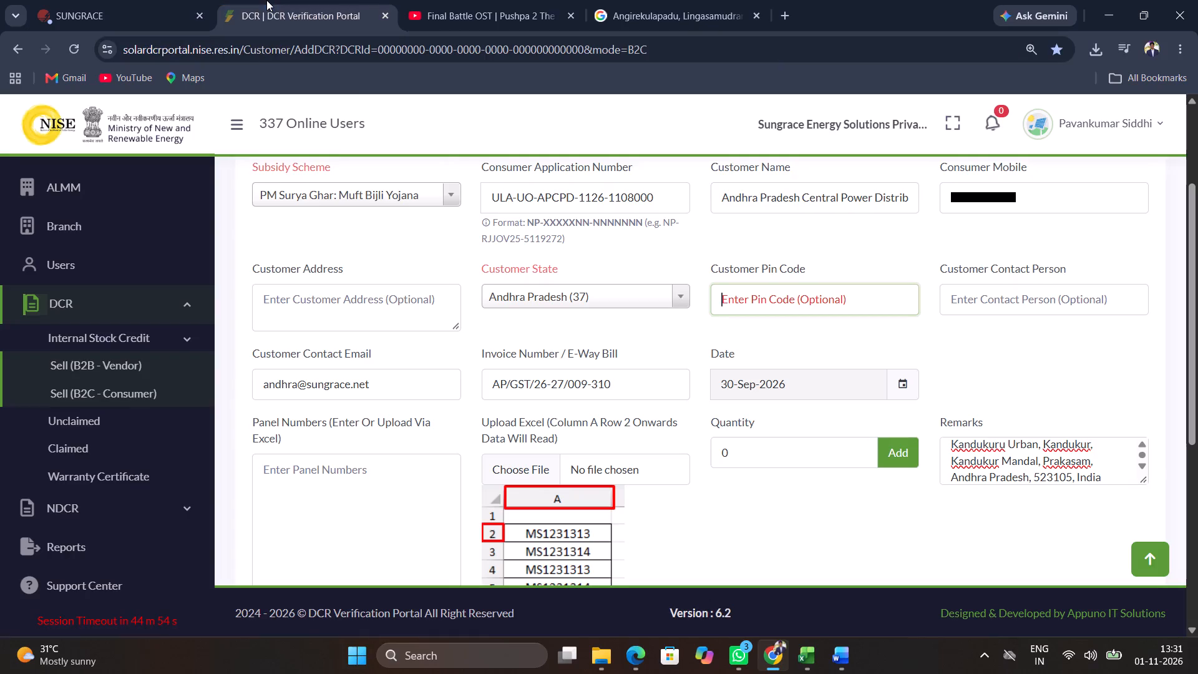
pyautogui.hotkey('ctrl', 'v')
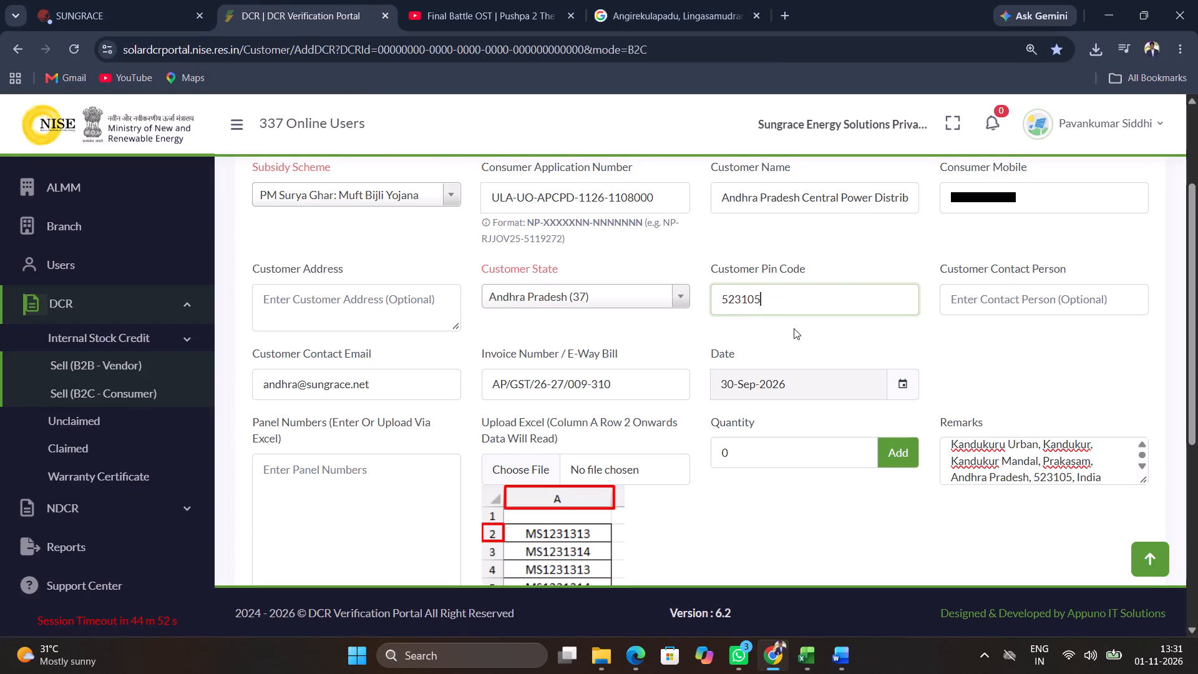
# Submit the completed B2C DCR entry and confirm its submission.
pyautogui.scroll(-5, 844, 354)
pyautogui.click(1075, 301)
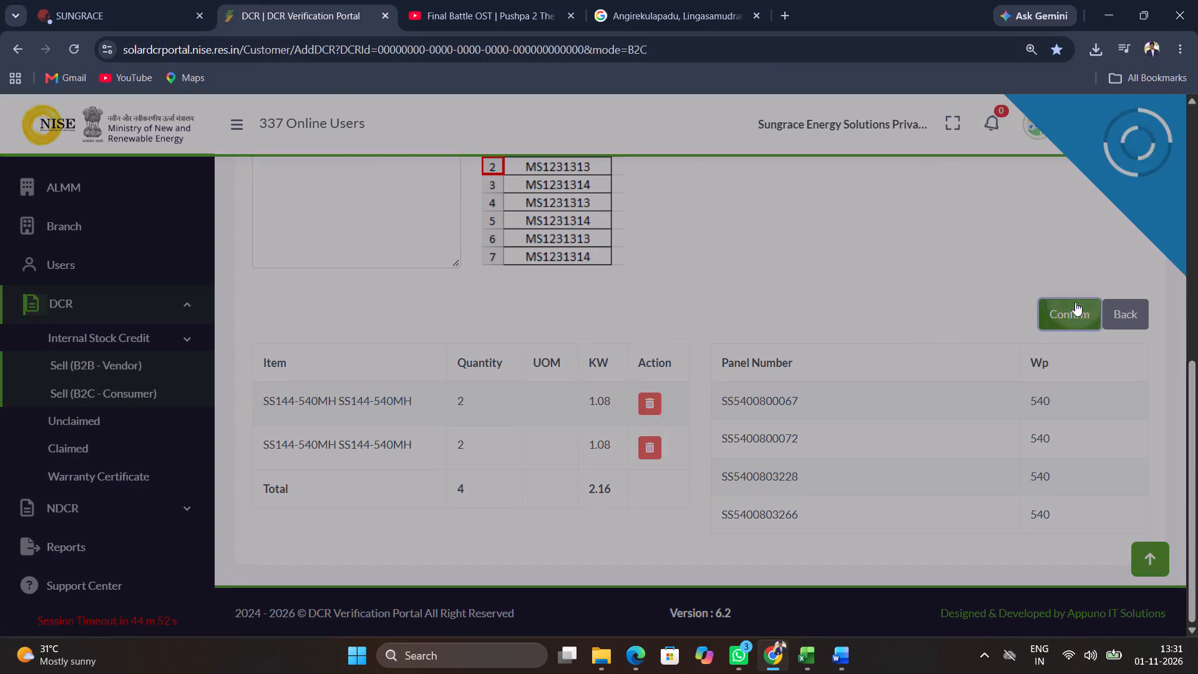
pyautogui.click(771, 474)
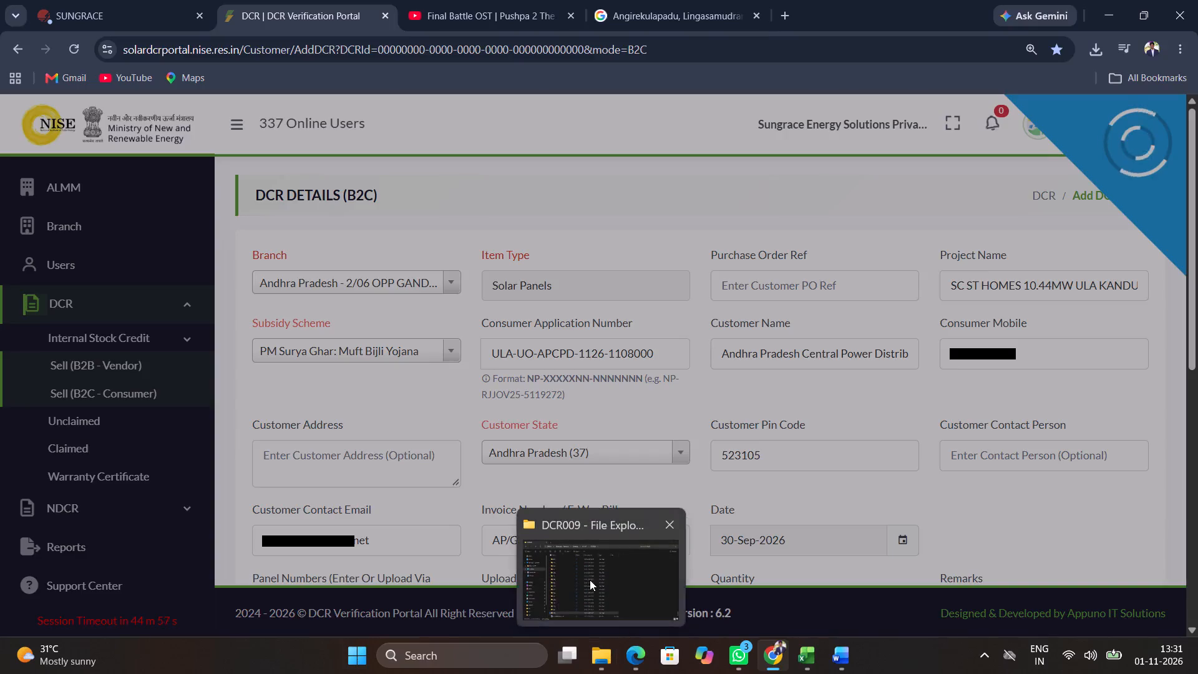
# Create a new folder named 310_ inside the DCR009 folder in File Explorer.
pyautogui.moveTo(590, 580); pyautogui.dragTo(583, 587)
pyautogui.click(31, 90)
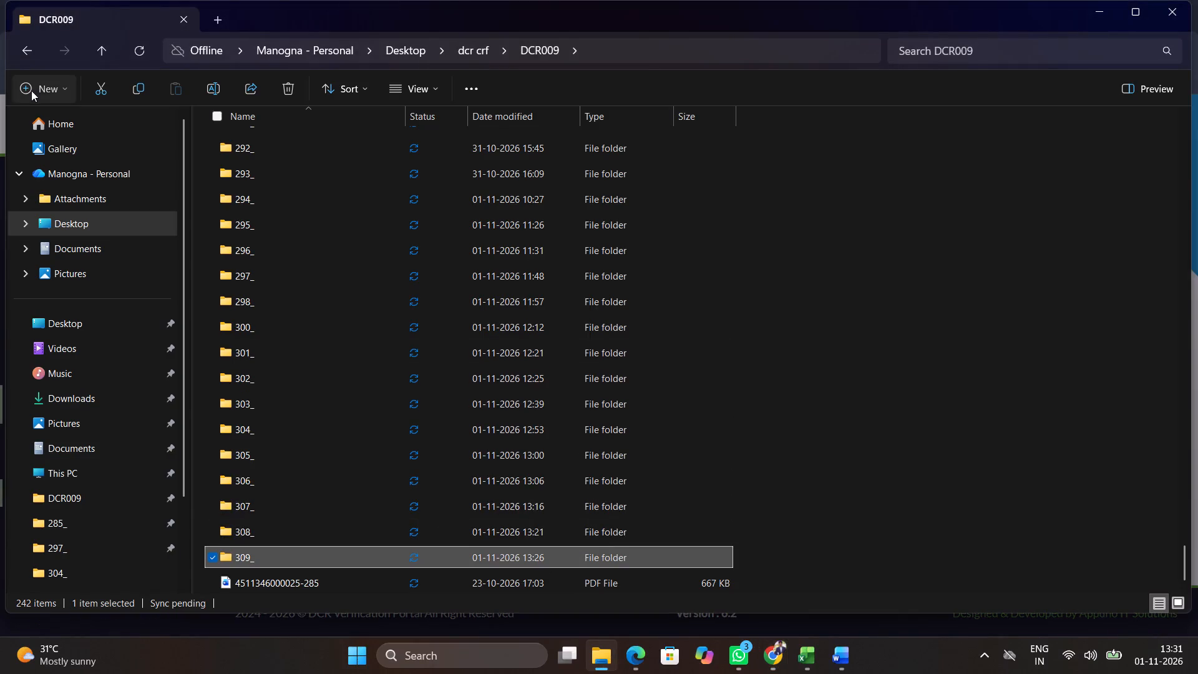
pyautogui.click(58, 128)
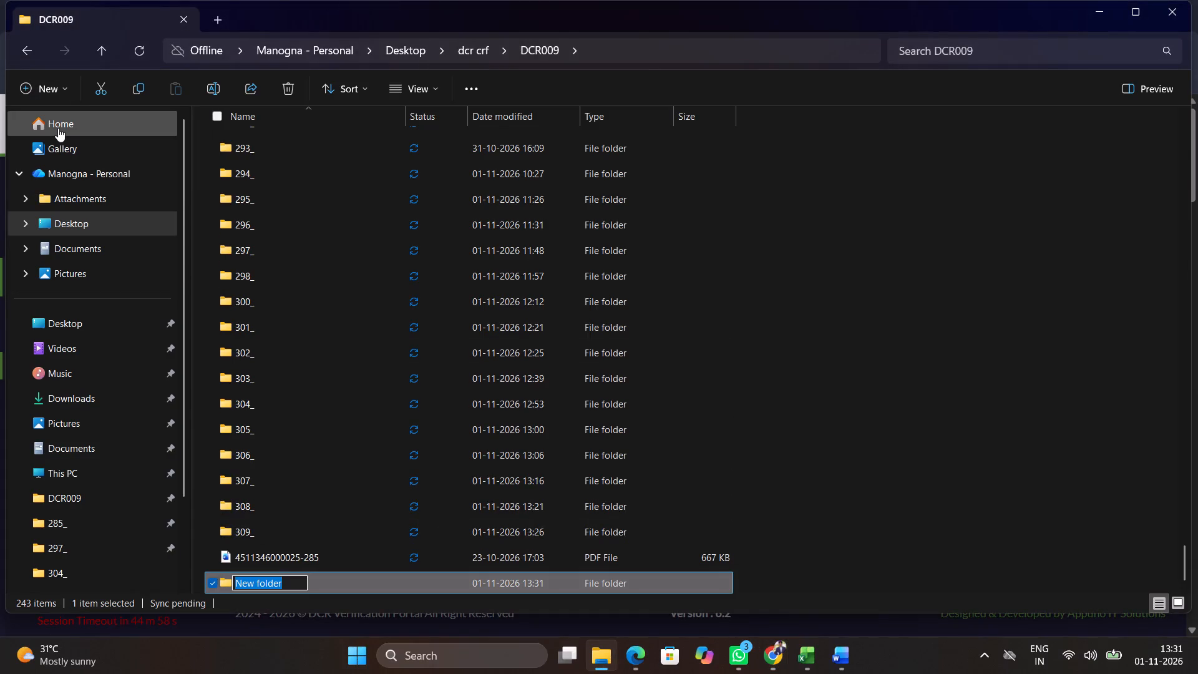
pyautogui.write('310')
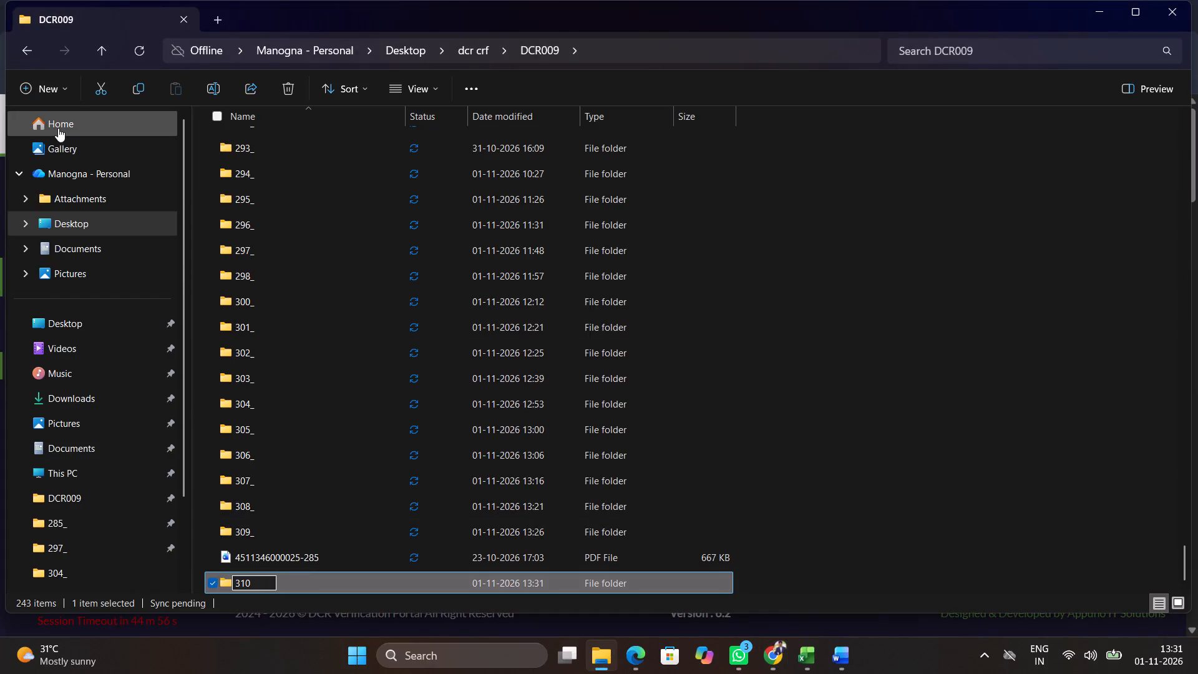
pyautogui.hotkey('shift', '_')
pyautogui.press('Return')
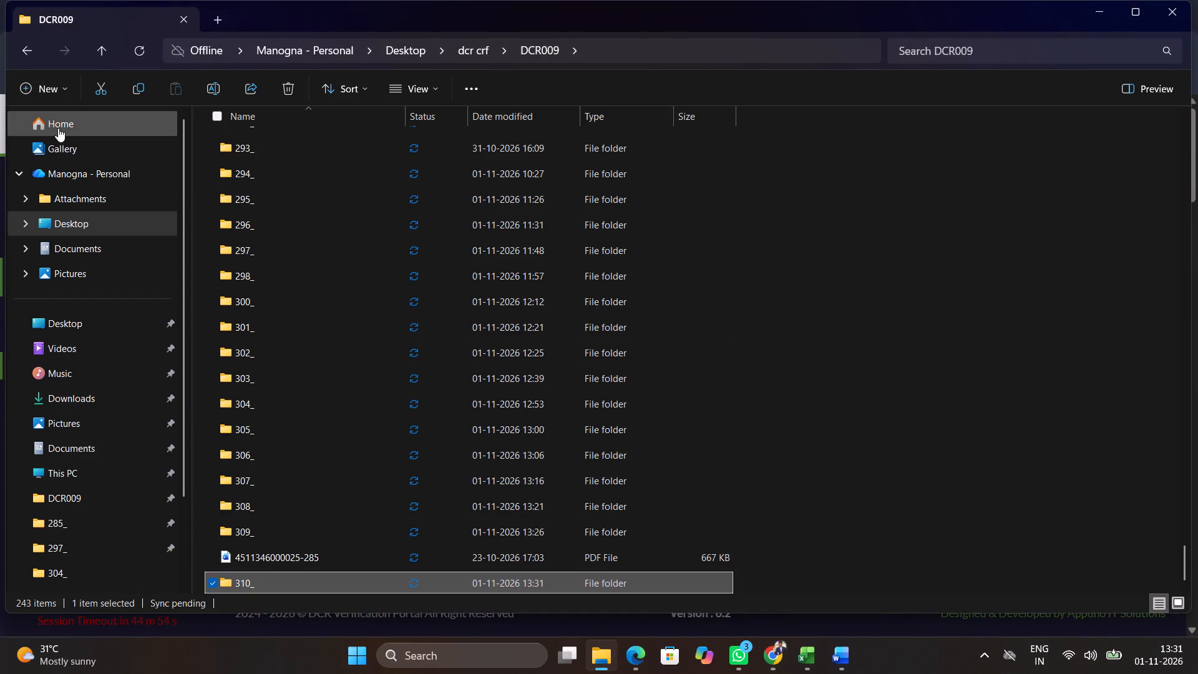
# Switch to SUNGRACE in the browser and copy the consumer's service number from the Quick Copy Details.
pyautogui.click(767, 574)
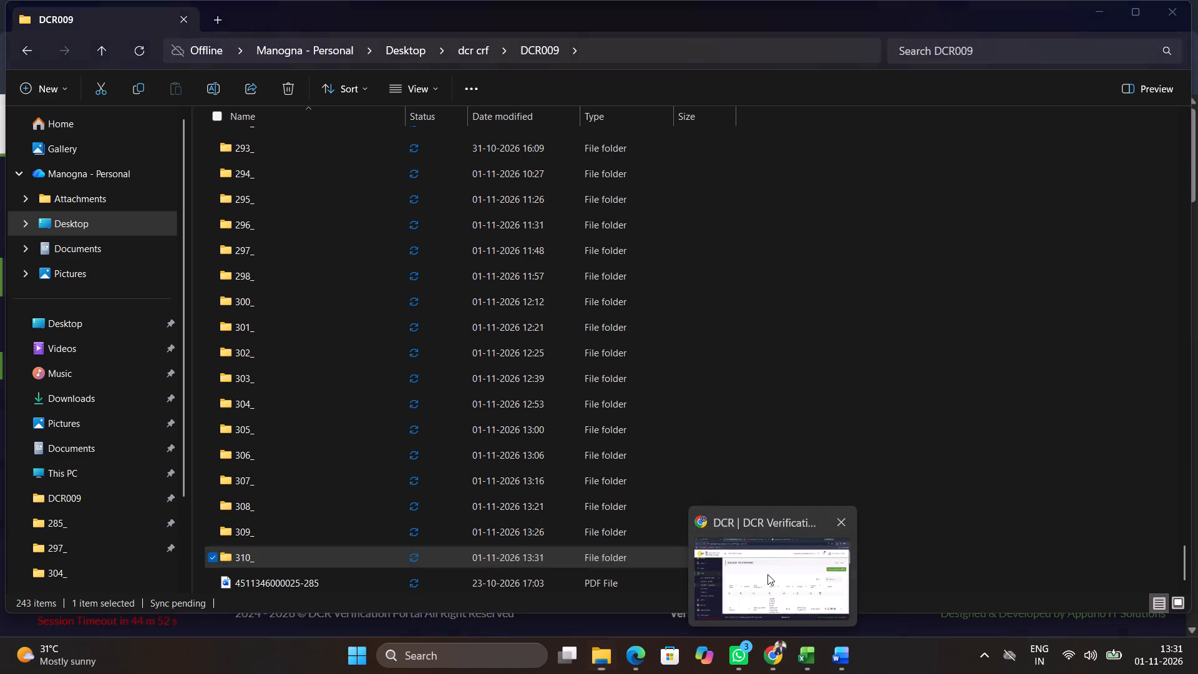
pyautogui.click(61, 0)
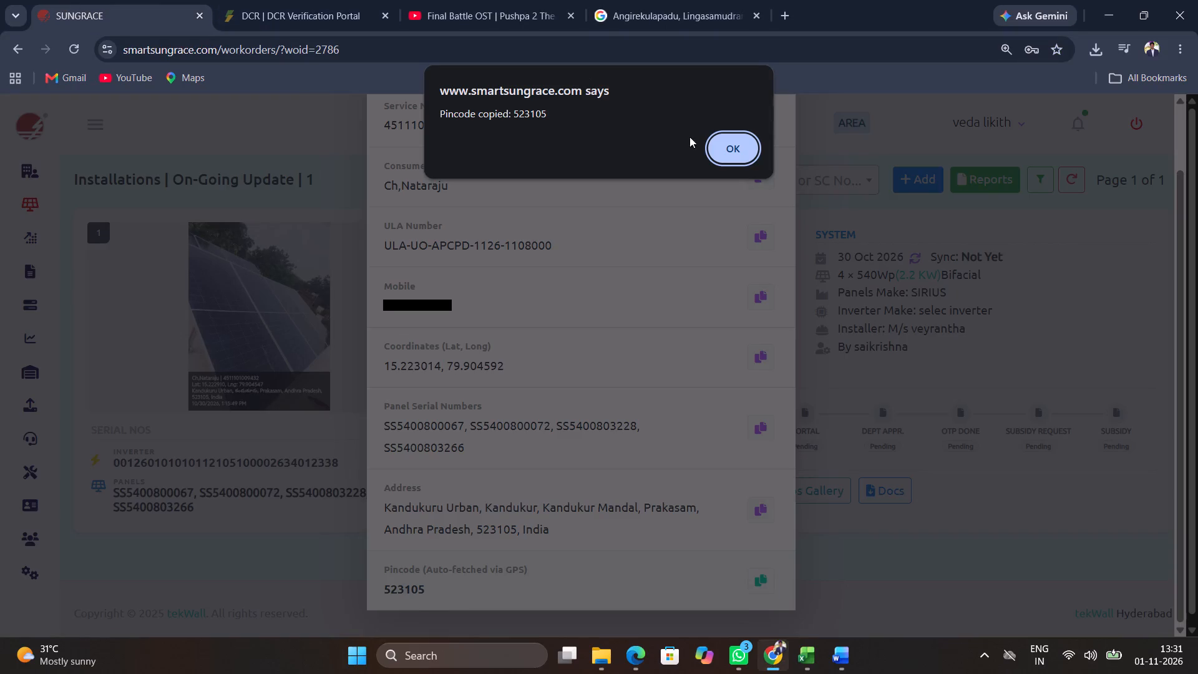
pyautogui.moveTo(898, 158); pyautogui.dragTo(1155, 278)
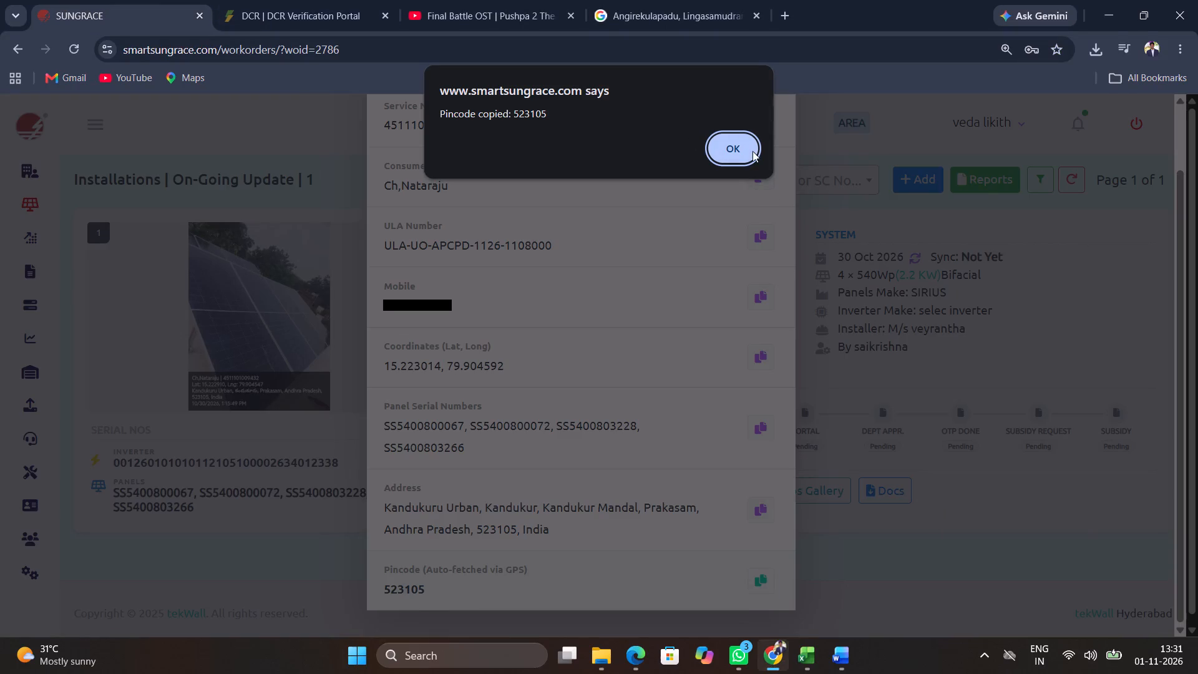
pyautogui.click(751, 149)
pyautogui.click(766, 116)
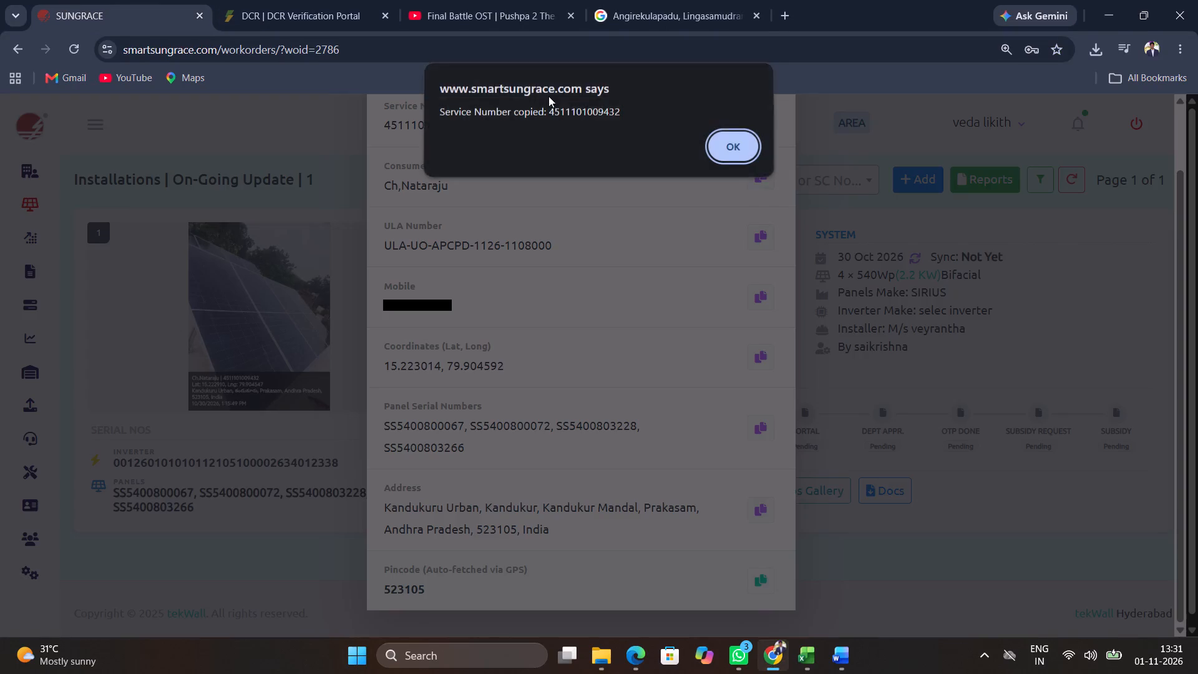
# Download the AP/GST/26-27/009-310 certificate PDF from the DCR portal, naming it with the copied service number followed by -310.
pyautogui.click(313, 0)
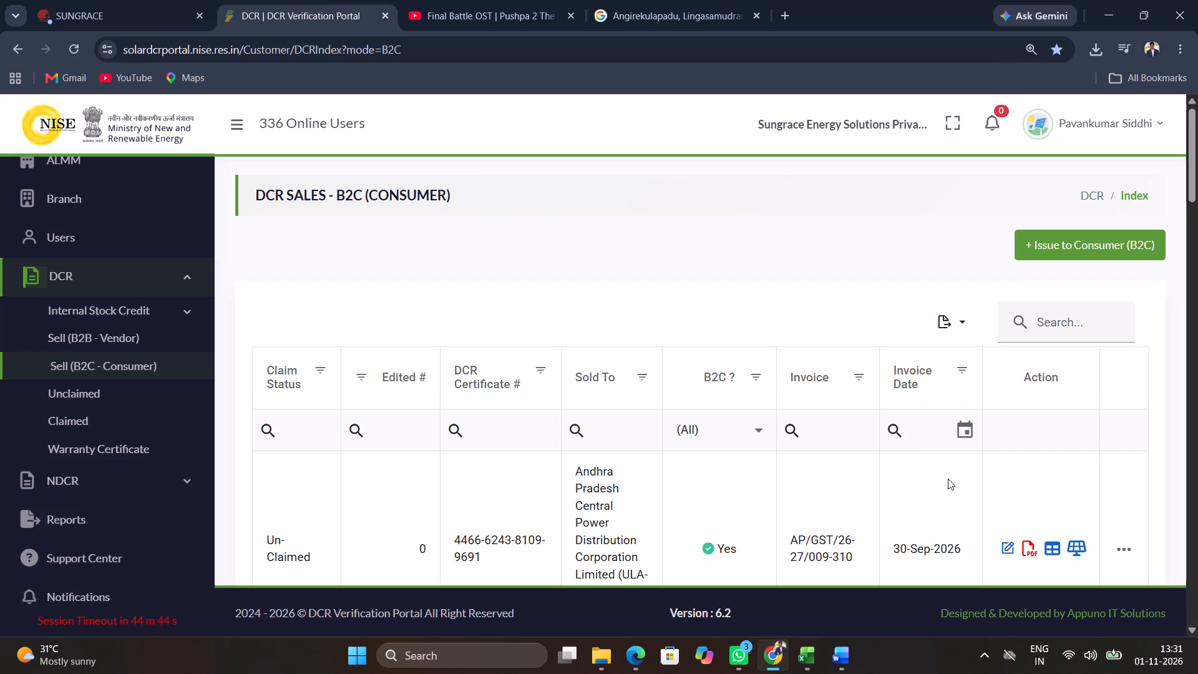
pyautogui.click(1033, 542)
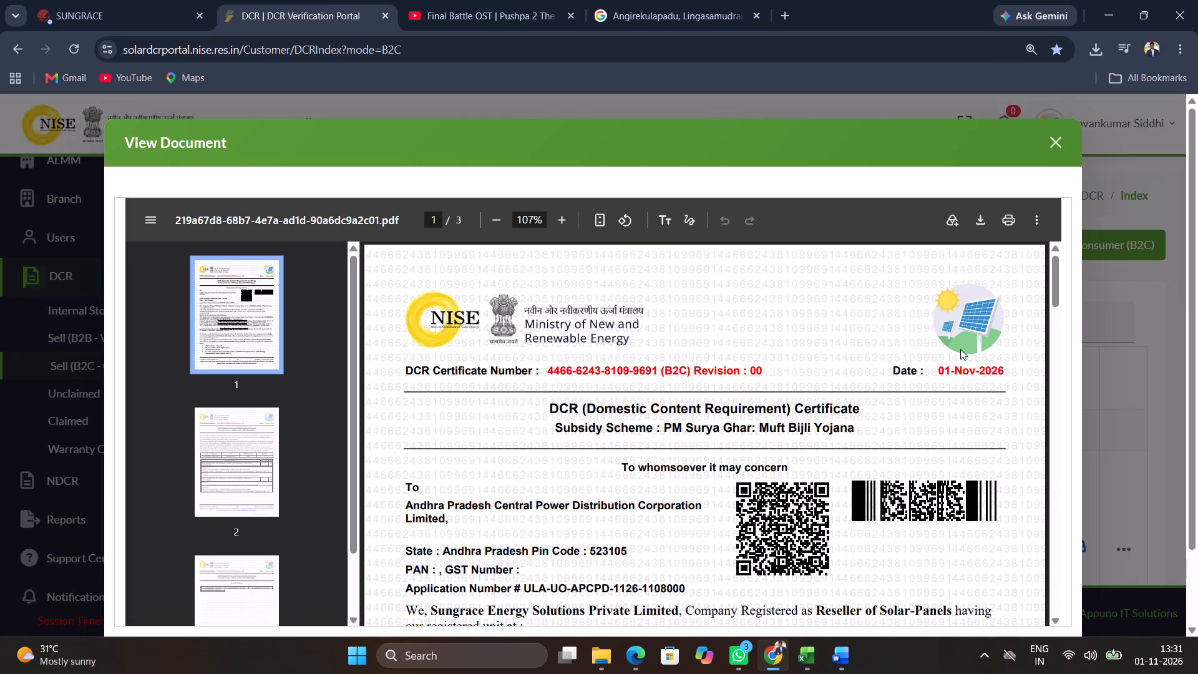
pyautogui.click(980, 227)
pyautogui.hotkey('ctrl', 'v')
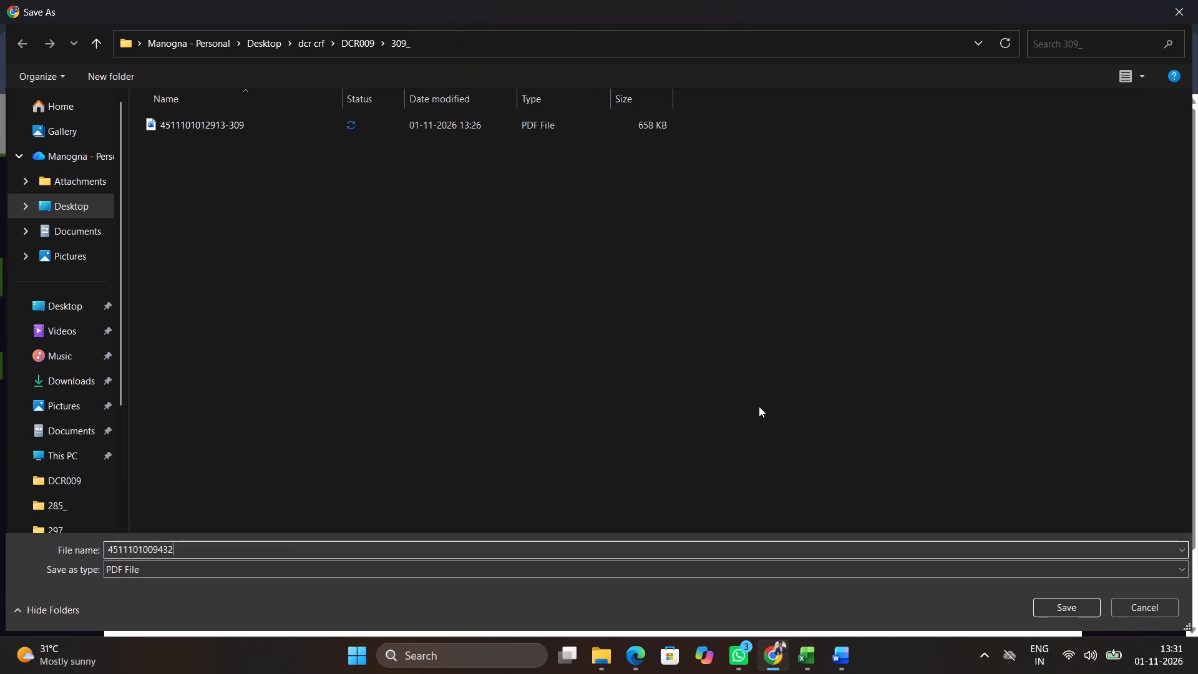
pyautogui.press('-')
pyautogui.write('310')
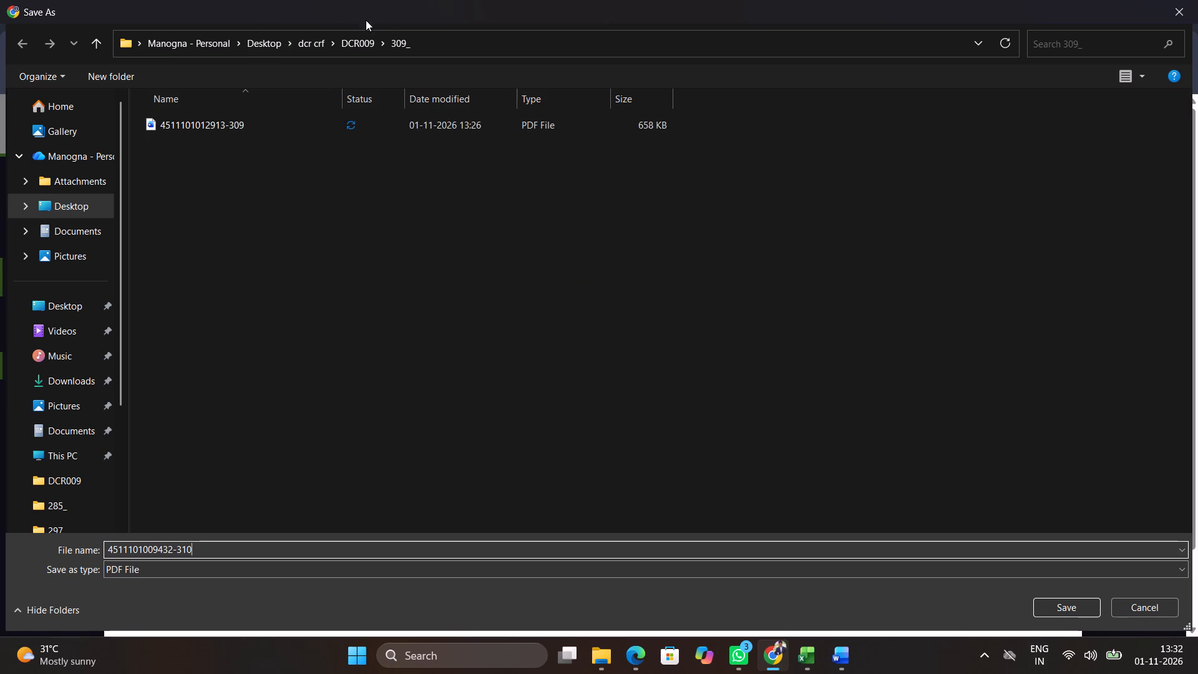
# Save the named certificate PDF in the 310_ folder inside DCR009.
pyautogui.click(365, 42)
pyautogui.scroll(-5, 313, 288)
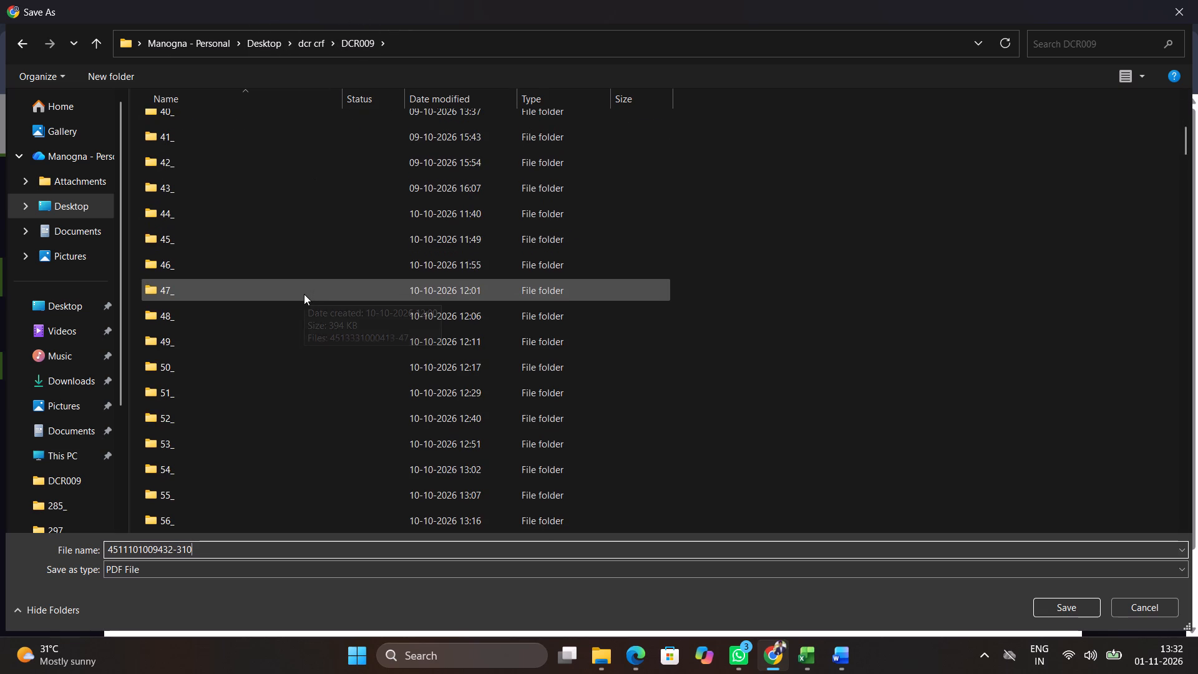
pyautogui.scroll(-18, 304, 291)
pyautogui.scroll(-12, 303, 291)
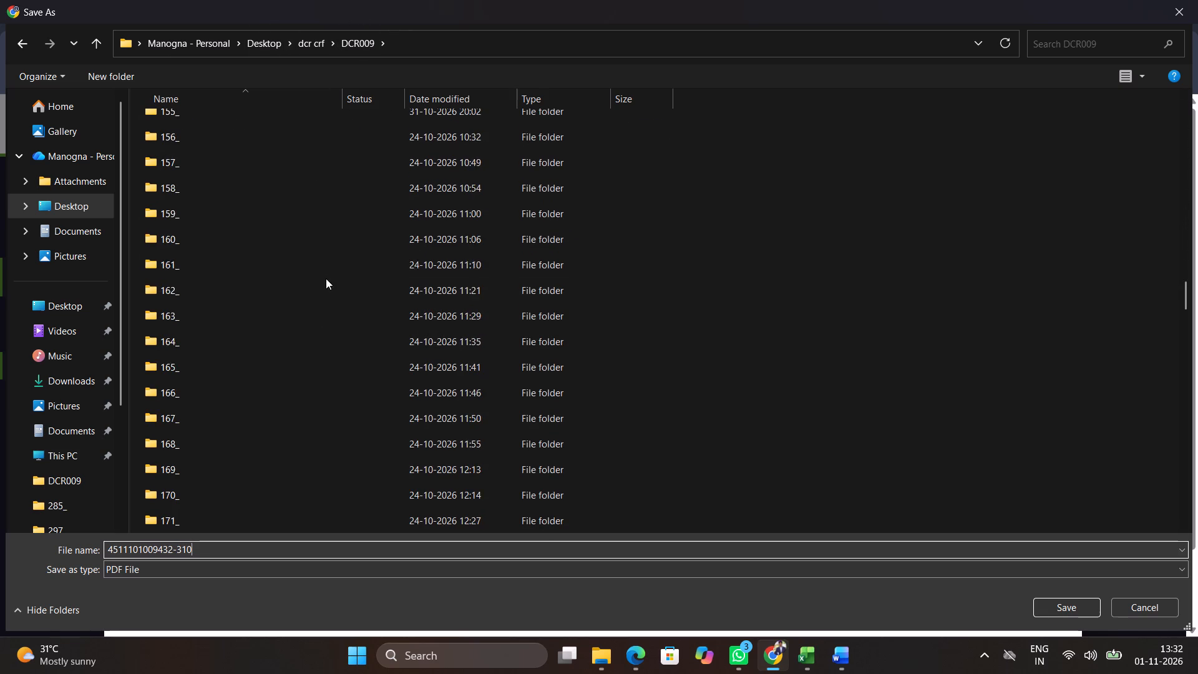
pyautogui.scroll(-13, 328, 271)
pyautogui.scroll(-13, 364, 306)
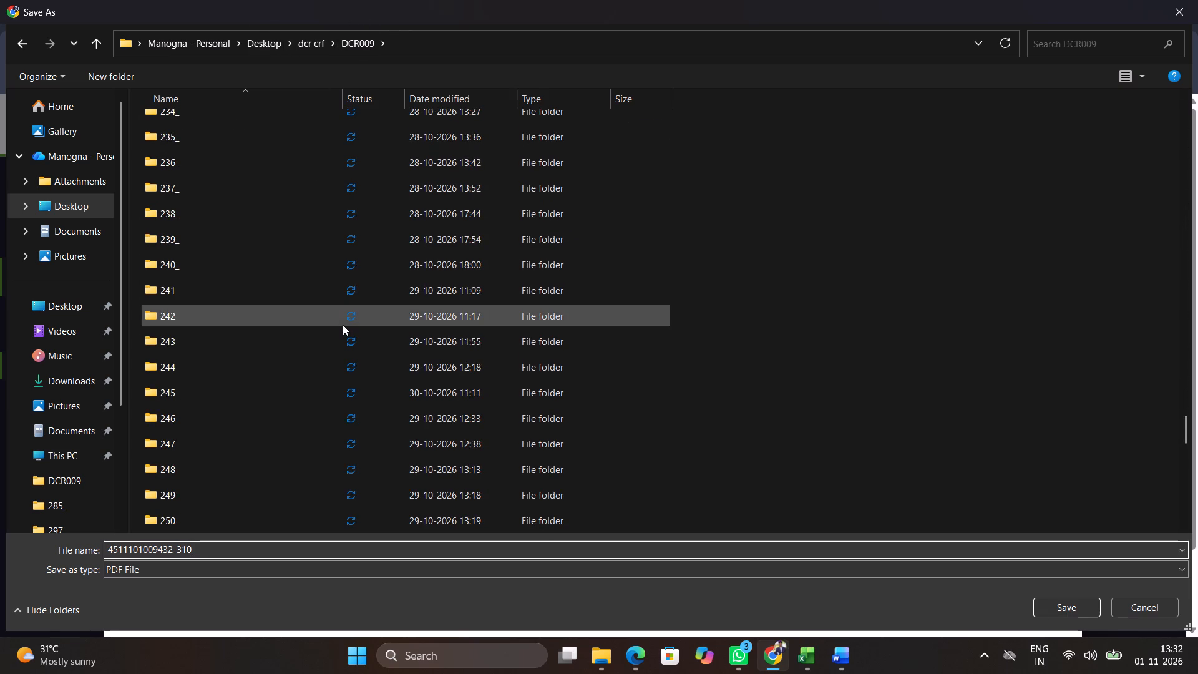
pyautogui.scroll(-18, 343, 325)
pyautogui.scroll(-6, 331, 325)
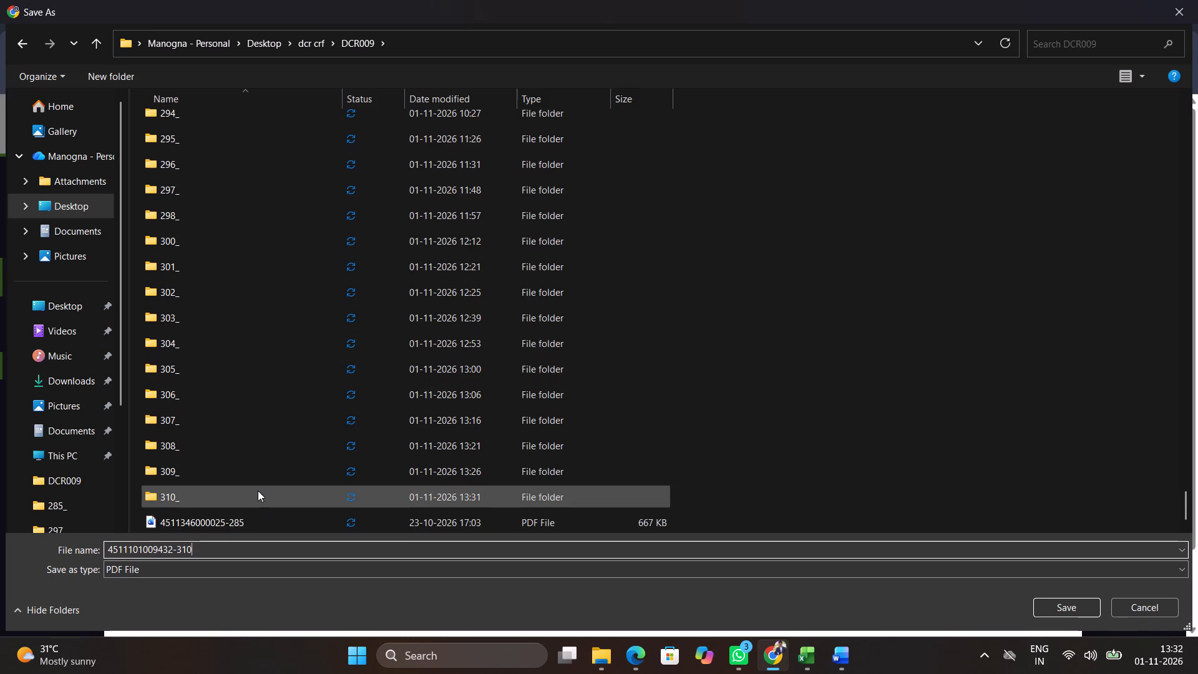
pyautogui.doubleClick(260, 492)
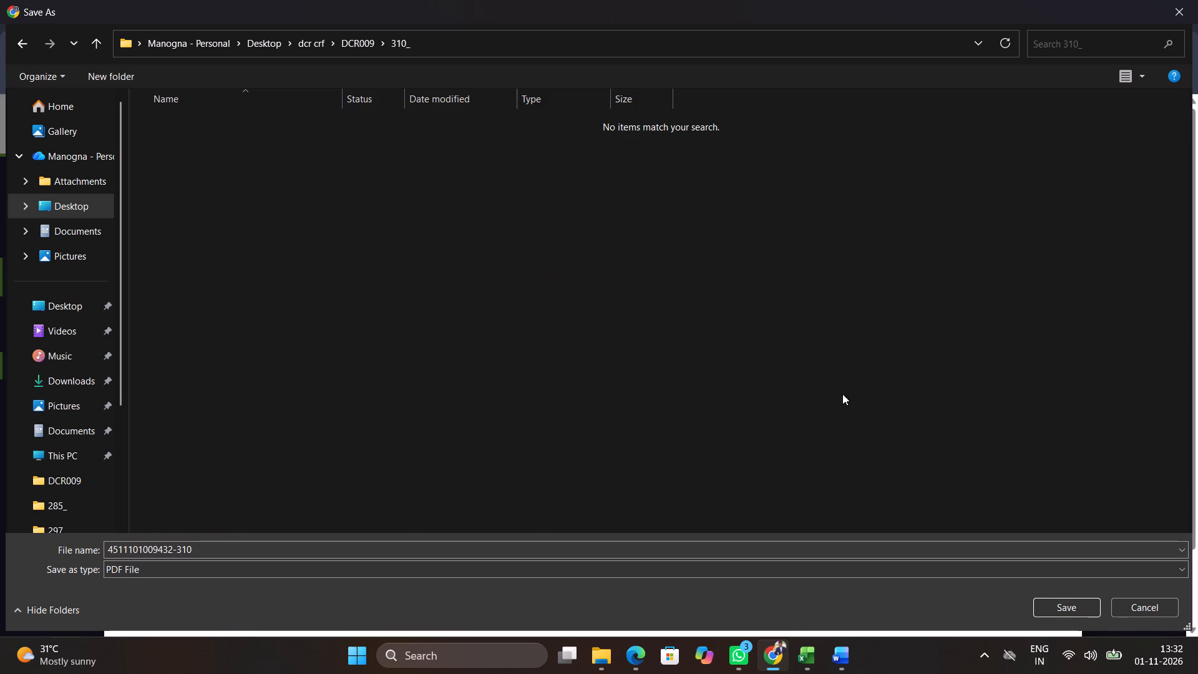
pyautogui.click(1076, 609)
# In SUNGRACE, open the installation's Project Stage update form and attach the certificate PDF from the 310_ folder as the Dcr upload.
pyautogui.click(116, 0)
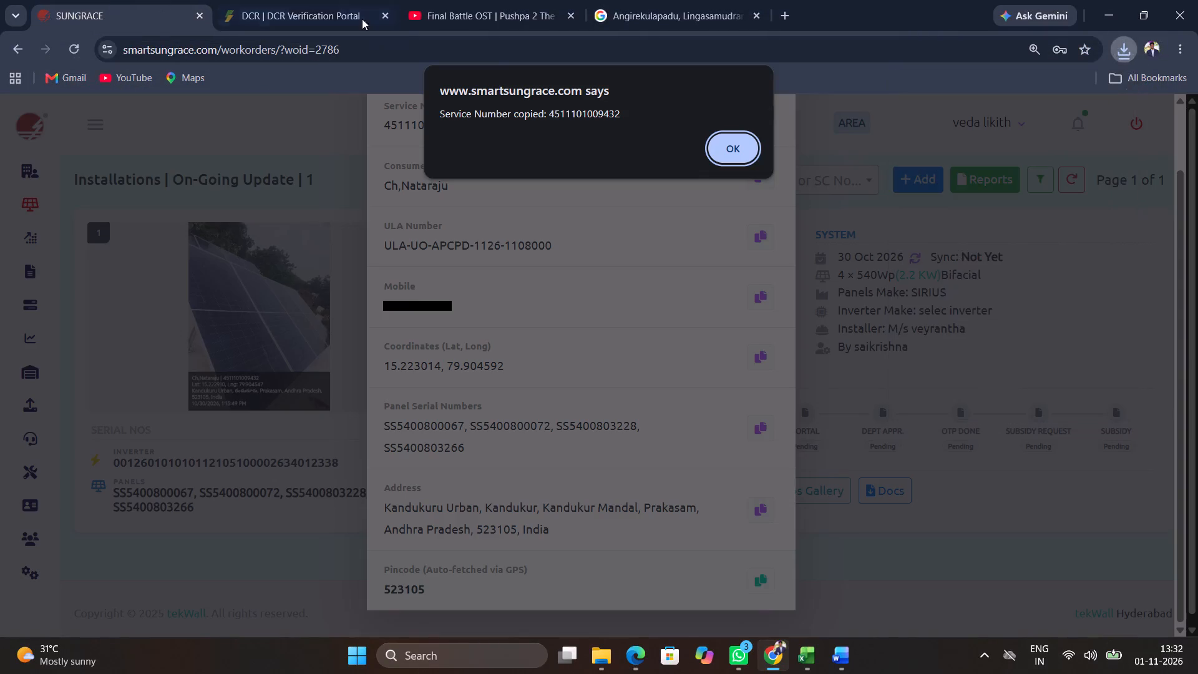
pyautogui.click(743, 155)
pyautogui.click(849, 152)
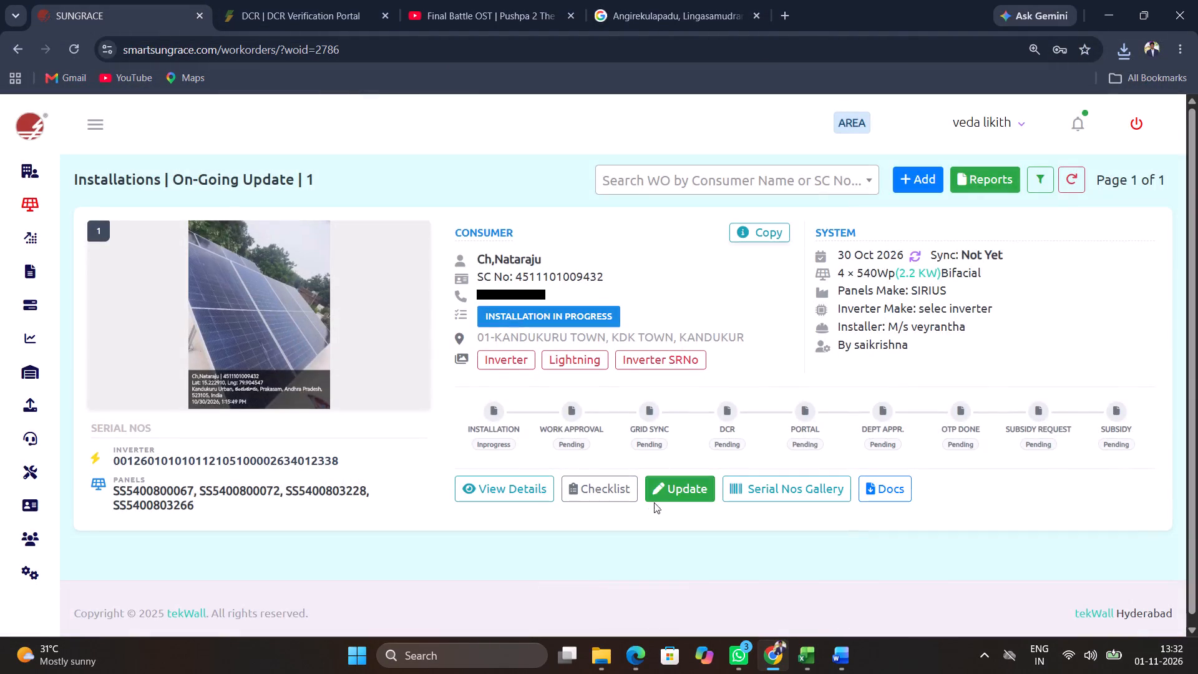
pyautogui.click(672, 487)
pyautogui.click(527, 439)
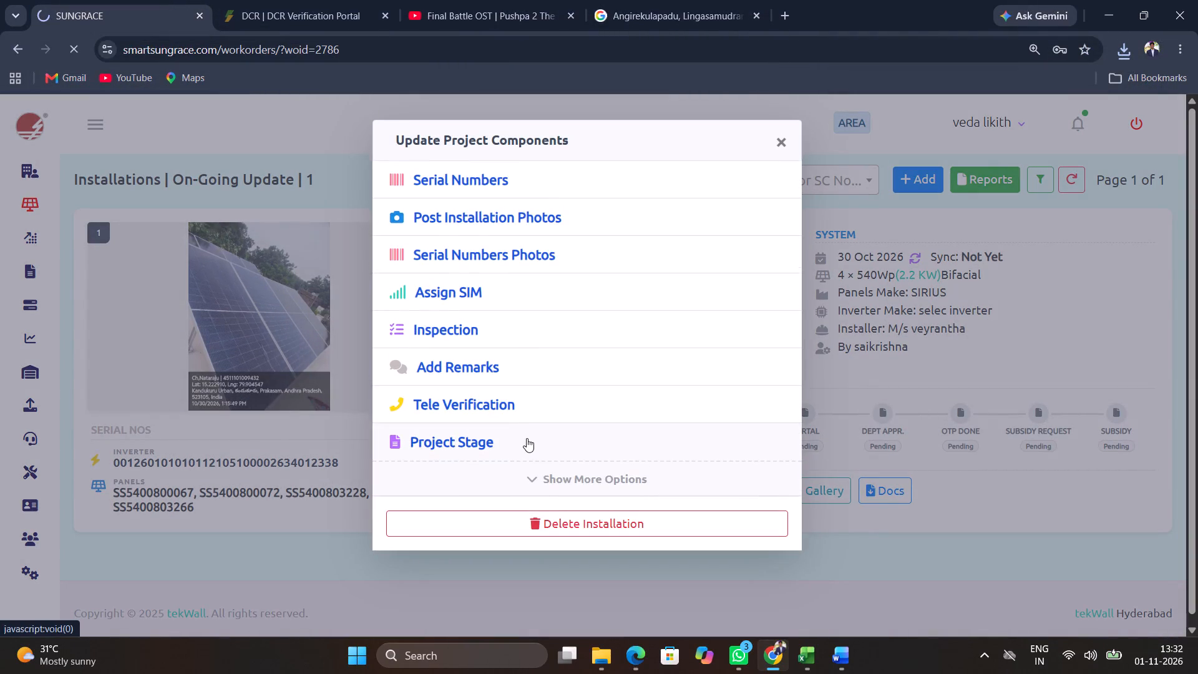
pyautogui.scroll(-4, 471, 296)
pyautogui.click(467, 512)
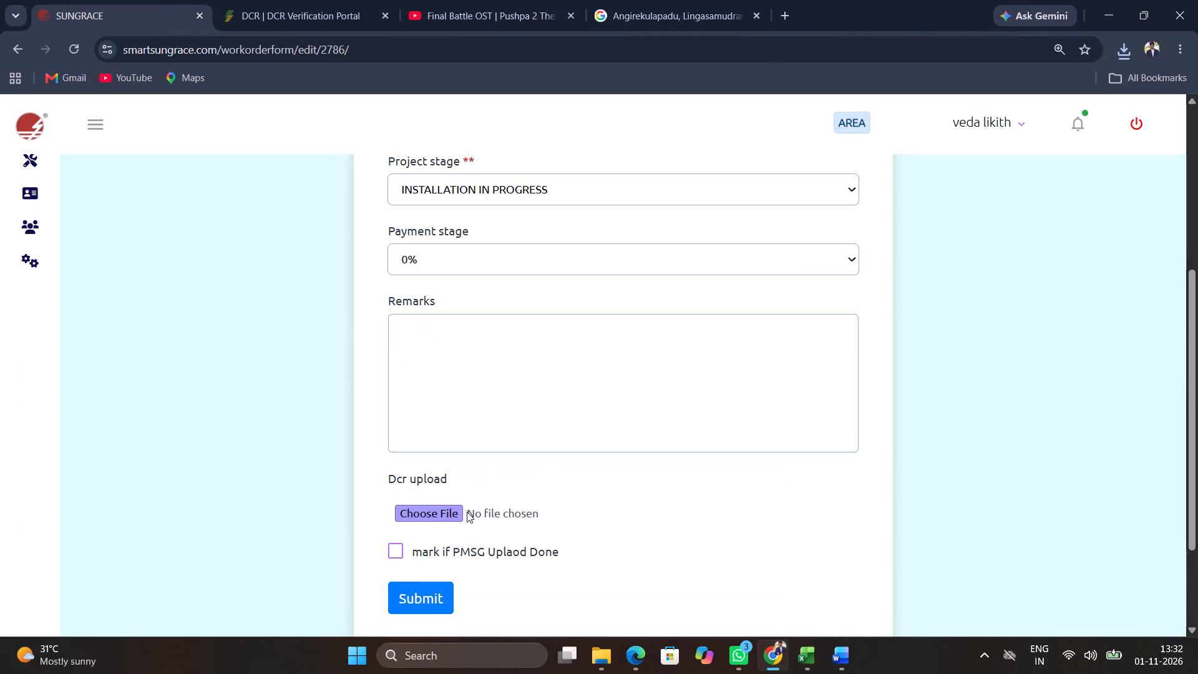
pyautogui.click(467, 512)
pyautogui.click(353, 44)
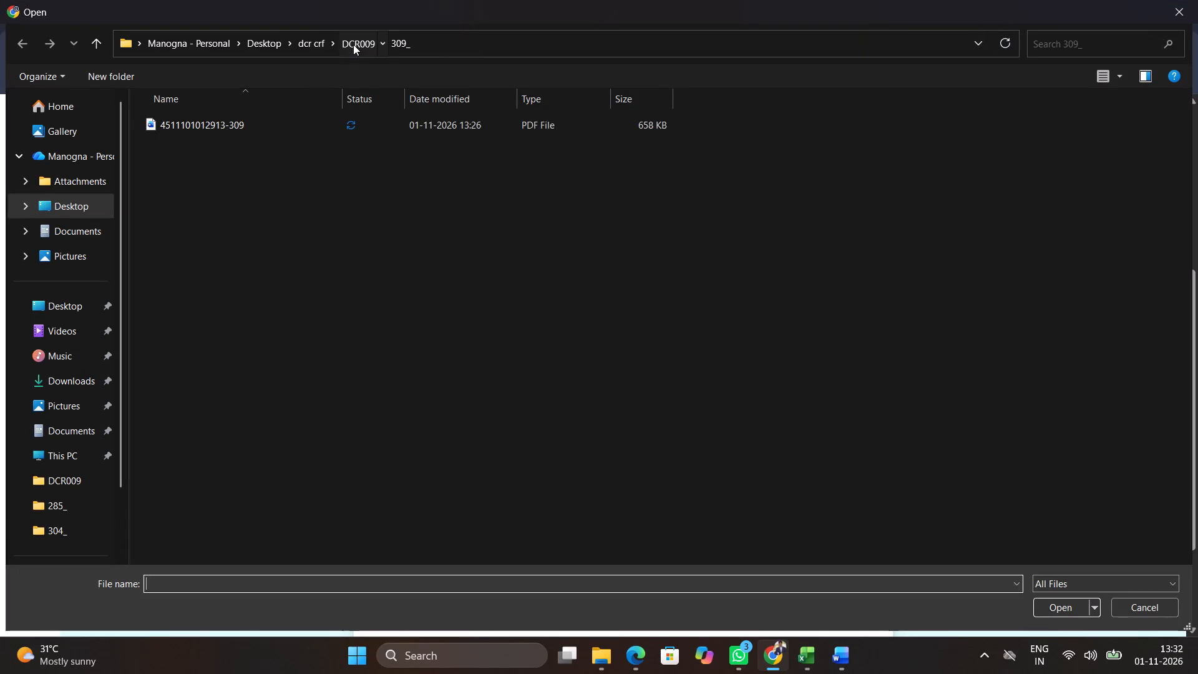
pyautogui.scroll(-5, 283, 406)
pyautogui.doubleClick(255, 529)
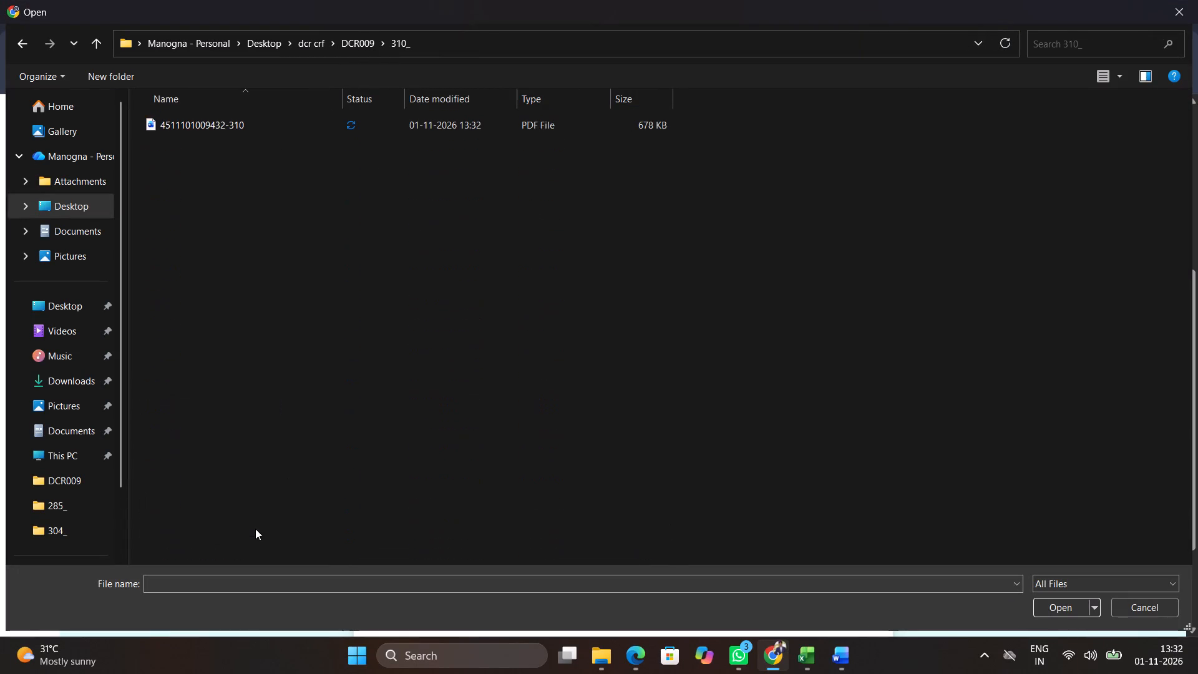
pyautogui.doubleClick(235, 129)
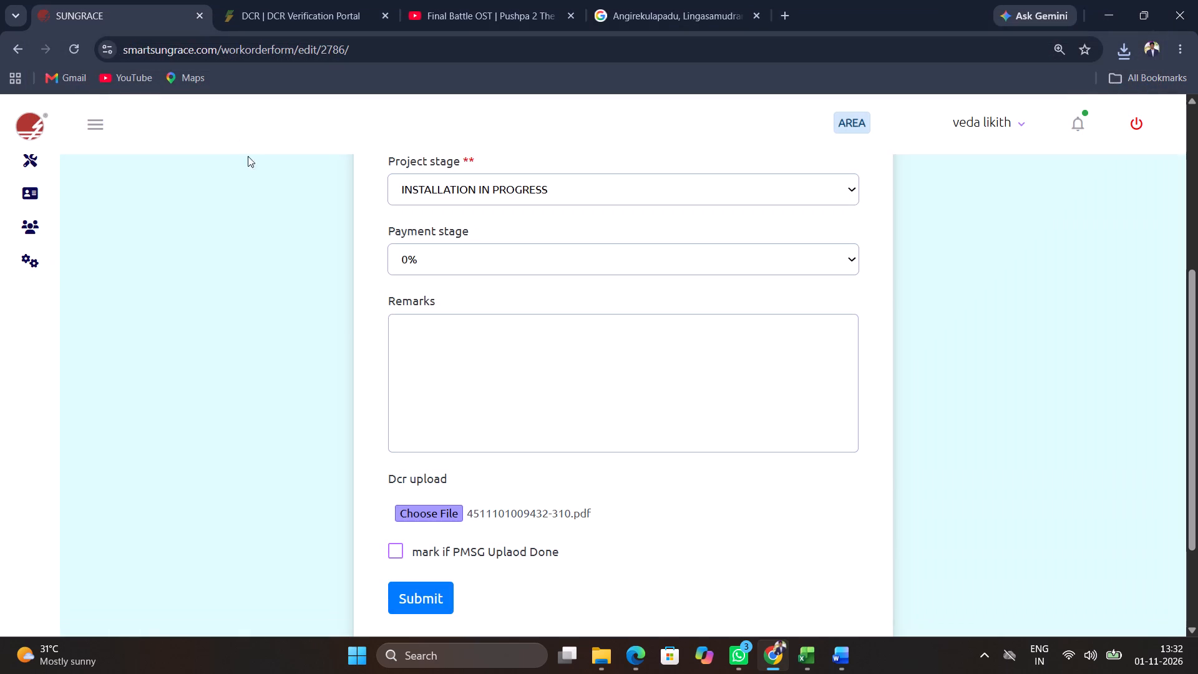
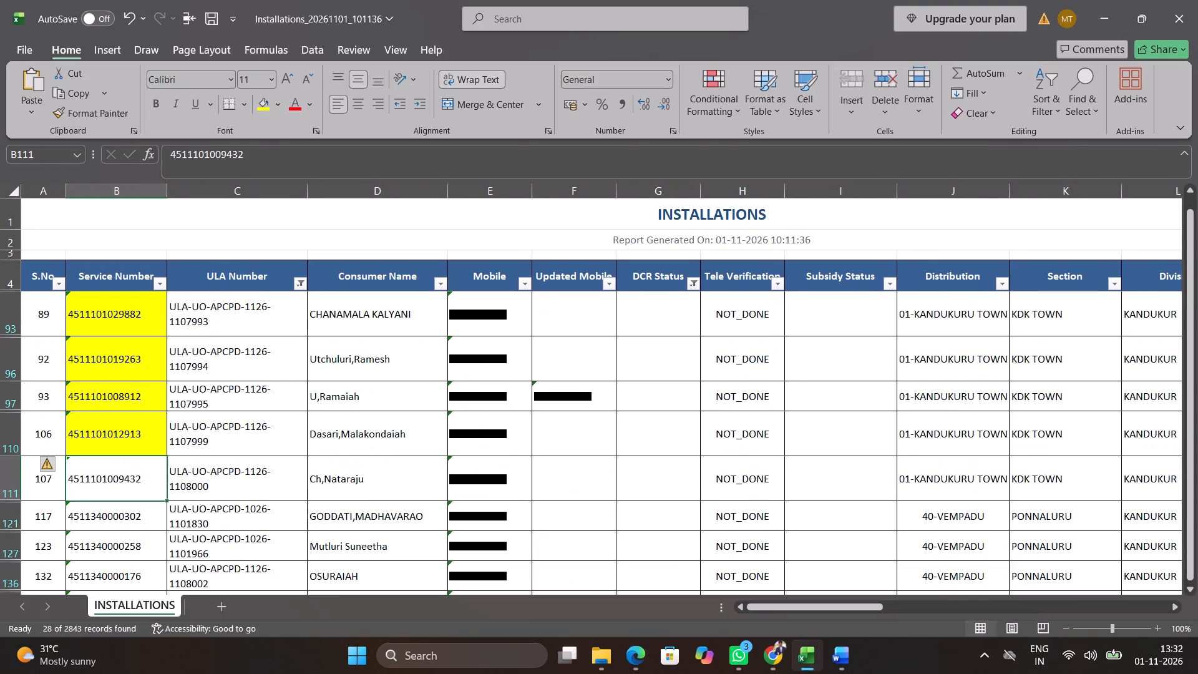
# Switch from the installations list in Excel to SUNGRACE in the browser.
pyautogui.scroll(-1, 222, 457)
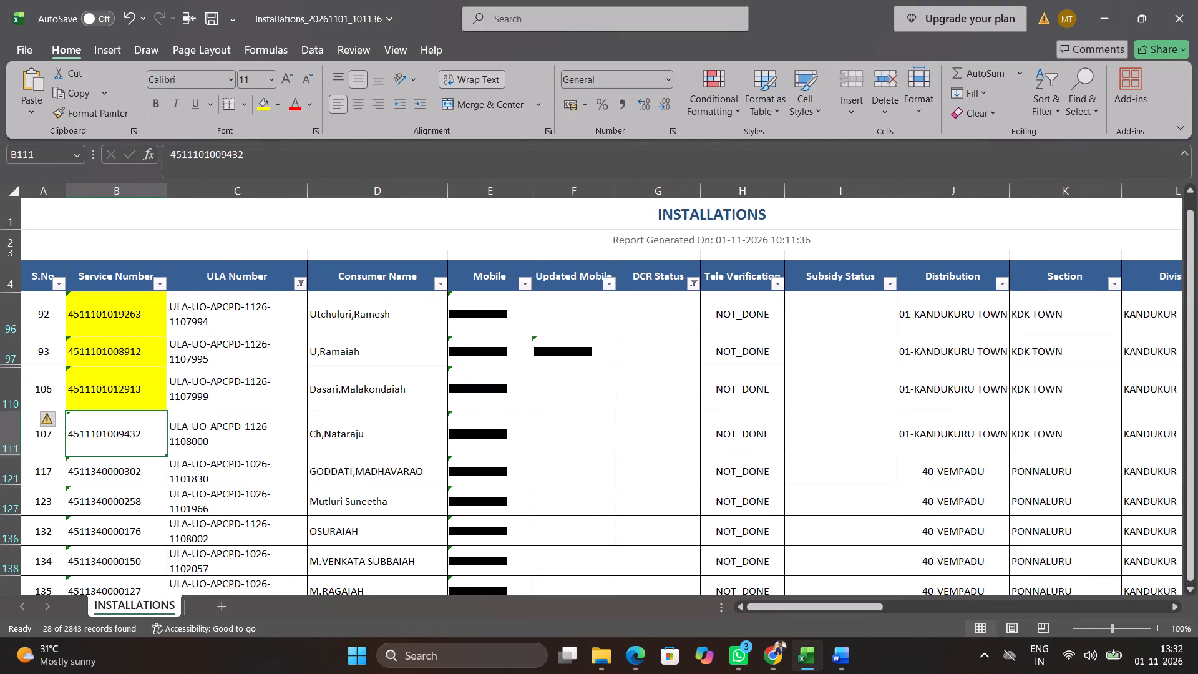
pyautogui.click(782, 582)
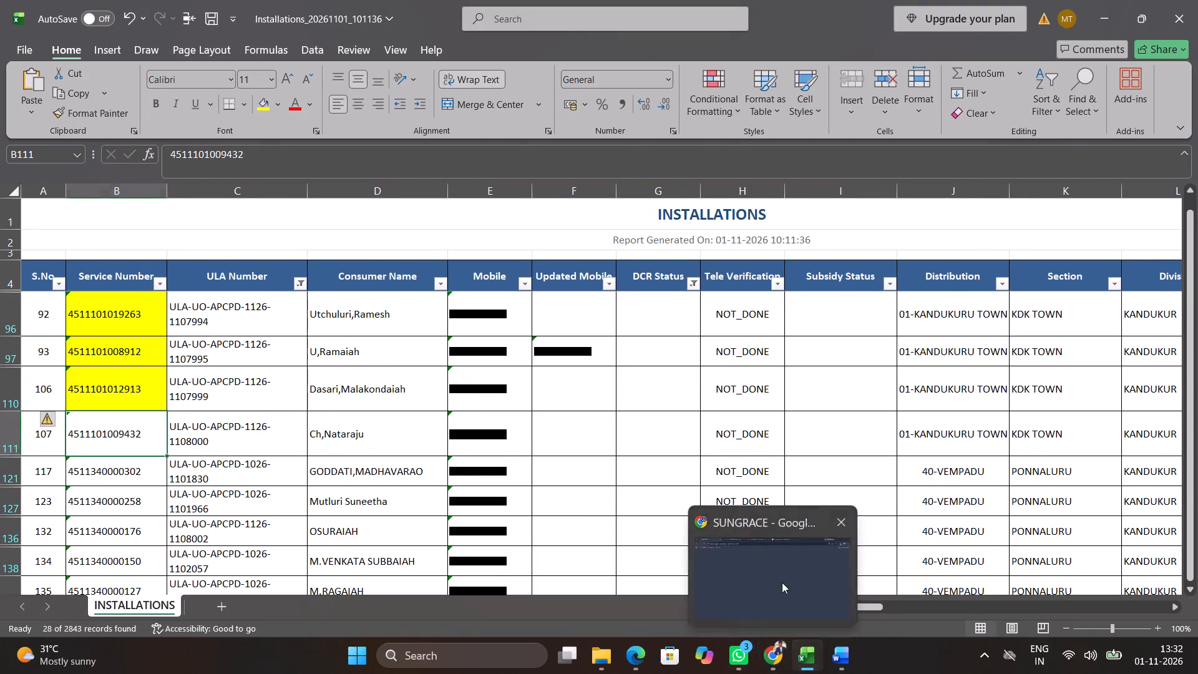
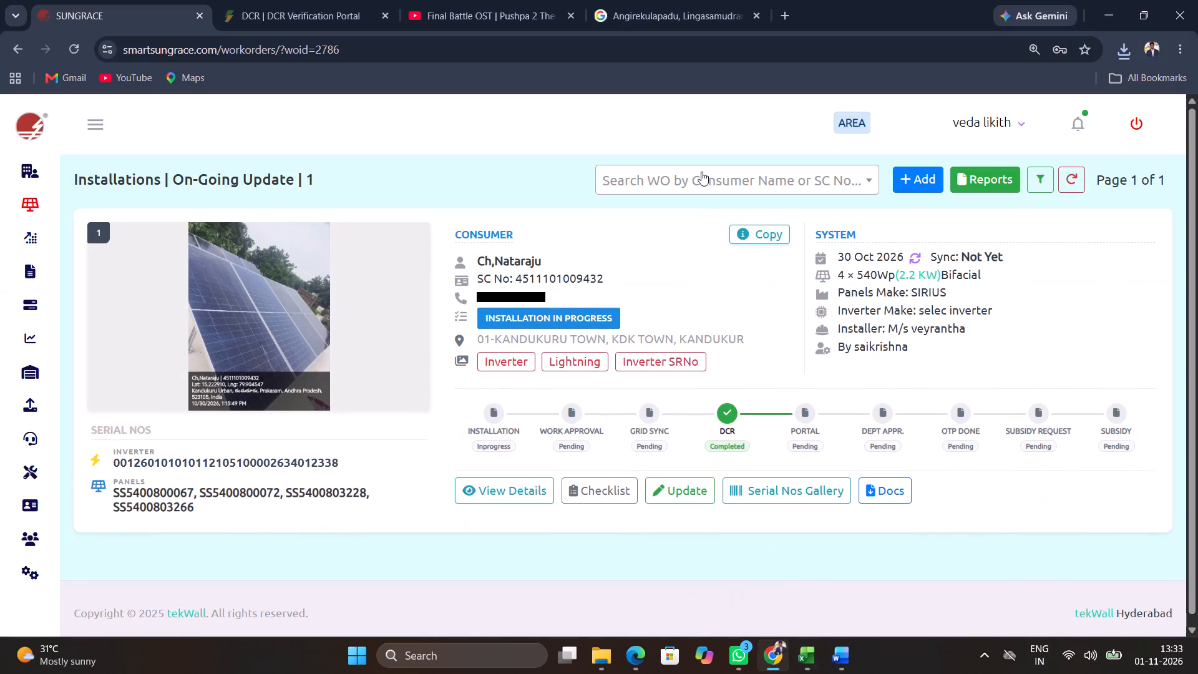
# Search the work orders for the service number copied from S.No. 107 and open the matching installation.
pyautogui.click(701, 172)
pyautogui.hotkey('ctrl', 'v')
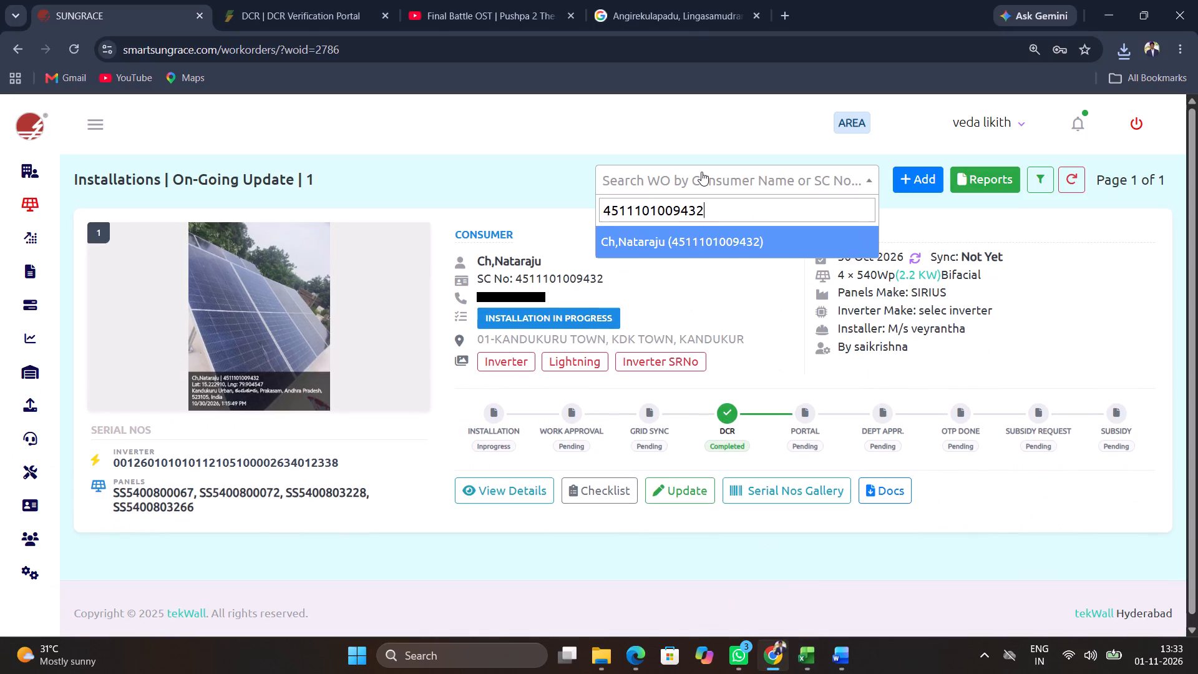
pyautogui.press('Return')
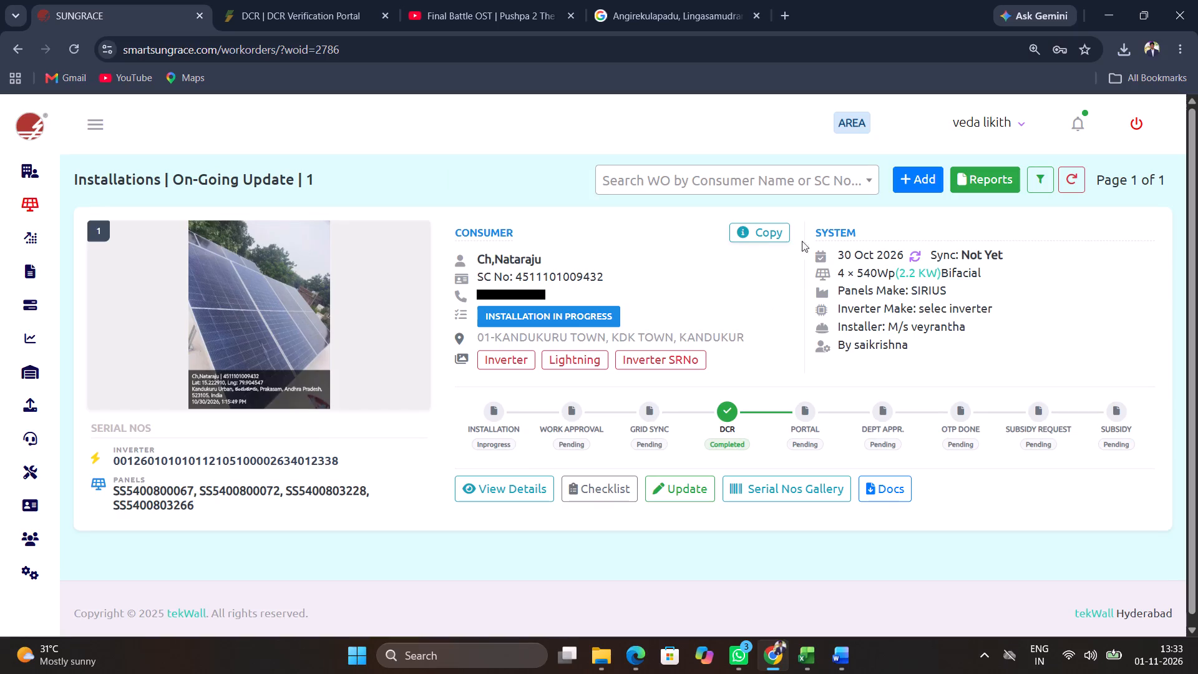
pyautogui.click(718, 177)
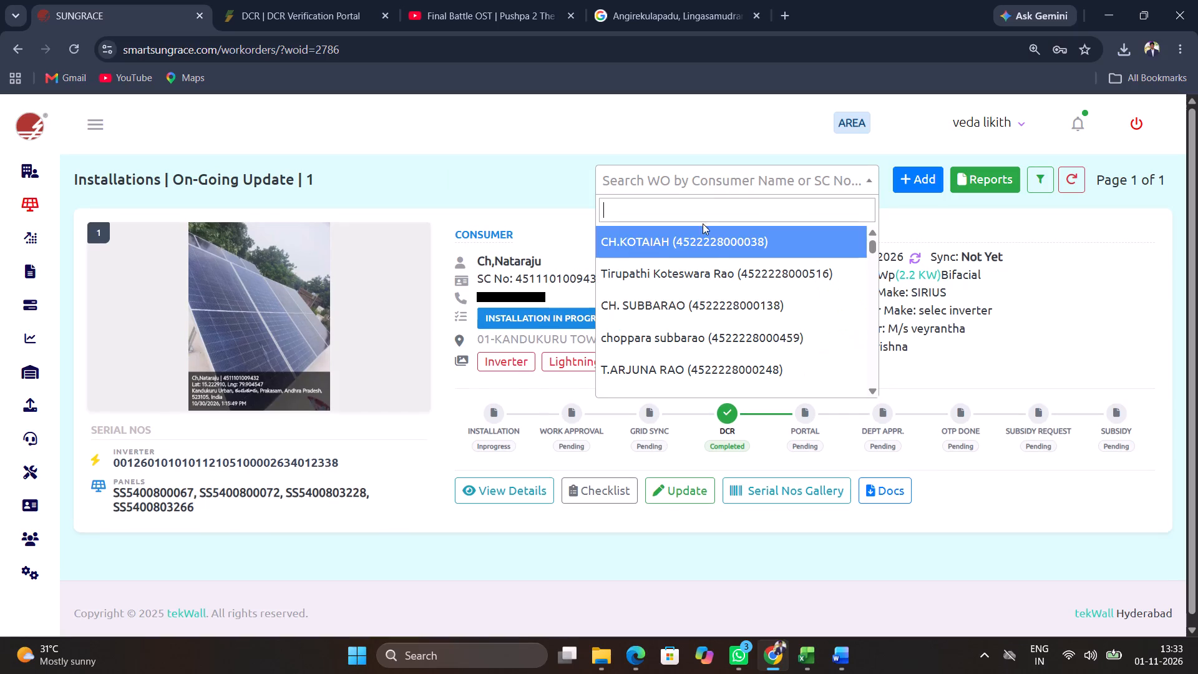
# Switch to the installations list in Excel and fill the service number cell of S.No. 107 yellow.
pyautogui.click(806, 593)
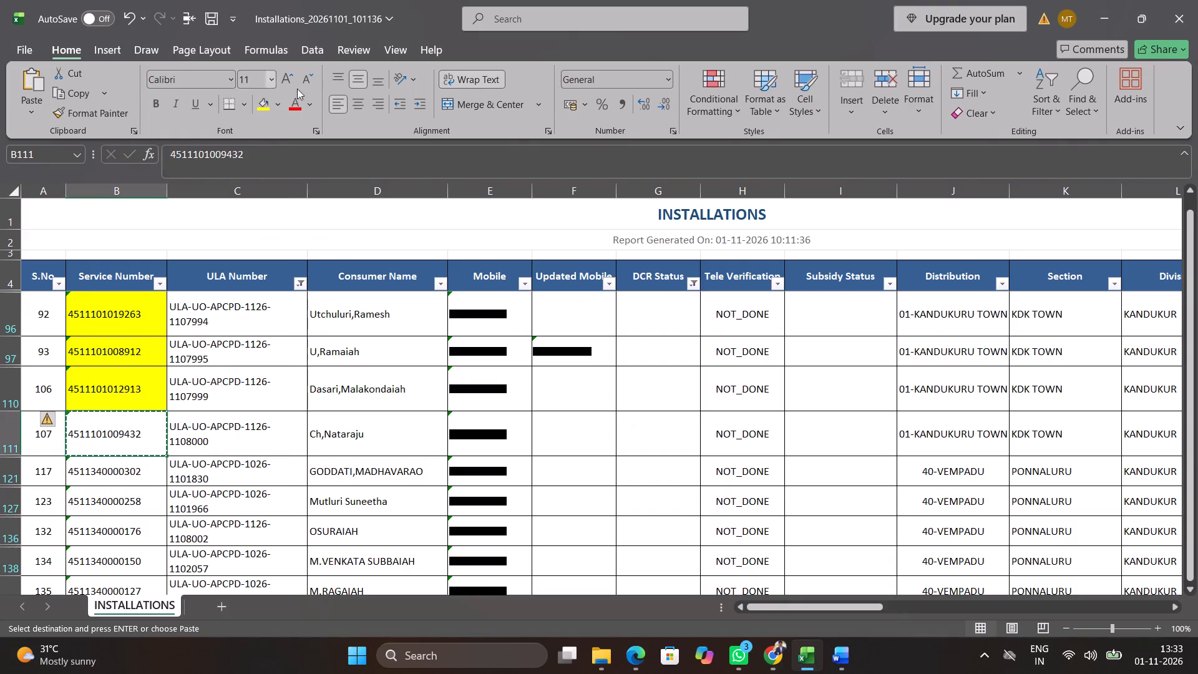
pyautogui.click(260, 106)
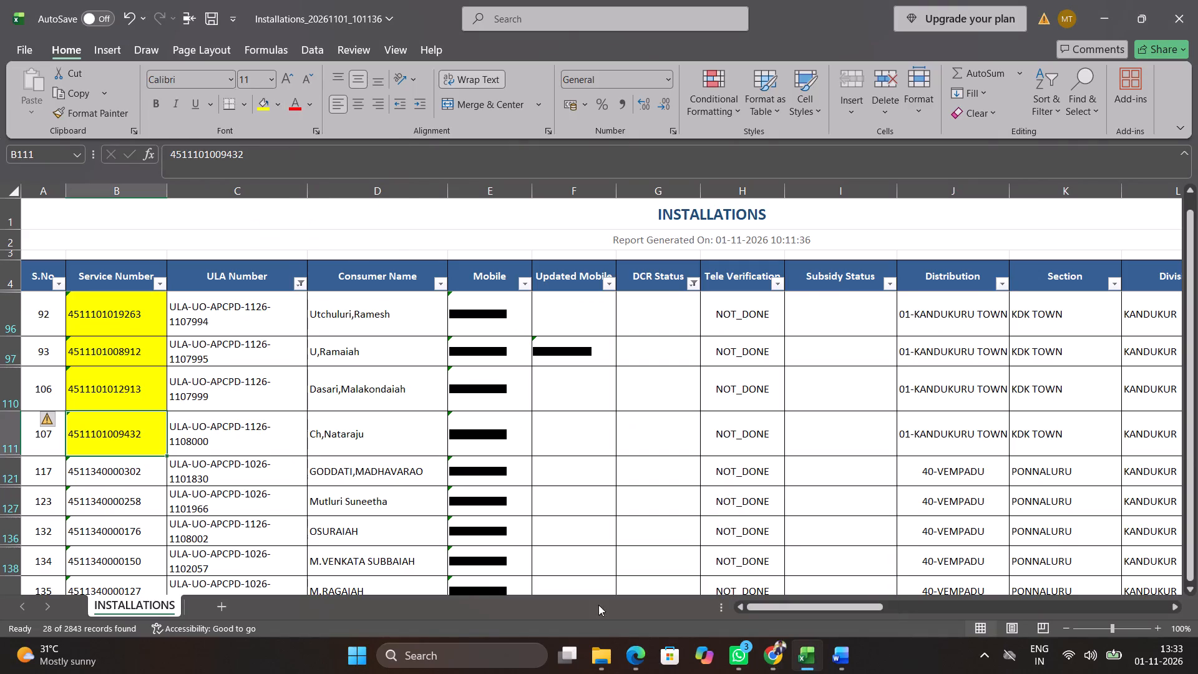
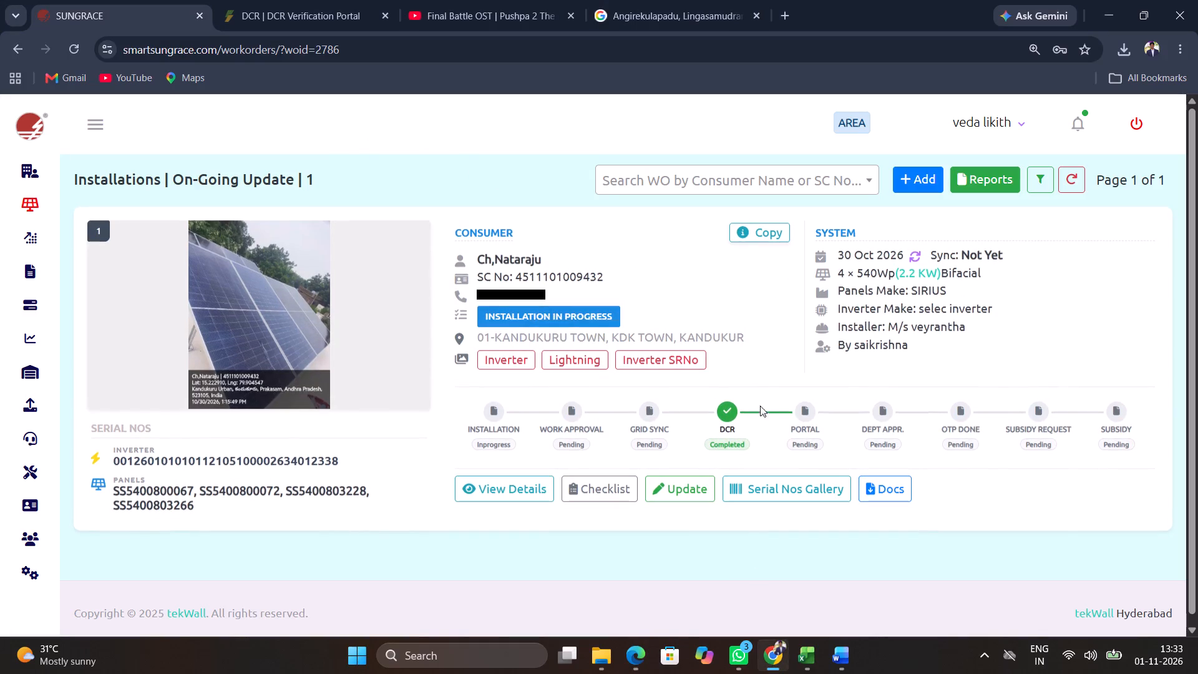
# Copy the service number of S.No. 107 from the Excel installations list and search the SUNGRACE work orders for it again.
pyautogui.click(794, 575)
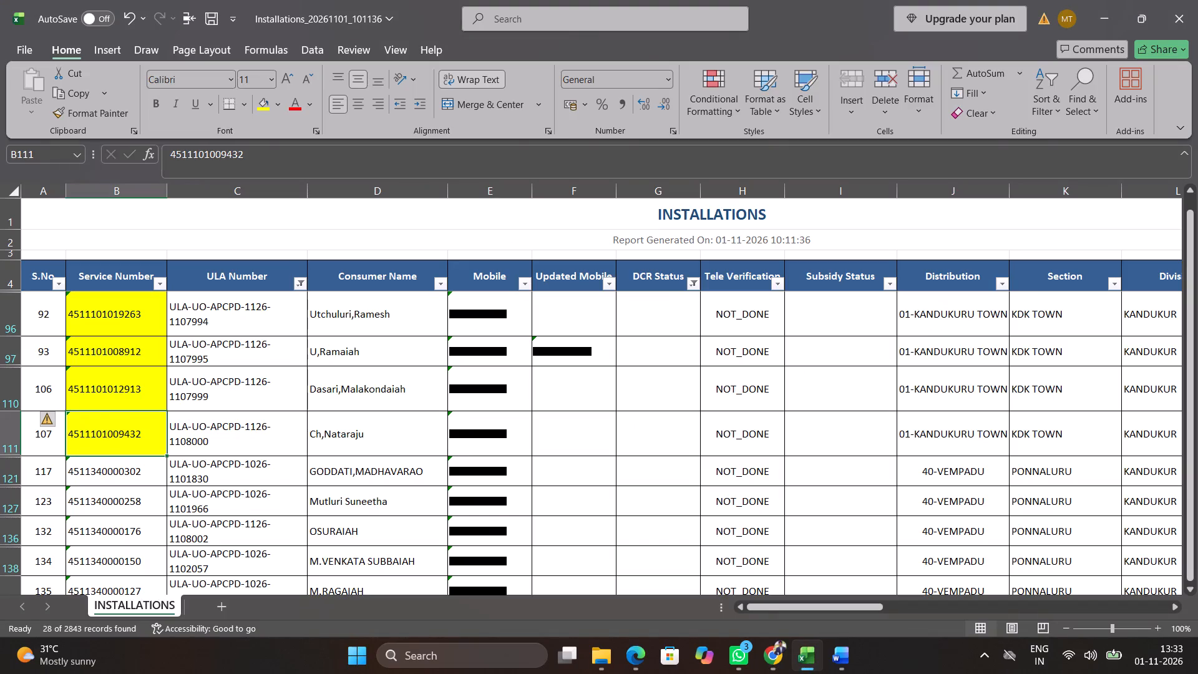
pyautogui.hotkey('ctrl', 'c')
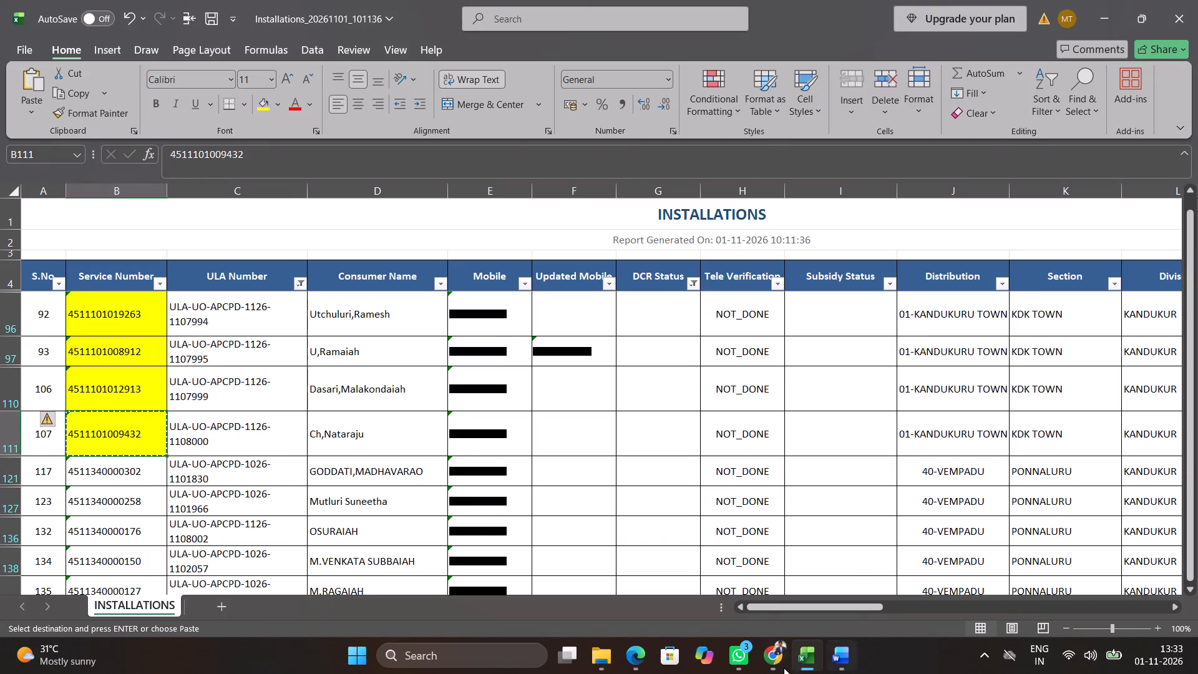
pyautogui.click(748, 552)
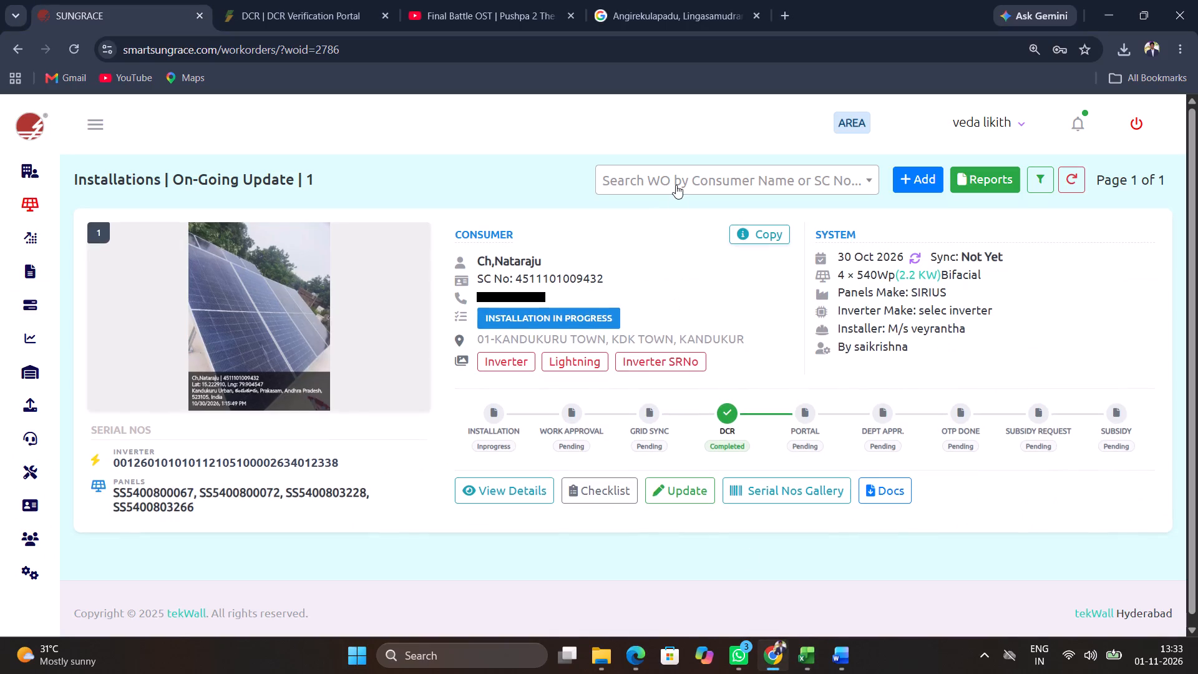
pyautogui.click(676, 185)
pyautogui.hotkey('ctrl', 'v')
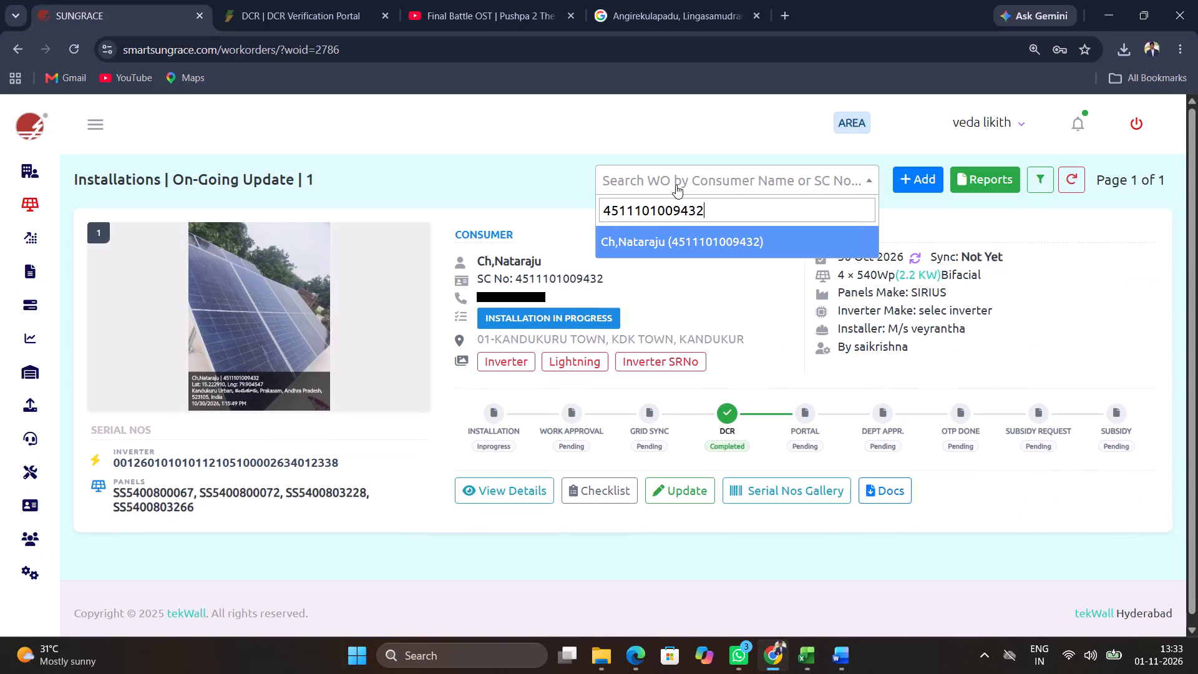
pyautogui.press('Return')
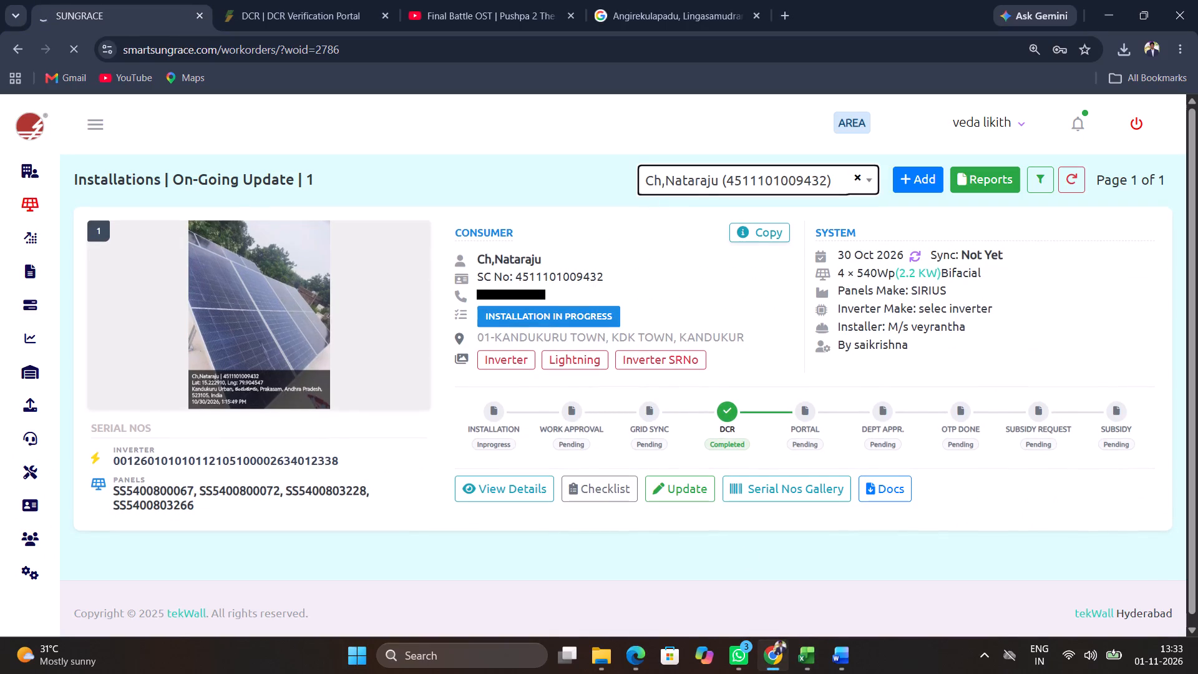
# Open the Quick Copy Details of the S.No. 107 installation and copy its service number.
pyautogui.click(764, 220)
pyautogui.click(762, 230)
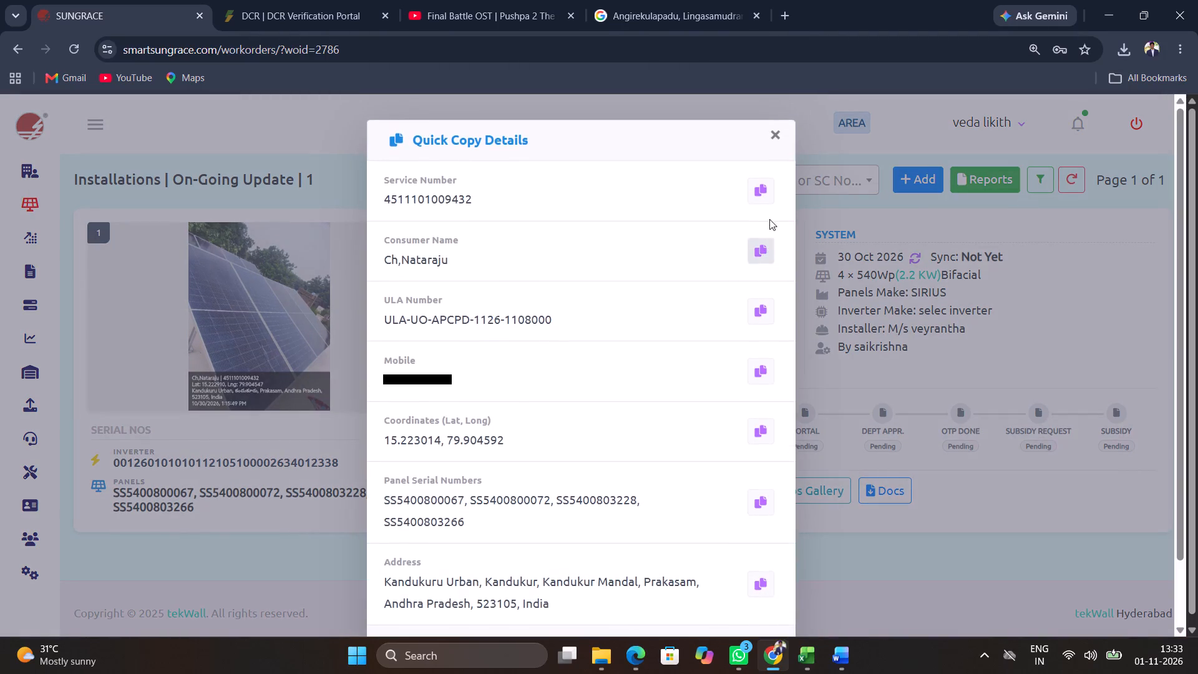
pyautogui.click(760, 188)
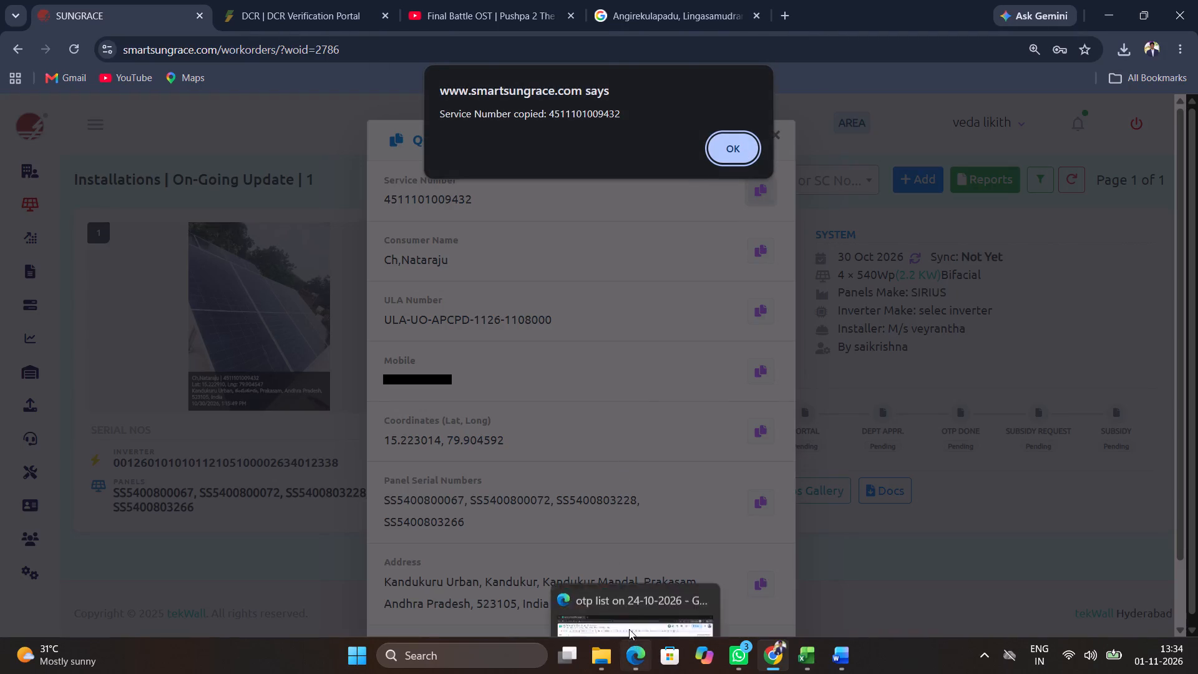